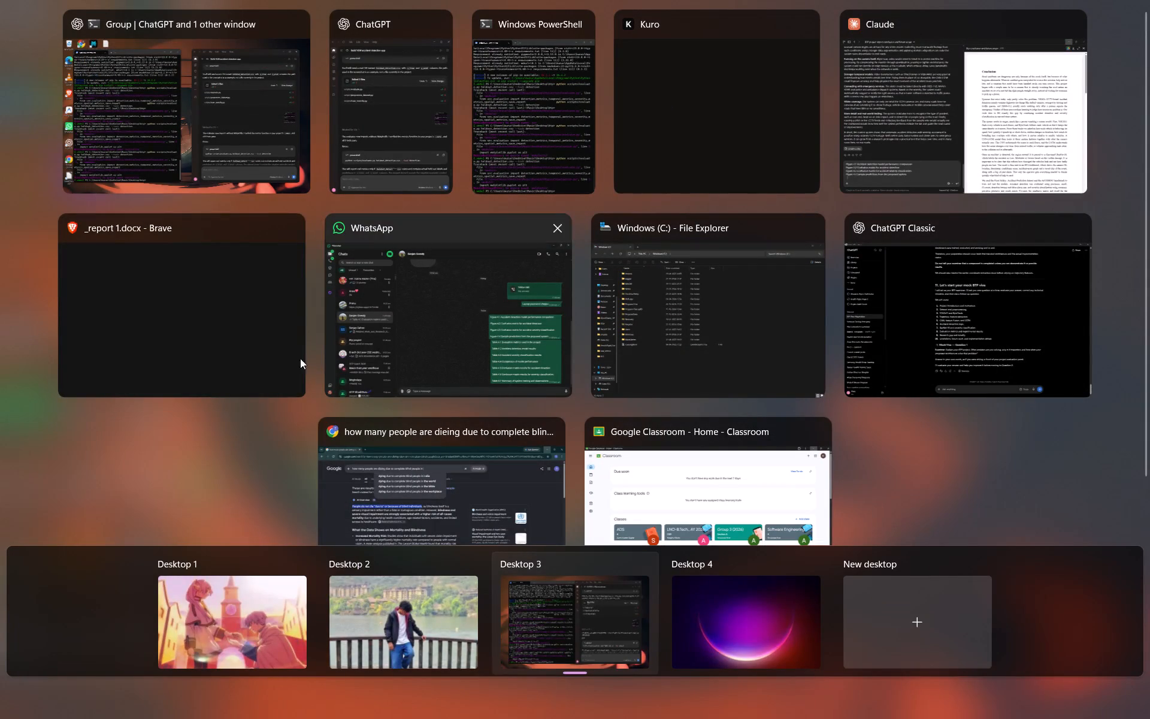
Switch to the _report 1 document in Brave and review its Conclusion and Future Scope pages.
click(219, 306)
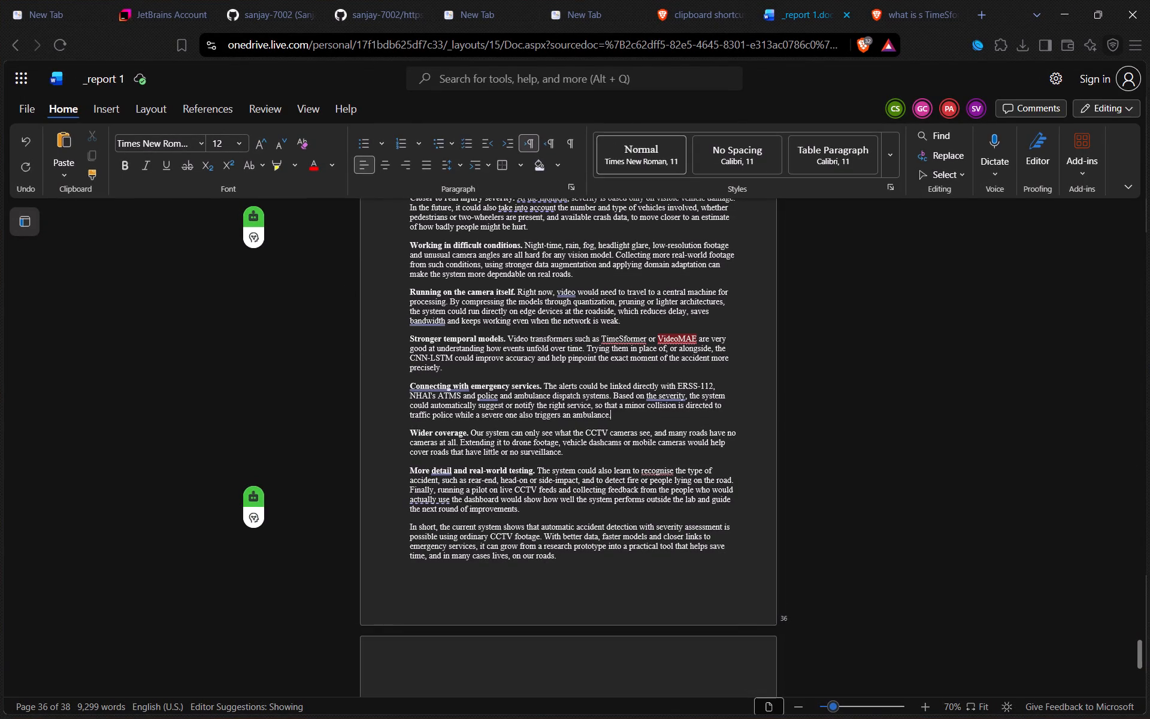
scroll(495, 498, up, 1)
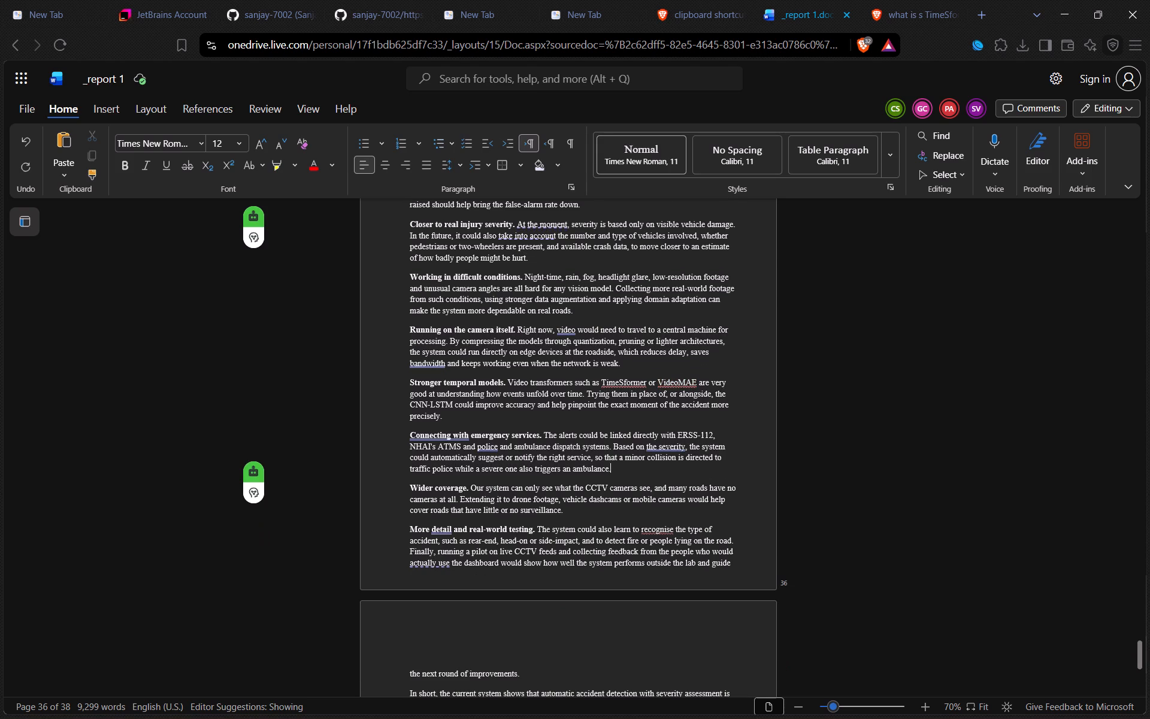
scroll(608, 524, down, 5)
scroll(608, 524, up, 1)
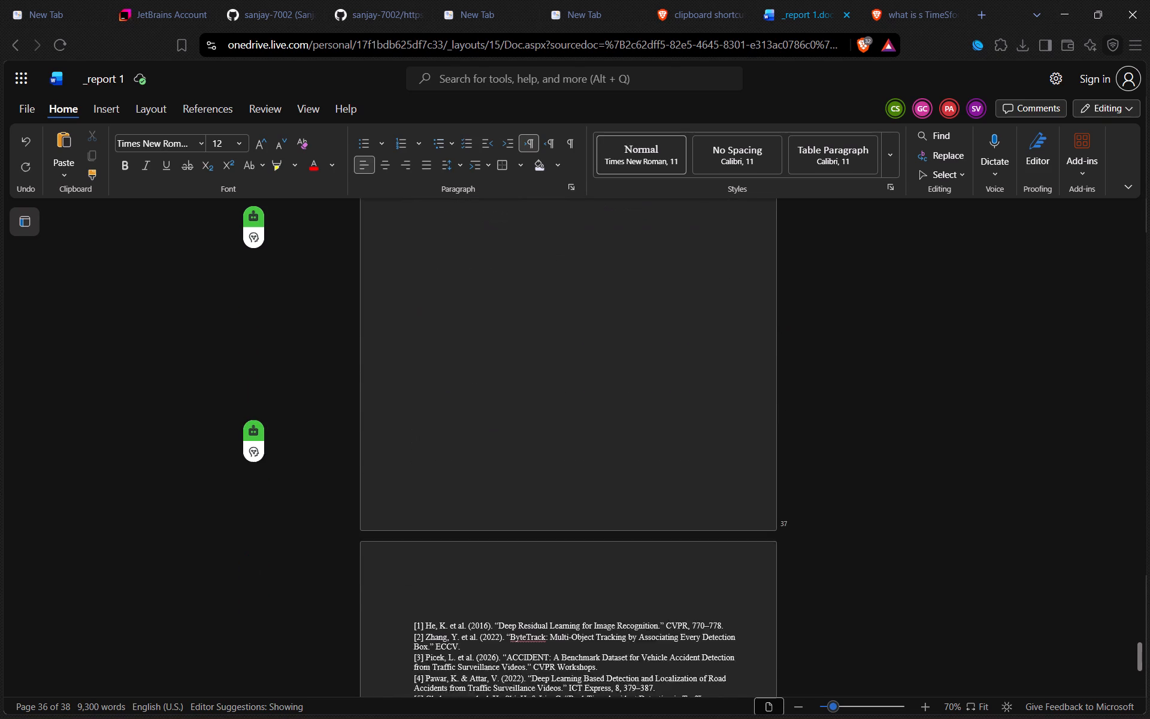
scroll(608, 524, up, 2)
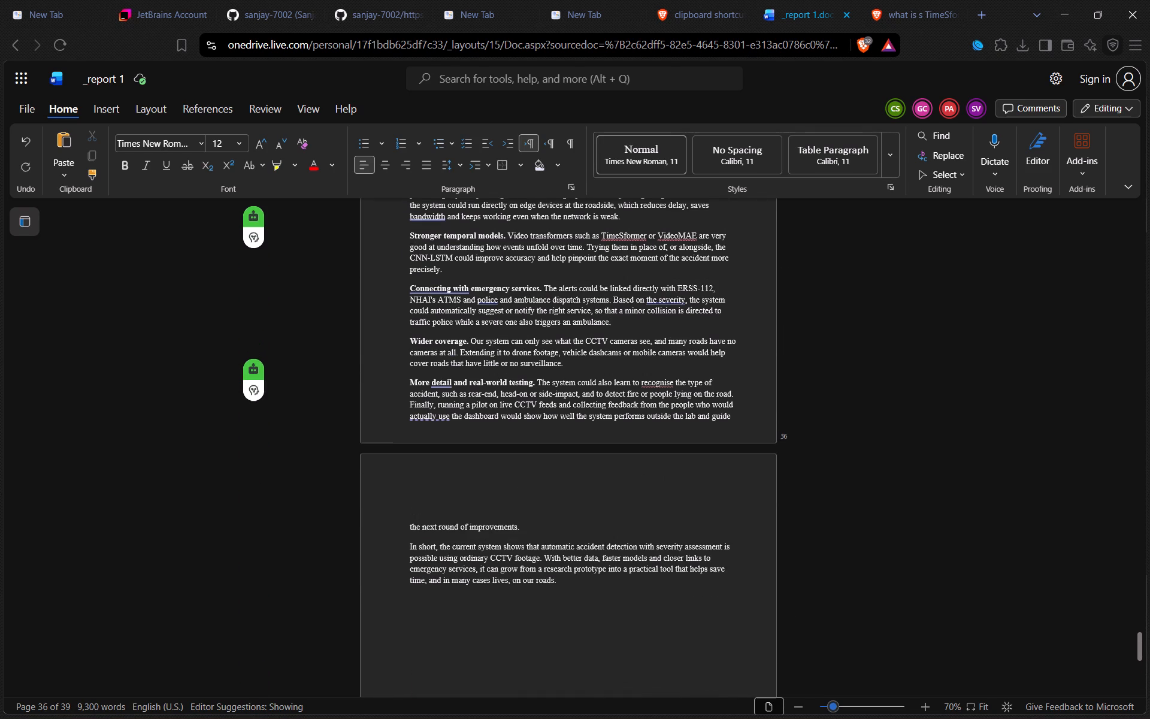
scroll(608, 524, up, 3)
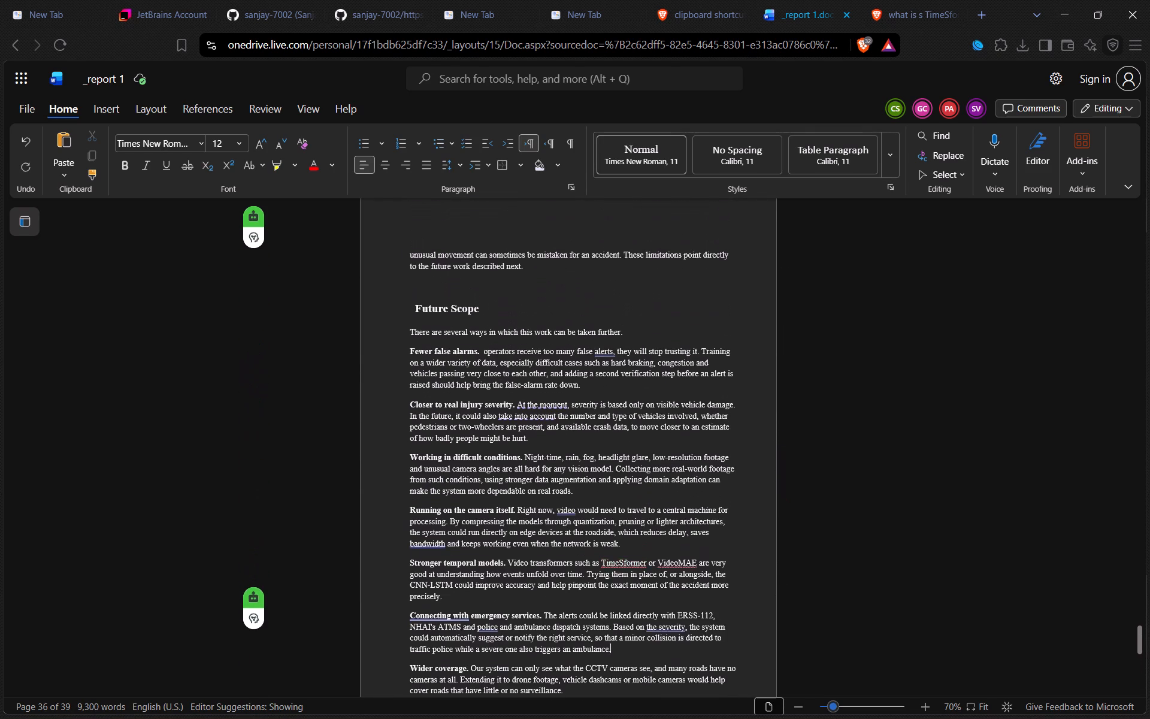
scroll(608, 524, up, 3)
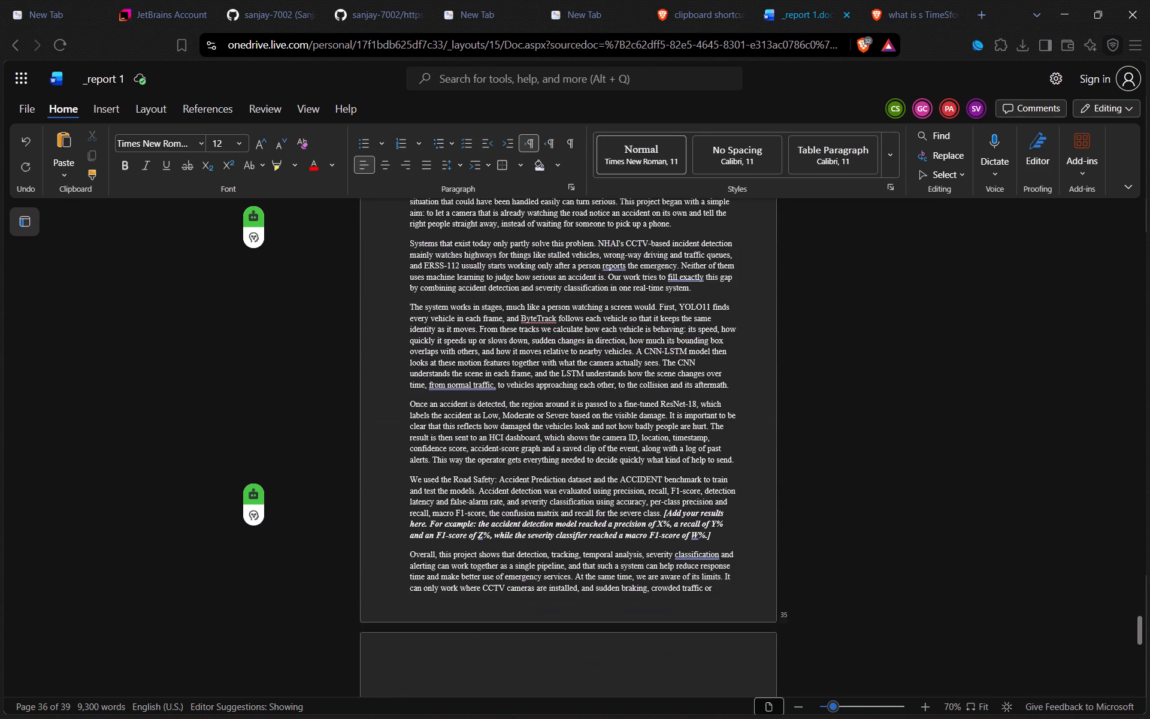
scroll(608, 524, up, 3)
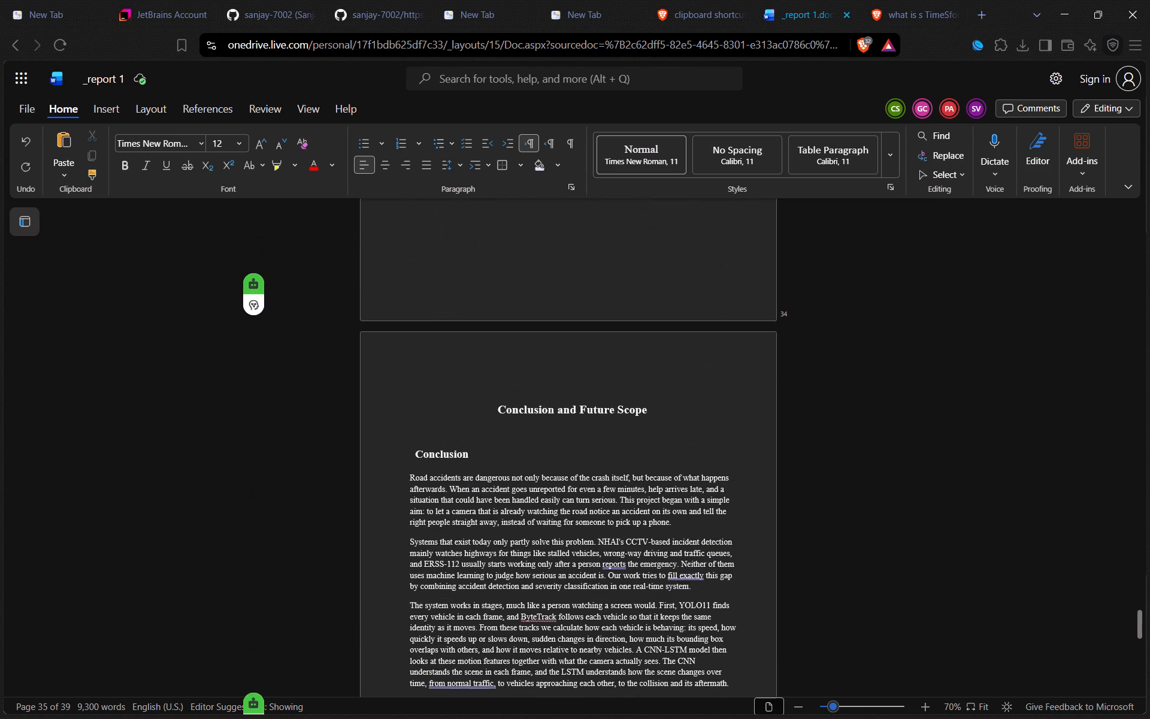
scroll(608, 524, down, 3)
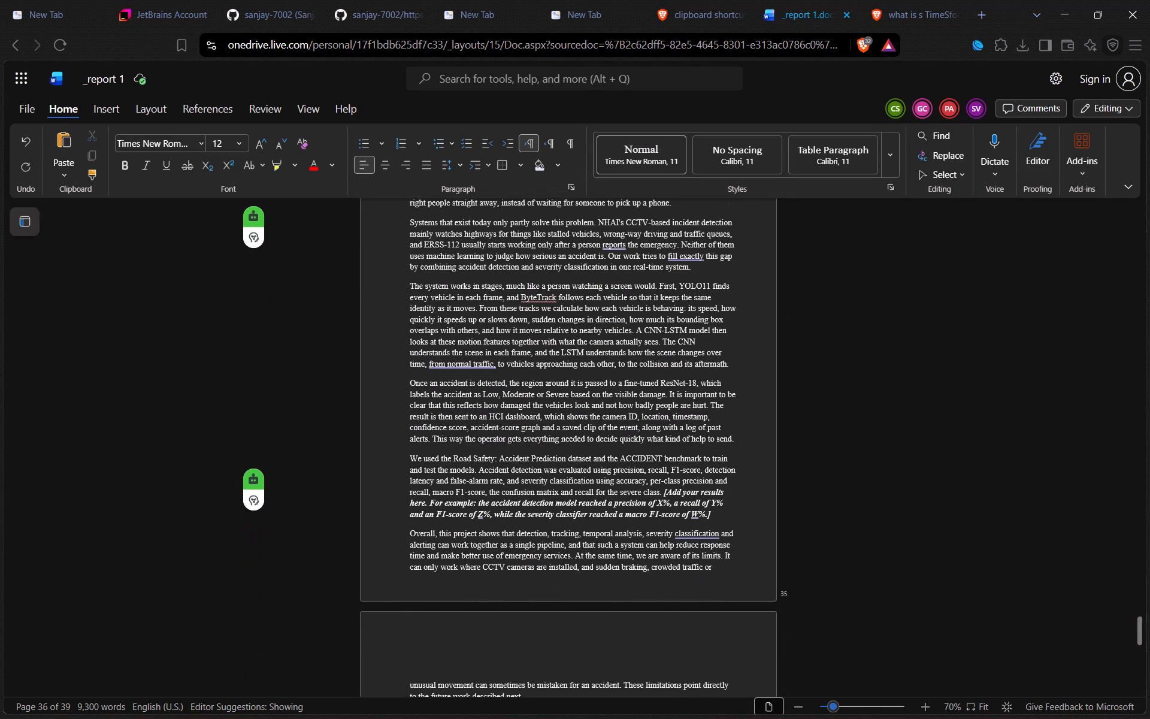
scroll(570, 543, down, 1)
Undo the last four edits in the report's Future Scope section.
click(559, 527)
key(ctrl+z)
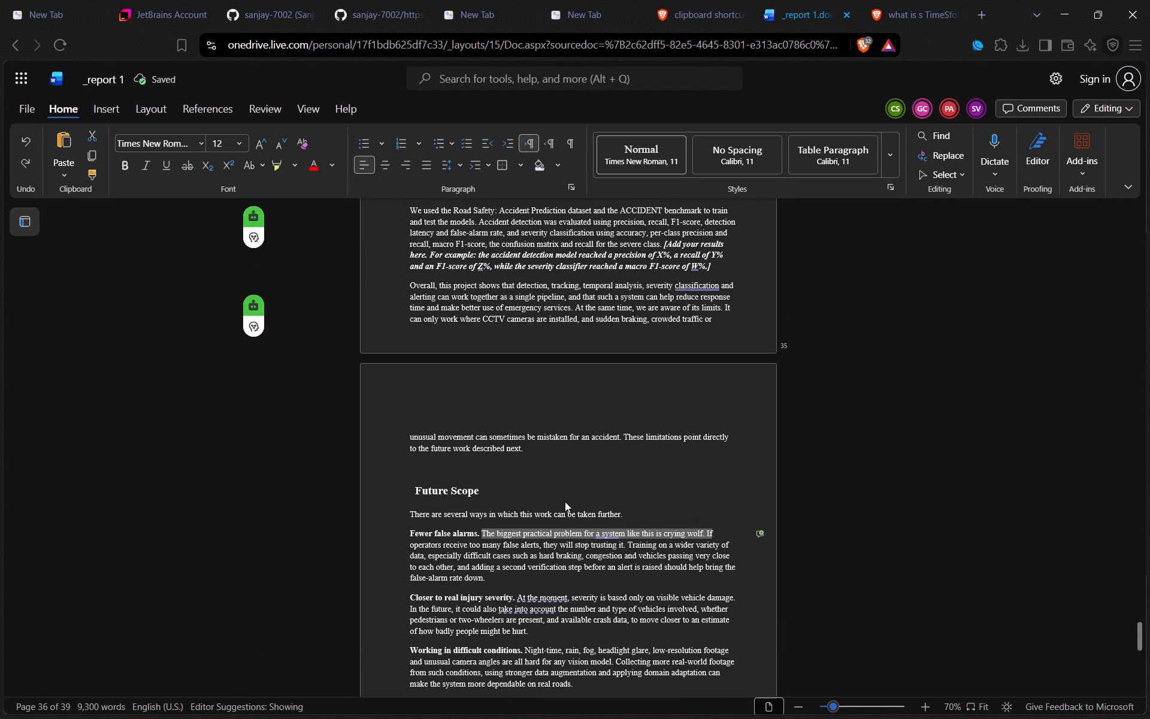
key(ctrl+z)
key(ctrl+z)
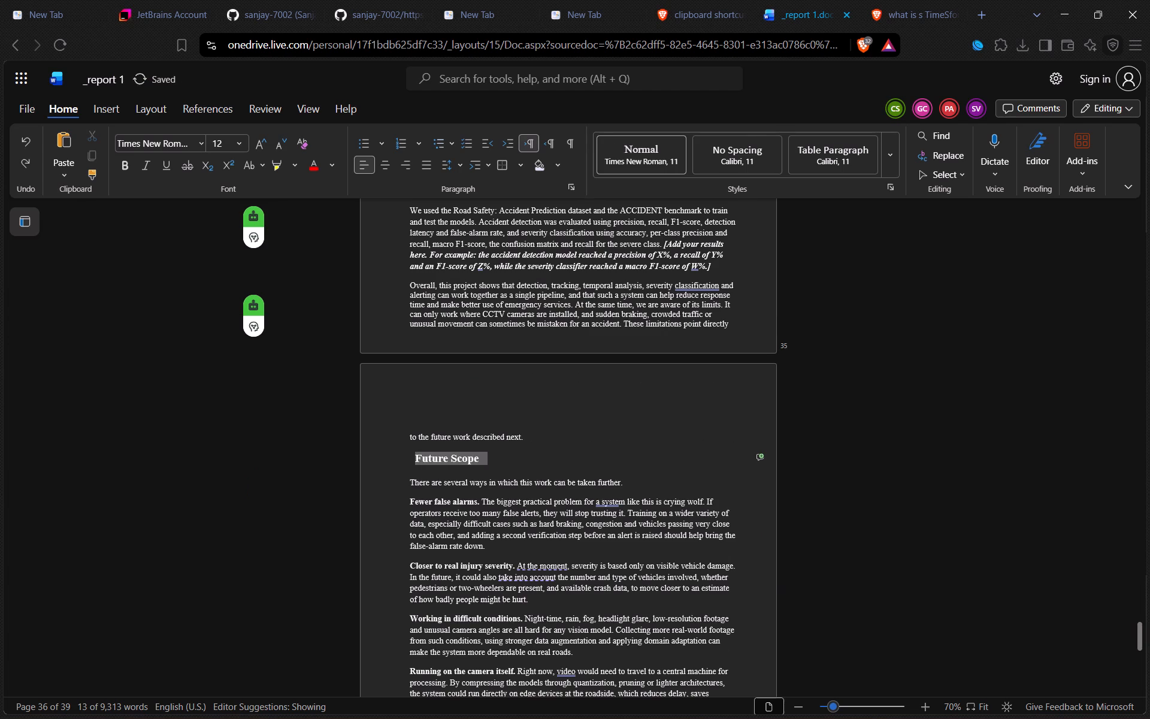
key(ctrl+z)
Examine the Conclusion, Future Scope and references pages and how the text breaks across them.
scroll(533, 471, down, 2)
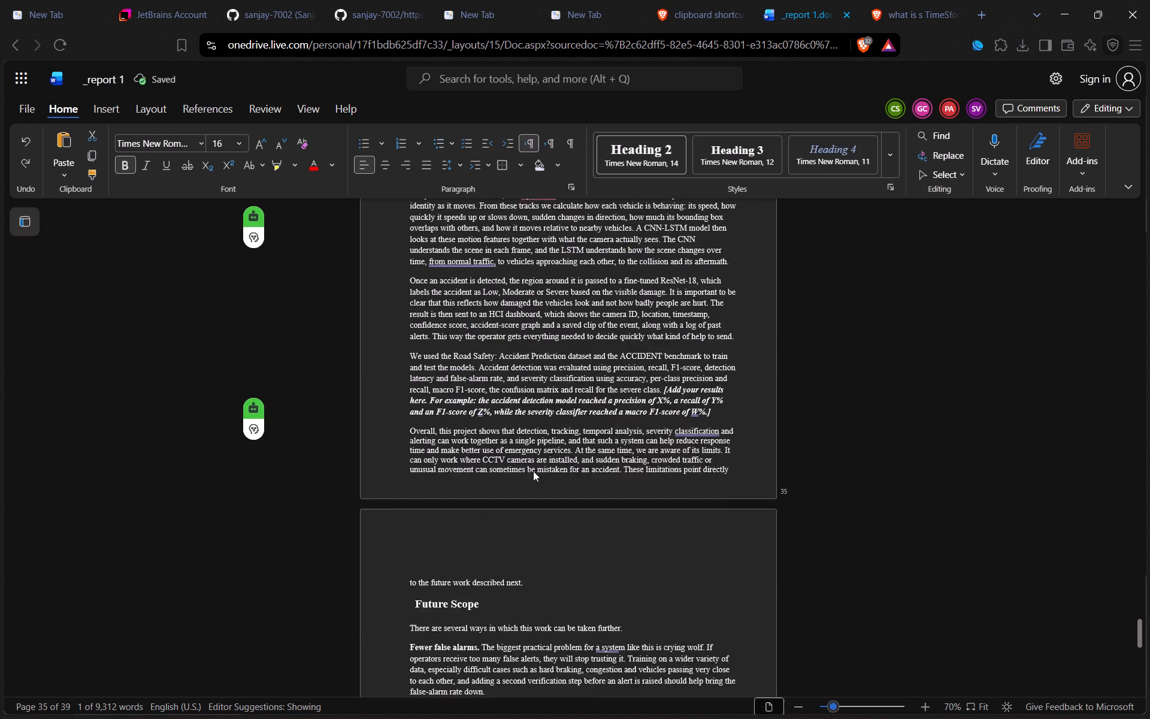
scroll(533, 471, down, 6)
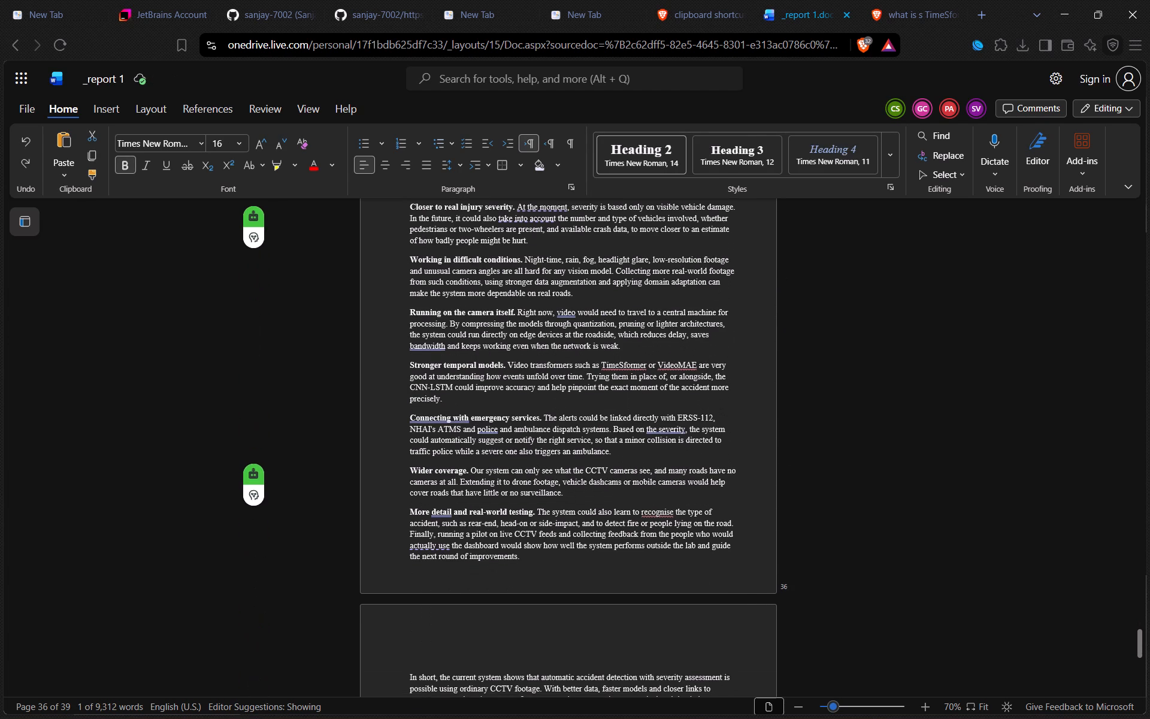
scroll(535, 469, down, 3)
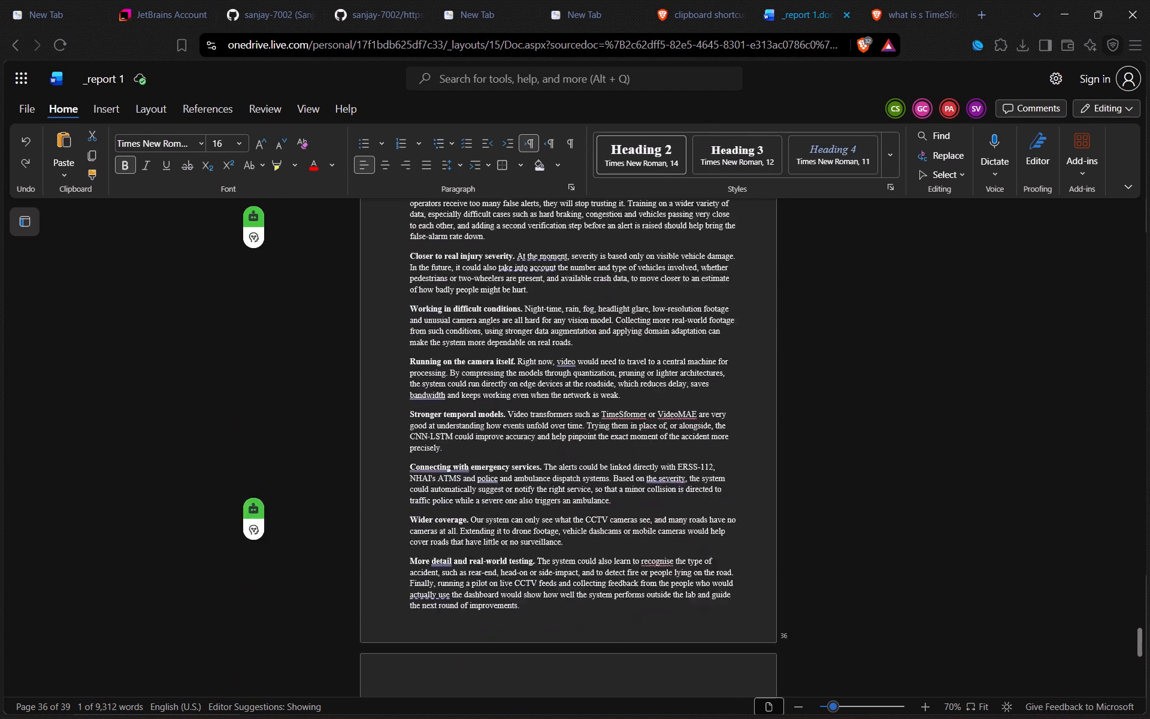
scroll(535, 469, down, 3)
scroll(535, 469, up, 2)
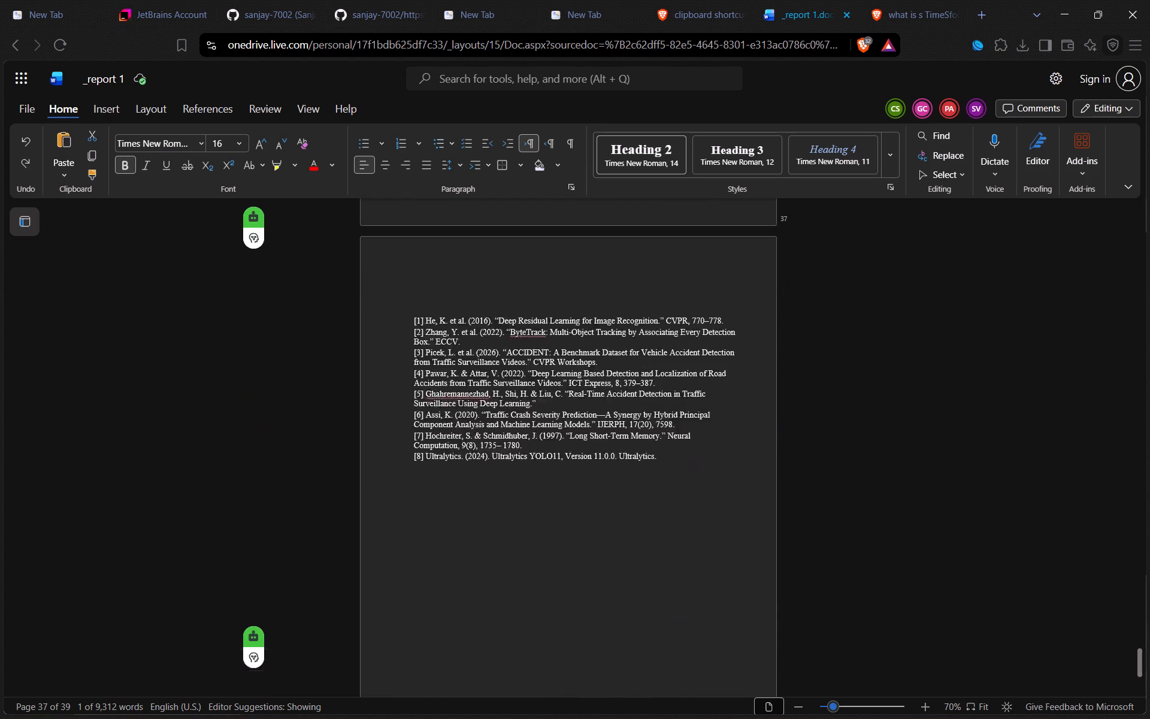
scroll(535, 469, up, 2)
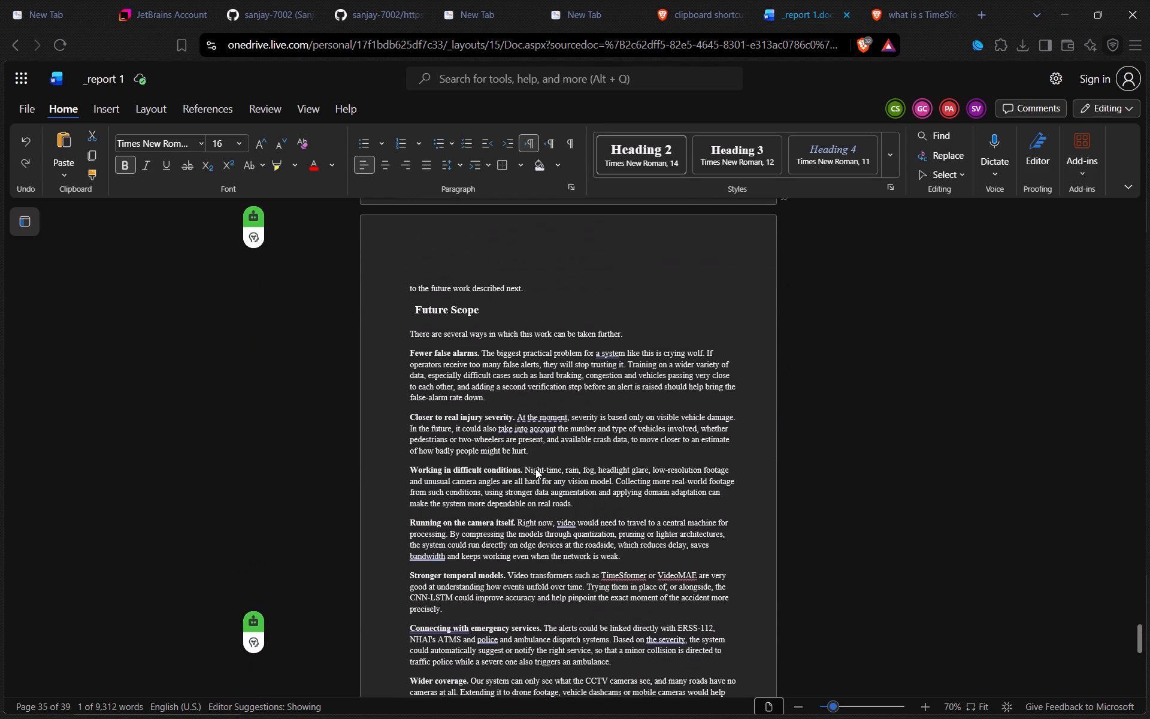
scroll(535, 469, up, 4)
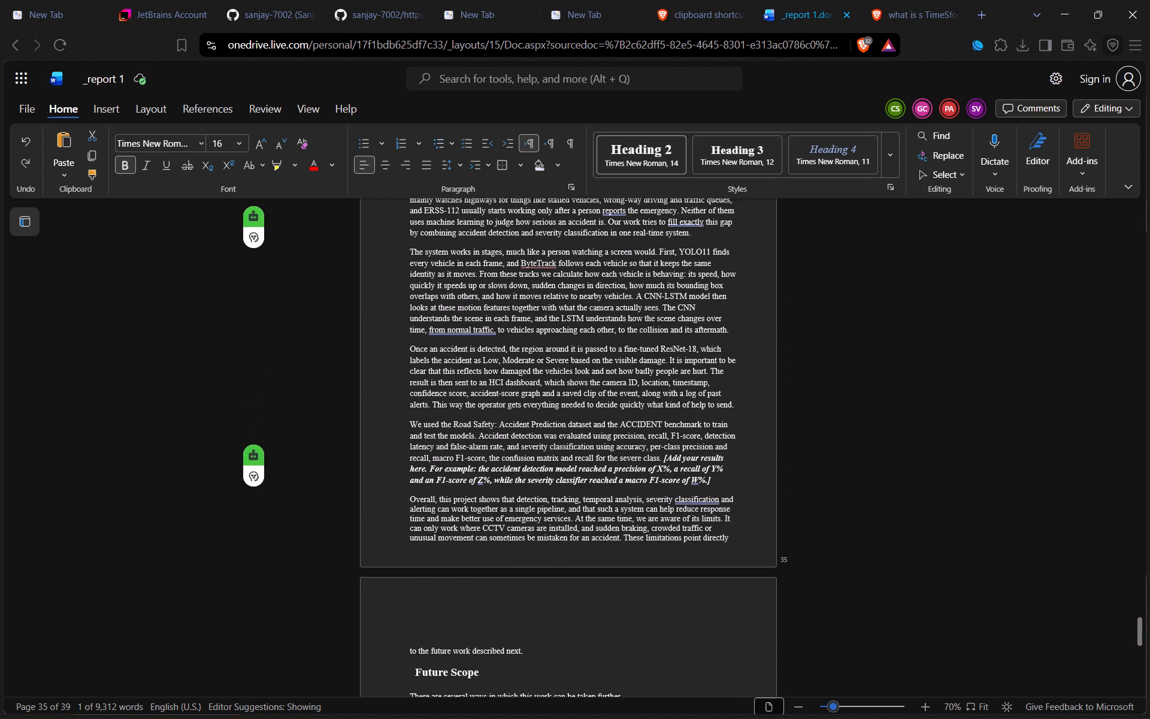
scroll(535, 469, up, 1)
scroll(535, 469, down, 2)
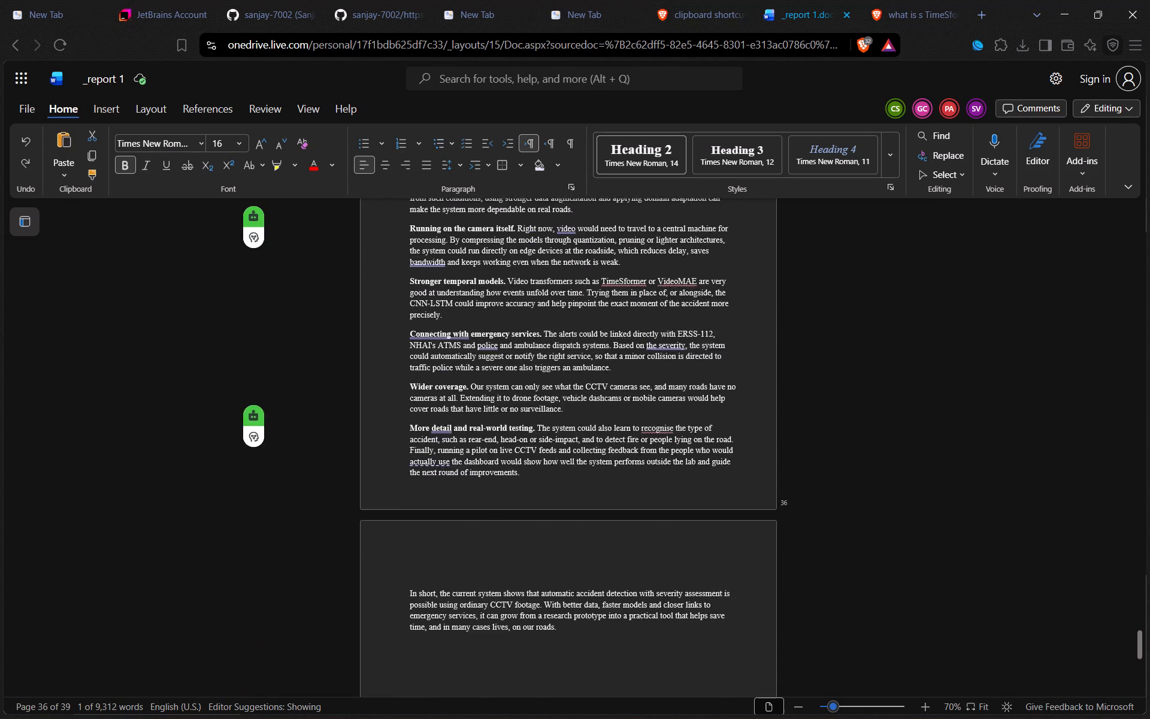
scroll(535, 469, down, 2)
scroll(508, 300, up, 1)
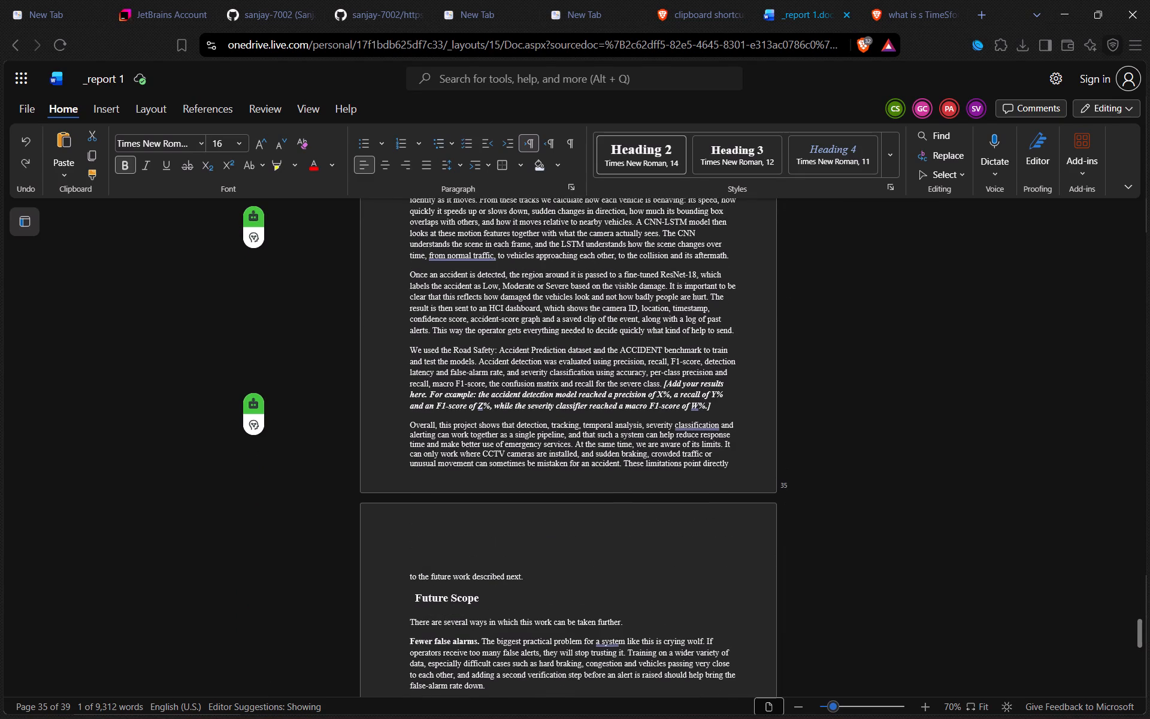
scroll(579, 421, right, 1)
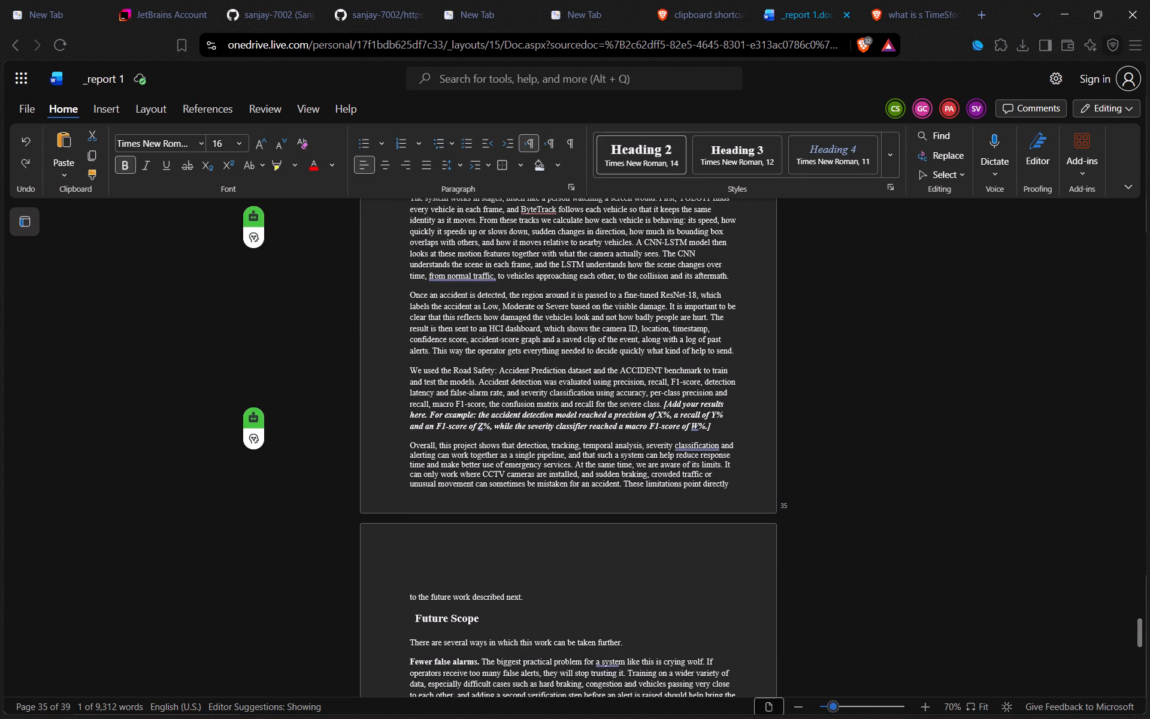
scroll(579, 421, right, 1)
scroll(579, 421, down, 1)
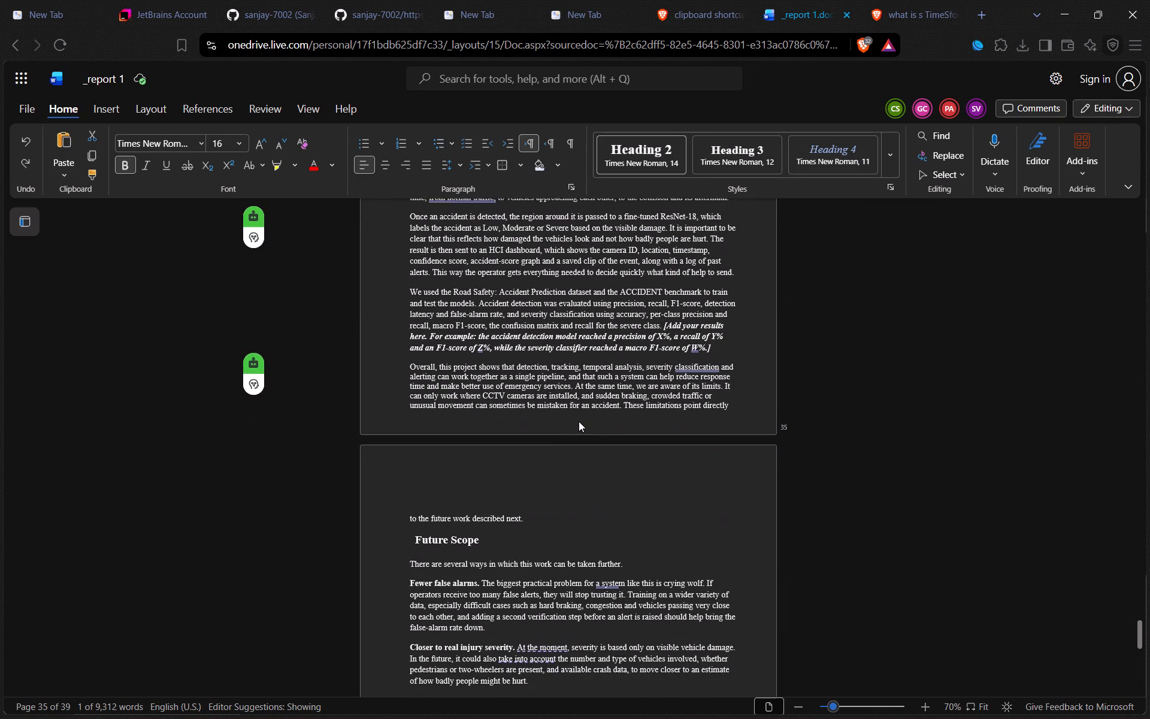
scroll(579, 421, down, 1)
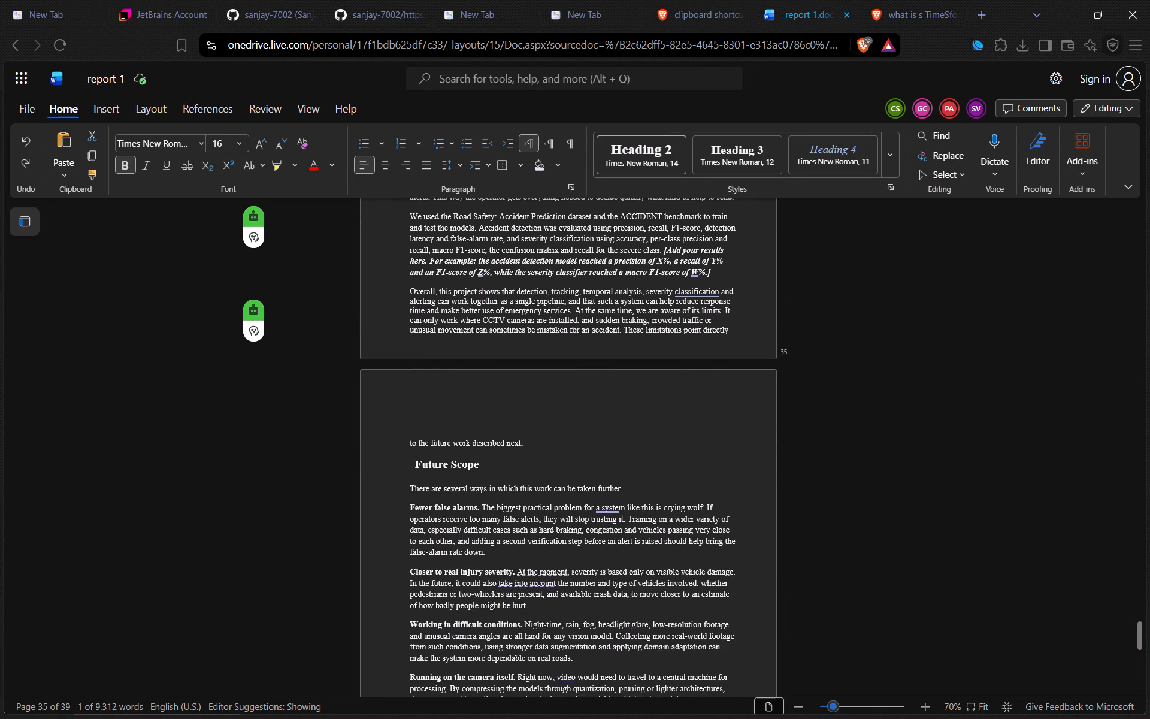
scroll(473, 373, up, 1)
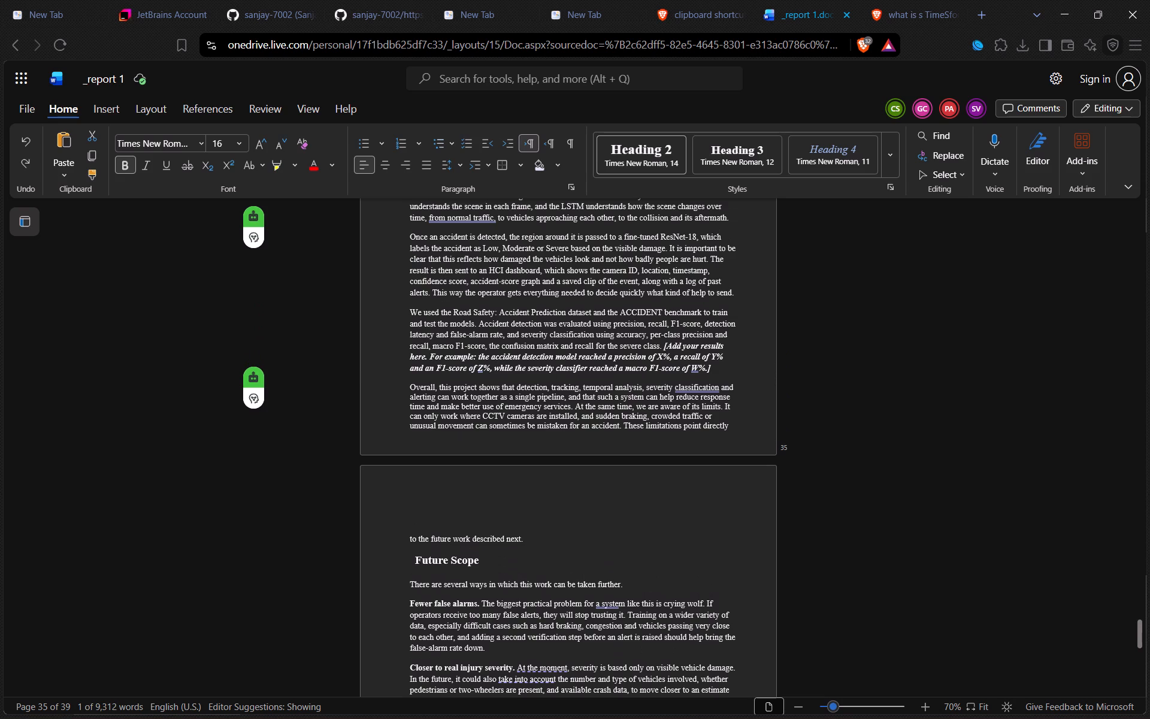
Delete all body paragraphs under the Conclusion heading, from "Road accidents are dangerous" through "to the future work described next.".
click(536, 335)
scroll(510, 313, up, 4)
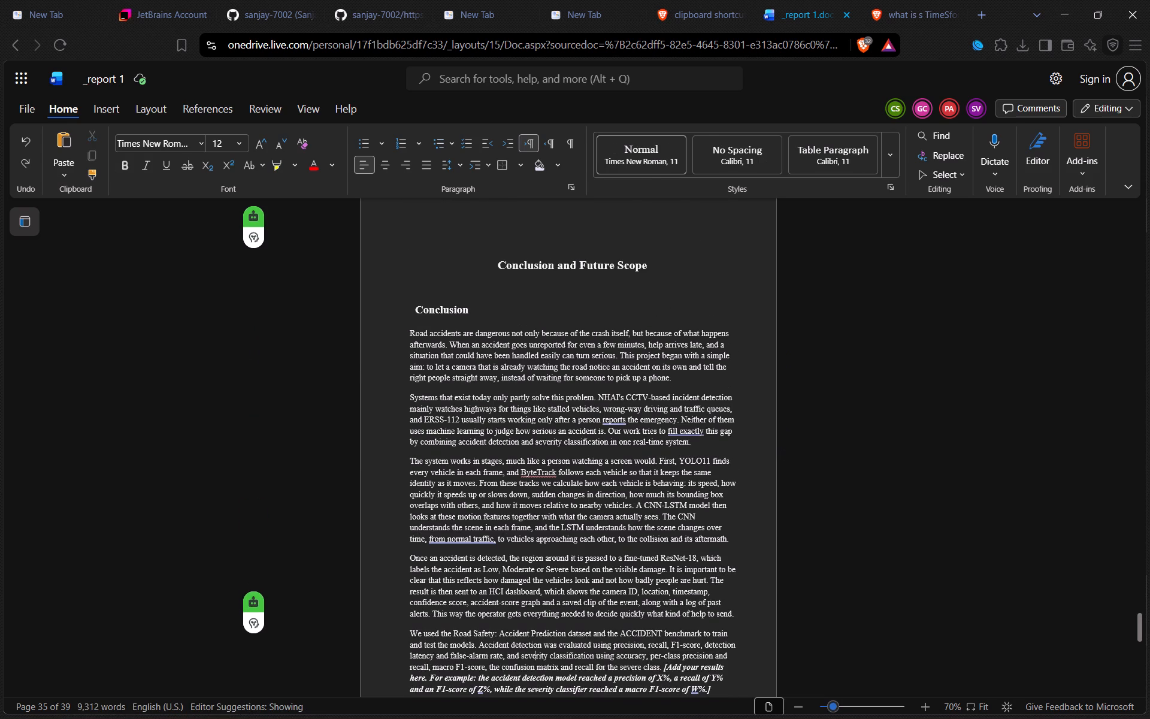
drag(409, 331, 644, 718)
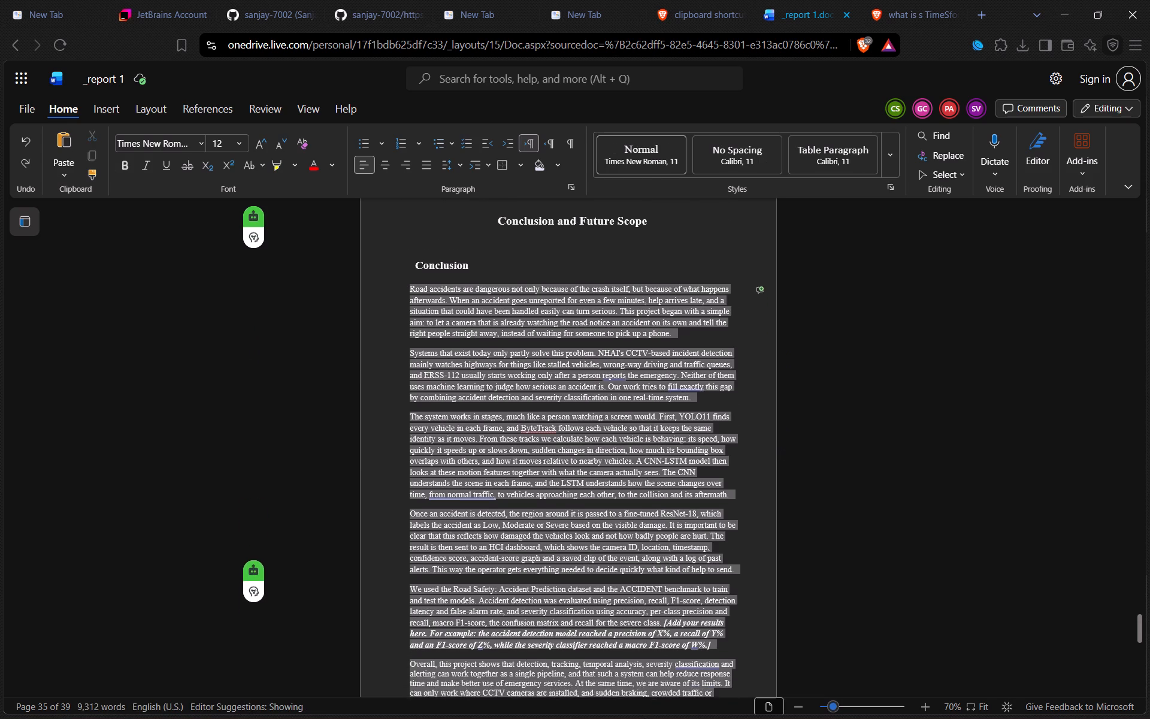
drag(644, 718, 529, 610)
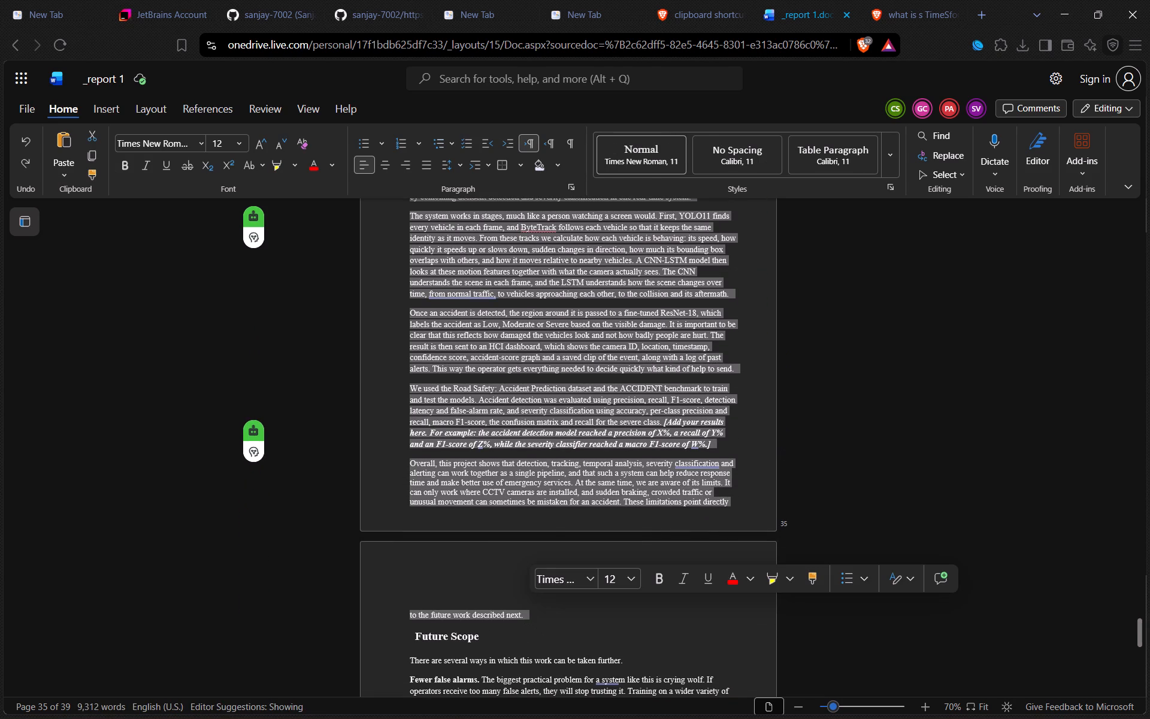
key(BackSpace)
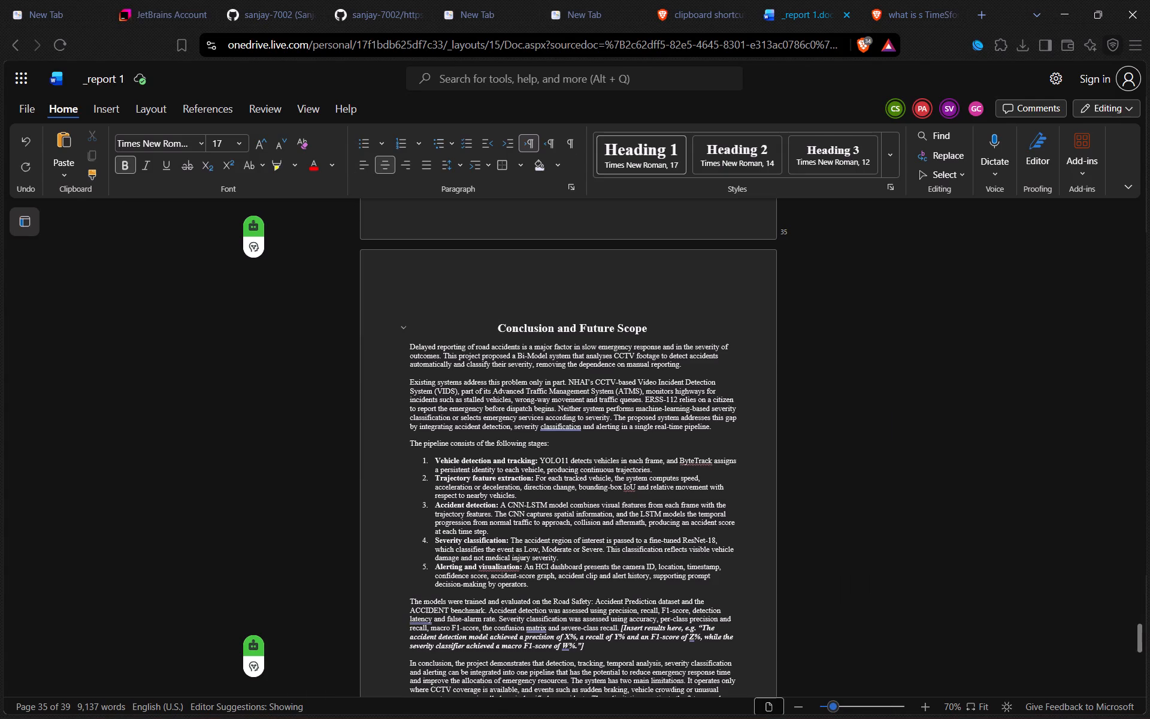
click(658, 328)
key(Return)
key(Left)
key(Left)
key(Left)
key(Left)
key(Left)
key(Left)
key(Left)
key(Left)
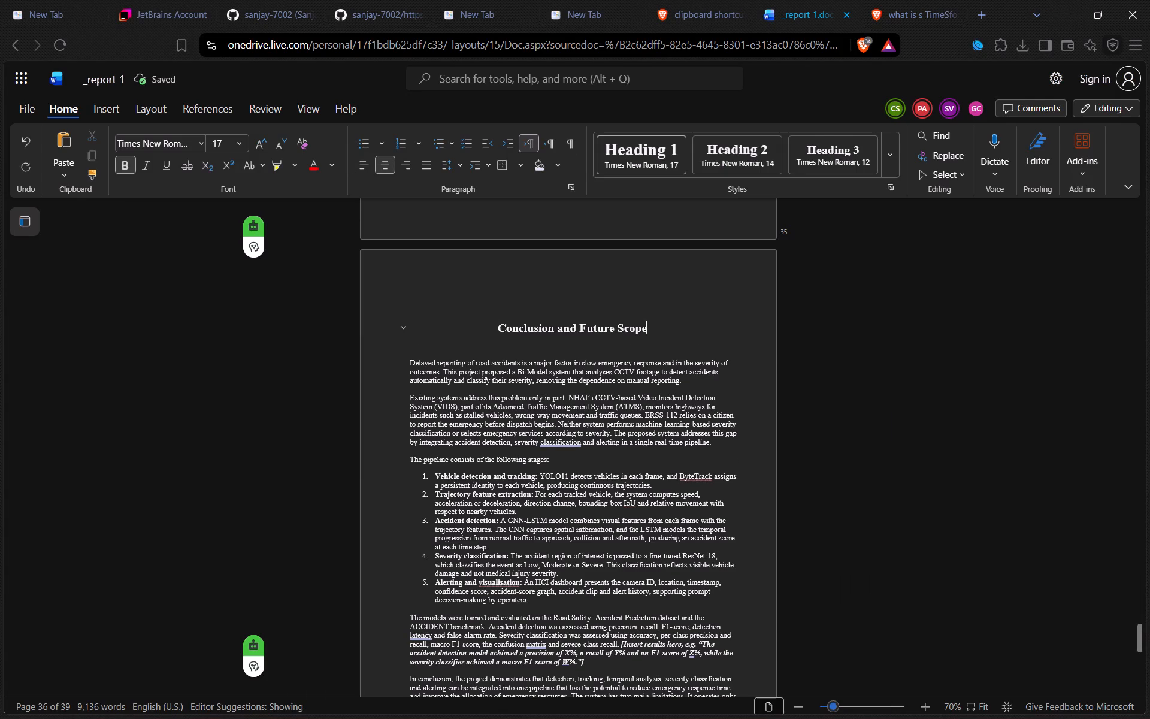
Insert a new line above the "Delayed reporting of road accidents" paragraph and paste the "Conclusion" heading there.
click(423, 356)
click(414, 356)
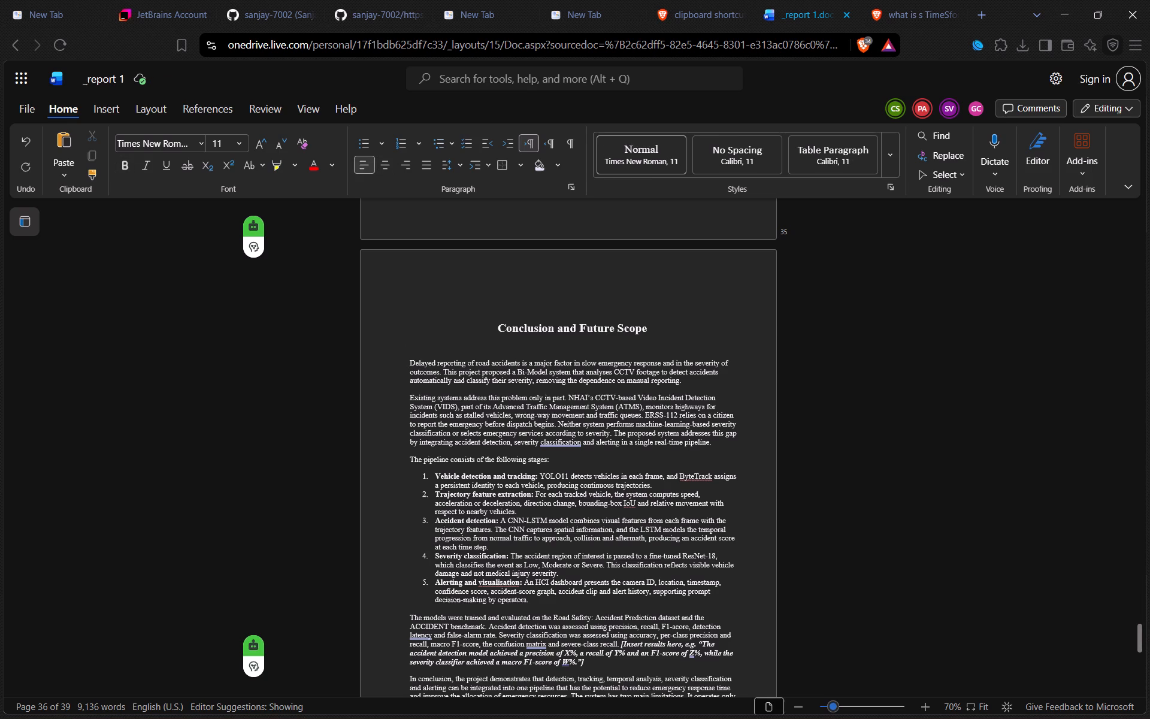
key(Up)
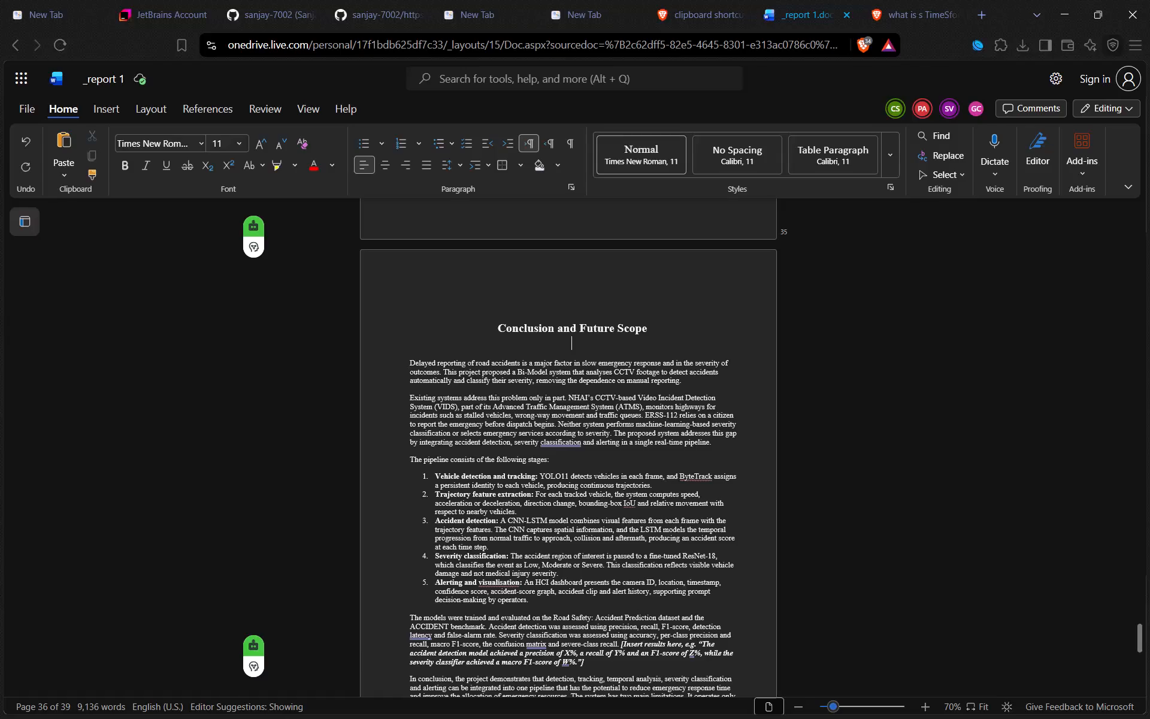
key(Down)
key(Return)
key(Up)
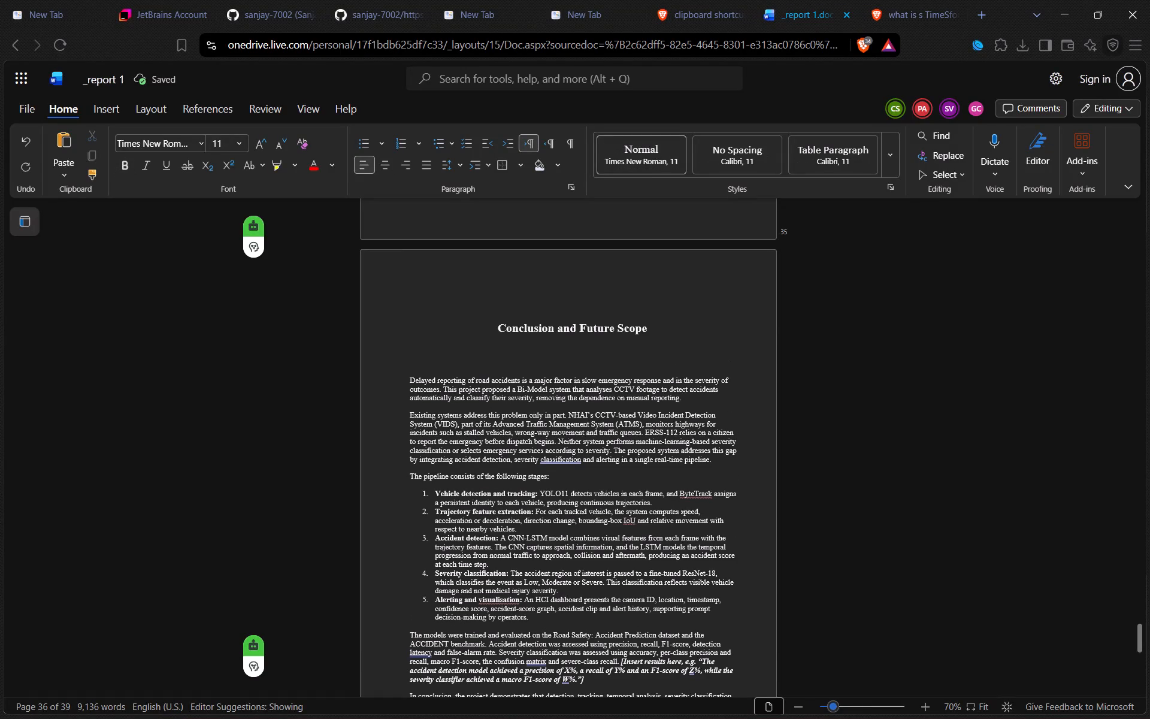
key(ctrl+v)
Set the font size of the pasted "Conclusion" heading to 16.
drag(449, 360, 402, 362)
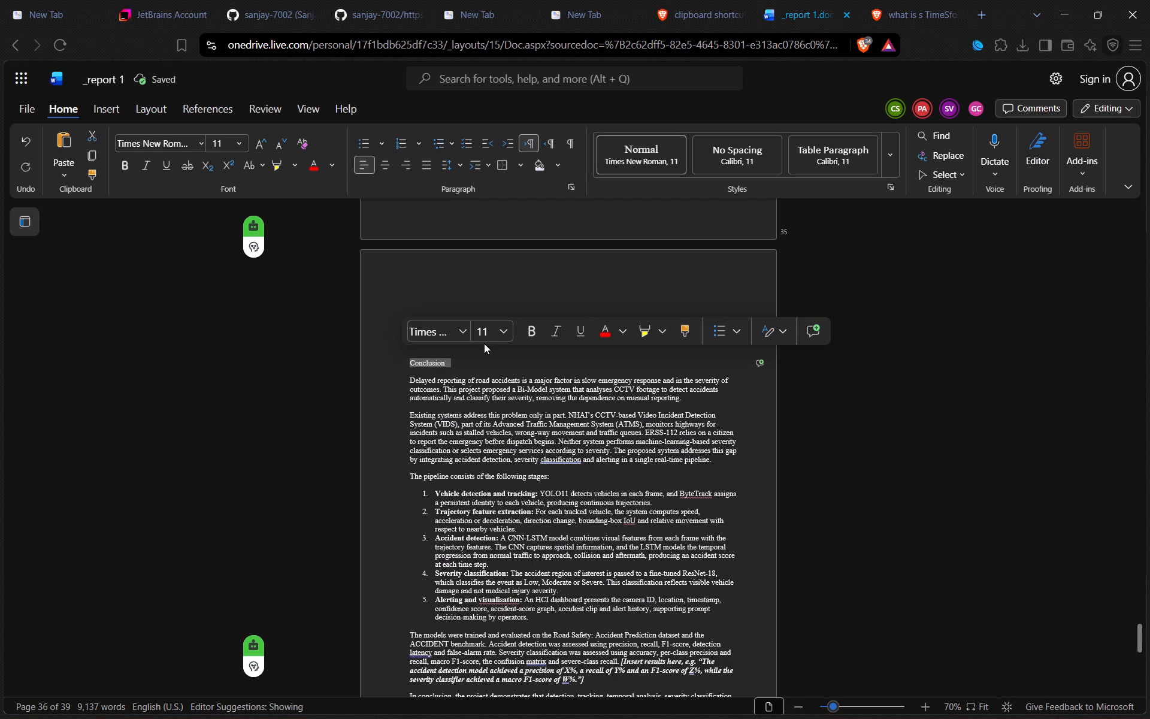
click(498, 334)
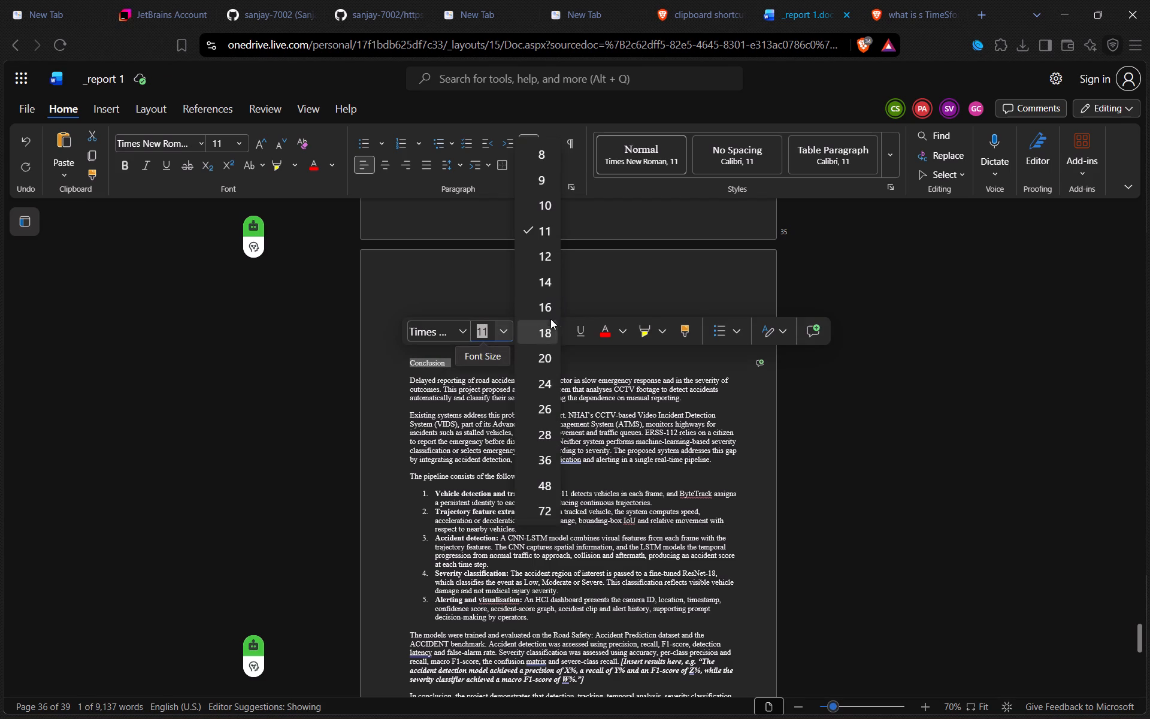
click(548, 316)
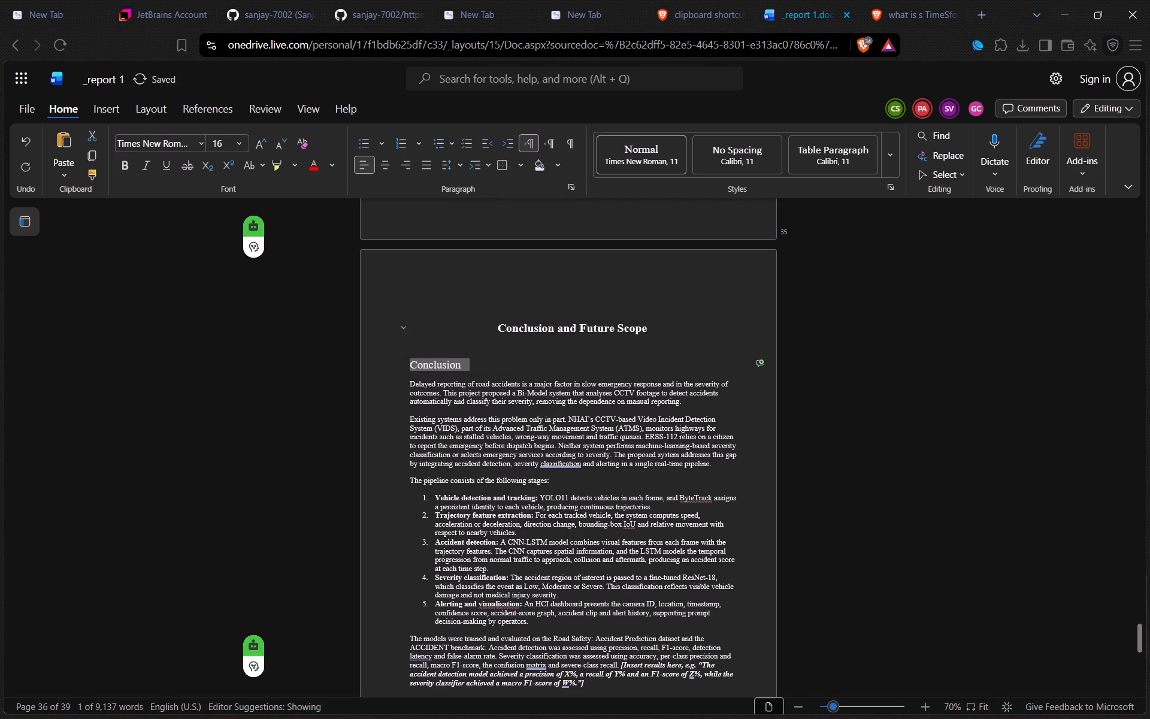
click(482, 361)
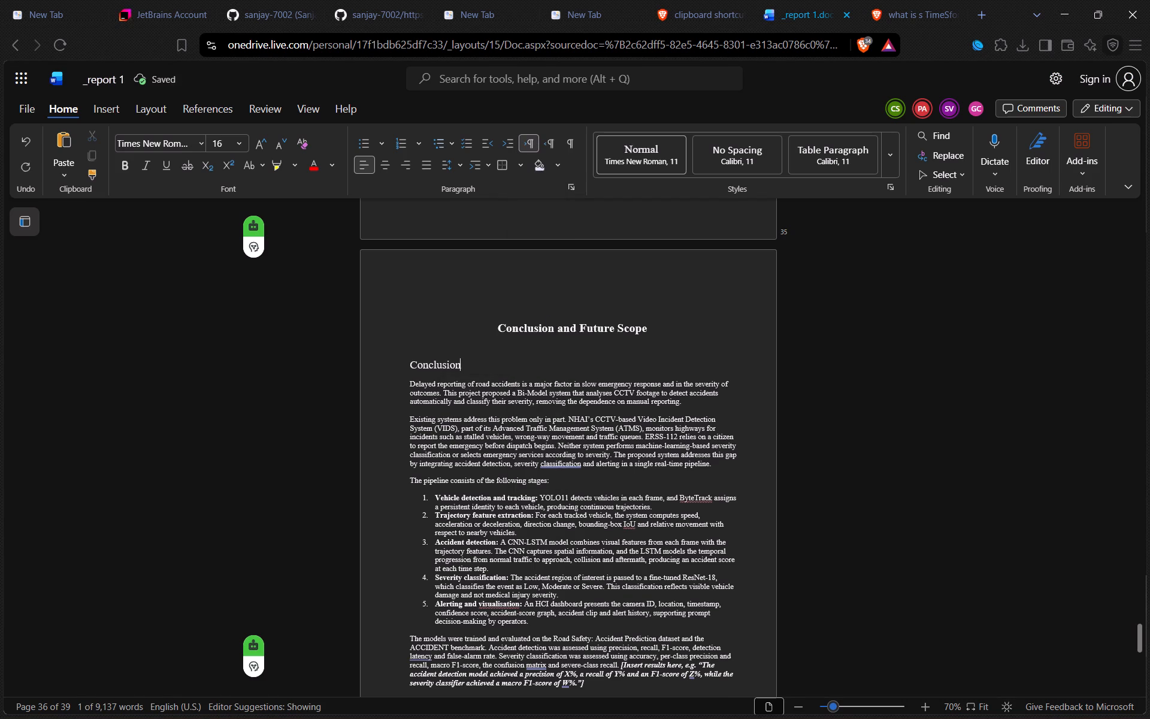
Set the Conclusion body text, from "Delayed reporting" through "future work described below", to font size 12.
drag(406, 385, 463, 696)
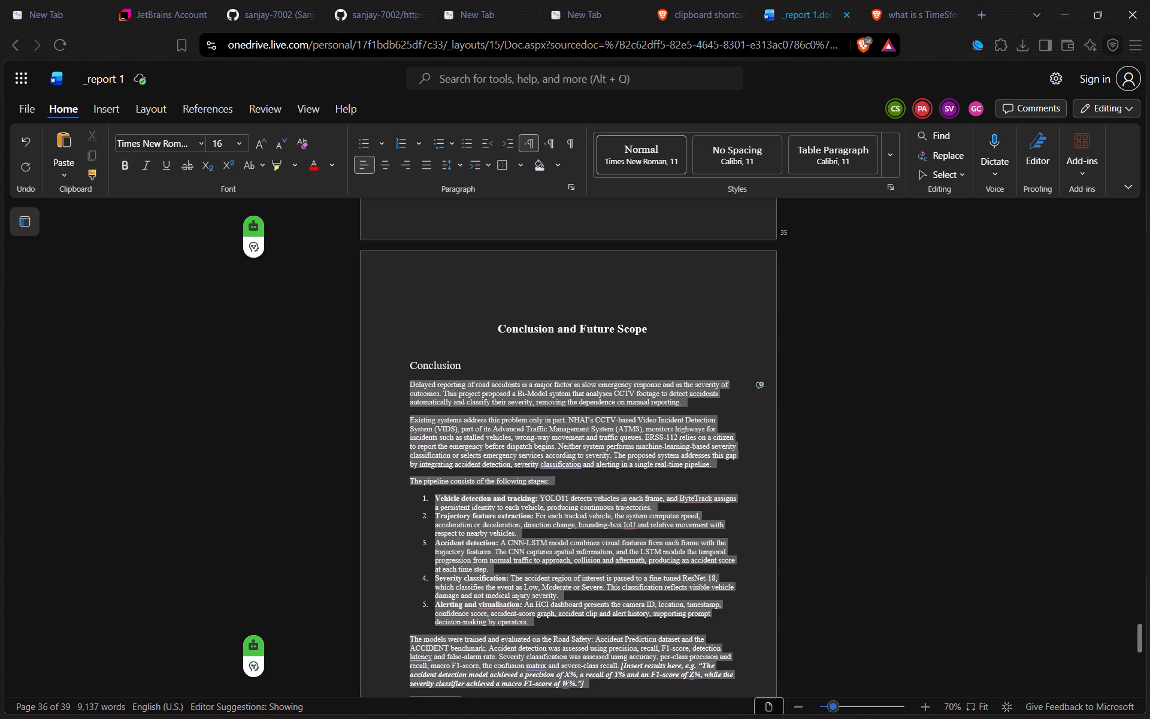
drag(463, 696, 450, 566)
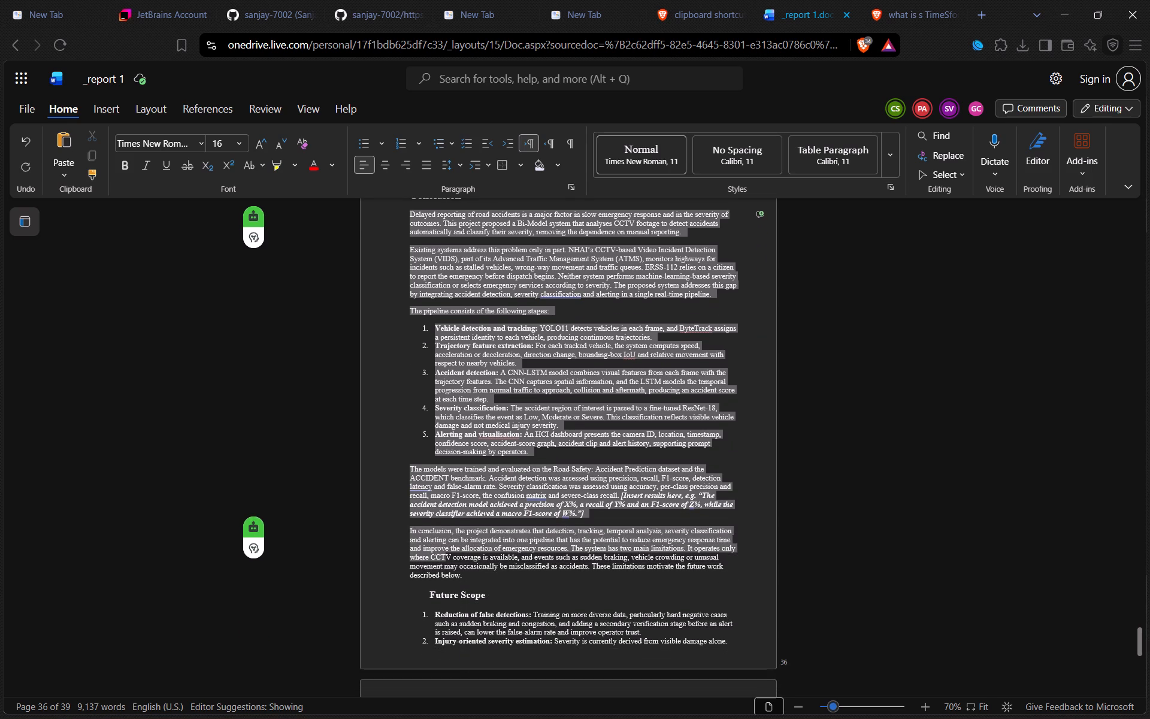
drag(450, 566, 461, 578)
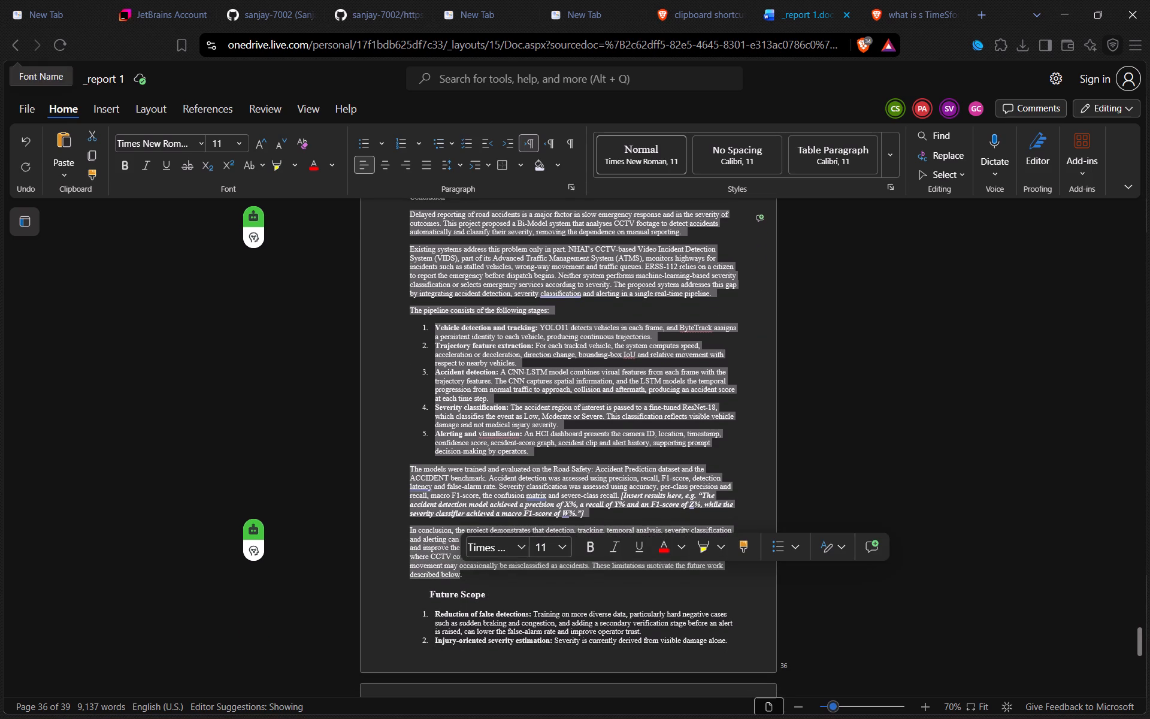
click(558, 543)
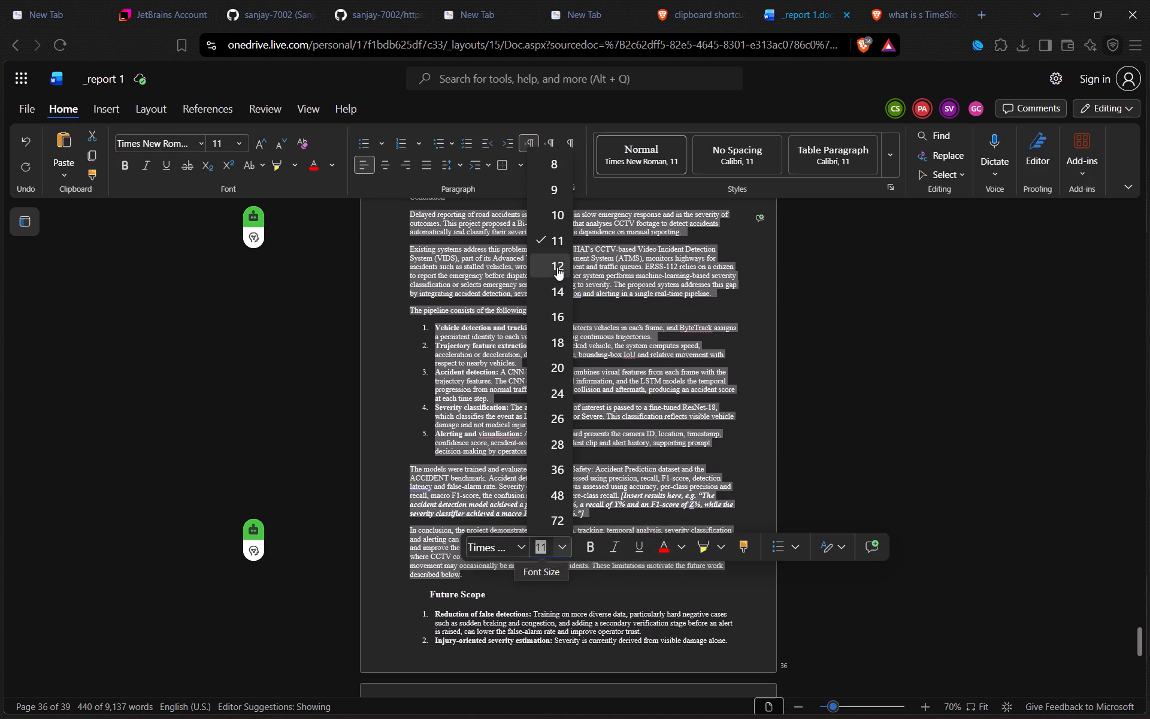
click(557, 265)
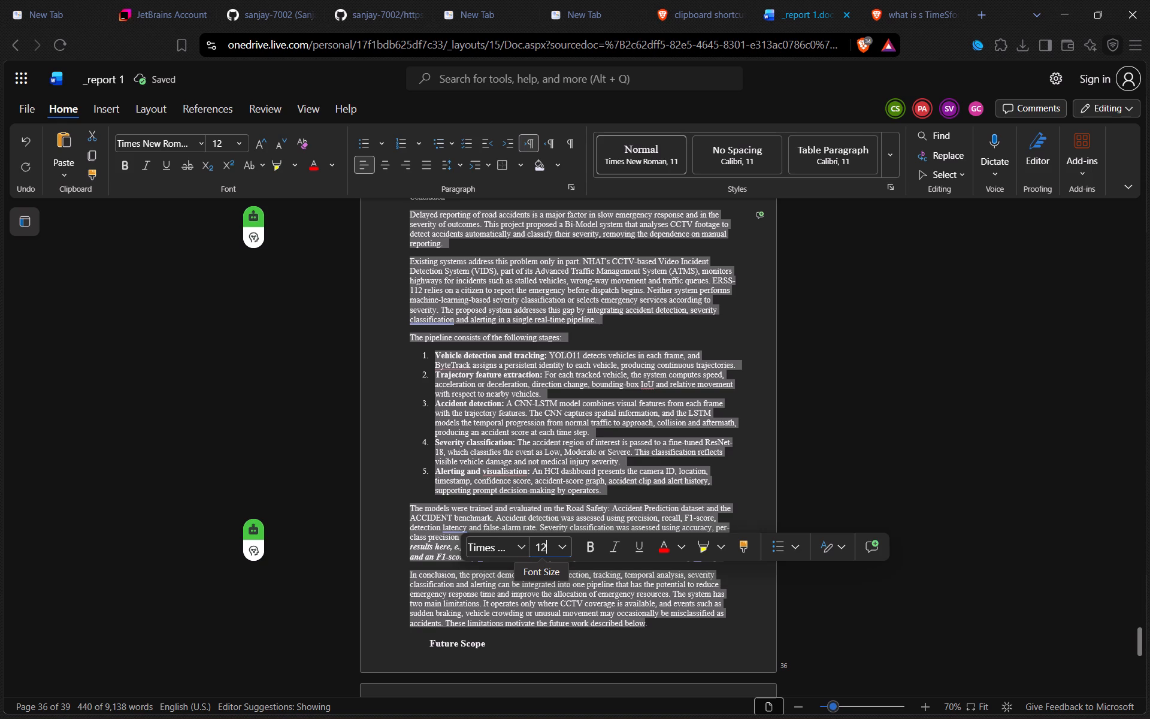
click(405, 450)
Set the numbered Future Scope points, from Reduction of false detections through Real-world validation, to font size 12.
scroll(405, 450, down, 3)
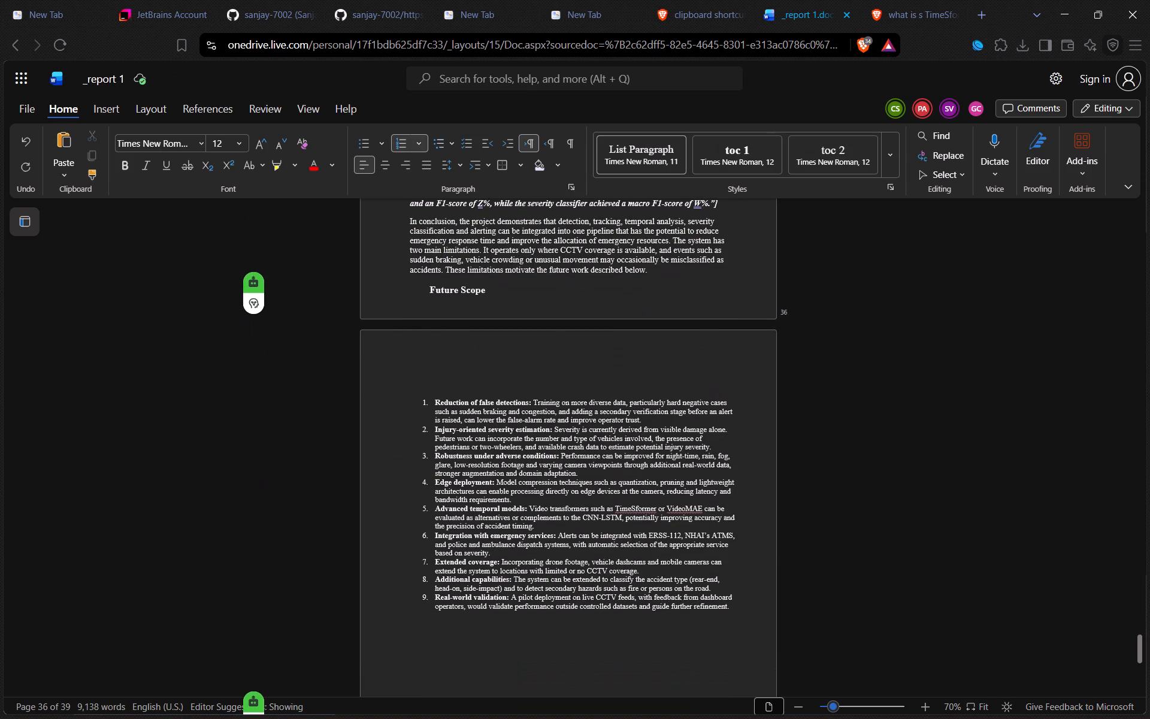
drag(431, 400, 504, 633)
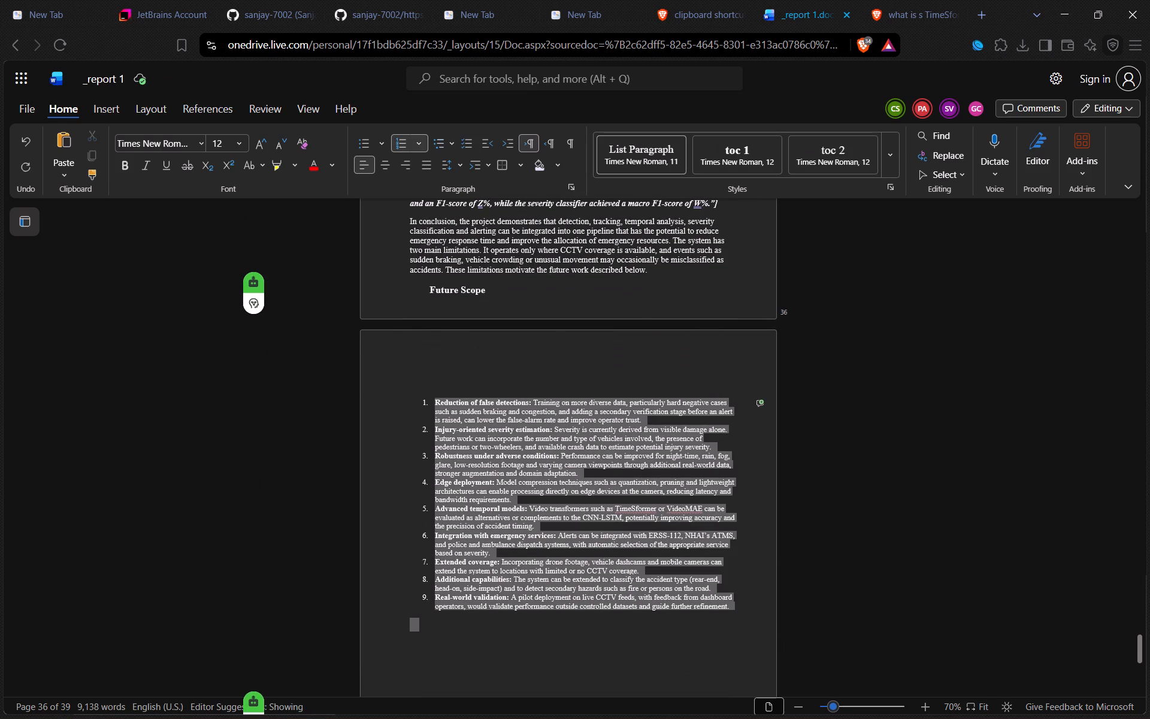
drag(504, 633, 558, 618)
click(664, 581)
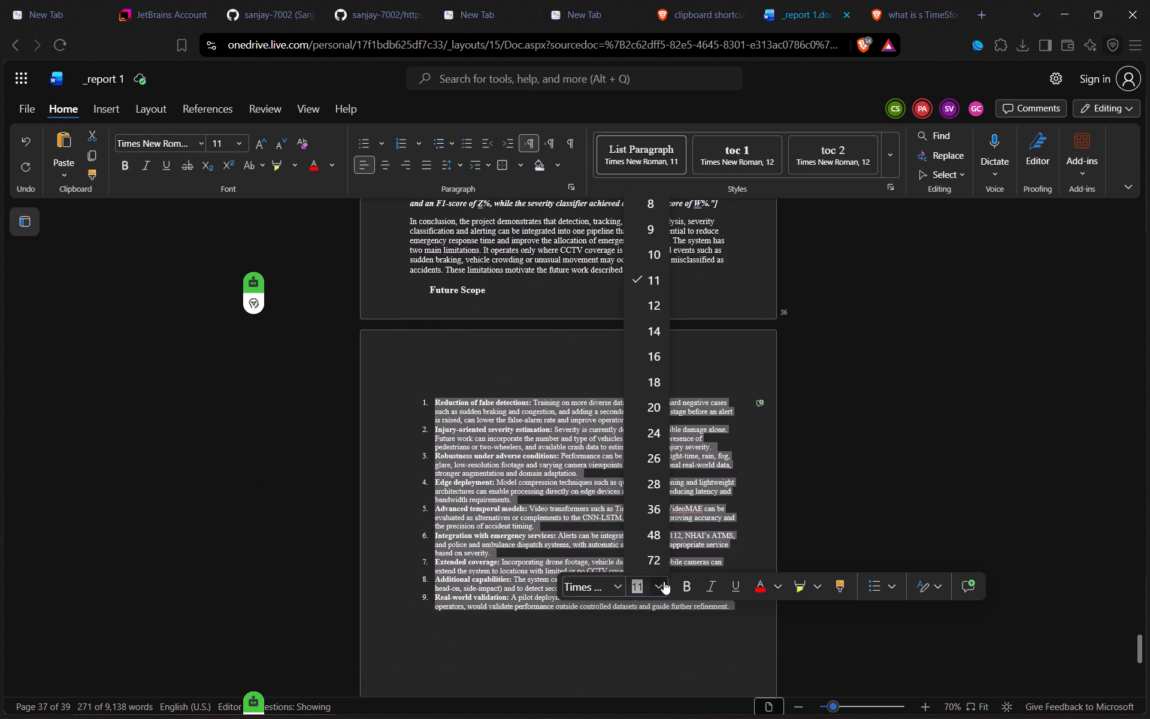
click(657, 310)
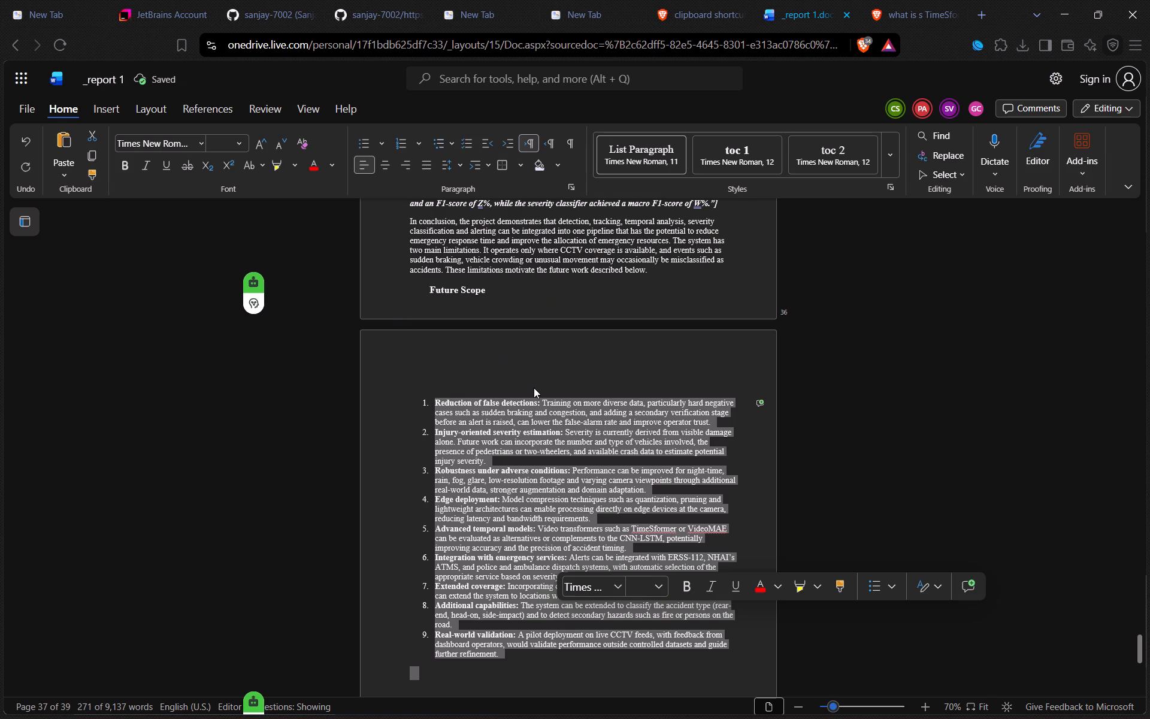
click(492, 371)
Select the "Future Scope" heading above the numbered points.
drag(494, 289, 402, 285)
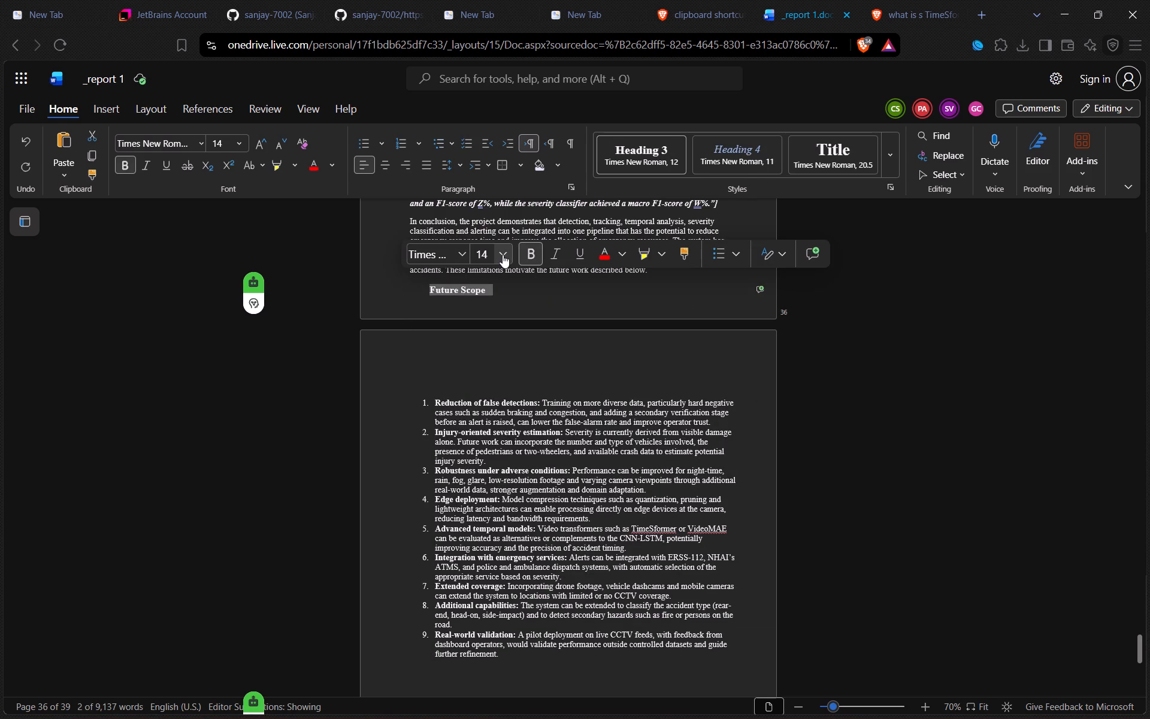
Set the font size of the selected "Future Scope" heading to 16.
click(503, 255)
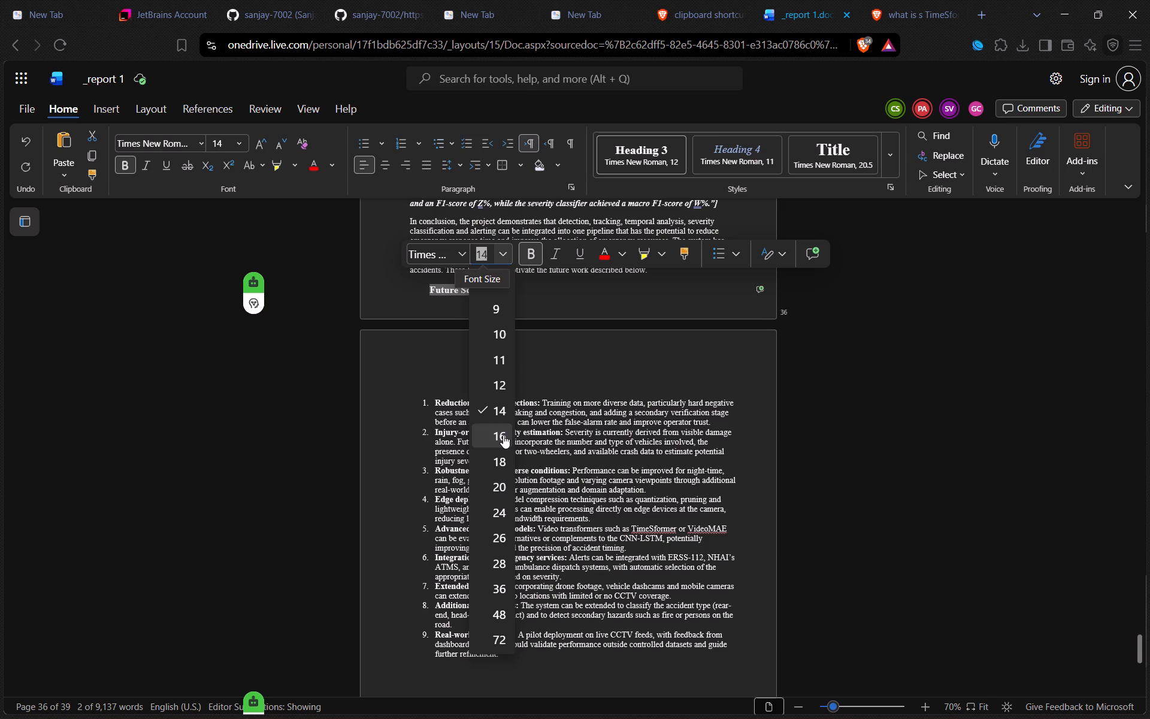
click(503, 435)
click(529, 285)
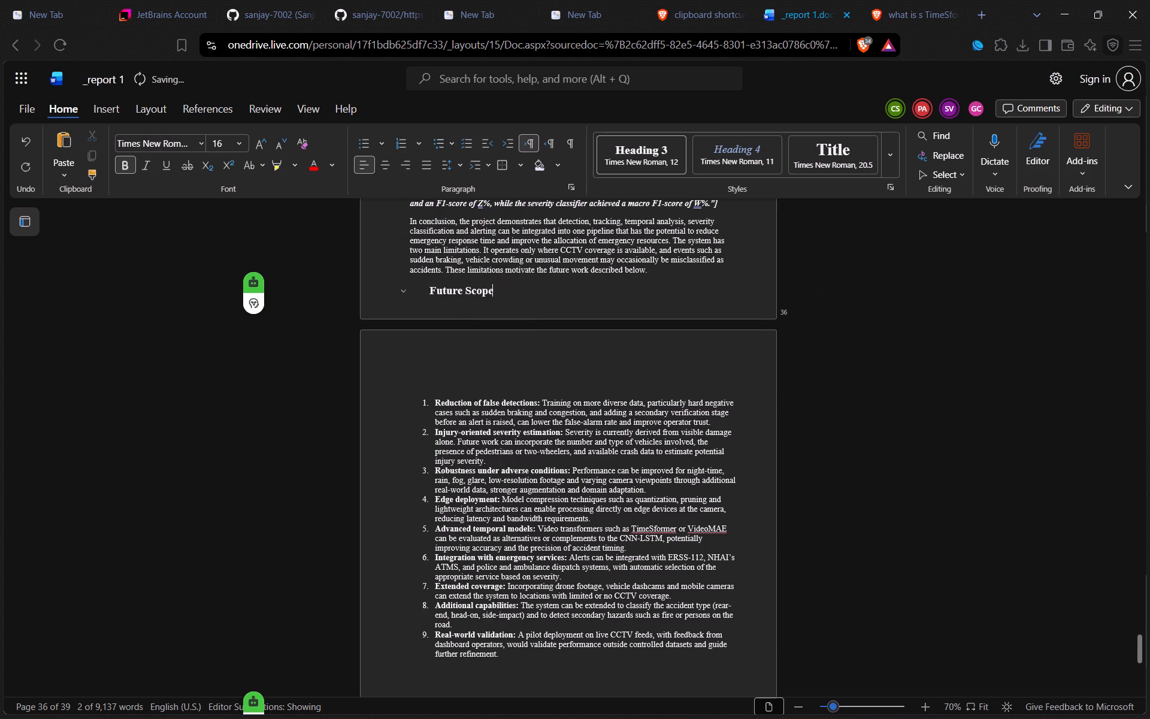
Insert an empty paragraph after the Conclusion's last paragraph, ending "future work described below", to move the "Future Scope" heading onto the next page.
click(673, 271)
key(Return)
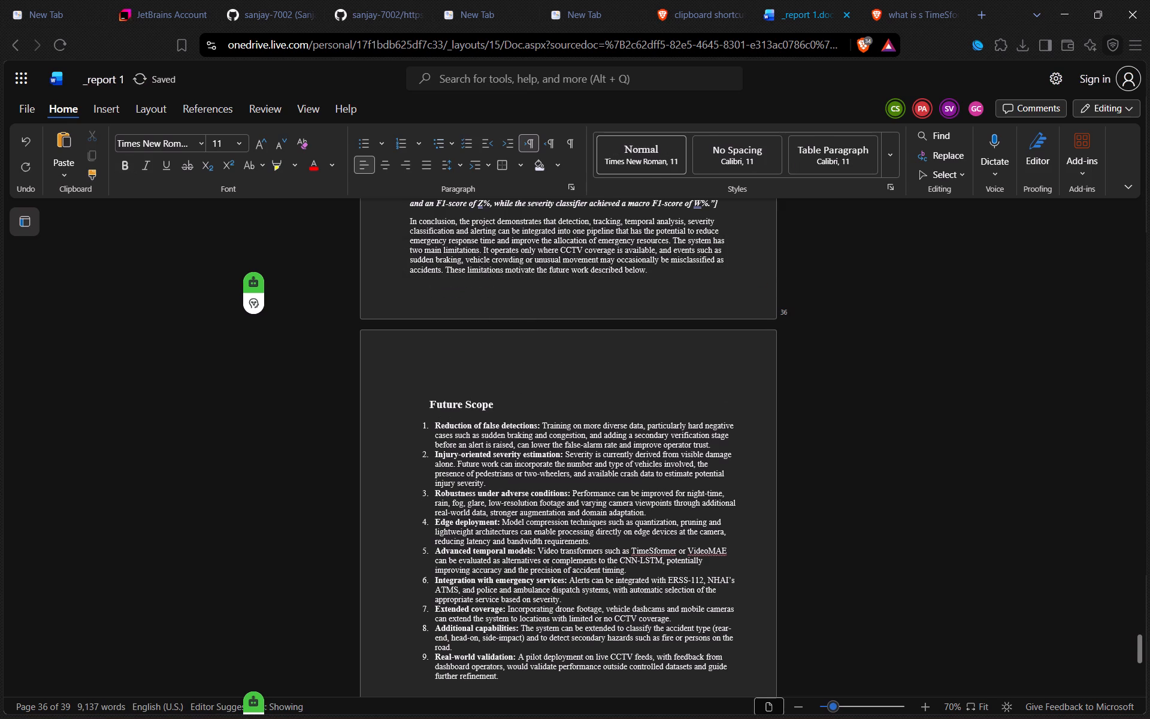
Review the layout of the Conclusion and Future Scope sections across their two pages.
scroll(489, 395, right, 2)
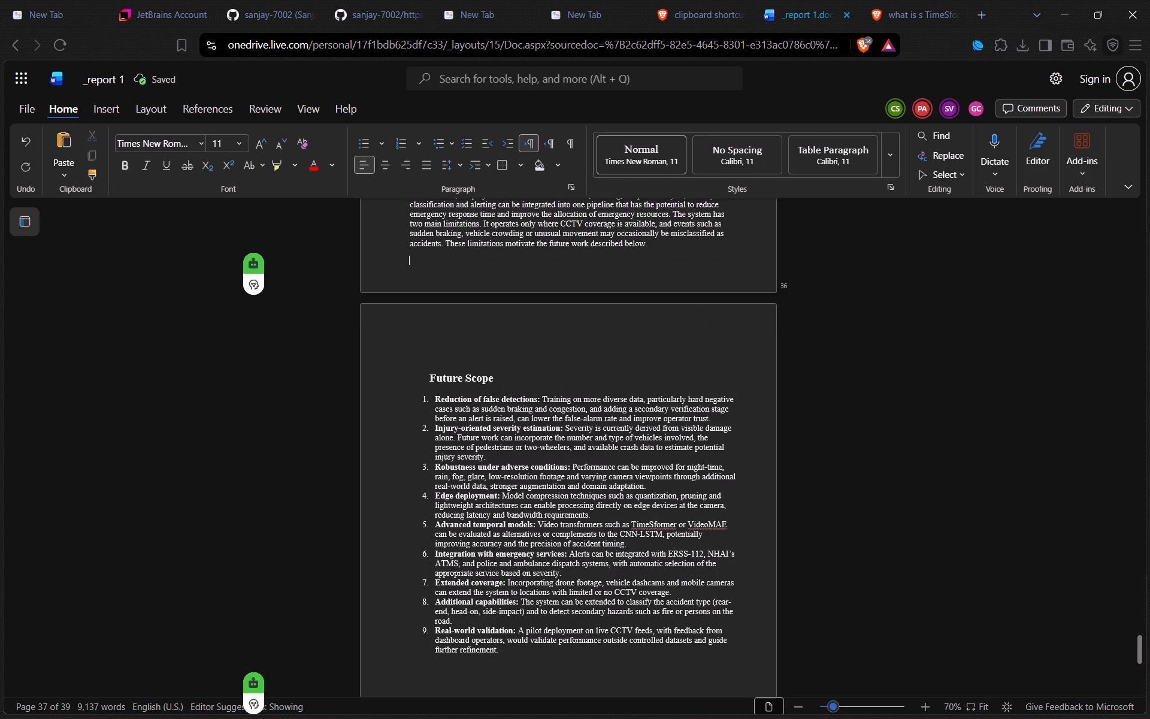
scroll(489, 395, up, 4)
scroll(489, 395, down, 1)
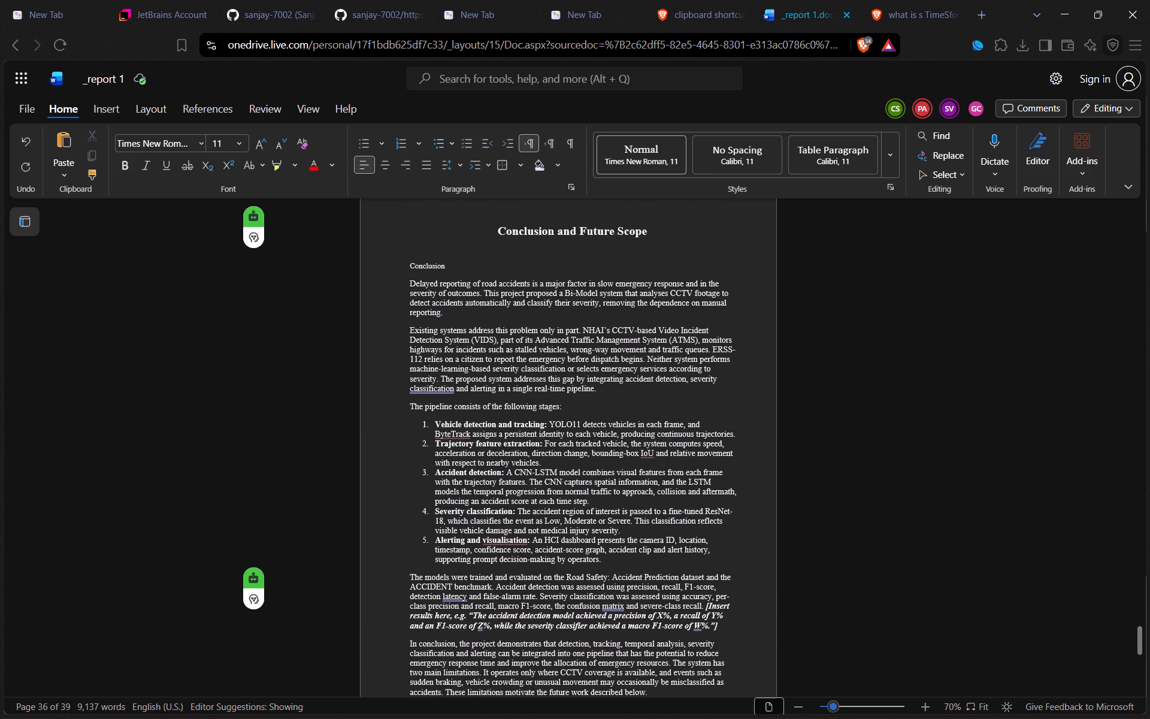
scroll(489, 395, down, 1)
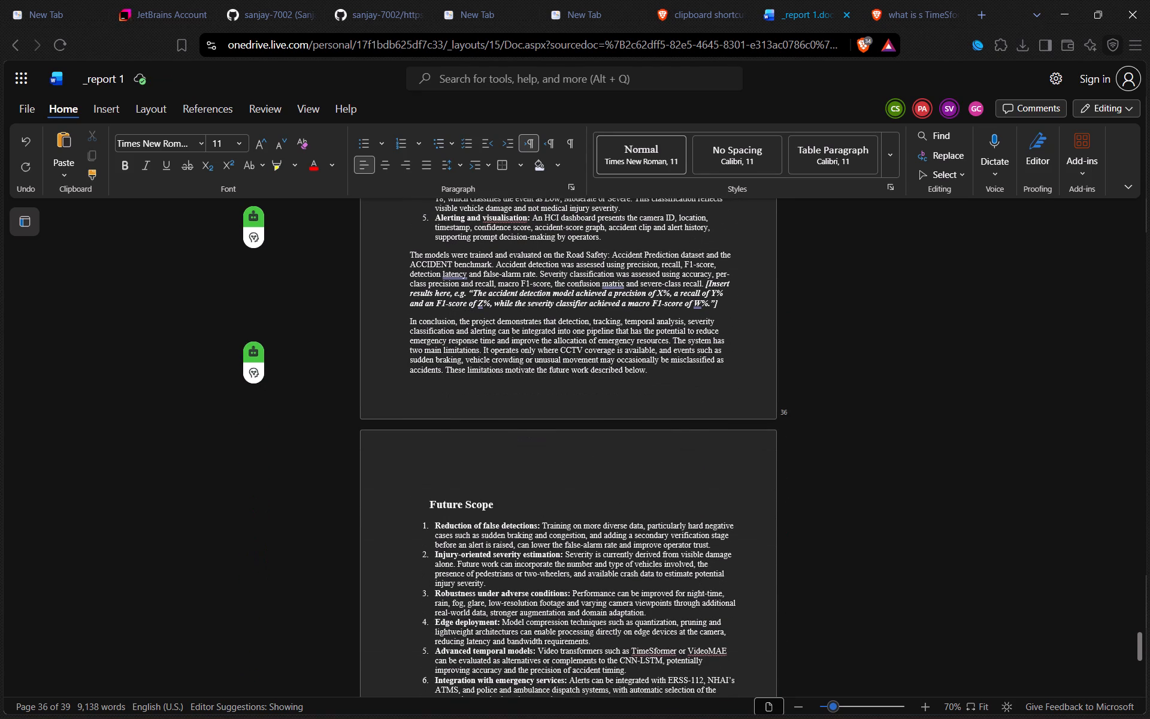
scroll(489, 395, down, 1)
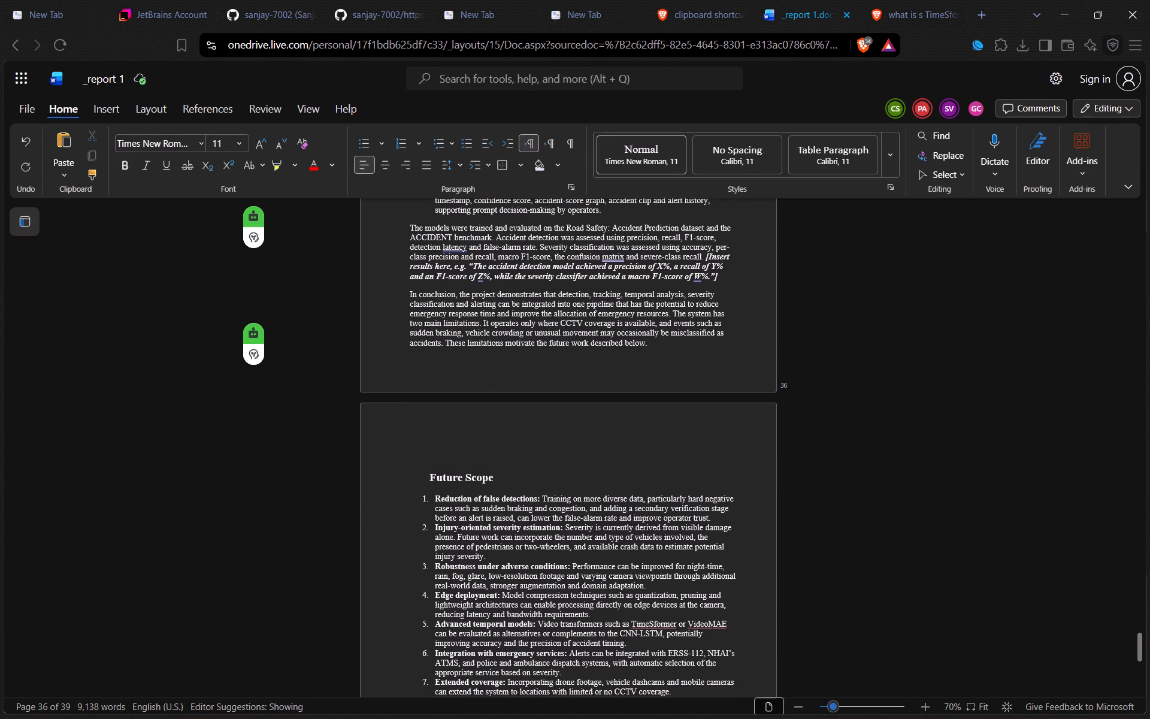
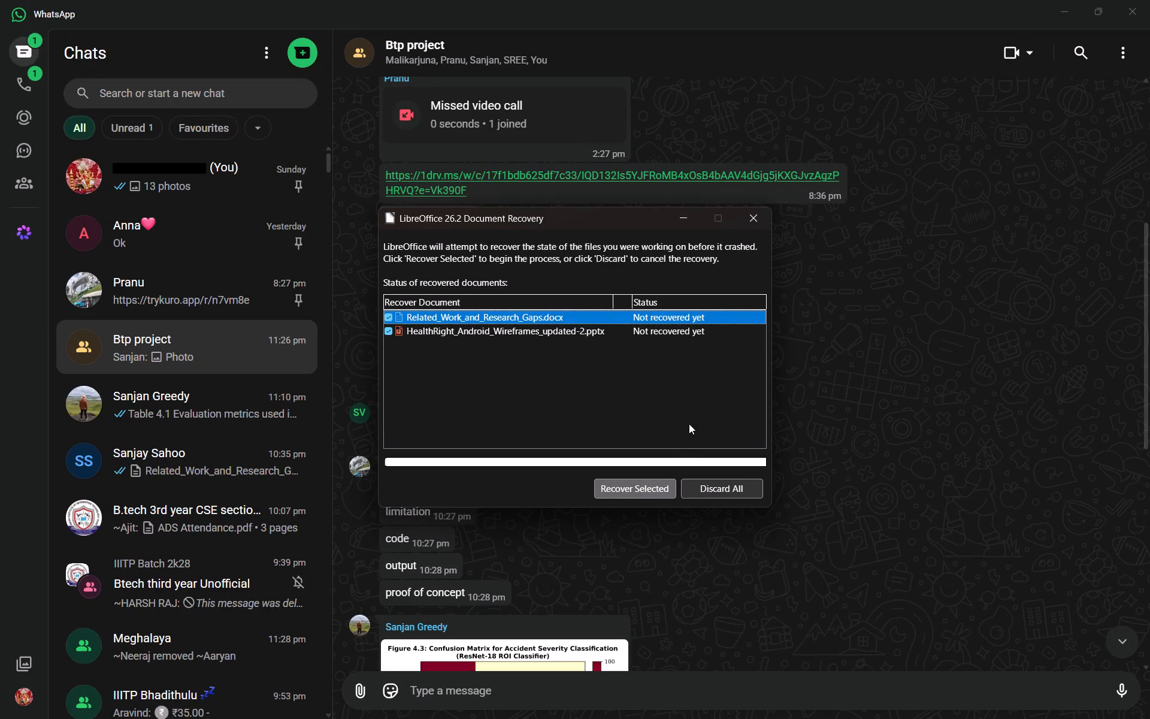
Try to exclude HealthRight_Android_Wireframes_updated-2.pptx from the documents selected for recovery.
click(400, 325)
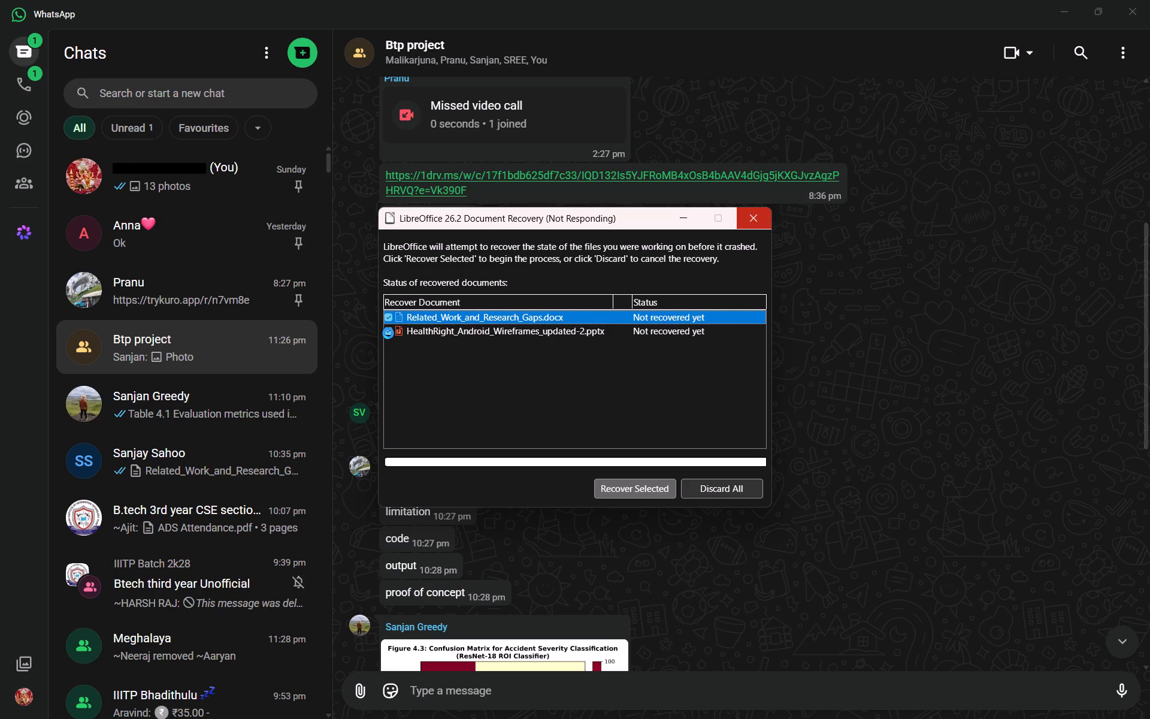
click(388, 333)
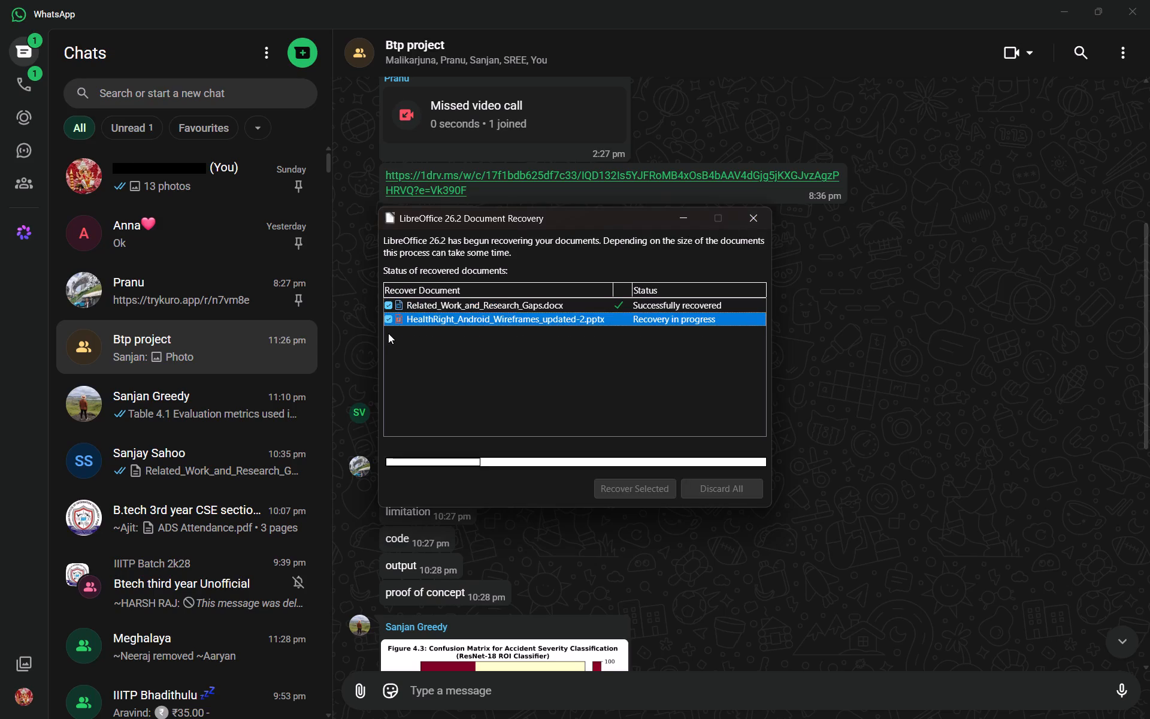
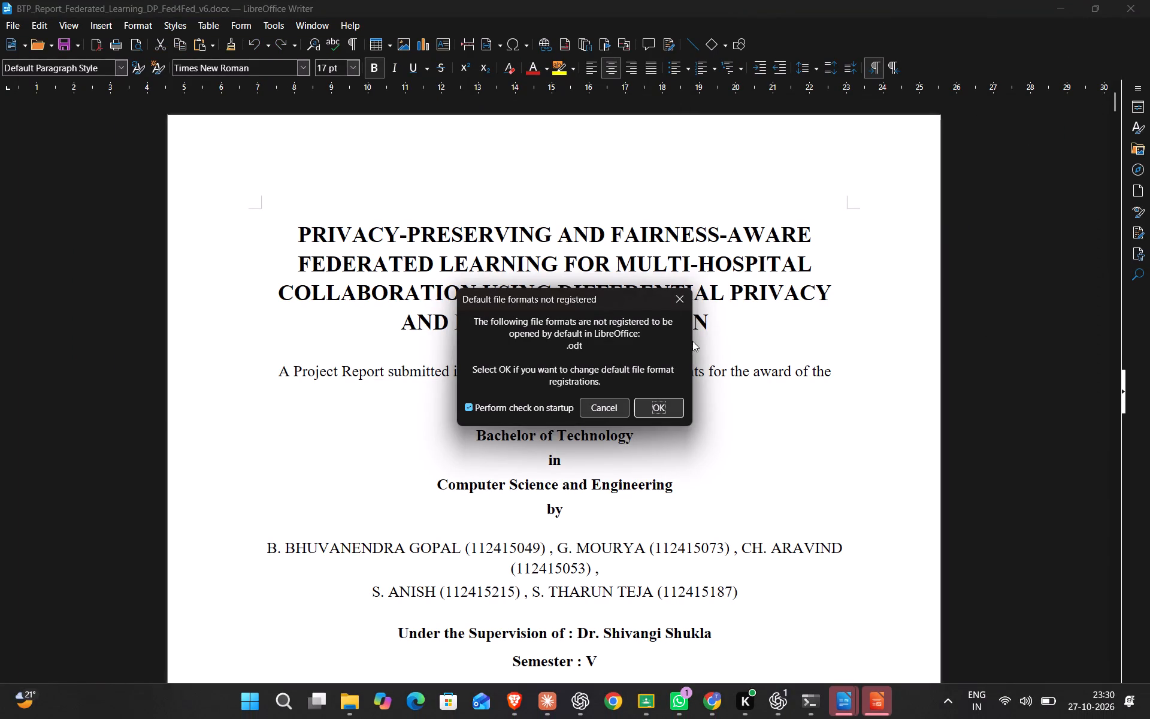
Dismiss the default file formats notice without changing the .odt file registration.
click(677, 294)
click(677, 294)
click(605, 410)
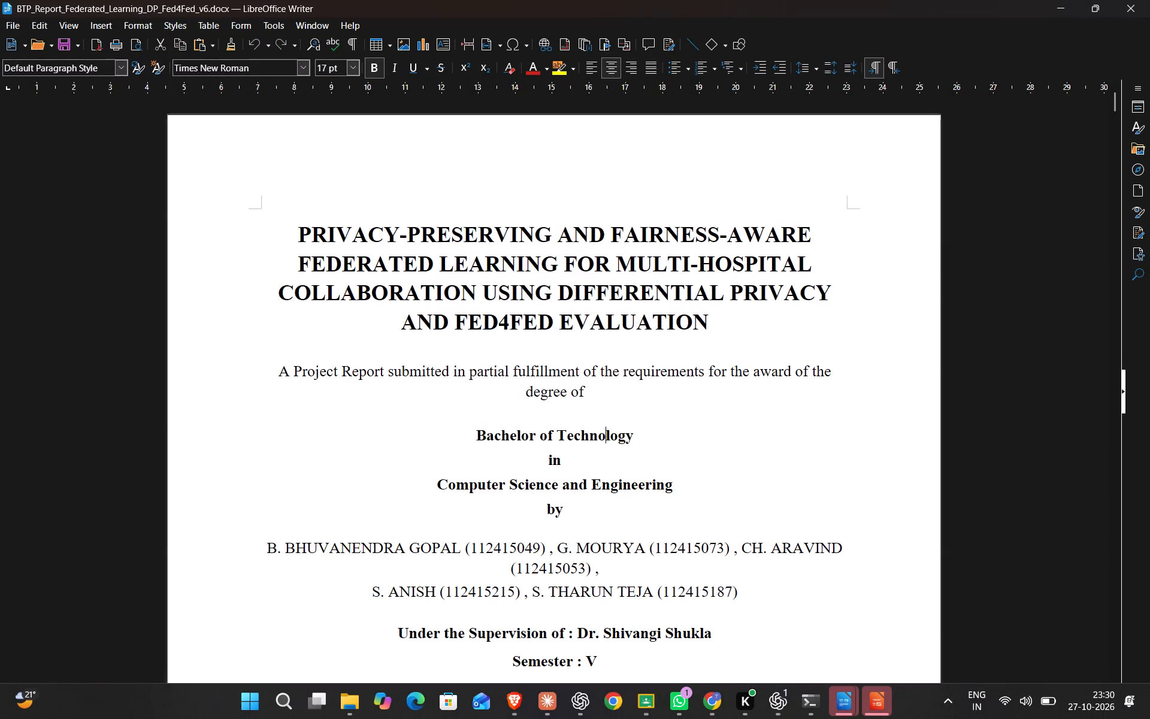
Look through the federated learning report in LibreOffice Writer, from the title page to the Progress Report page, to examine its layout.
scroll(621, 413, down, 7)
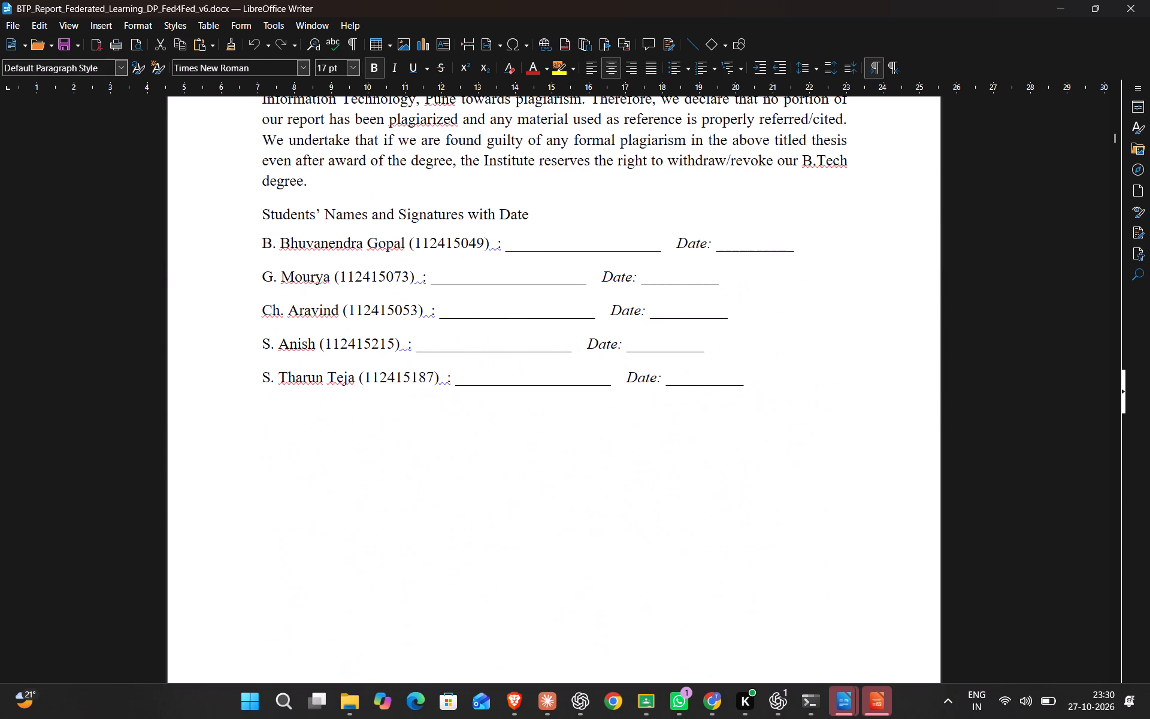
scroll(621, 413, down, 14)
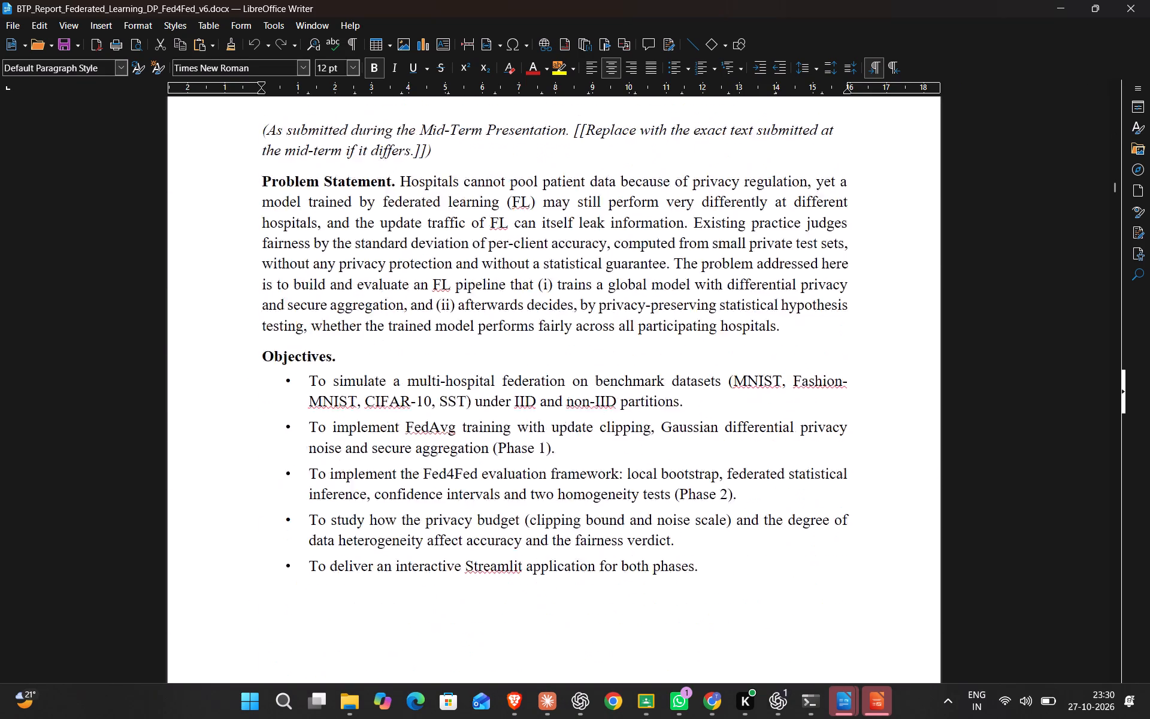
scroll(621, 413, down, 17)
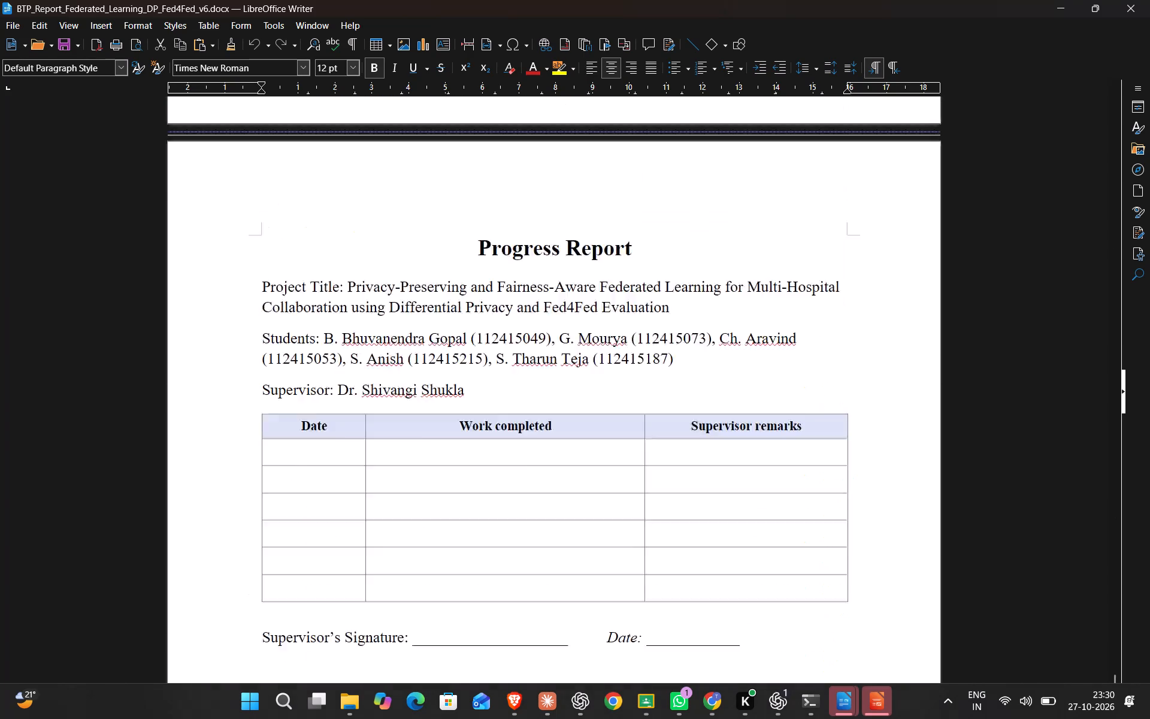
scroll(621, 413, down, 15)
scroll(621, 413, up, 1)
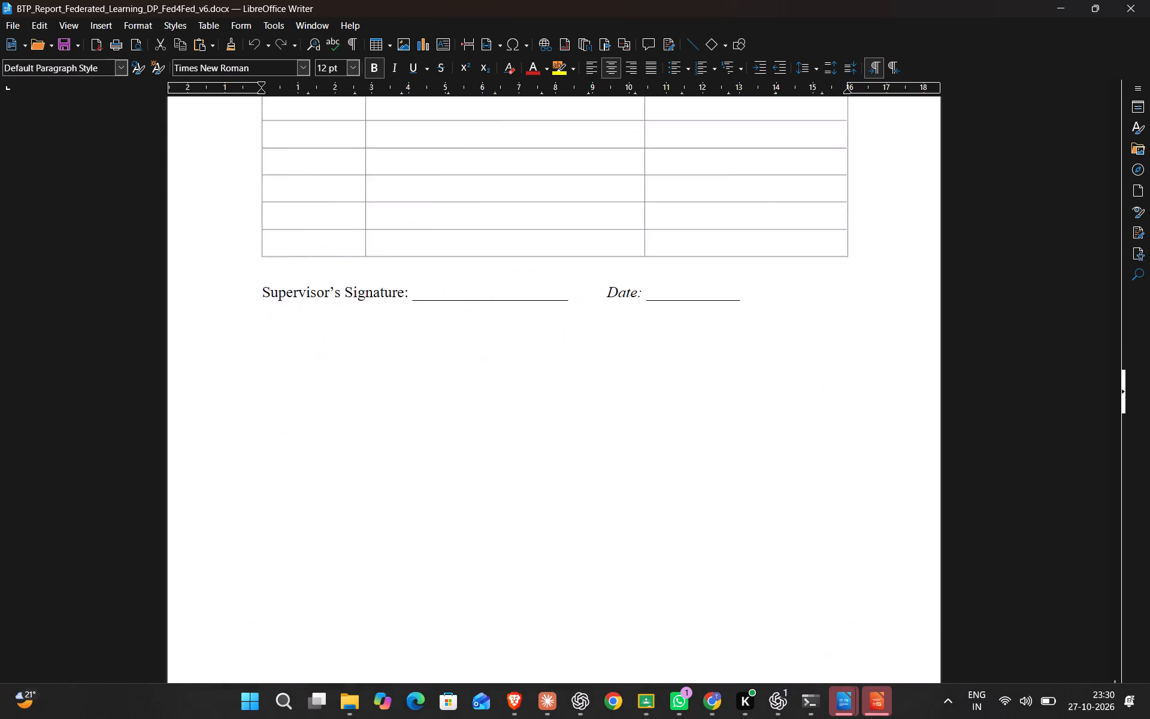
scroll(621, 413, up, 7)
scroll(621, 413, down, 1)
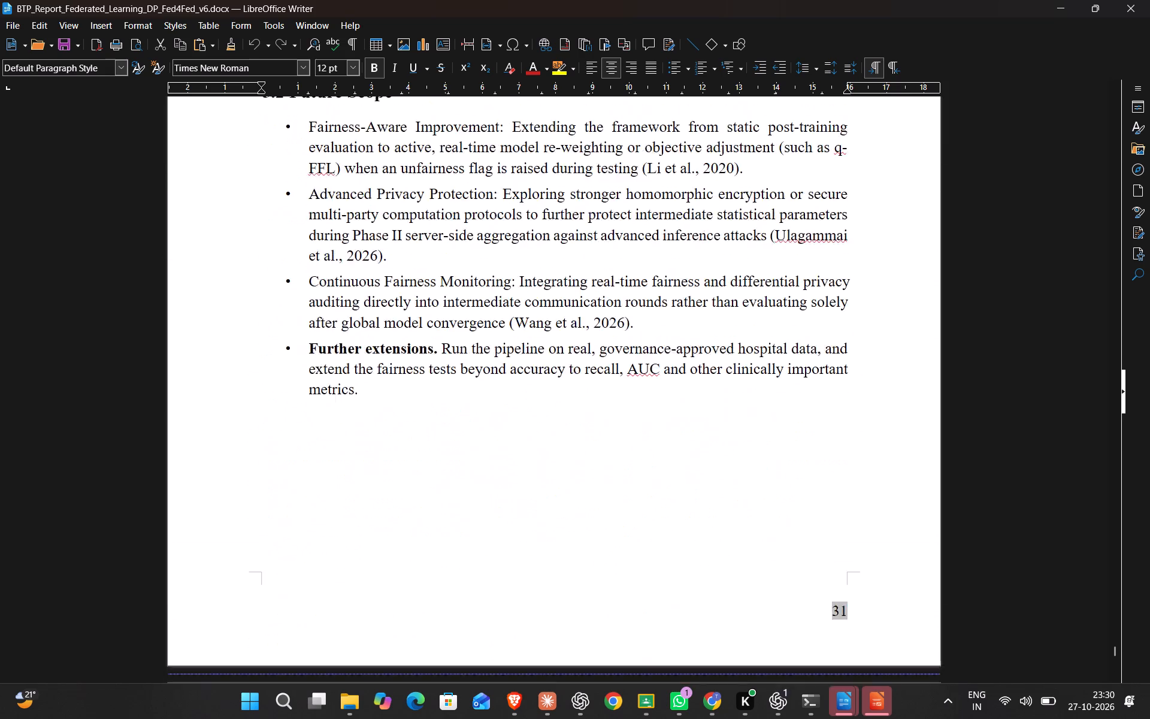
scroll(621, 413, down, 6)
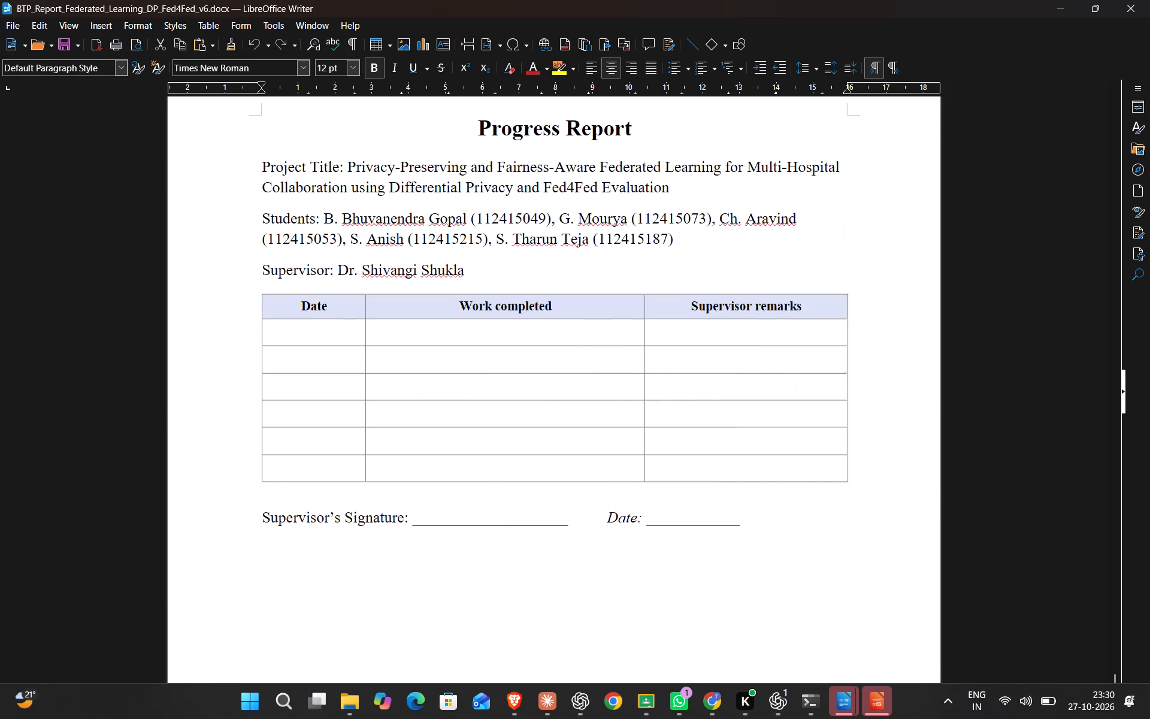
scroll(621, 413, right, 1)
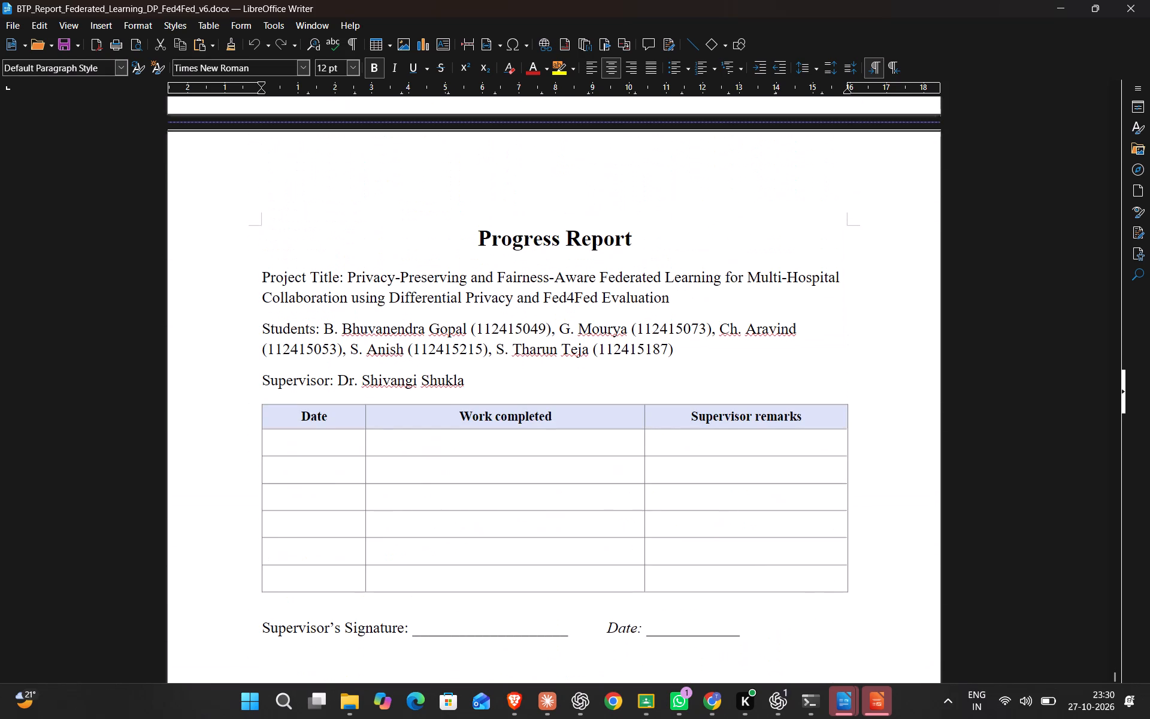
scroll(621, 413, right, 1)
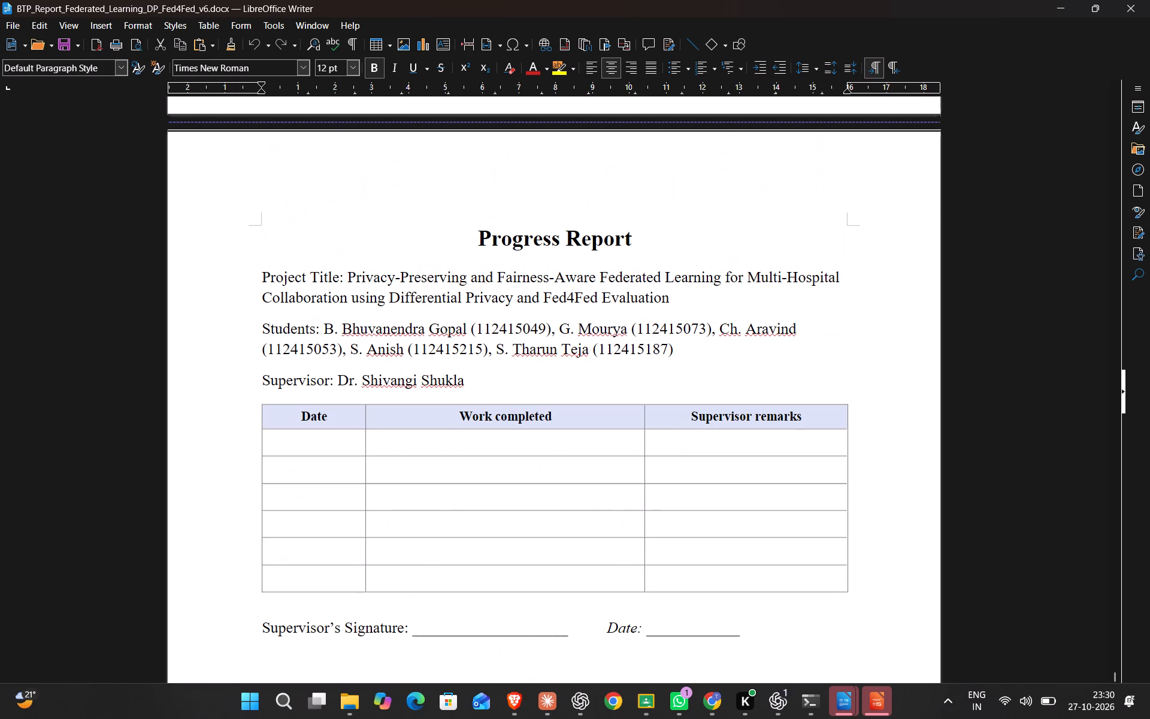
click(506, 471)
click(453, 430)
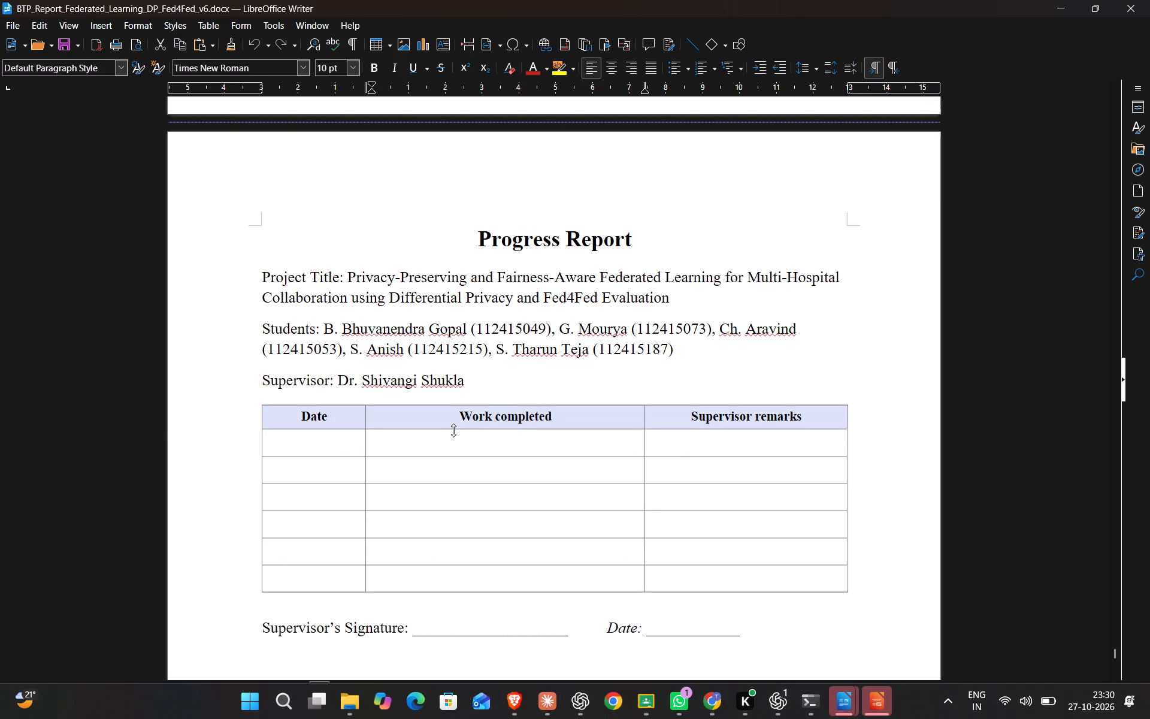
click(461, 444)
Copy the section number 5.1 from the Conclusion heading in Chapter 5 of the federated learning report.
scroll(471, 310, up, 1)
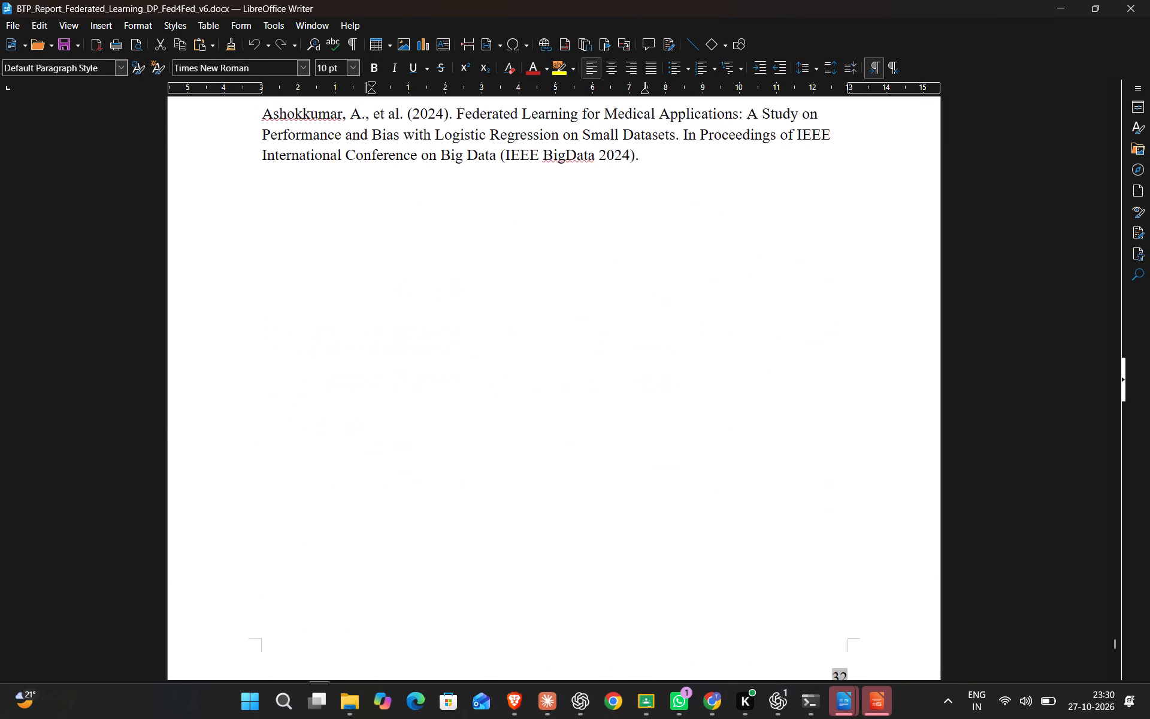
scroll(471, 310, up, 3)
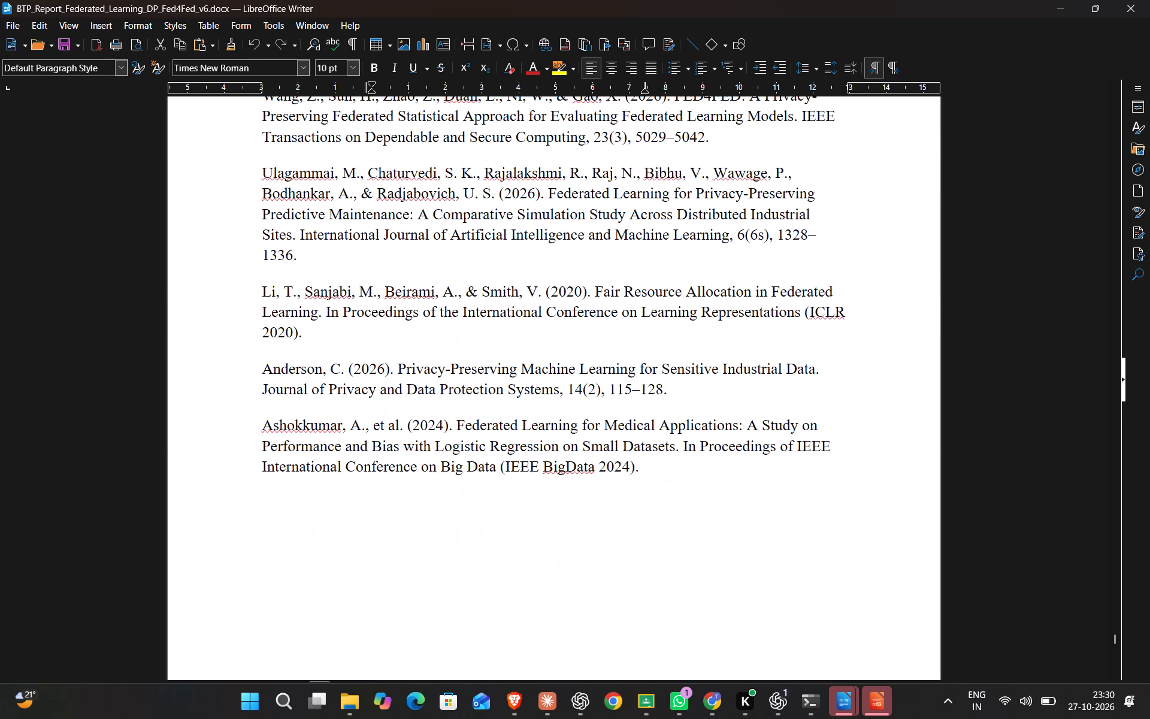
scroll(471, 310, up, 2)
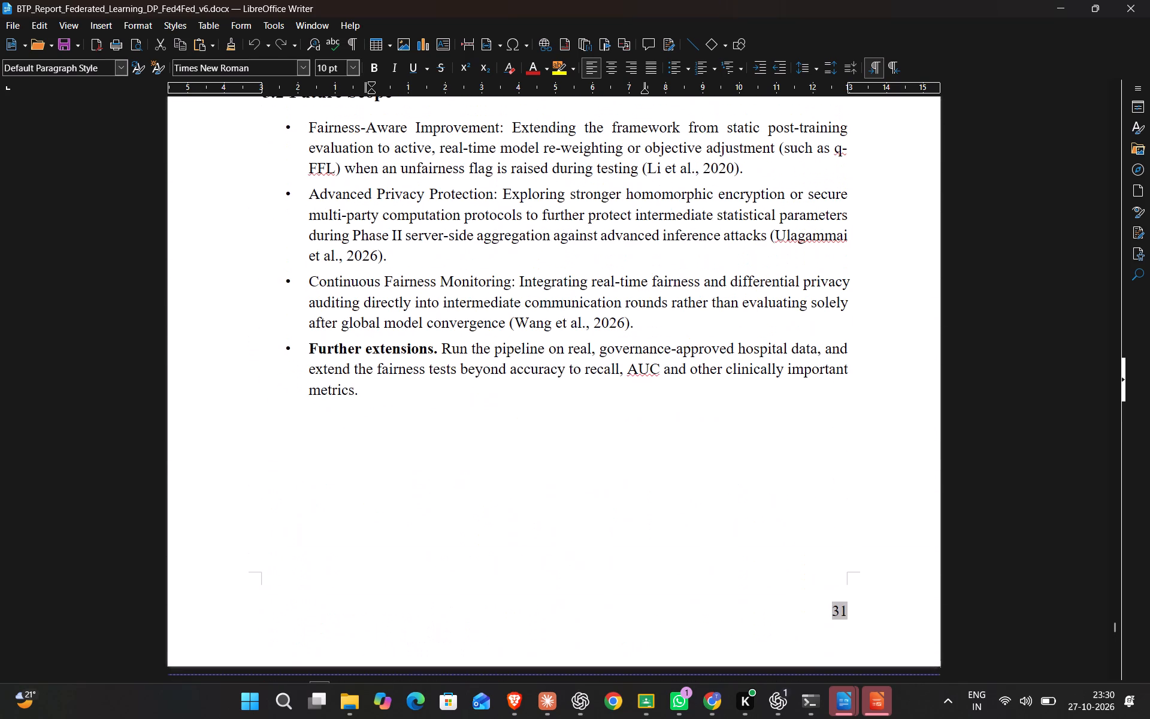
scroll(471, 310, up, 3)
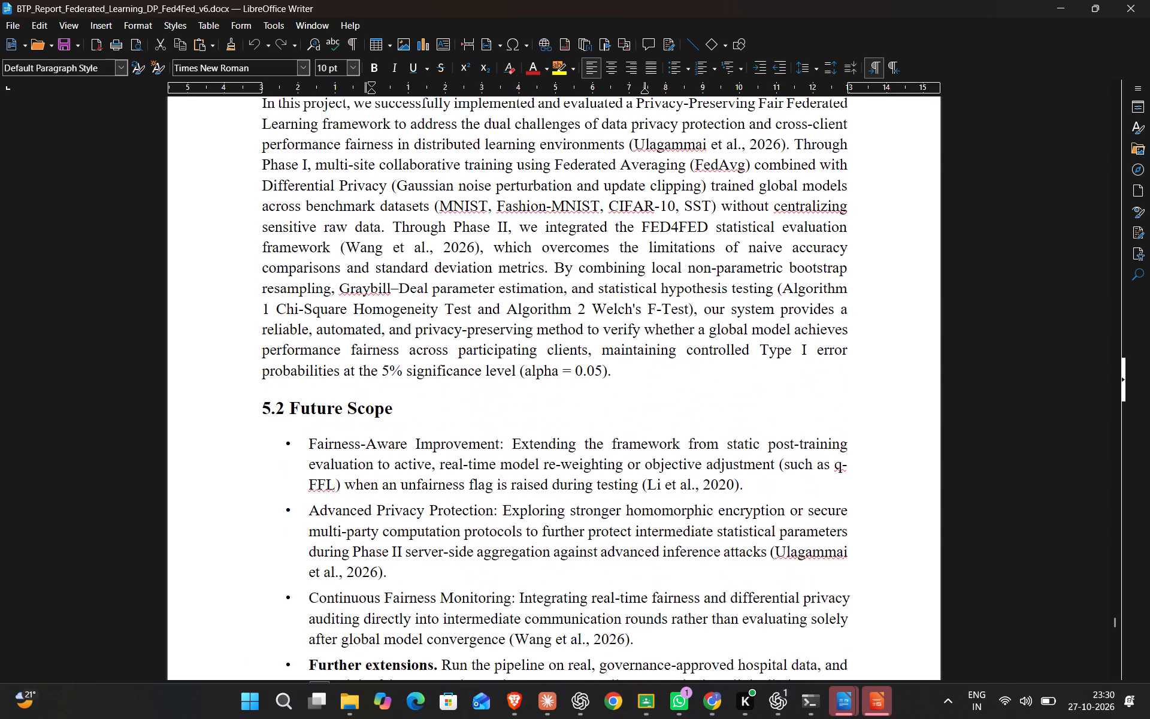
scroll(471, 310, up, 1)
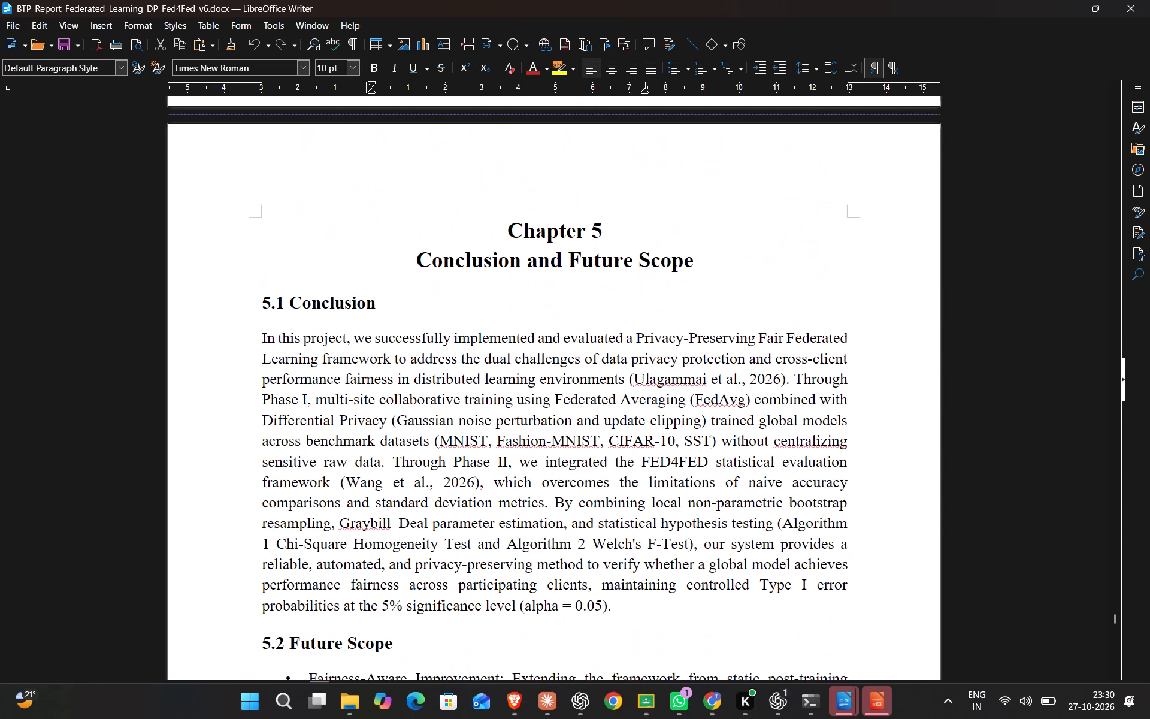
drag(285, 301, 273, 304)
drag(273, 304, 261, 304)
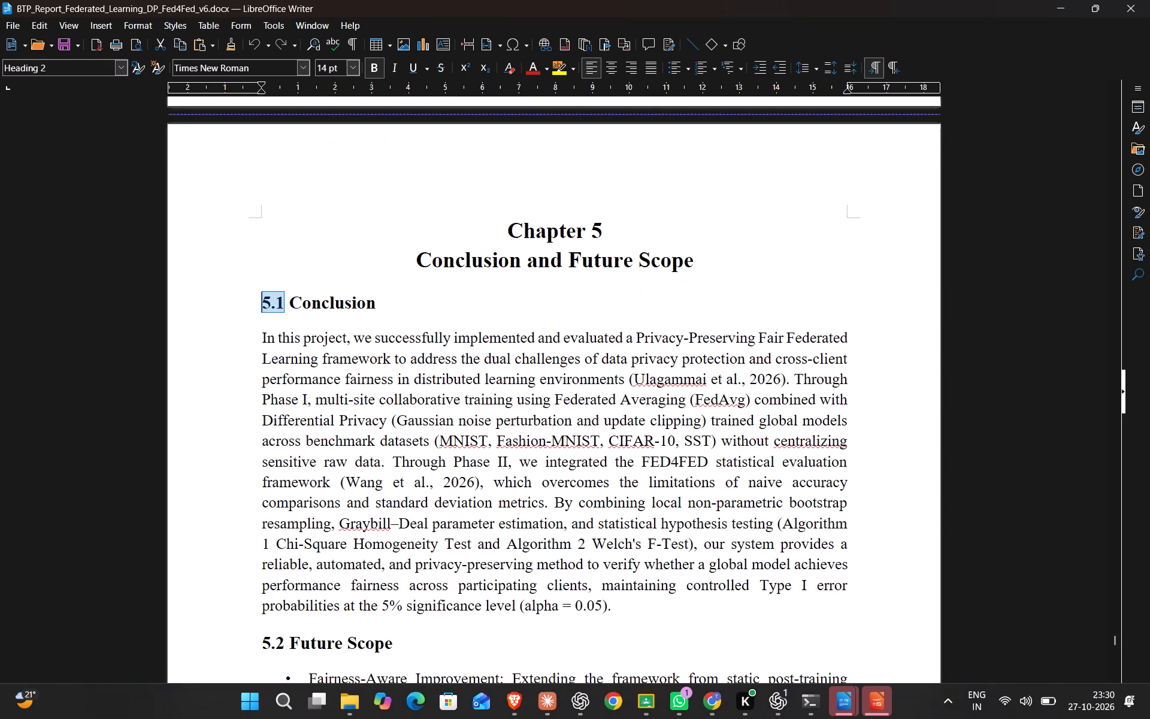
key(ctrl+c)
click(419, 355)
scroll(377, 479, down, 1)
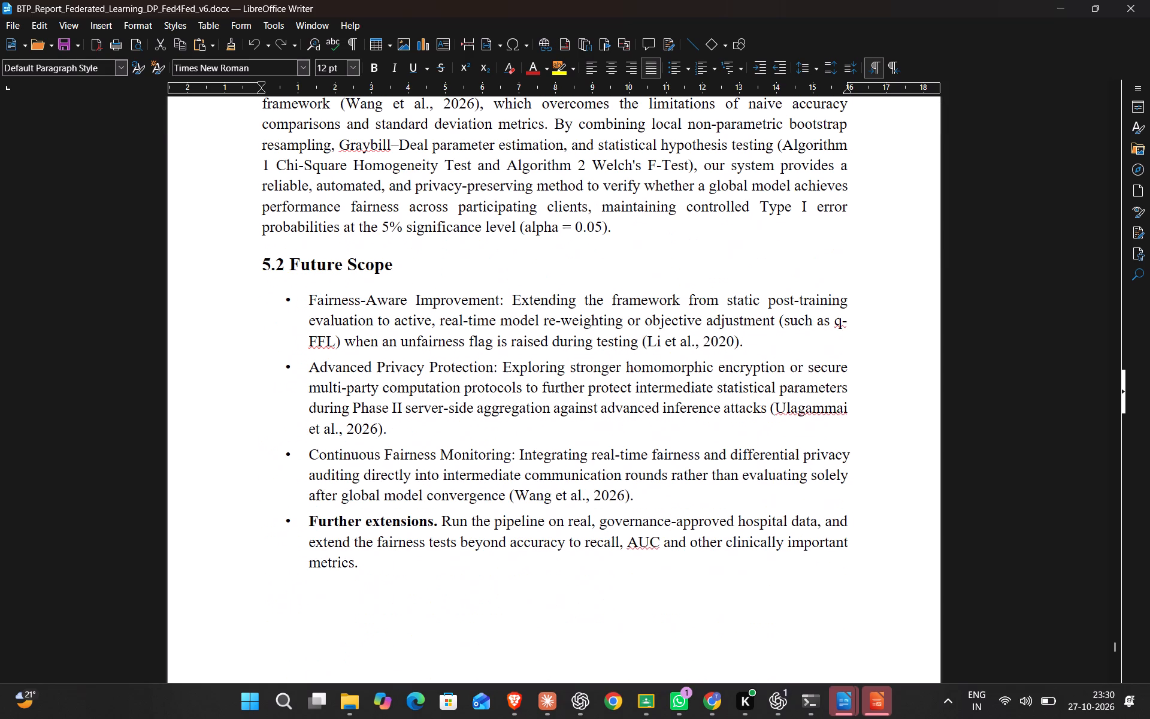
scroll(377, 479, down, 1)
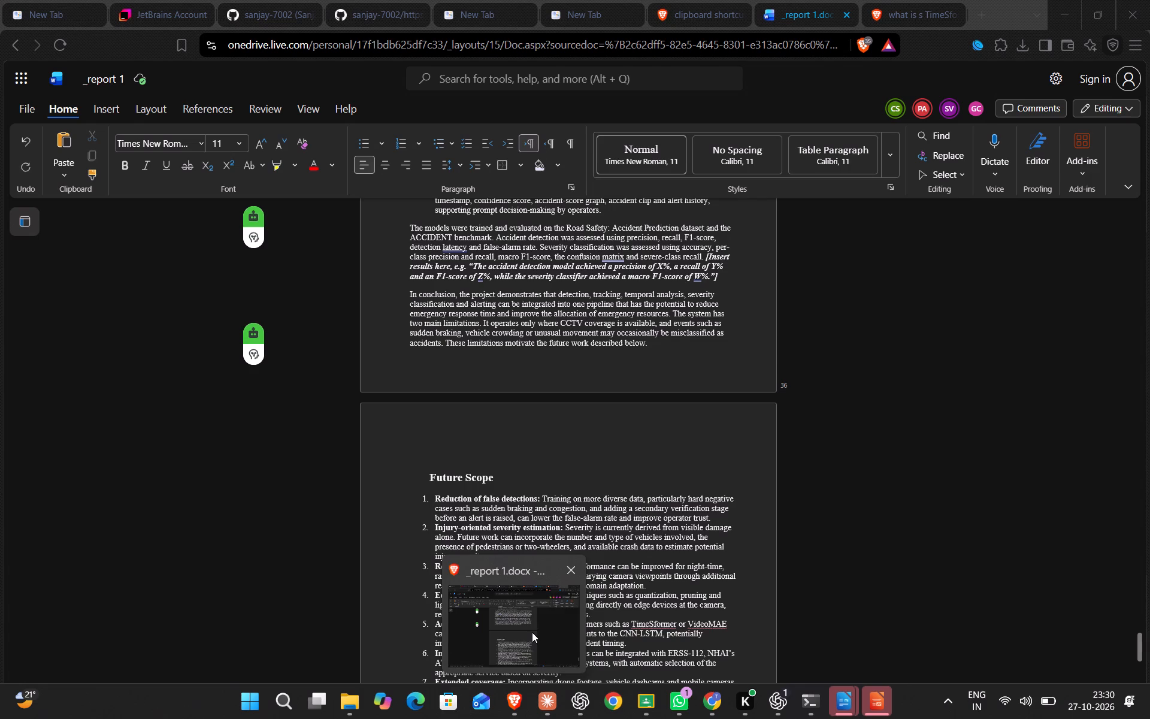
Switch to the accident-detection report in Brave and set the "Conclusion" heading under "Conclusion and Future Scope" to font size 16.
click(532, 632)
click(424, 472)
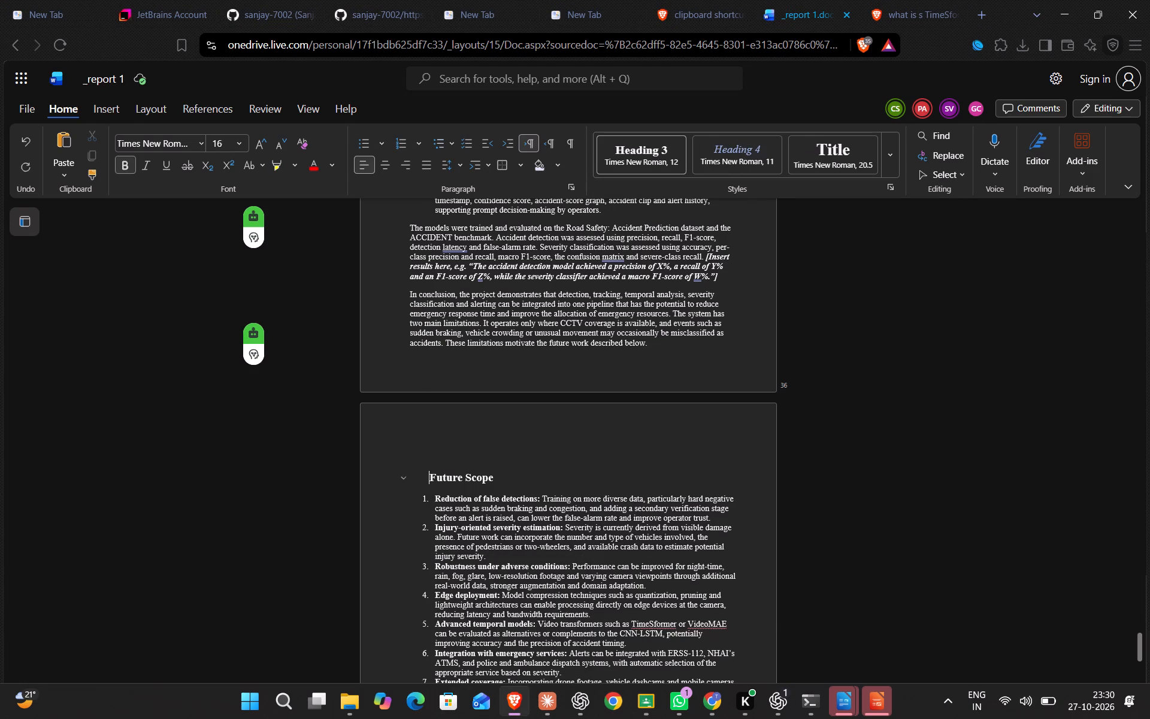
scroll(421, 392, up, 4)
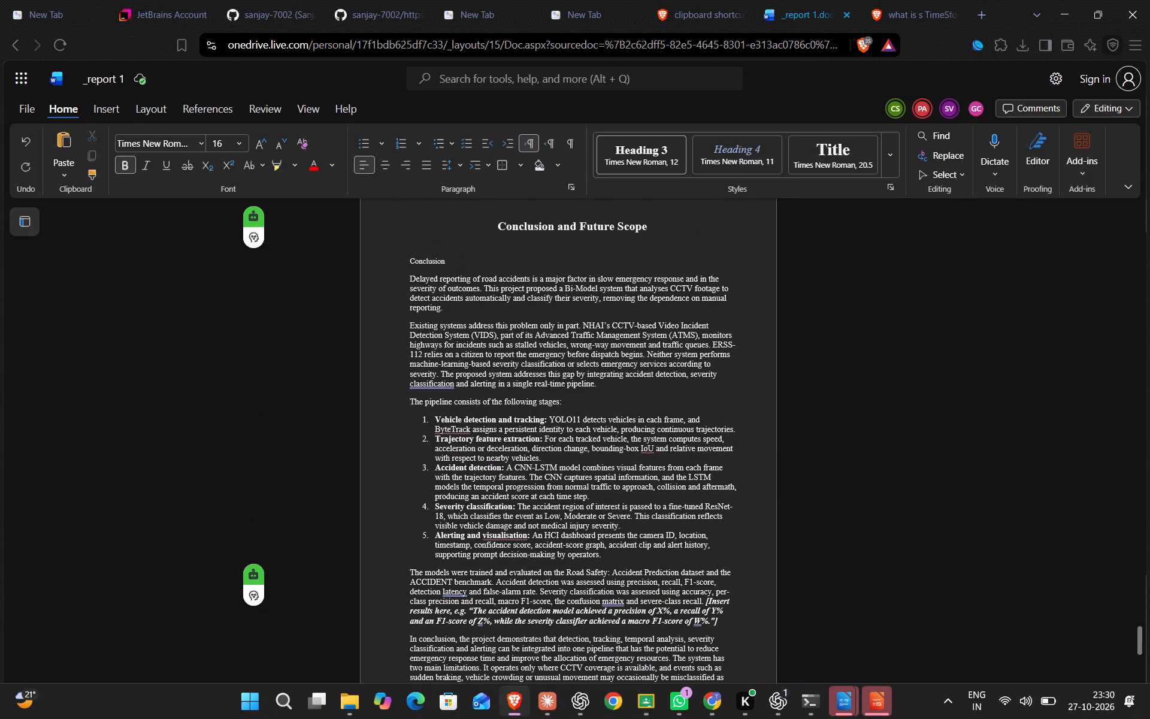
click(408, 257)
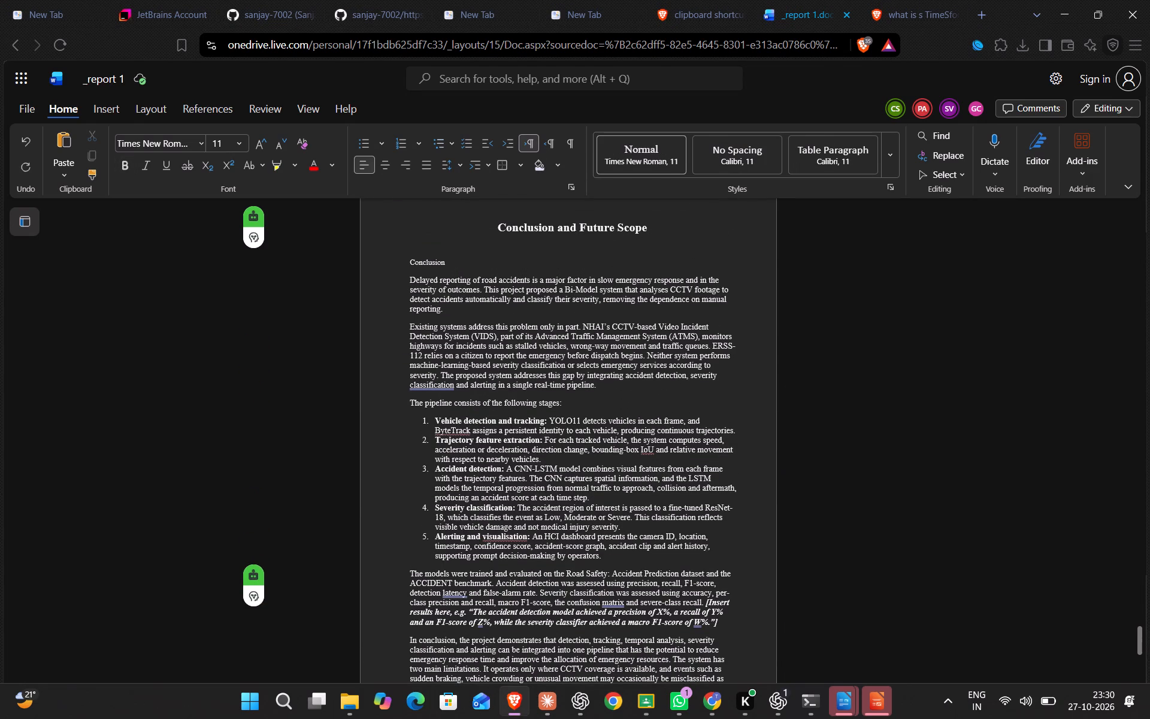
drag(449, 258, 404, 260)
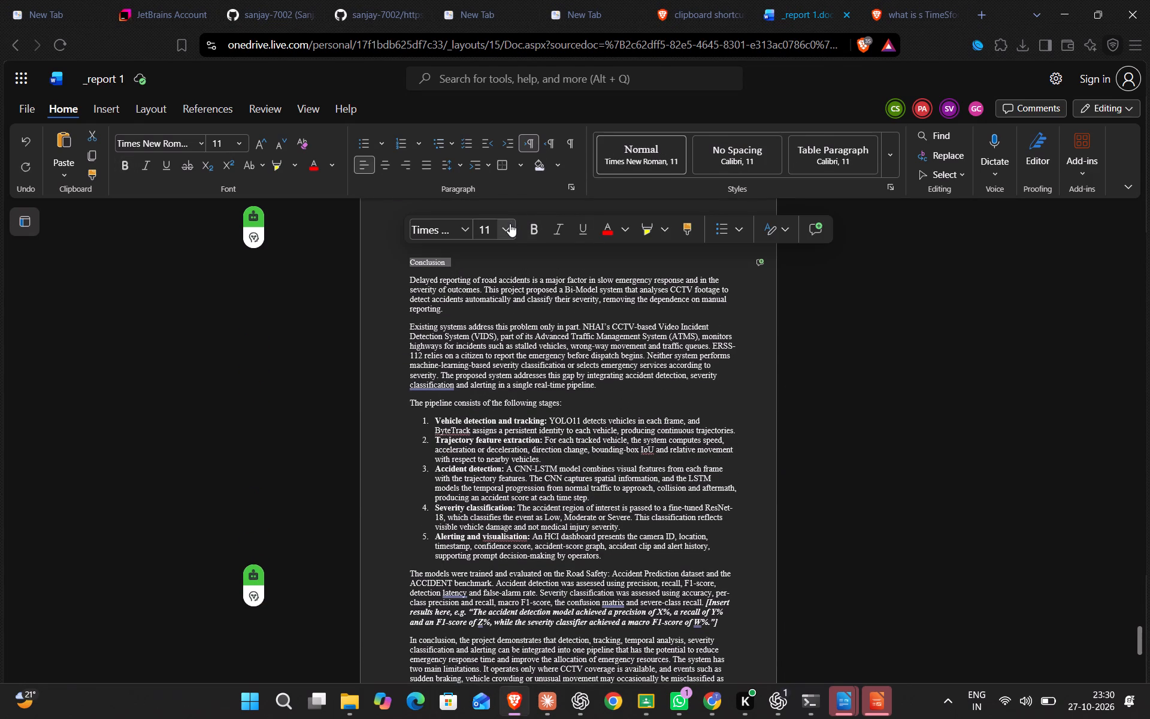
click(510, 223)
click(505, 418)
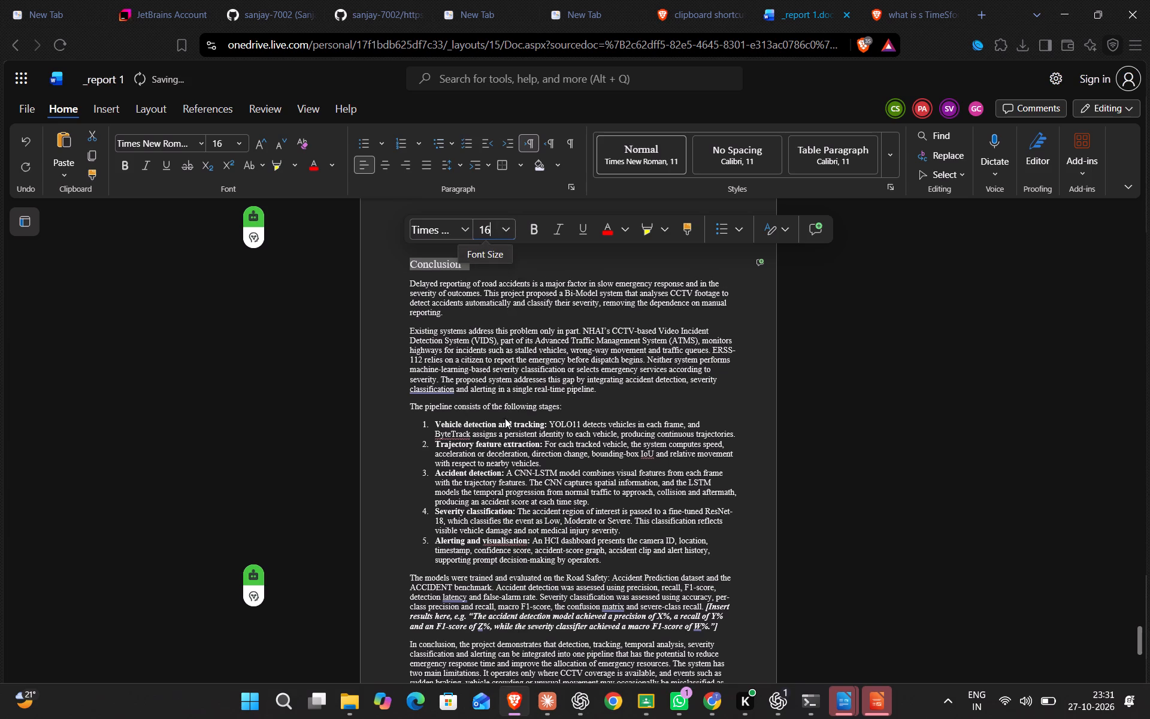
Paste the copied number 5.1 before the "Conclusion" heading and join them on one line as "5.1 Conclusion".
click(410, 264)
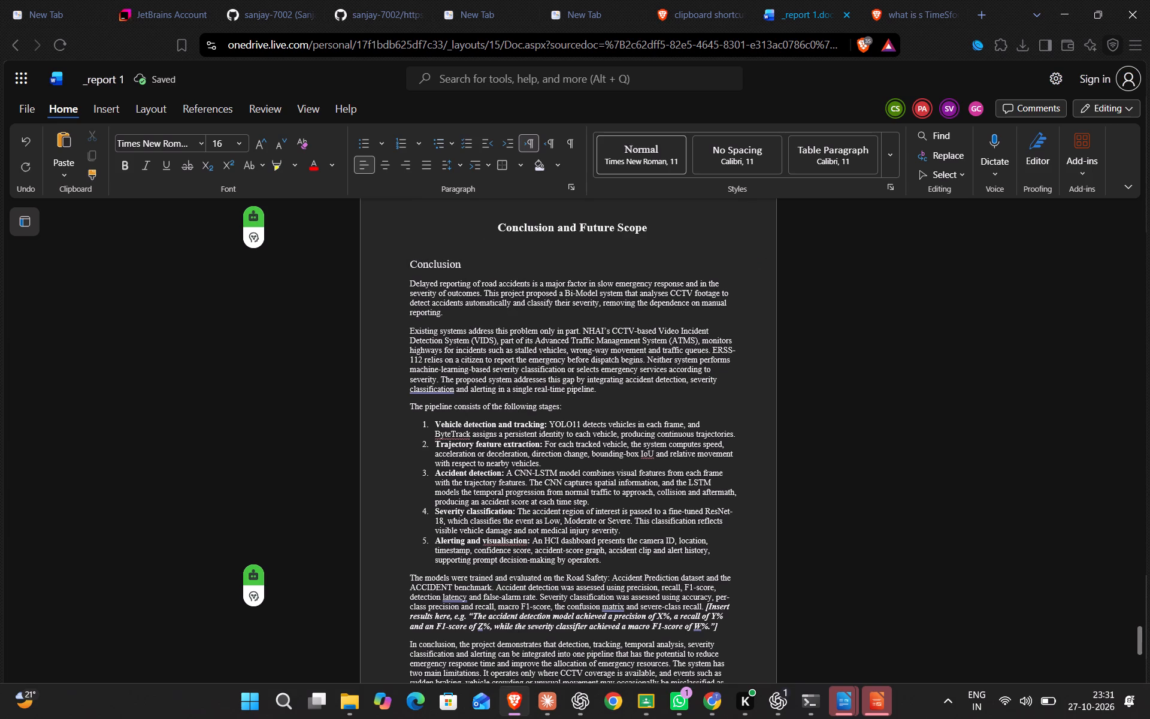
key(ctrl+v)
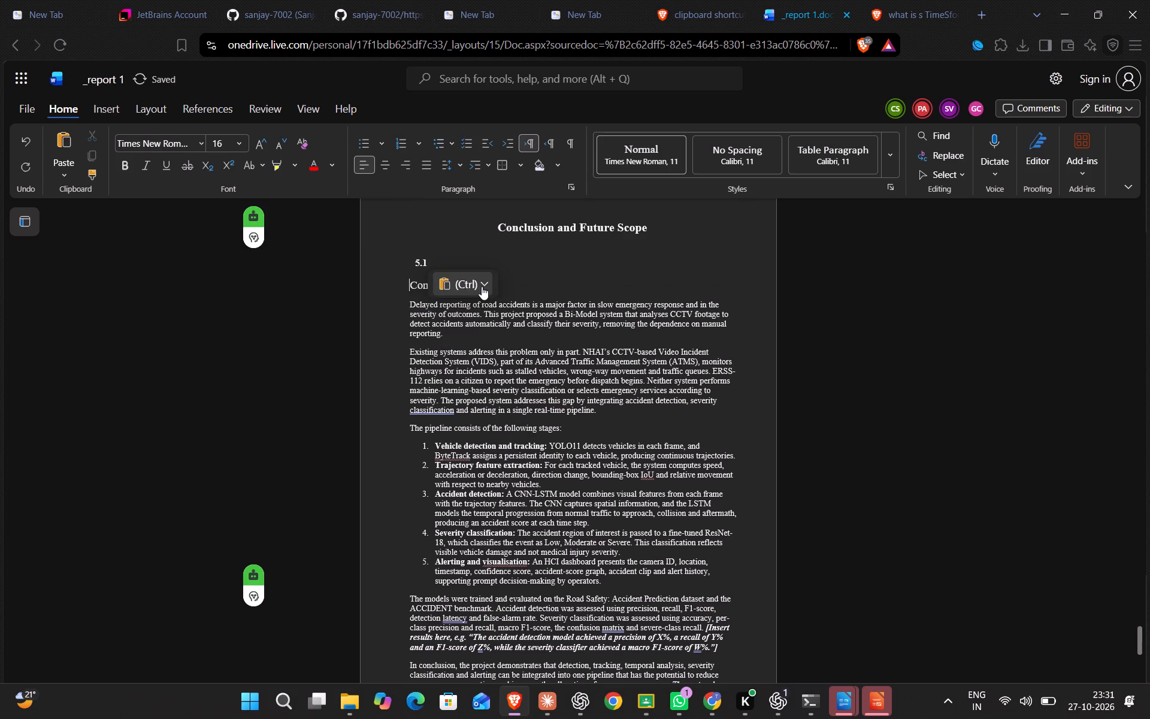
click(429, 265)
click(407, 288)
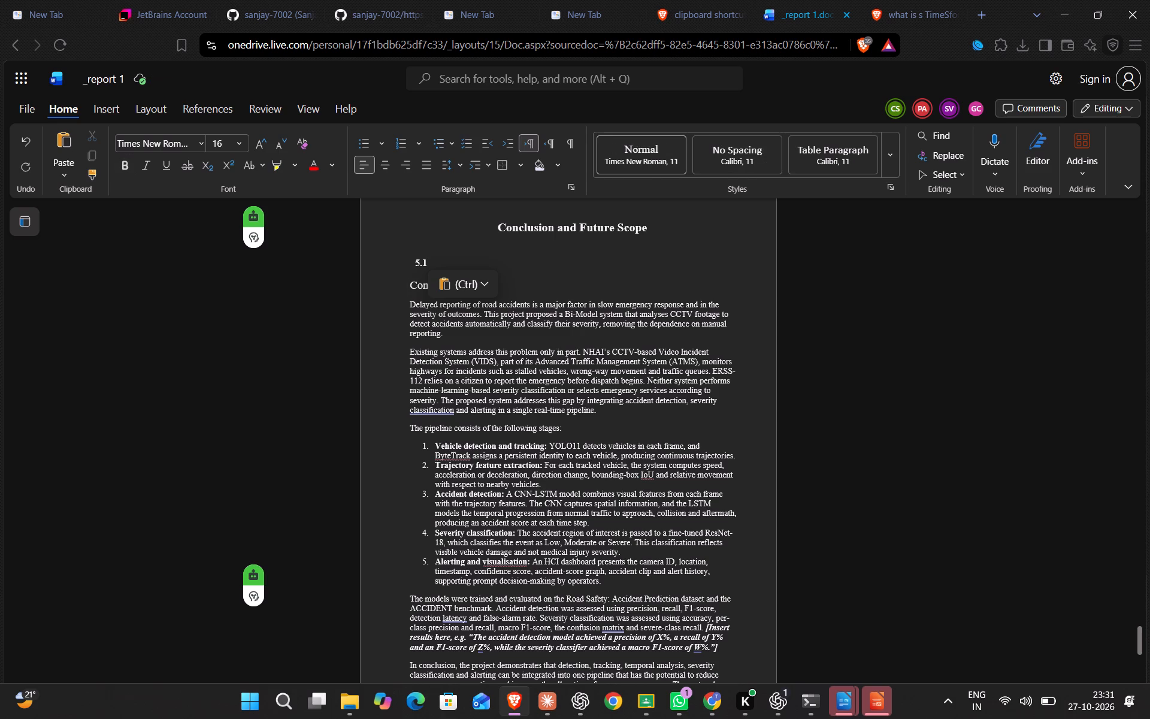
key(BackSpace)
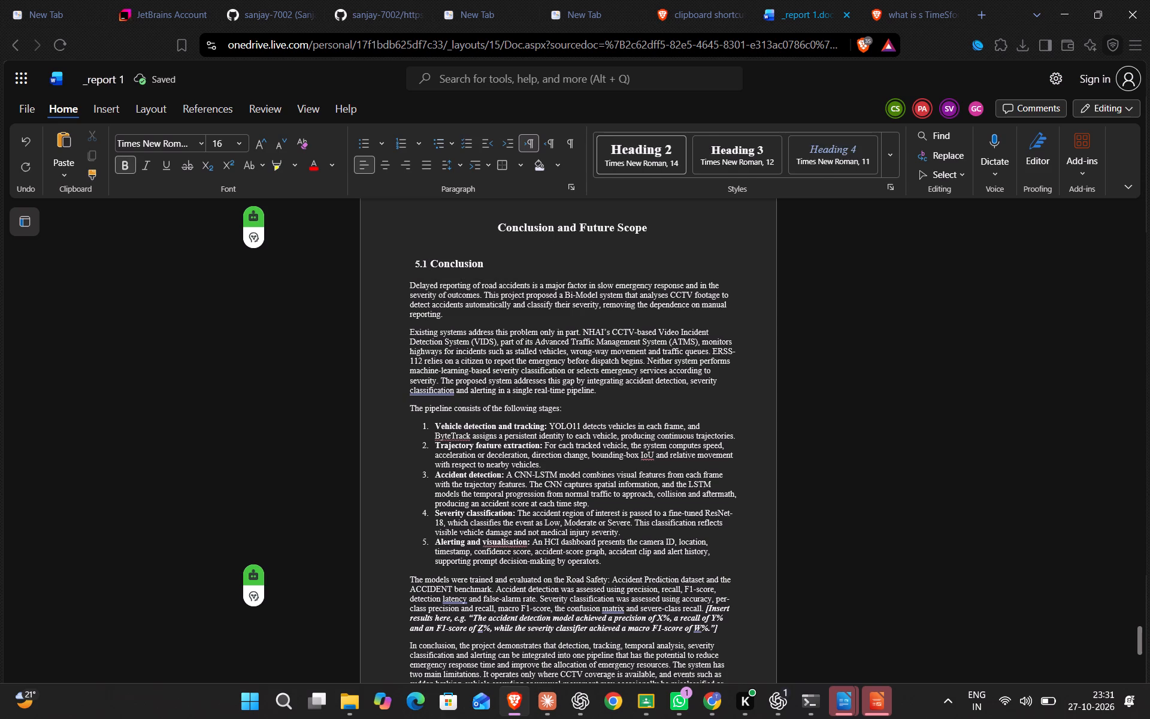
Paste the copied number 5.1 before the "Future Scope" heading on the page after the Conclusion text.
scroll(423, 366, down, 4)
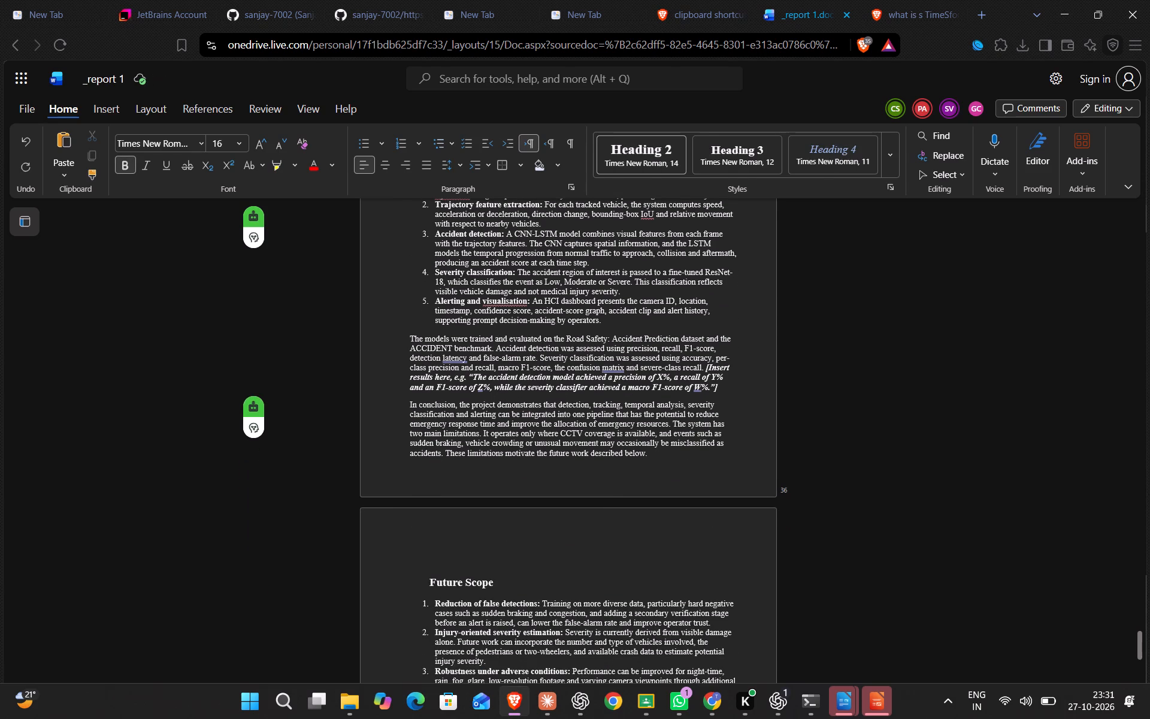
click(430, 584)
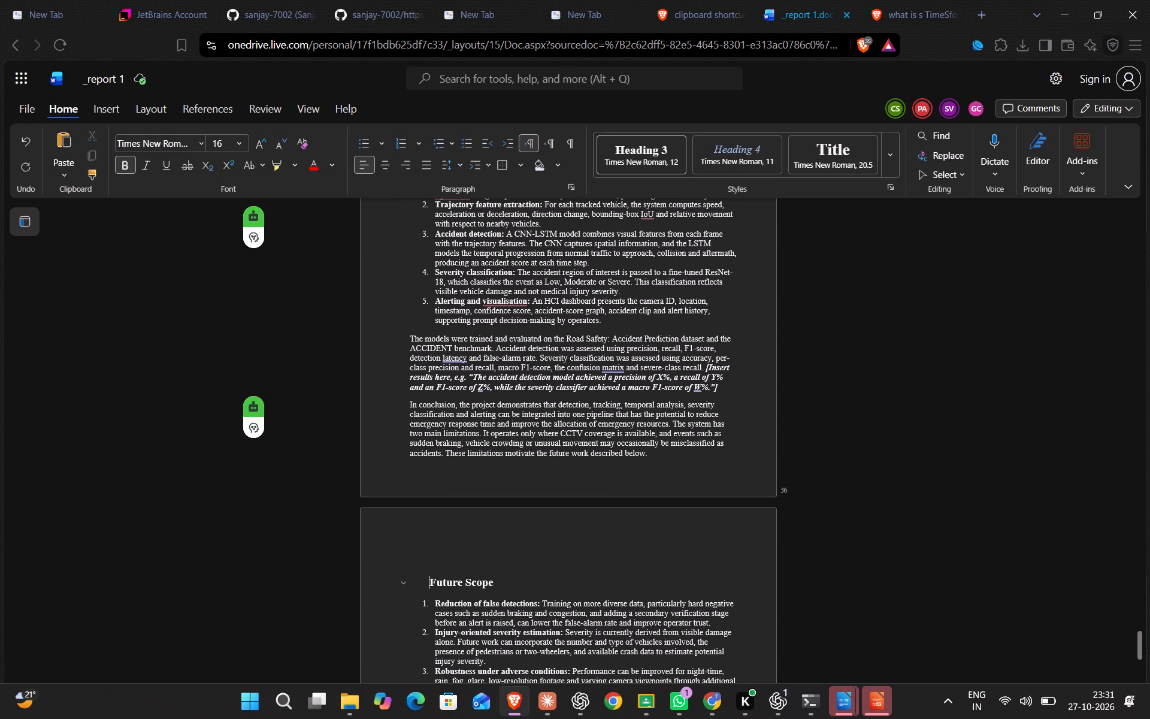
key(ctrl+v)
click(431, 605)
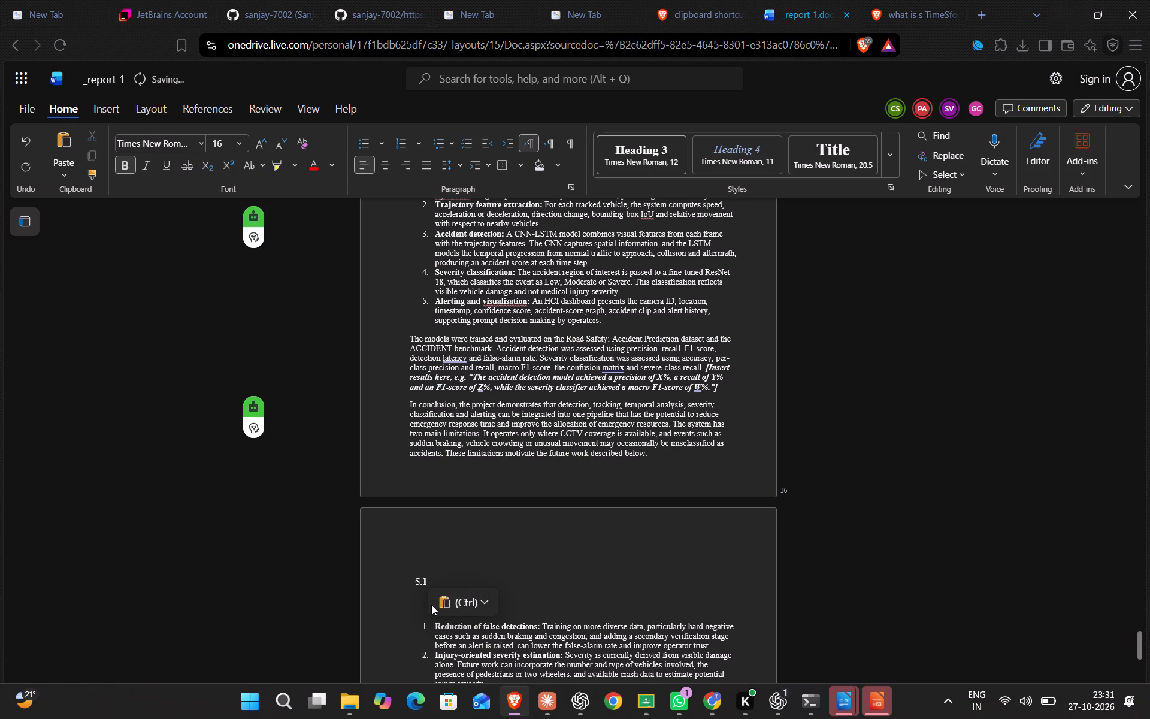
click(519, 594)
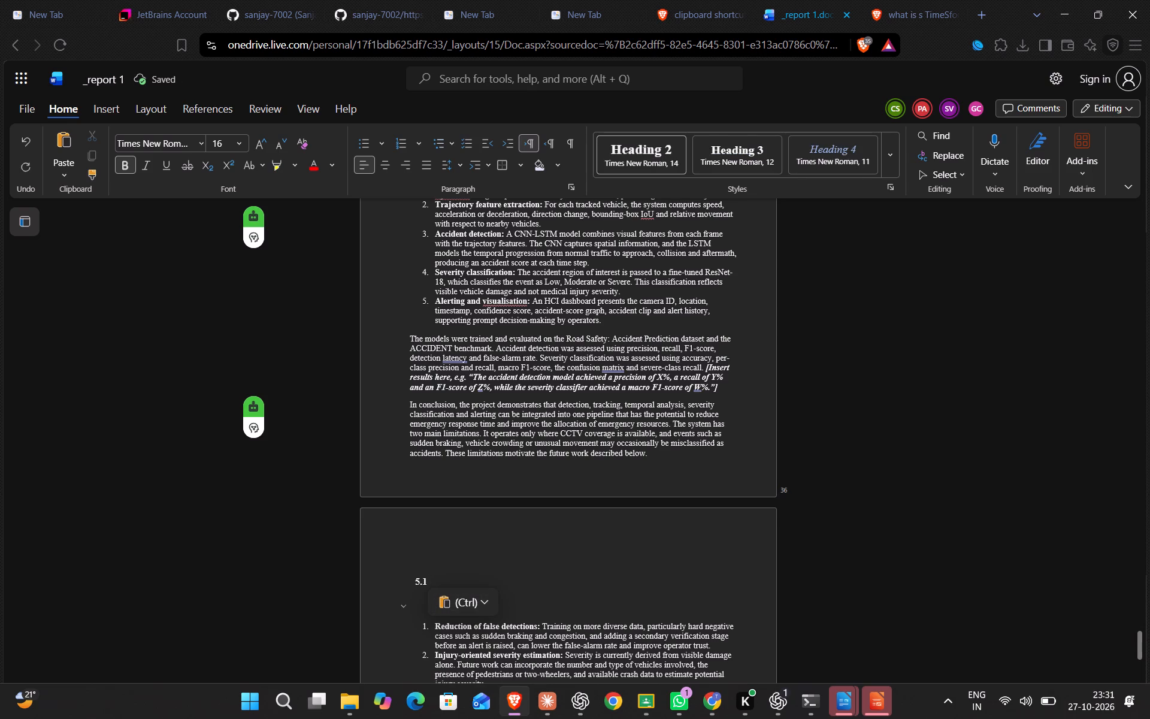
click(413, 603)
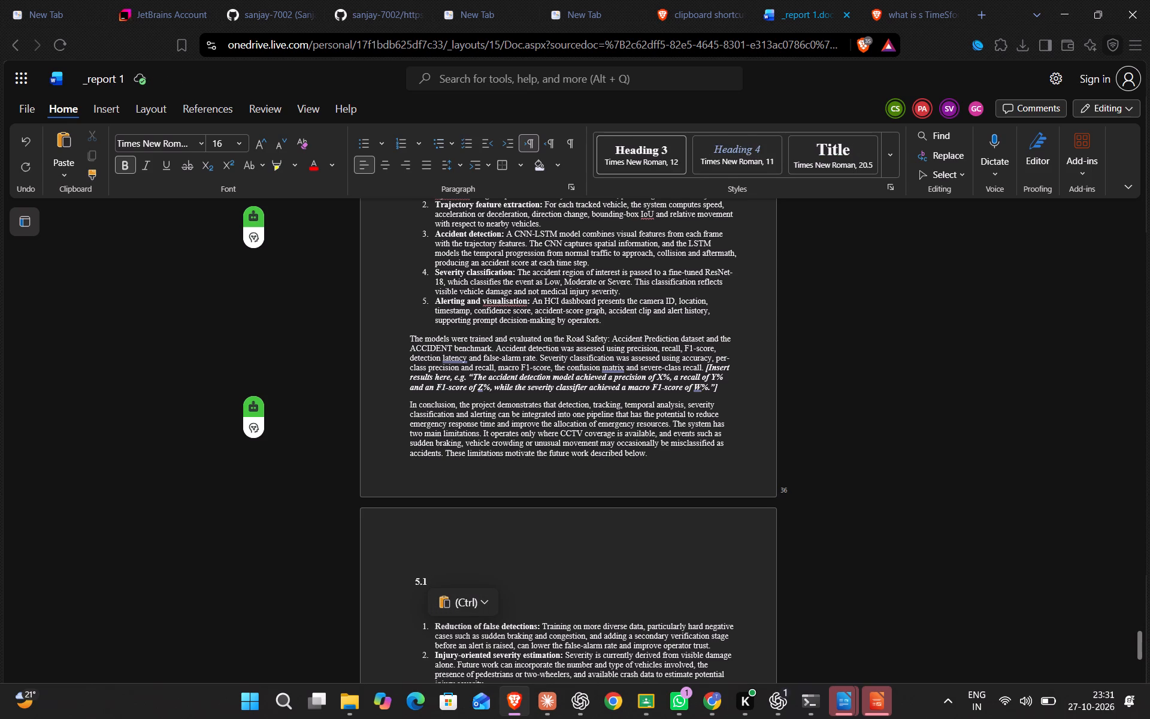
click(528, 591)
click(517, 572)
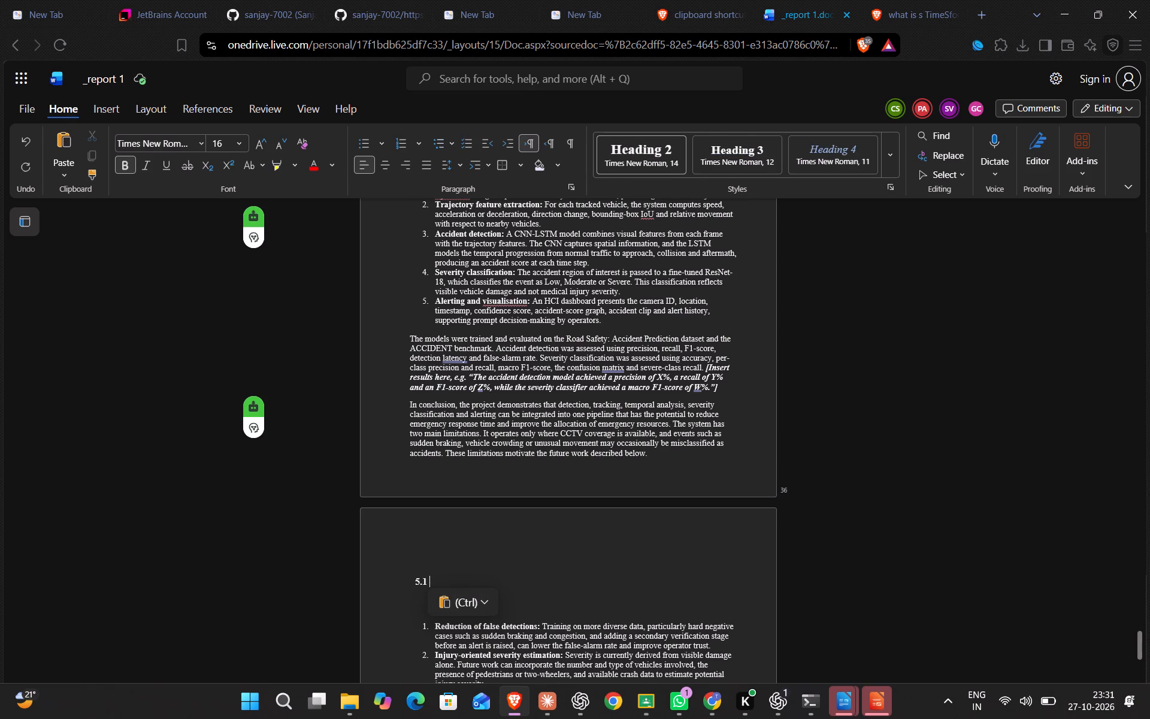
click(501, 600)
scroll(509, 554, down, 1)
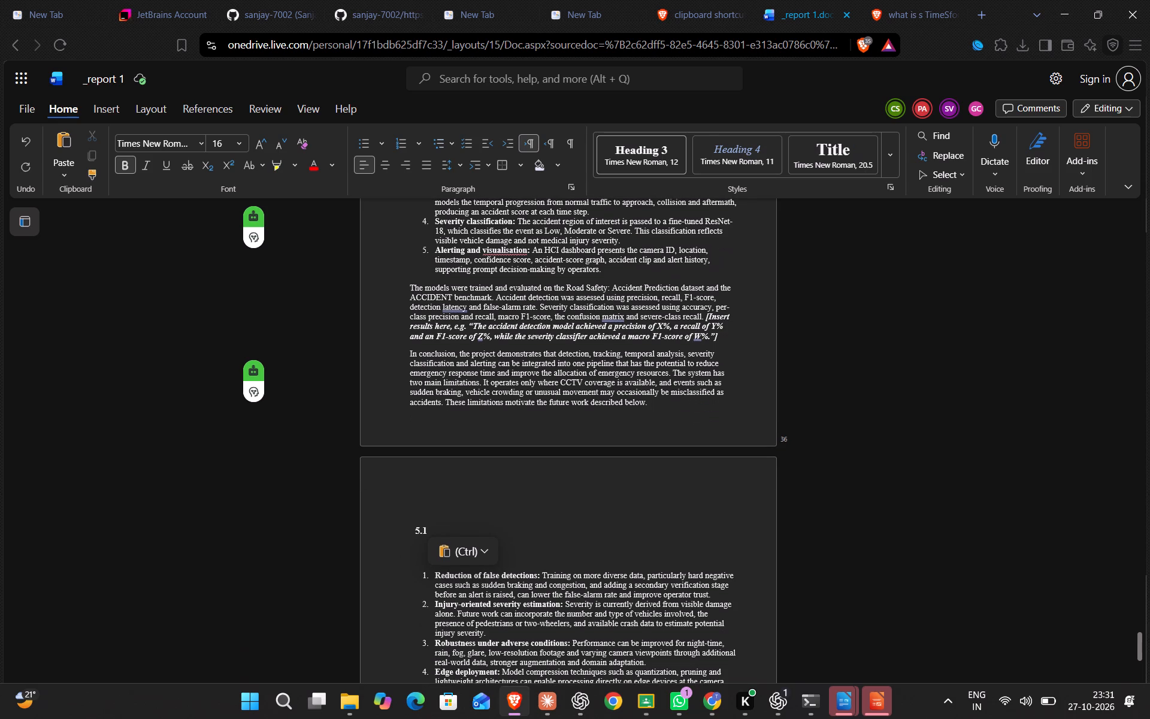
click(519, 476)
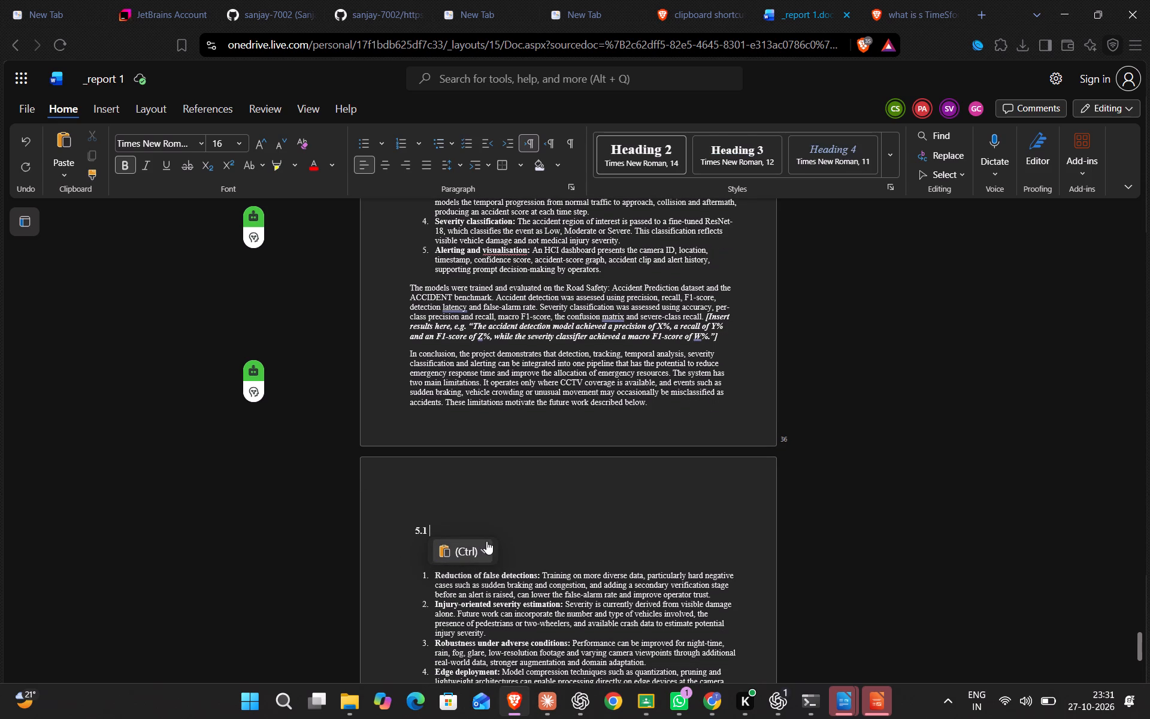
click(486, 541)
click(555, 522)
click(553, 525)
click(428, 553)
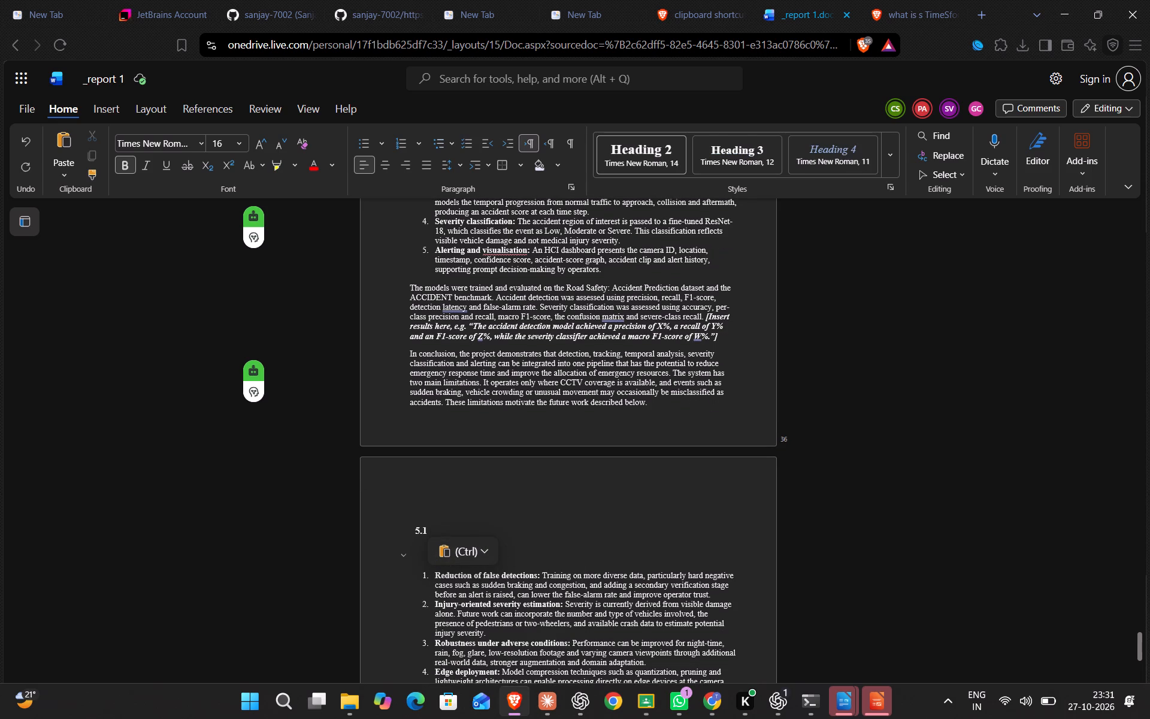
click(544, 548)
click(455, 594)
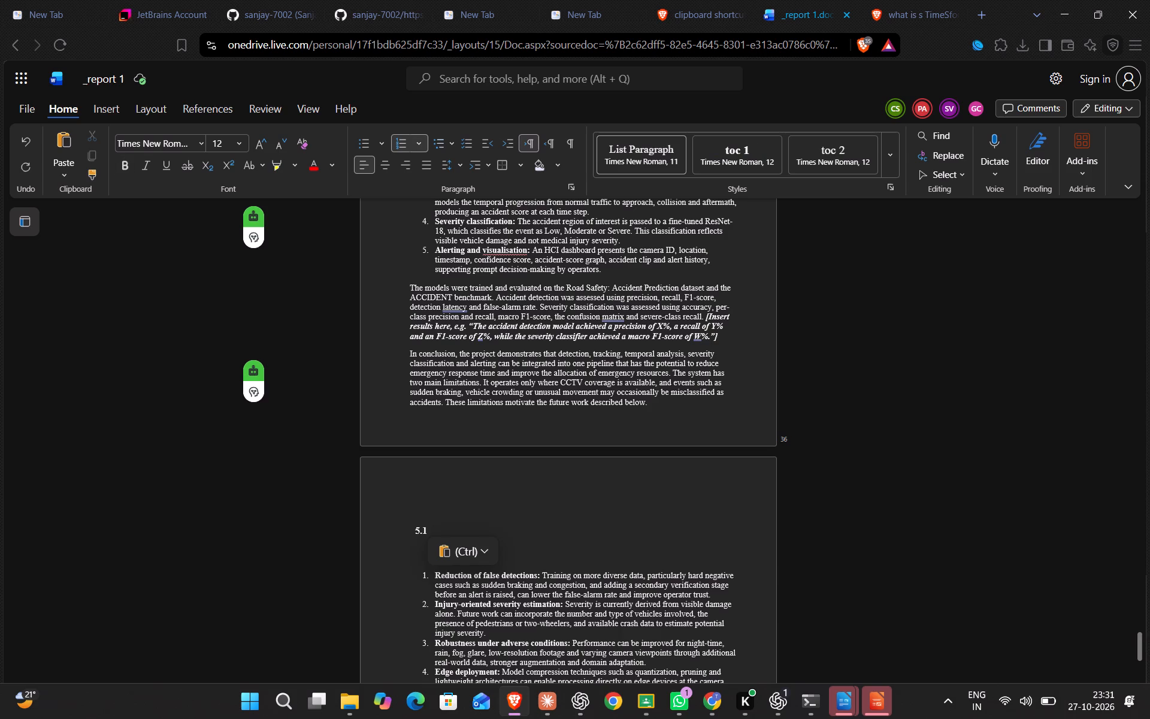
Join the pasted number and the "Future Scope" heading on one line and renumber it as "5.2 Future Scope".
click(430, 532)
key(Down)
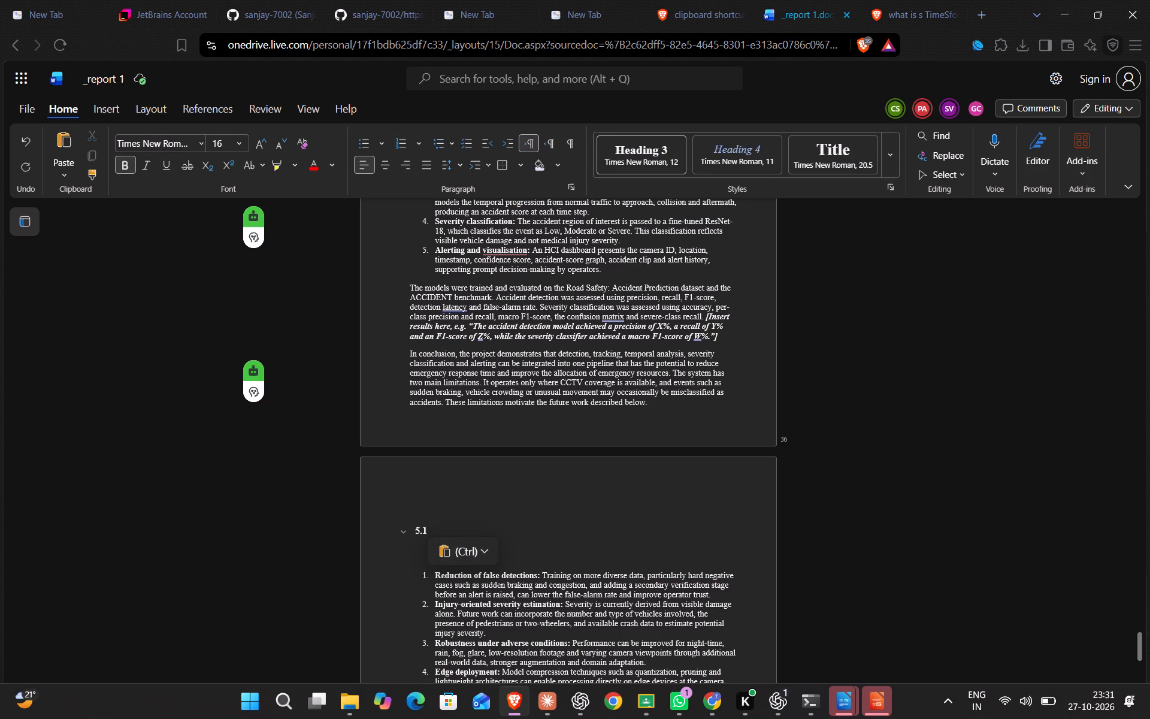
key(backslash)
key(BackSpace)
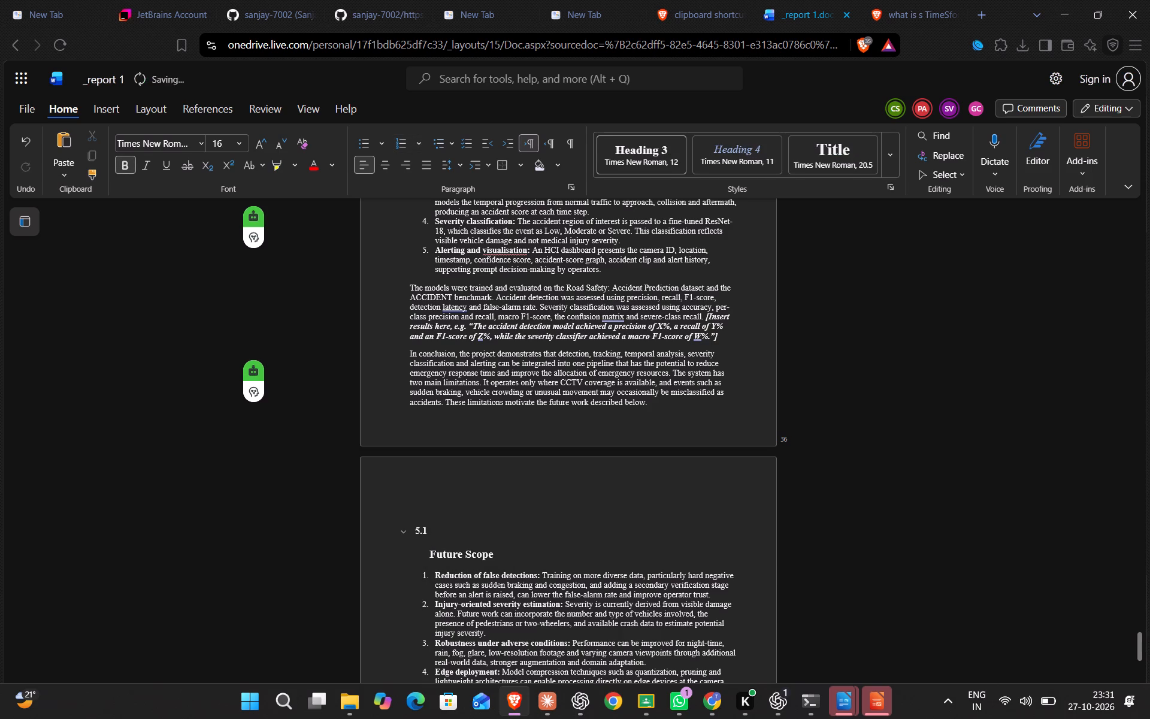
key(BackSpace)
key(BackSpace)
key(BackSpace)
key(BackSpace)
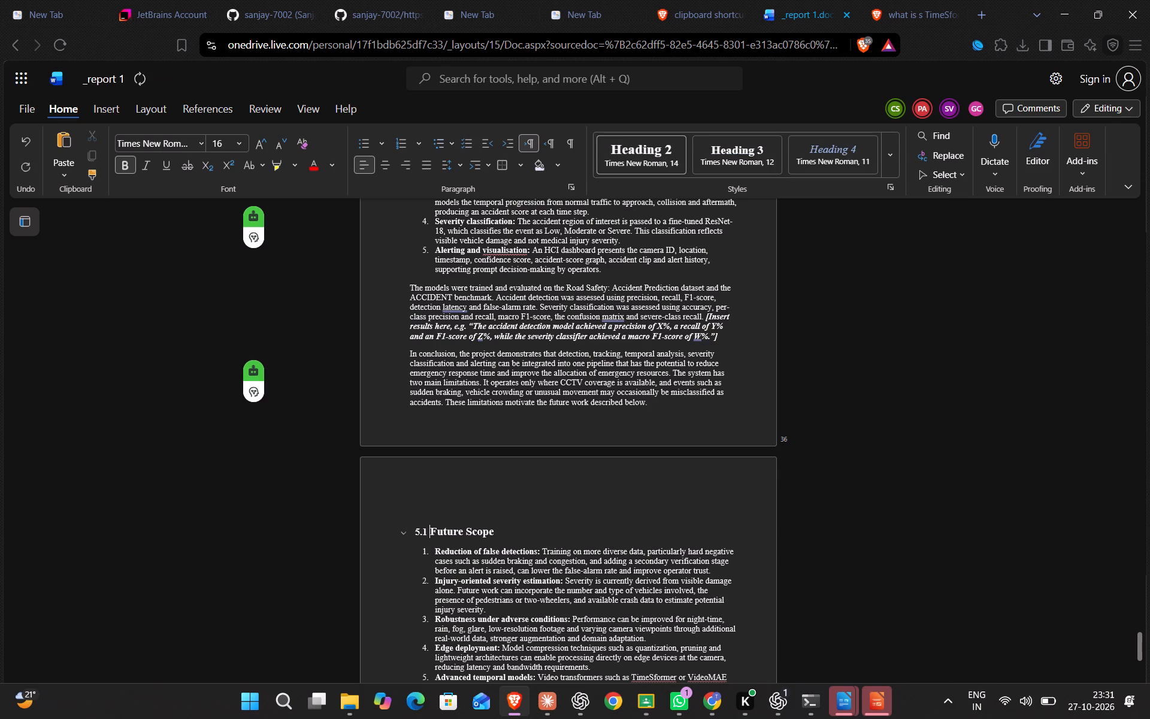
key(BackSpace)
key(BackSpace)
text(2)
key(space)
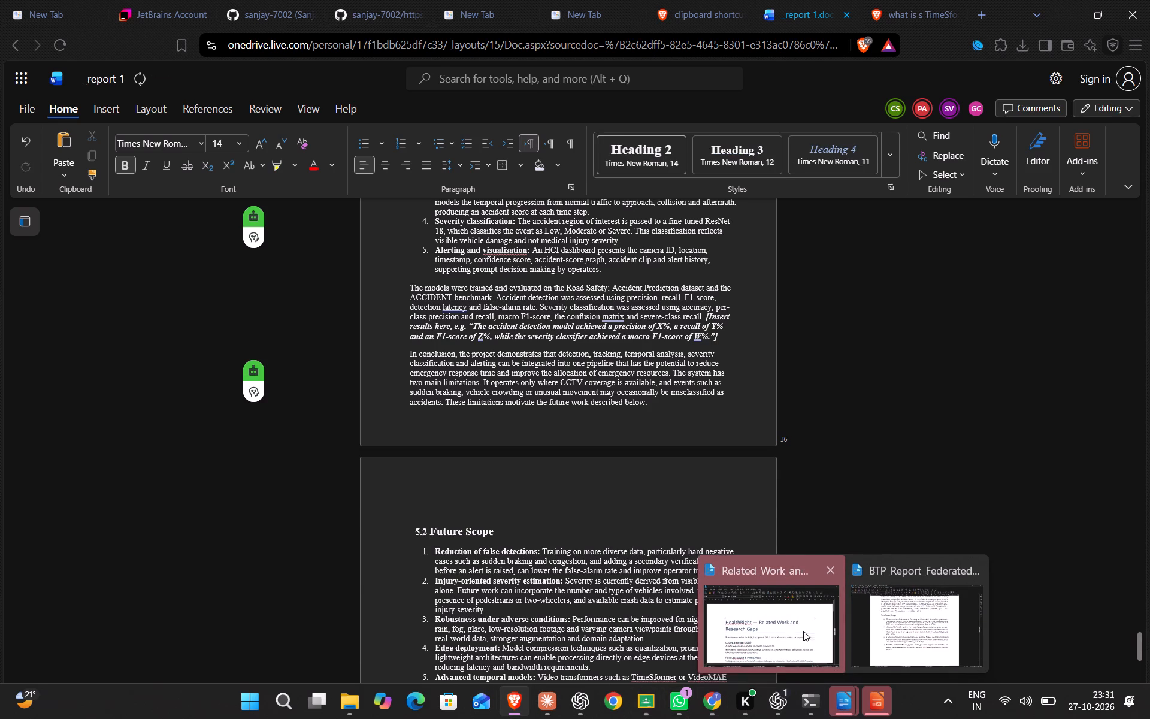
Close the Related_Work_and_Research_Gaps document and check the 5.2 Future Scope section of the federated learning report in LibreOffice Writer.
click(837, 573)
click(839, 626)
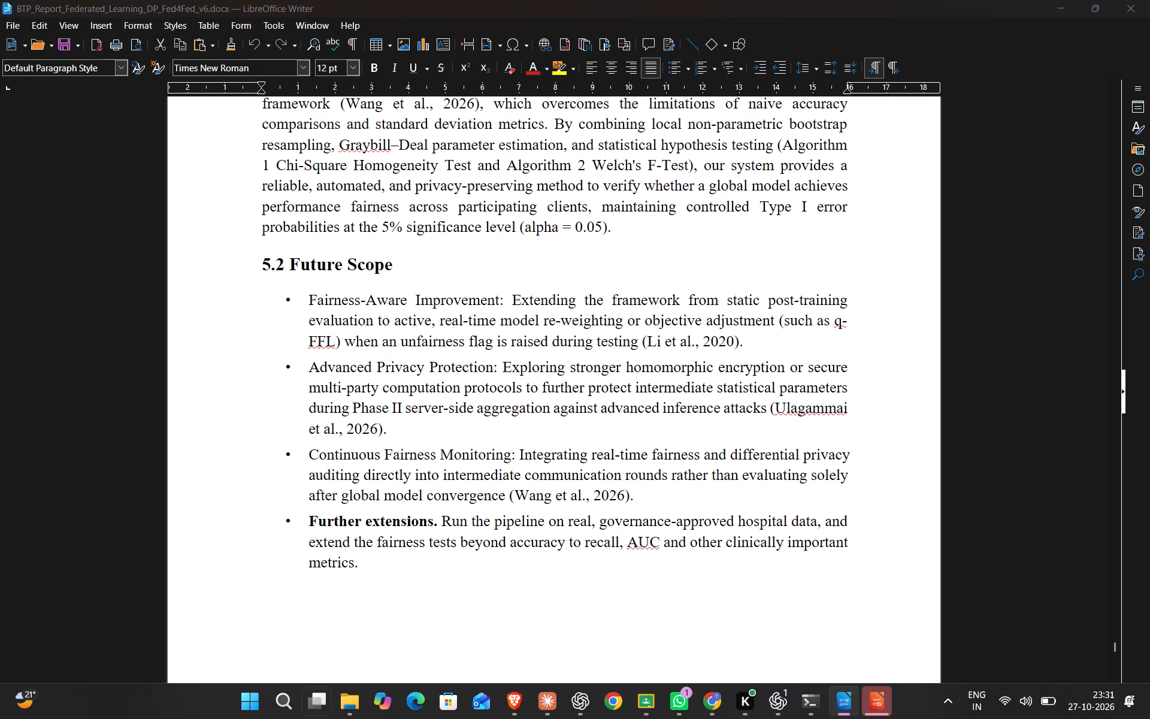
click(487, 114)
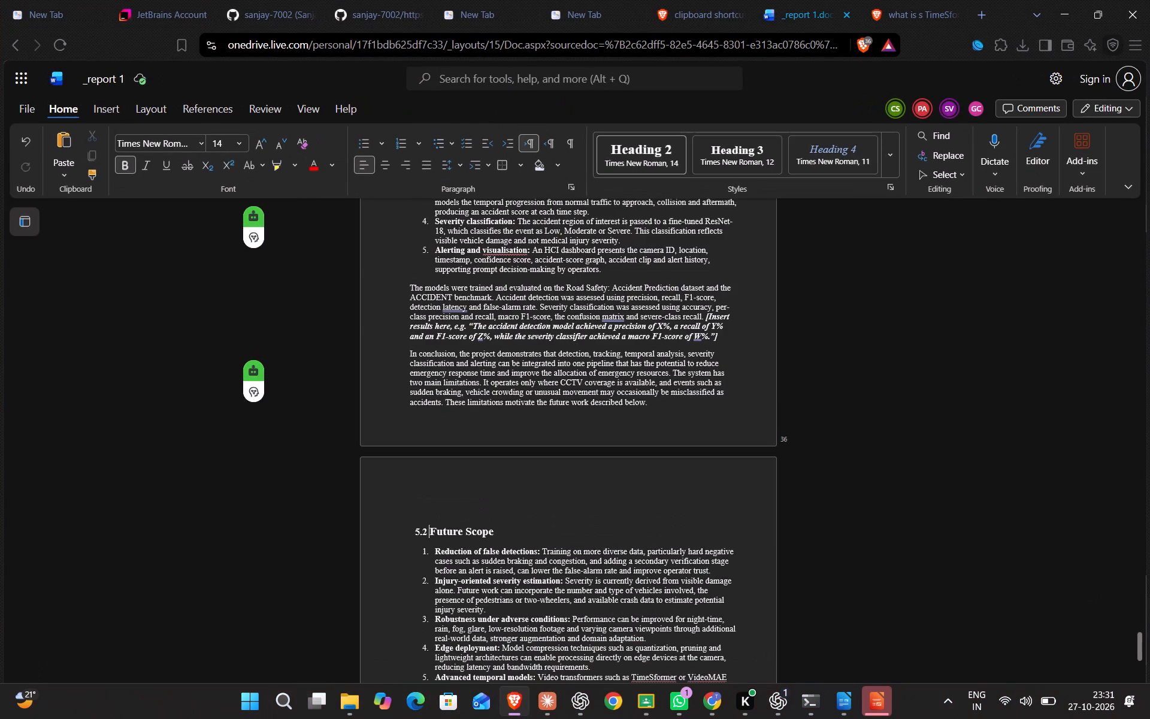
In the accident-detection report in Brave, add a space after 5.2 and set the whole "5.2 Future Scope" heading to font size 16.
scroll(471, 493, down, 1)
key(space)
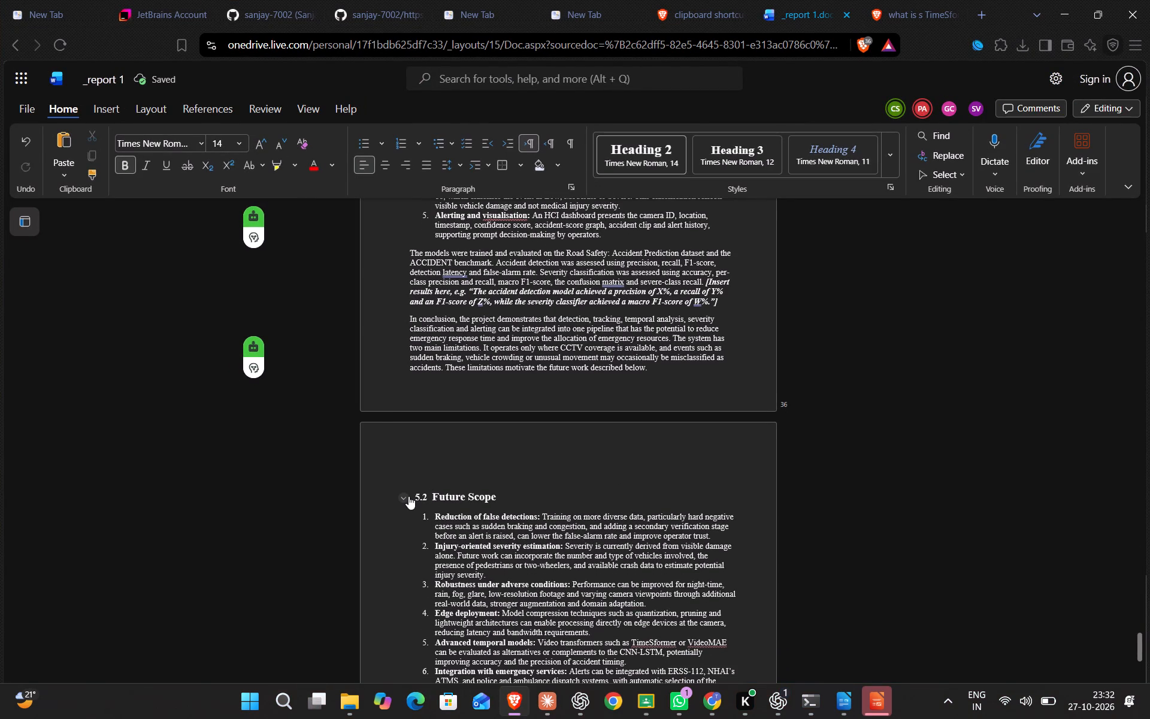
double_click(408, 496)
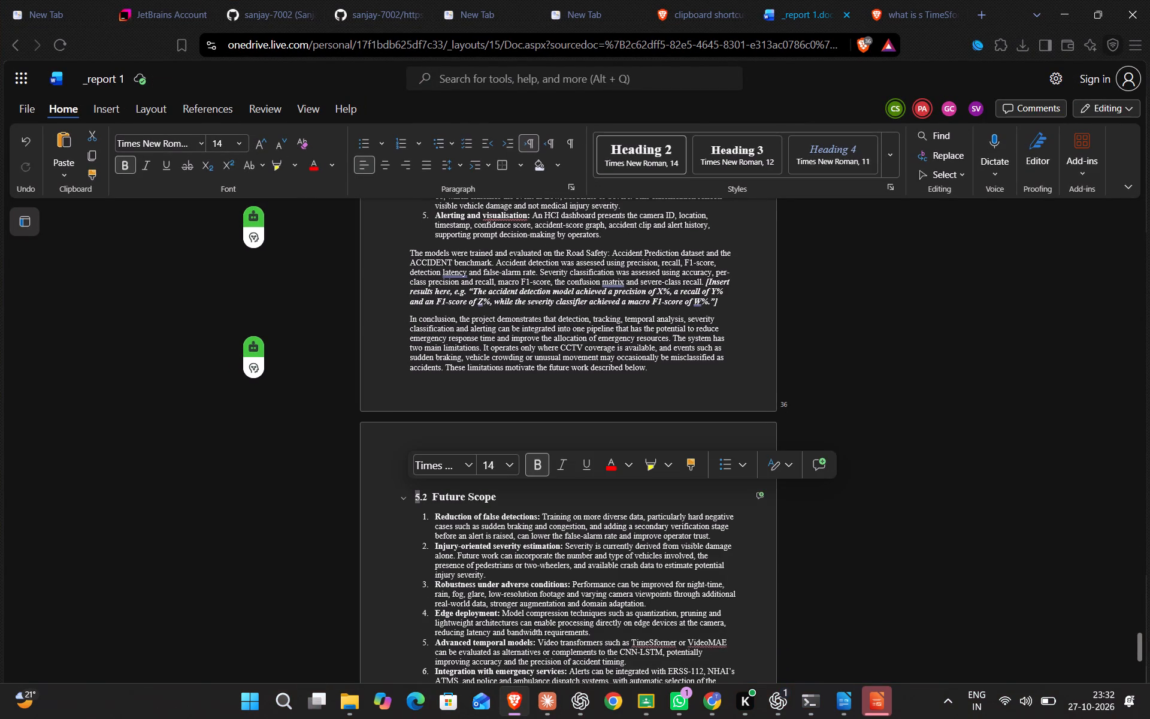
drag(498, 497, 412, 498)
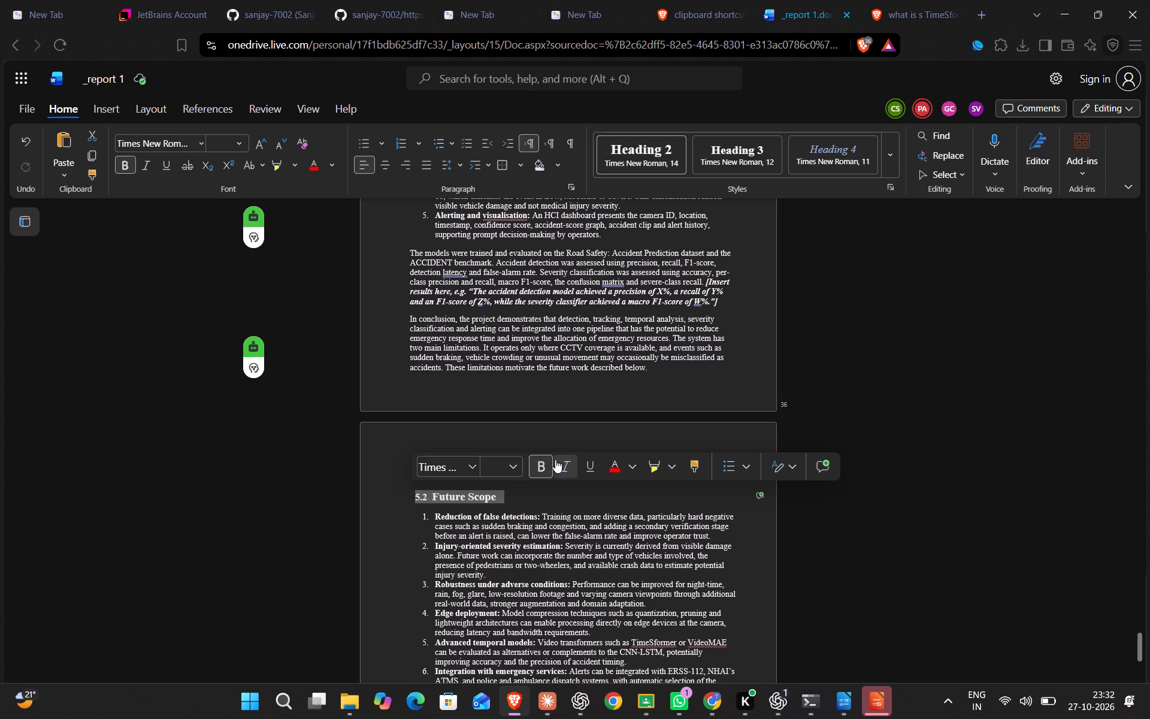
click(515, 467)
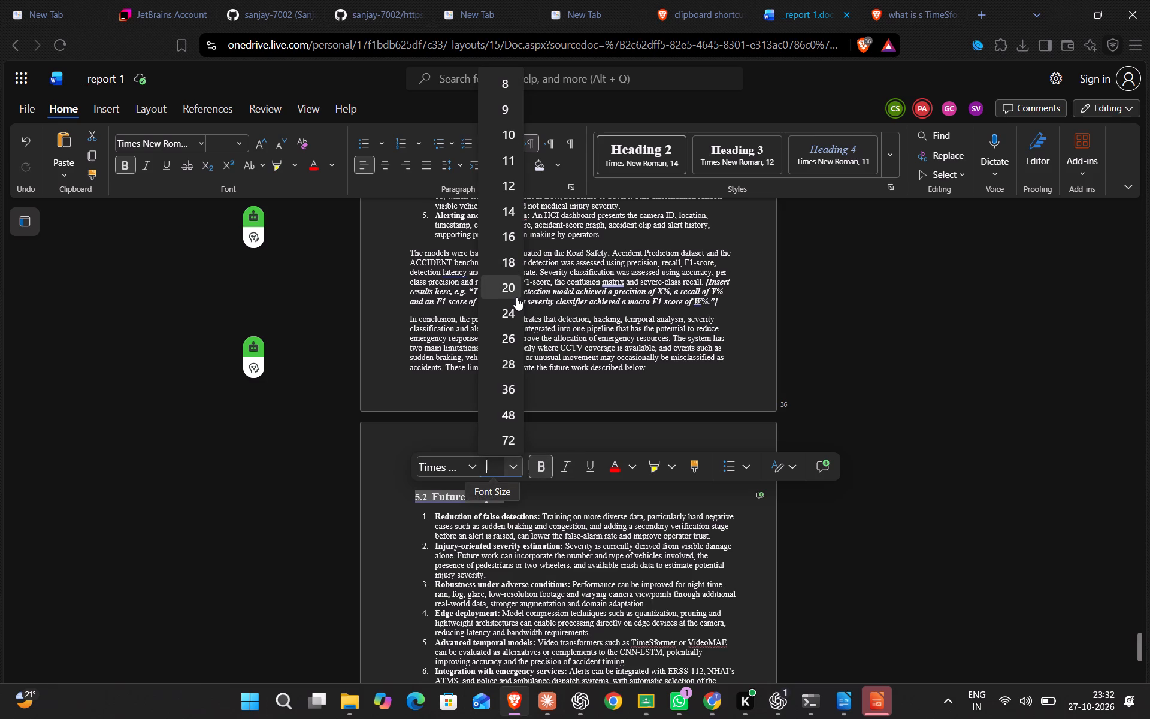
scroll(516, 297, up, 1)
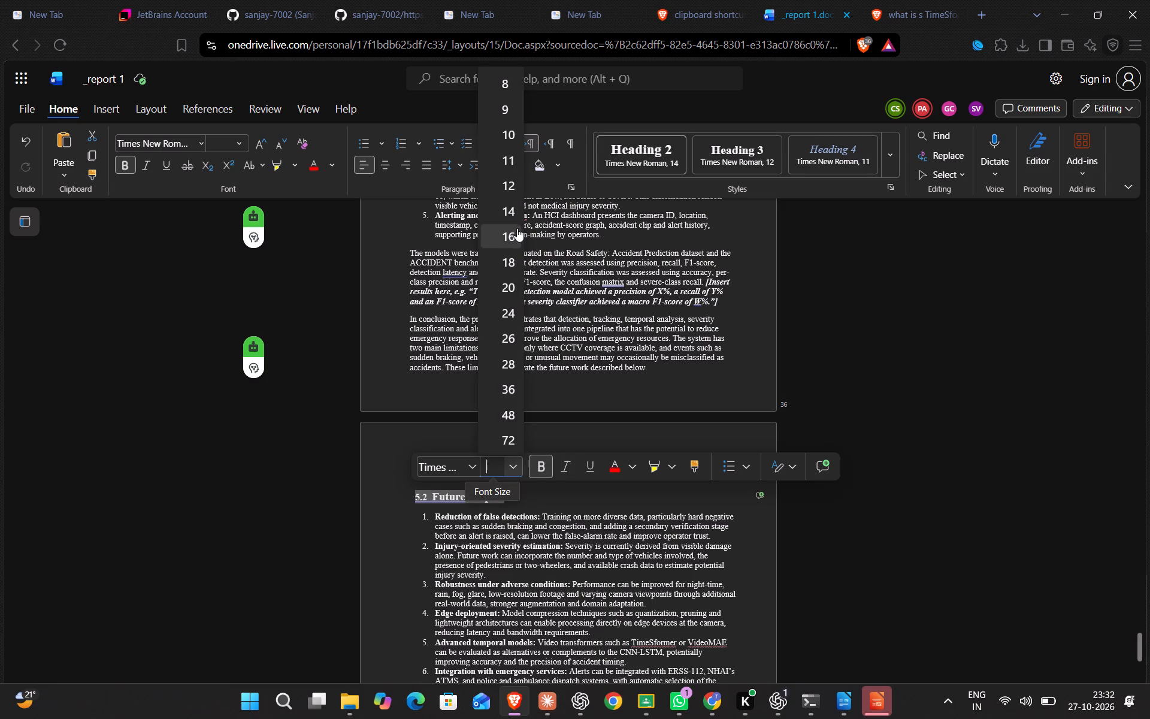
click(513, 233)
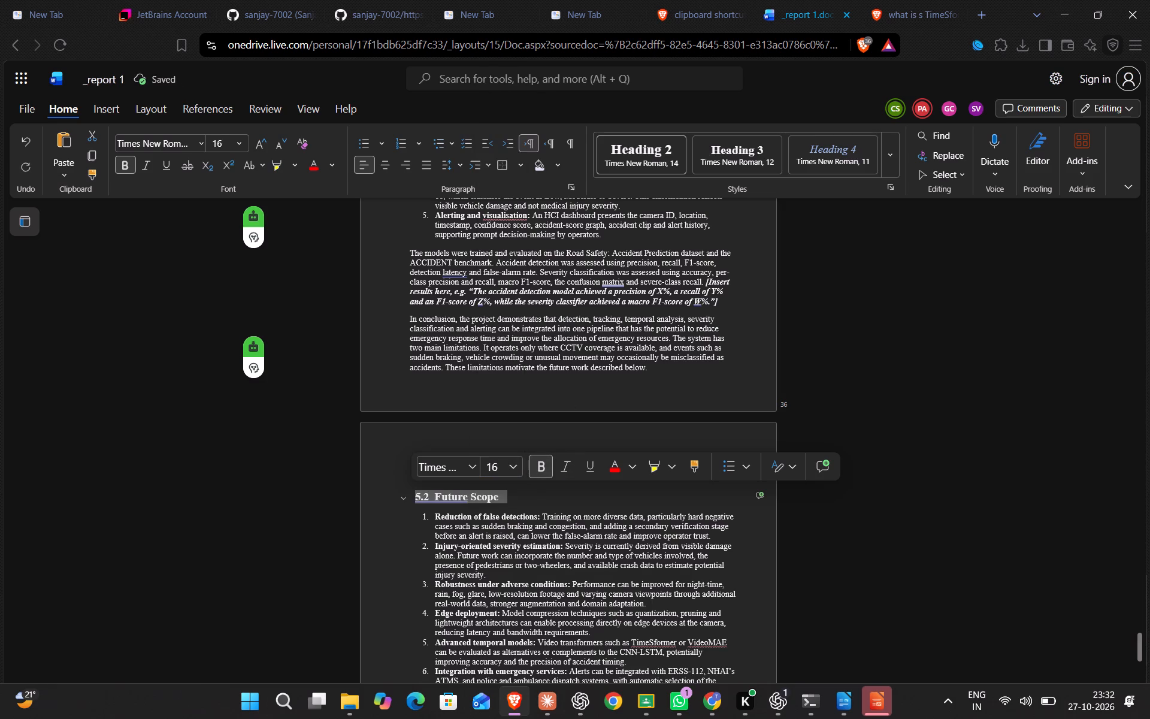
click(553, 504)
Review the layout of the 5.1 Conclusion and 5.2 Future Scope pages, down to the end of the numbered list.
scroll(510, 436, up, 4)
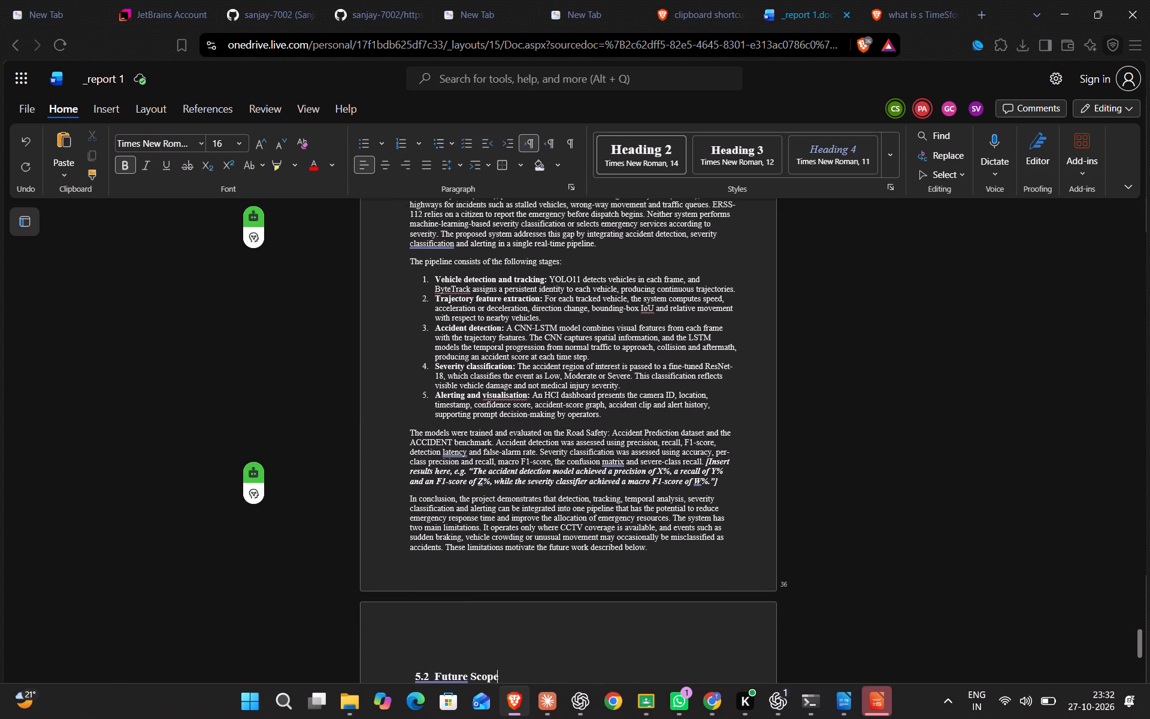
scroll(510, 436, up, 1)
scroll(510, 436, down, 1)
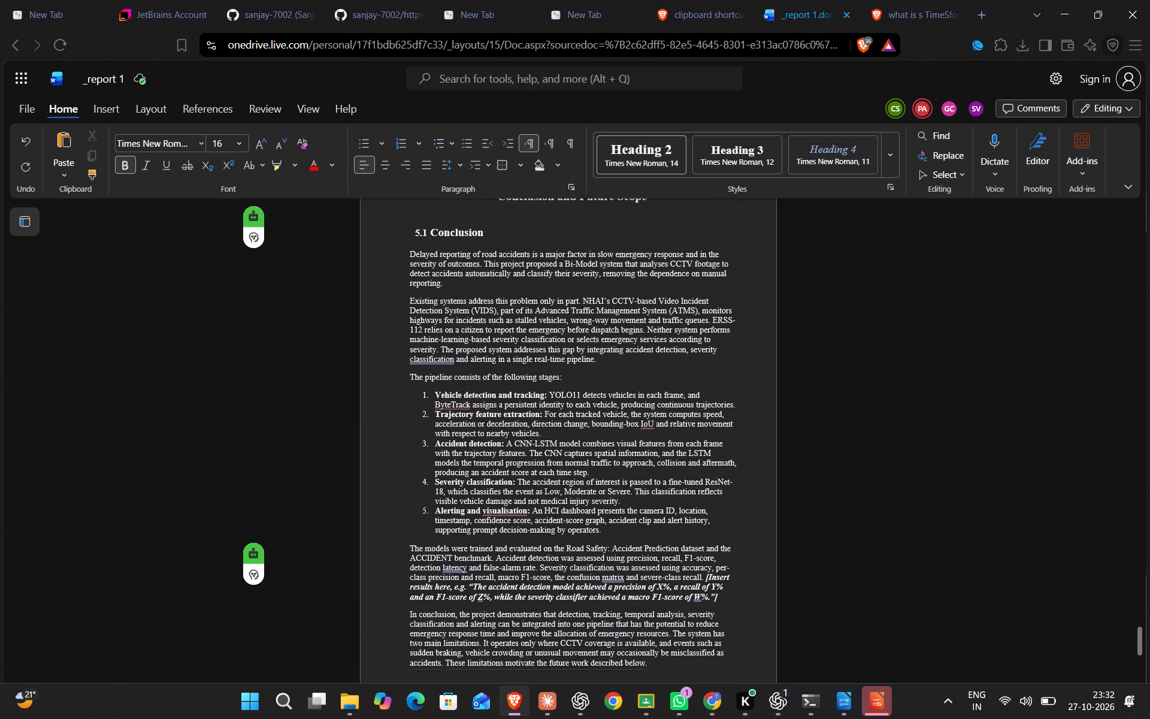
scroll(510, 436, down, 2)
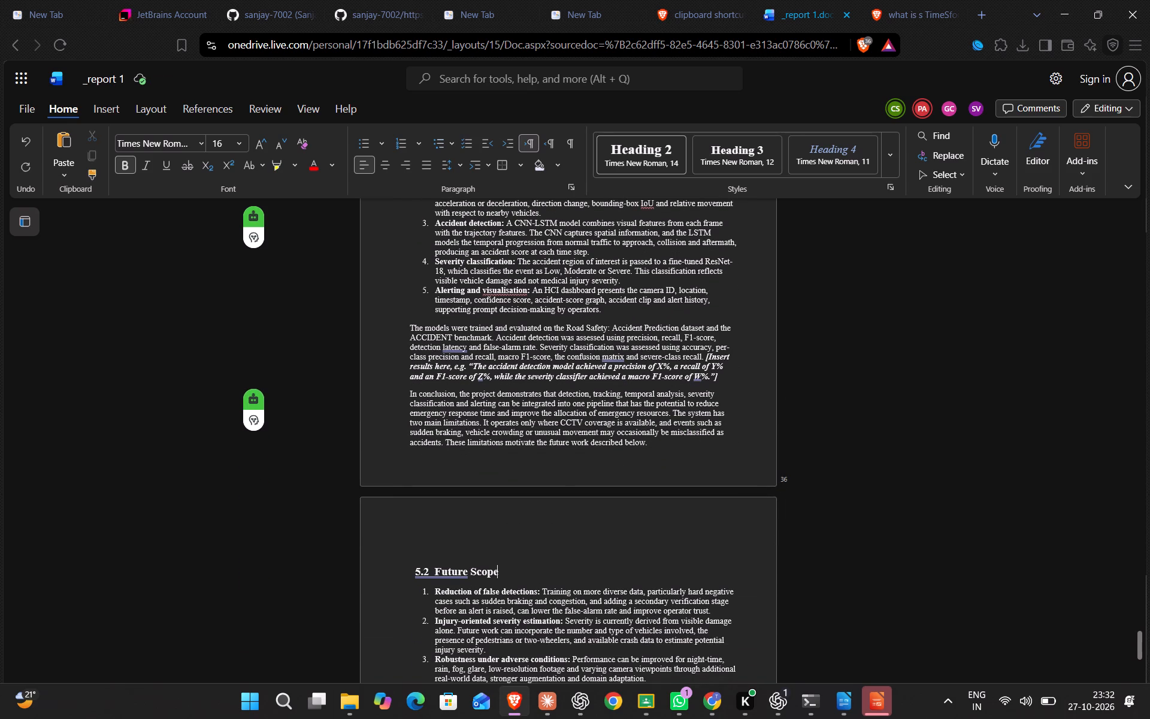
click(510, 573)
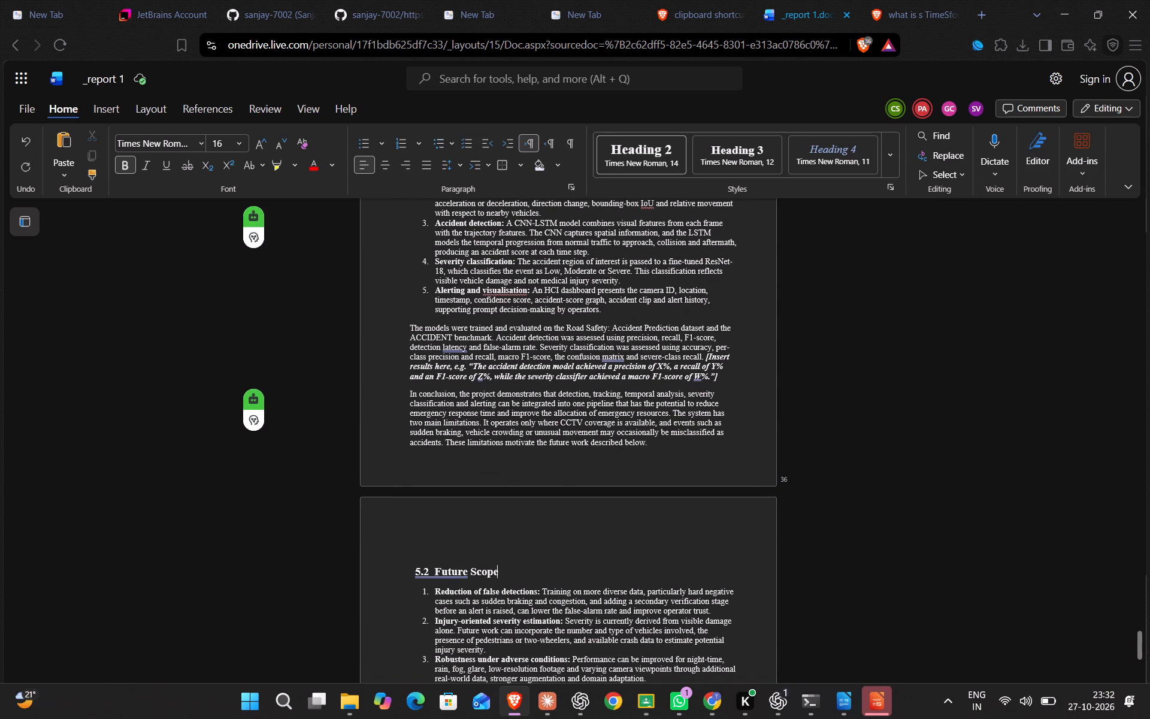
click(429, 598)
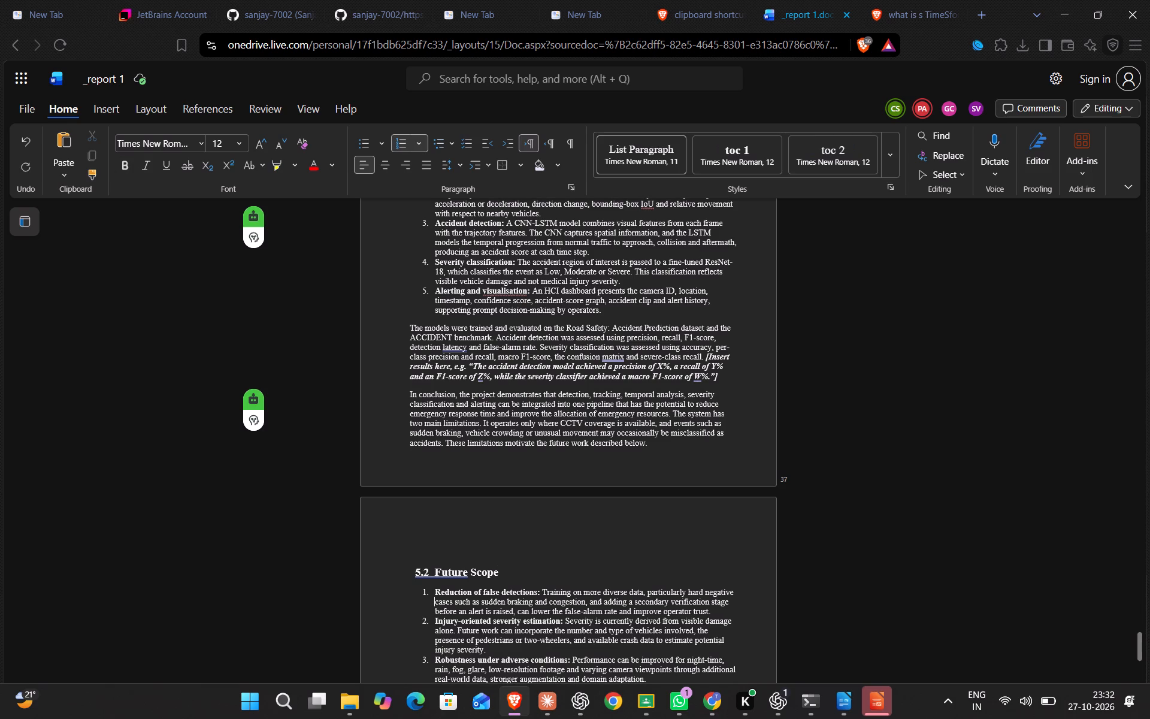
scroll(429, 598, down, 1)
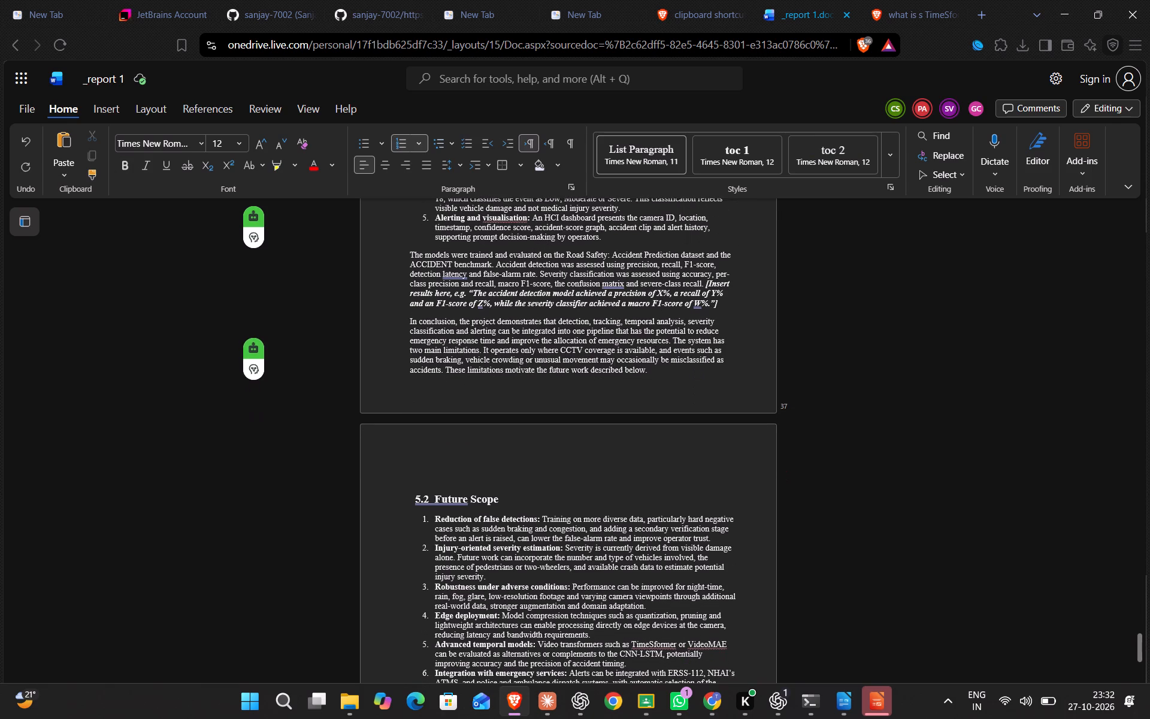
click(429, 521)
scroll(421, 596, down, 1)
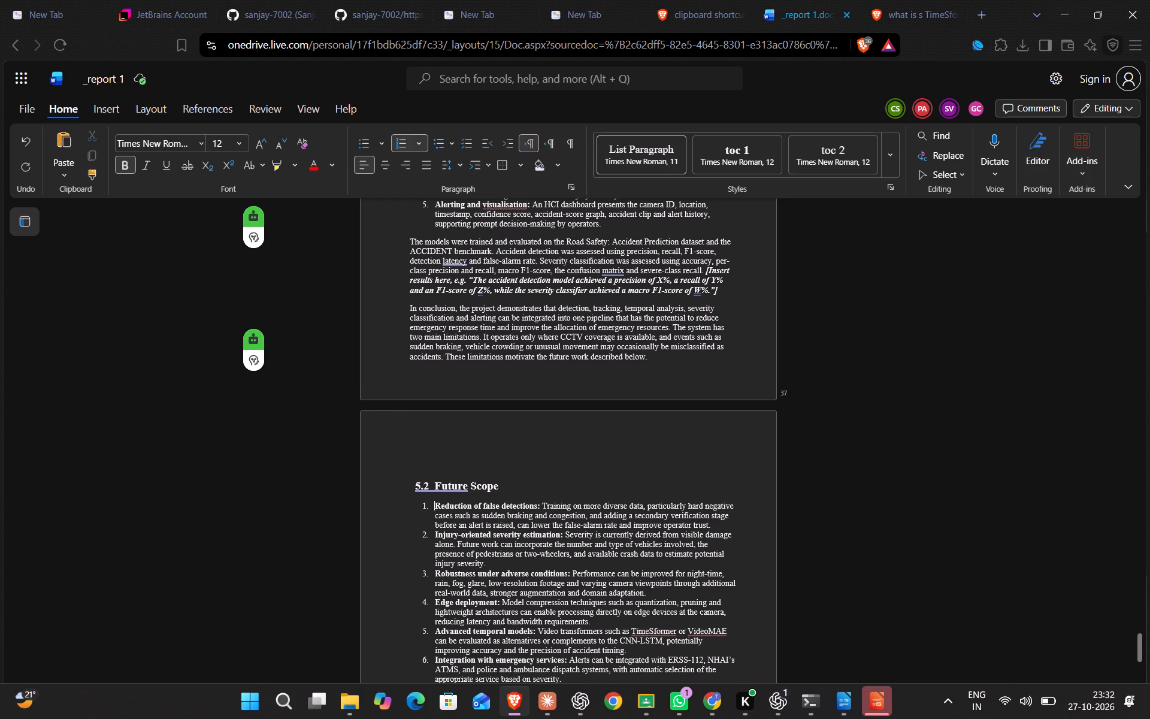
scroll(450, 558, down, 2)
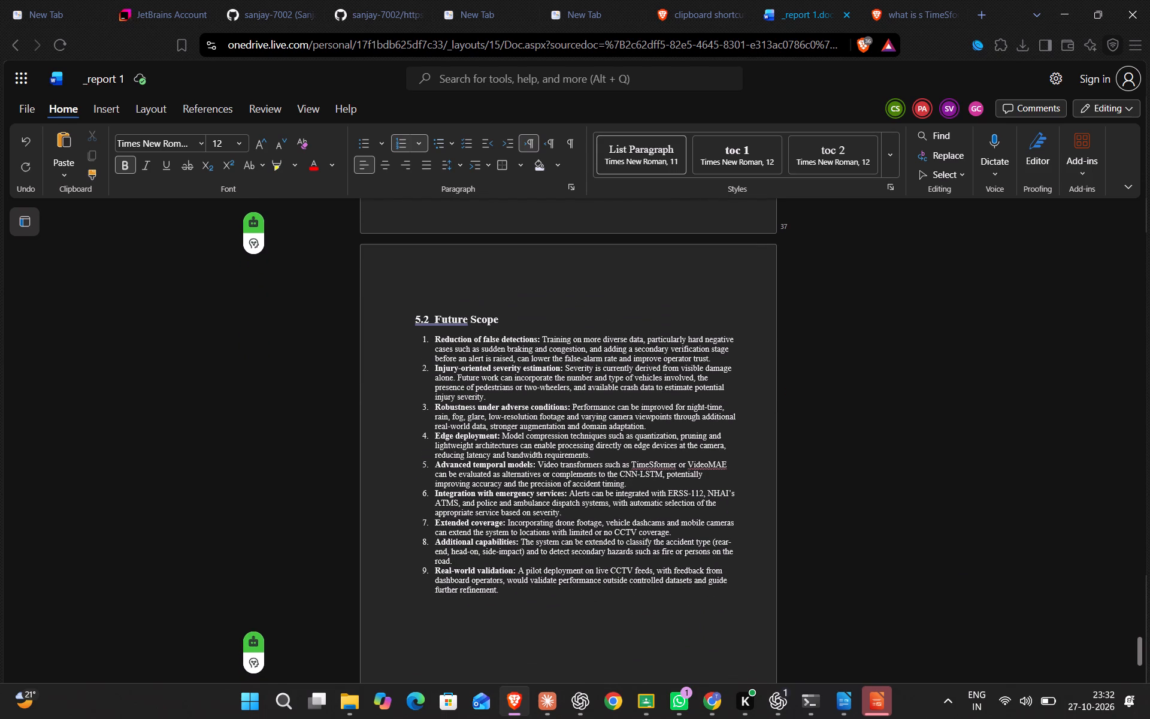
scroll(480, 468, right, 1)
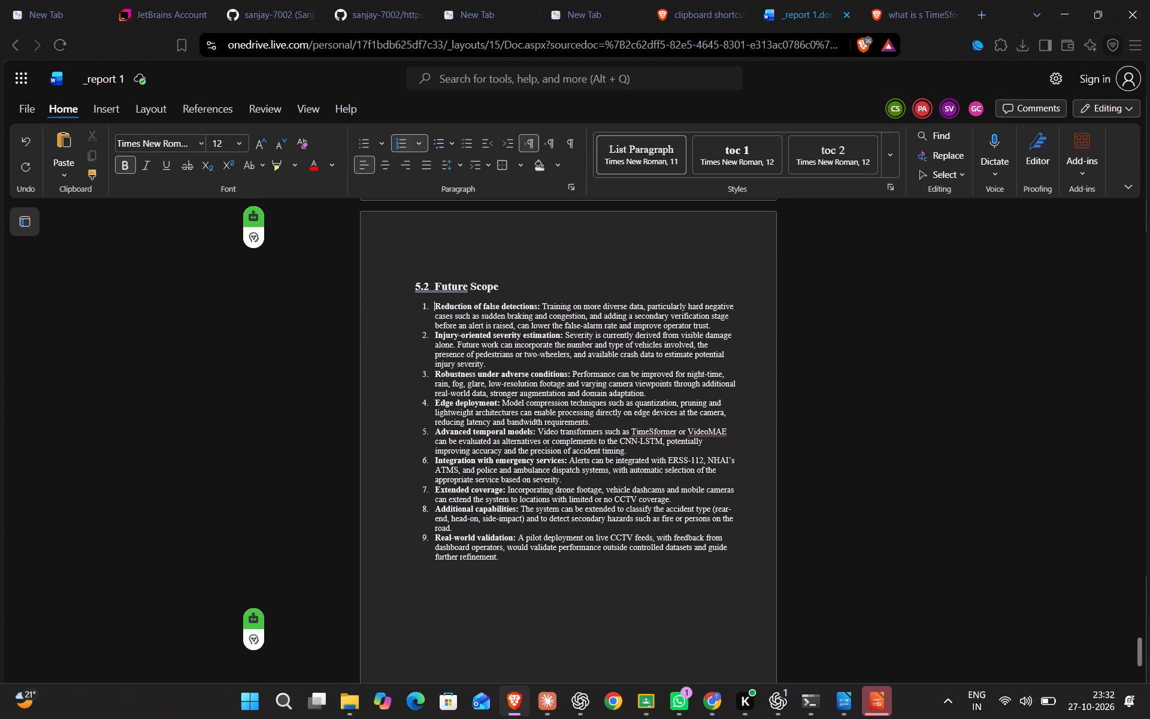
Check the Chapter 5 and 5.1 Conclusion layout in the federated learning report in LibreOffice Writer, comparing it with the accident-detection report in Brave.
scroll(480, 468, right, 1)
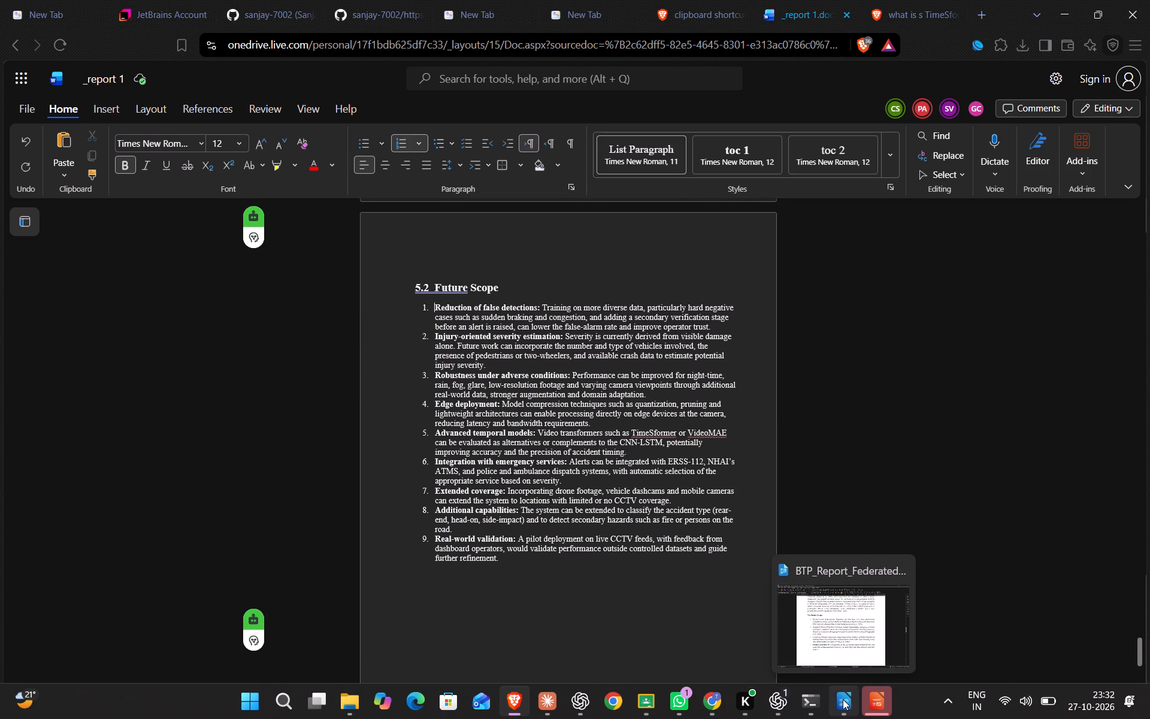
click(840, 632)
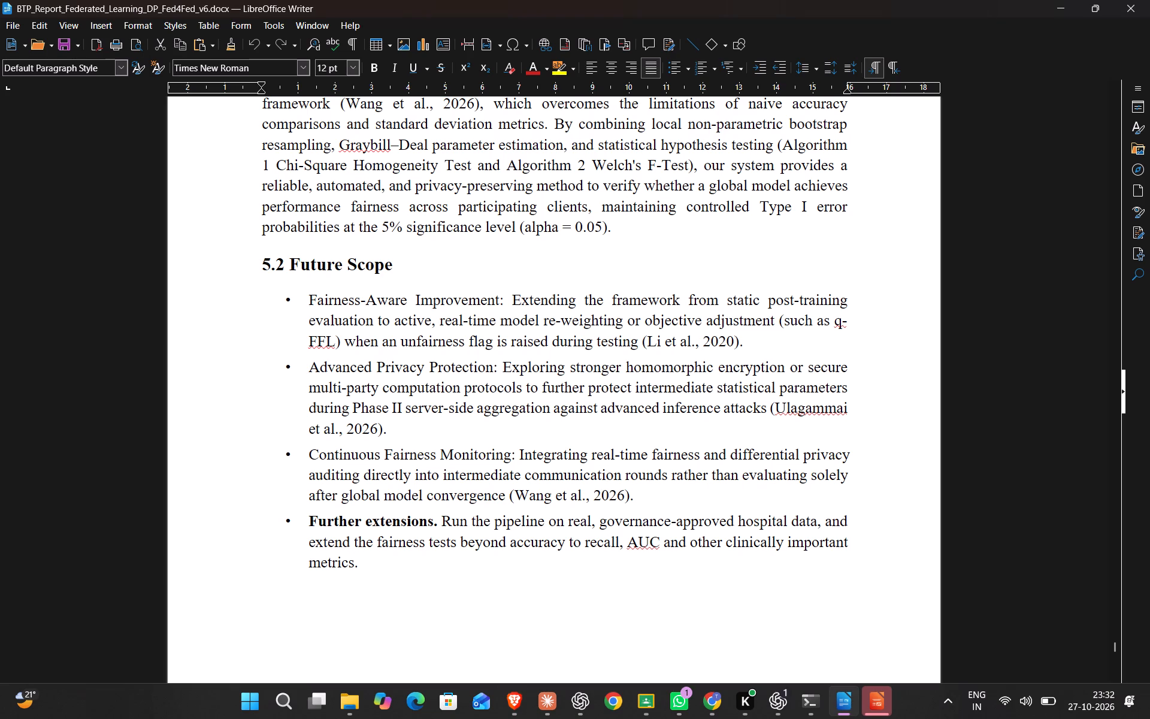
scroll(469, 380, up, 1)
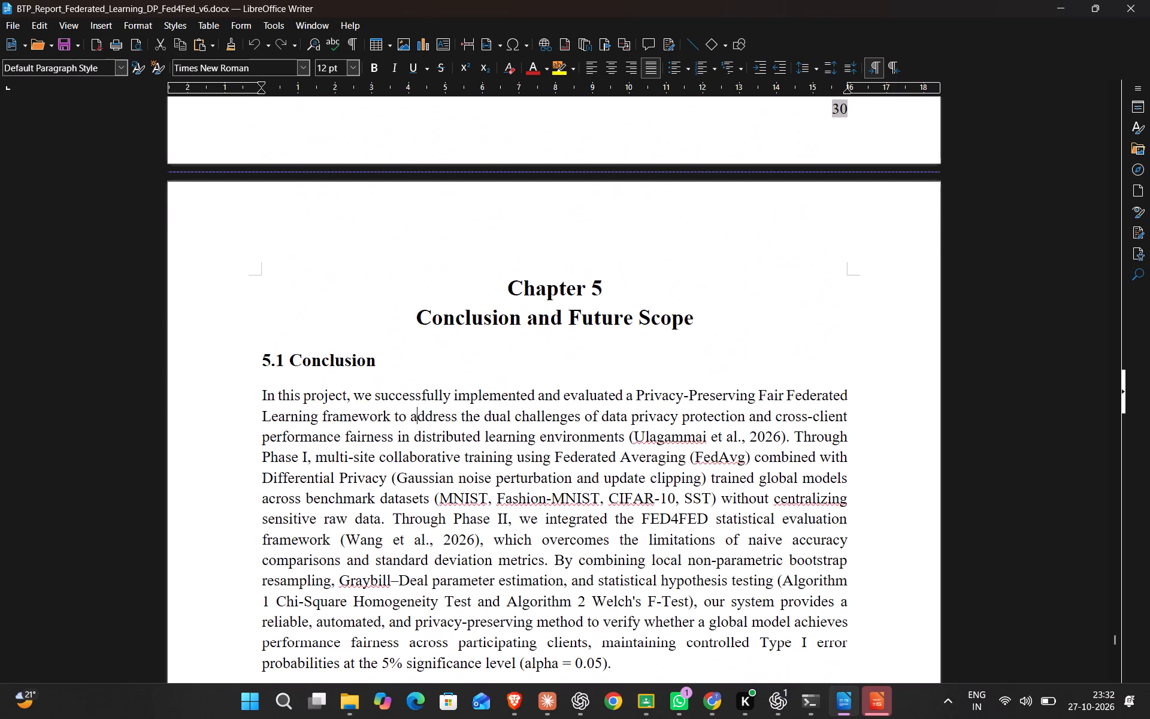
click(1055, 8)
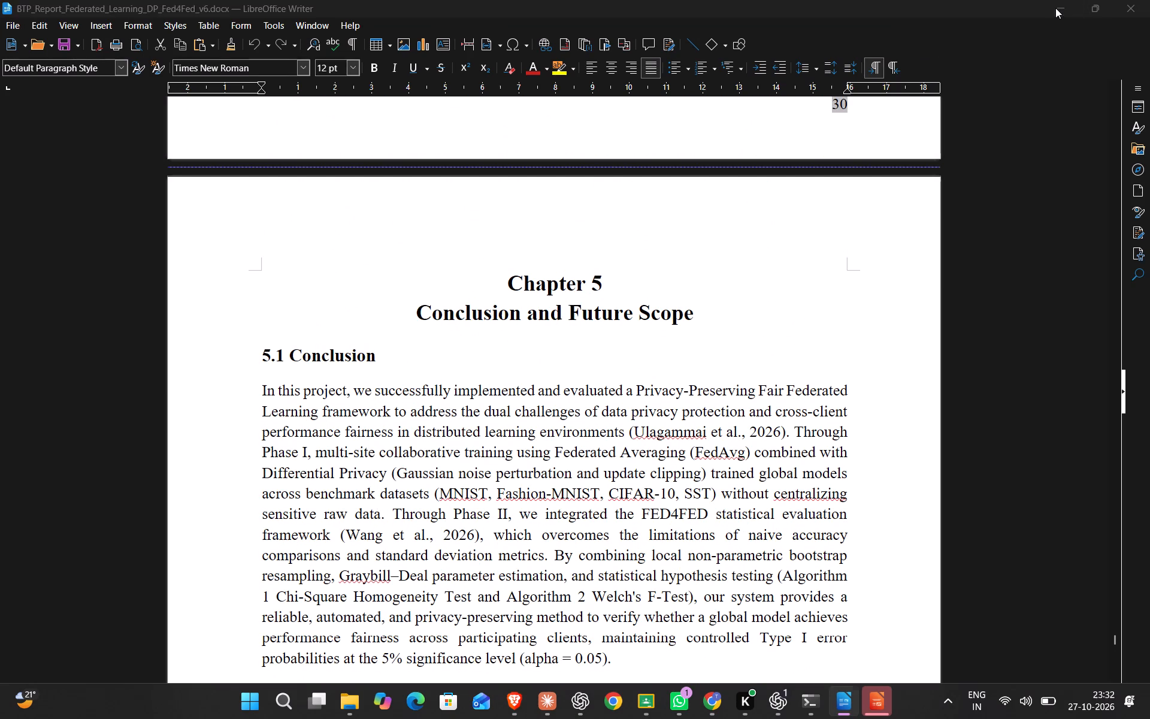
scroll(465, 414, up, 4)
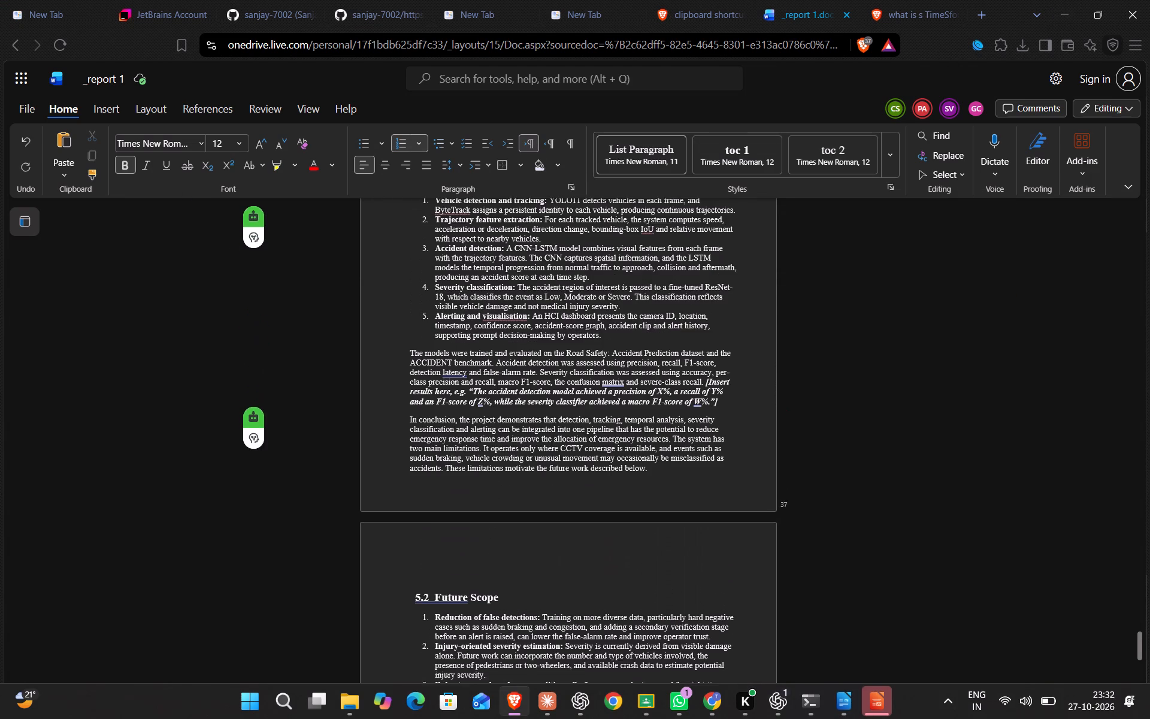
scroll(465, 414, up, 1)
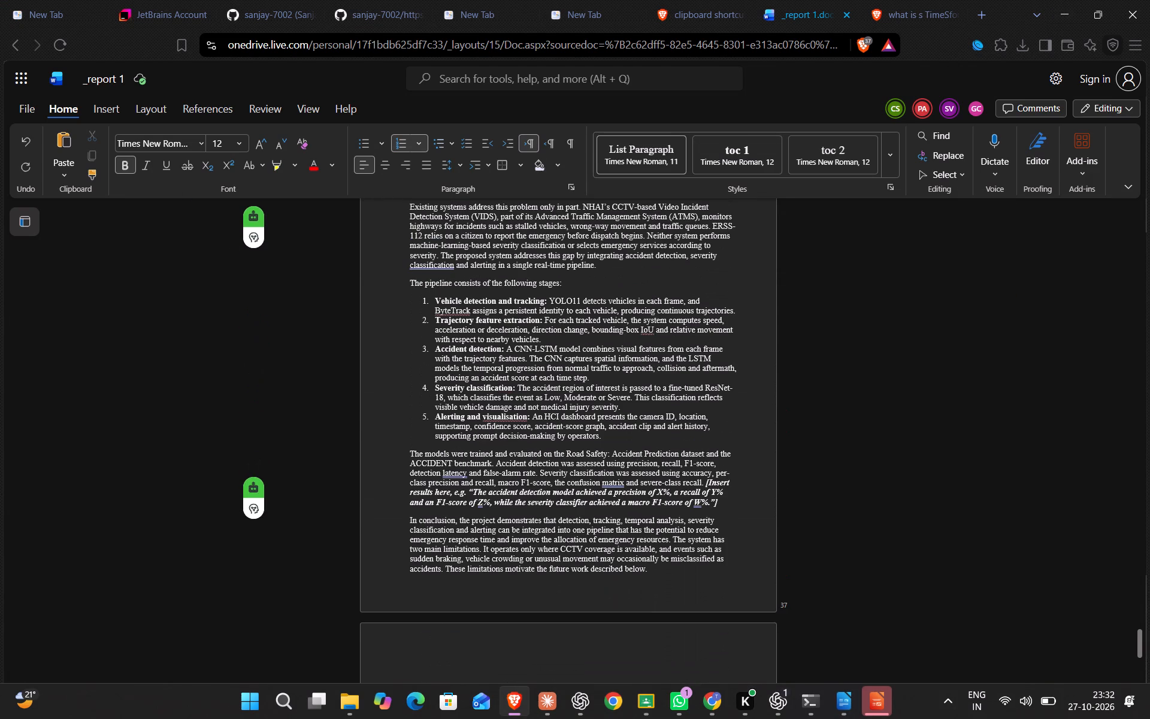
scroll(465, 414, up, 1)
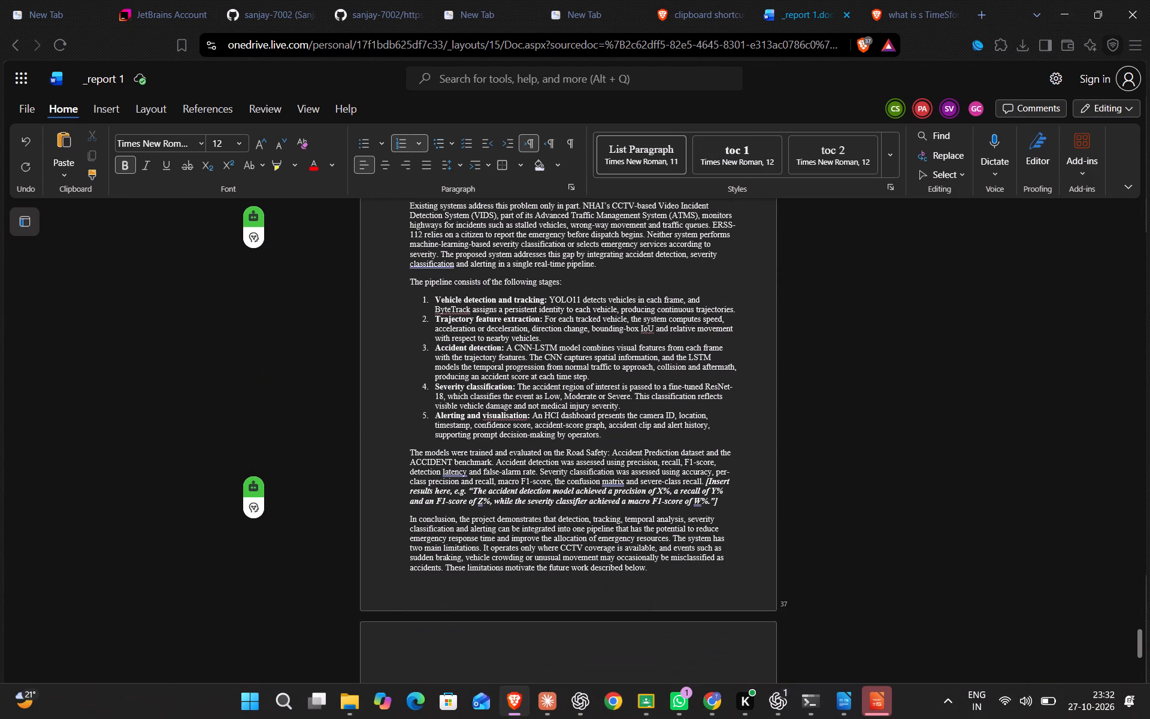
scroll(465, 414, up, 1)
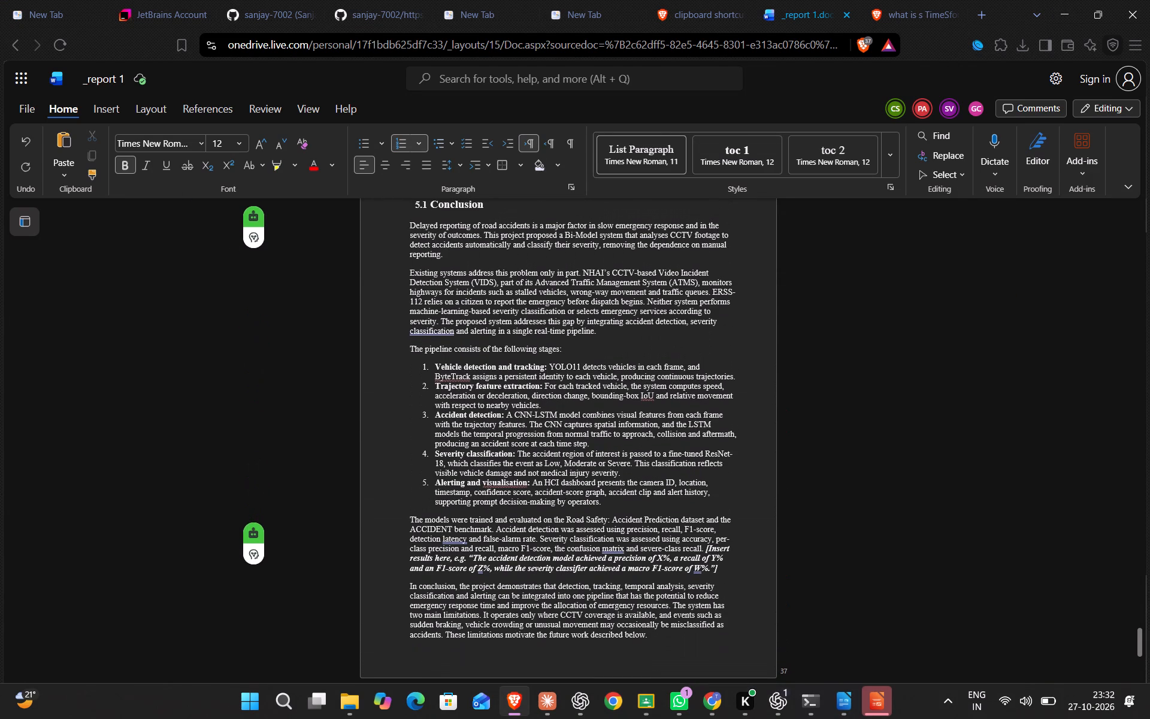
scroll(465, 414, up, 1)
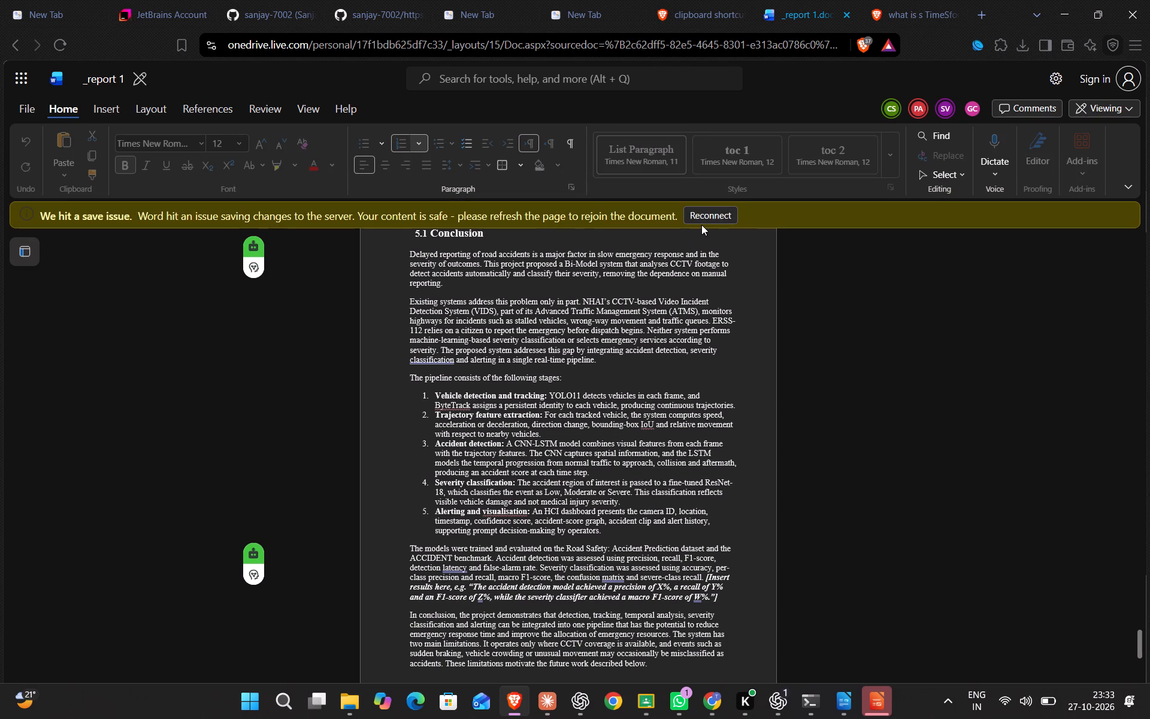
Reconnect the accident-detection report to the server and return to its 5.1 Conclusion section.
click(730, 213)
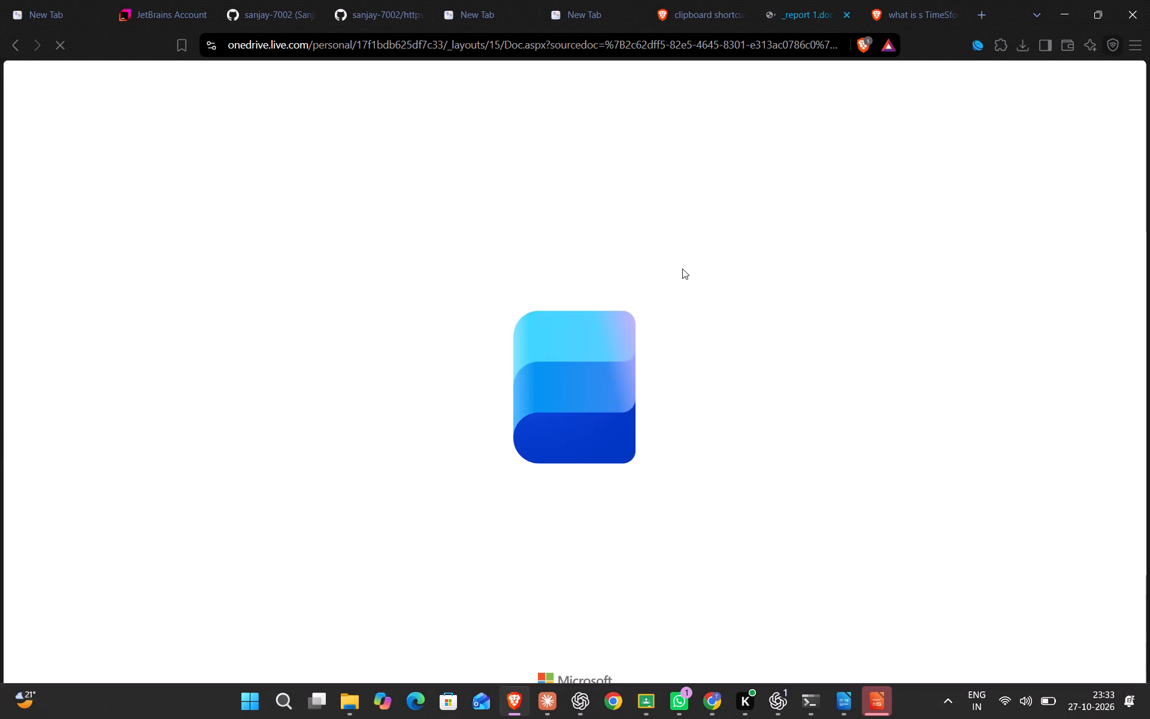
scroll(622, 313, down, 2)
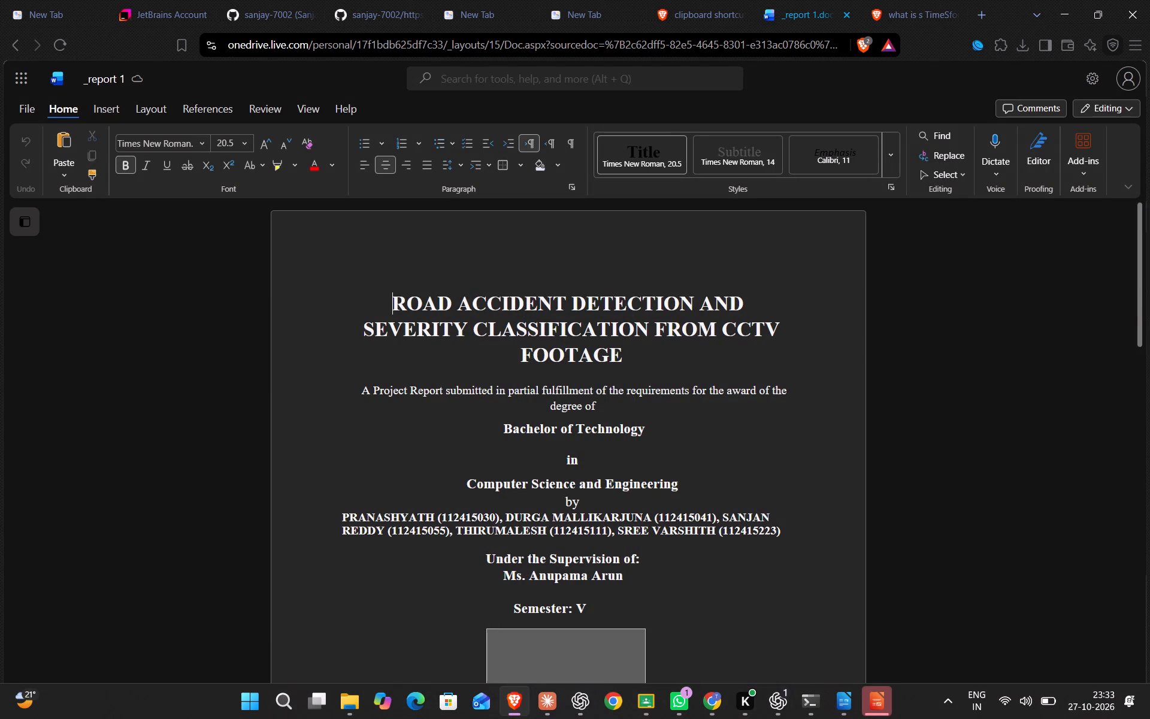
scroll(622, 313, down, 5)
scroll(649, 445, down, 5)
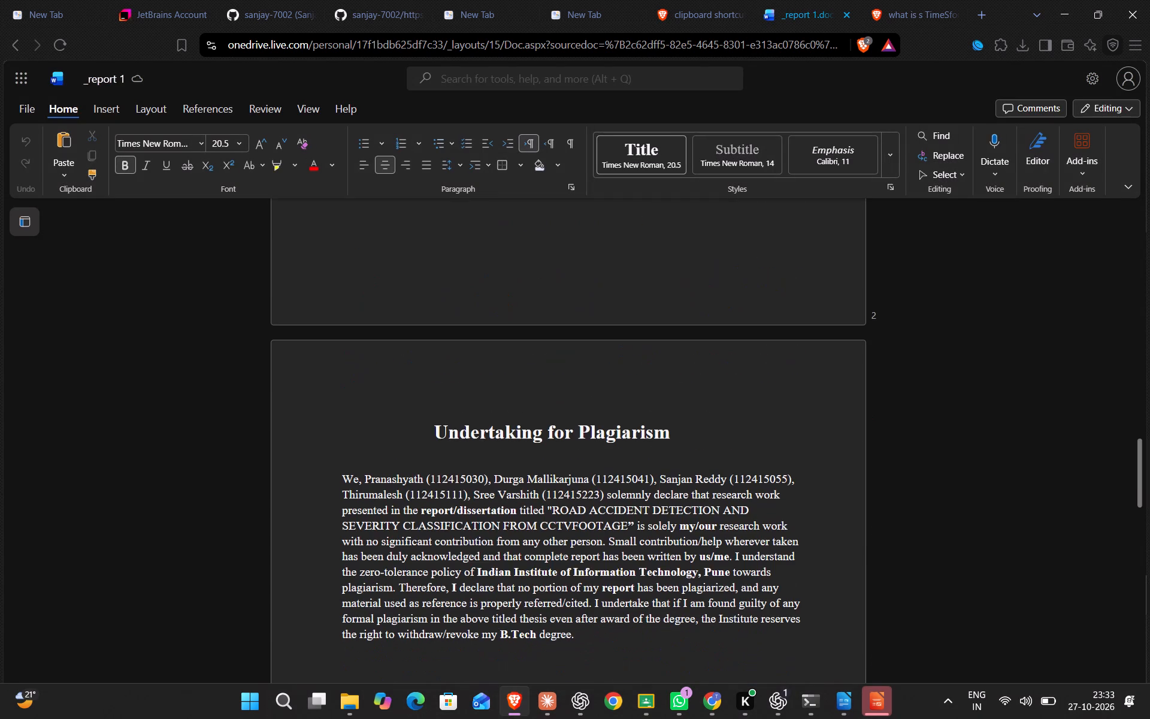
scroll(649, 445, down, 11)
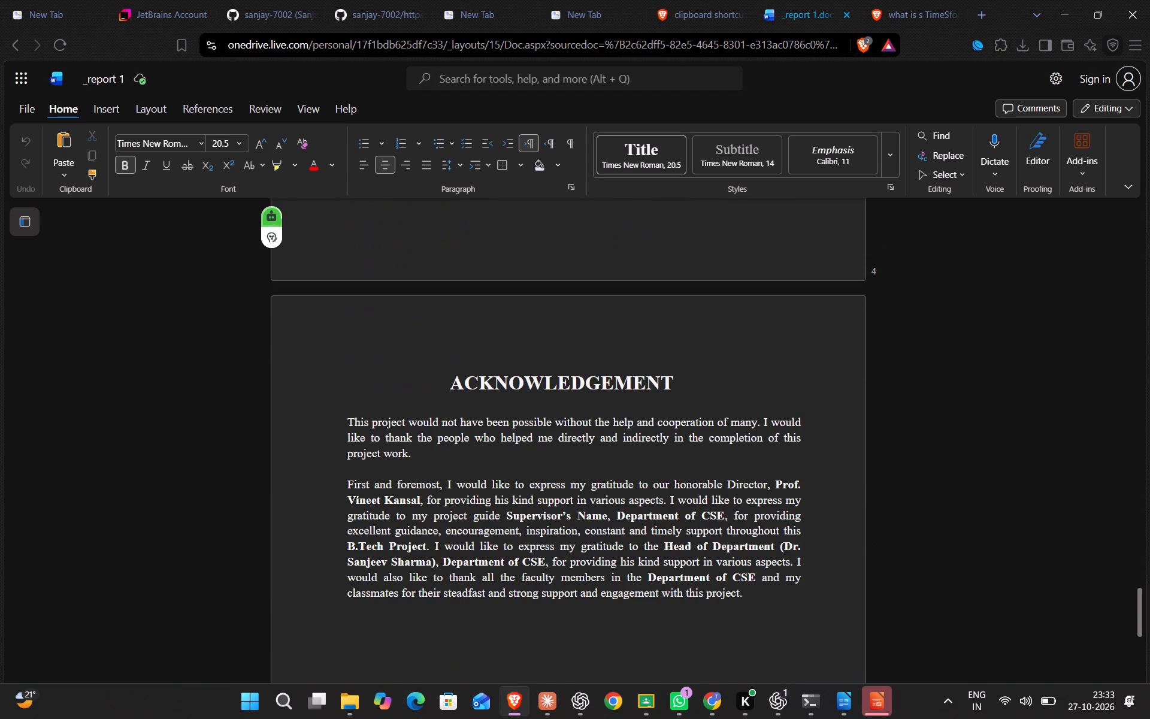
scroll(649, 445, down, 7)
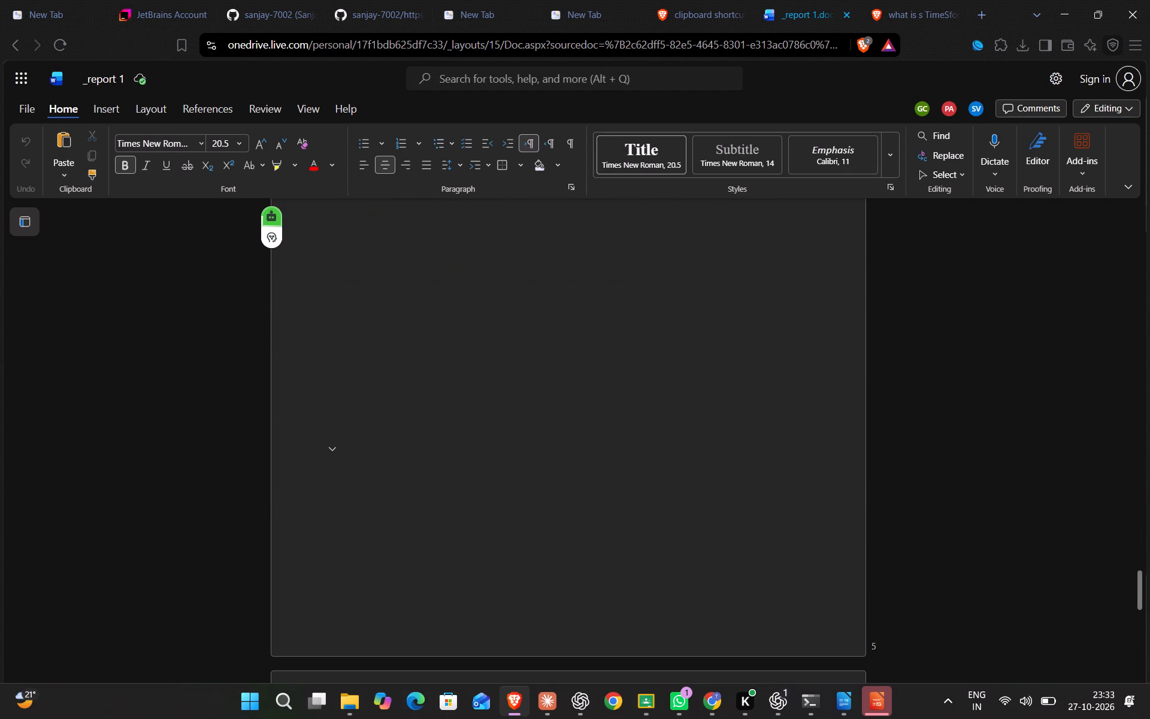
scroll(649, 445, down, 13)
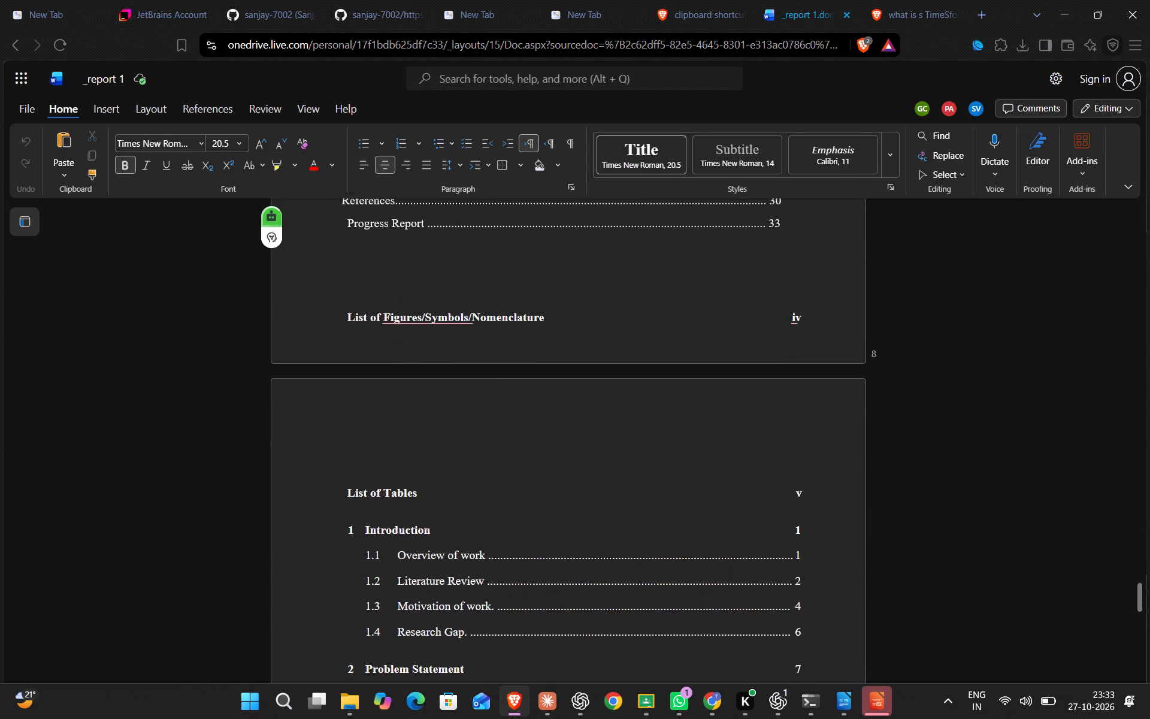
scroll(649, 445, down, 20)
scroll(649, 445, down, 3)
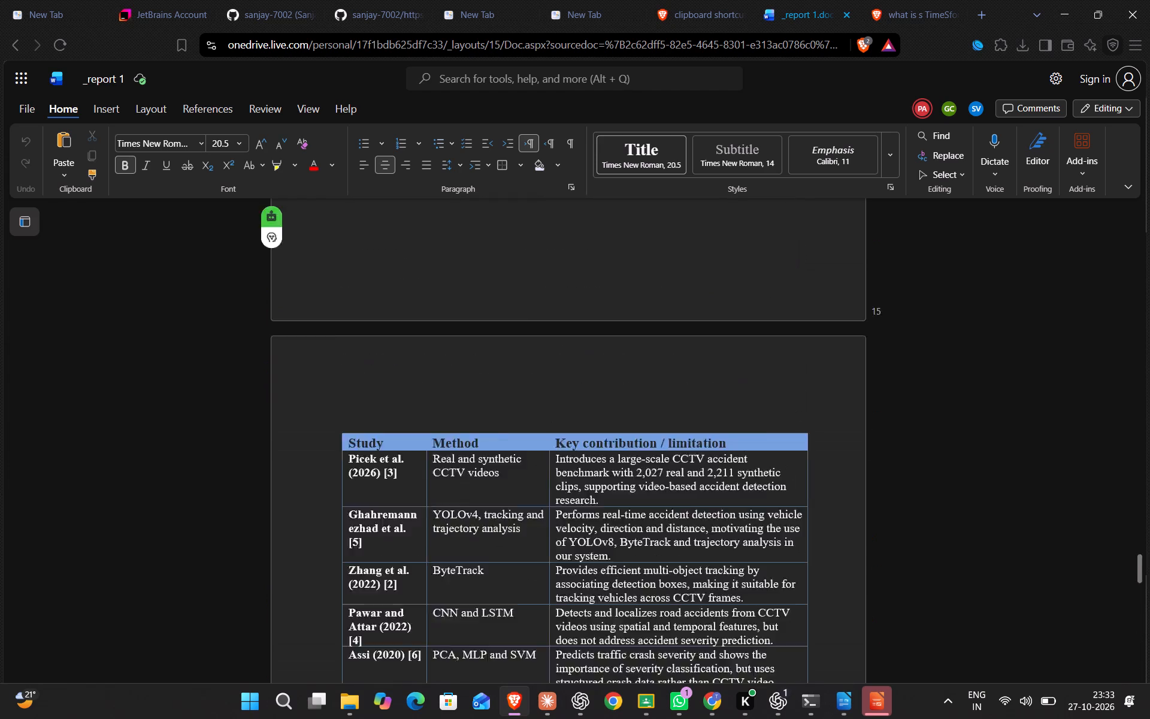
scroll(649, 445, up, 2)
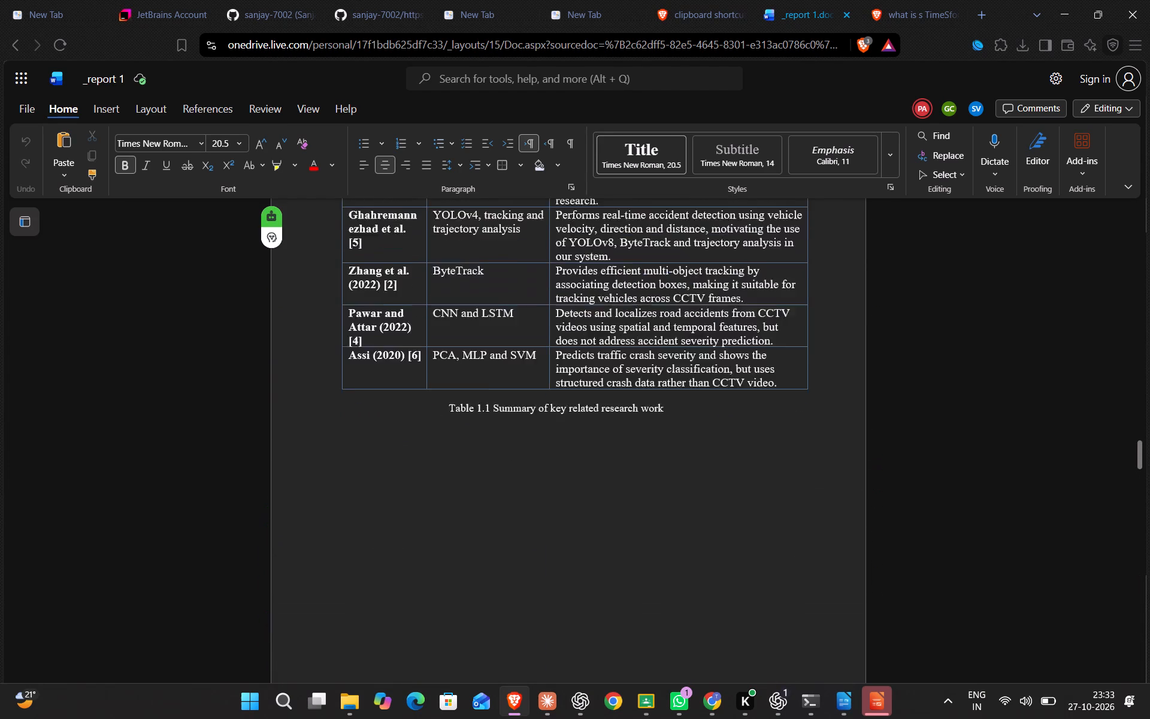
scroll(649, 445, up, 1)
scroll(649, 445, down, 18)
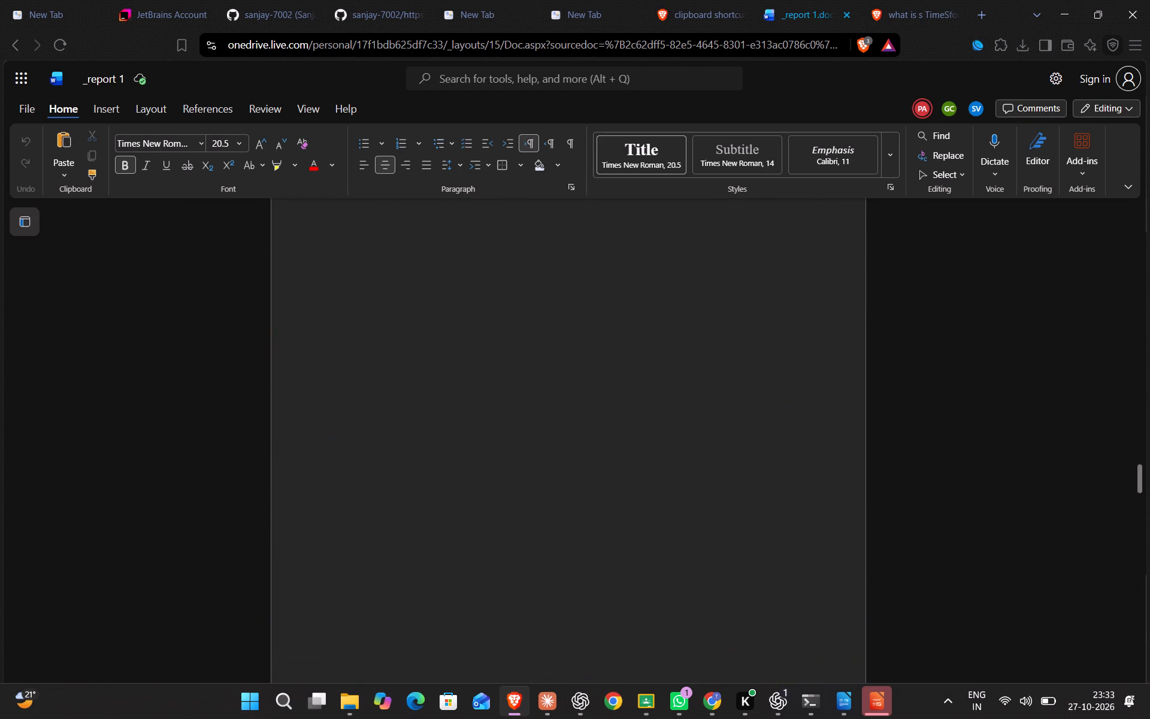
scroll(649, 445, down, 17)
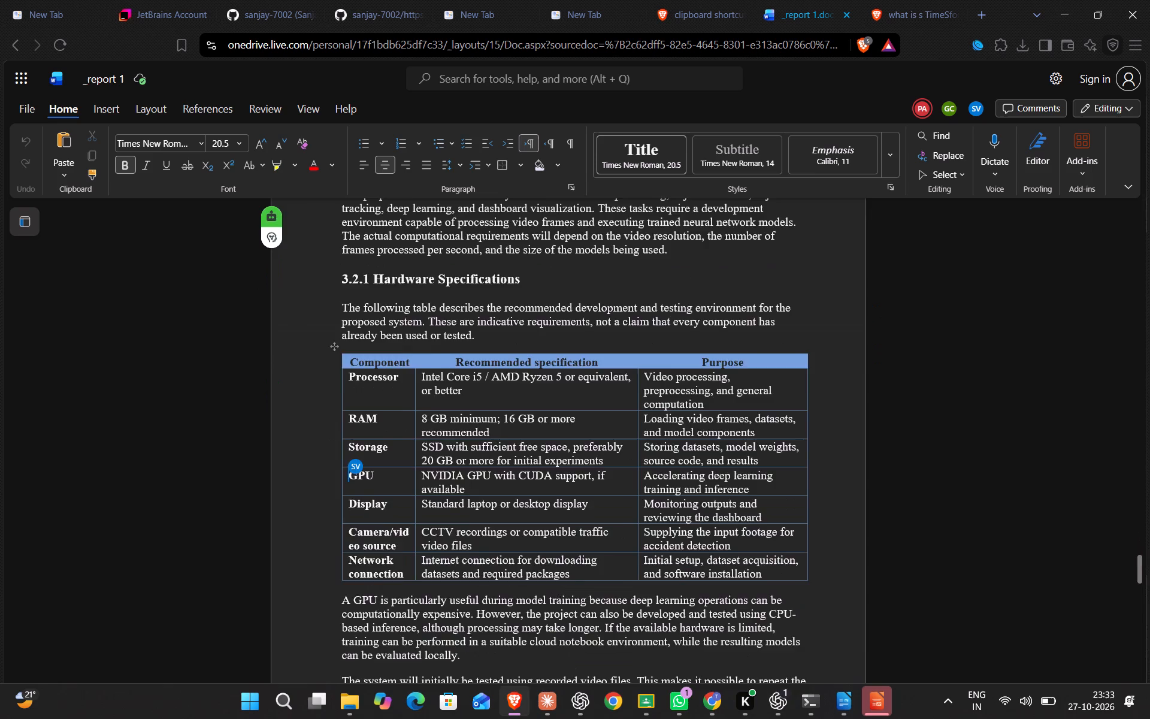
scroll(649, 445, down, 7)
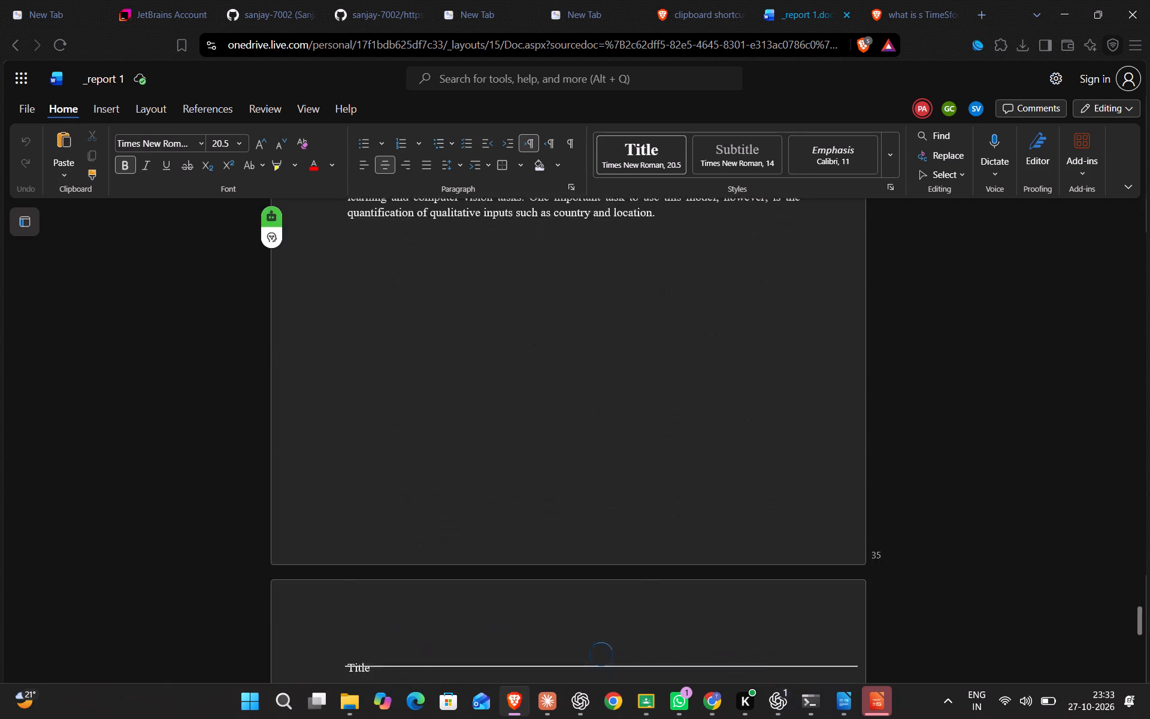
scroll(649, 445, down, 7)
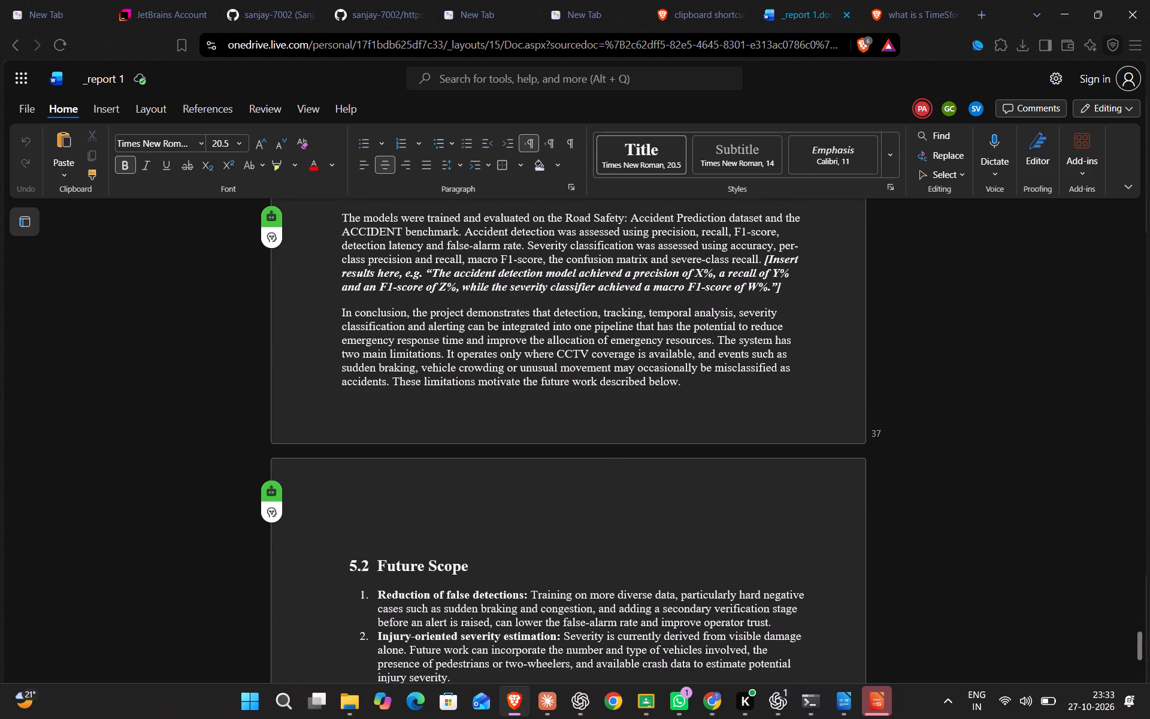
scroll(525, 460, up, 5)
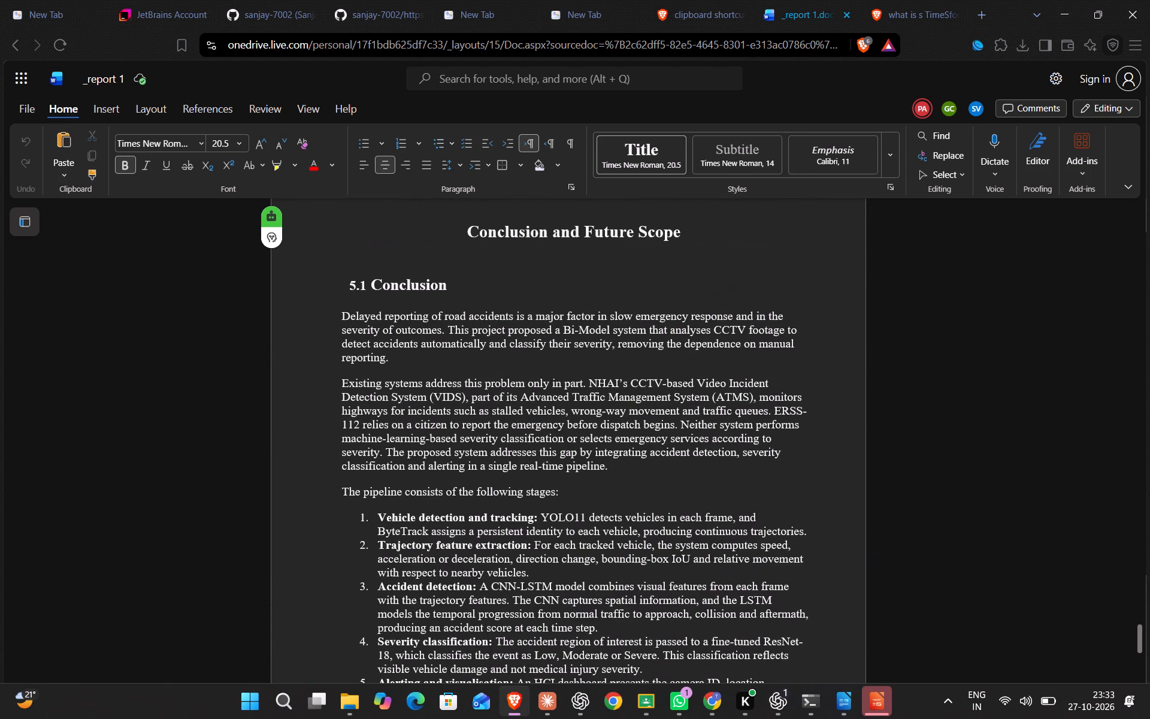
scroll(525, 460, up, 1)
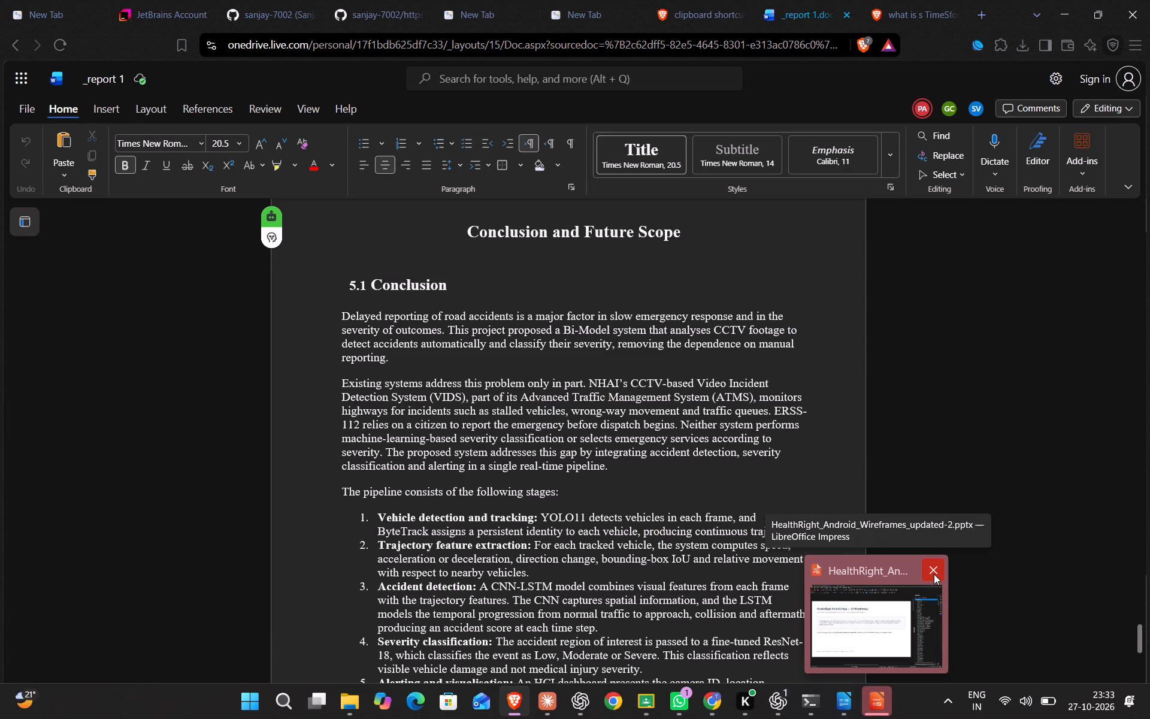
Close the HealthRight_Android_Wireframes_updated-2 presentation in LibreOffice Impress.
click(934, 574)
Remove the indent before the "5.1 Conclusion" heading so it lines up with the body text.
scroll(520, 433, right, 1)
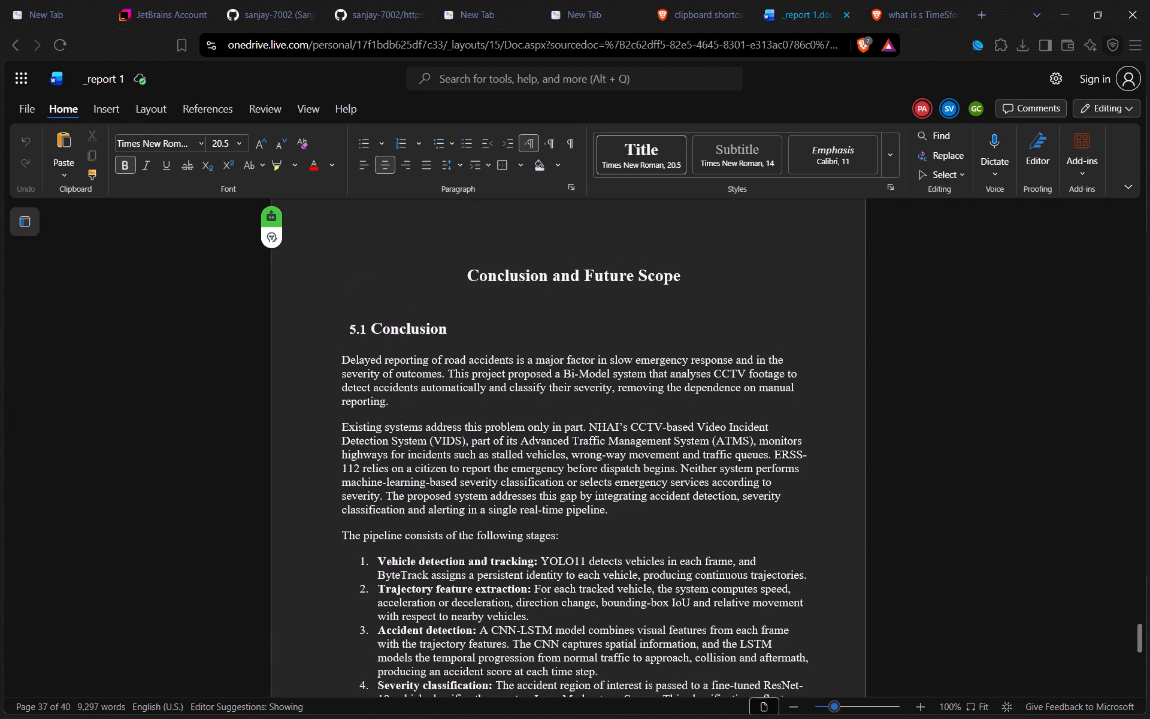
scroll(520, 433, right, 2)
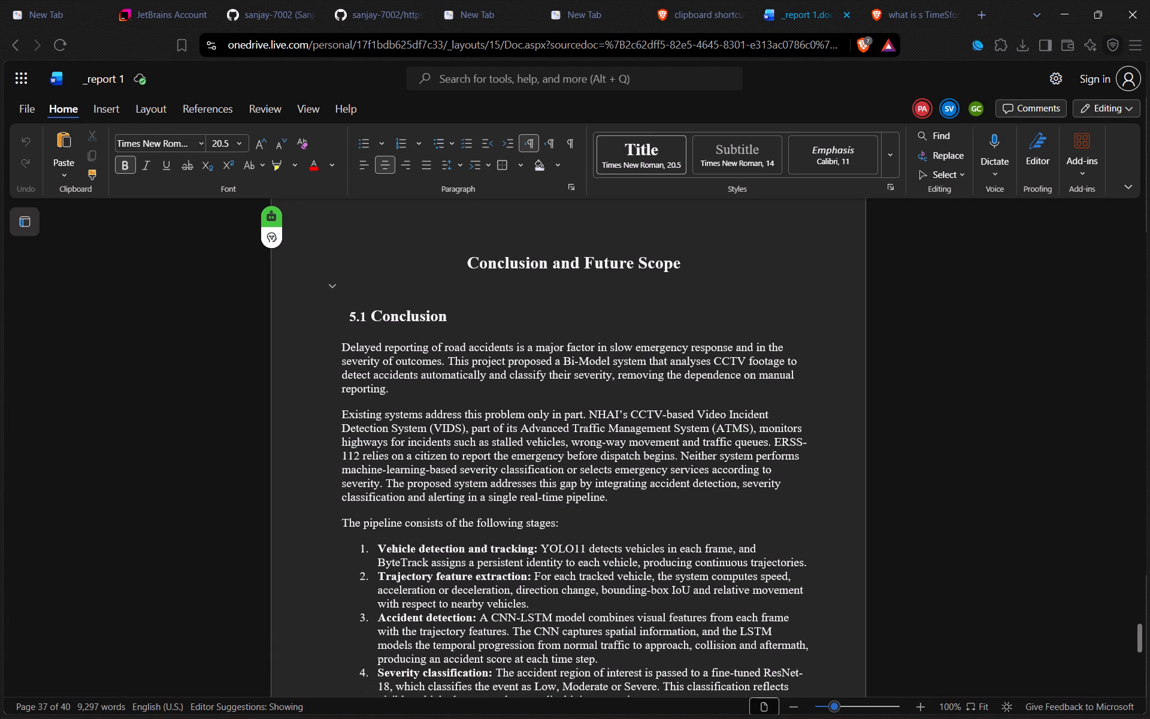
click(346, 322)
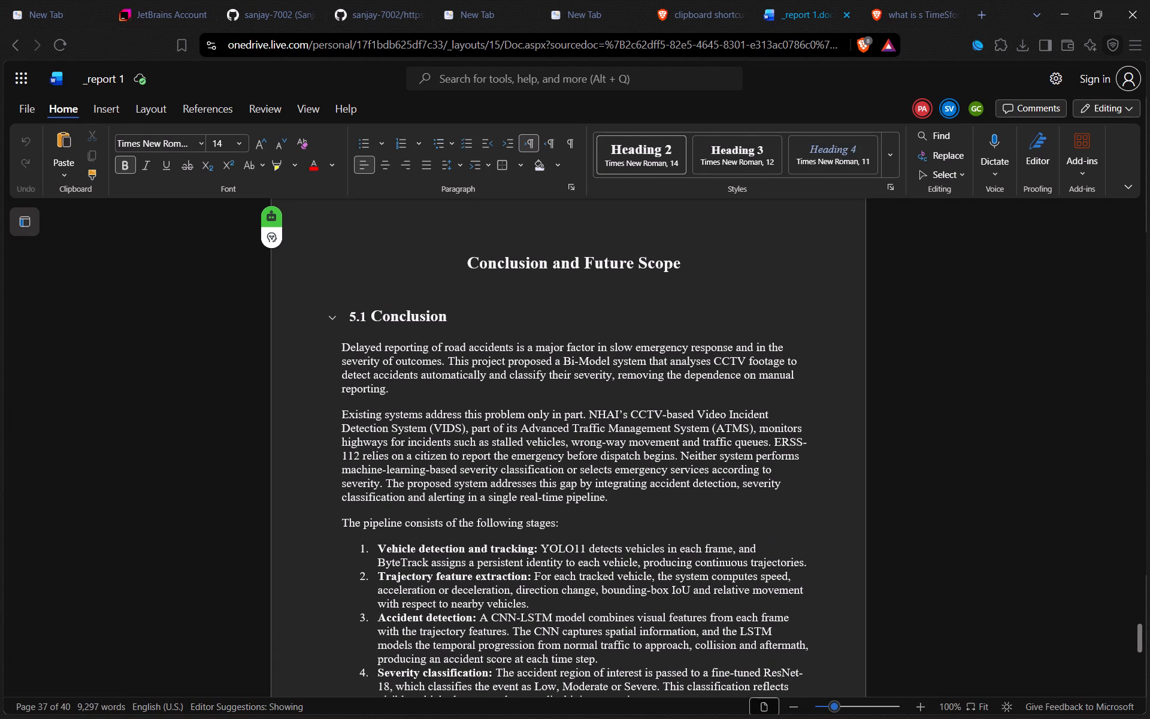
key(BackSpace)
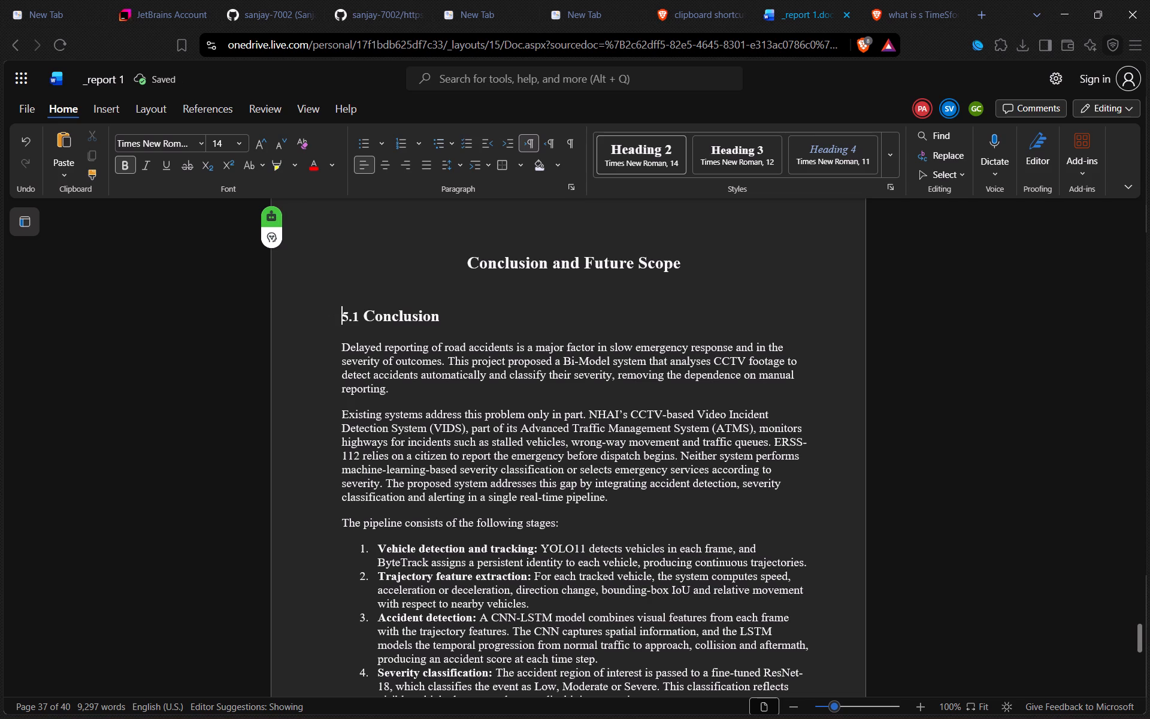
Format the first two paragraphs under 5.1 Conclusion as a bulleted list.
drag(341, 348, 610, 500)
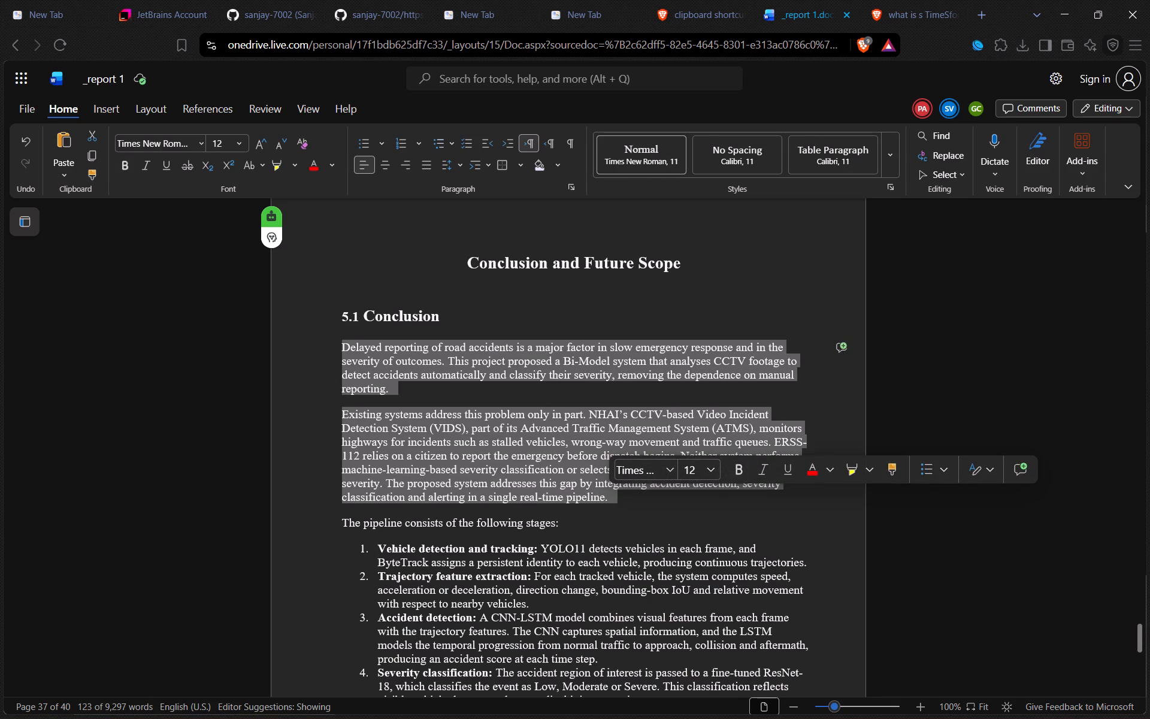
click(927, 469)
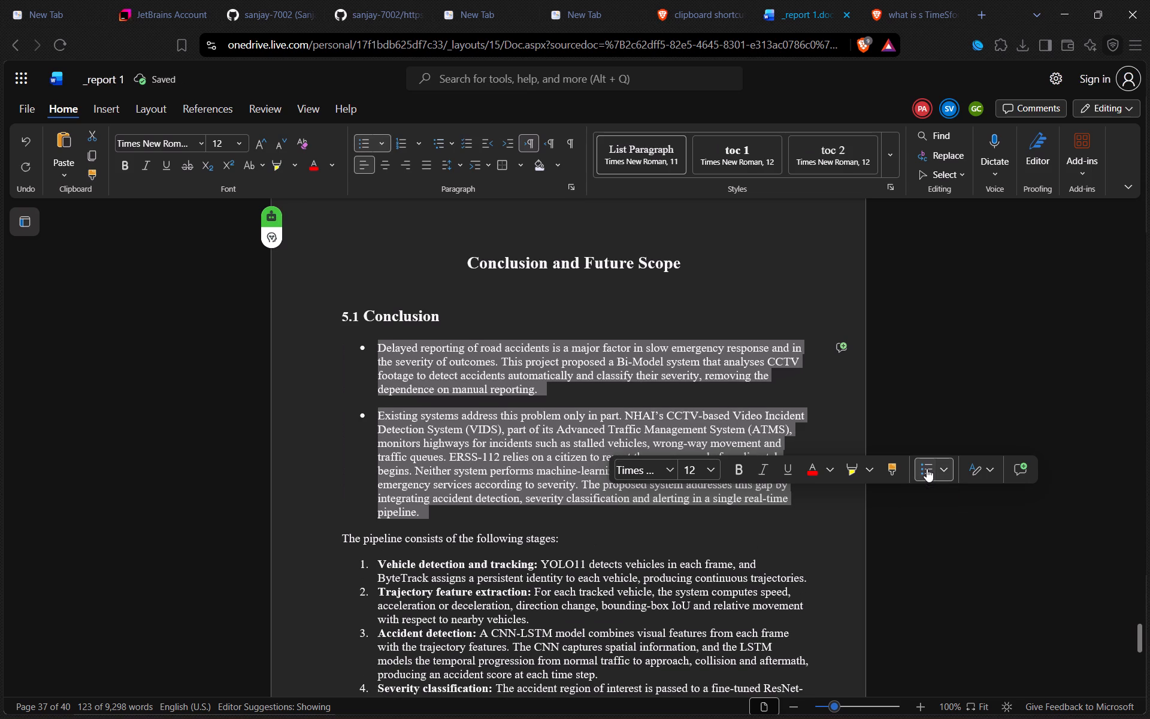
click(927, 469)
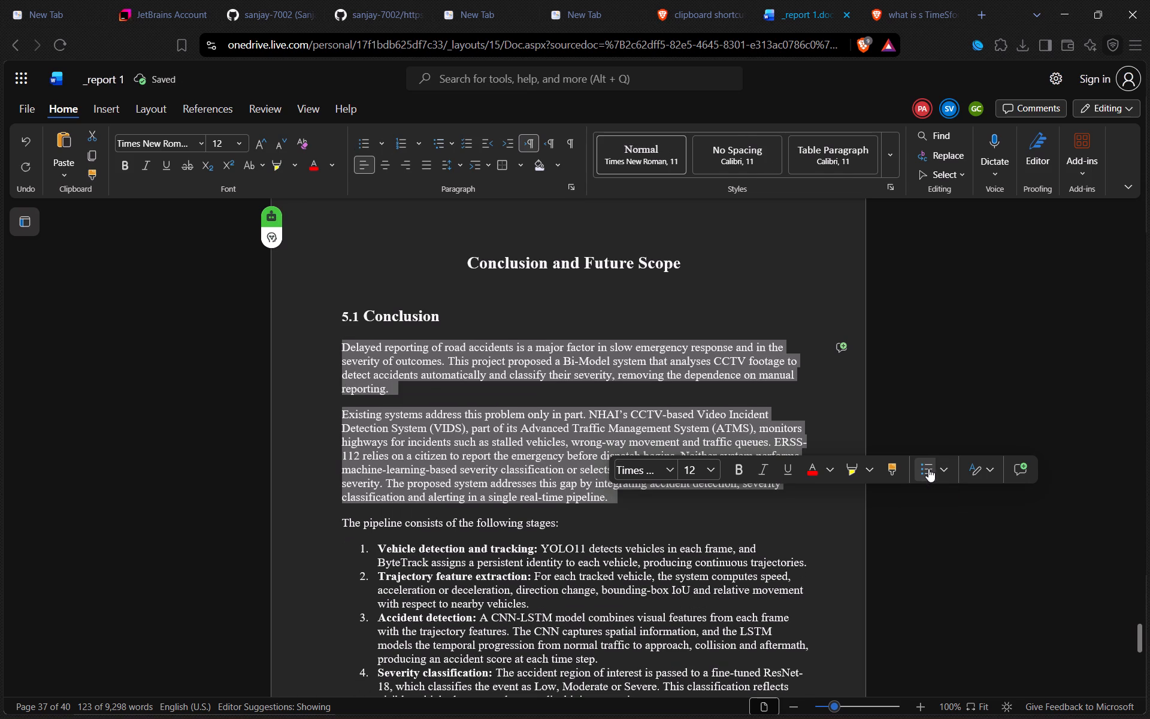
click(928, 469)
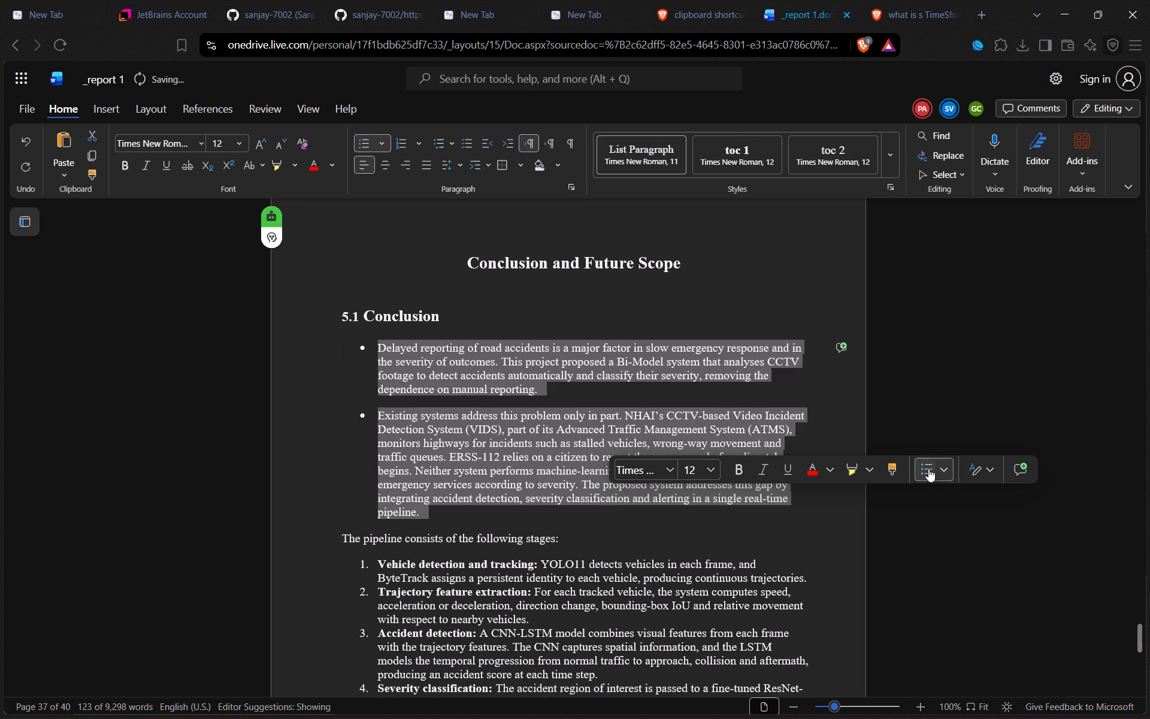
click(662, 279)
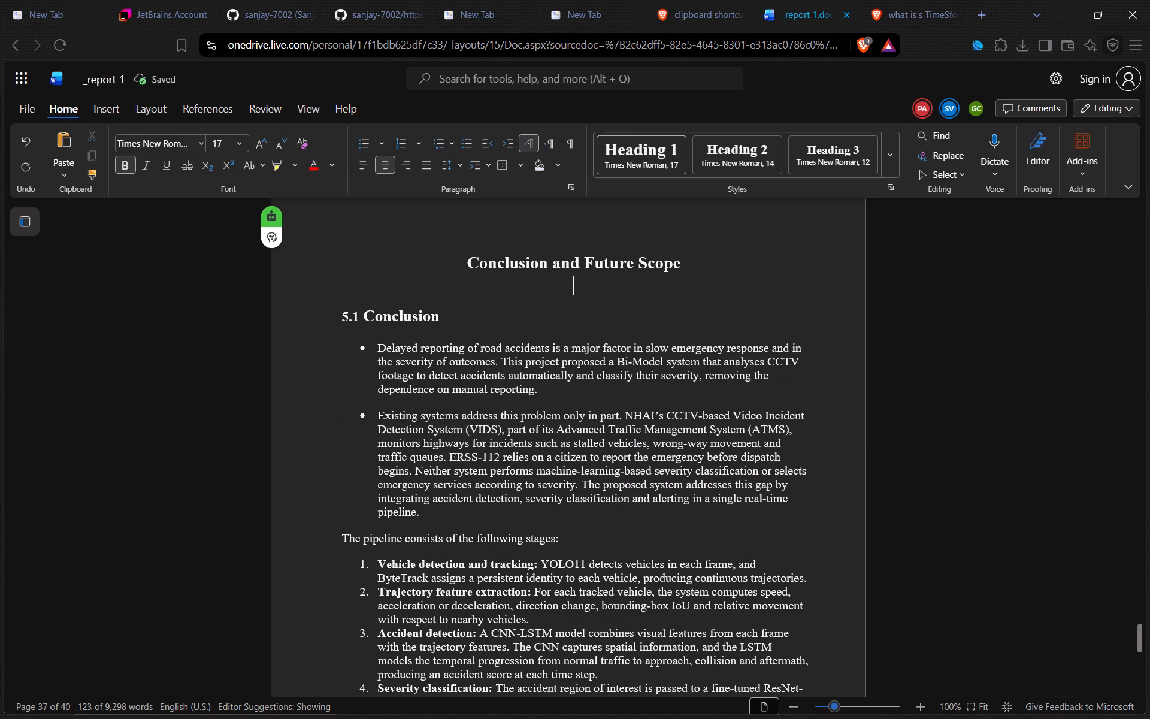
Format the rest of 5.1 Conclusion as bullets, from "The pipeline consists of the following stages:" to the closing "In conclusion" paragraph.
scroll(389, 477, down, 1)
drag(339, 432, 377, 497)
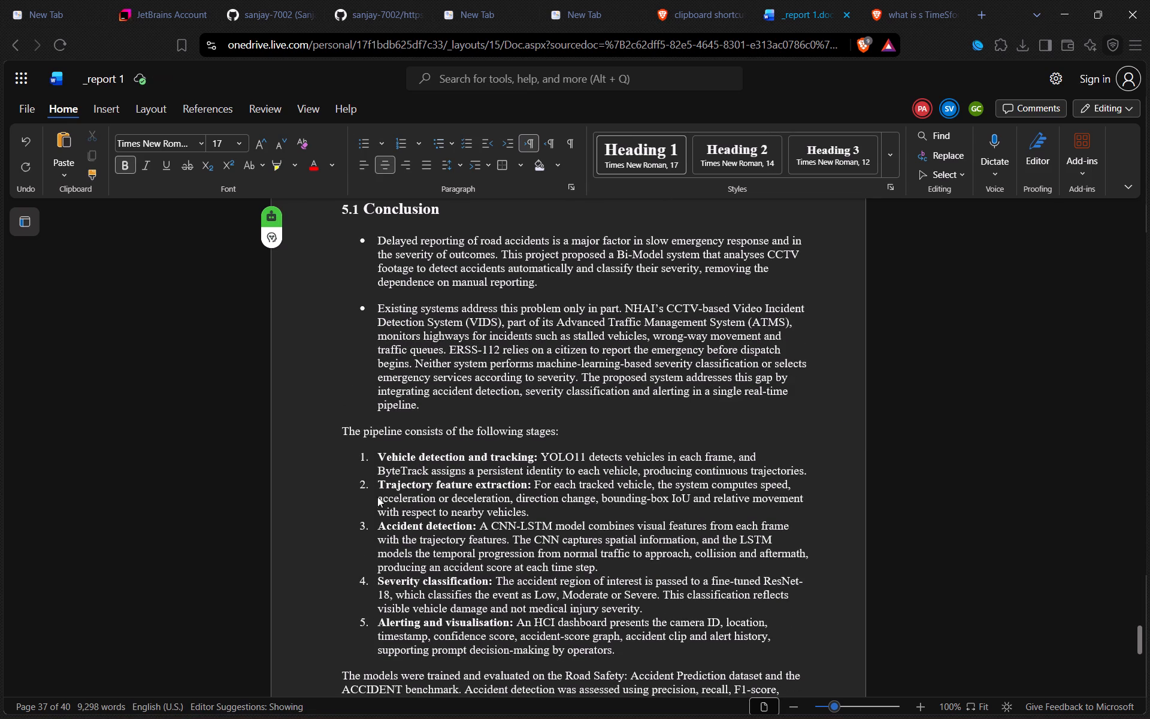
drag(377, 497, 443, 602)
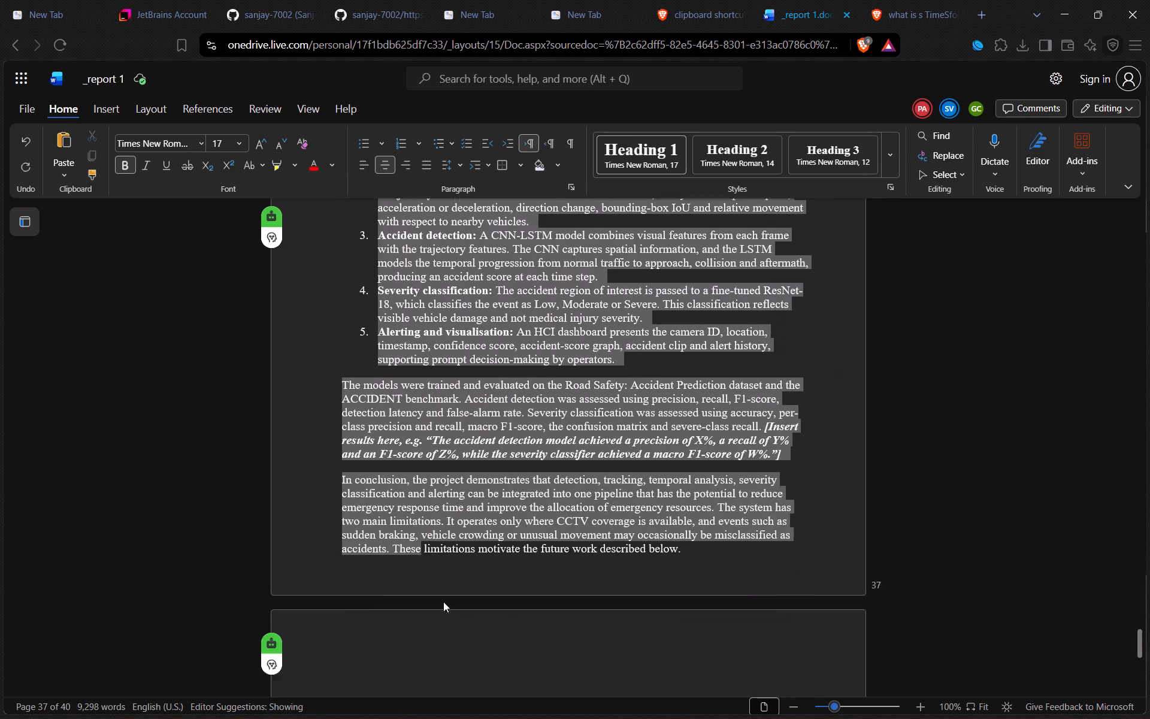
drag(443, 602, 739, 454)
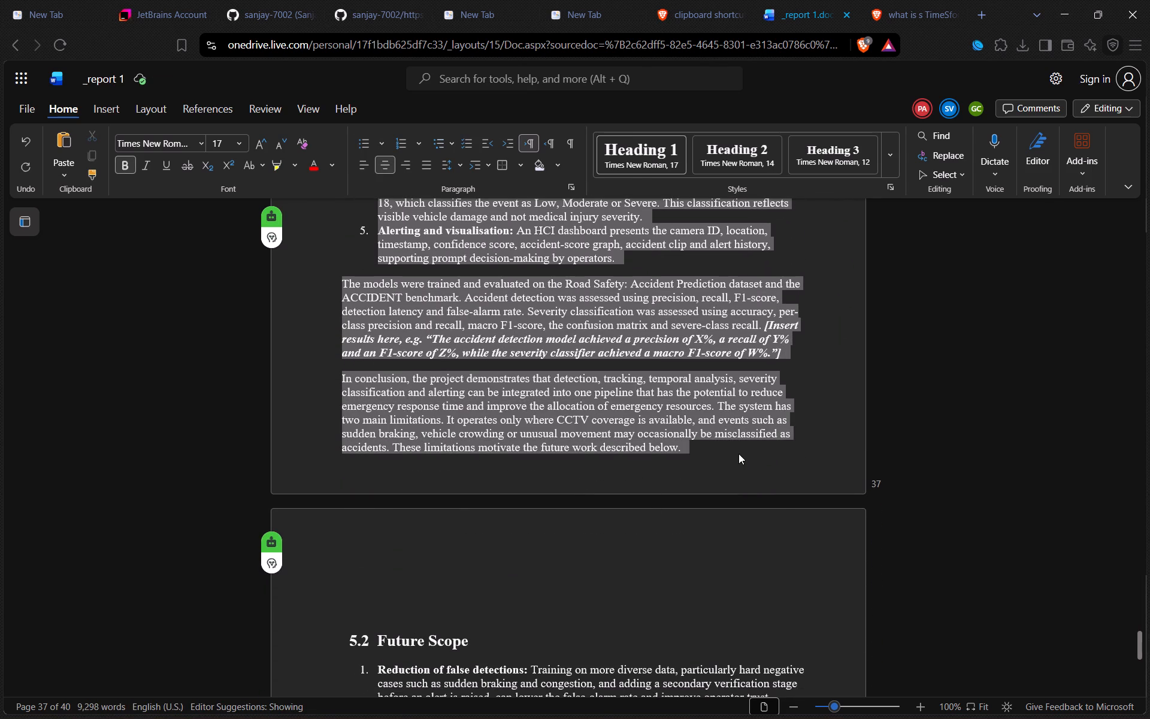
drag(739, 454, 735, 453)
click(623, 426)
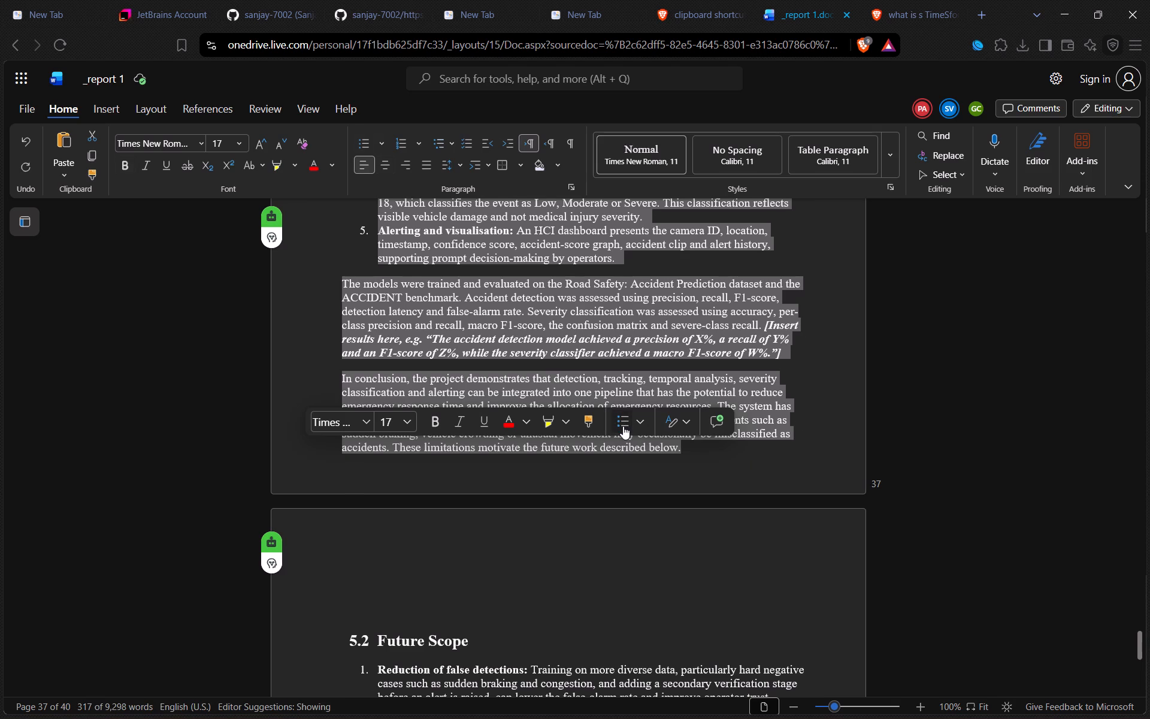
click(349, 321)
Set the font size of the line "The pipeline consists of the following stages:" to 14.
scroll(349, 321, up, 2)
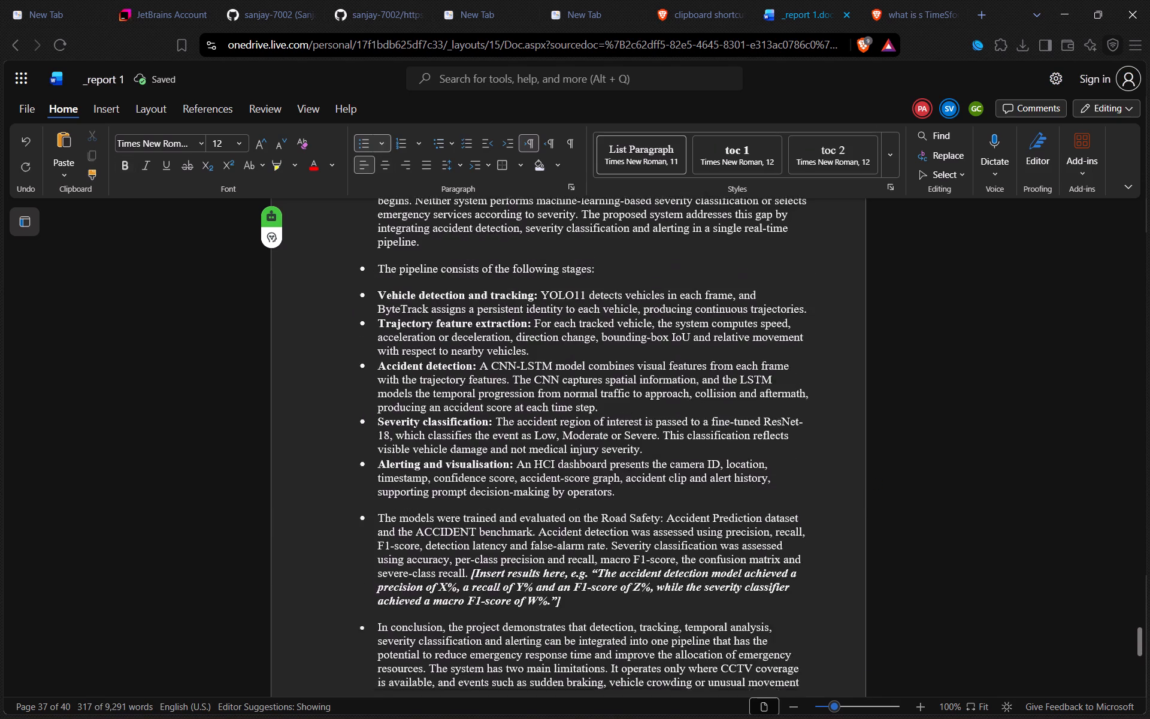
scroll(349, 321, up, 1)
scroll(349, 321, right, 2)
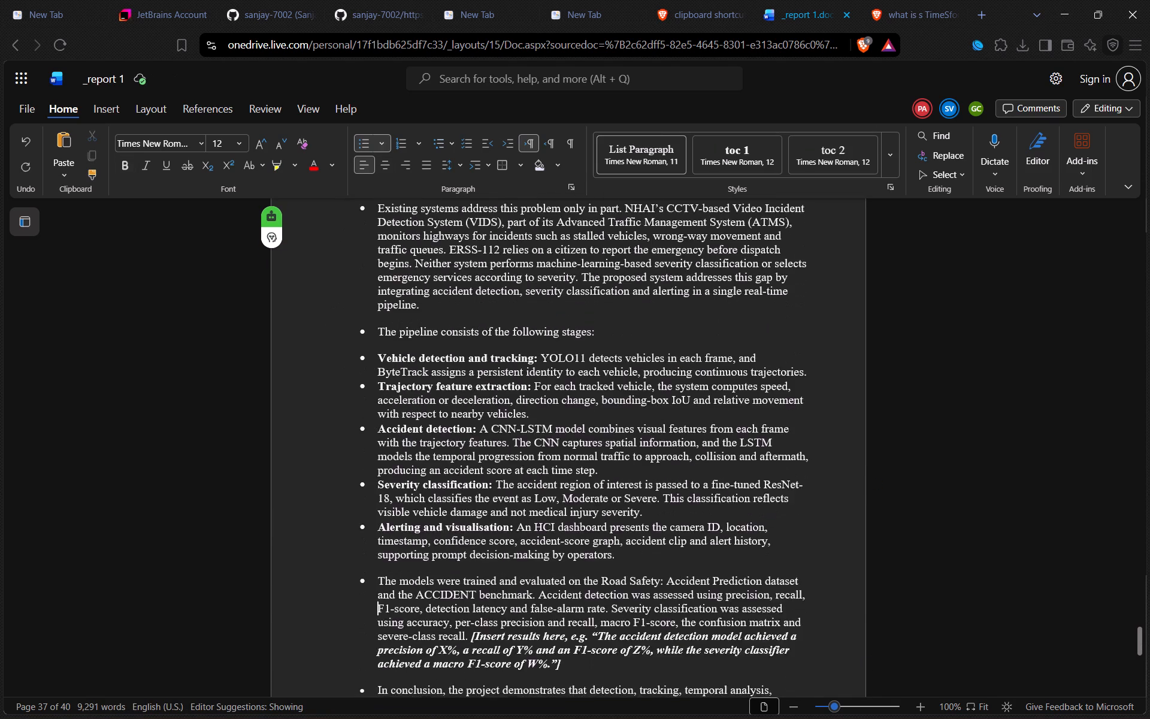
scroll(349, 321, right, 2)
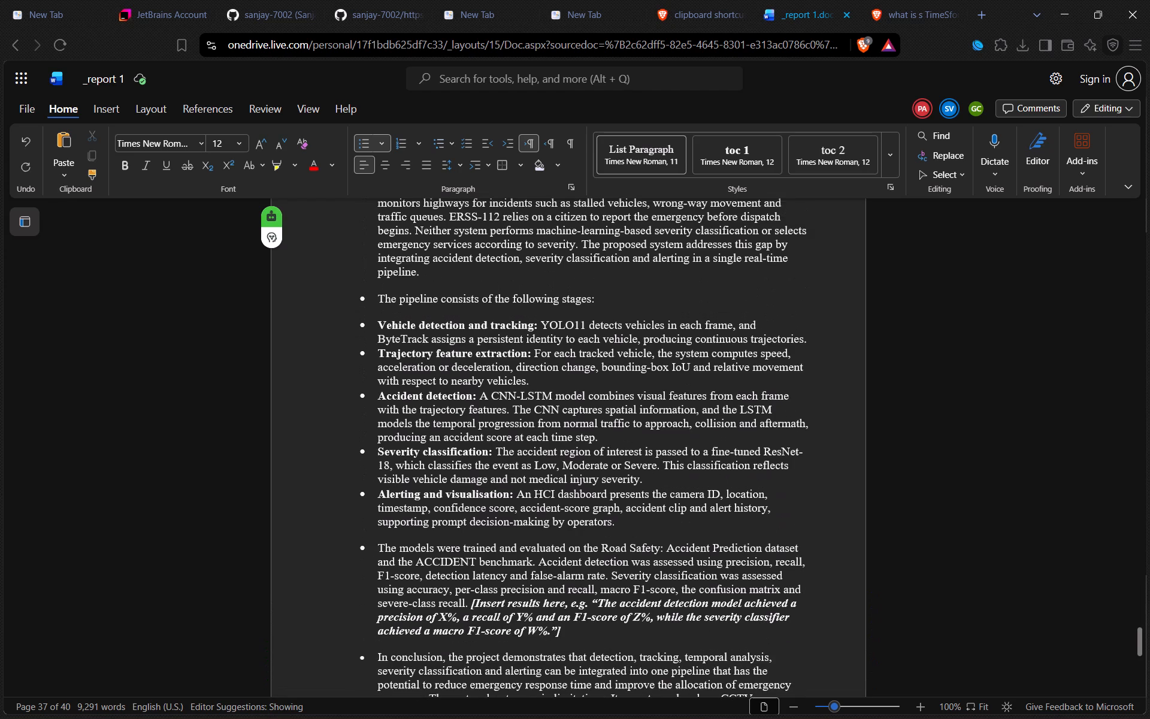
scroll(349, 321, right, 1)
scroll(374, 298, up, 1)
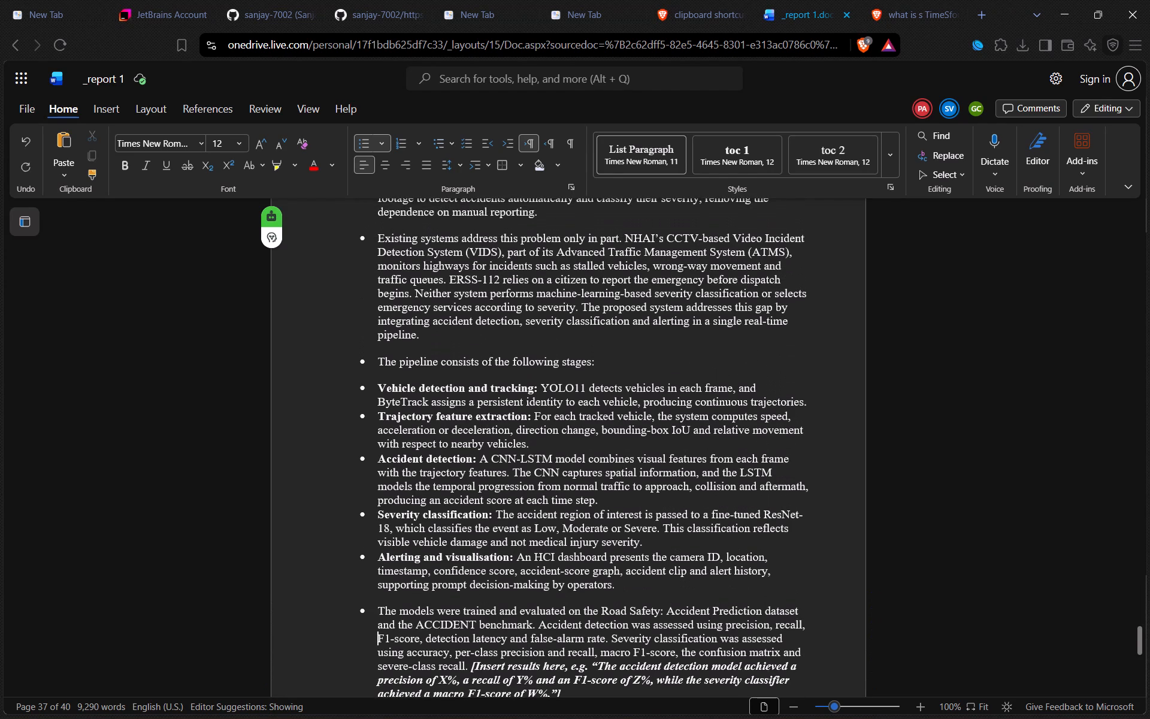
scroll(371, 332, up, 1)
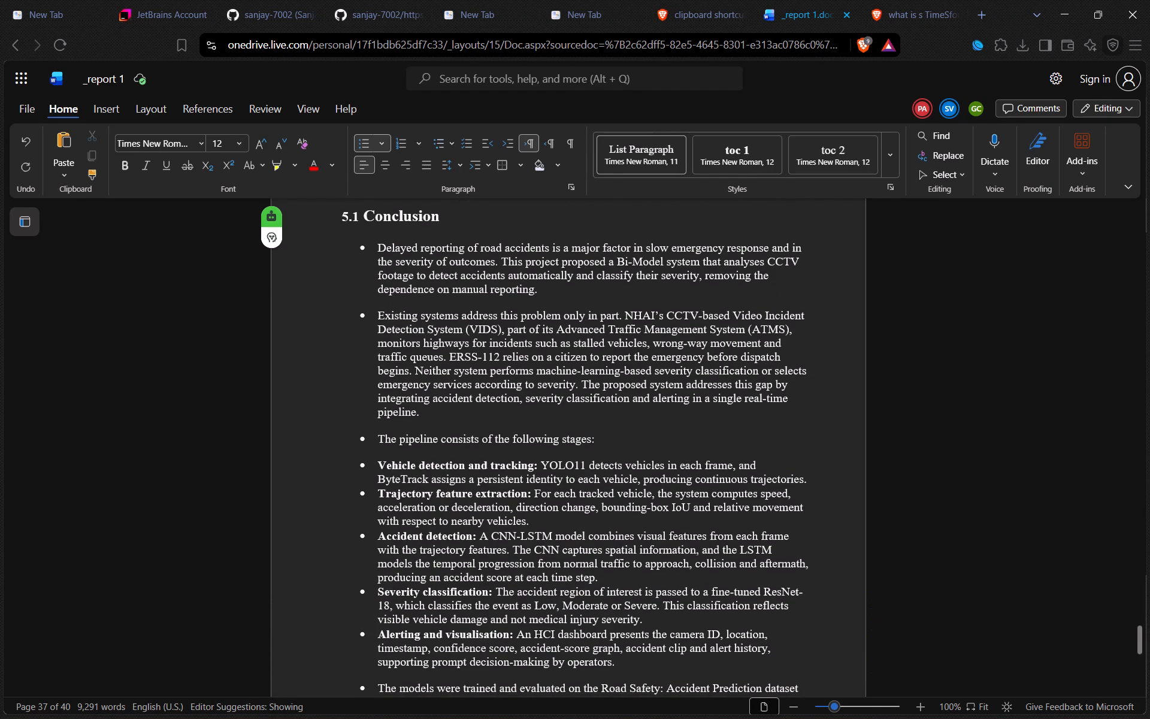
drag(376, 444, 513, 421)
click(513, 421)
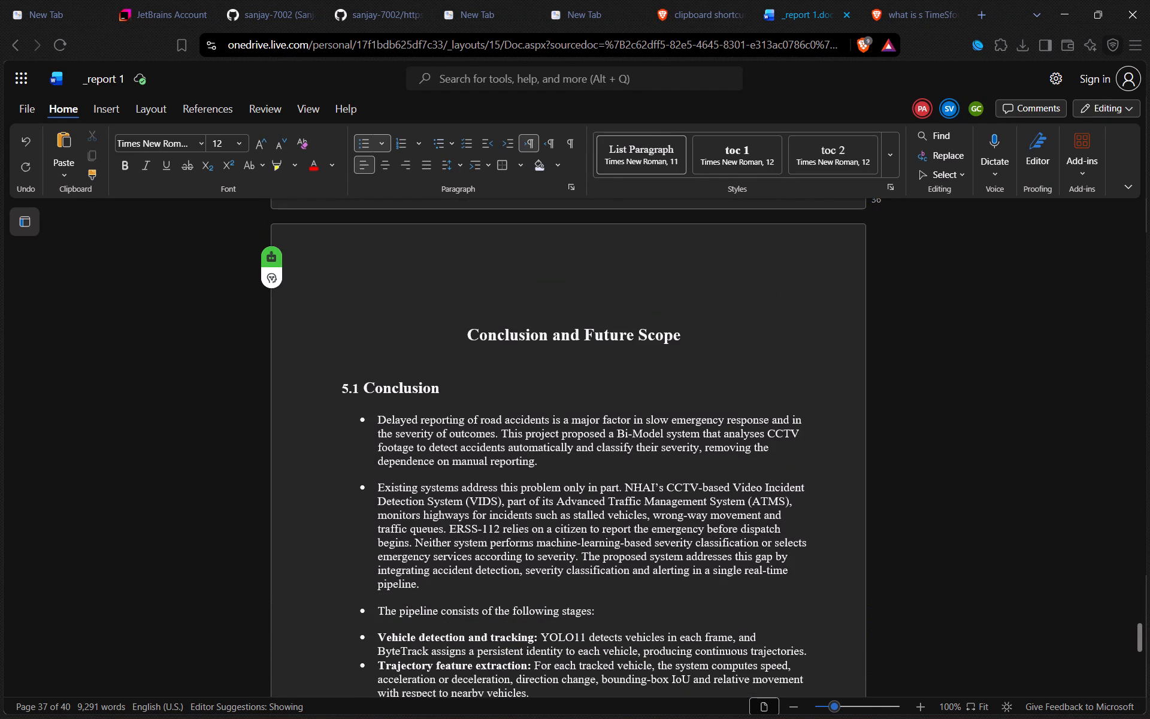
drag(600, 613, 396, 607)
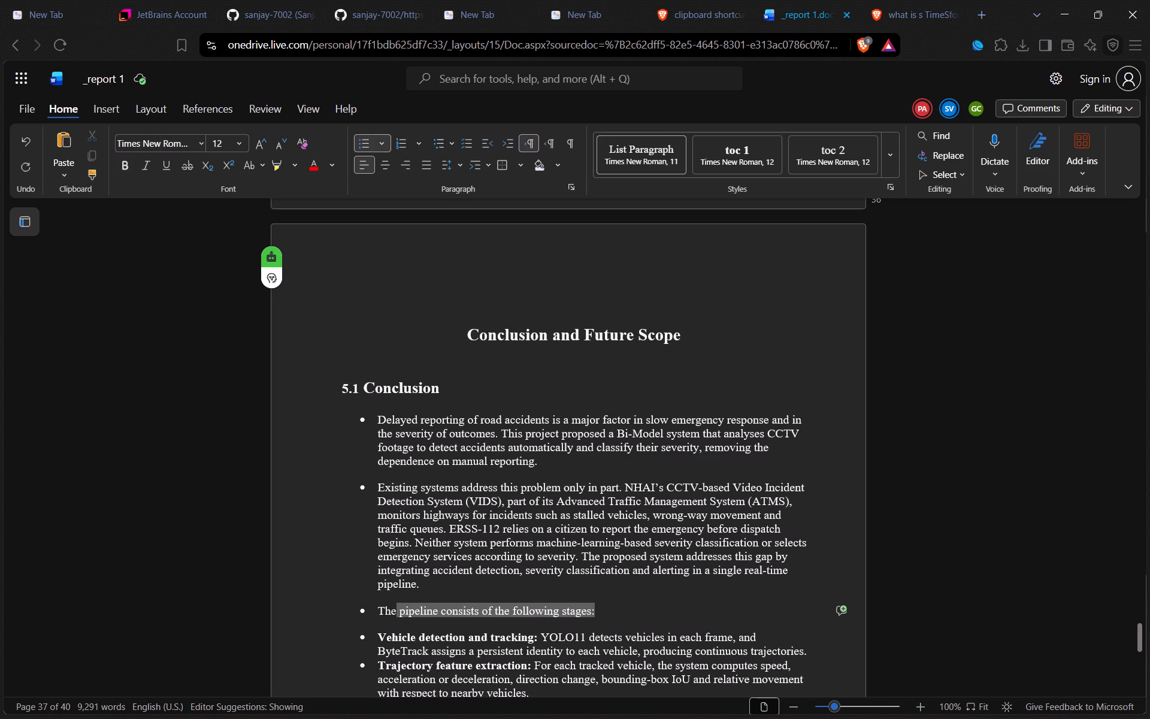
drag(396, 607, 378, 610)
click(480, 588)
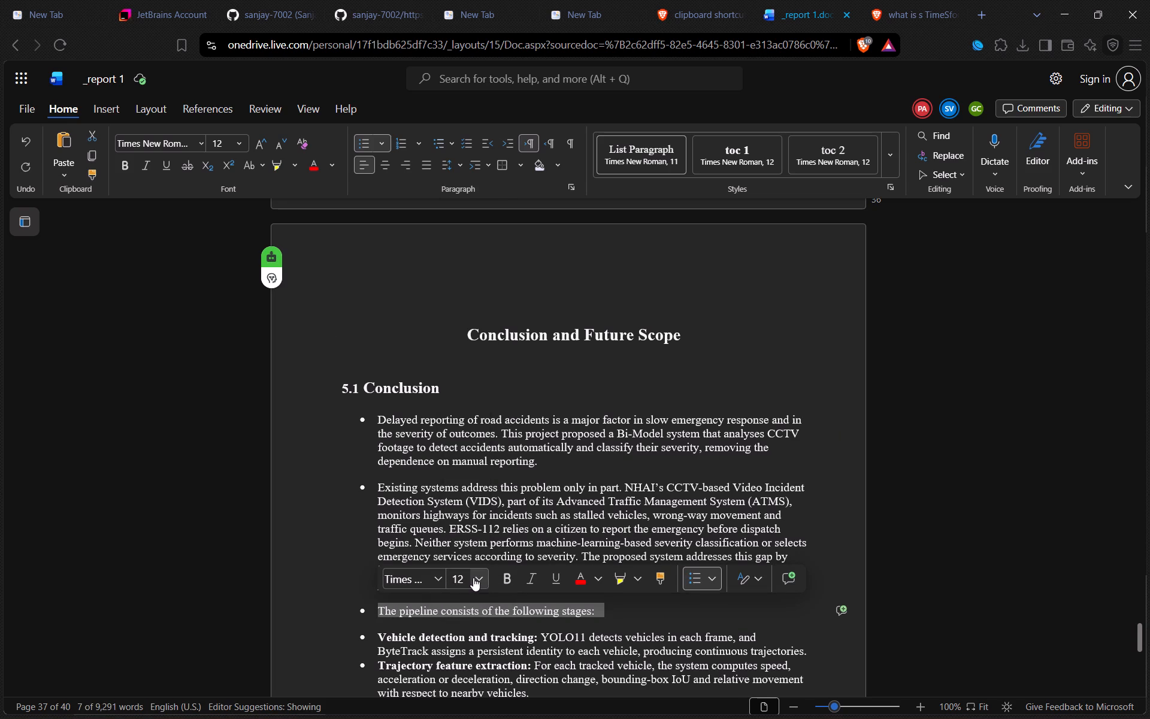
click(473, 578)
click(477, 324)
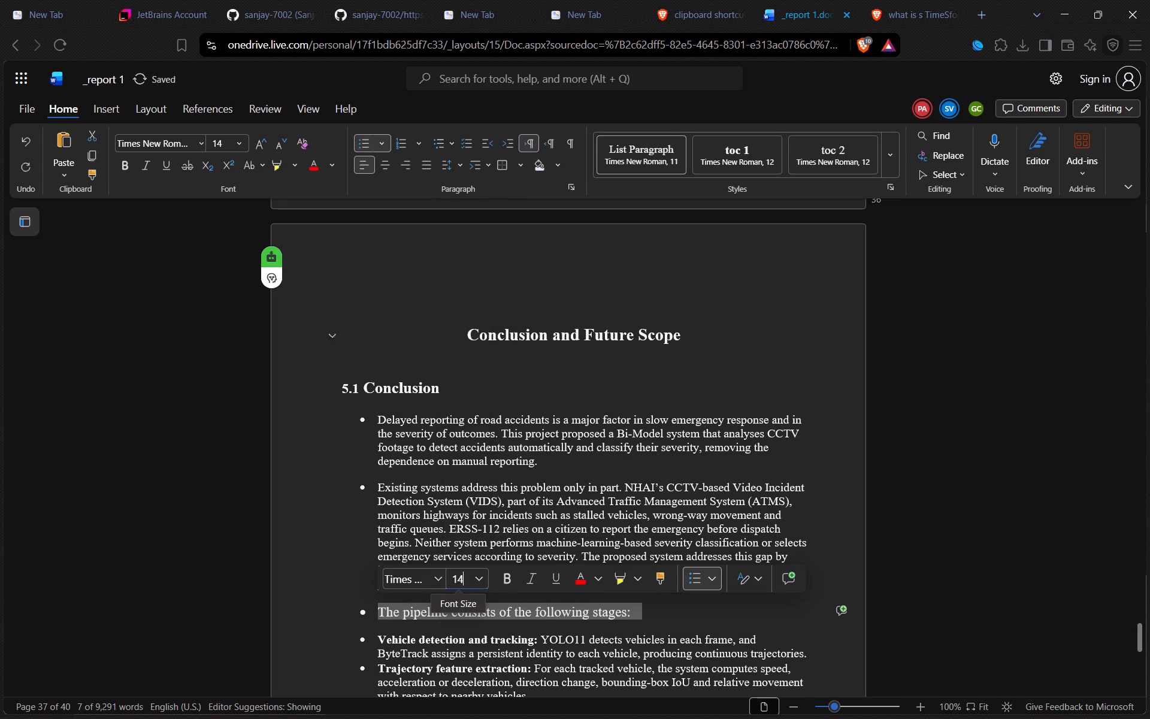
Remove the bullet from the line "The pipeline consists of the following stages:" under 5.1 Conclusion.
click(371, 613)
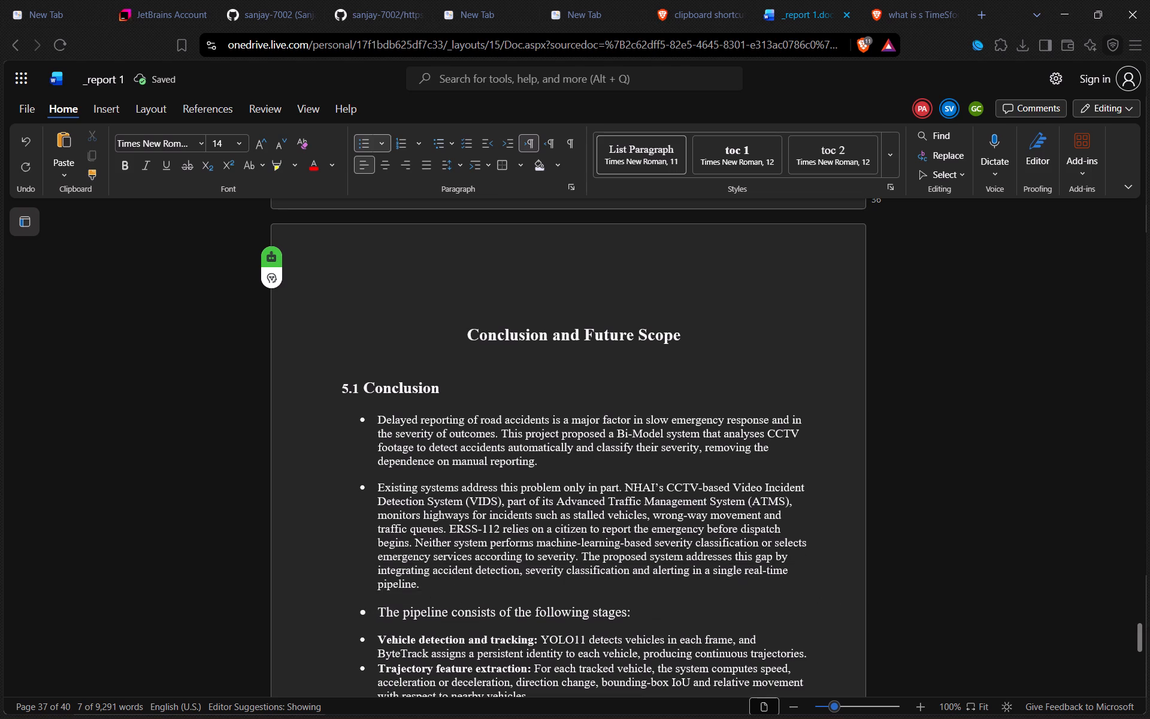
key(BackSpace)
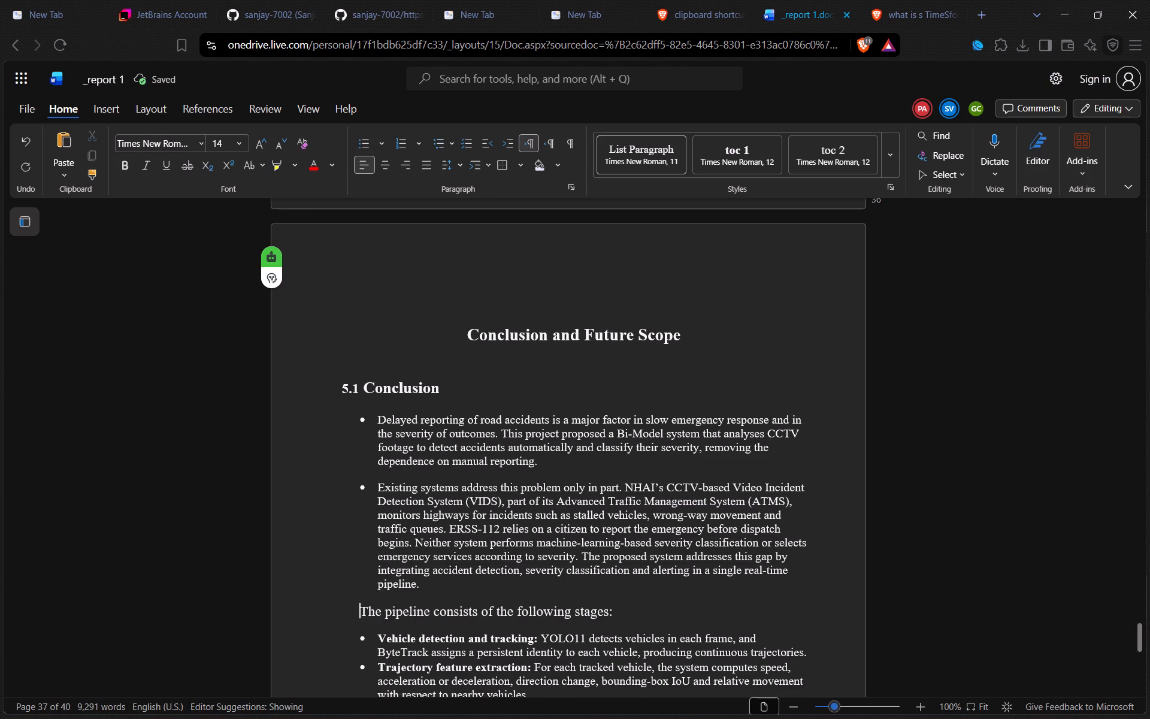
scroll(517, 607, down, 1)
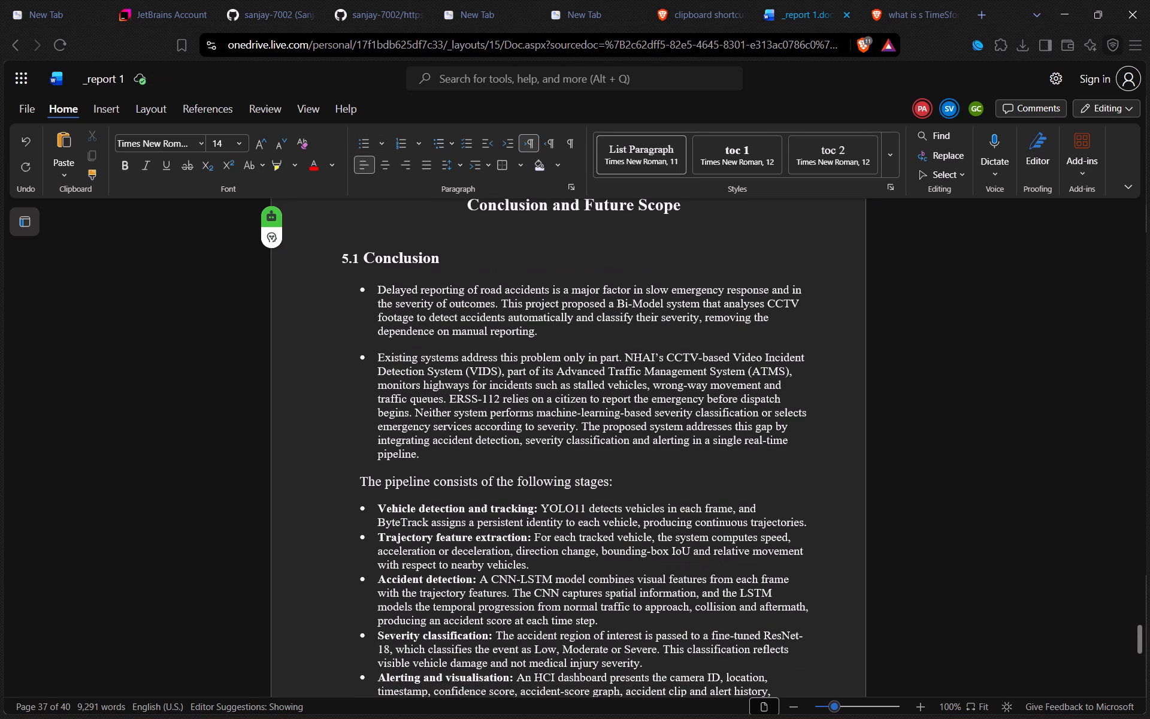
key(BackSpace)
Check the 5.1 Conclusion and 5.2 Future Scope layout in the federated learning report in LibreOffice Writer, and return to the accident-detection report.
scroll(419, 467, down, 1)
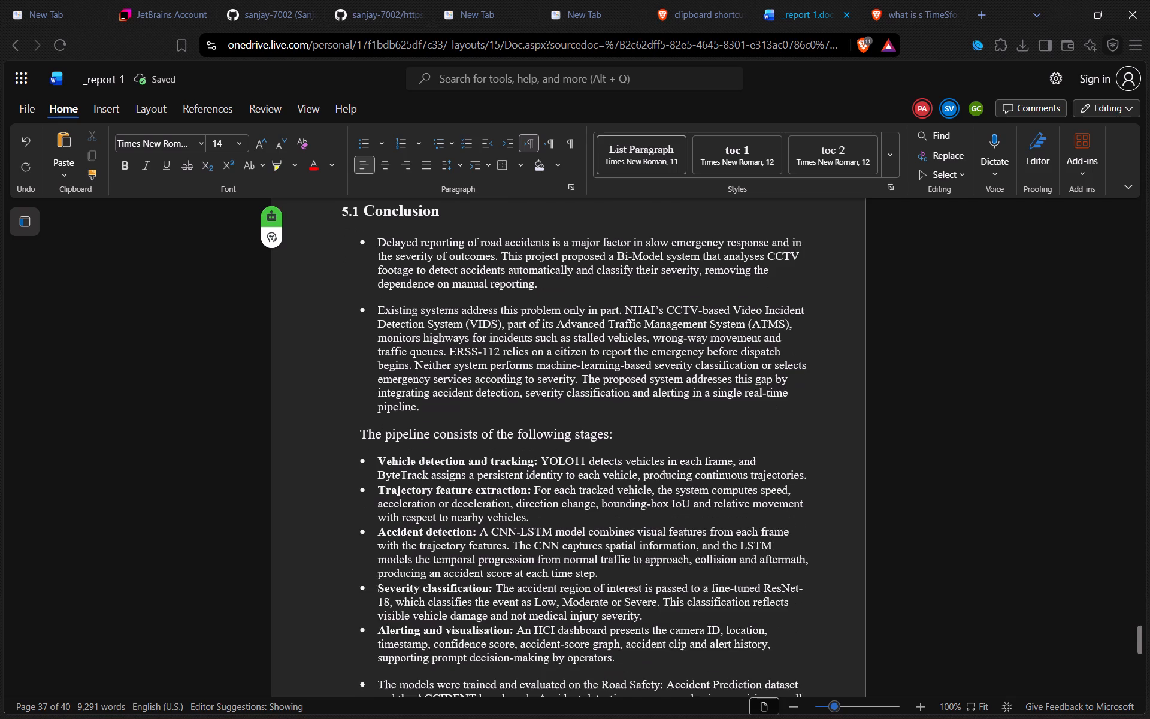
scroll(419, 467, down, 5)
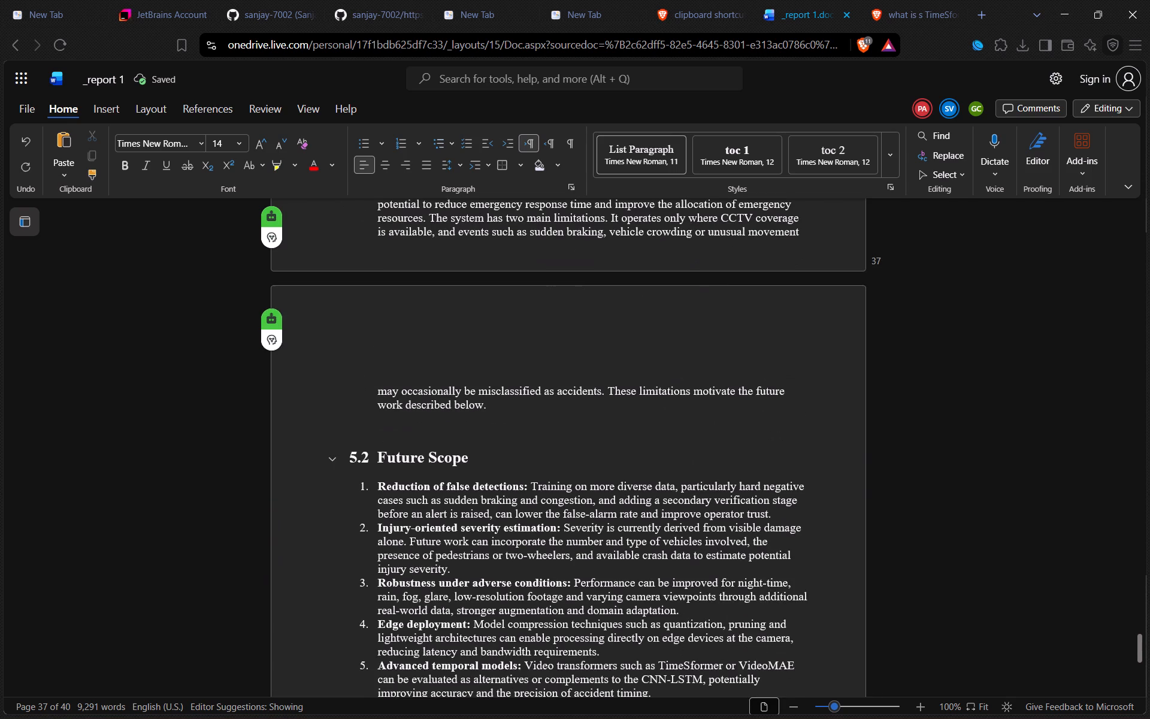
scroll(419, 467, down, 2)
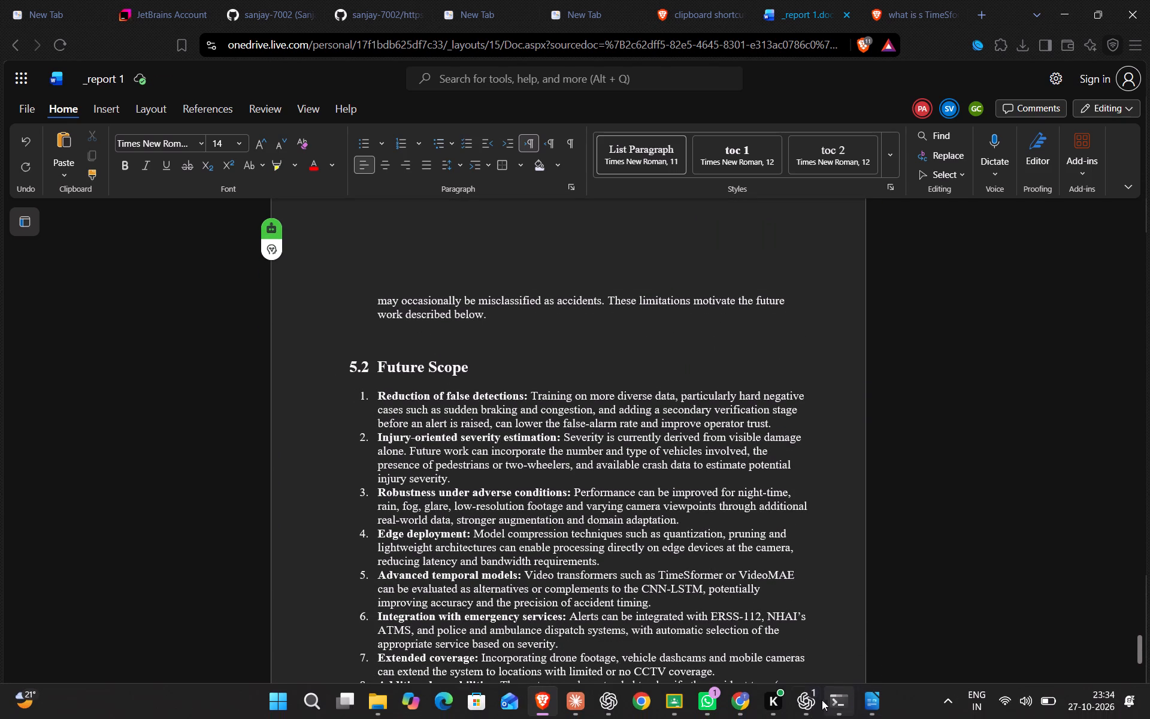
click(866, 700)
scroll(659, 563, down, 2)
scroll(659, 563, up, 3)
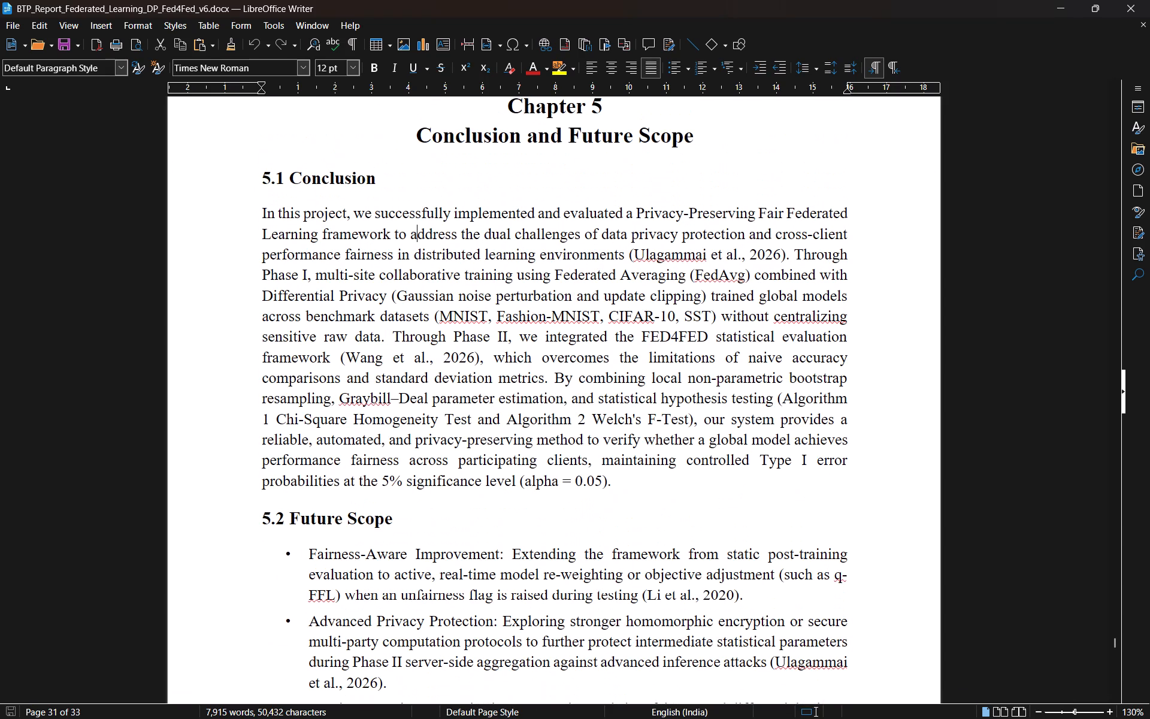
scroll(620, 509, down, 3)
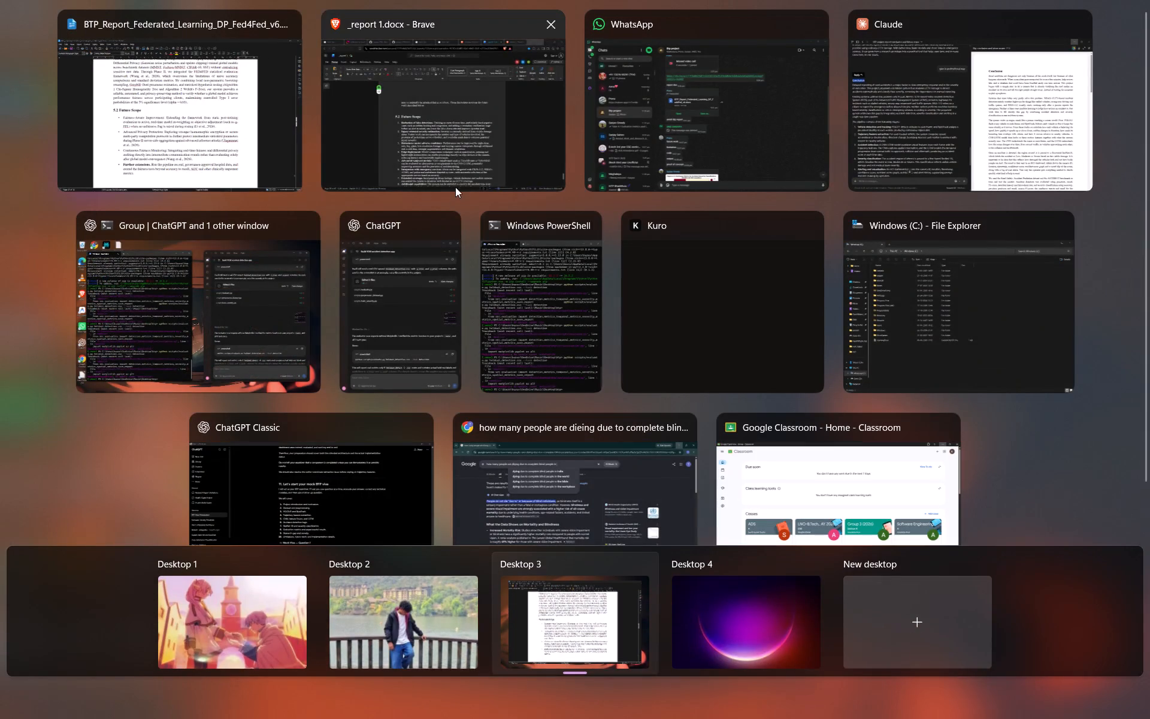
click(465, 179)
Change the numbered items under 5.2 Future Scope, from "Reduction of false detections" to "Real-world validation", into a bulleted list.
scroll(554, 433, up, 1)
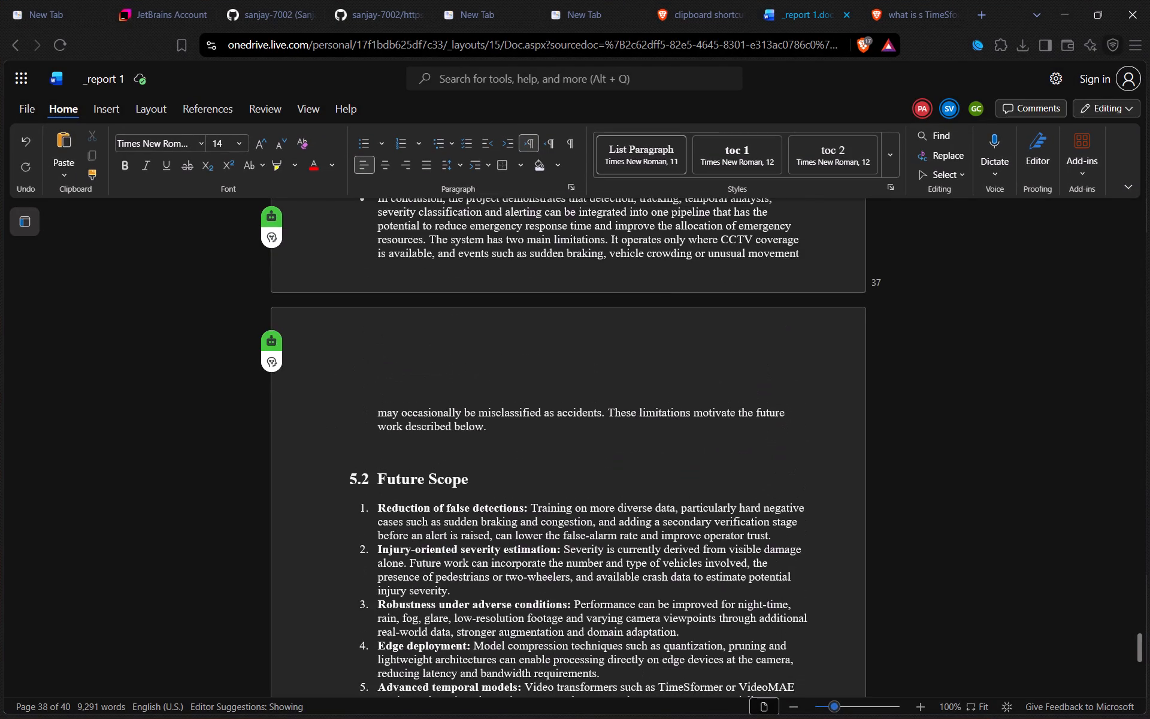
scroll(554, 433, up, 1)
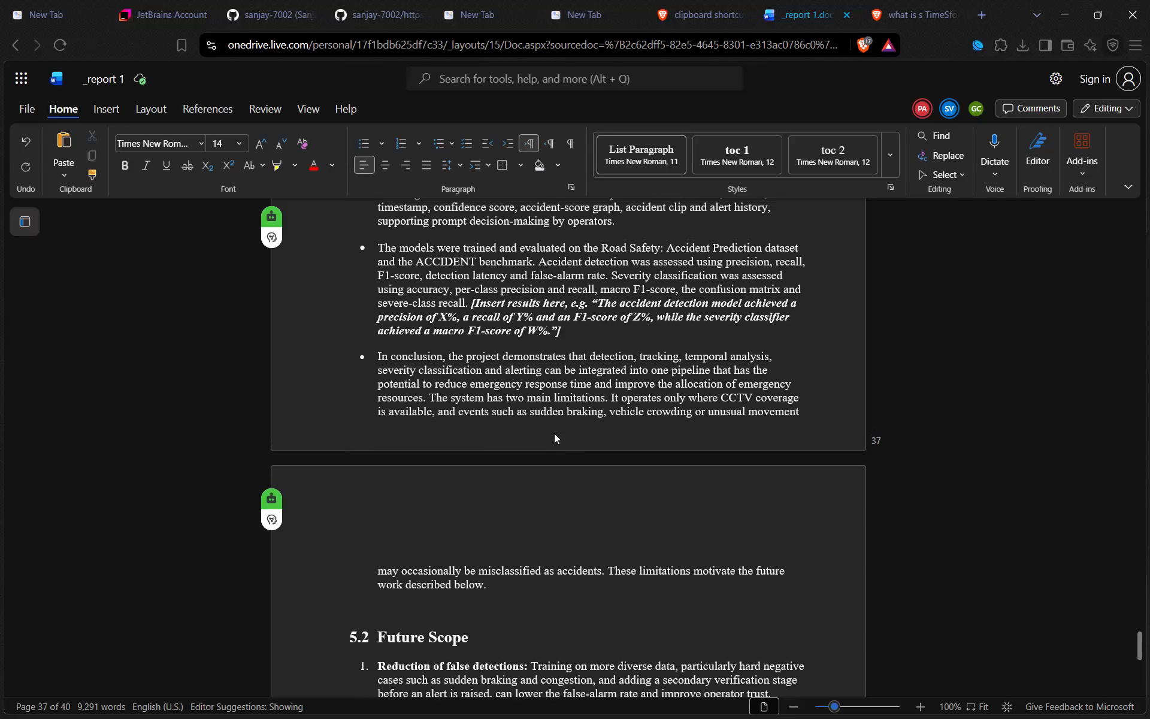
scroll(453, 552, down, 2)
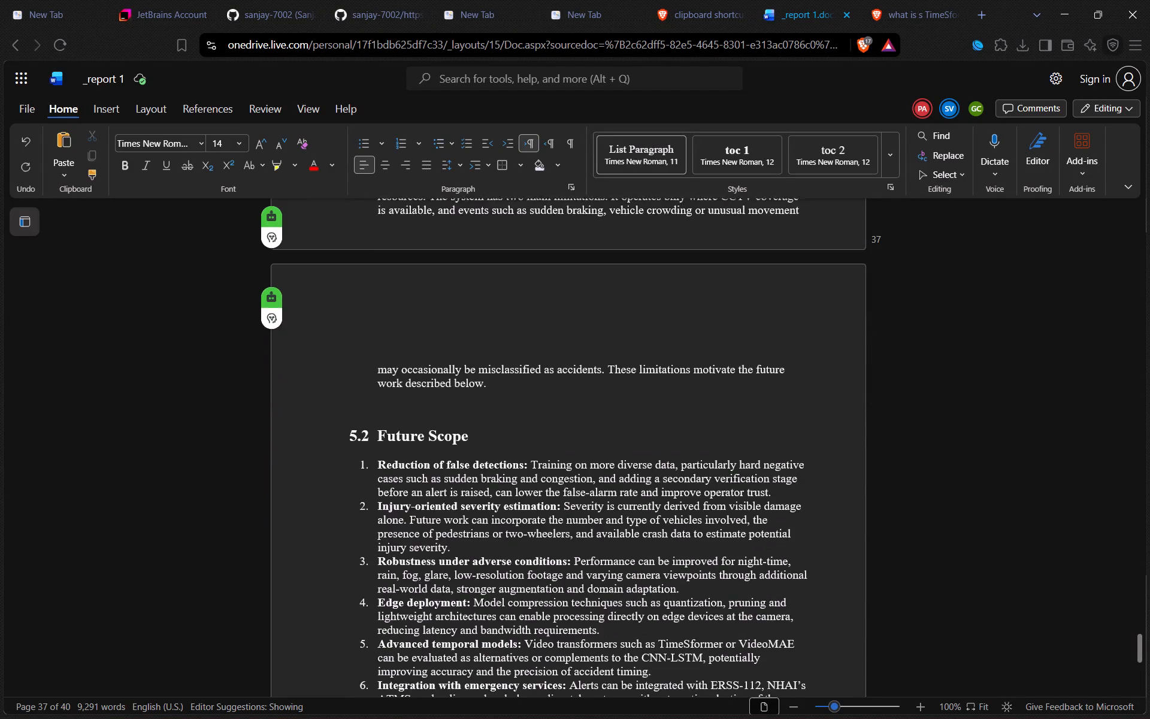
scroll(453, 552, down, 2)
drag(358, 339, 479, 638)
scroll(479, 638, down, 6)
scroll(479, 638, up, 1)
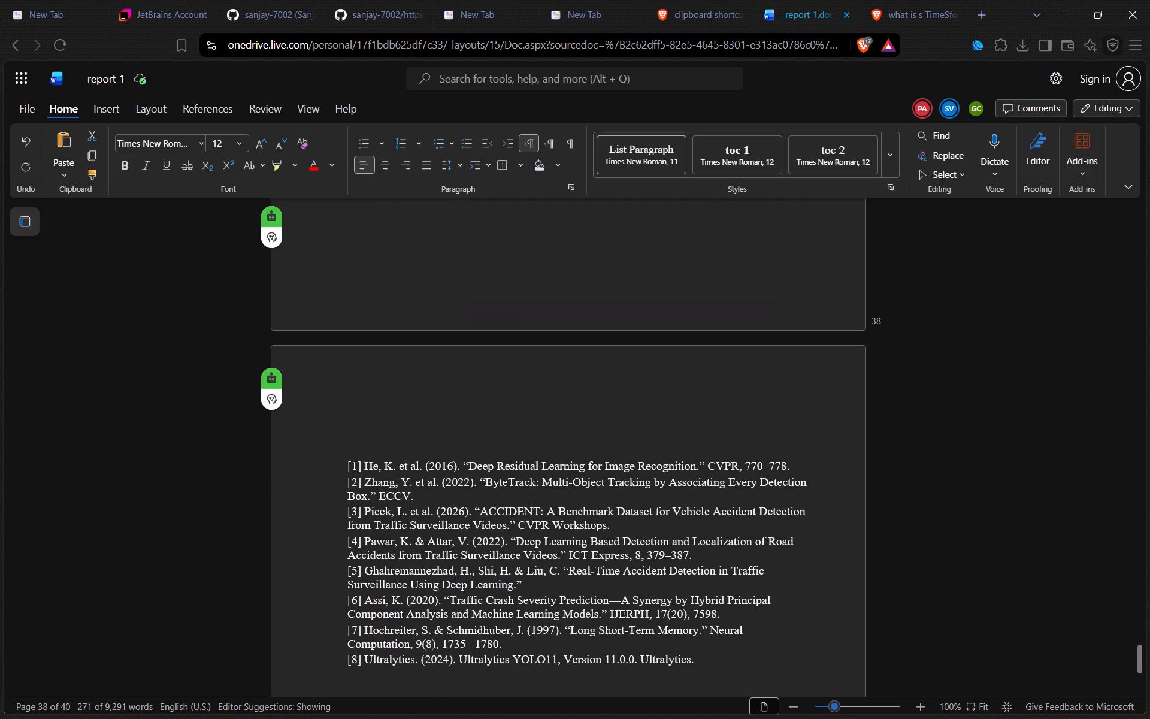
scroll(479, 638, up, 1)
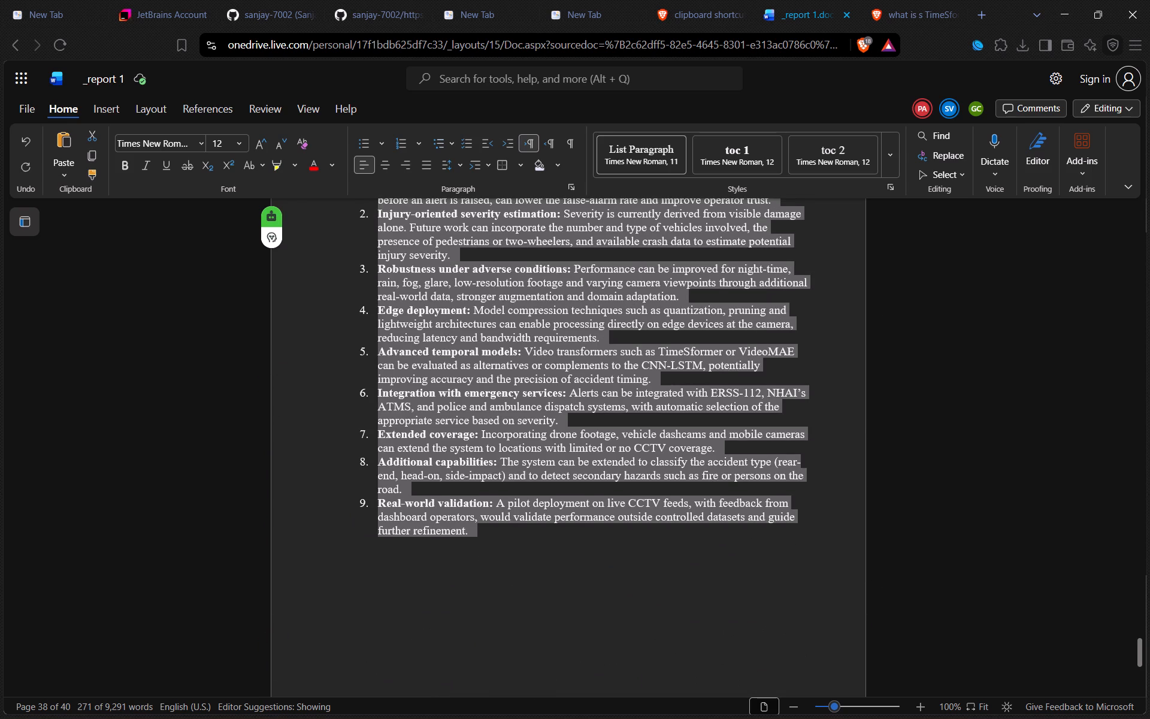
click(582, 464)
drag(476, 540, 389, 345)
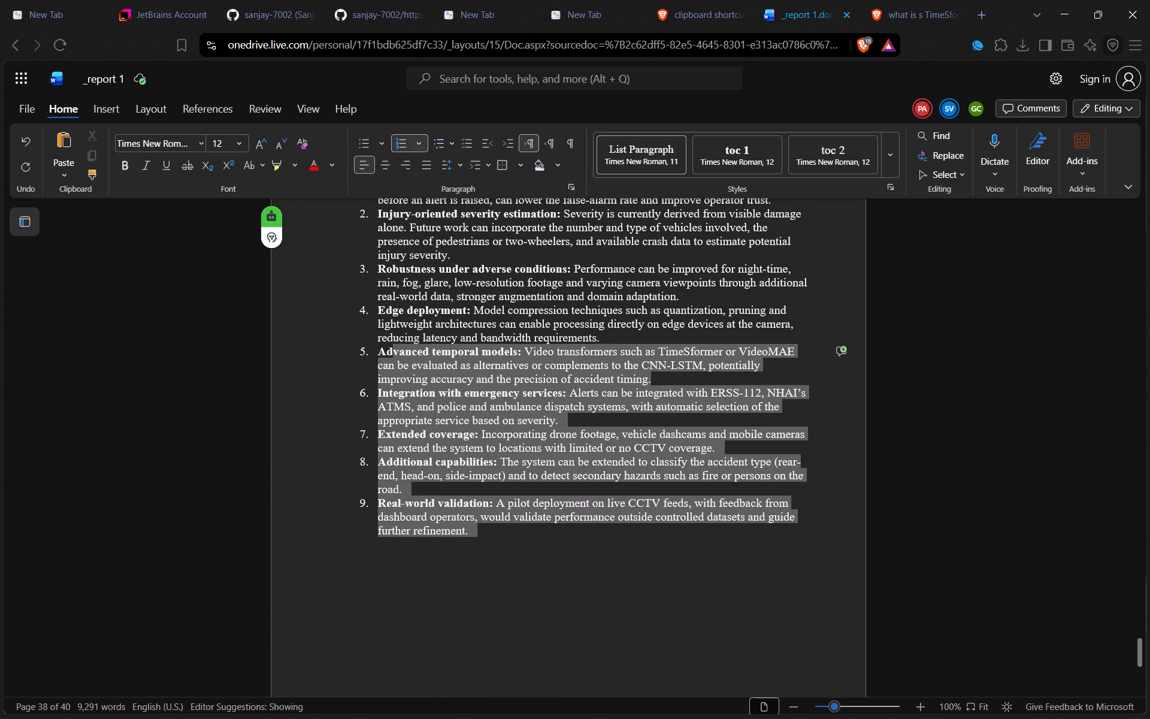
drag(389, 345, 374, 359)
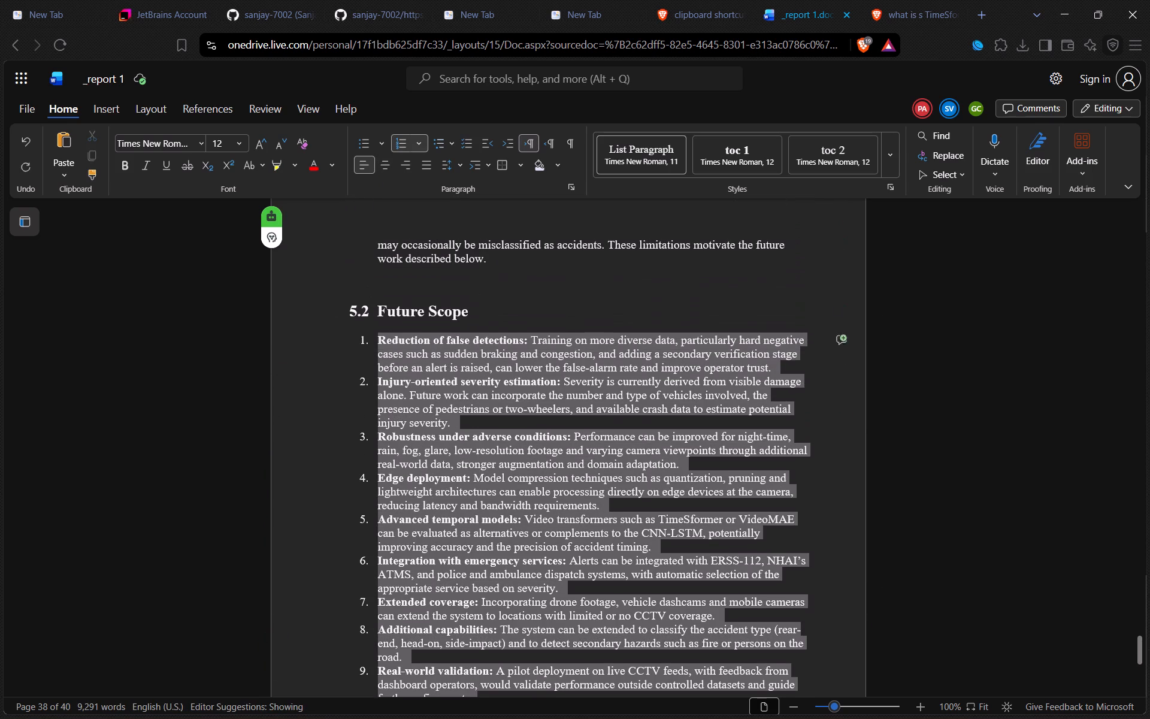
drag(374, 359, 376, 339)
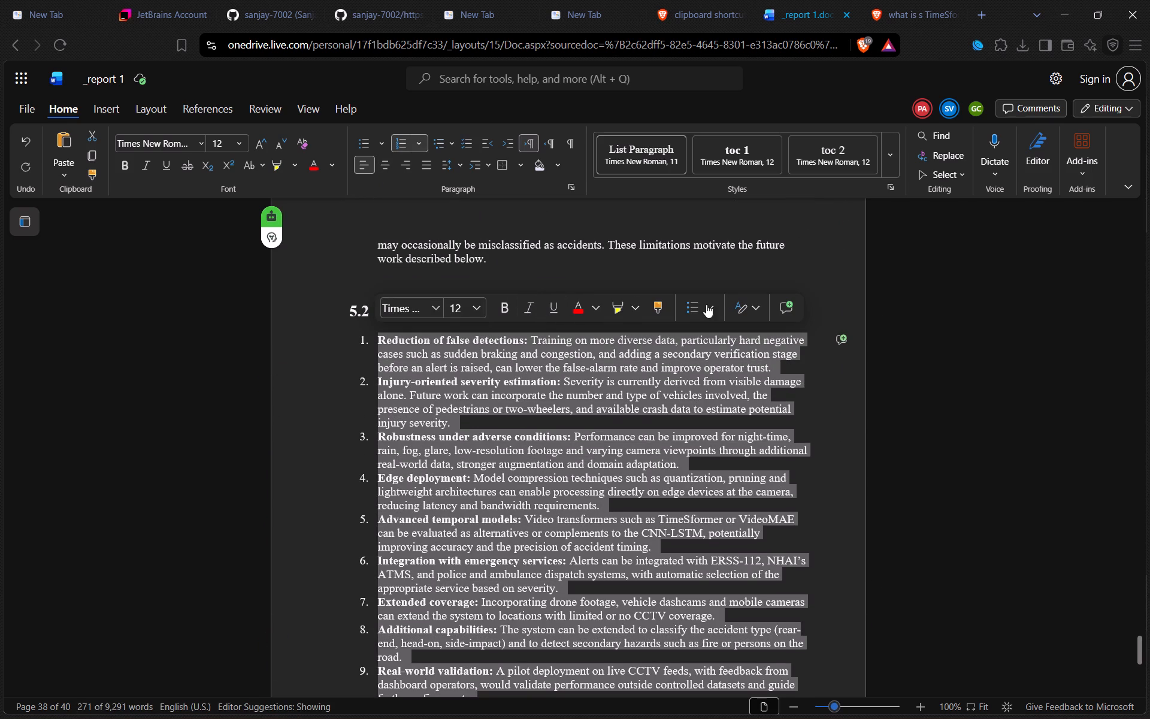
click(683, 311)
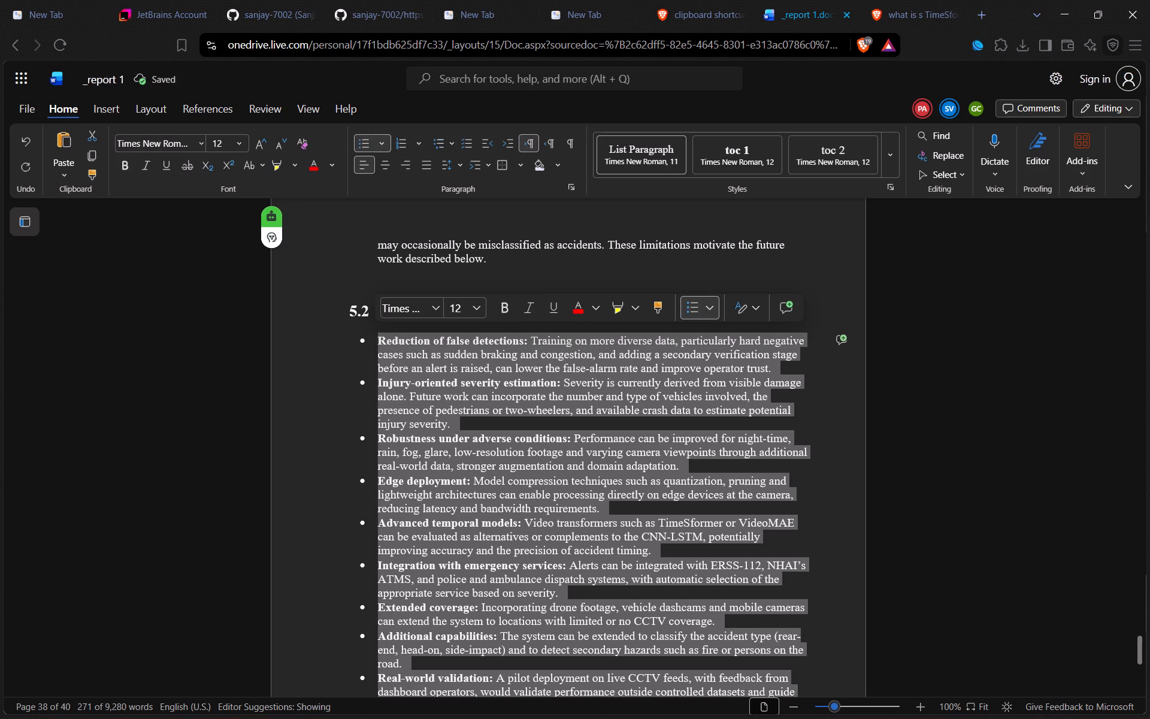
click(583, 418)
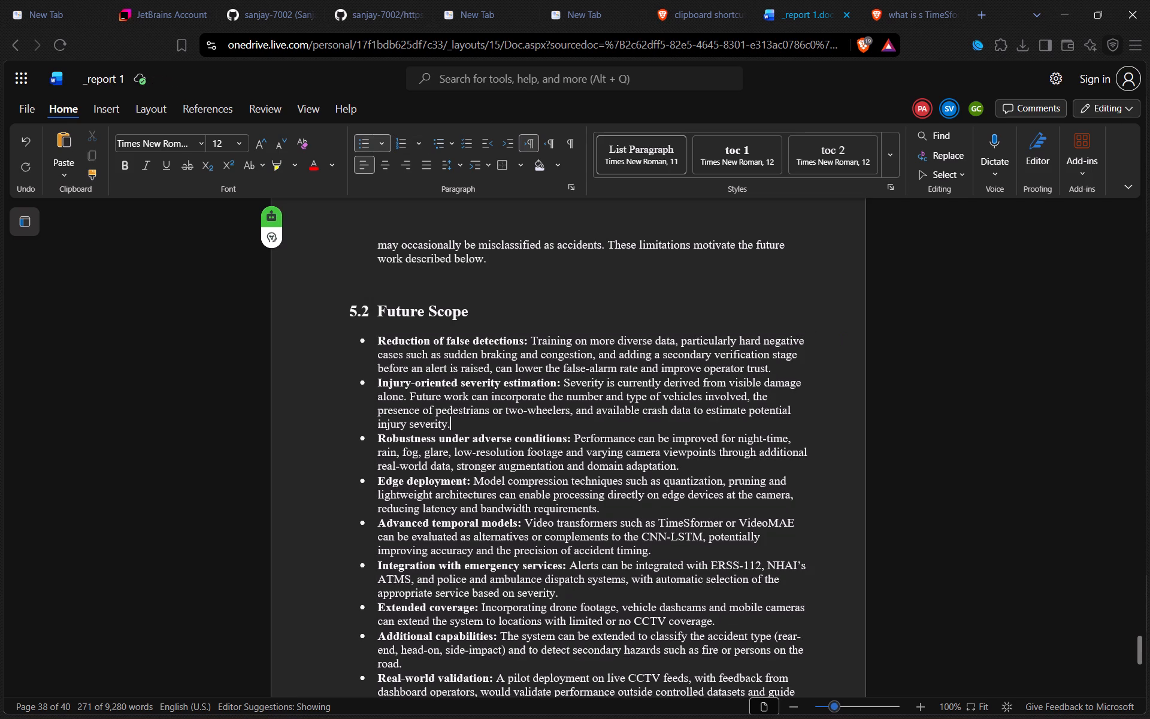
Review the bulleted text from 5.2 Future Scope back up into the 5.1 Conclusion section.
scroll(481, 389, up, 1)
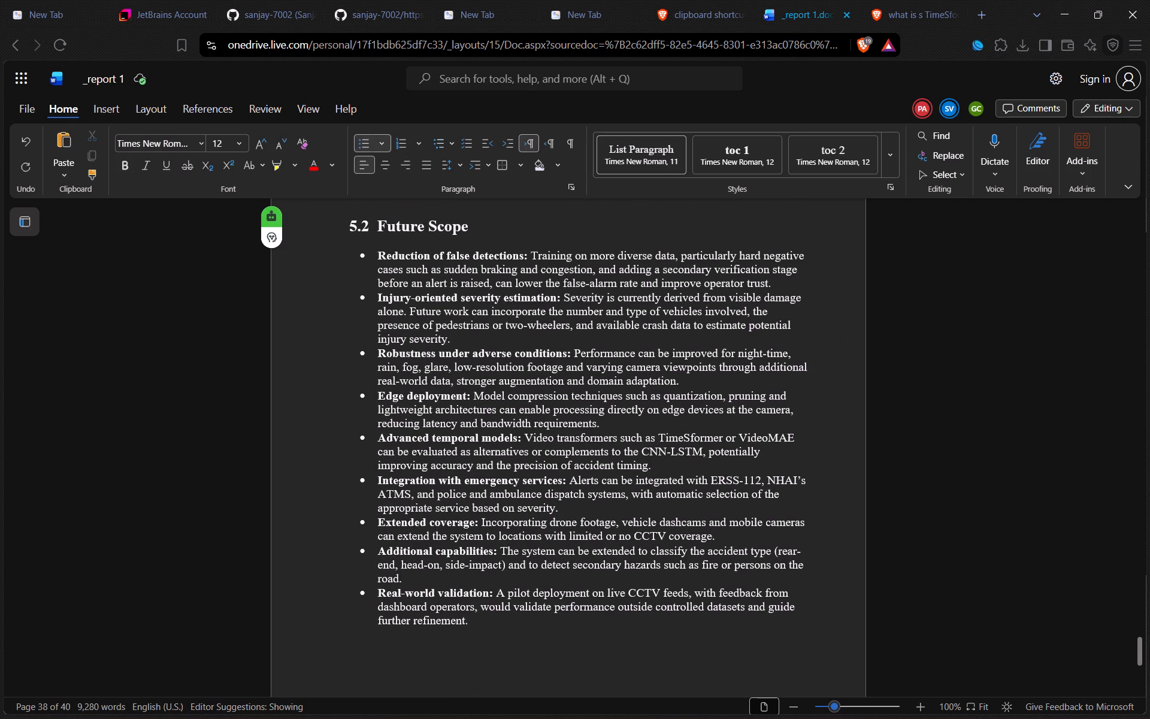
scroll(481, 389, up, 3)
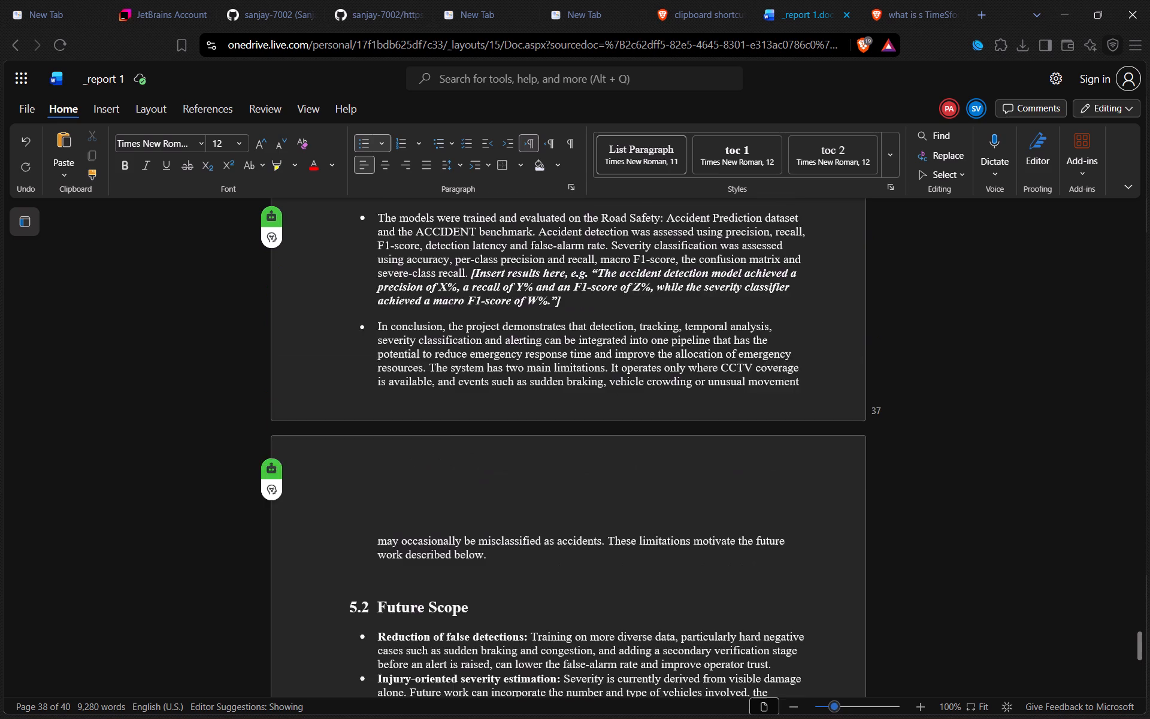
scroll(481, 389, up, 4)
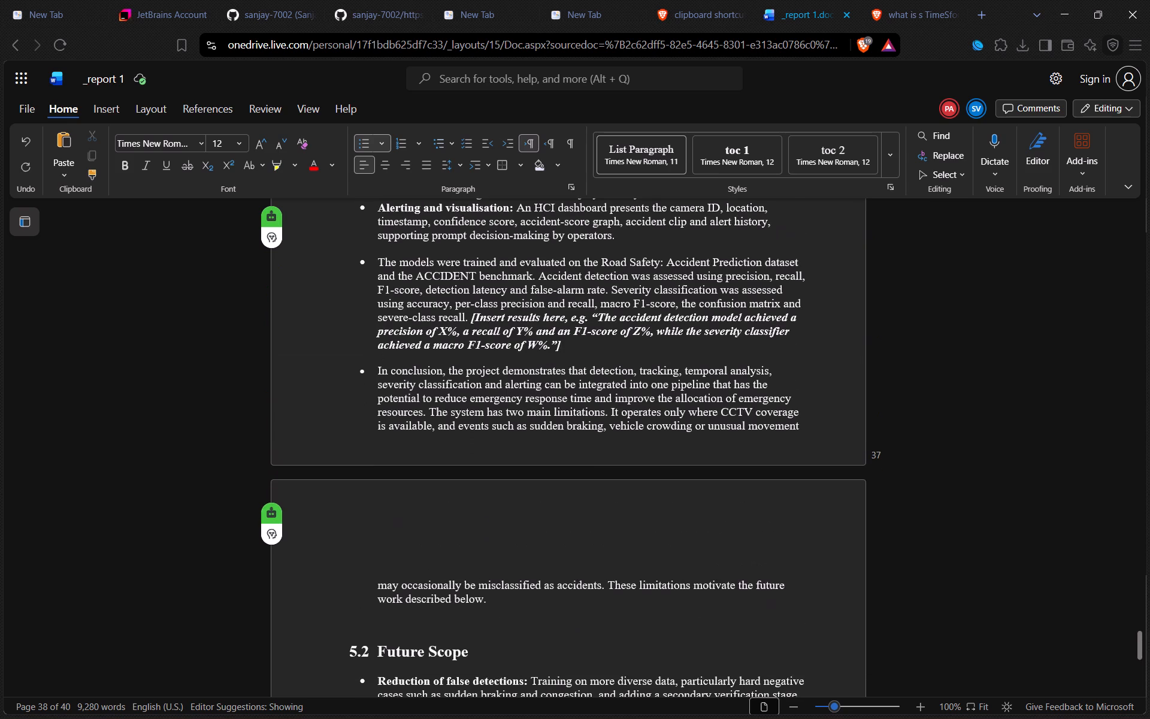
scroll(481, 389, up, 3)
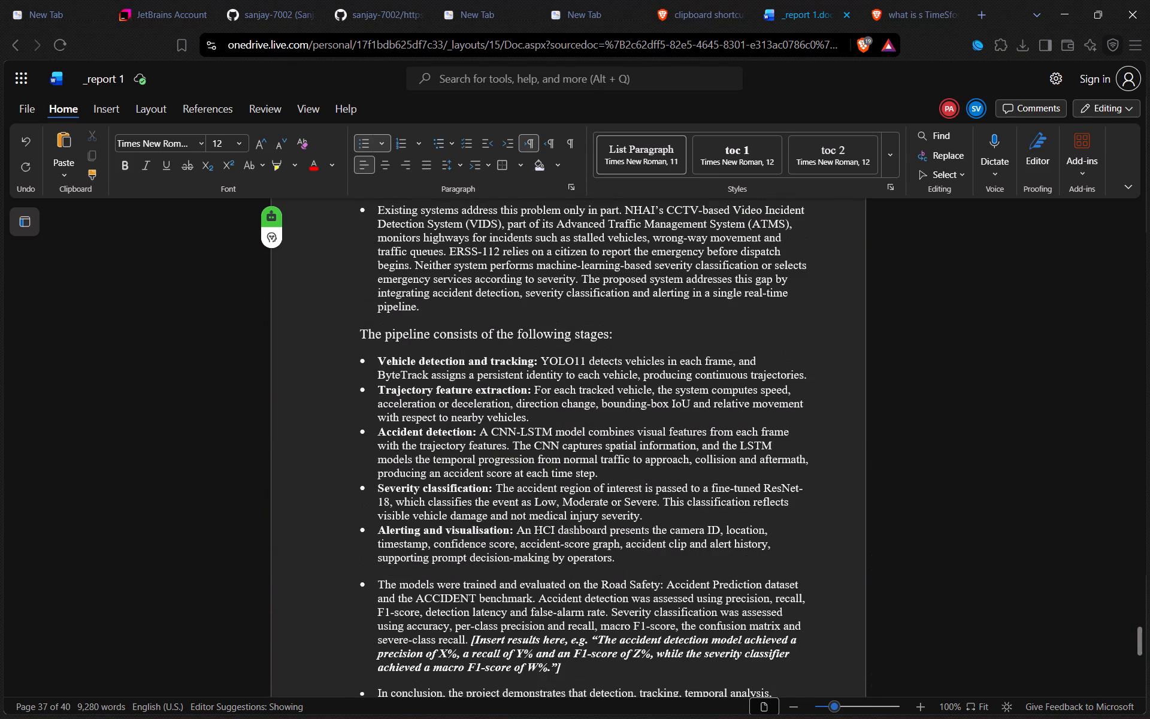
scroll(481, 389, up, 1)
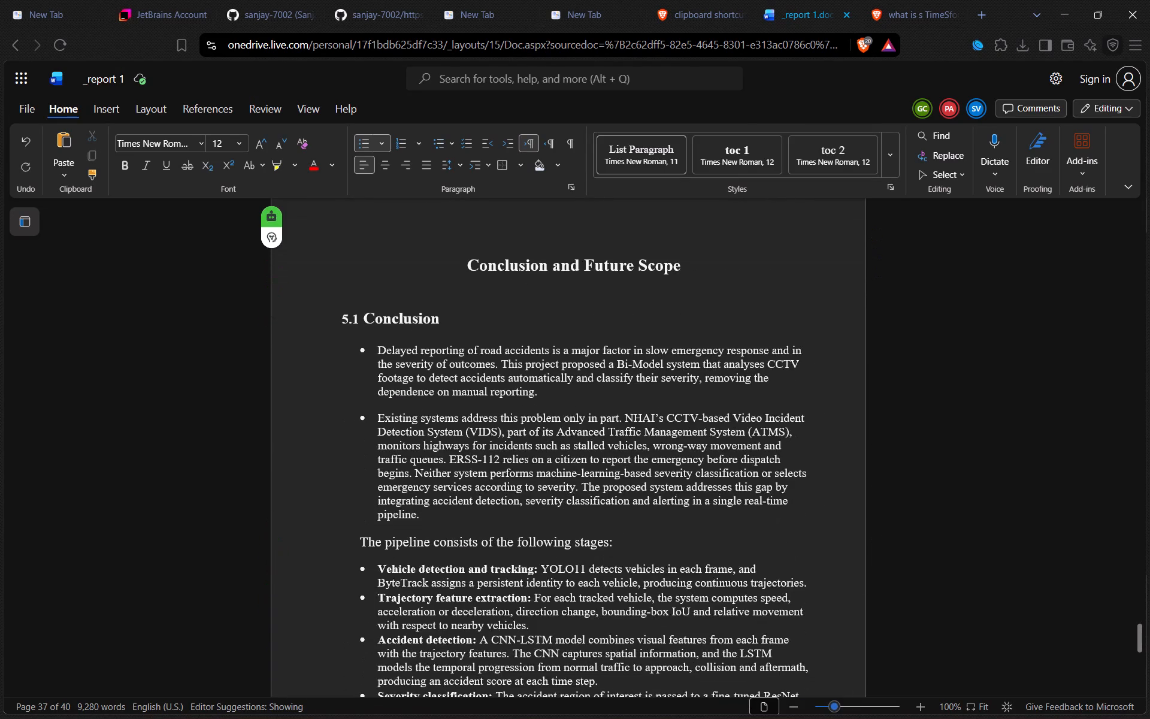
scroll(537, 490, down, 9)
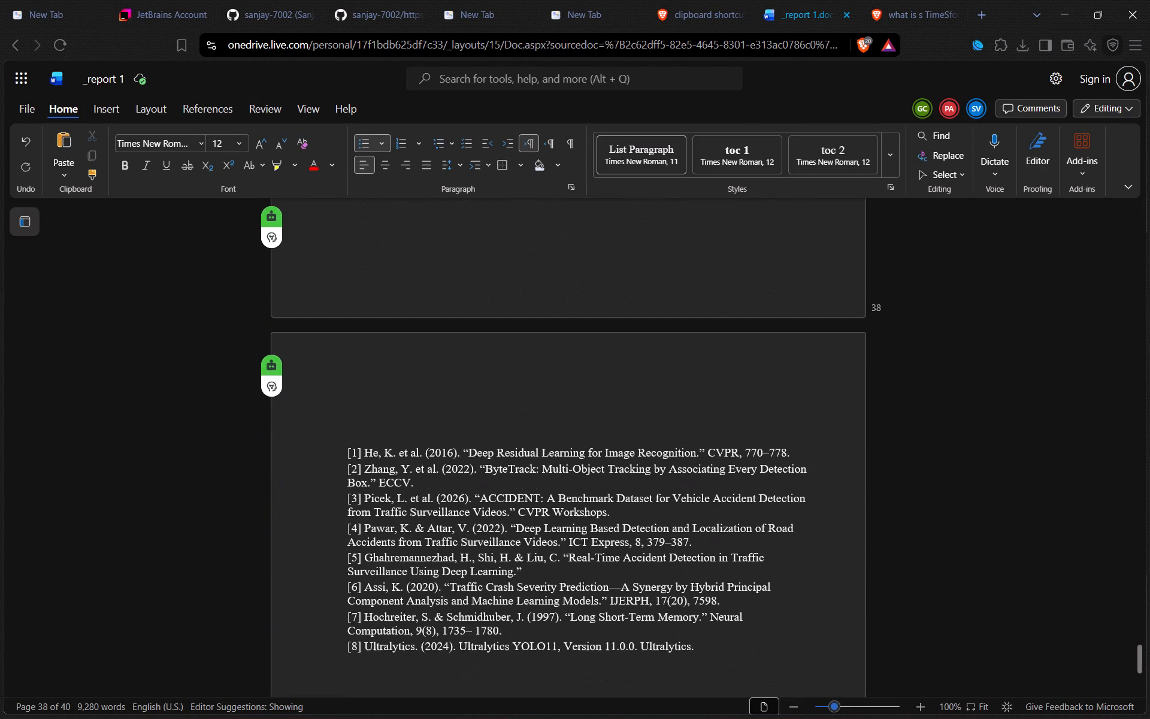
scroll(537, 490, down, 4)
scroll(537, 490, up, 6)
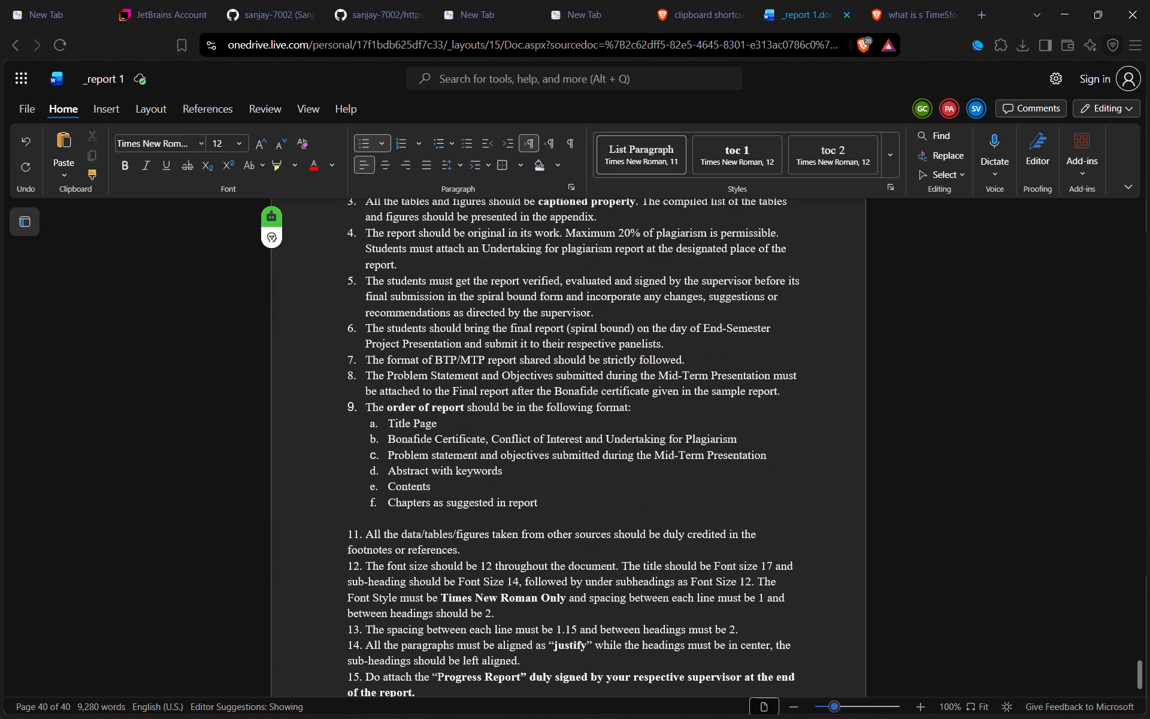
scroll(537, 490, up, 2)
scroll(532, 549, up, 1)
Place the insertion point above the numbered submission guidelines, and copy the whole Progress Report page from the federated learning report in LibreOffice Writer.
click(389, 557)
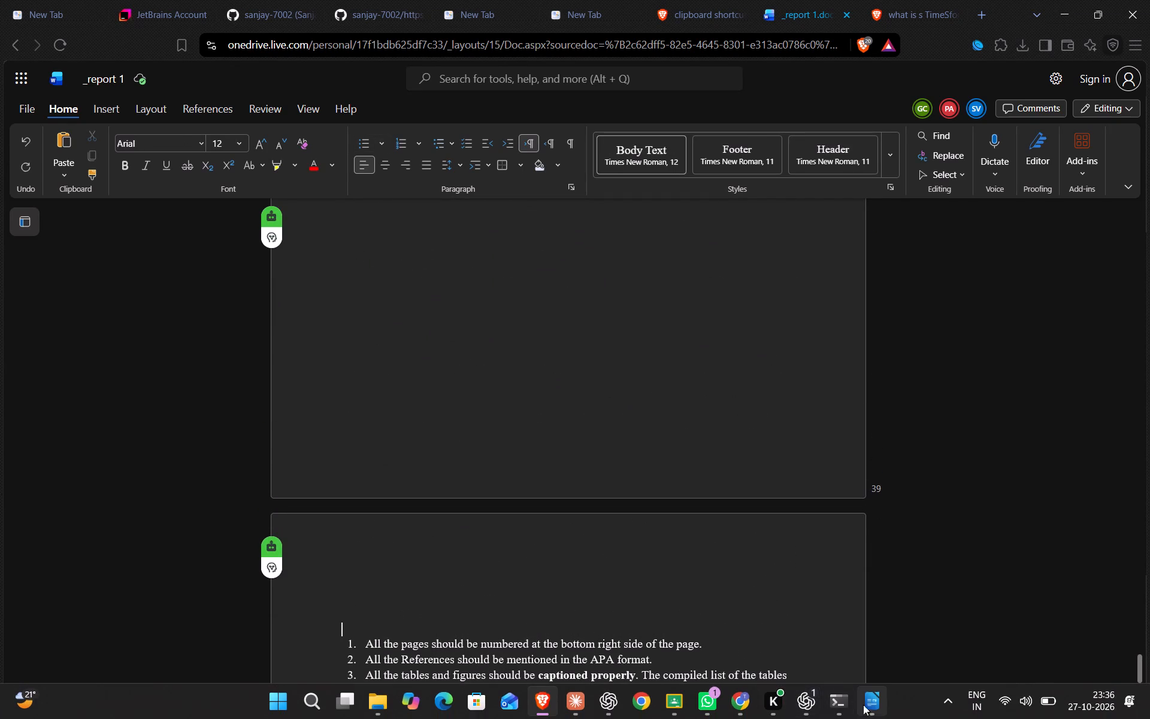
click(870, 706)
scroll(456, 361, down, 10)
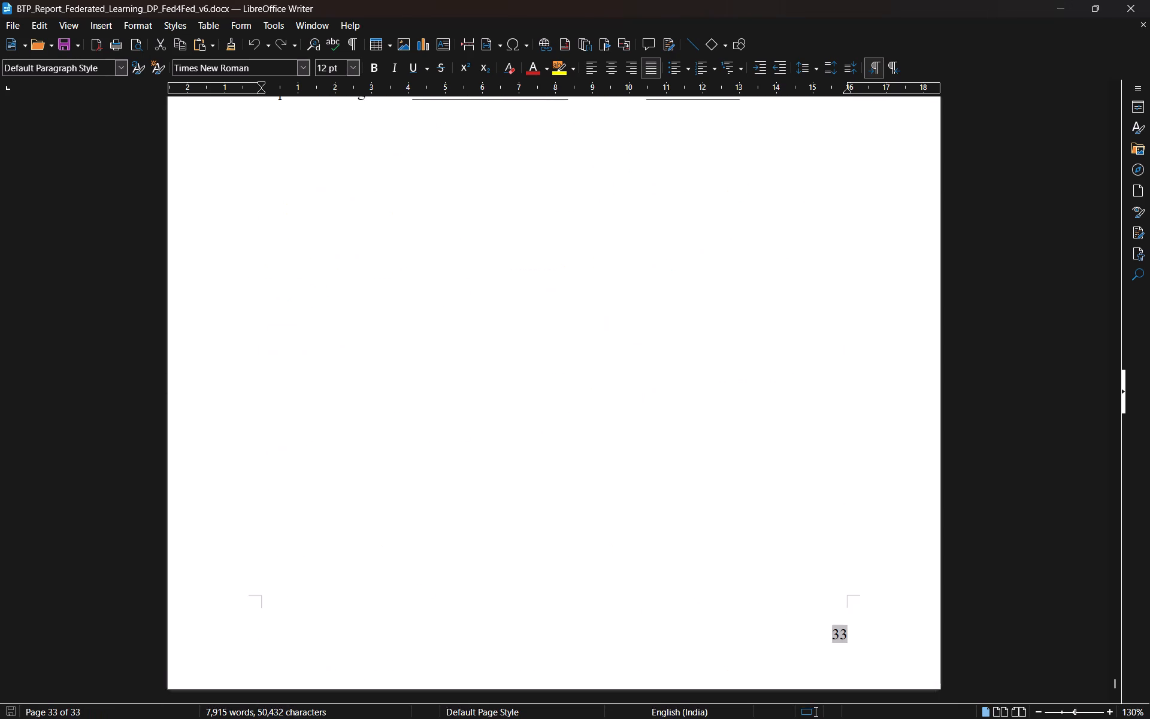
scroll(456, 361, up, 1)
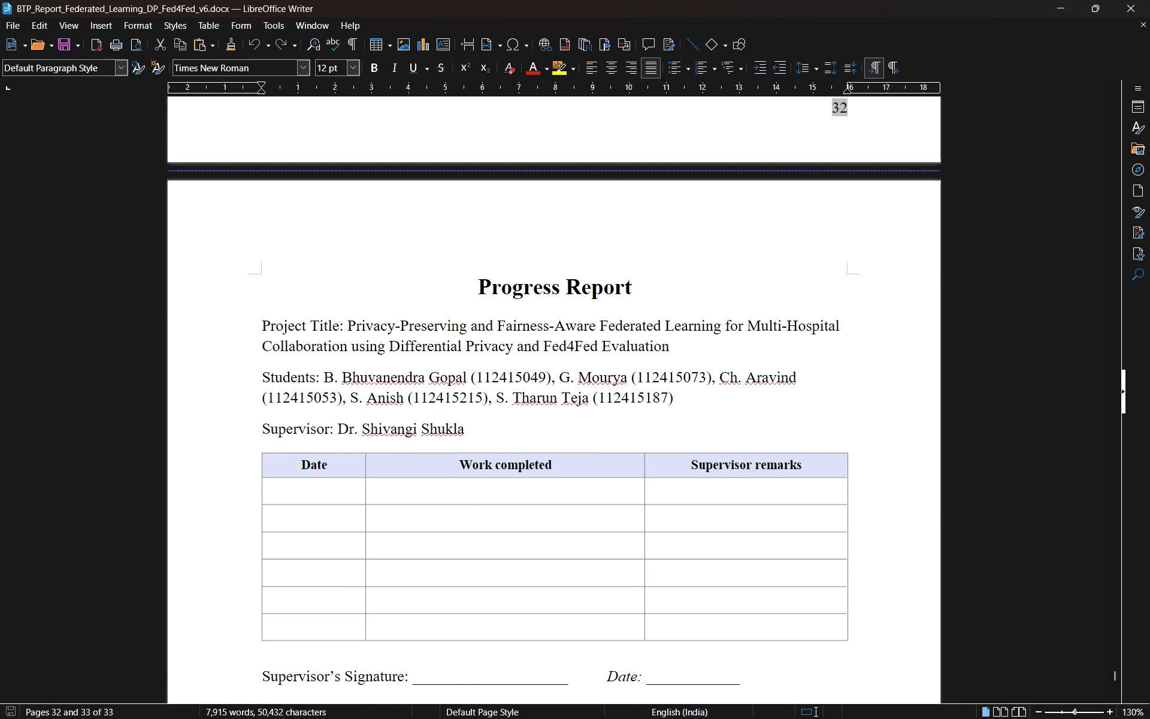
scroll(295, 330, down, 1)
drag(477, 157, 578, 319)
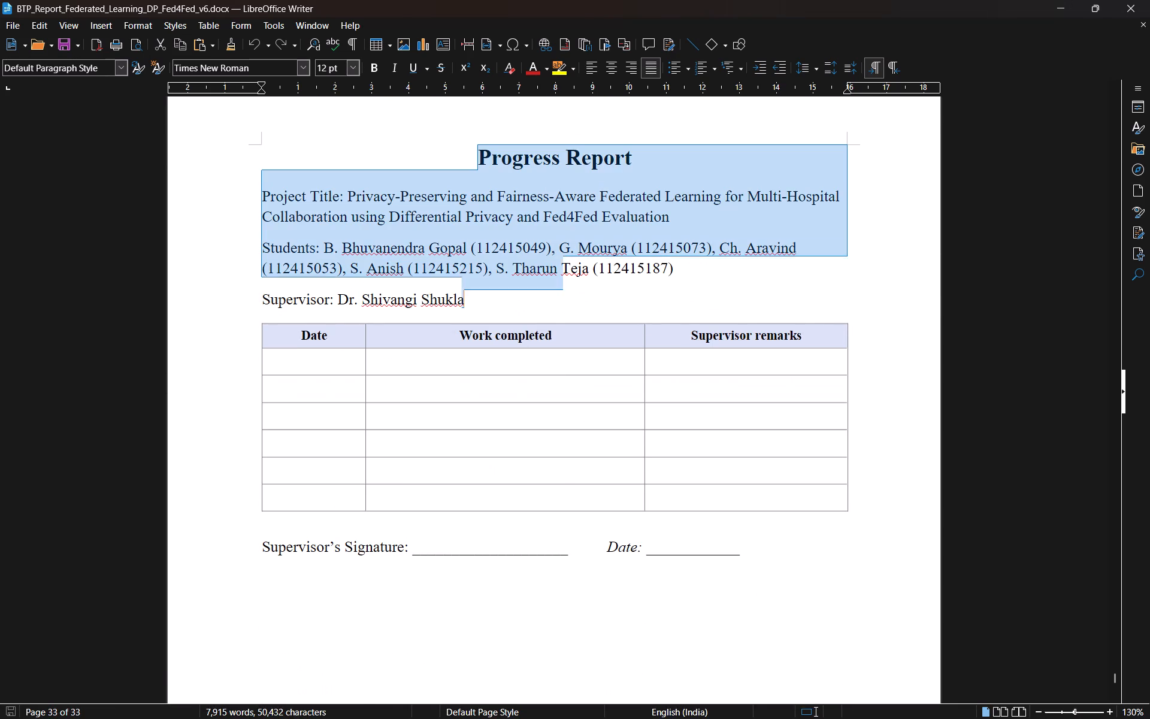
drag(578, 319, 813, 608)
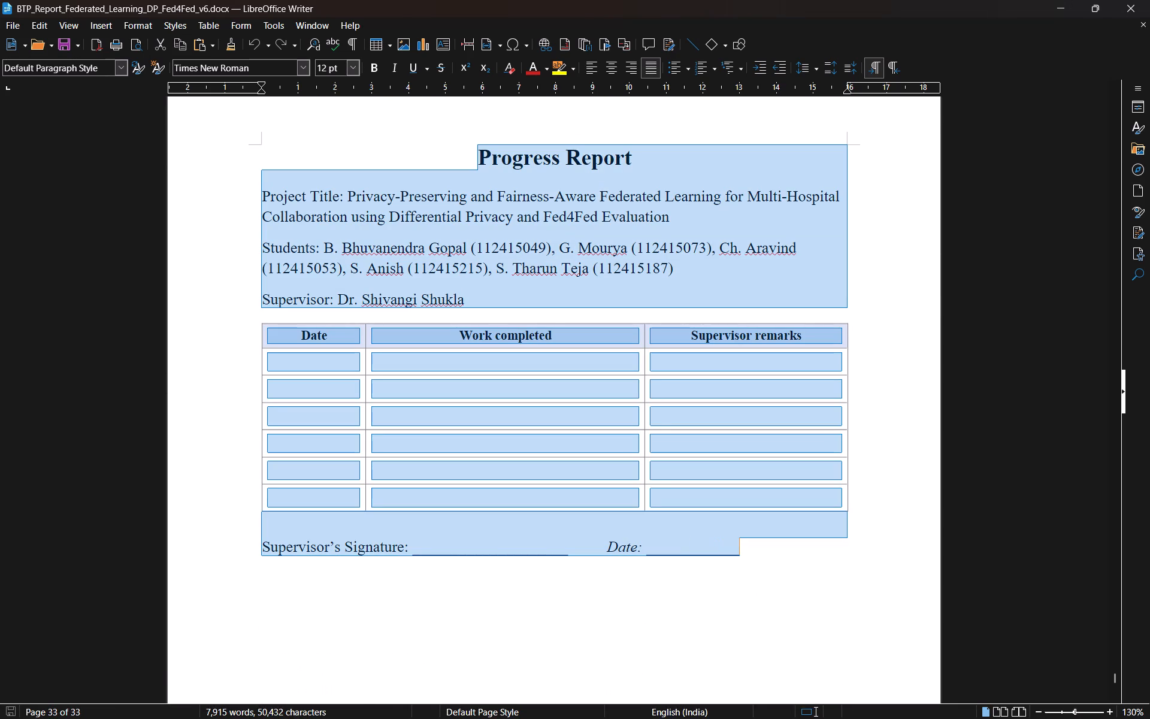
drag(813, 608, 827, 658)
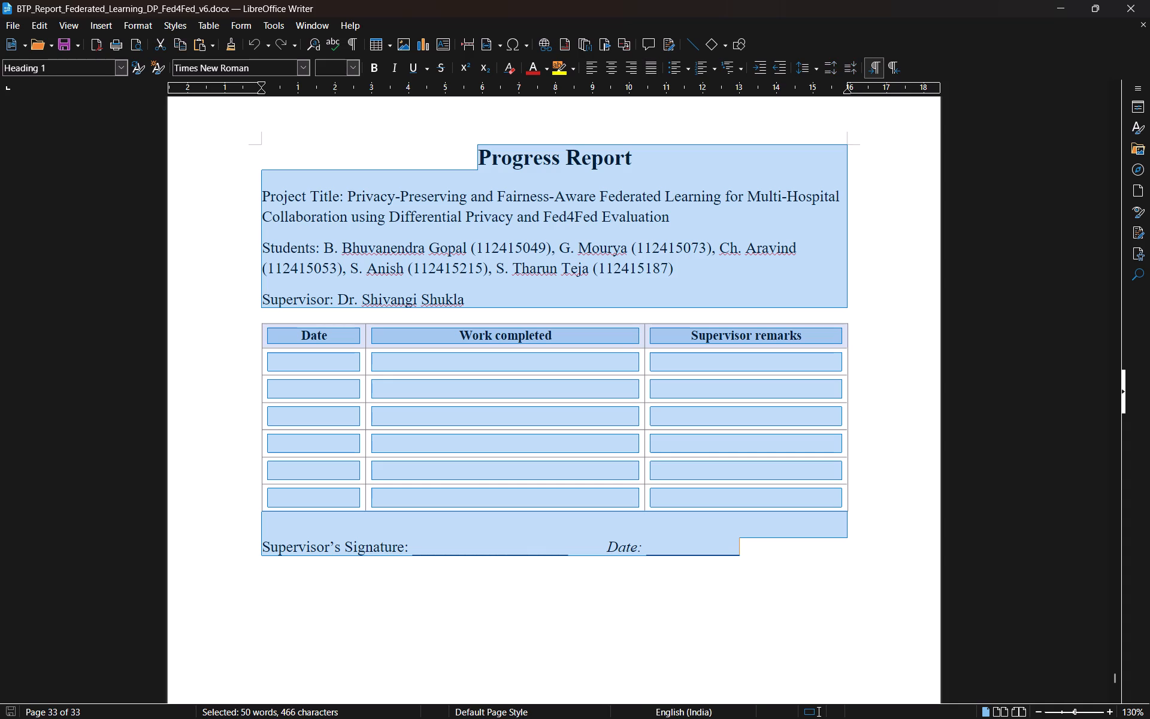
key(ctrl+c)
key(ctrl+c)
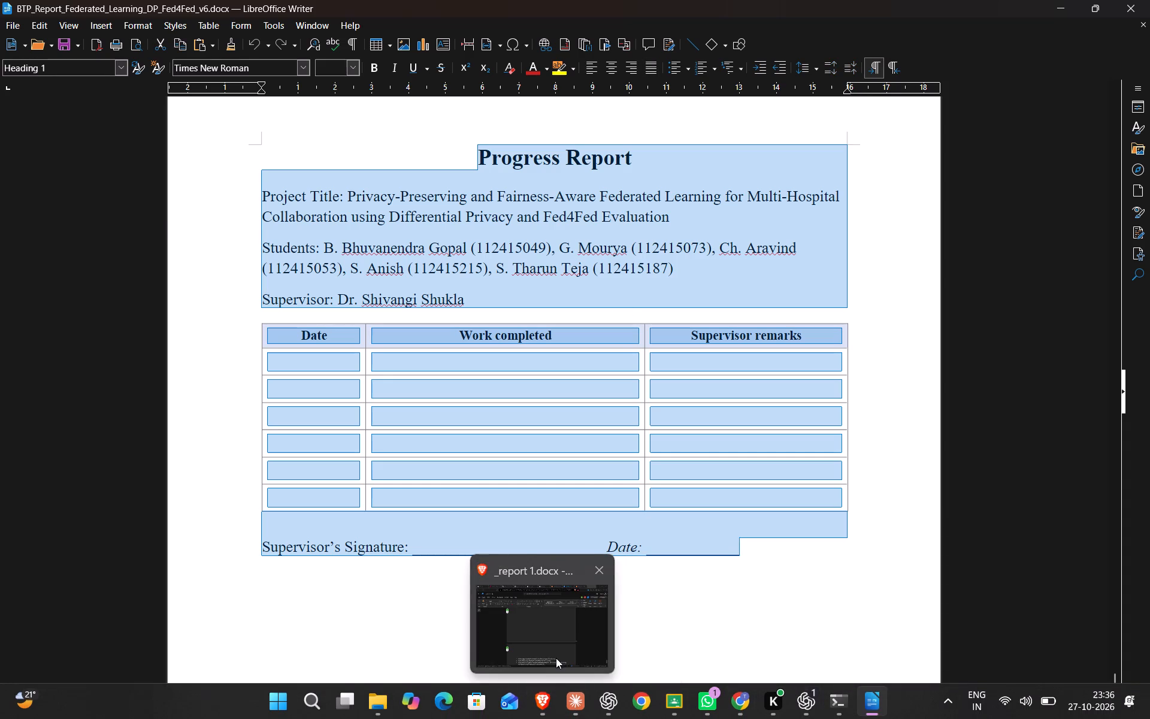
Paste the copied Progress Report content twice above the numbered submission guidelines on the accident-detection report's last page.
click(556, 657)
scroll(519, 496, down, 1)
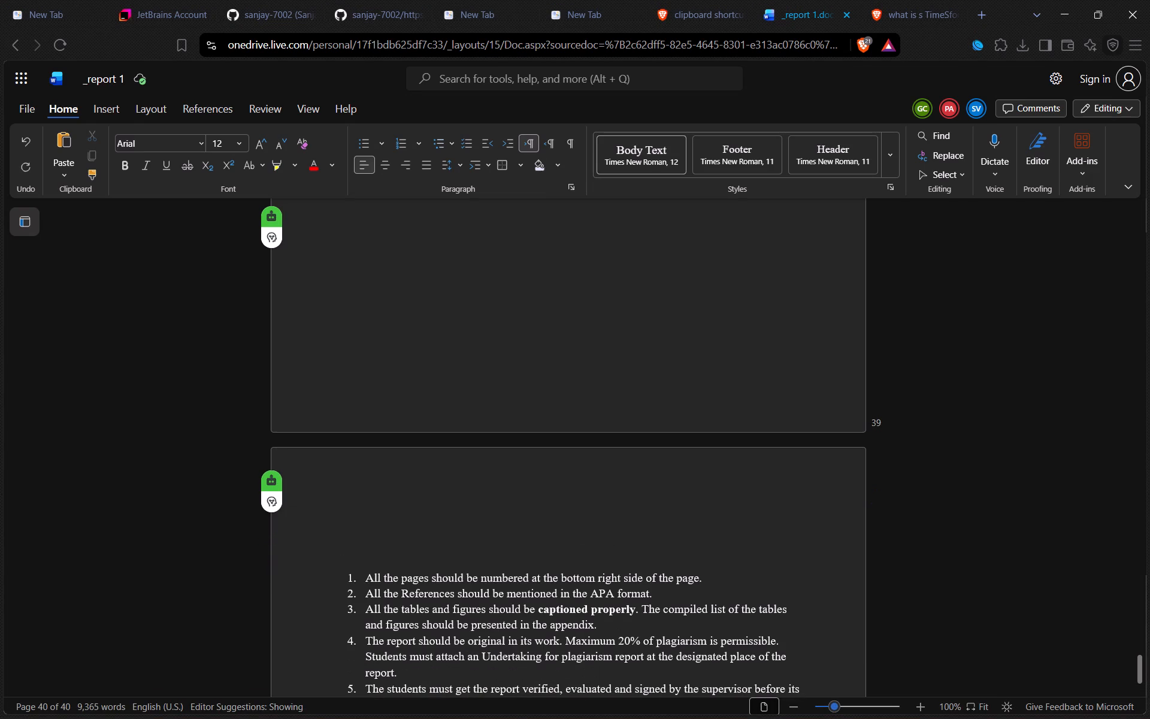
key(ctrl+v)
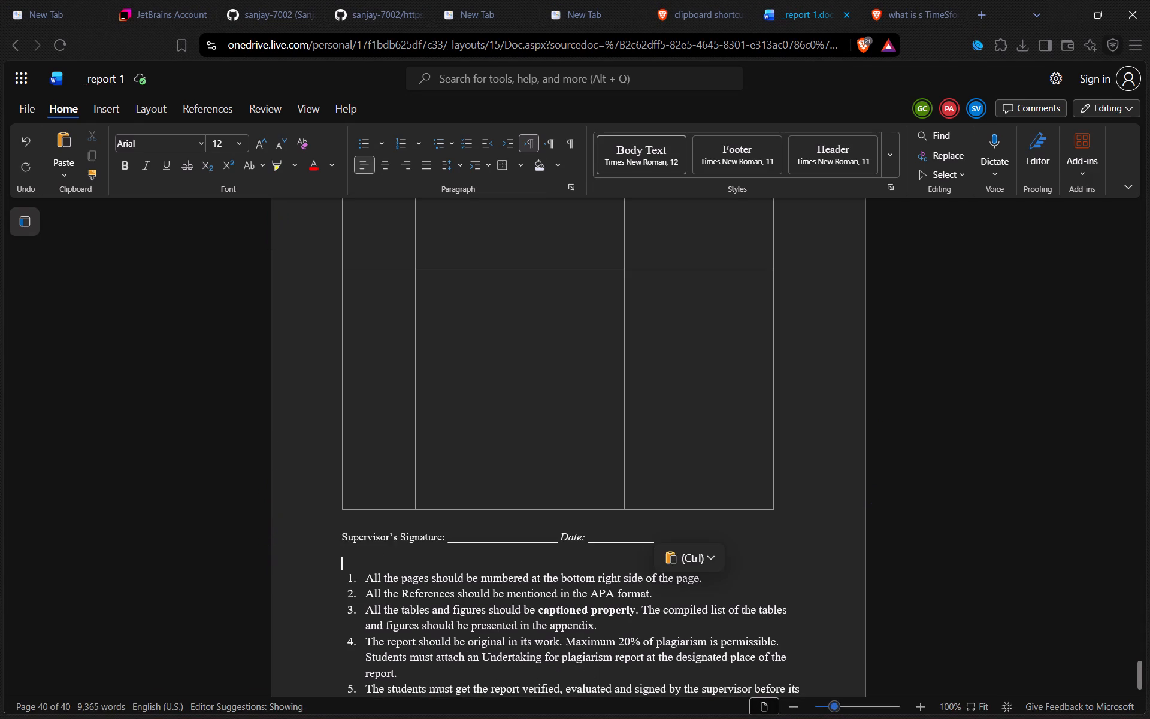
key(ctrl+v)
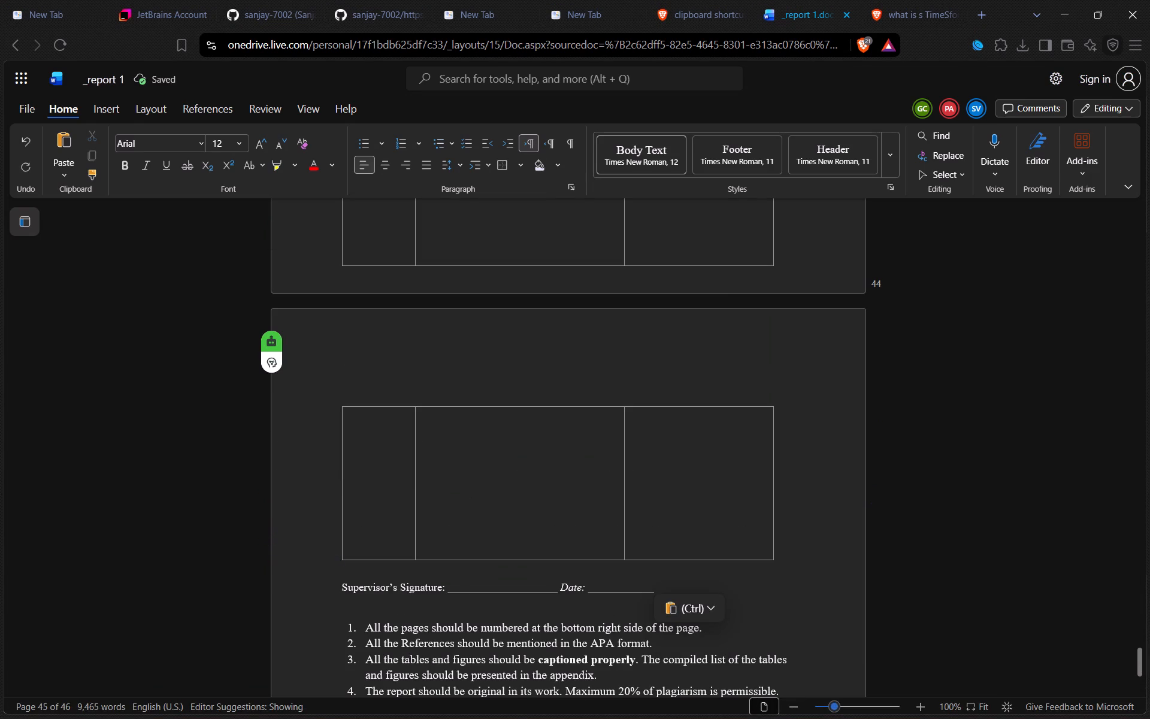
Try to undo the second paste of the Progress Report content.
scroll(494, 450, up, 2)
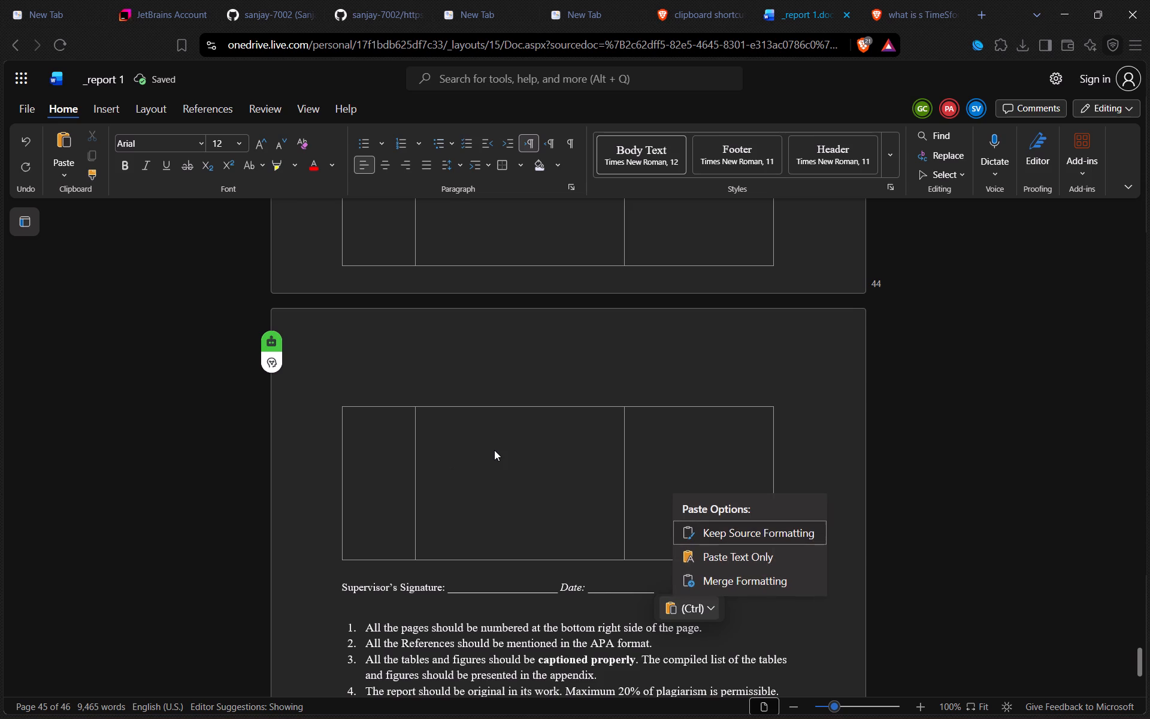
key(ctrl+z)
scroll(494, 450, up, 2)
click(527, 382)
Delete the first pasted Progress Report copy's heading, project details and the header and upper rows of its table, after the references.
scroll(559, 412, up, 1)
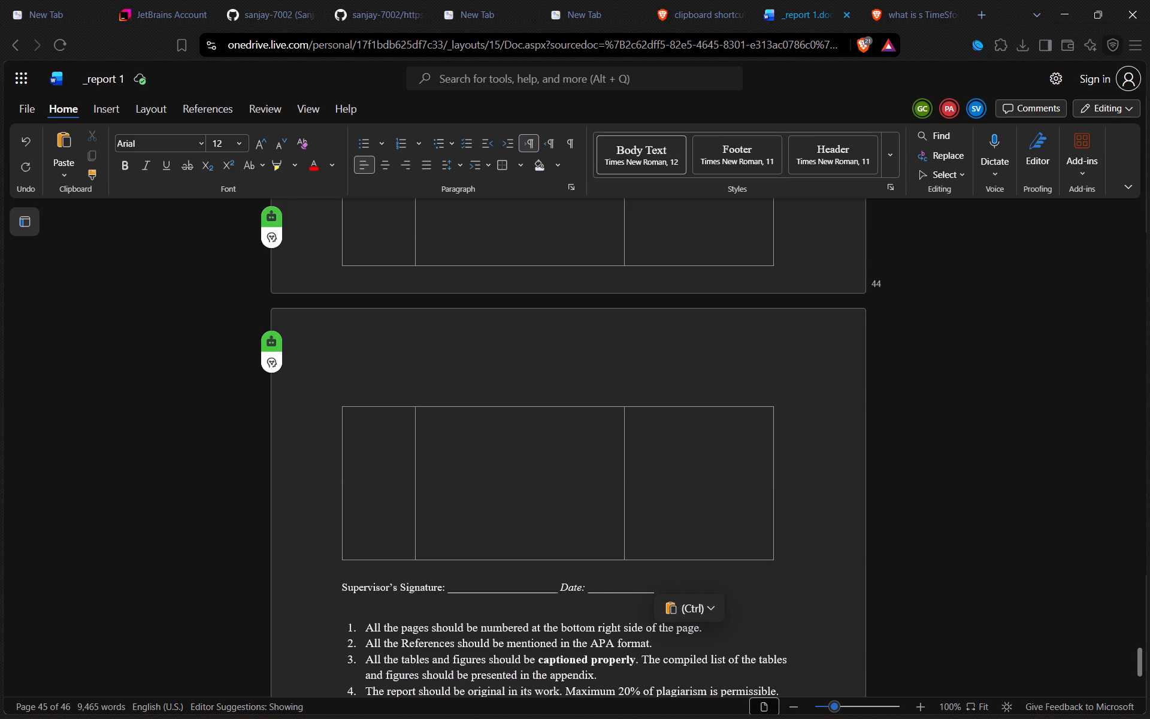
scroll(559, 412, up, 9)
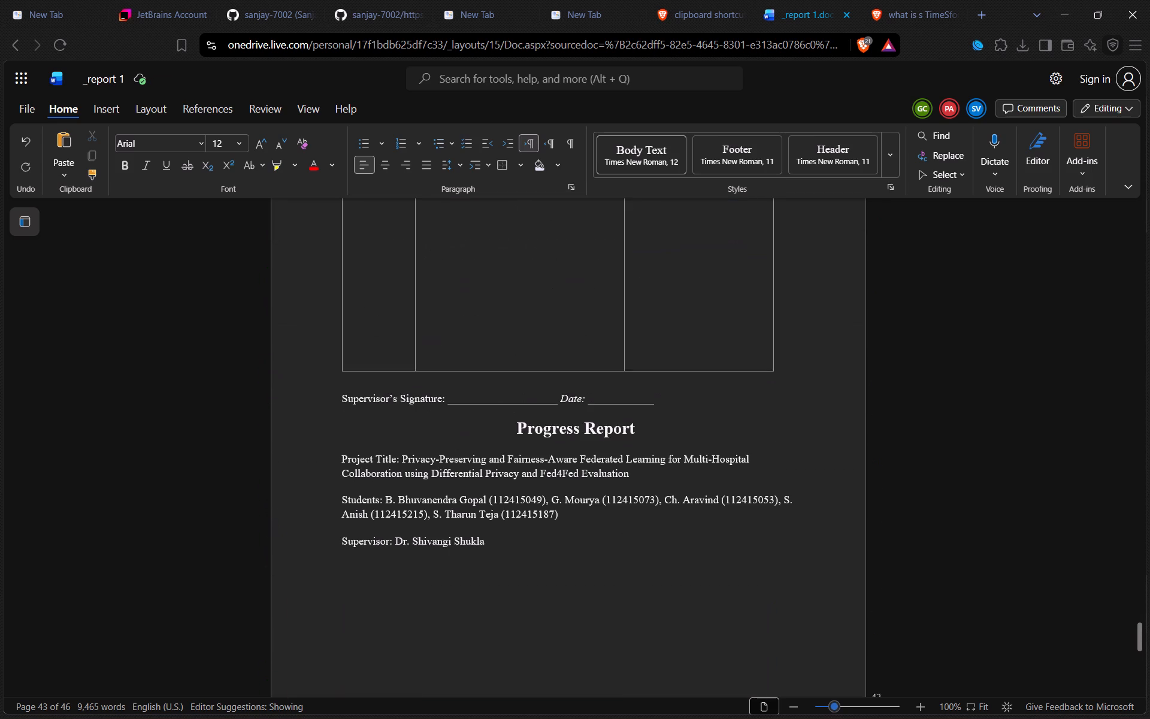
scroll(559, 412, up, 4)
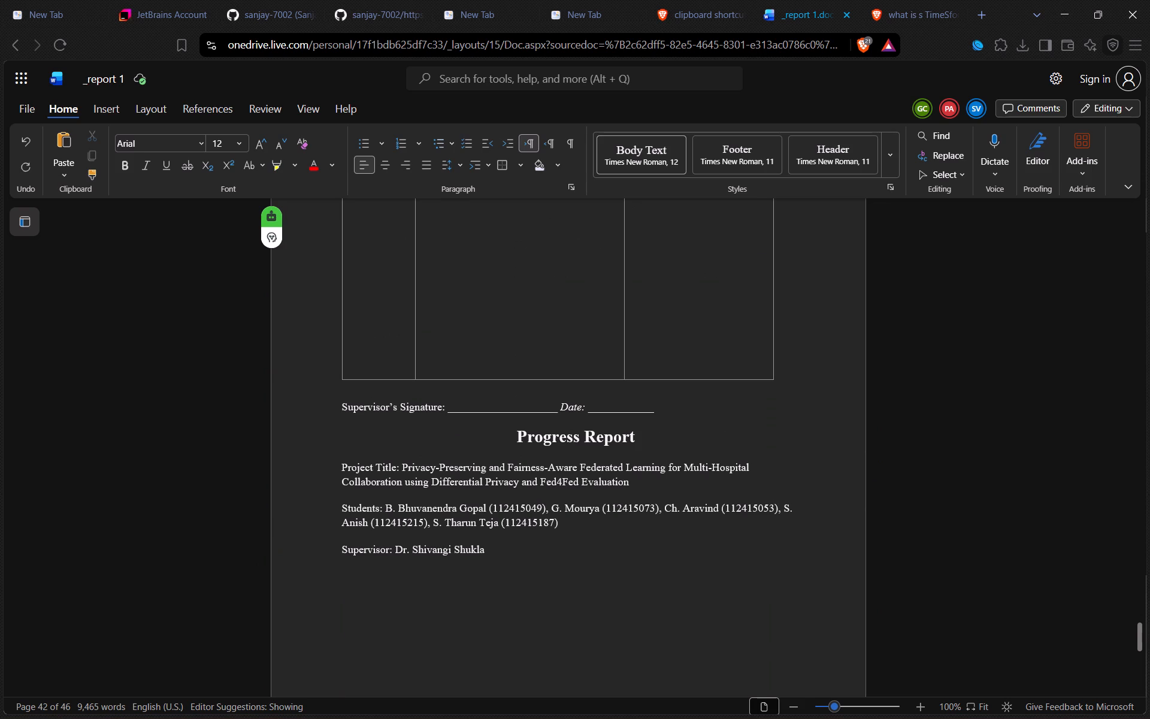
click(340, 413)
drag(340, 413, 347, 402)
scroll(347, 402, up, 5)
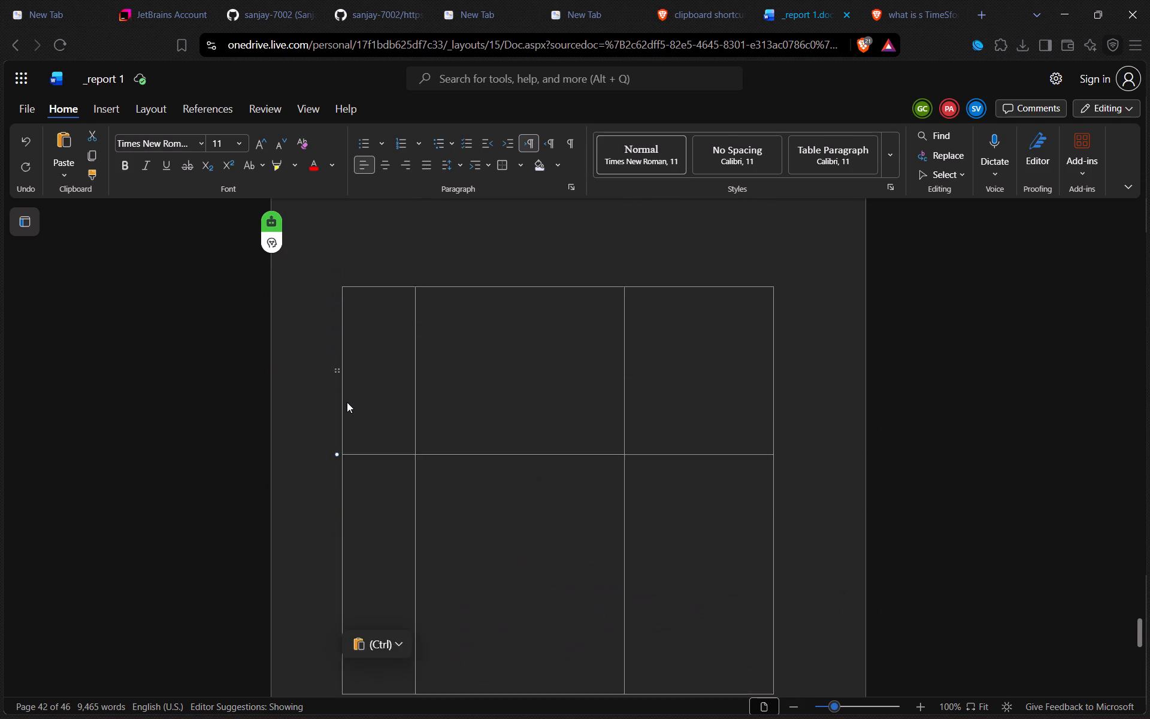
scroll(347, 402, up, 9)
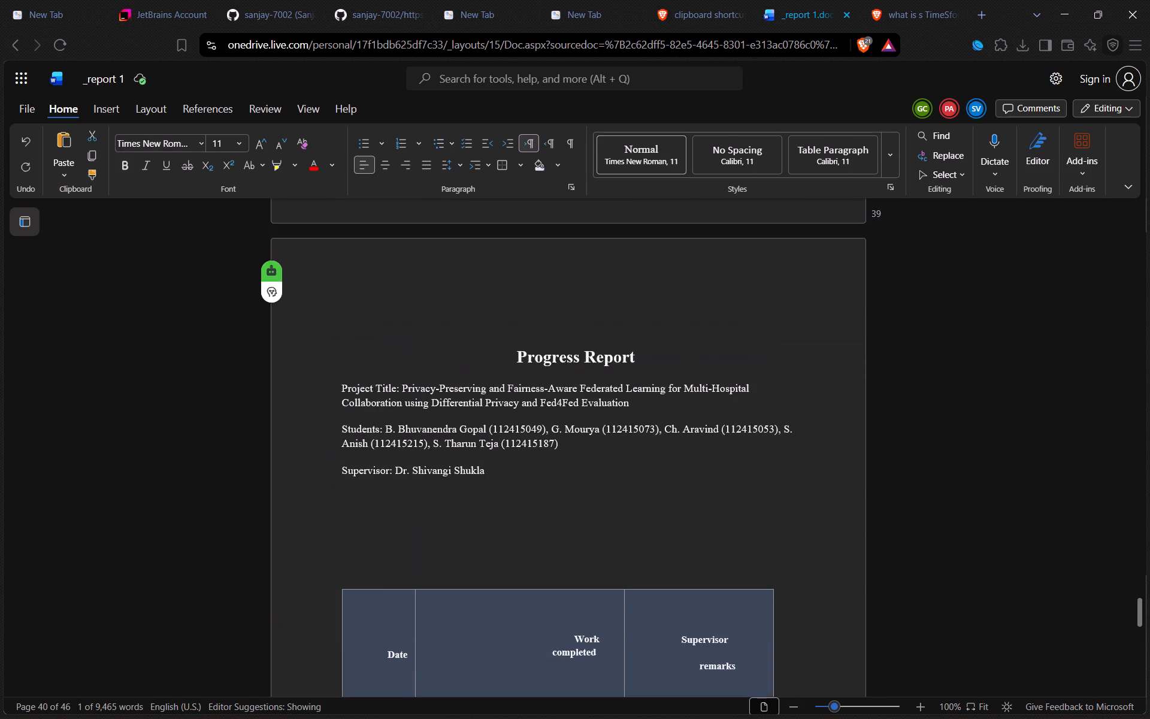
scroll(347, 402, up, 3)
scroll(347, 402, down, 1)
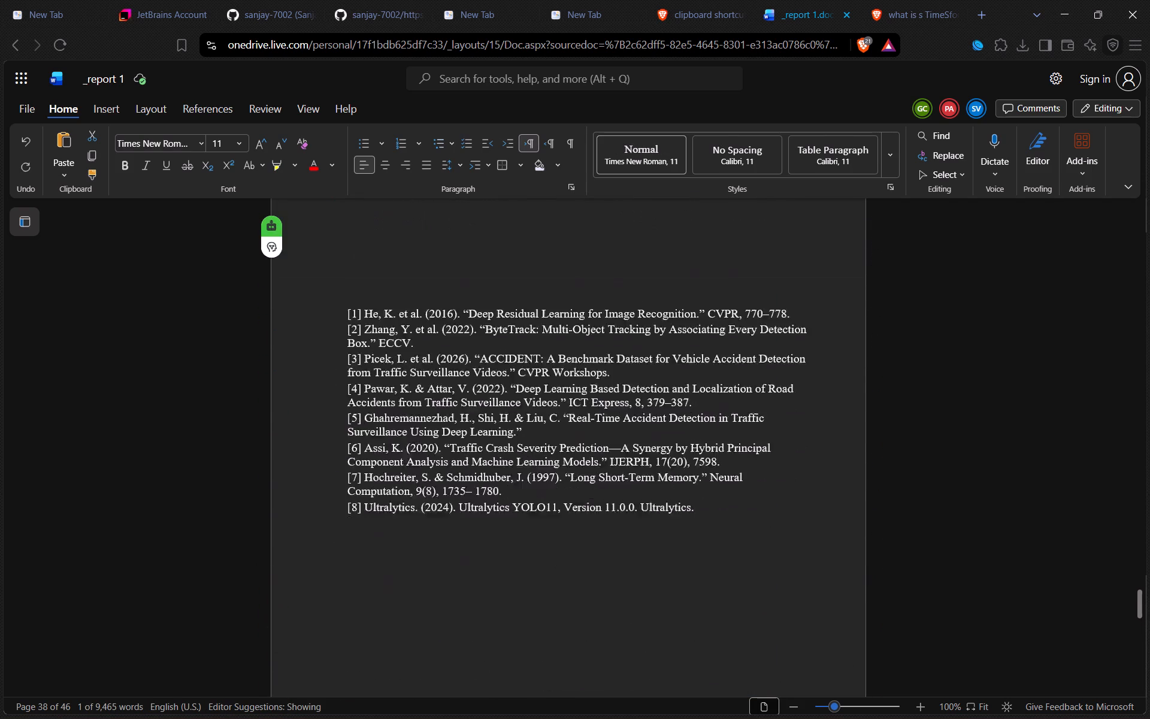
scroll(347, 402, down, 1)
scroll(361, 387, up, 1)
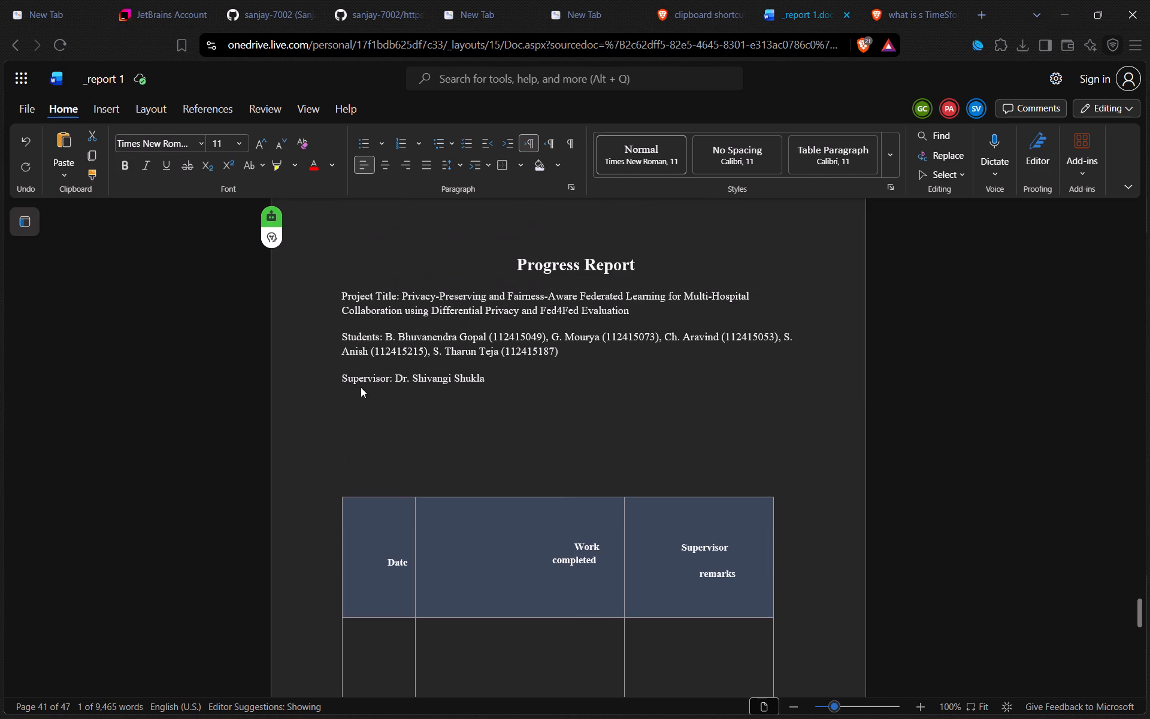
drag(509, 264, 541, 711)
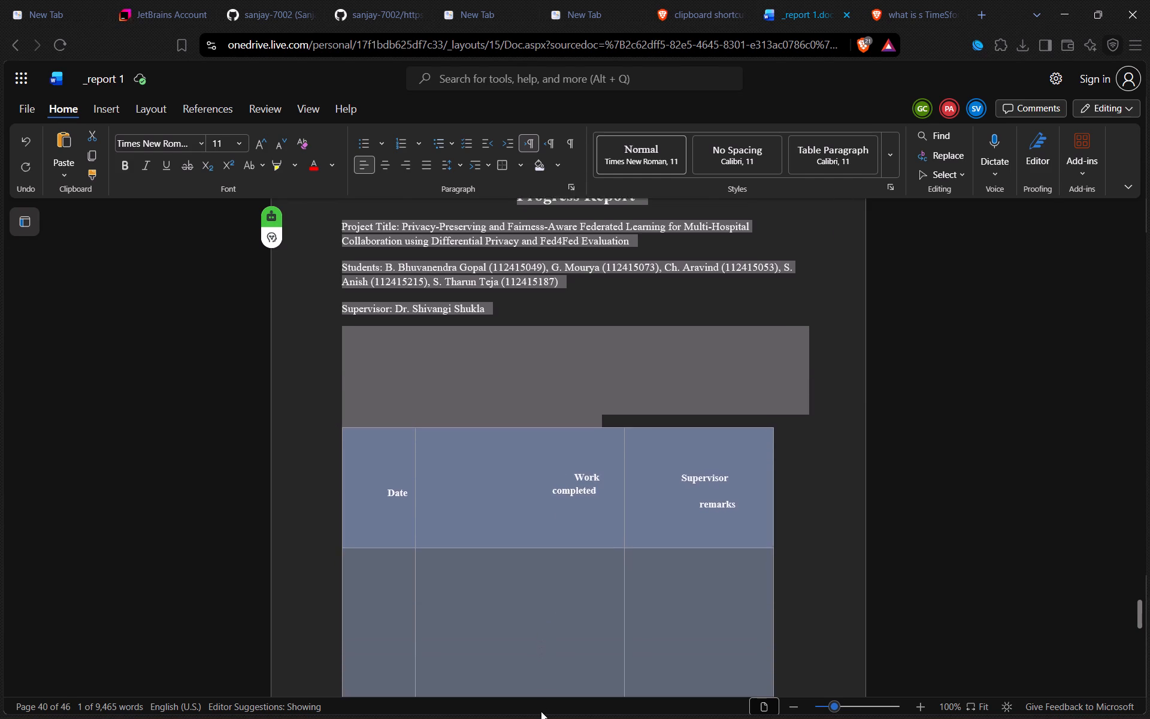
drag(541, 711, 541, 718)
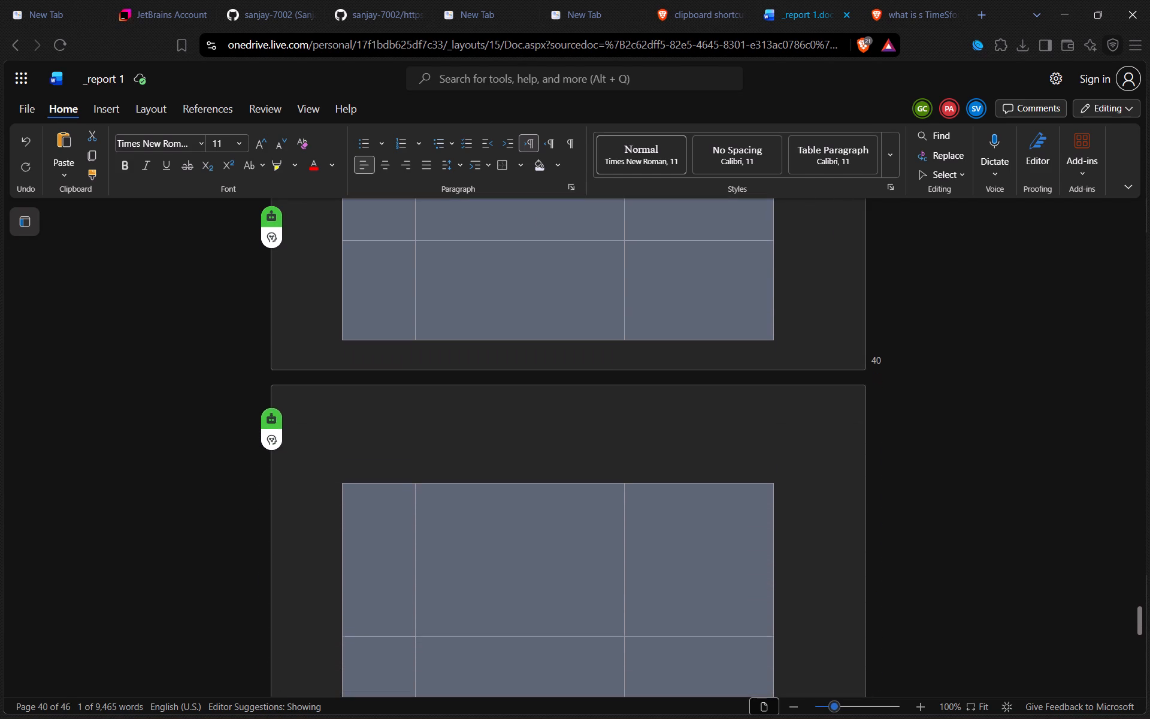
drag(541, 718, 538, 718)
key(BackSpace)
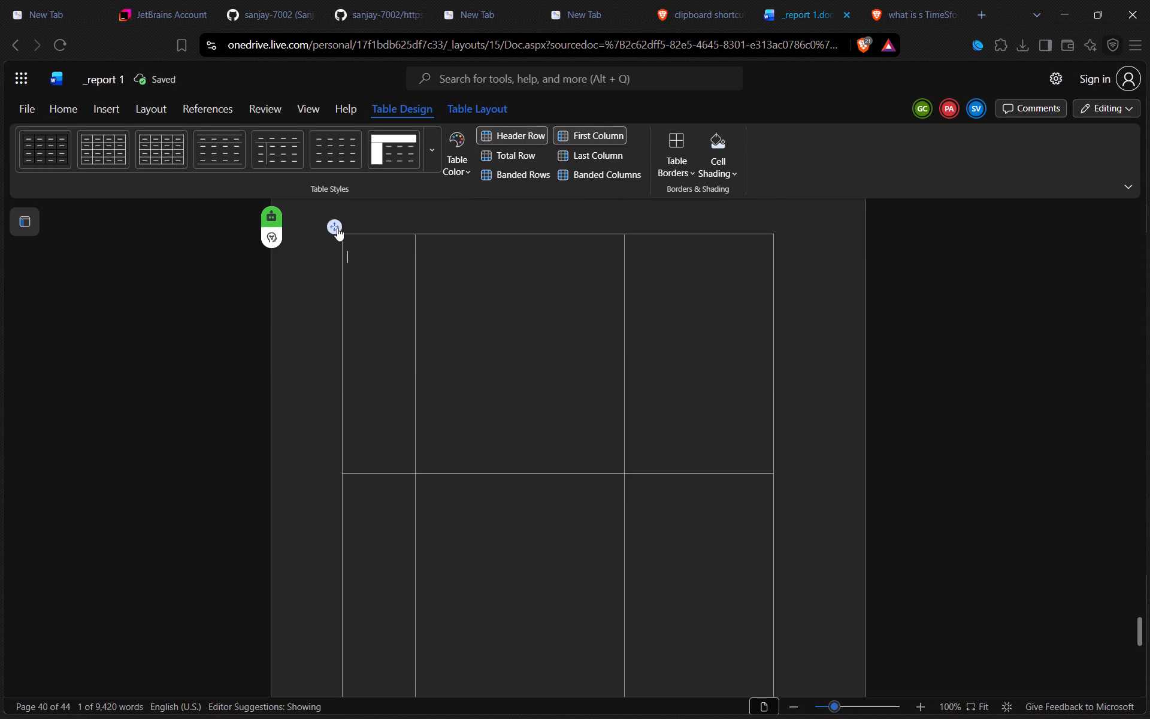
Delete the leftover empty rows of the first copy's table above the Supervisor's Signature line.
drag(334, 267, 450, 385)
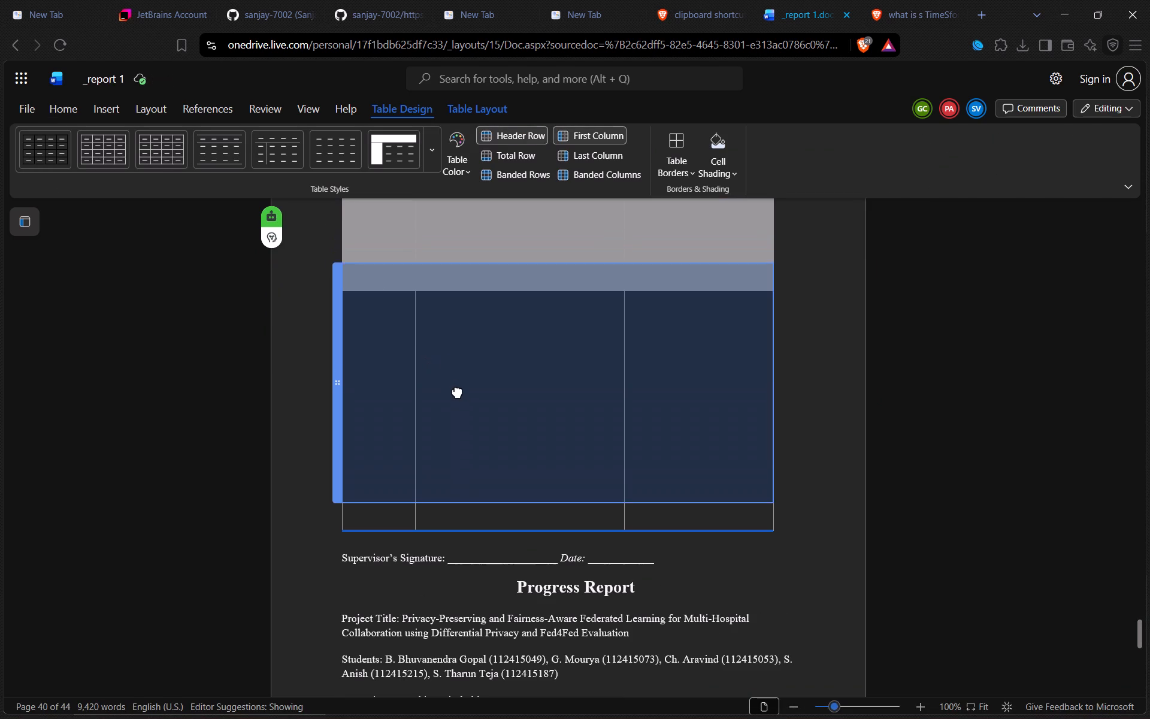
drag(450, 385, 452, 387)
key(BackSpace)
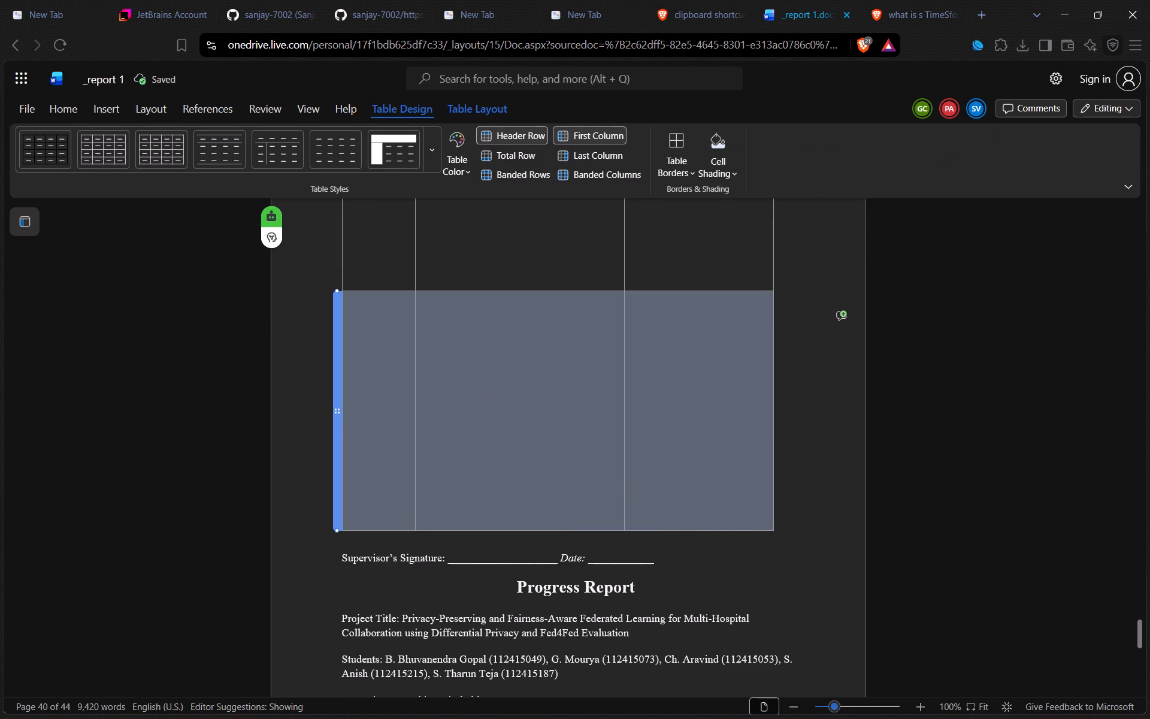
scroll(550, 367, up, 6)
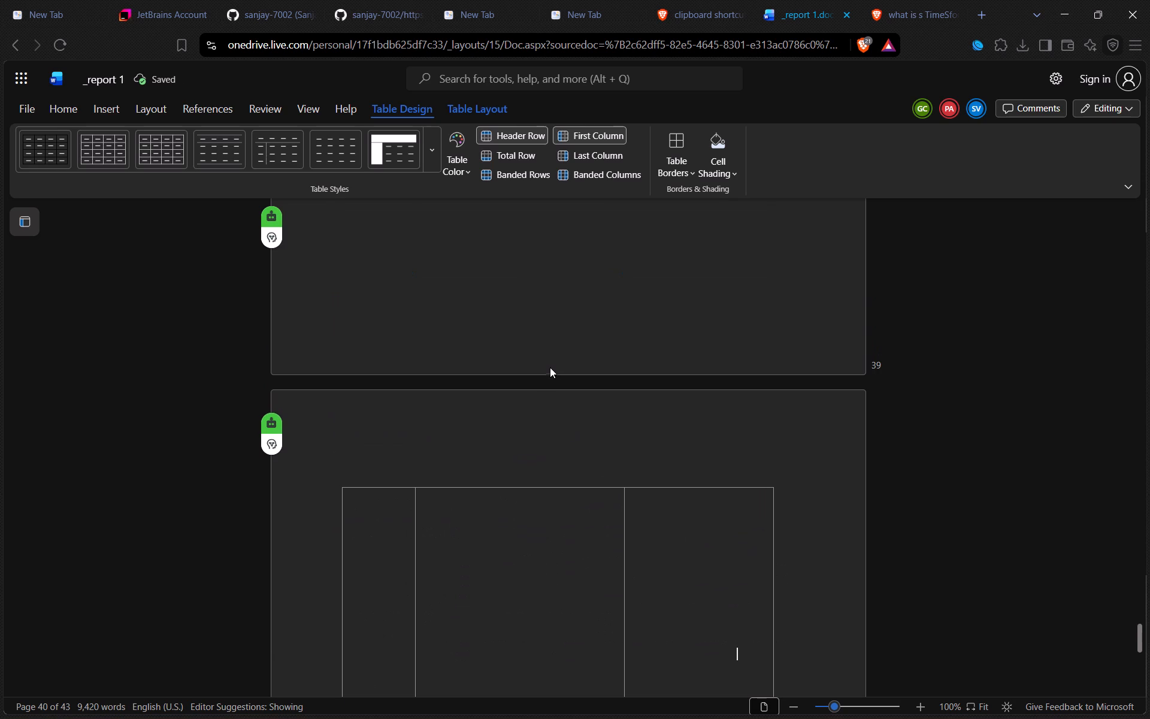
click(414, 548)
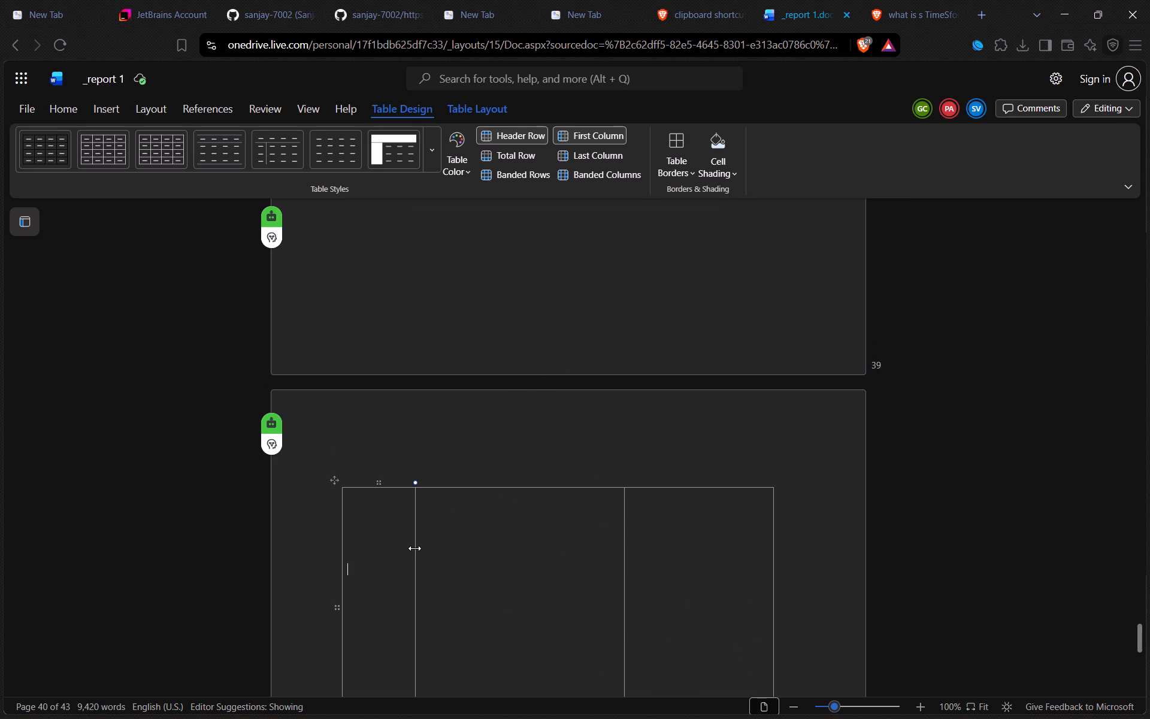
double_click(385, 554)
click(337, 481)
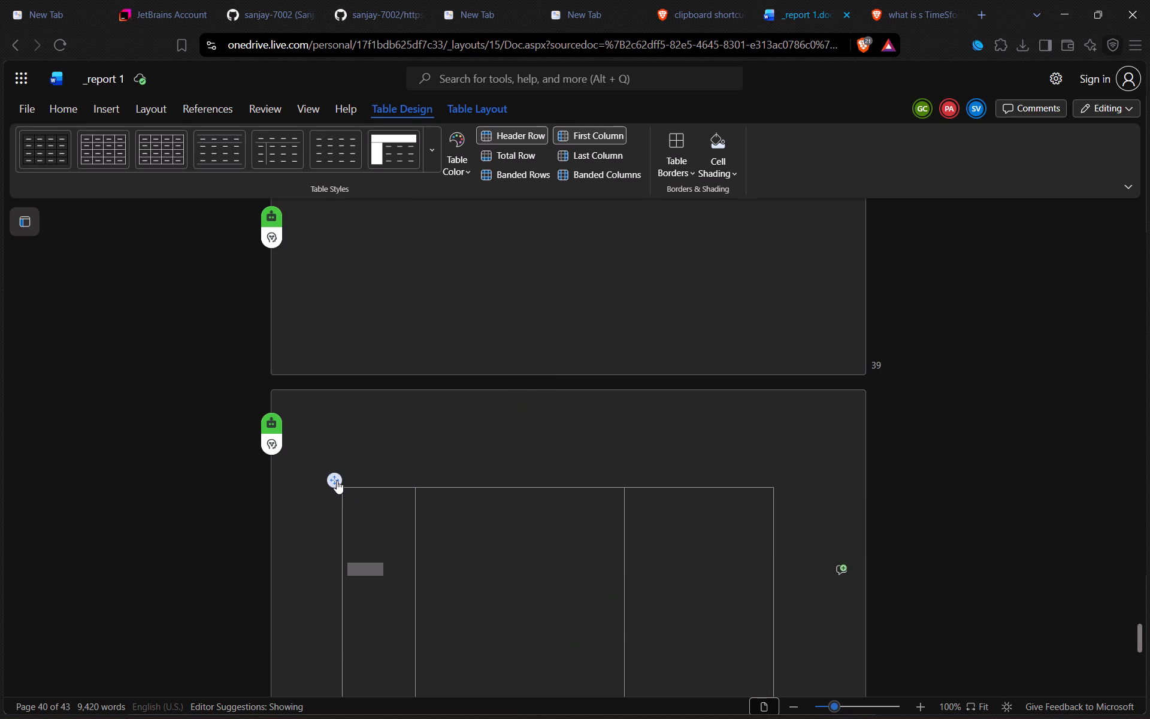
key(BackSpace)
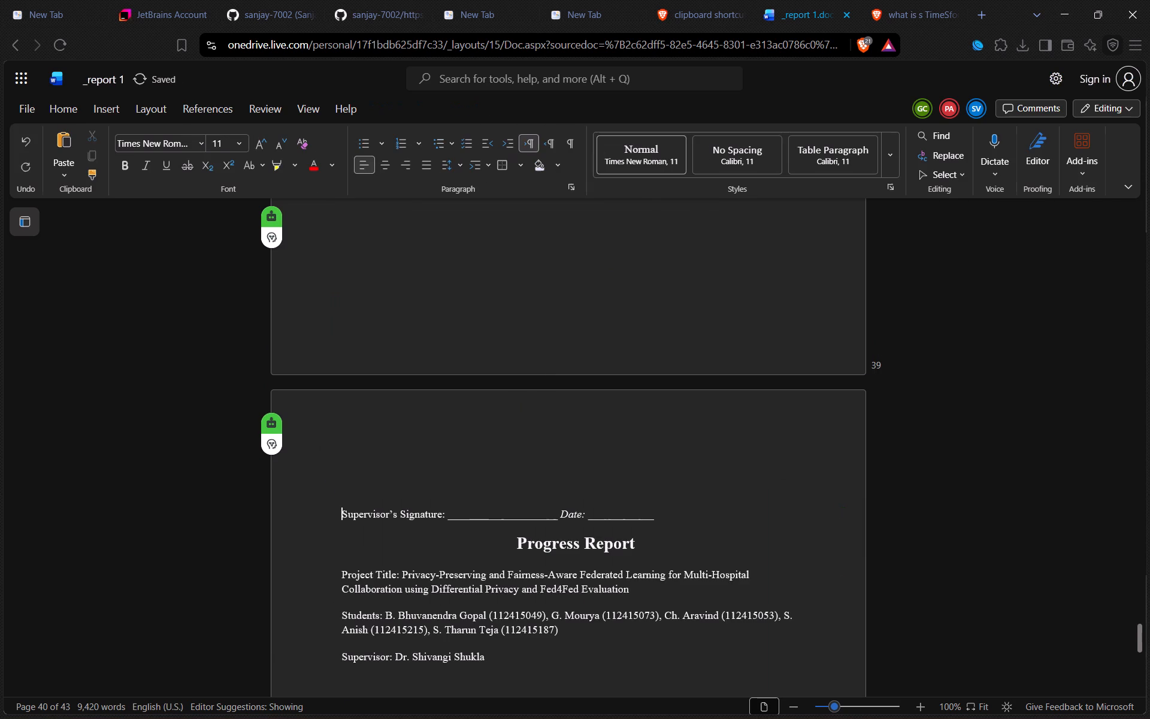
Examine the report from the references through the remaining Progress Report table to the numbered submission guidelines.
scroll(461, 558, down, 1)
scroll(461, 558, up, 6)
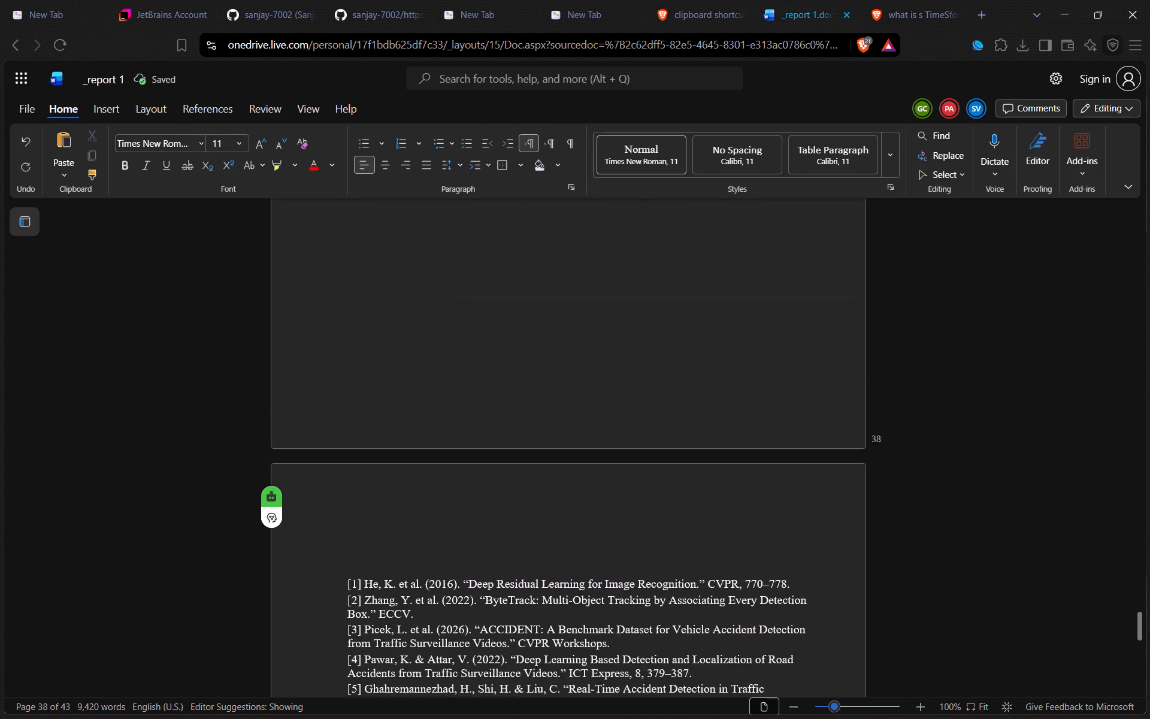
scroll(461, 558, down, 2)
scroll(461, 558, up, 1)
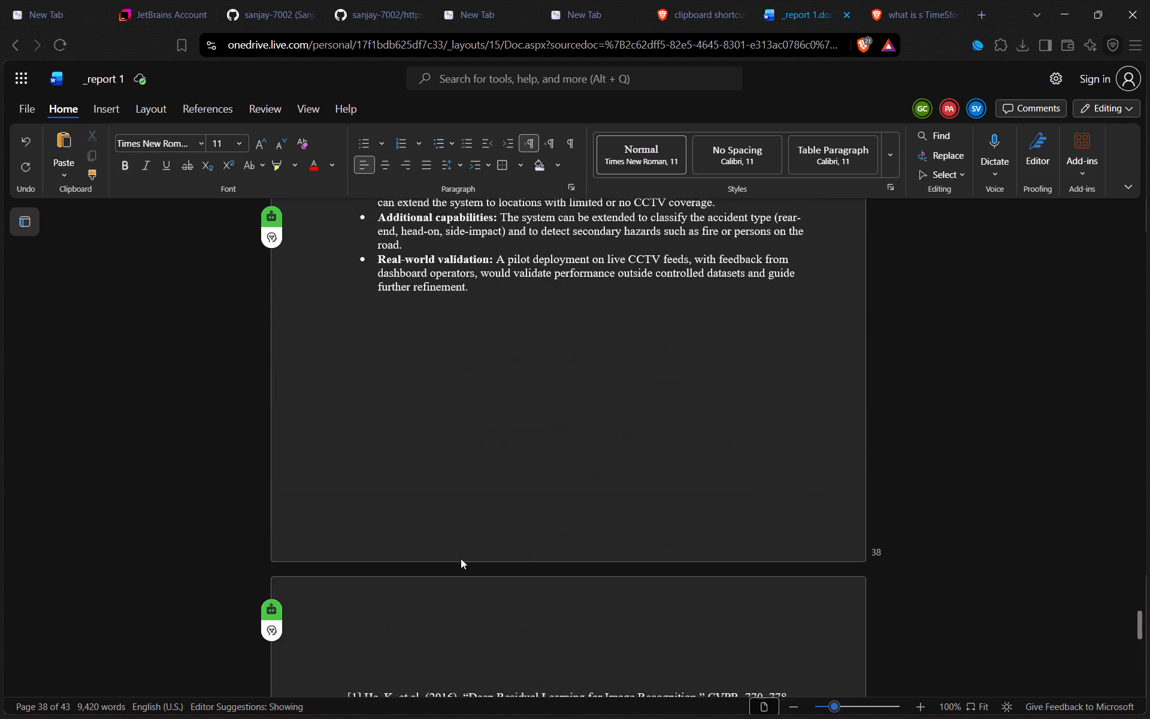
scroll(461, 558, up, 1)
scroll(461, 558, down, 5)
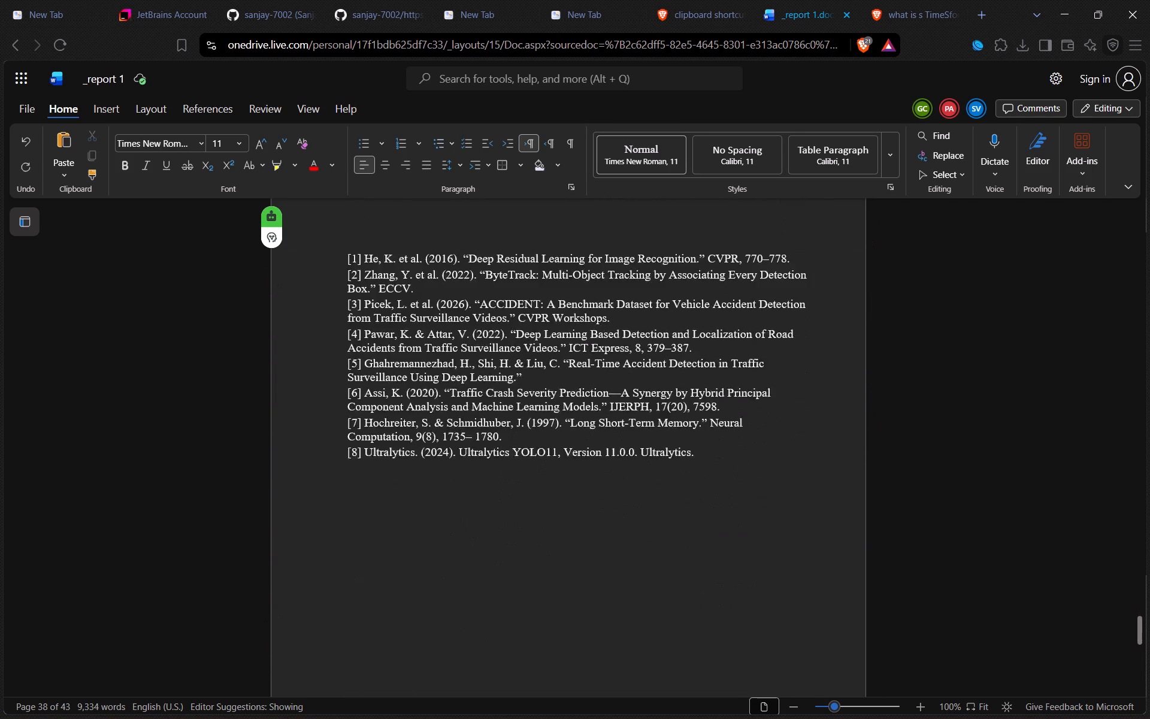
scroll(461, 558, down, 6)
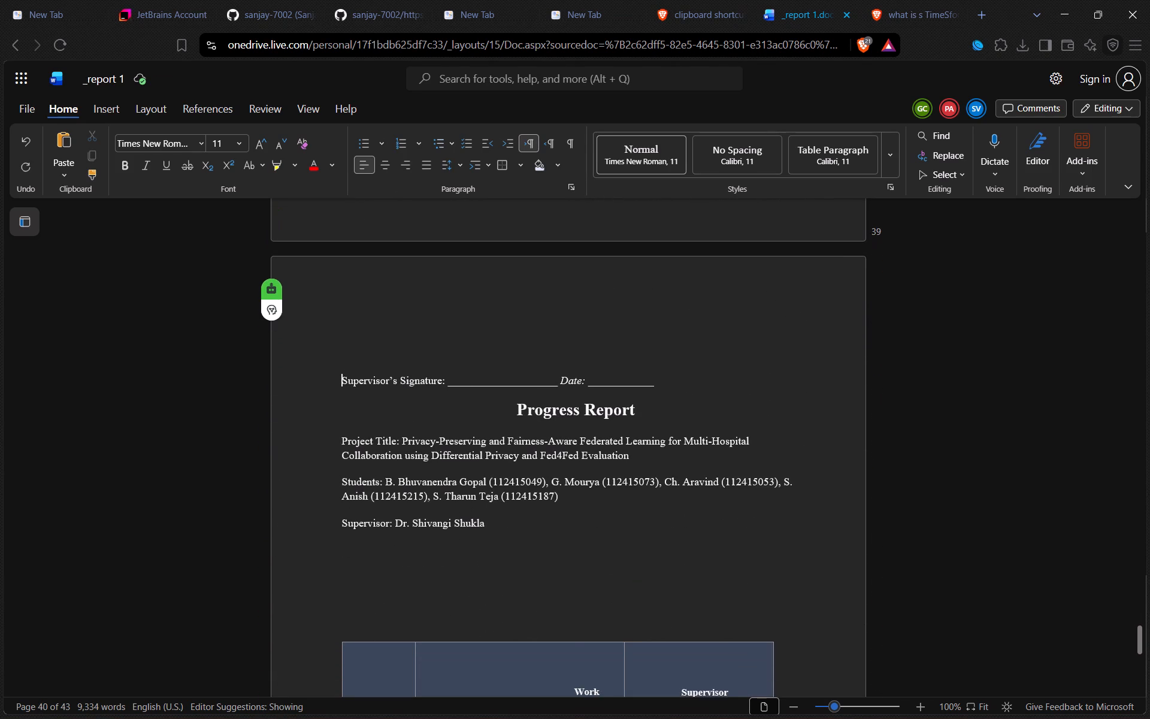
scroll(461, 558, down, 5)
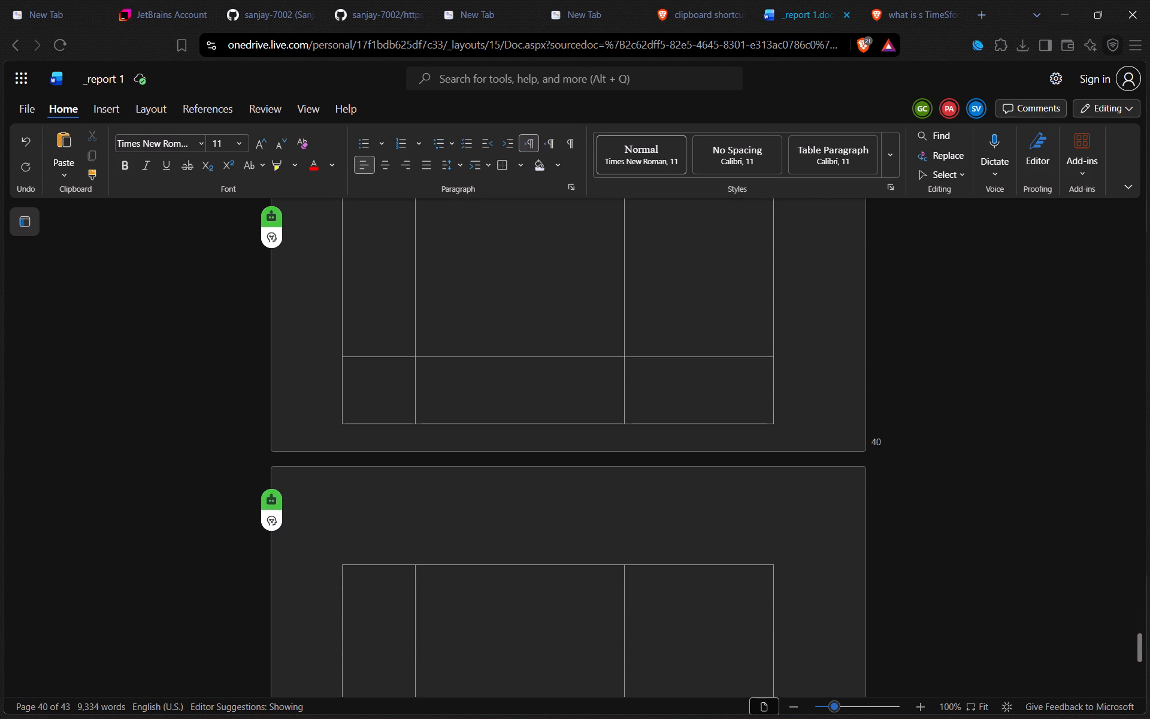
scroll(461, 558, down, 5)
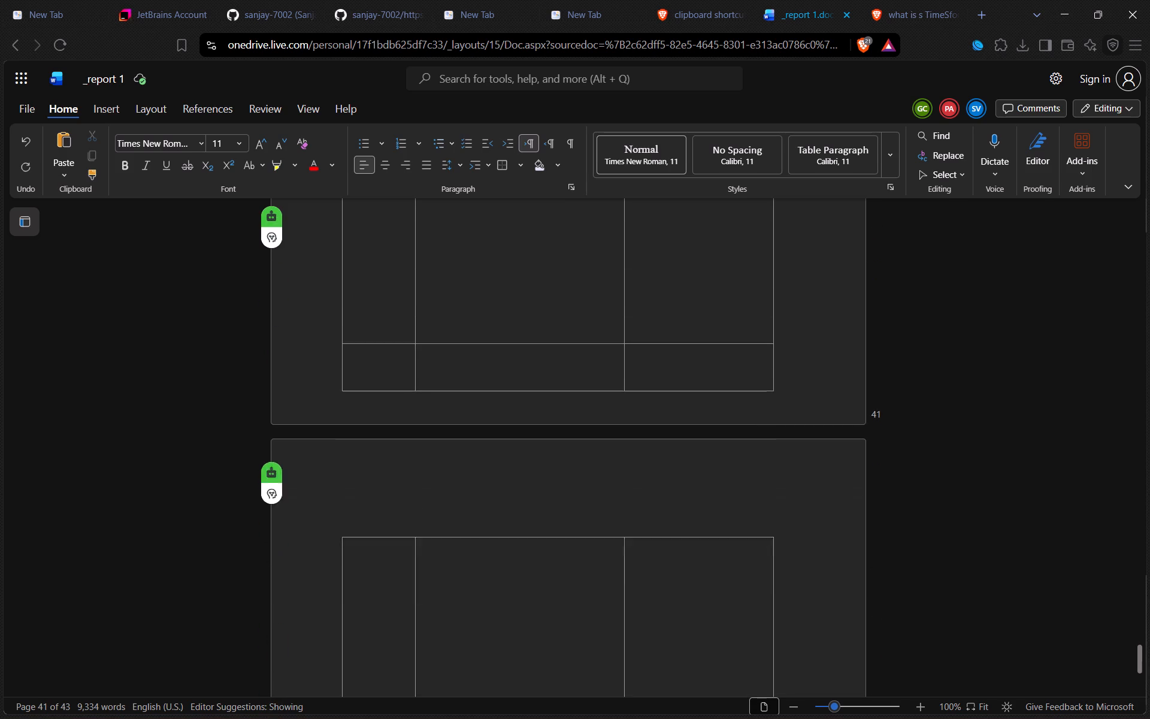
scroll(461, 558, down, 4)
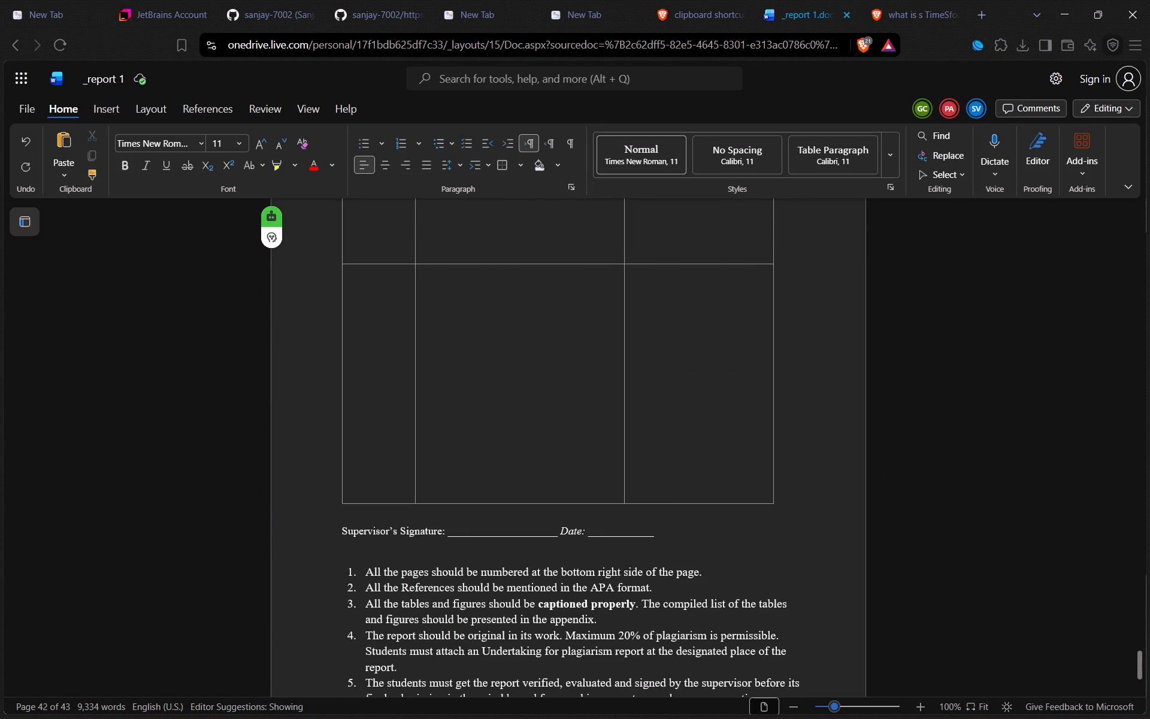
scroll(461, 558, right, 1)
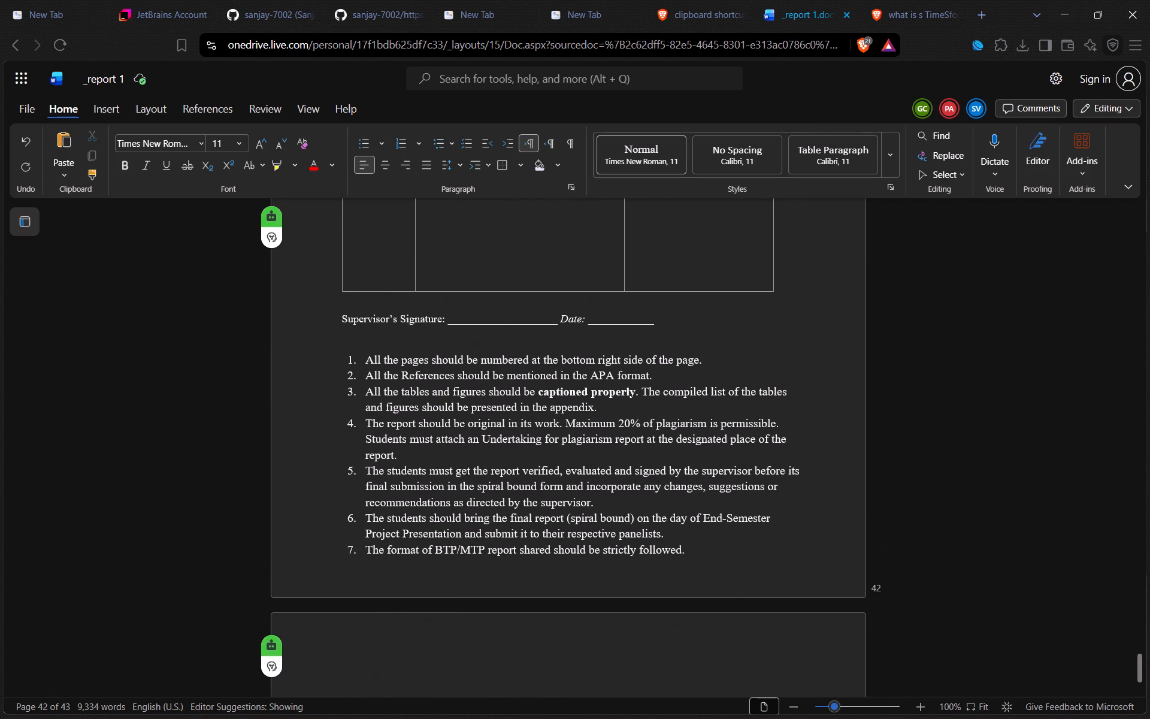
scroll(461, 558, right, 1)
Widen the remaining Progress Report table by extending the outer border of the Supervisor remarks column to the page's text margin.
scroll(503, 346, up, 8)
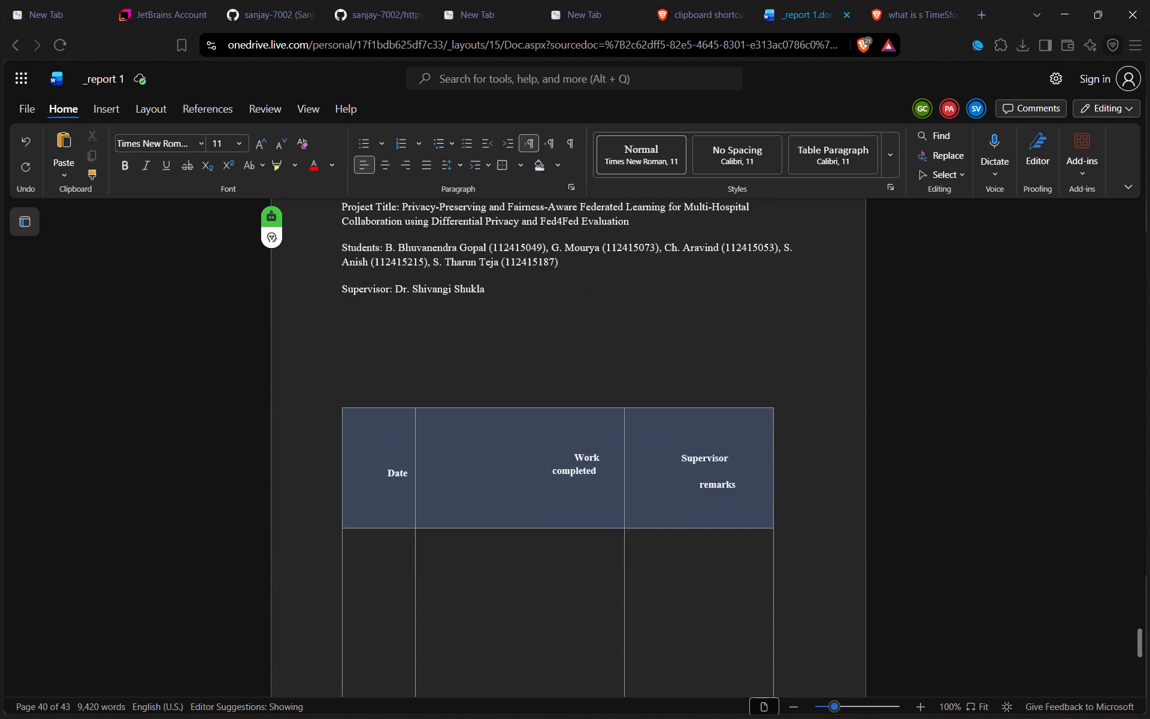
scroll(503, 346, up, 2)
click(353, 280)
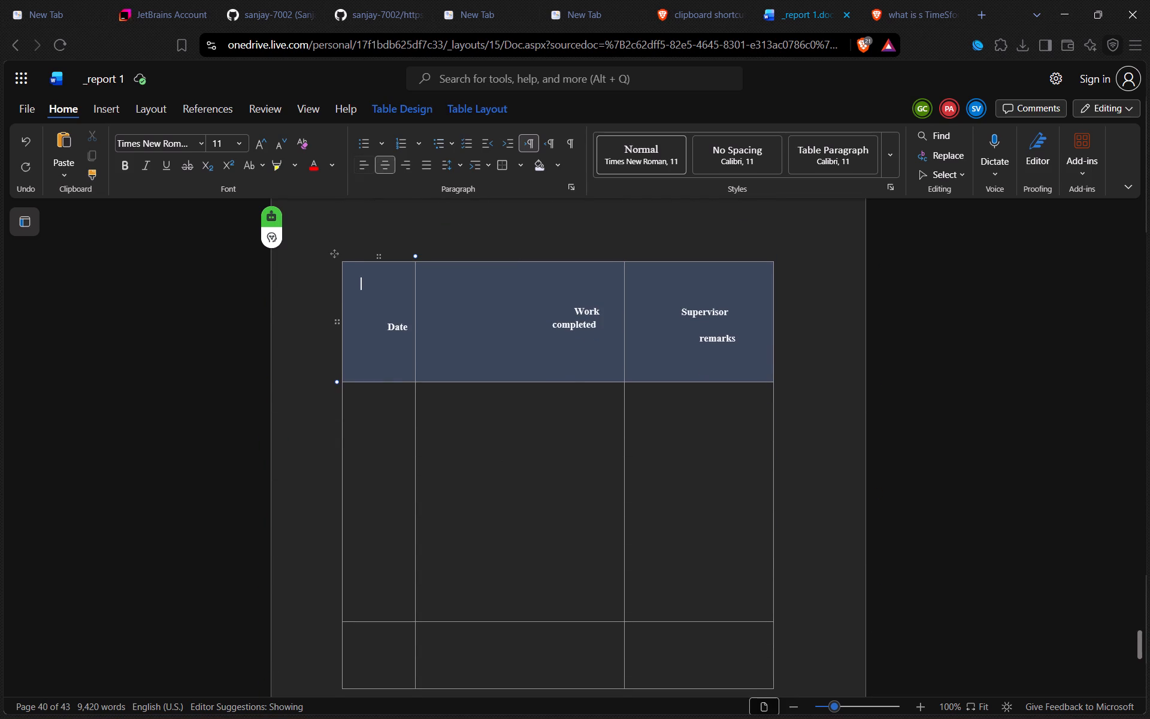
drag(337, 256, 395, 308)
click(395, 308)
click(504, 425)
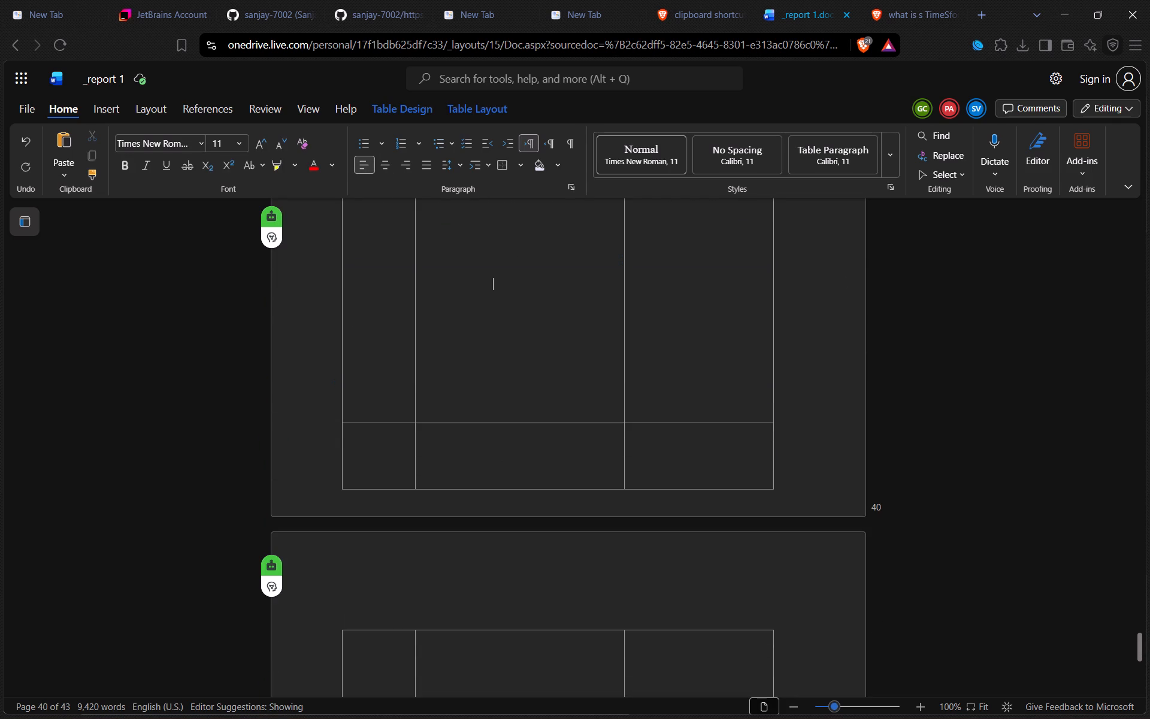
click(774, 484)
drag(776, 485, 833, 461)
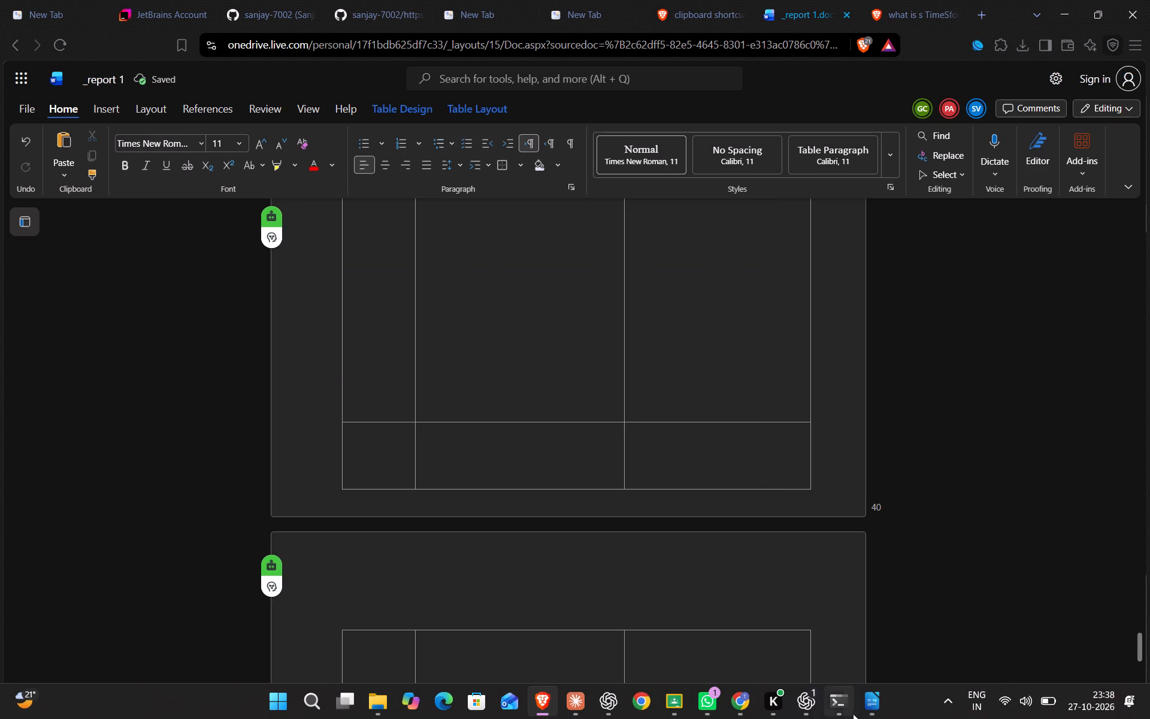
Switch to LibreOffice Writer and examine the original Progress Report page's layout in the federated learning report.
click(868, 702)
click(547, 379)
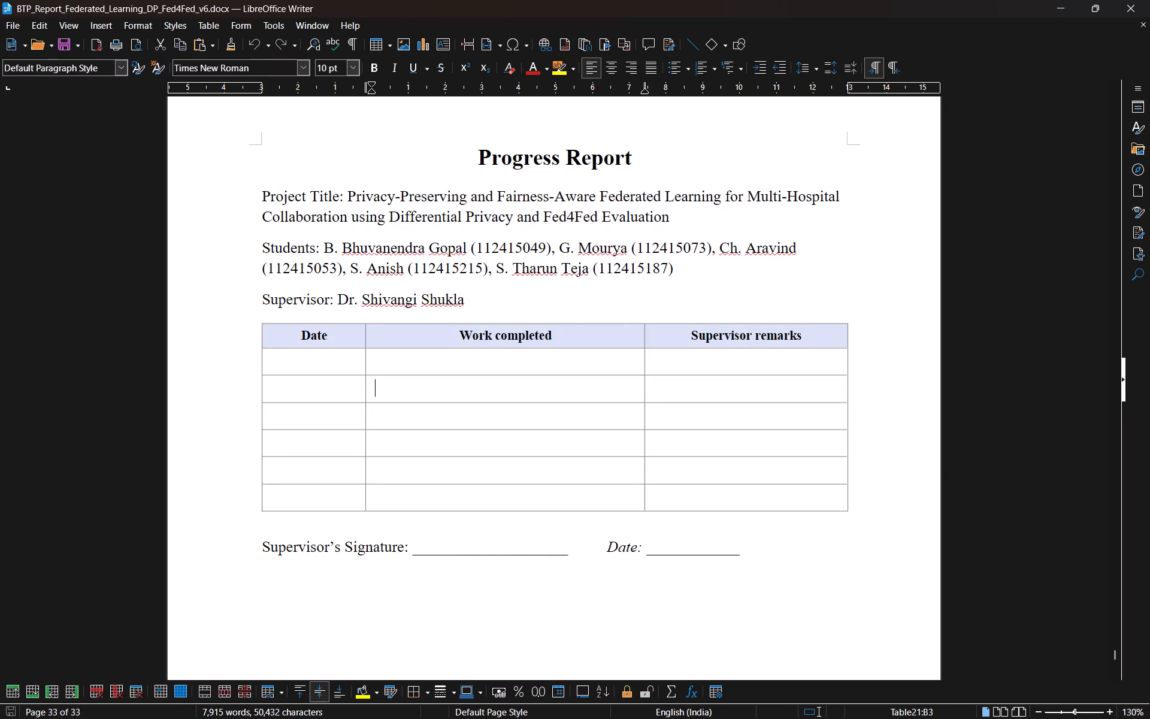
scroll(547, 379, up, 3)
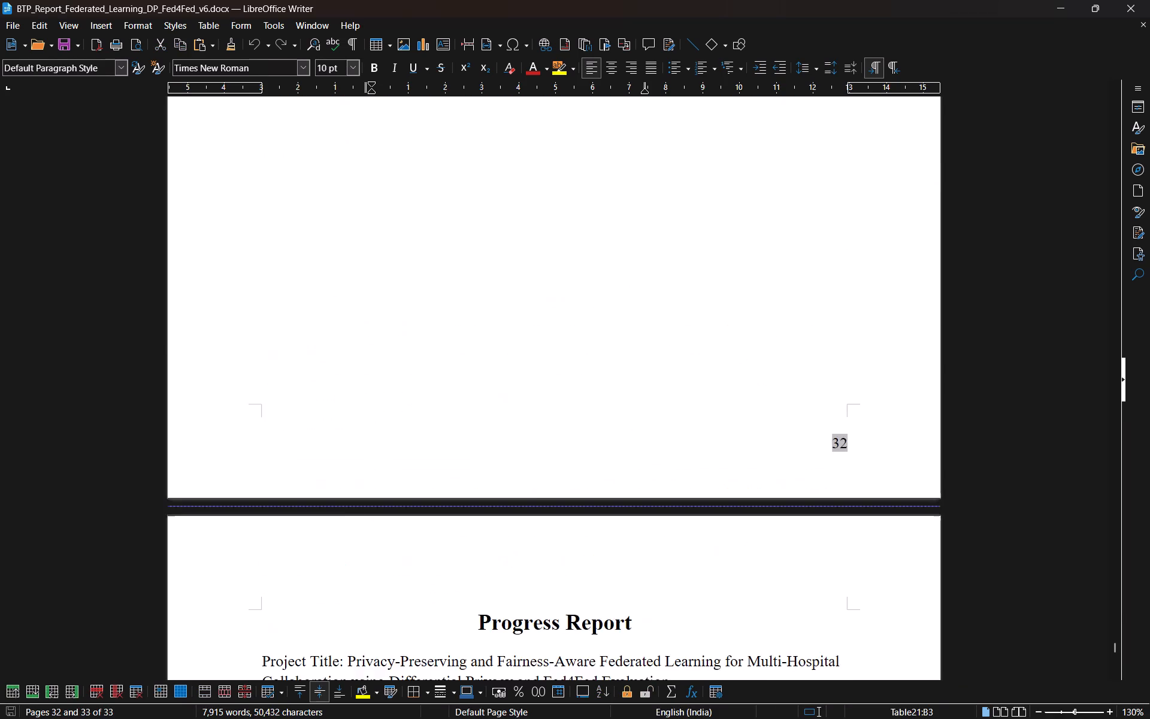
scroll(547, 379, down, 6)
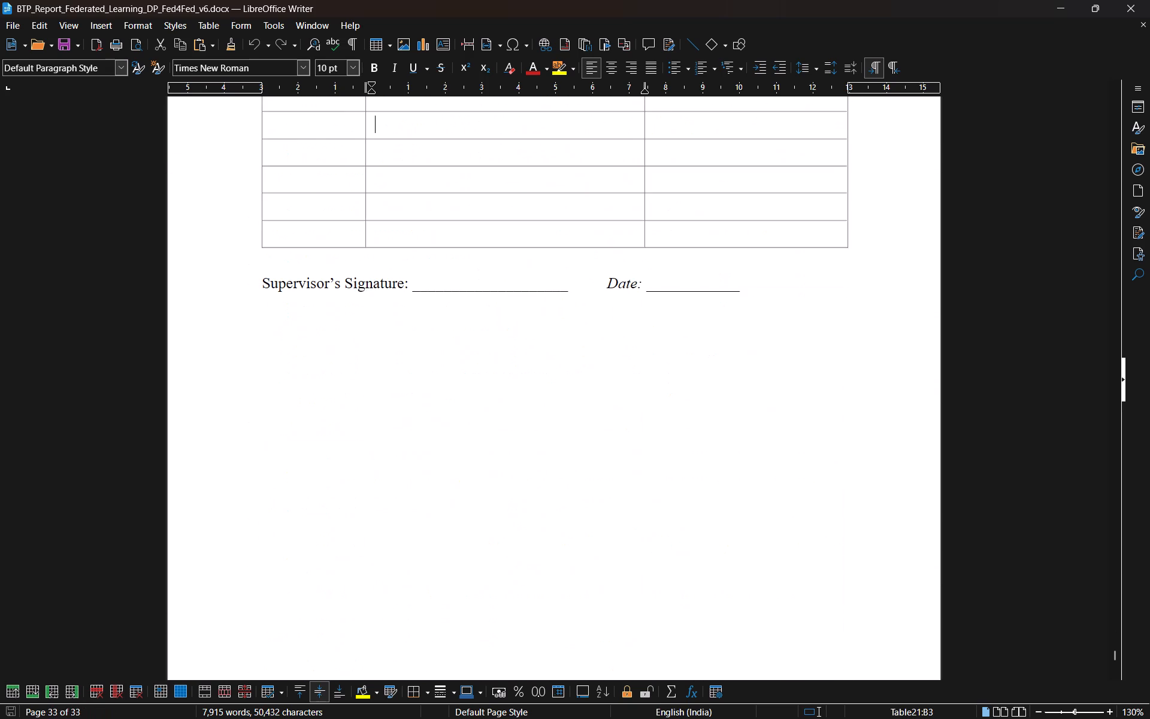
scroll(547, 379, up, 2)
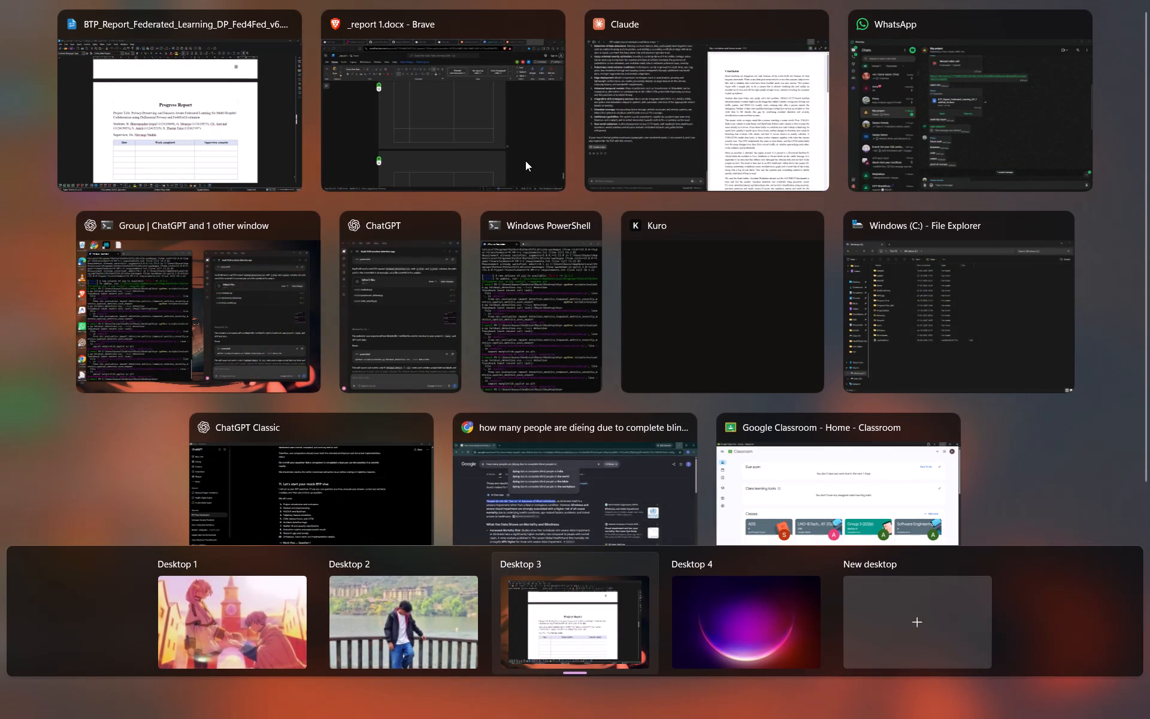
Switch to Word in Brave and delete the signature line, Progress Report heading and project, student and supervisor details above the remaining table.
click(471, 137)
scroll(581, 321, up, 5)
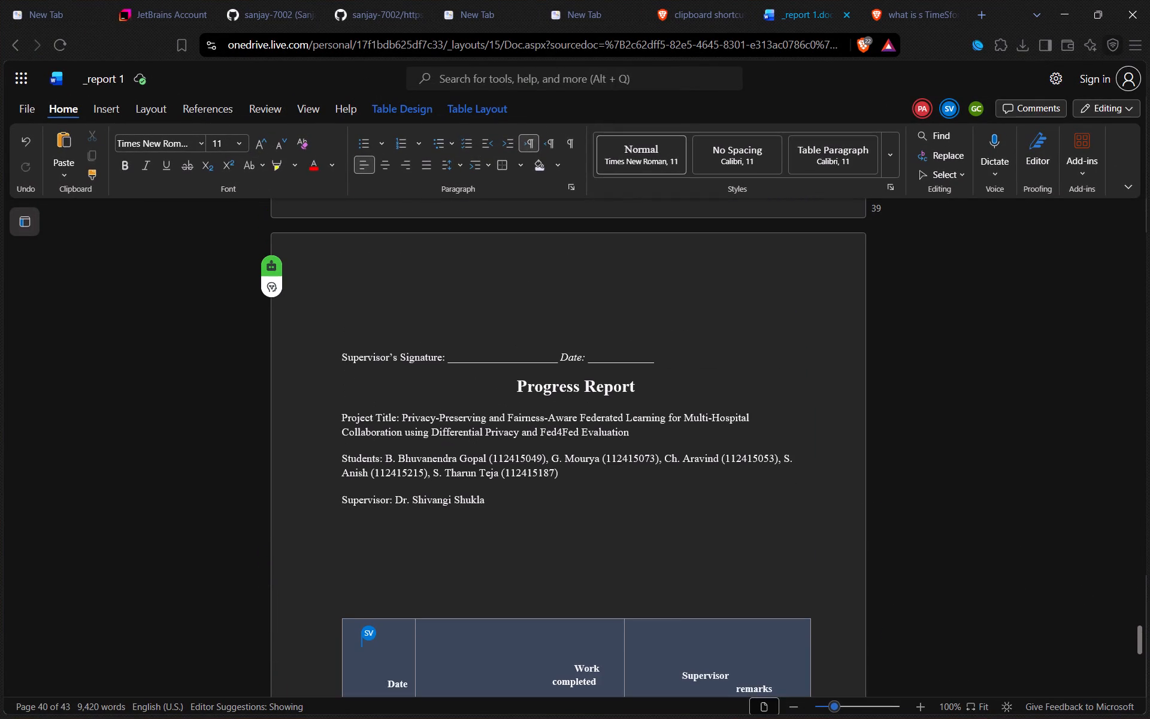
scroll(581, 321, up, 1)
drag(344, 363, 507, 511)
key(BackSpace)
Delete the Supervisor's Signature and Date line between the remaining Progress Report table and the numbered submission guidelines.
scroll(507, 511, down, 2)
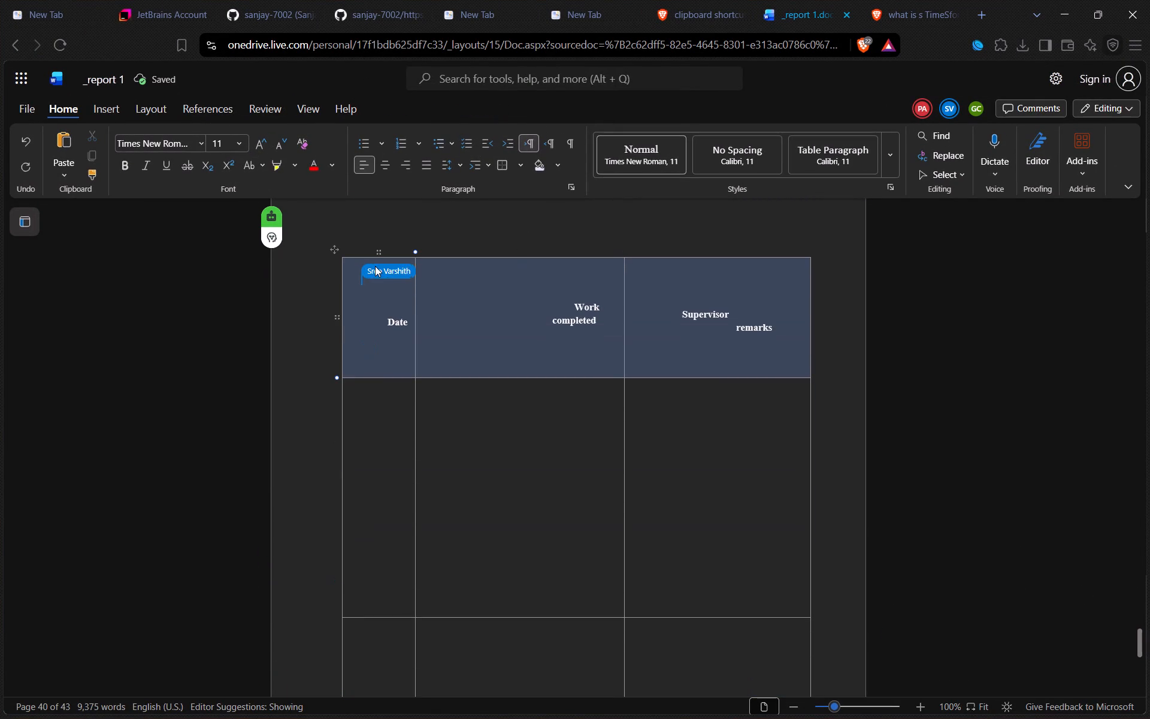
click(384, 322)
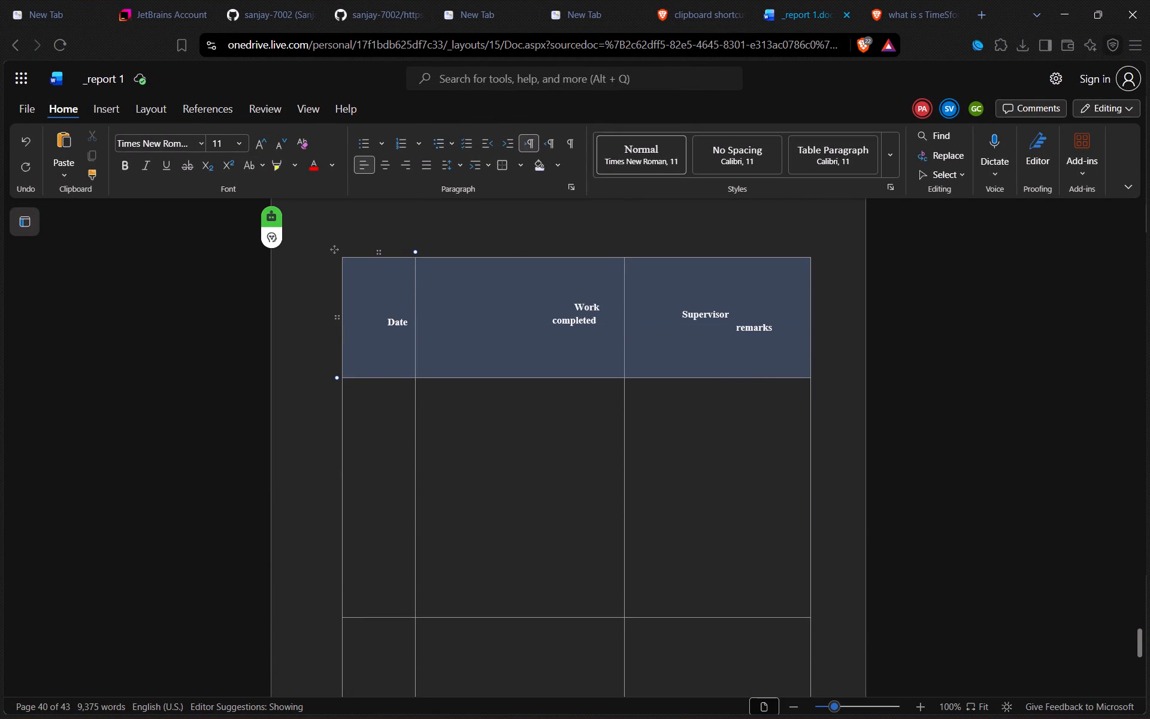
scroll(500, 587, down, 2)
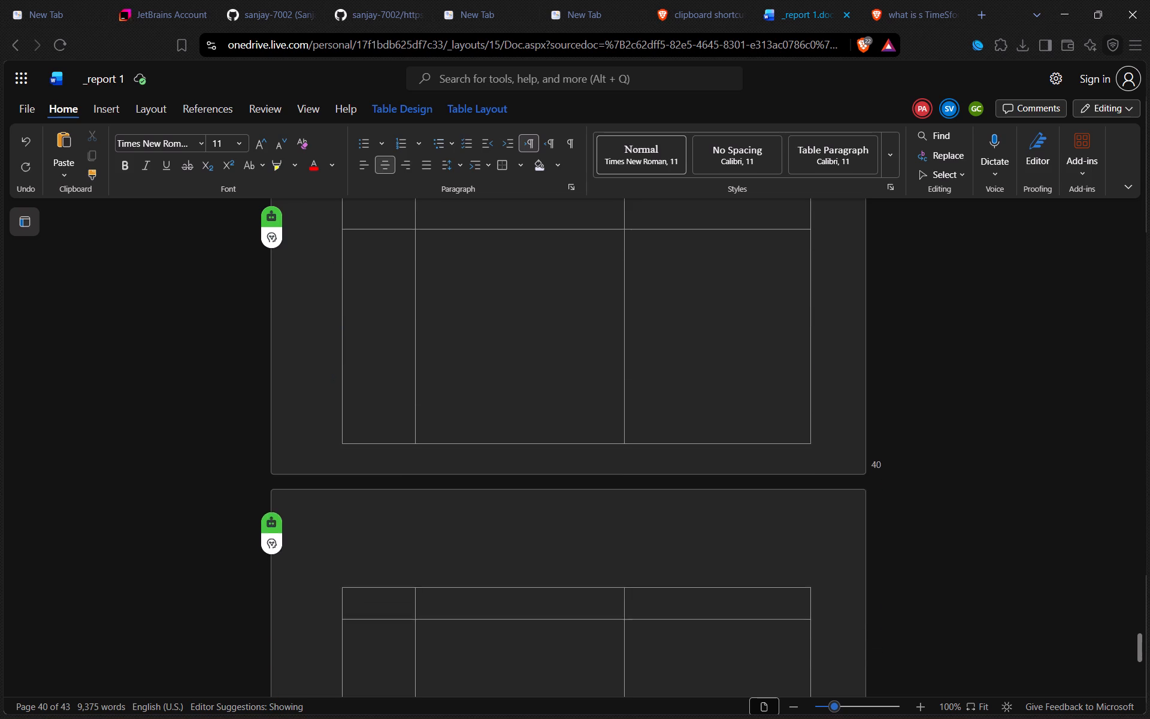
scroll(500, 587, down, 9)
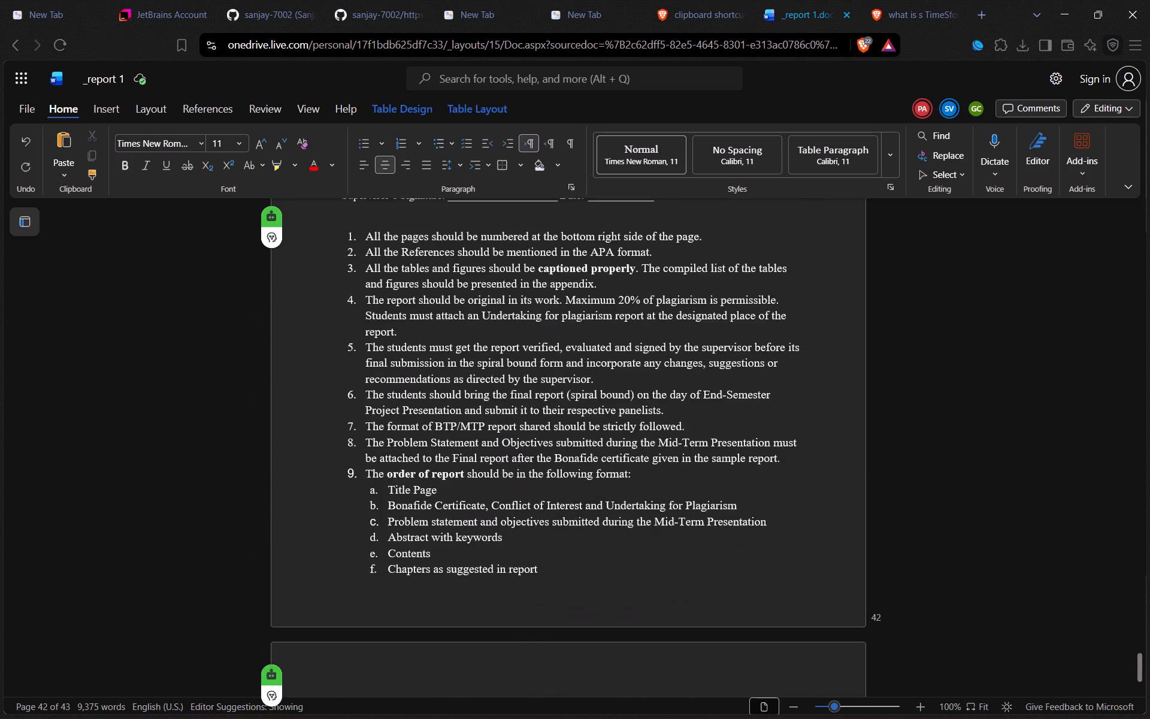
scroll(500, 587, down, 3)
drag(673, 498, 378, 489)
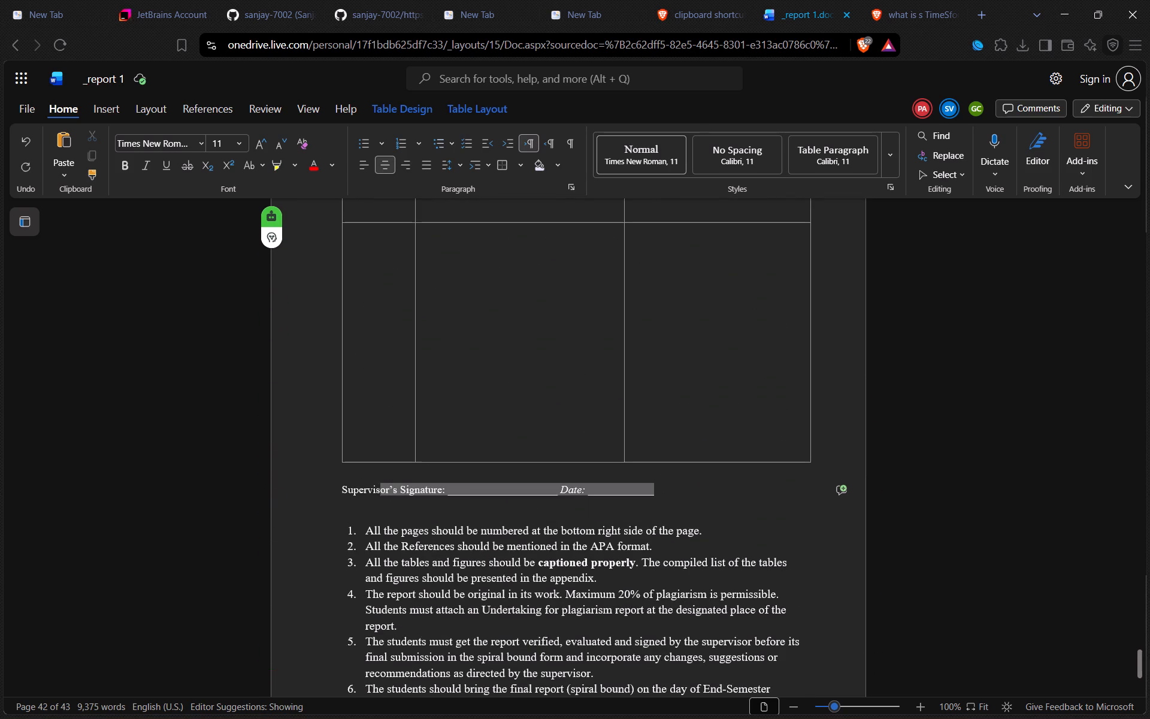
drag(378, 489, 343, 494)
key(BackSpace)
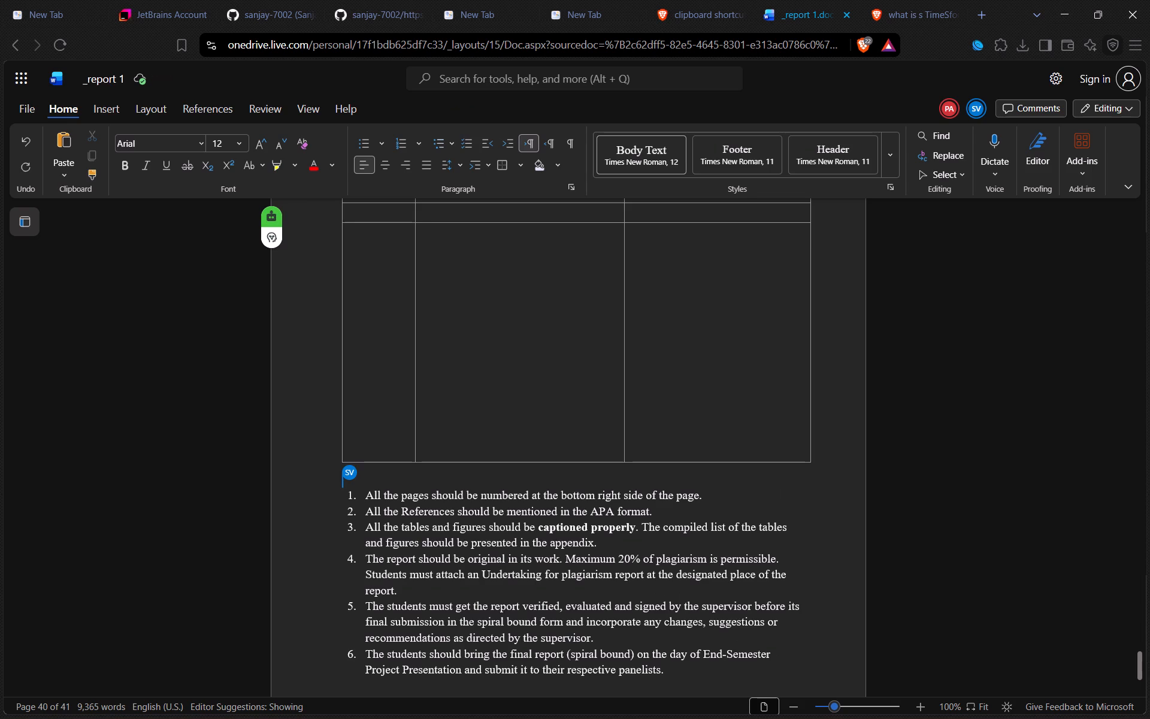
Examine the end of the report, from the references page through the numbered submission guidelines.
scroll(419, 518, down, 6)
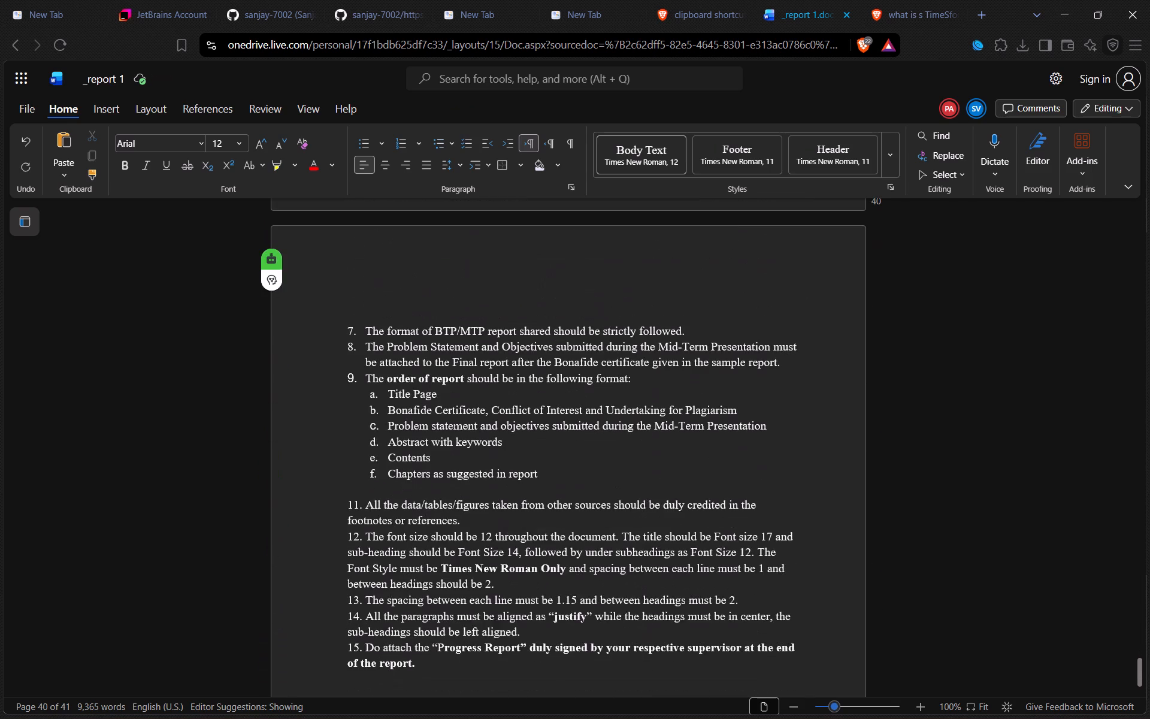
scroll(419, 518, down, 1)
scroll(419, 518, up, 5)
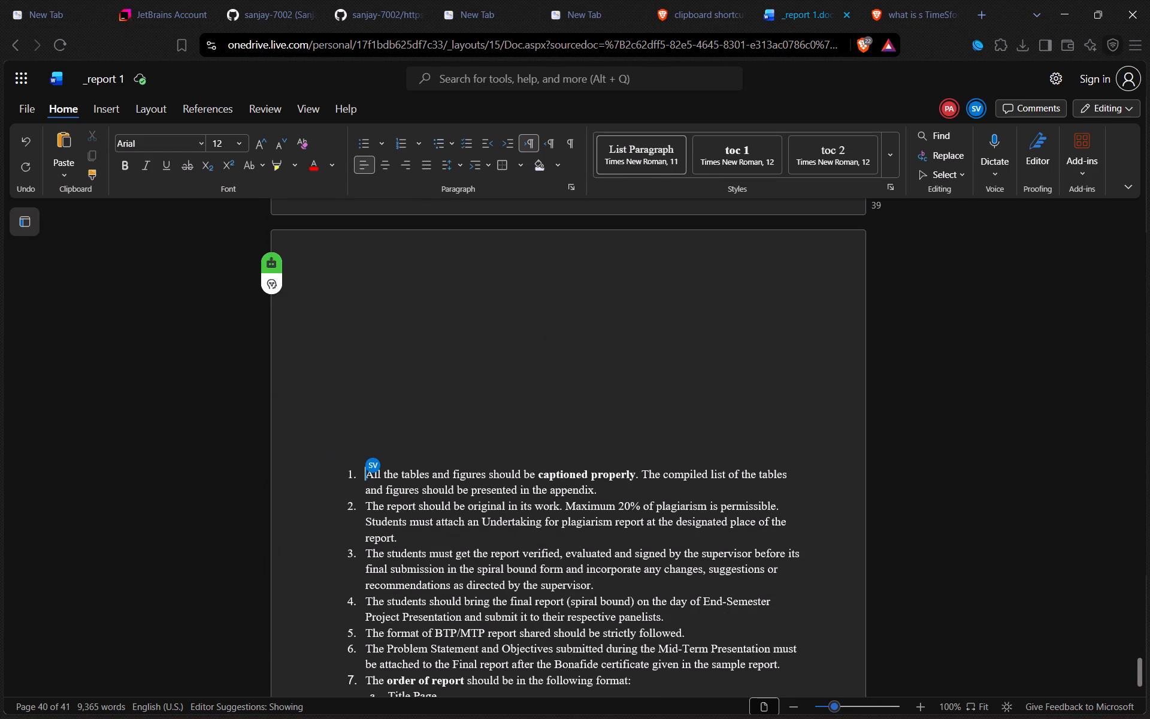
click(400, 437)
scroll(435, 391, up, 5)
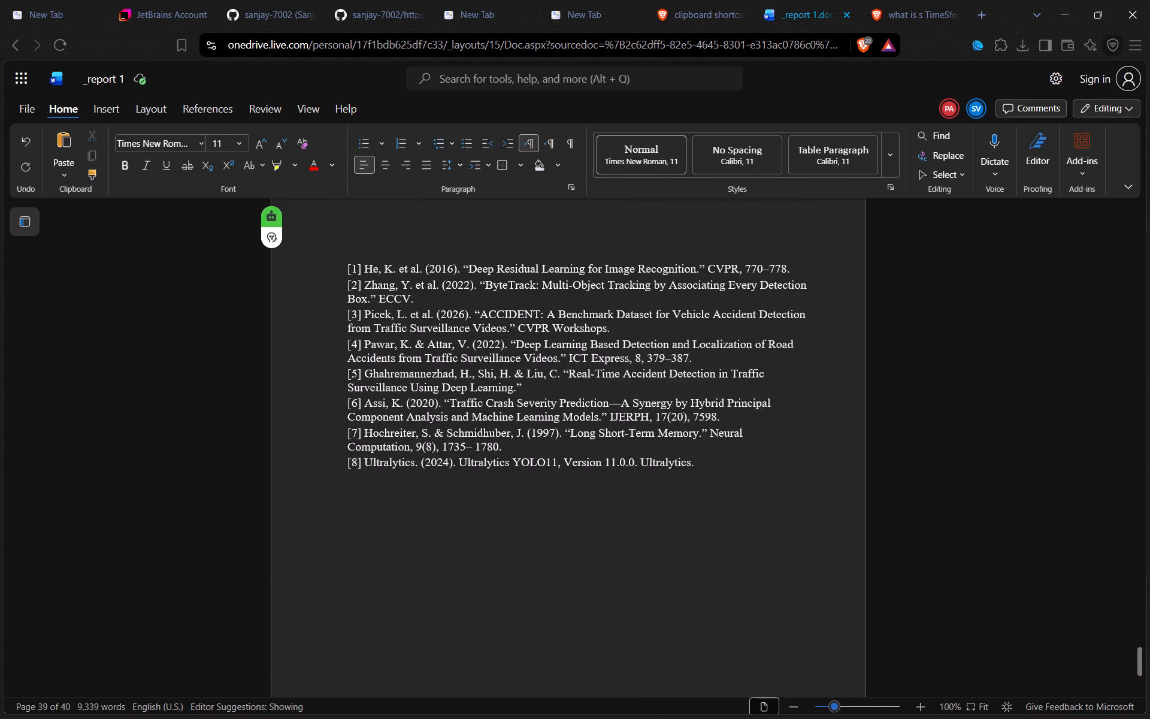
scroll(435, 391, up, 1)
scroll(435, 391, down, 7)
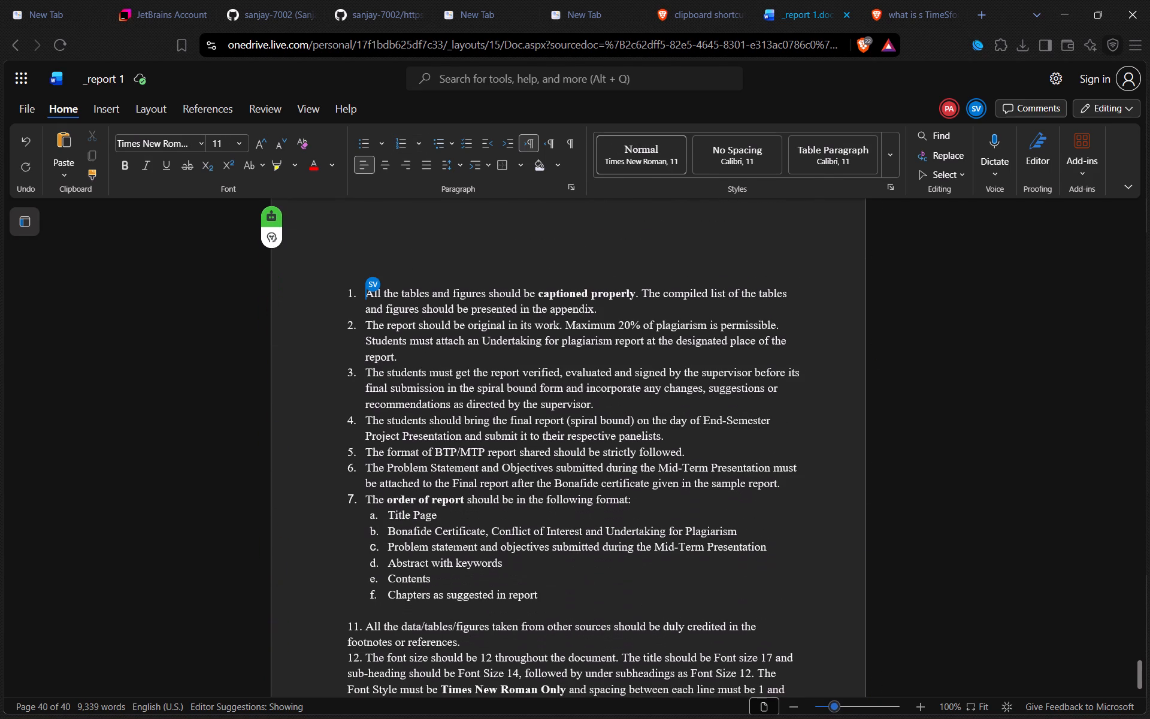
scroll(435, 391, down, 4)
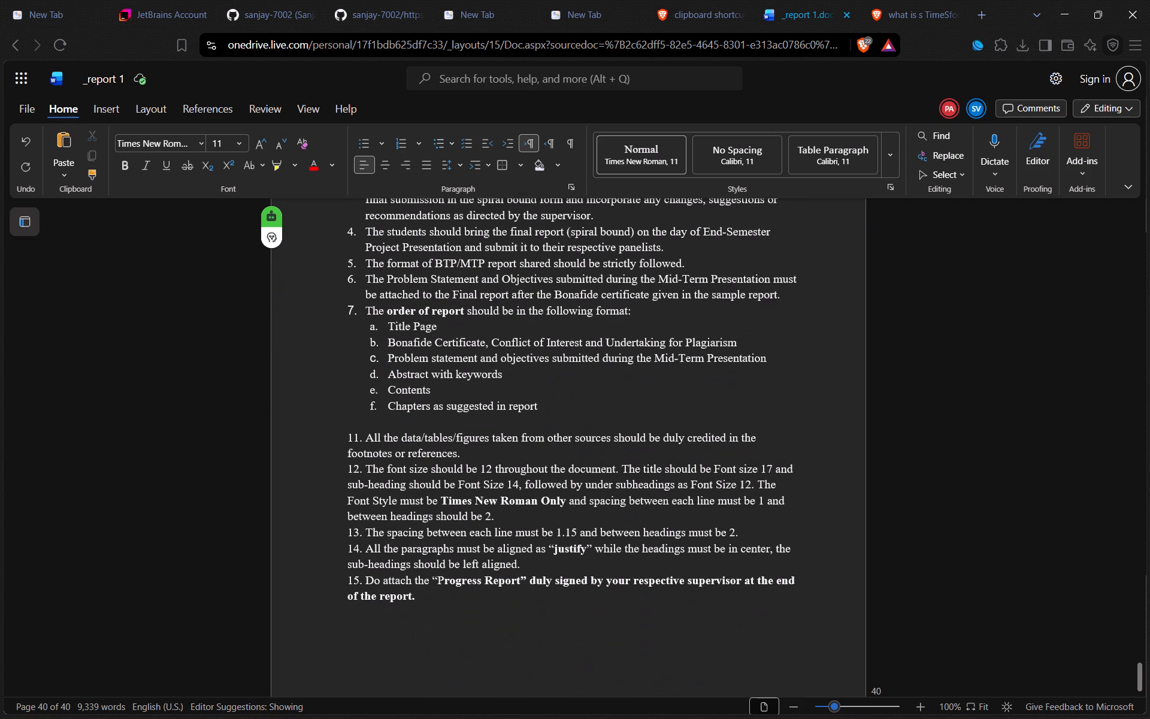
scroll(435, 391, up, 8)
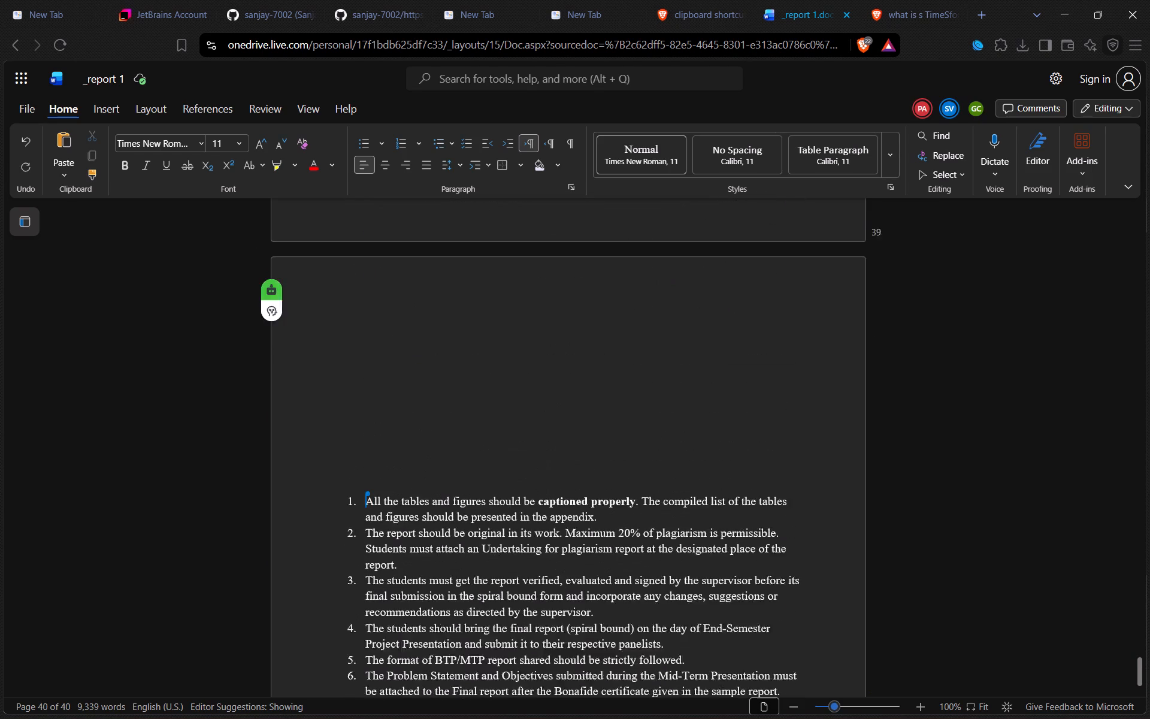
scroll(435, 391, up, 1)
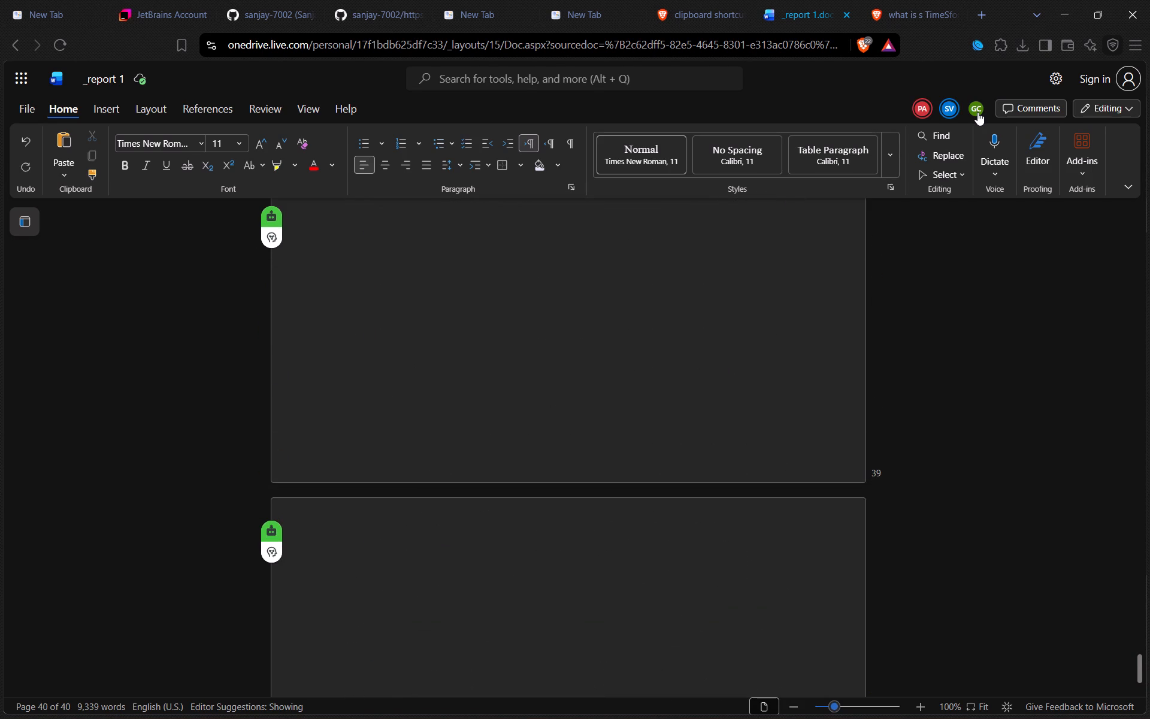
Check who the GC collaborator in the shared document is.
click(978, 112)
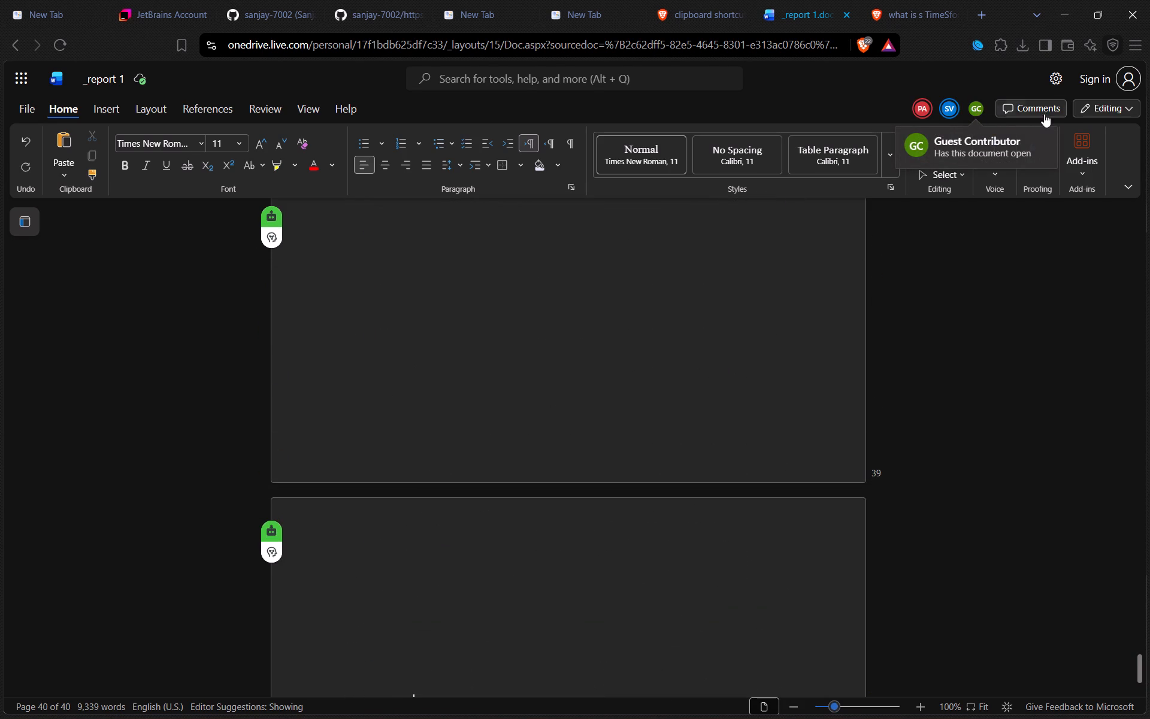
click(975, 114)
Review the report from the references back through Future Scope to the placeholder Title page, and return to the Conclusion and Future Scope heading.
scroll(411, 505, up, 2)
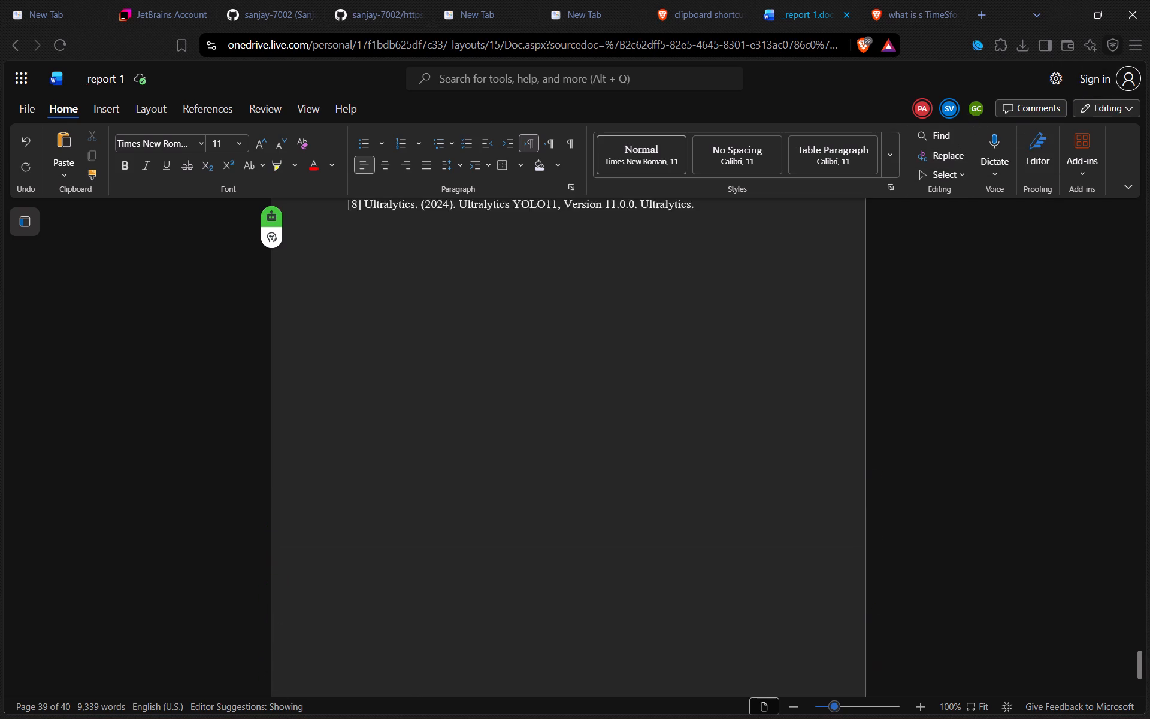
scroll(411, 505, up, 5)
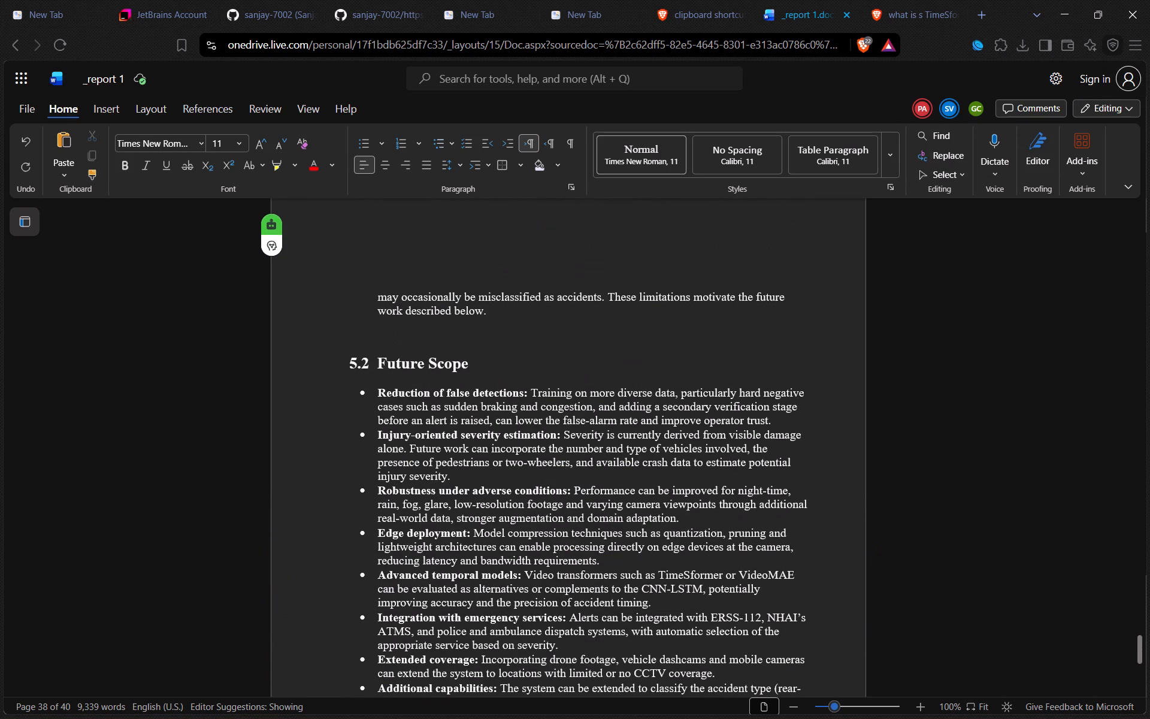
scroll(541, 545, up, 4)
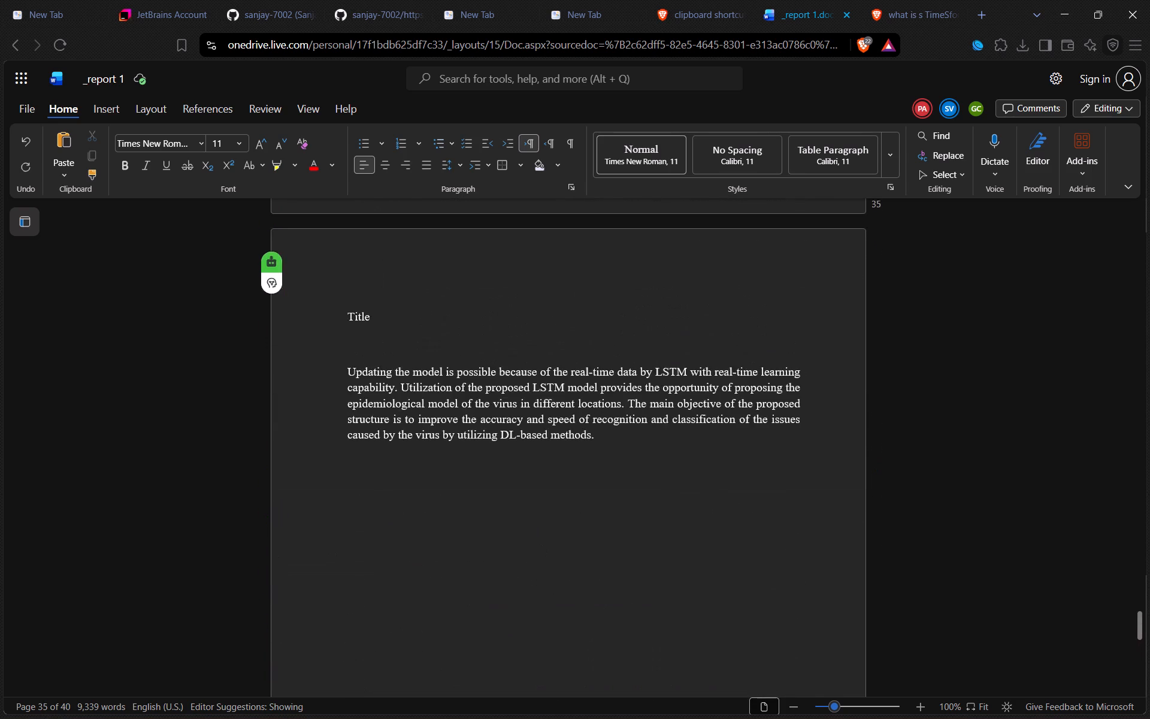
scroll(541, 545, up, 4)
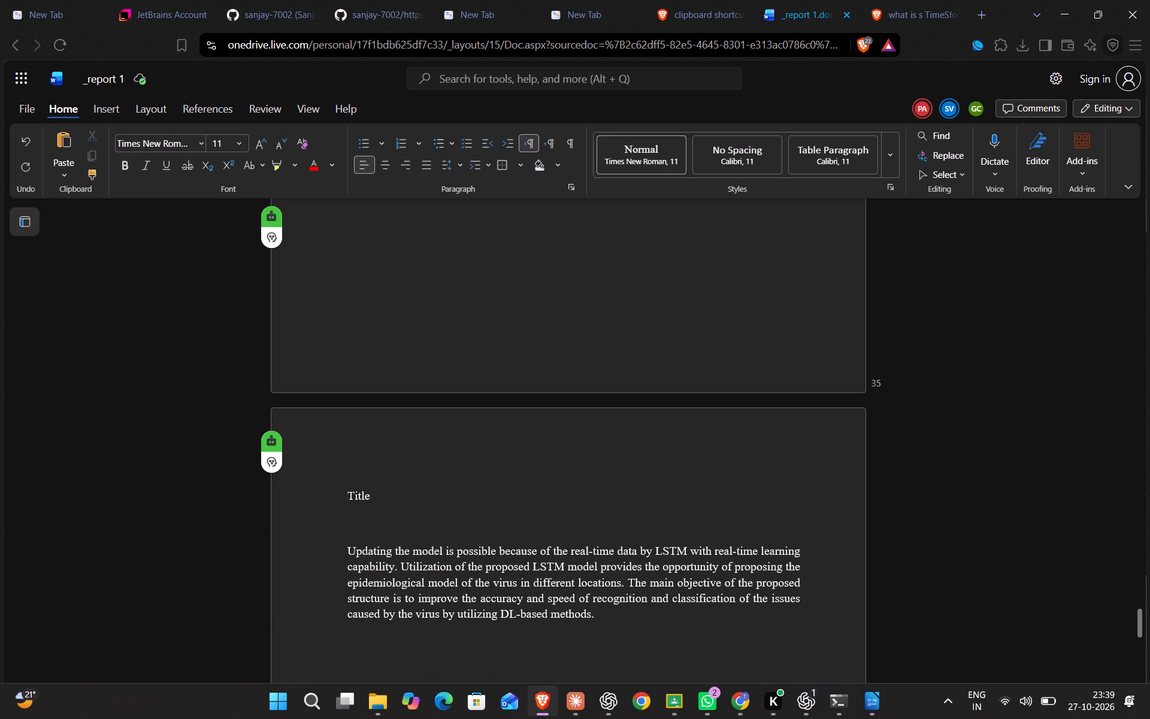
scroll(649, 584, down, 1)
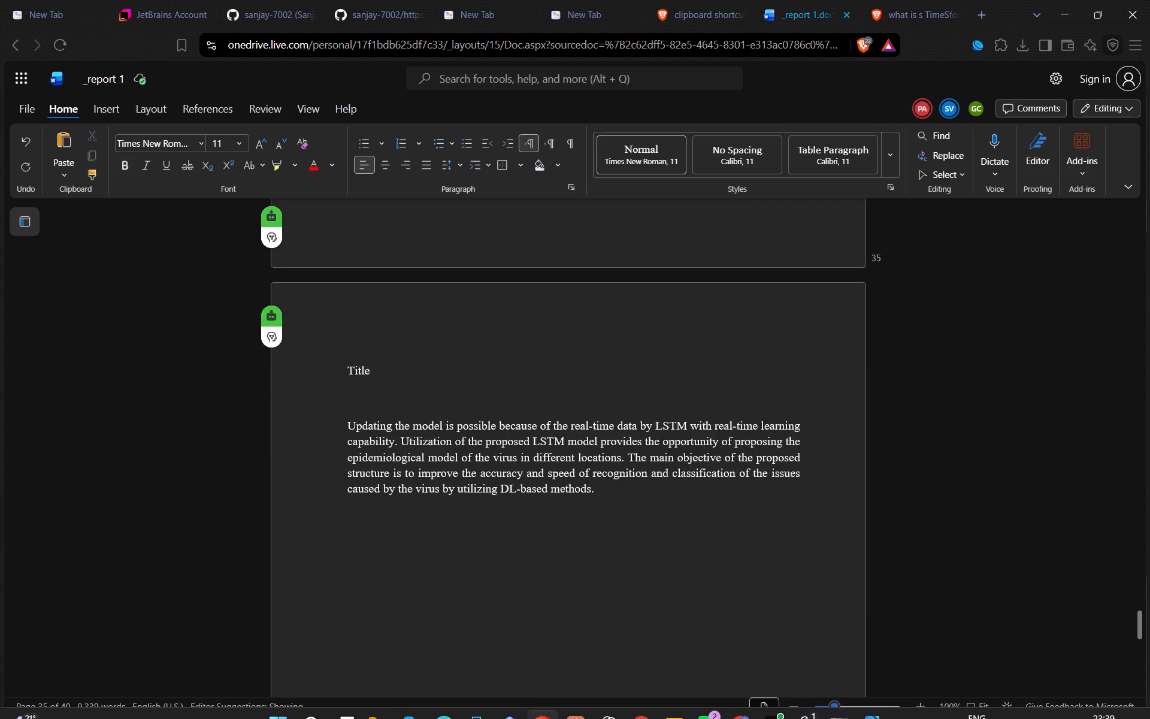
scroll(649, 584, down, 3)
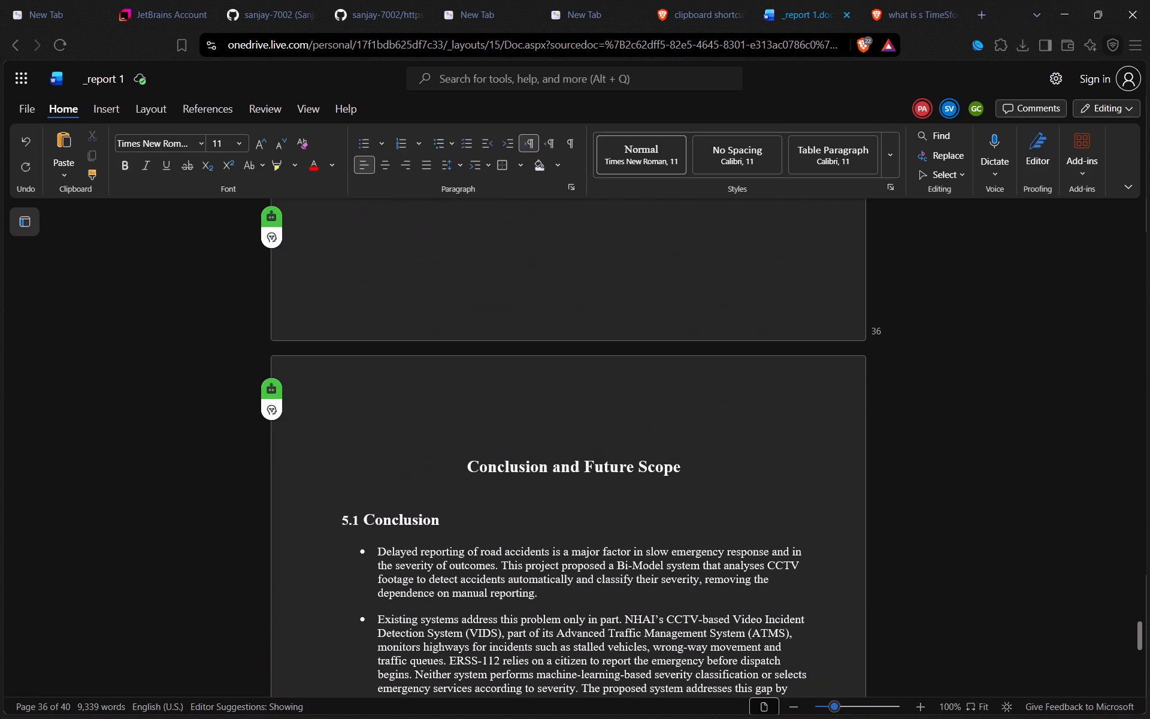
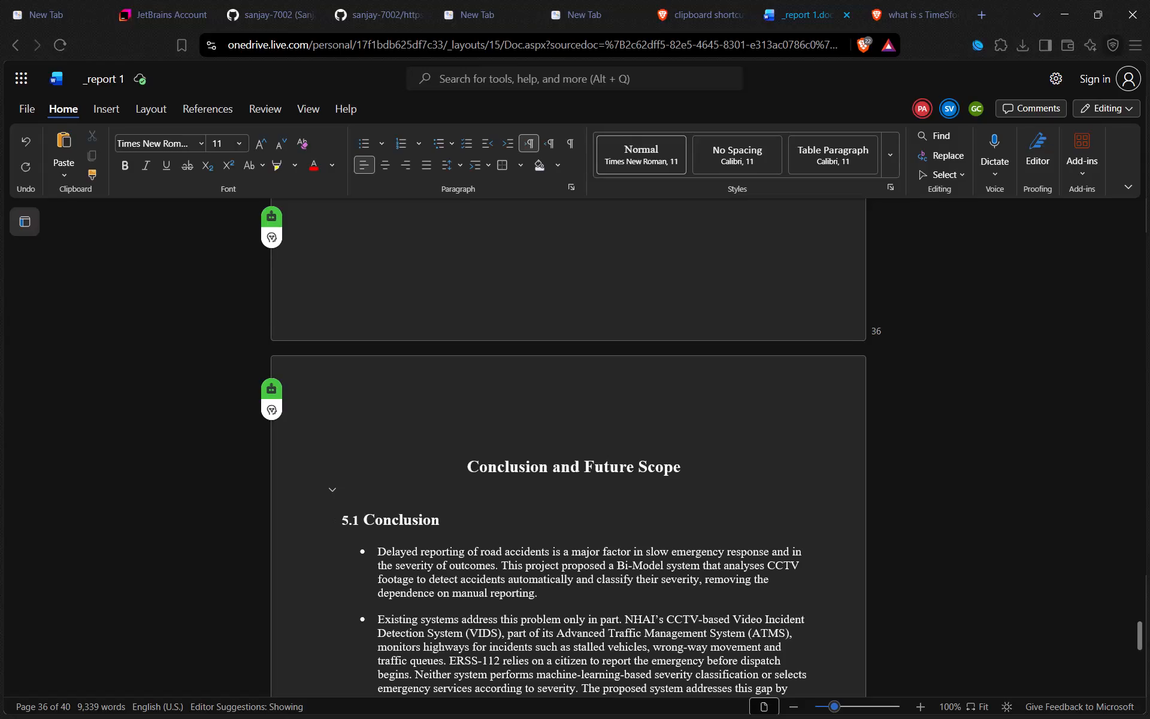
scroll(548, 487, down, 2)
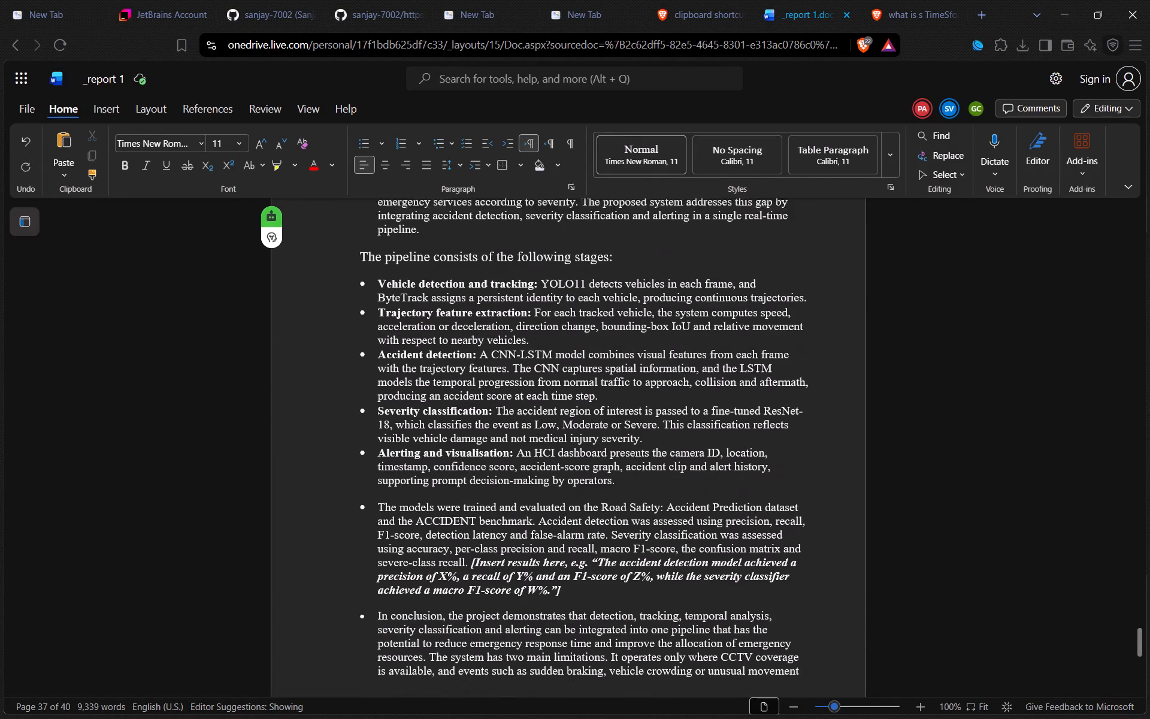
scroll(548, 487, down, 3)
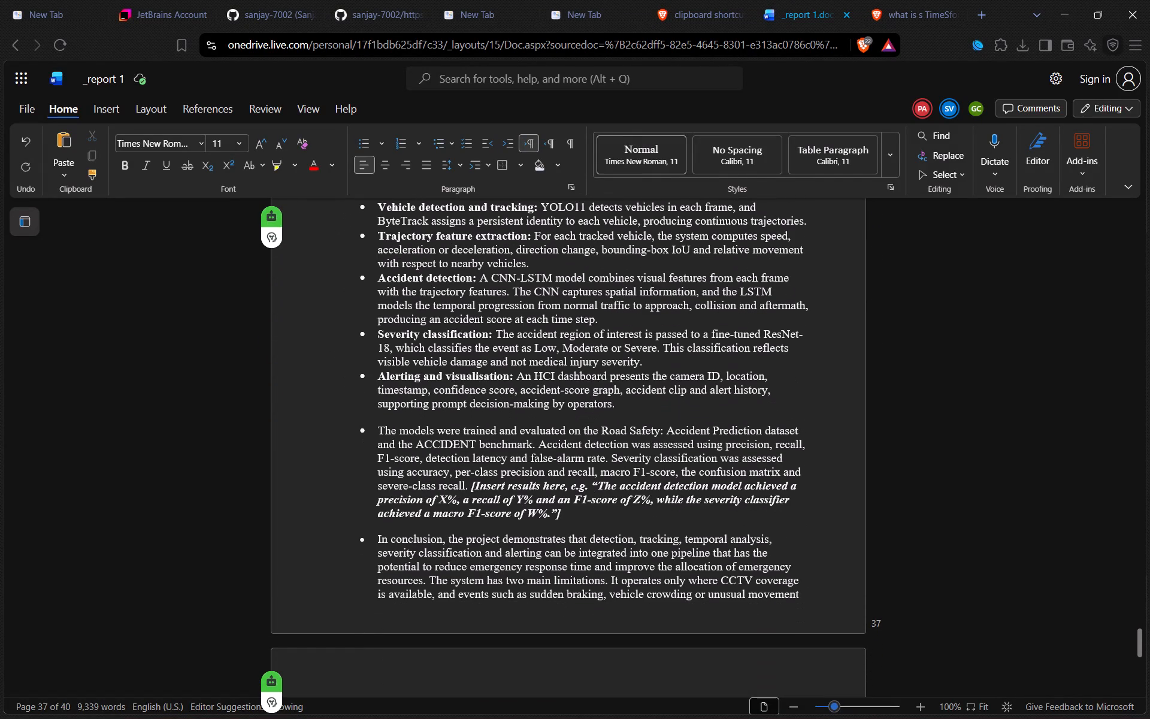
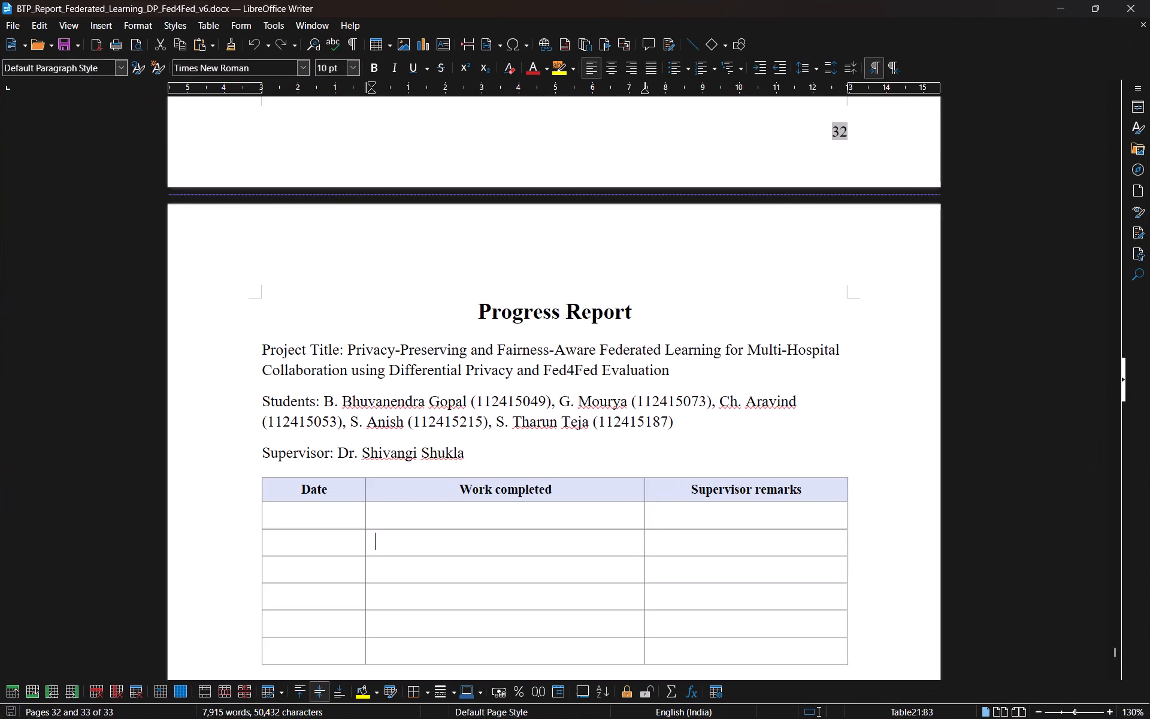
scroll(436, 457, up, 1)
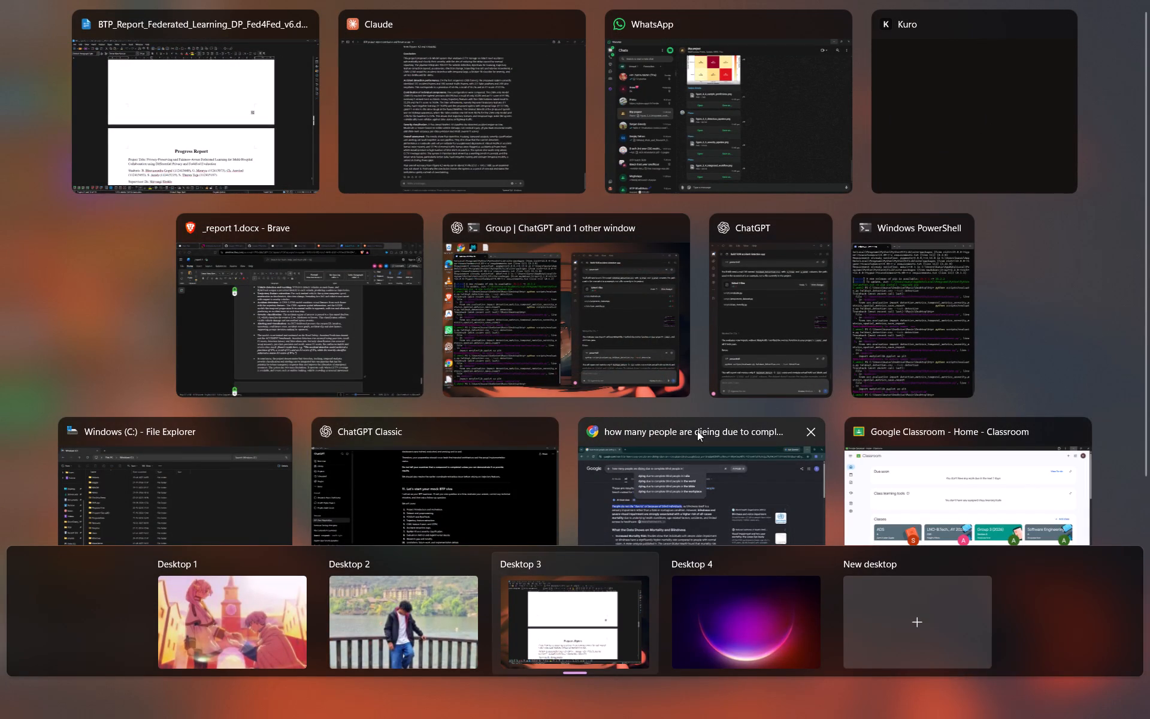
click(315, 295)
scroll(441, 460, up, 1)
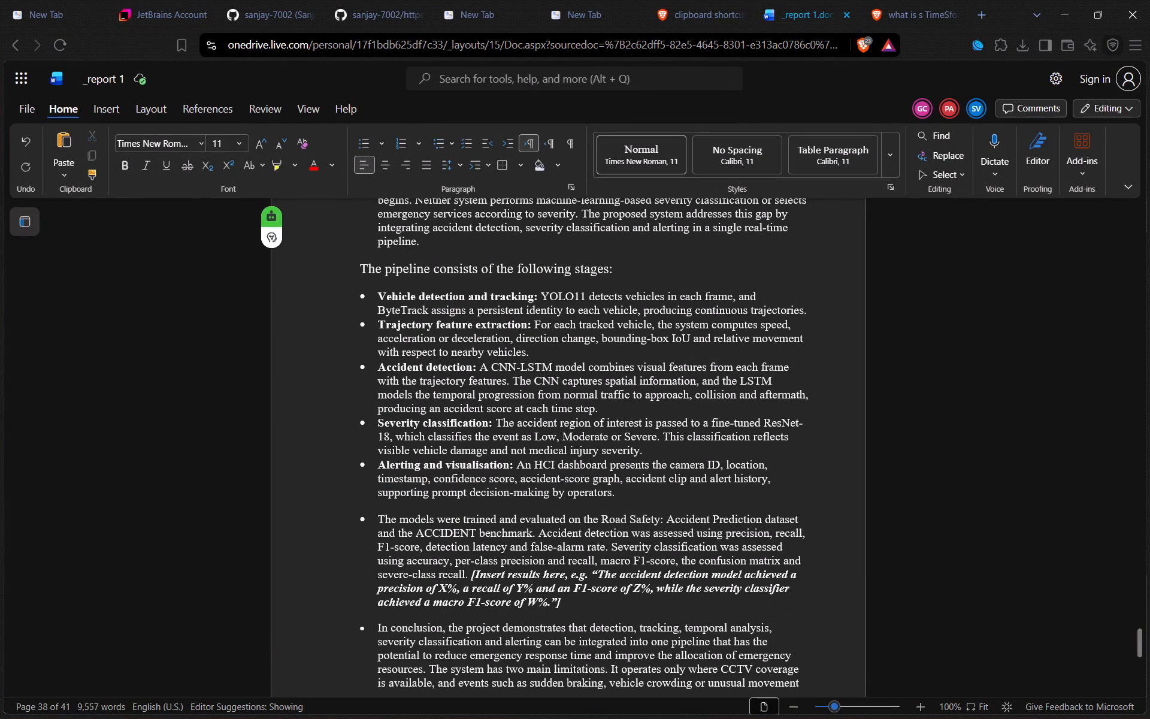
click(314, 114)
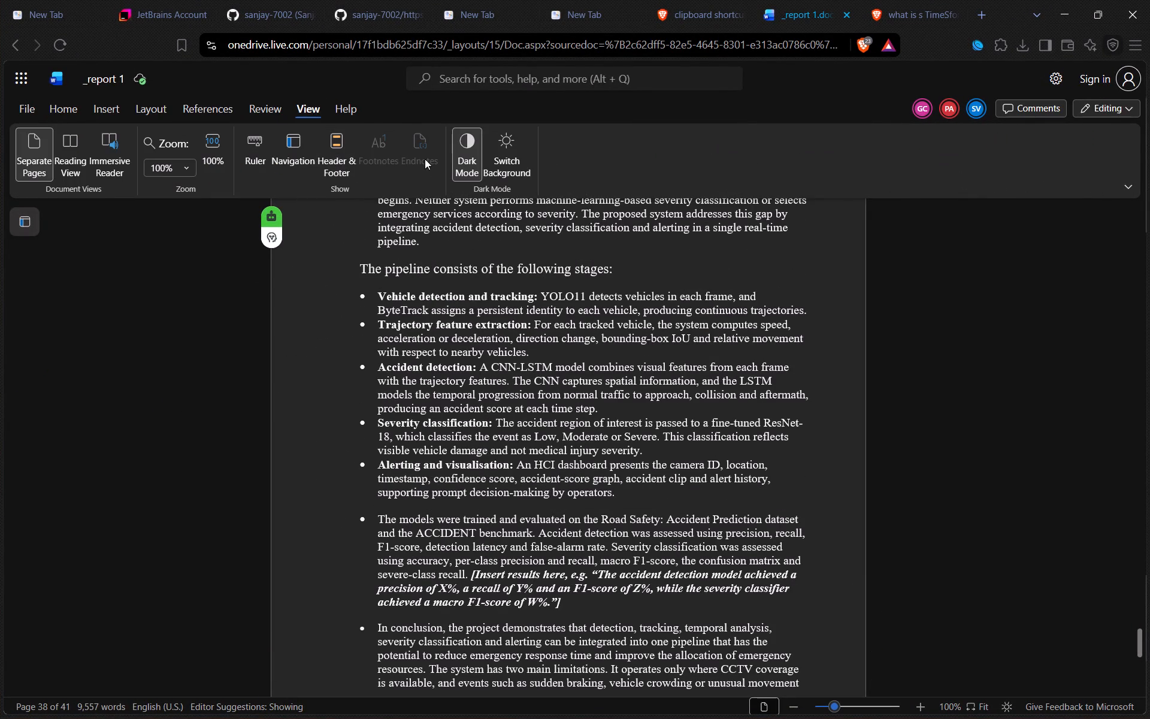
click(512, 150)
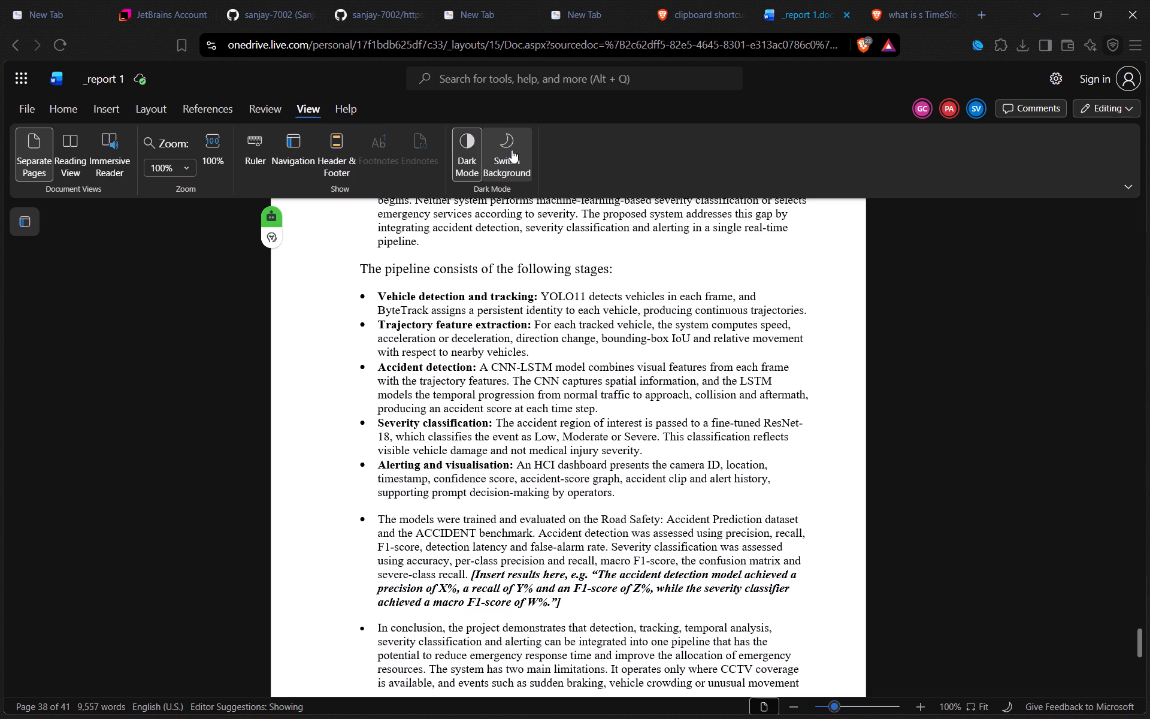
Review the report's Conclusion and Future Scope chapter, from the start of section 5.2 back up to the chapter heading.
scroll(473, 447, down, 1)
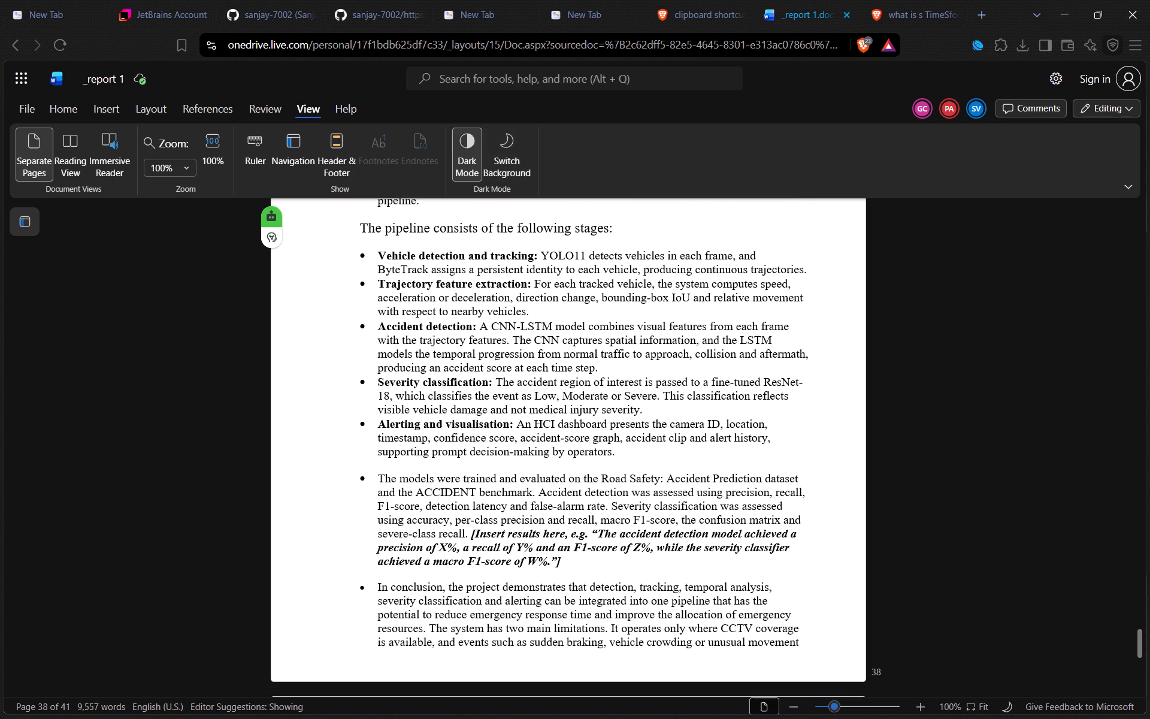
scroll(473, 447, down, 3)
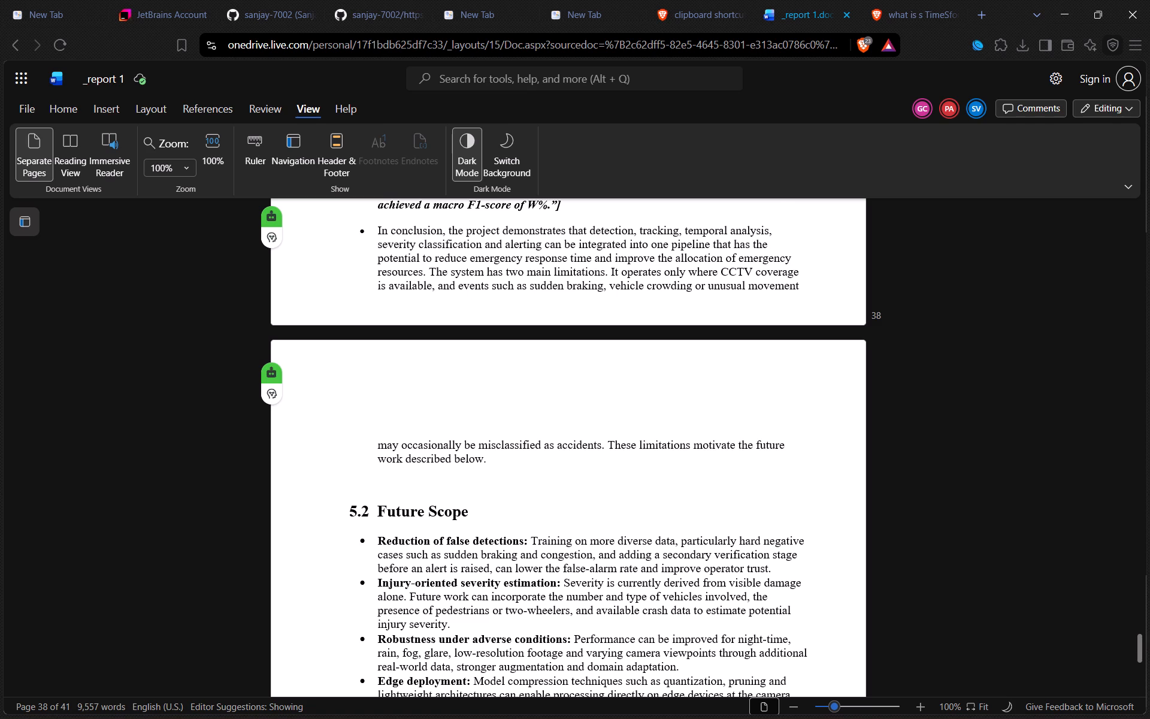
click(556, 500)
scroll(519, 368, up, 5)
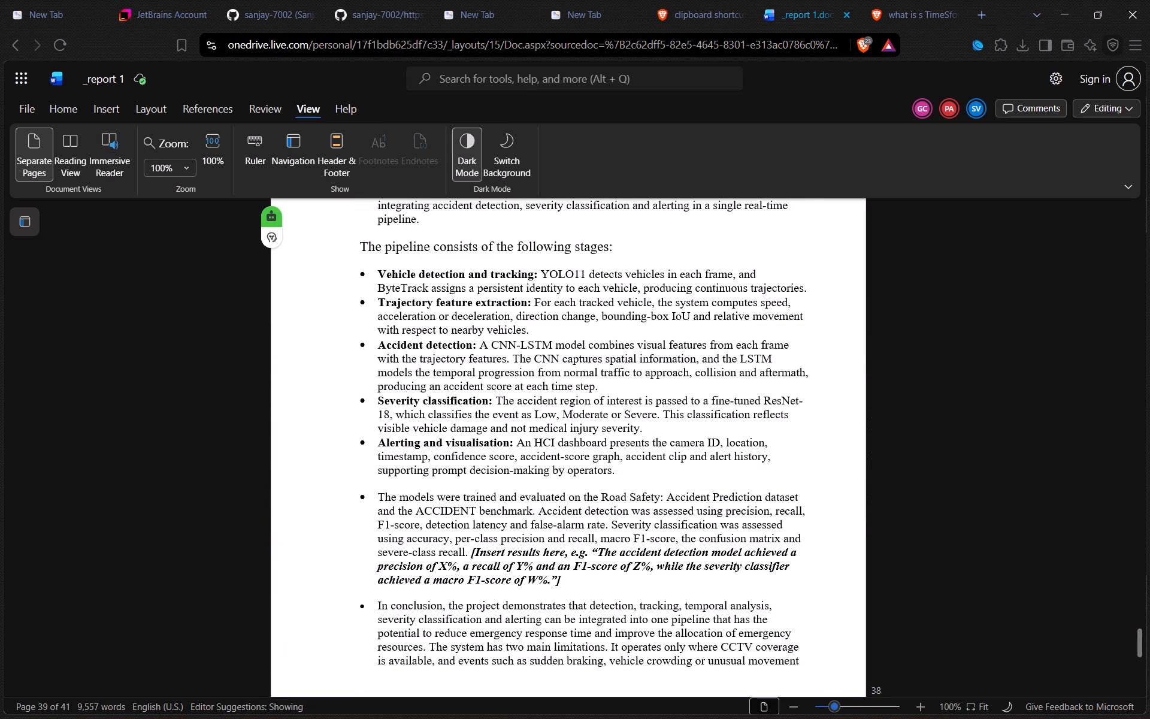
scroll(519, 368, up, 3)
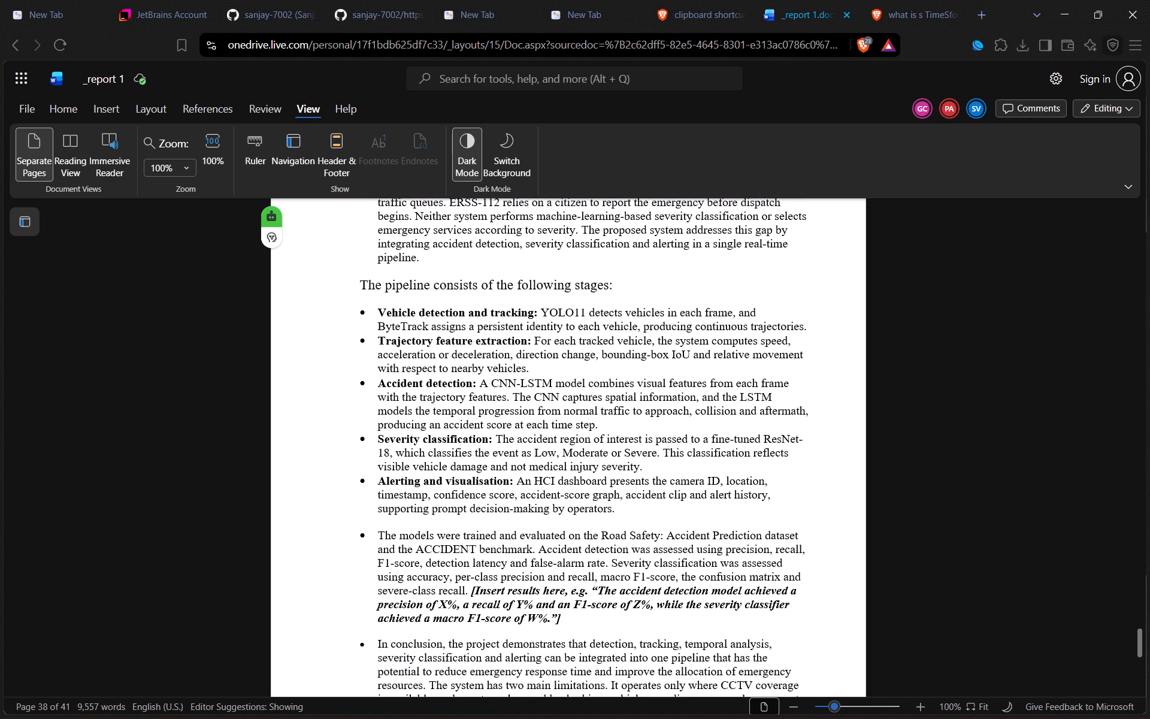
scroll(519, 368, up, 2)
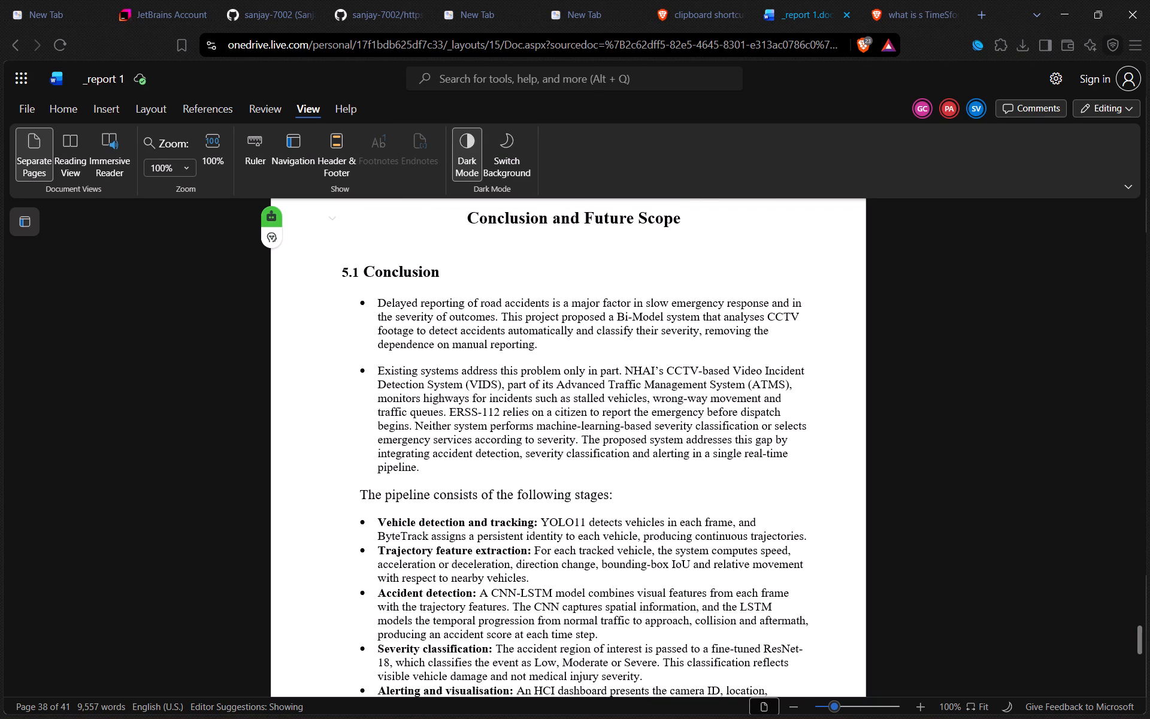
scroll(461, 226, up, 2)
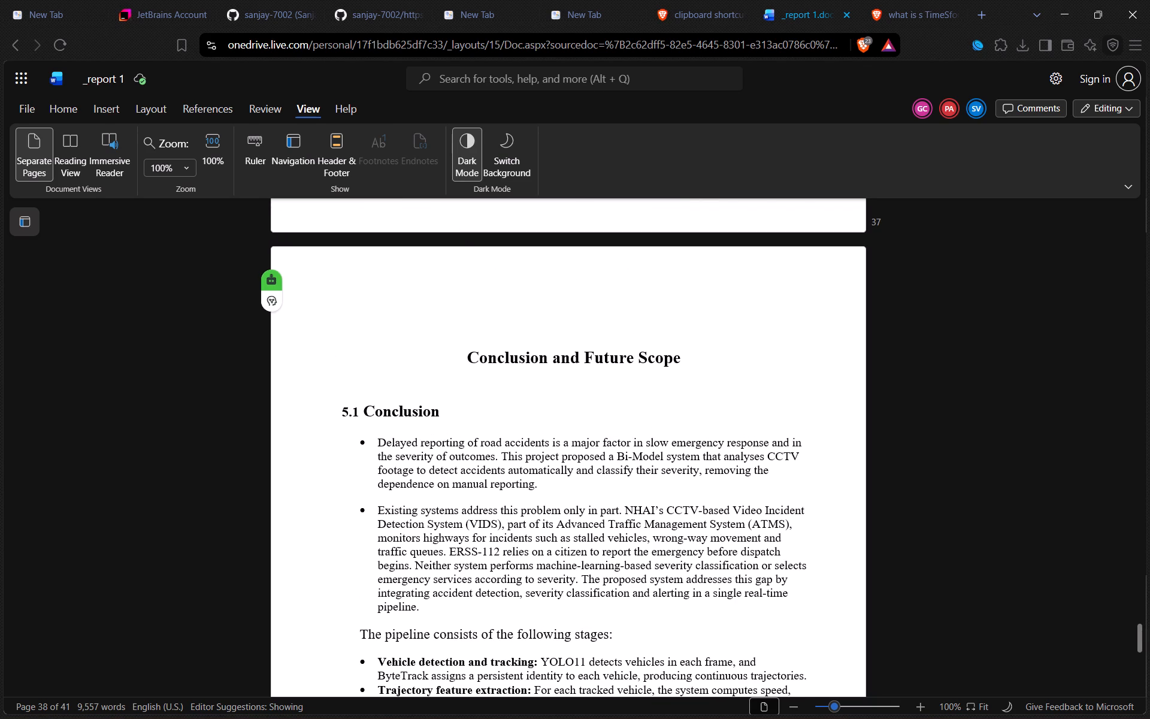
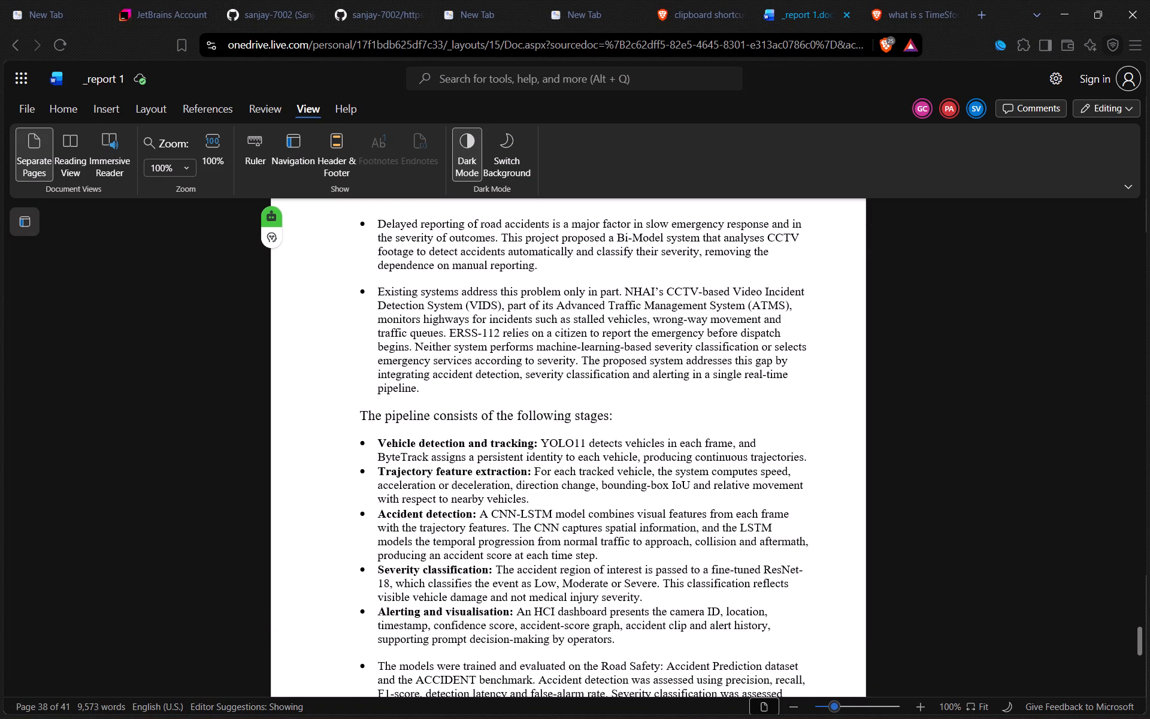
scroll(506, 472, up, 1)
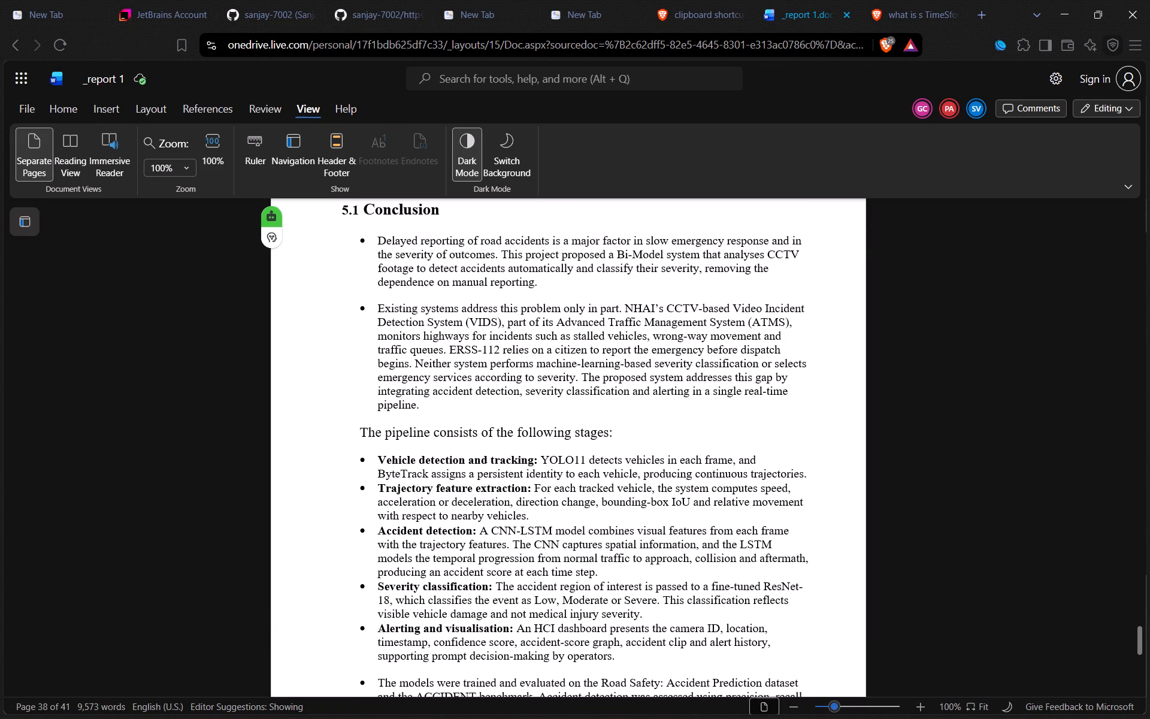
scroll(506, 472, up, 2)
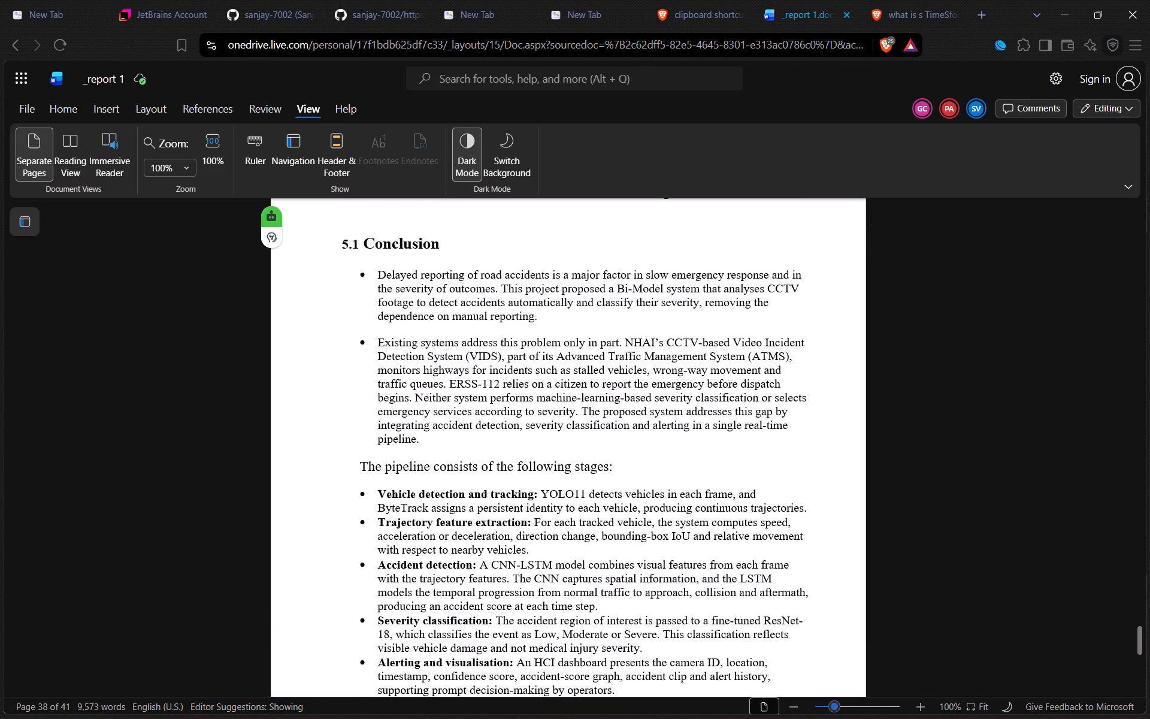
drag(363, 274, 402, 571)
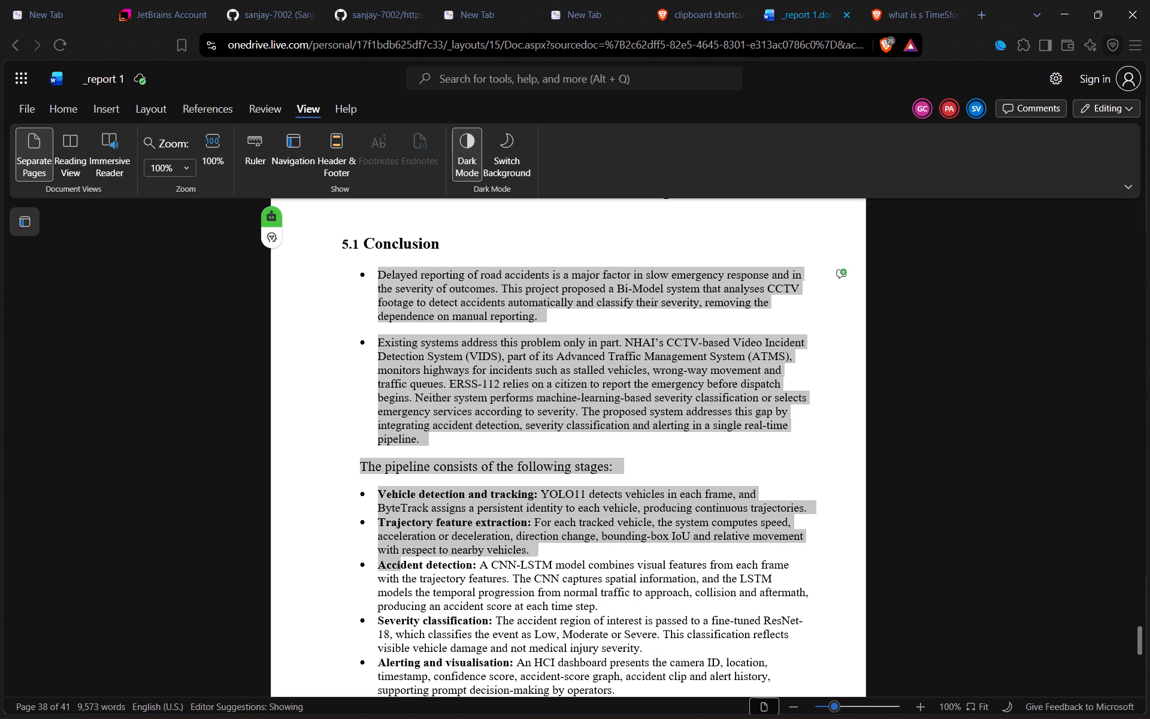
drag(402, 571, 403, 718)
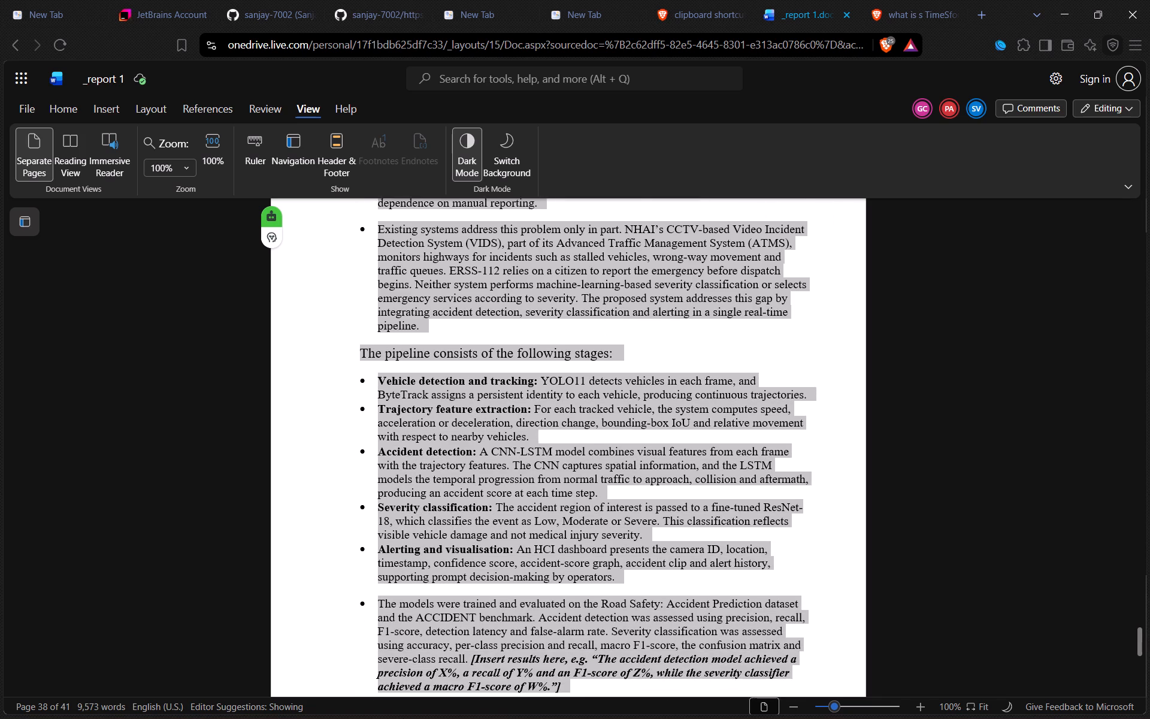
drag(403, 718, 431, 617)
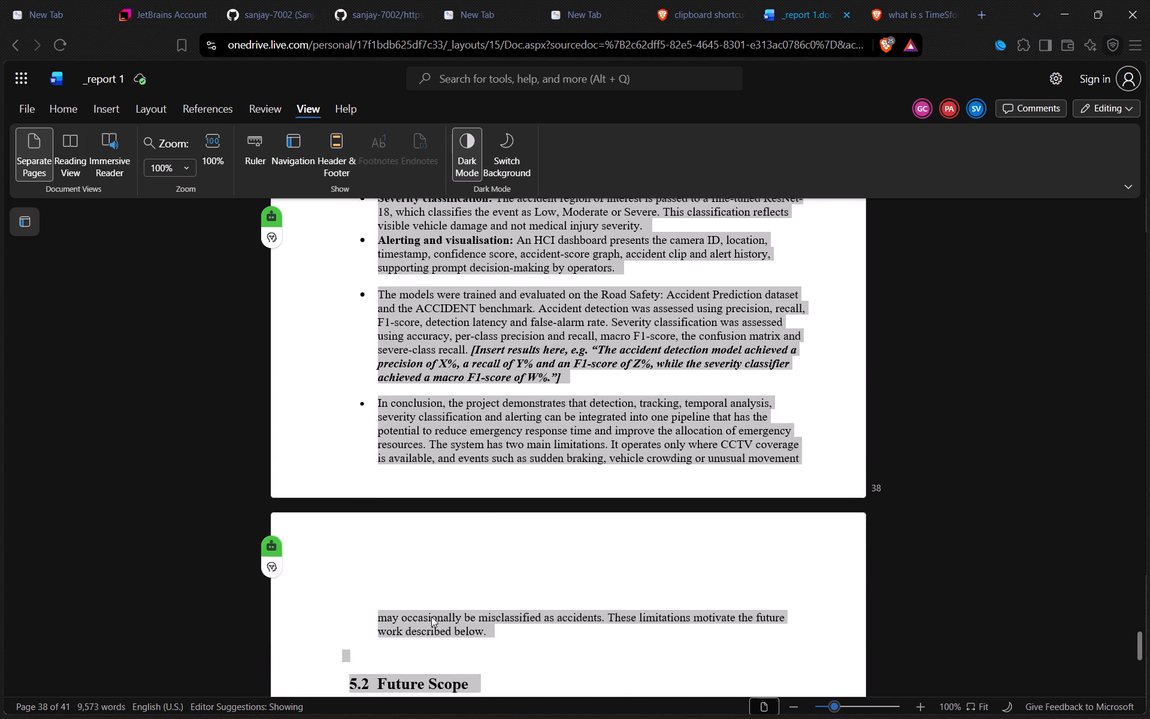
drag(431, 617, 495, 494)
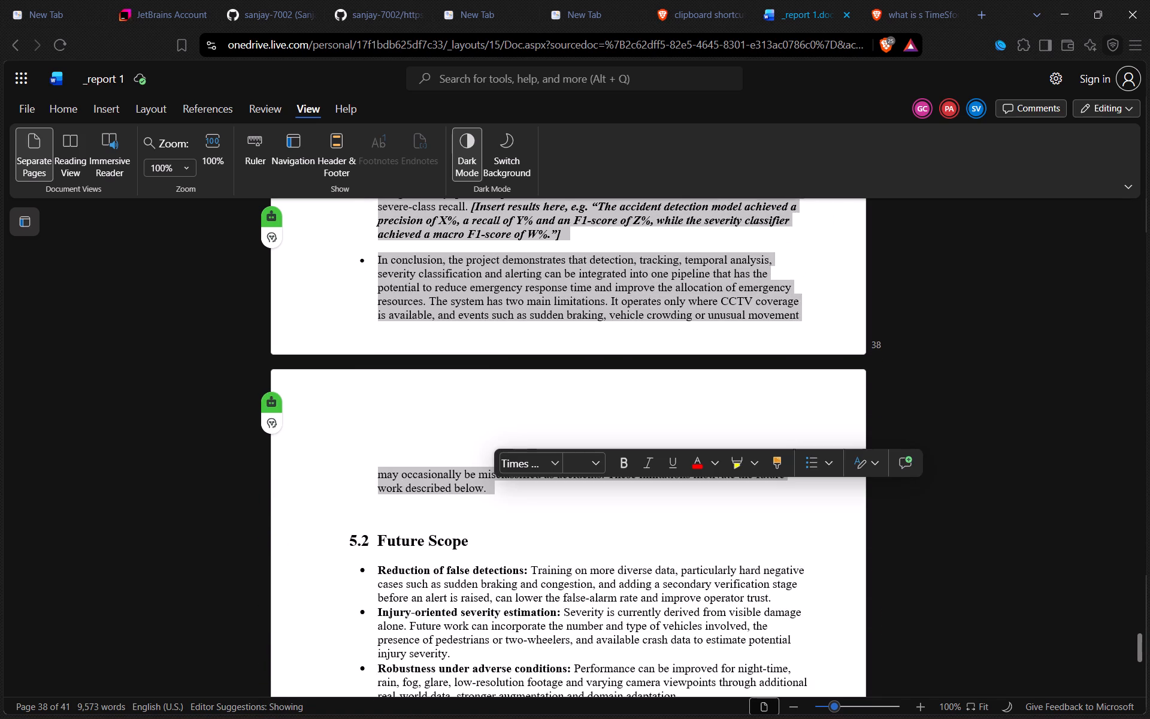
key(BackSpace)
key(ctrl+v)
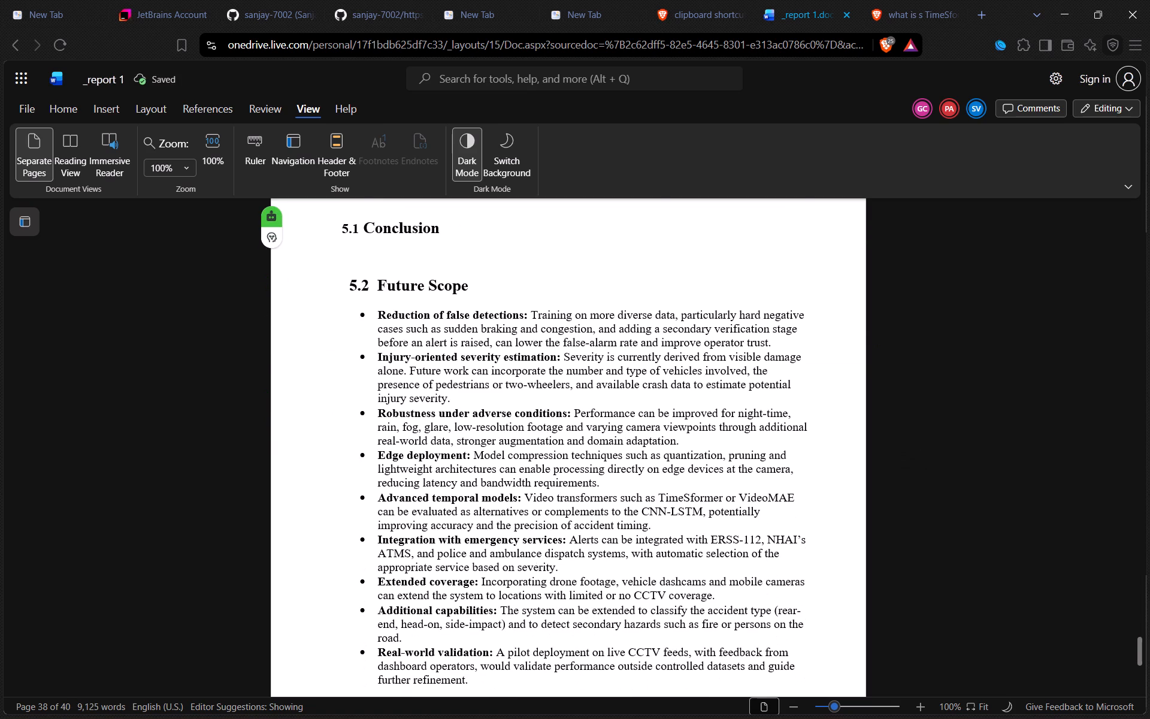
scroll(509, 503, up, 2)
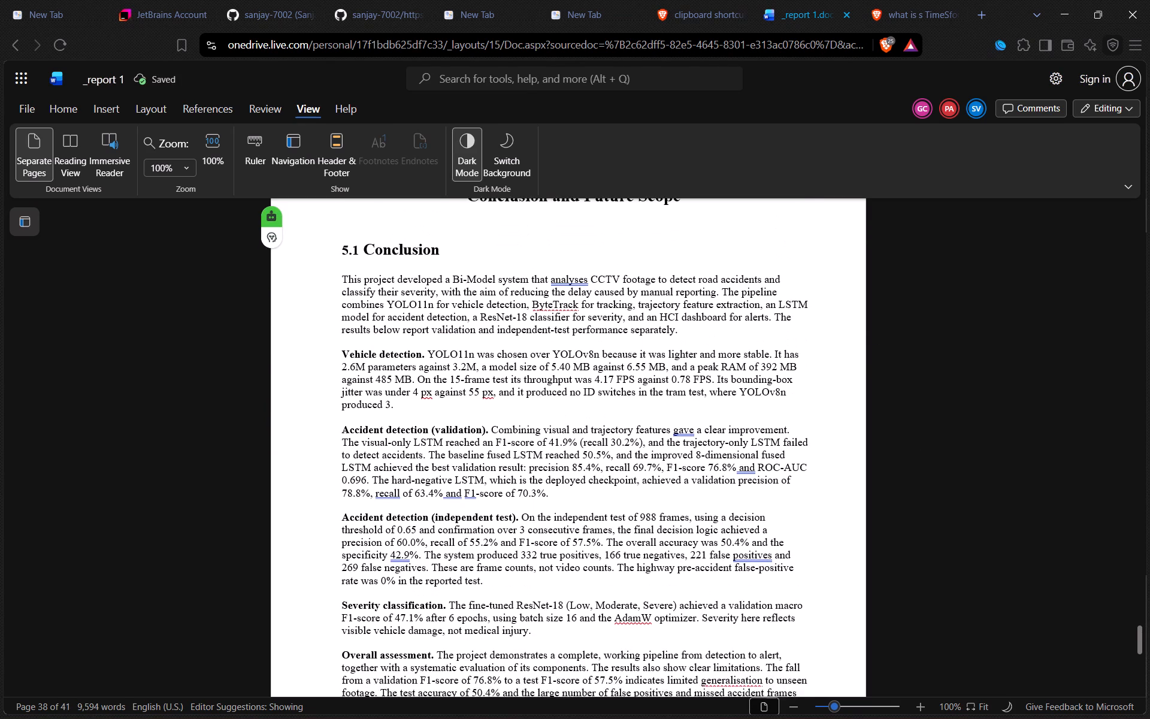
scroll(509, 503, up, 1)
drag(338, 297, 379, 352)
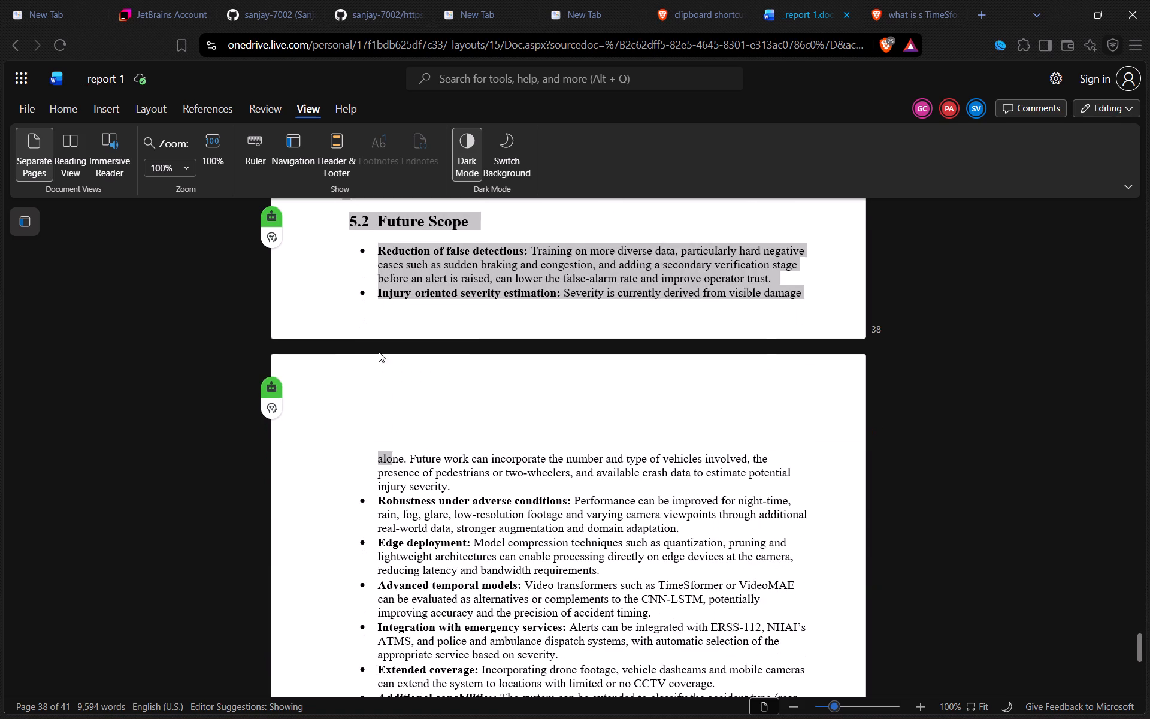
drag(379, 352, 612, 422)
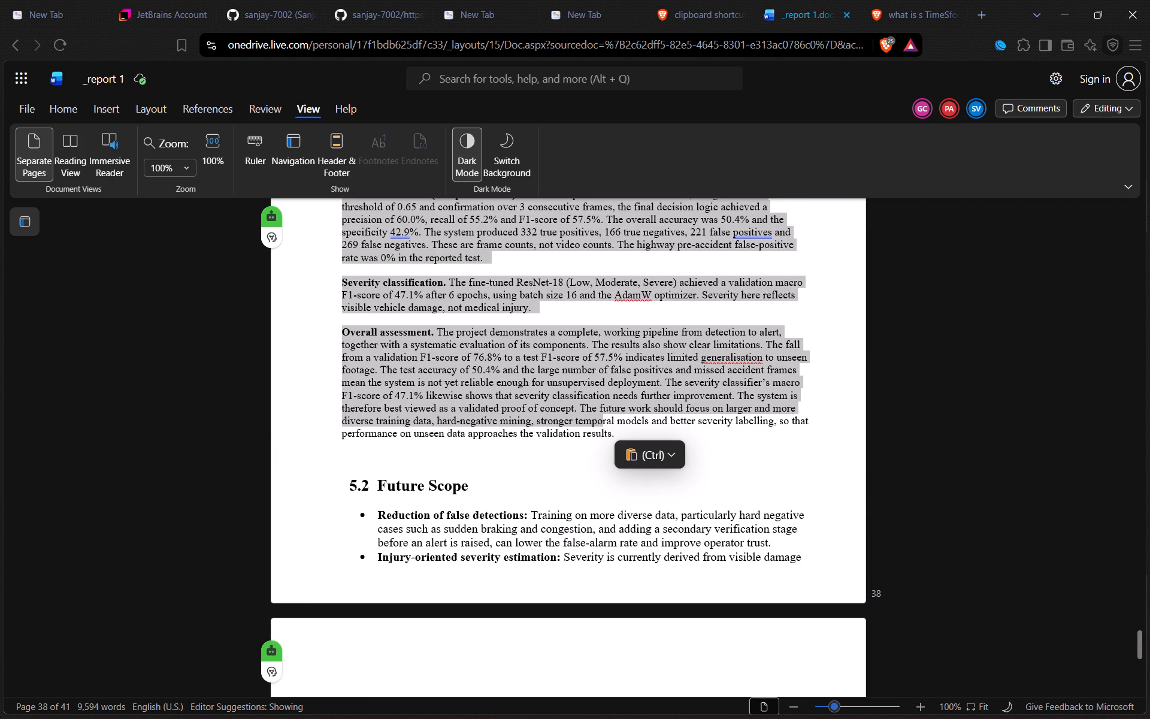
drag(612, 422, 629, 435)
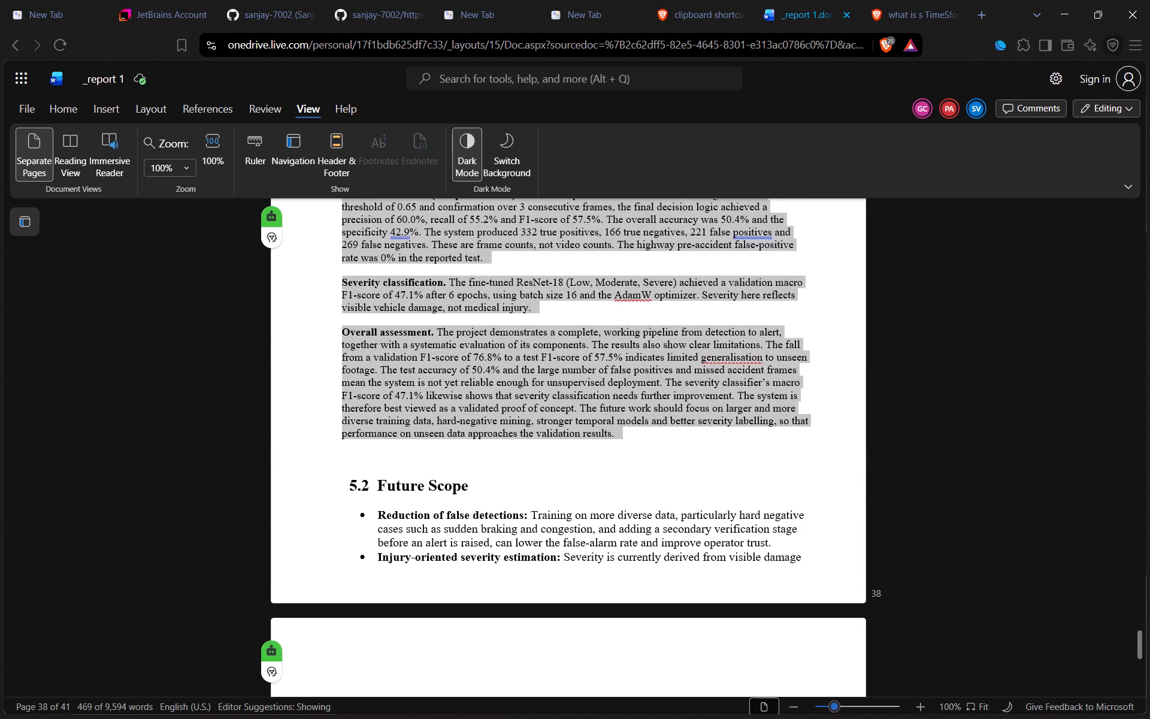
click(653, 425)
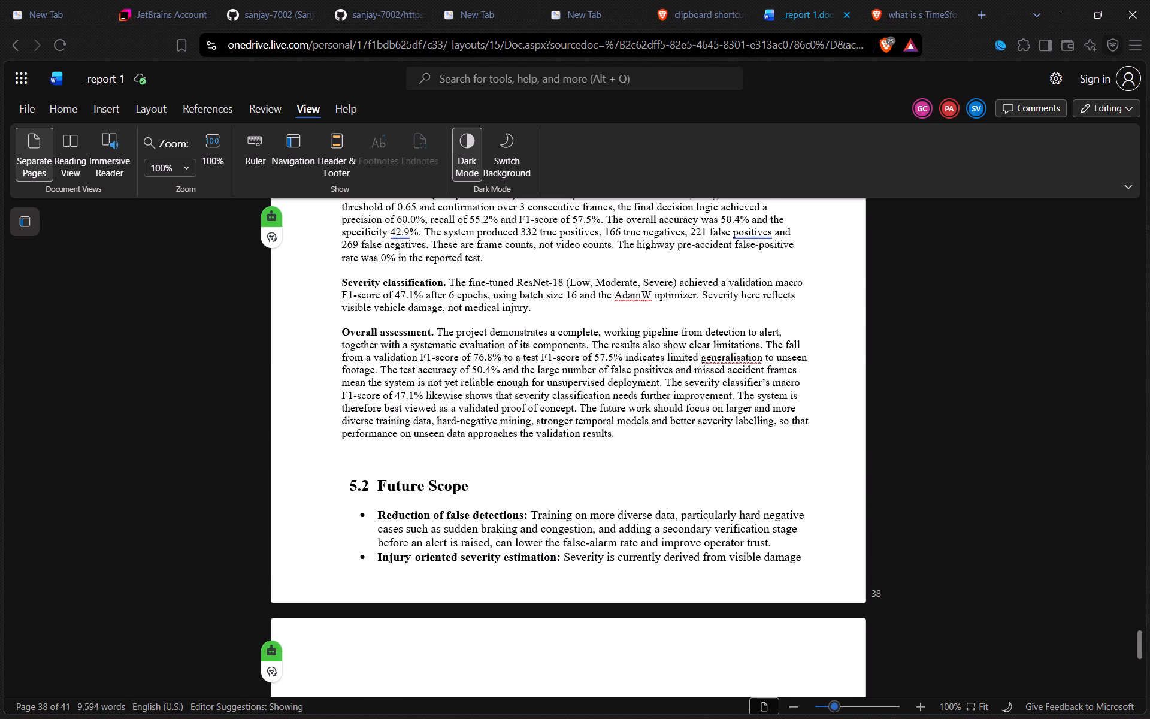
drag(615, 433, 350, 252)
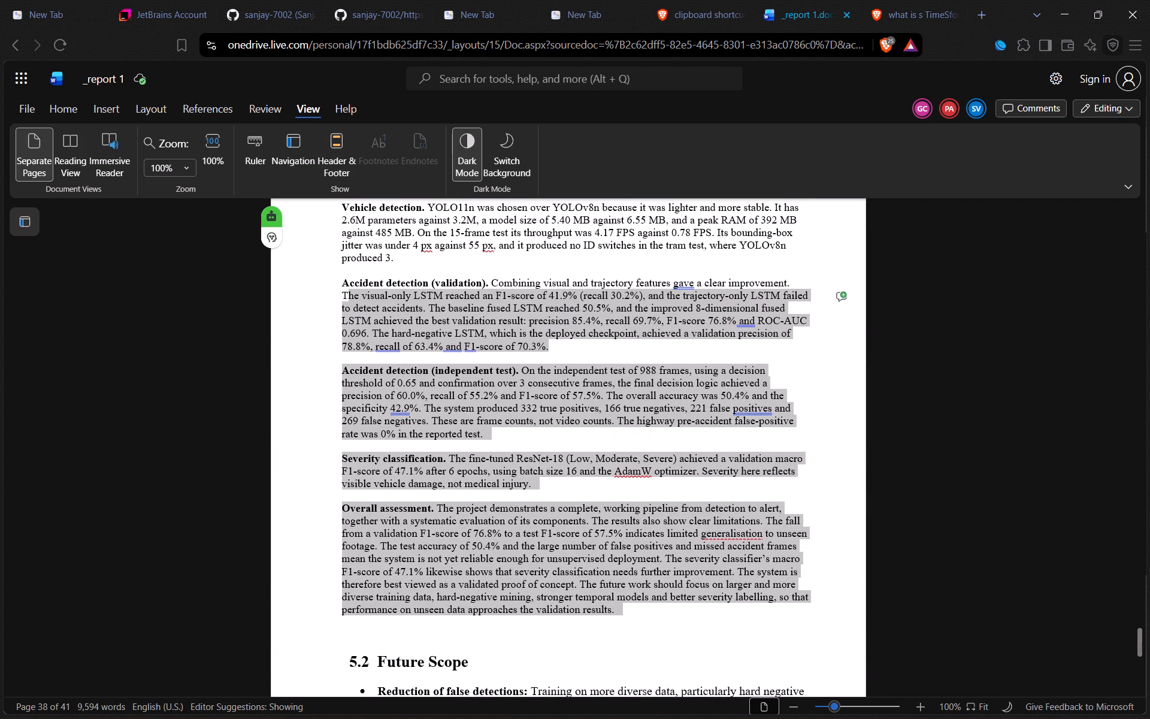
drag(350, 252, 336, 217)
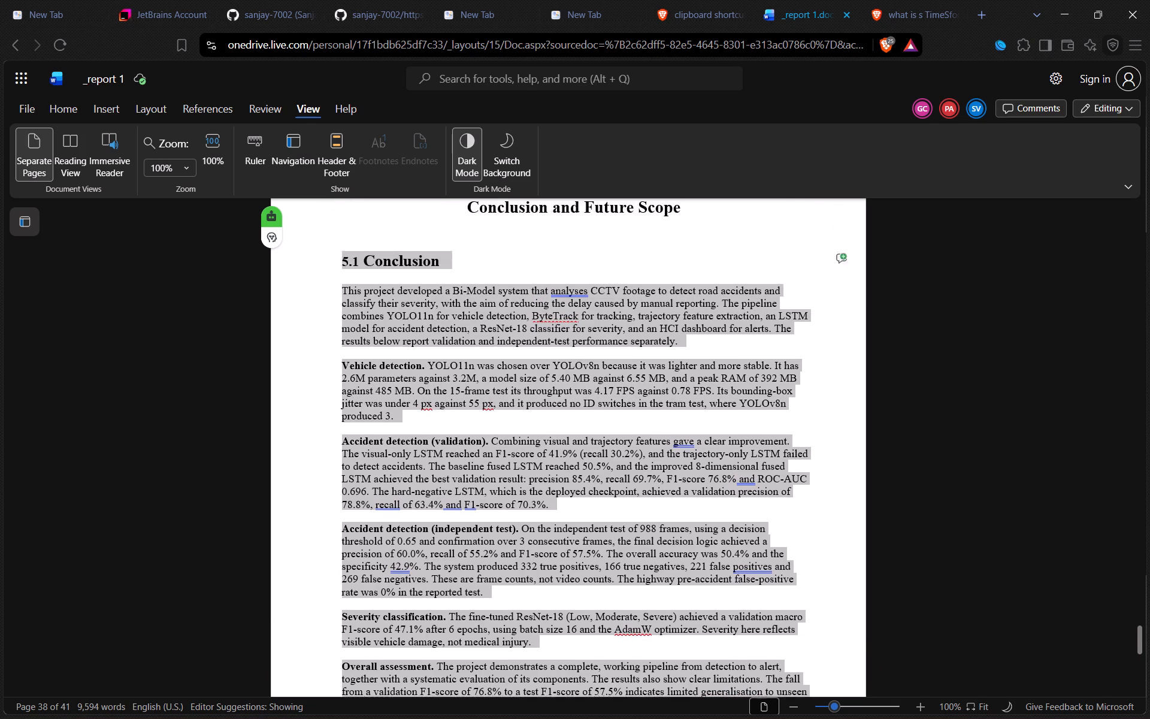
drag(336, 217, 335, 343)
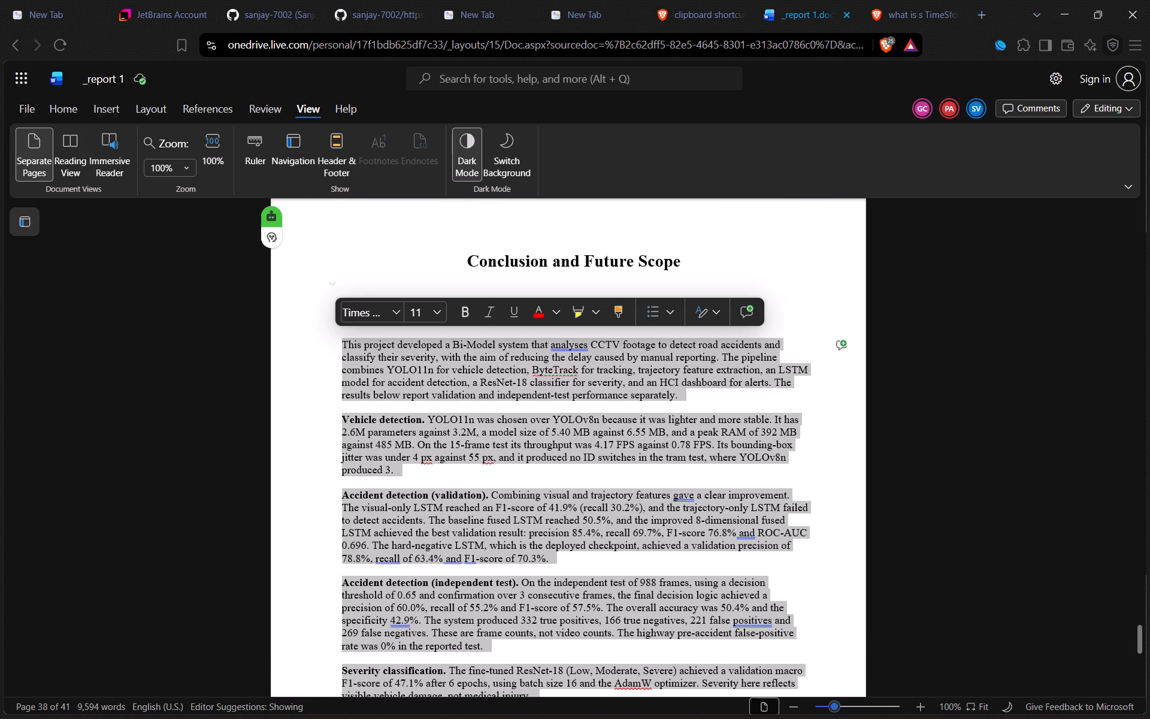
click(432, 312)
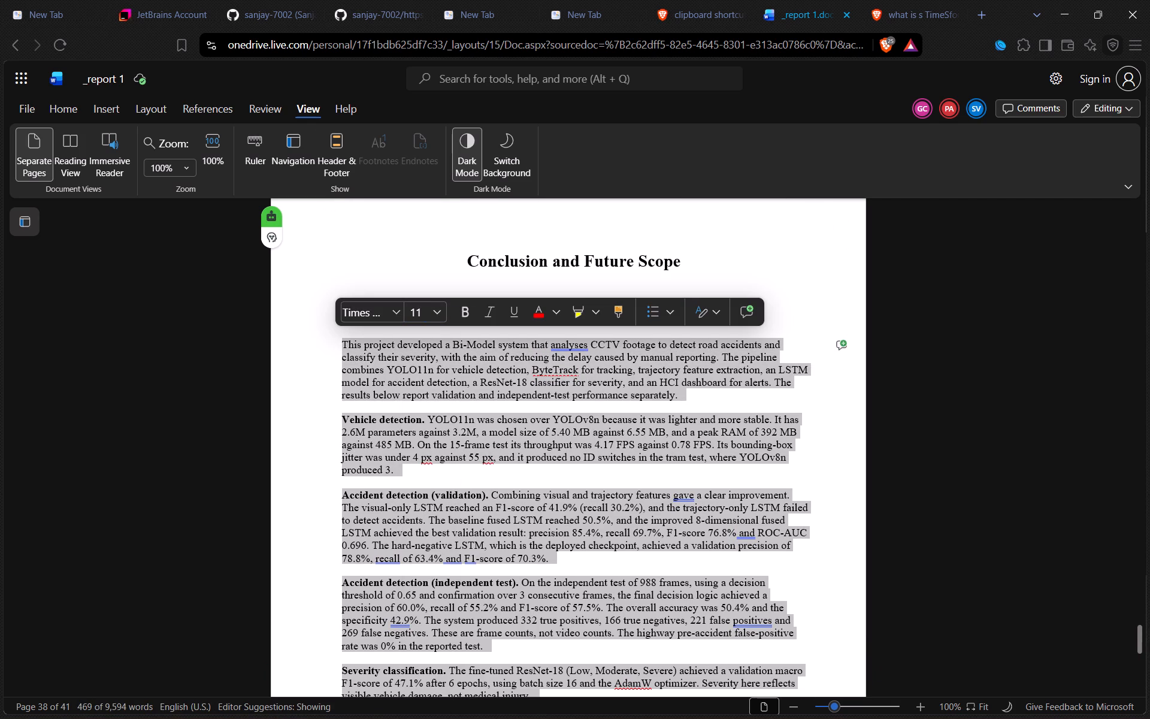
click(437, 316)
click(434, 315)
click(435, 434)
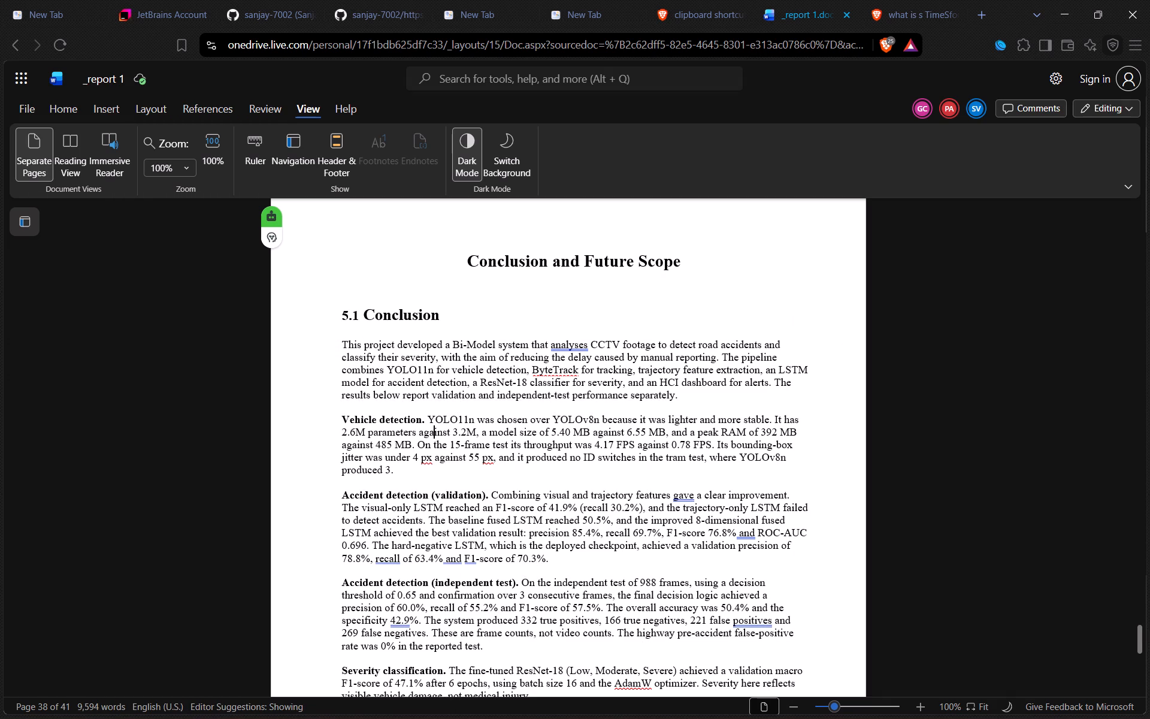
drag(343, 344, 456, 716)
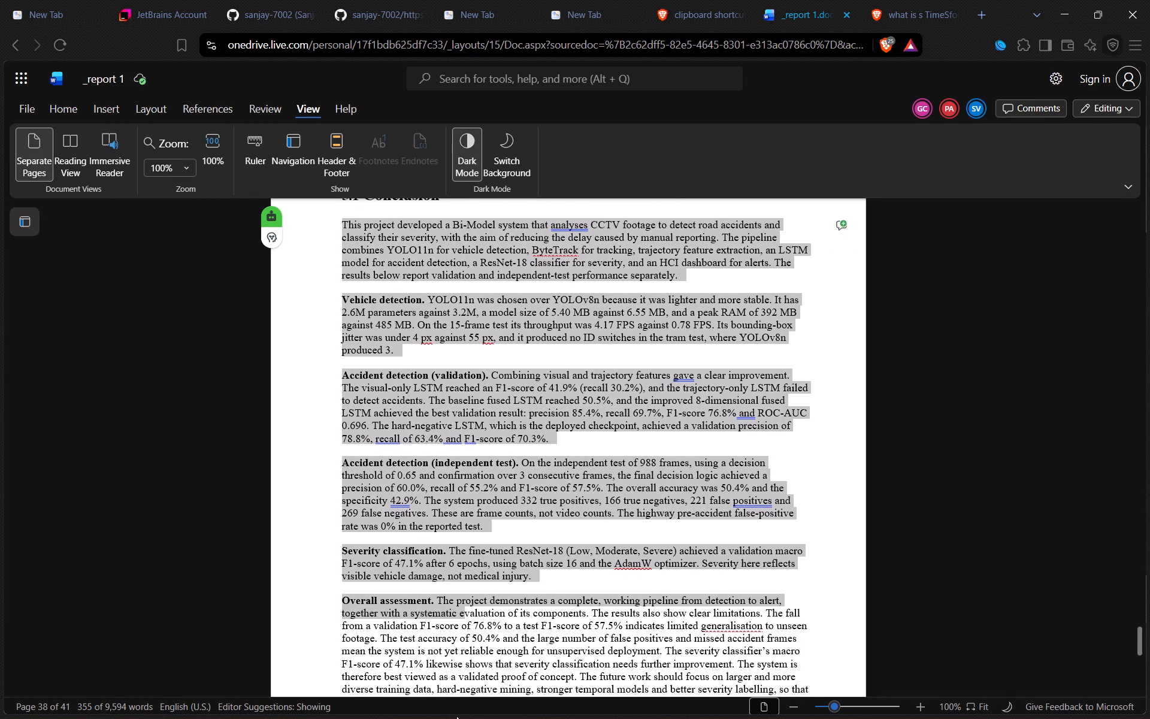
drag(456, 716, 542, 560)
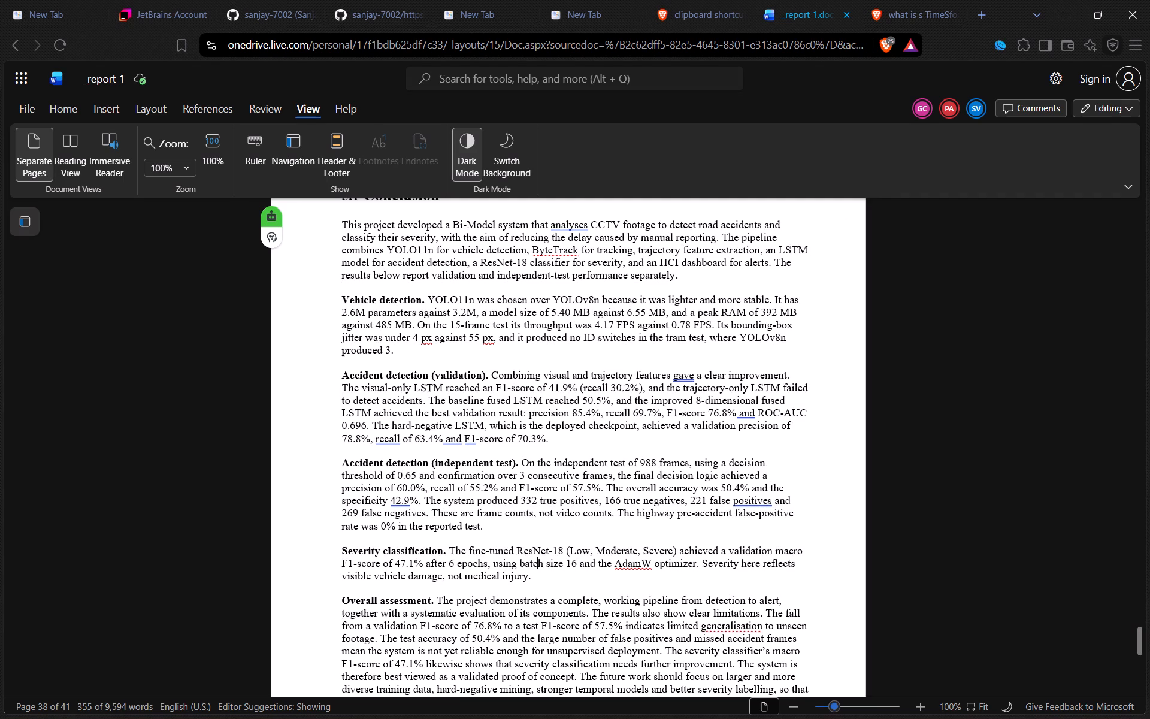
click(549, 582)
Set the font size of all body paragraphs under 5.1 Conclusion to 12, leaving out the heading.
scroll(549, 582, down, 2)
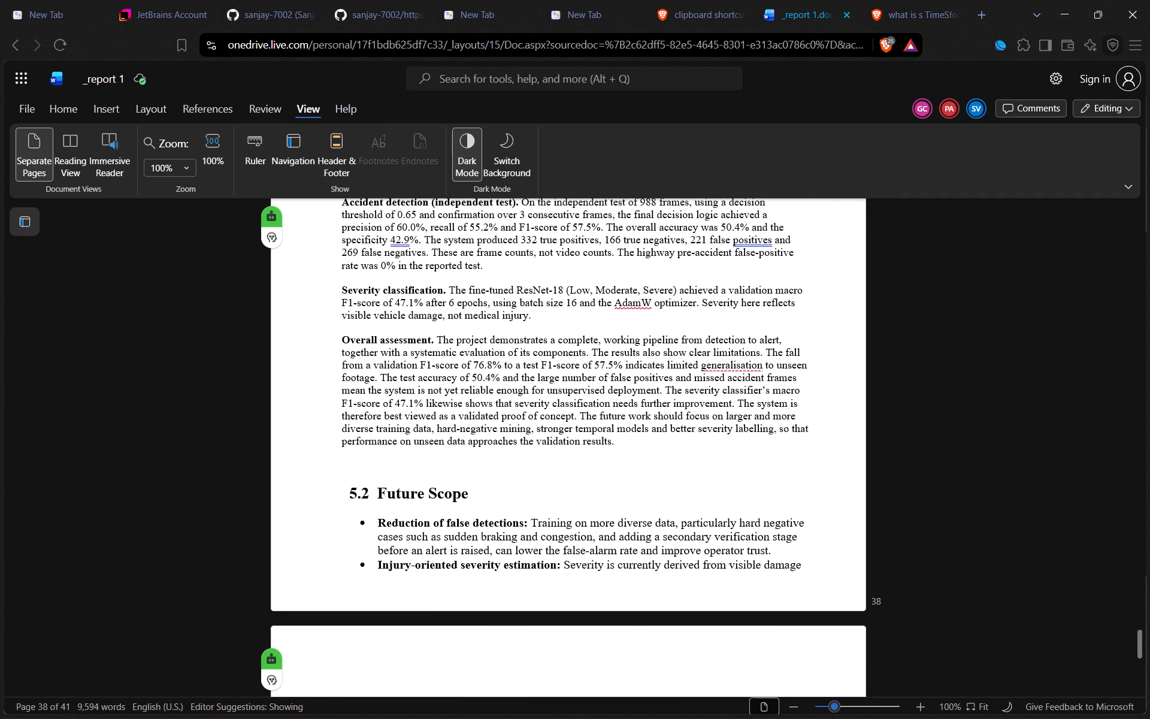
drag(620, 442, 410, 382)
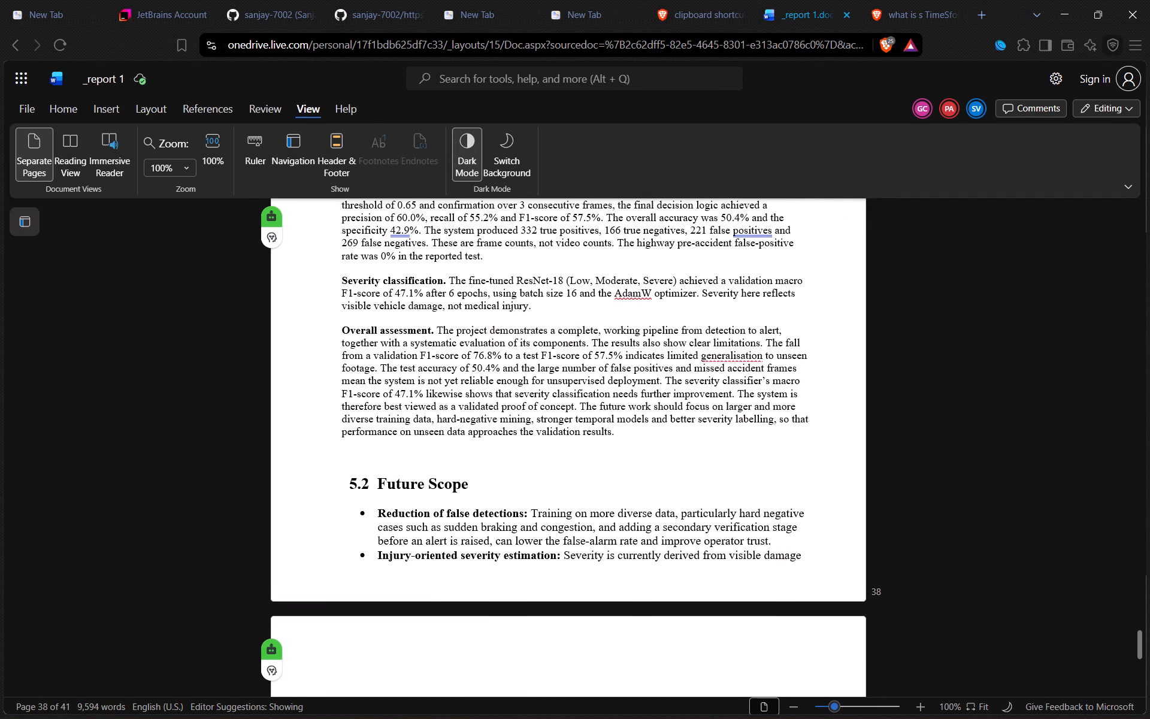
drag(410, 382, 318, 350)
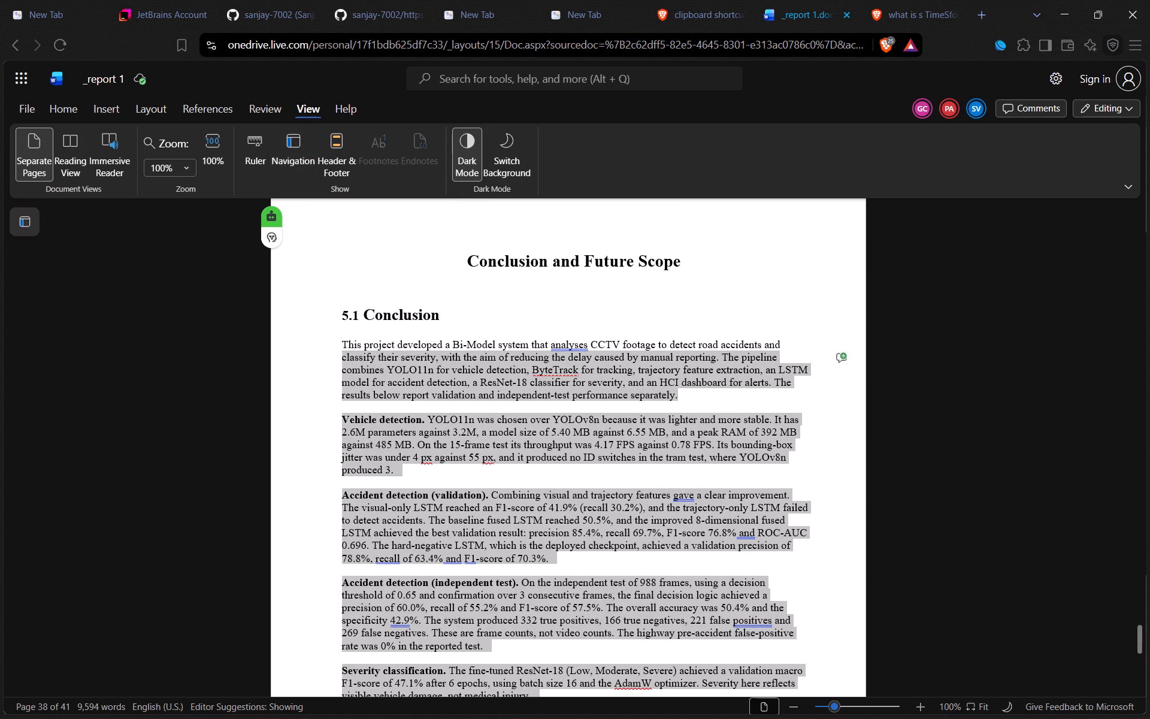
drag(318, 350, 320, 345)
click(420, 316)
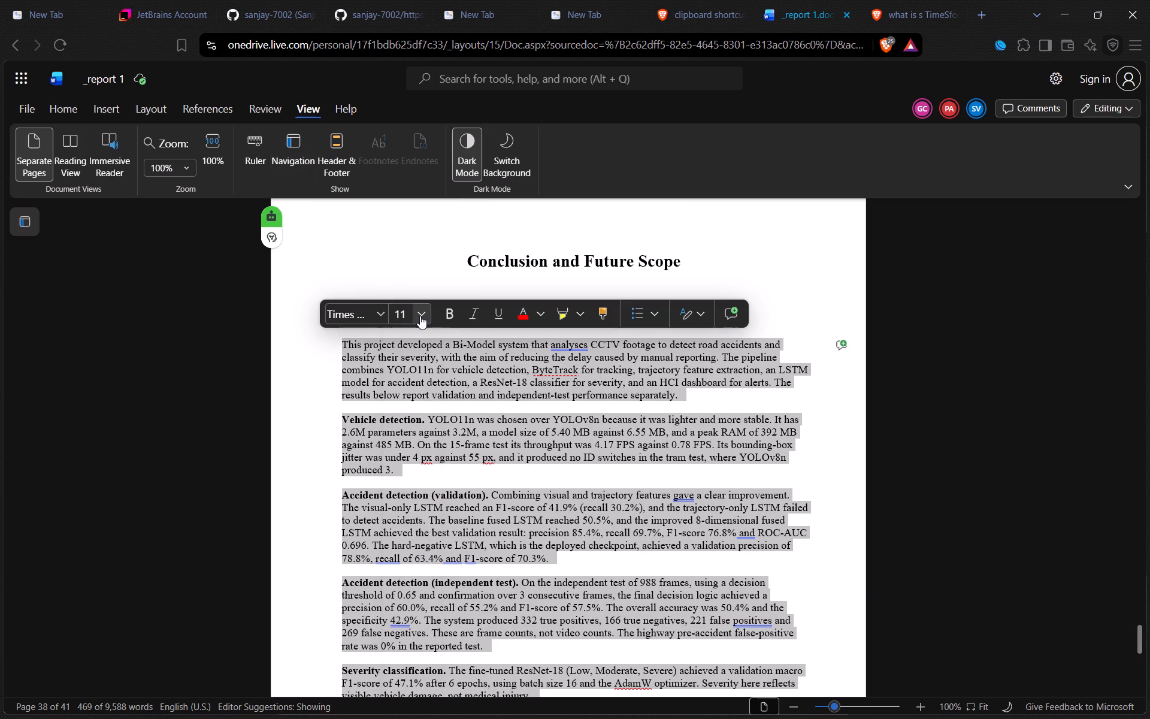
click(422, 315)
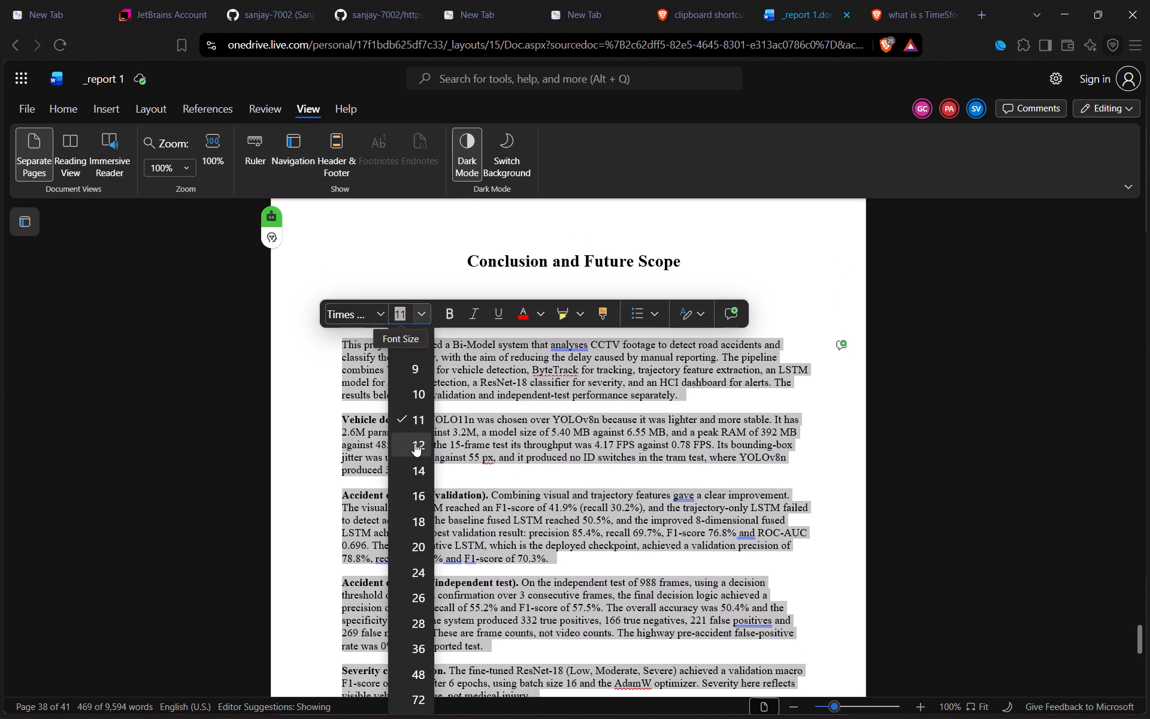
click(414, 443)
click(463, 438)
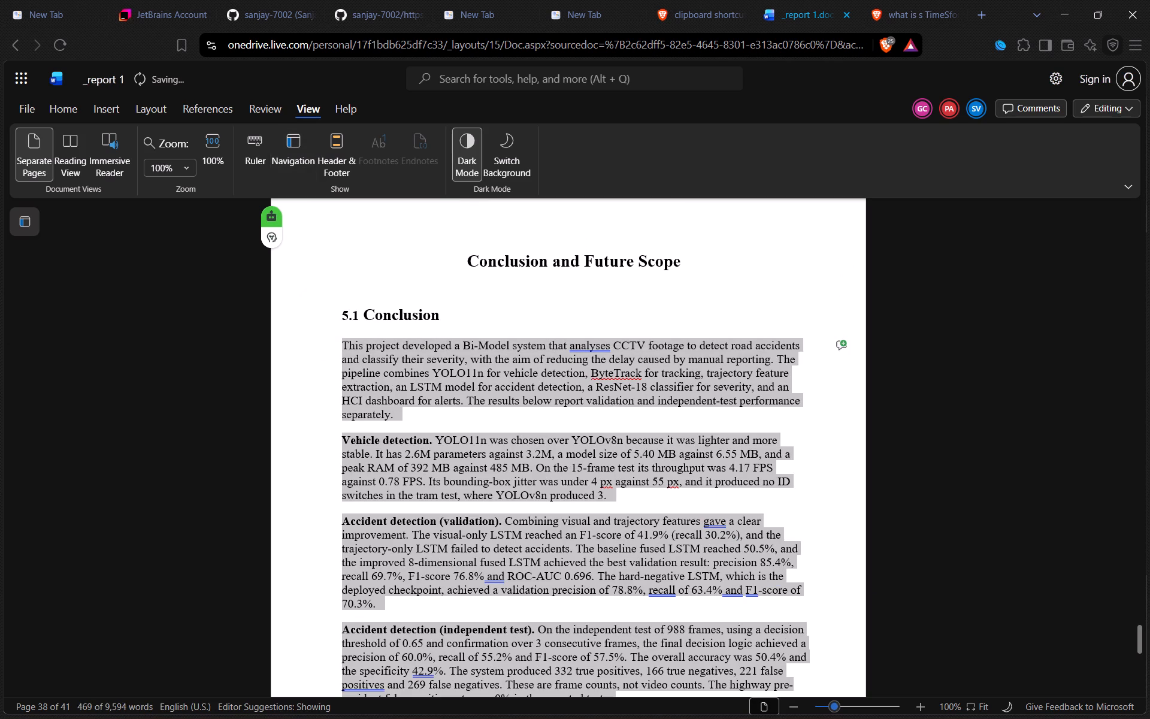
Add an empty line after the Overall assessment paragraph to push the 5.2 Future Scope heading onto the next page.
scroll(494, 429, down, 2)
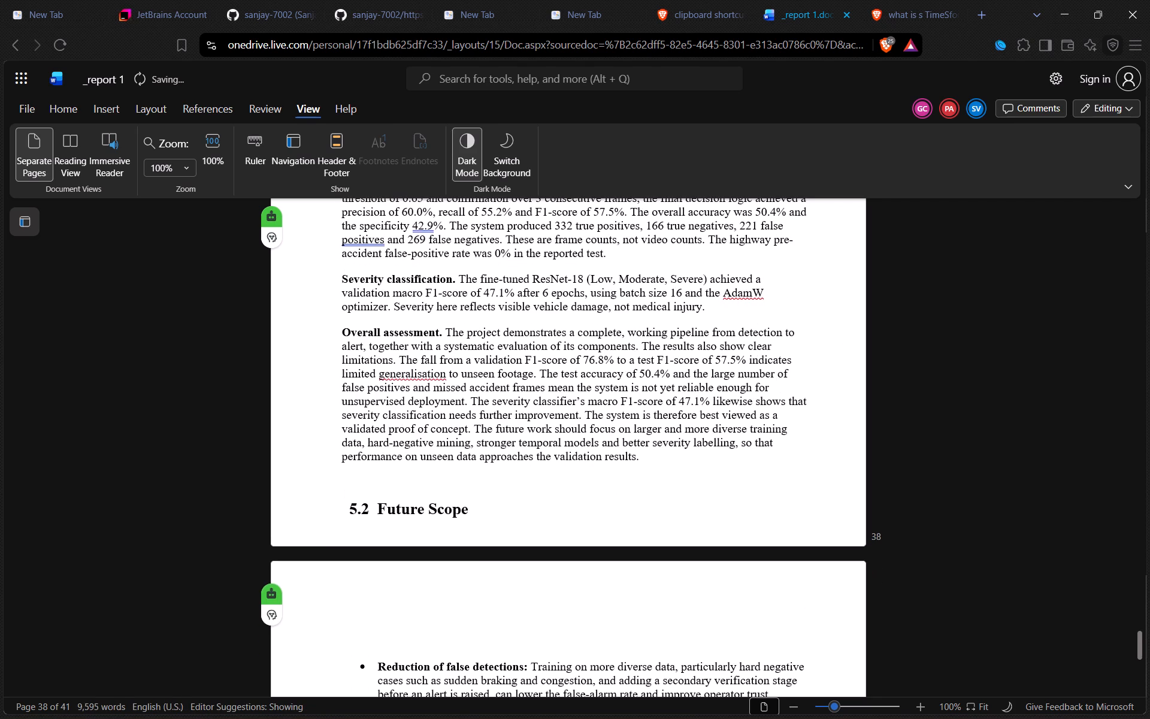
scroll(494, 429, down, 2)
click(650, 452)
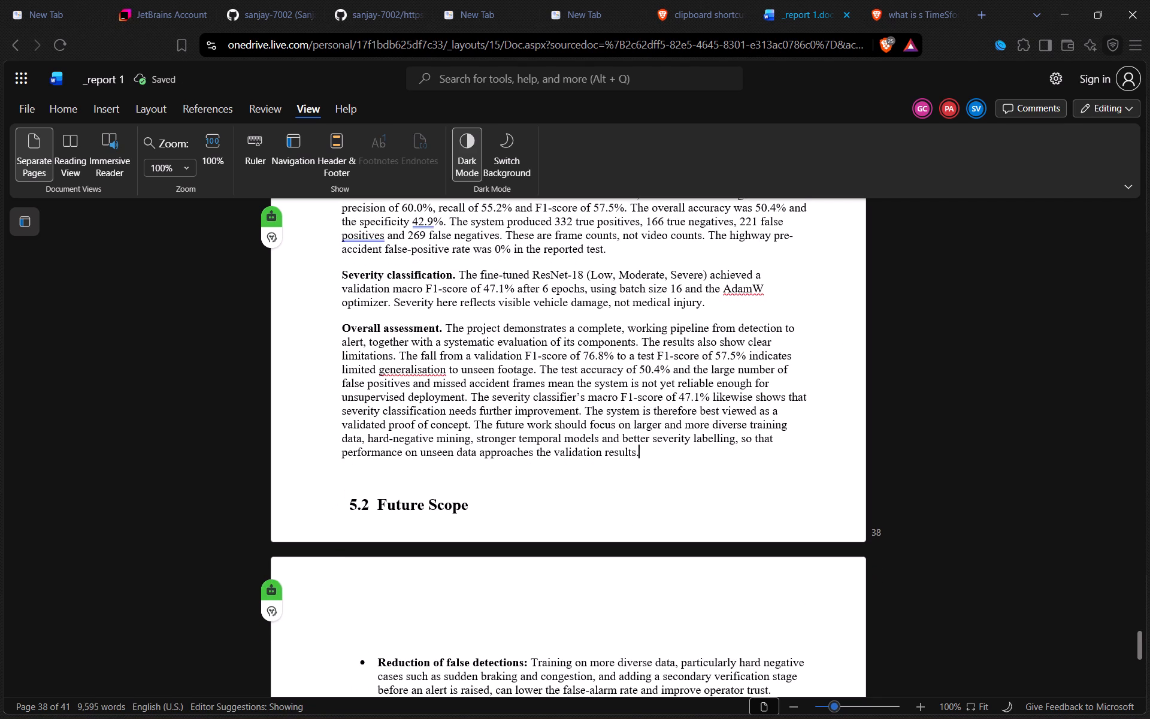
key(Return)
scroll(506, 504, up, 1)
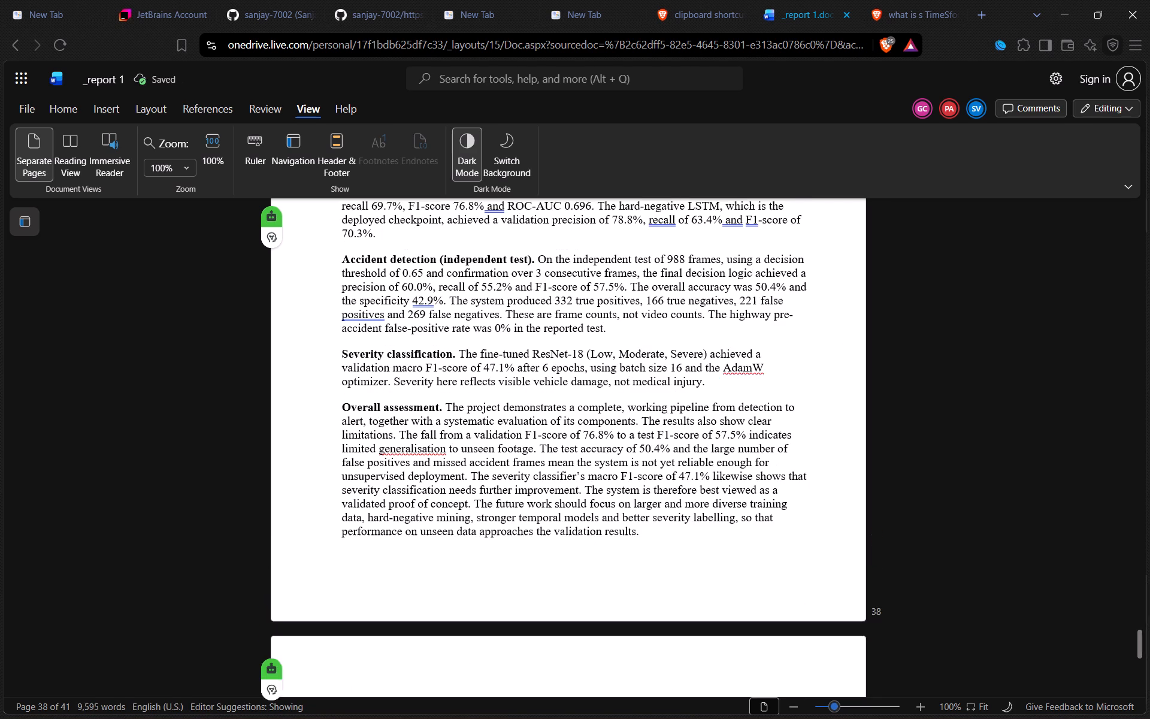
Format all body paragraphs under 5.1 Conclusion, through the Overall assessment paragraph, as a bulleted list with solid round bullets.
scroll(506, 504, up, 2)
scroll(537, 413, up, 1)
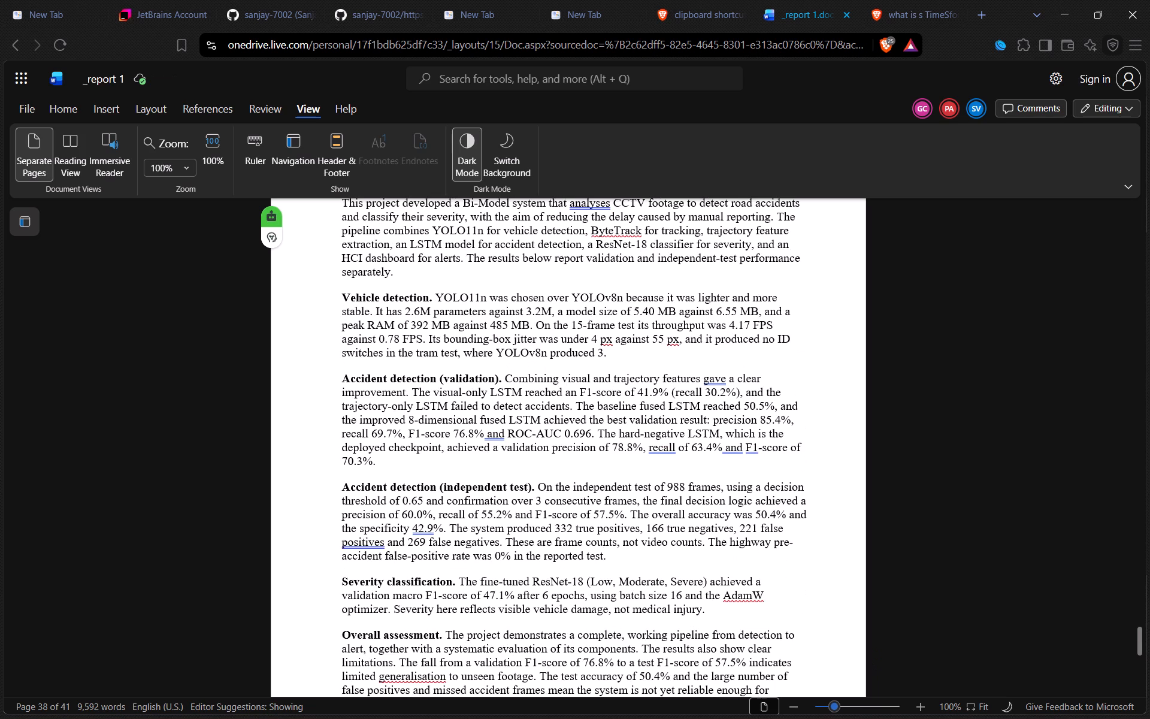
scroll(537, 413, up, 2)
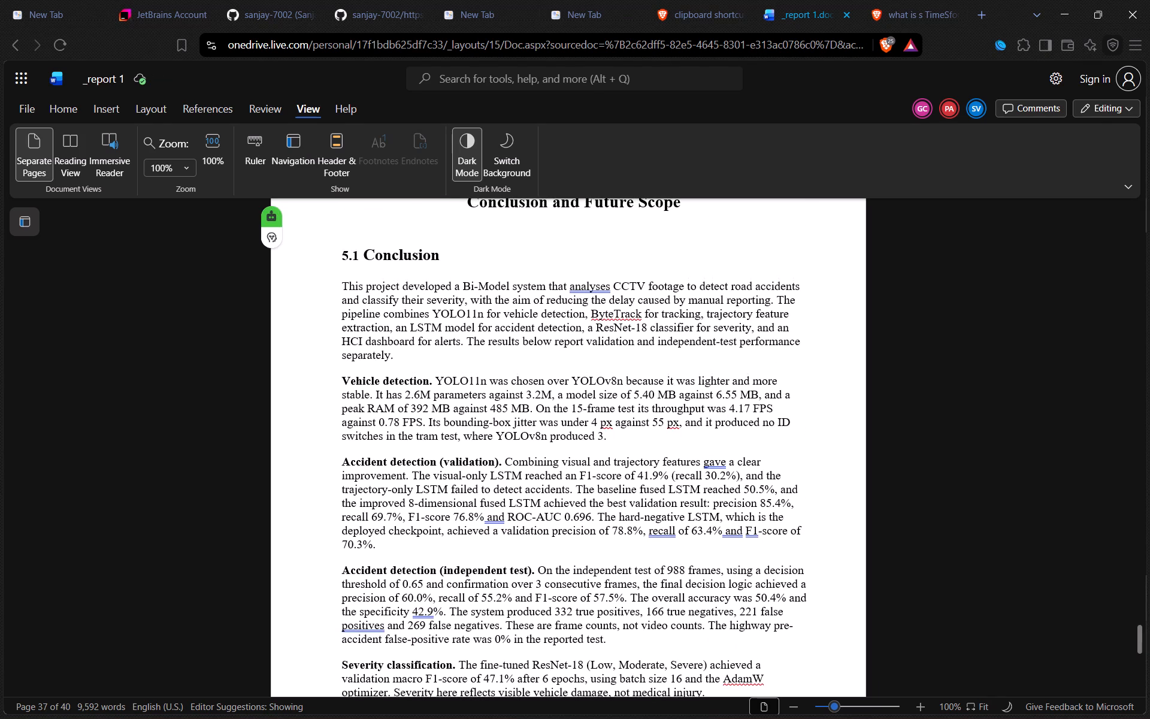
click(341, 285)
drag(341, 285, 410, 717)
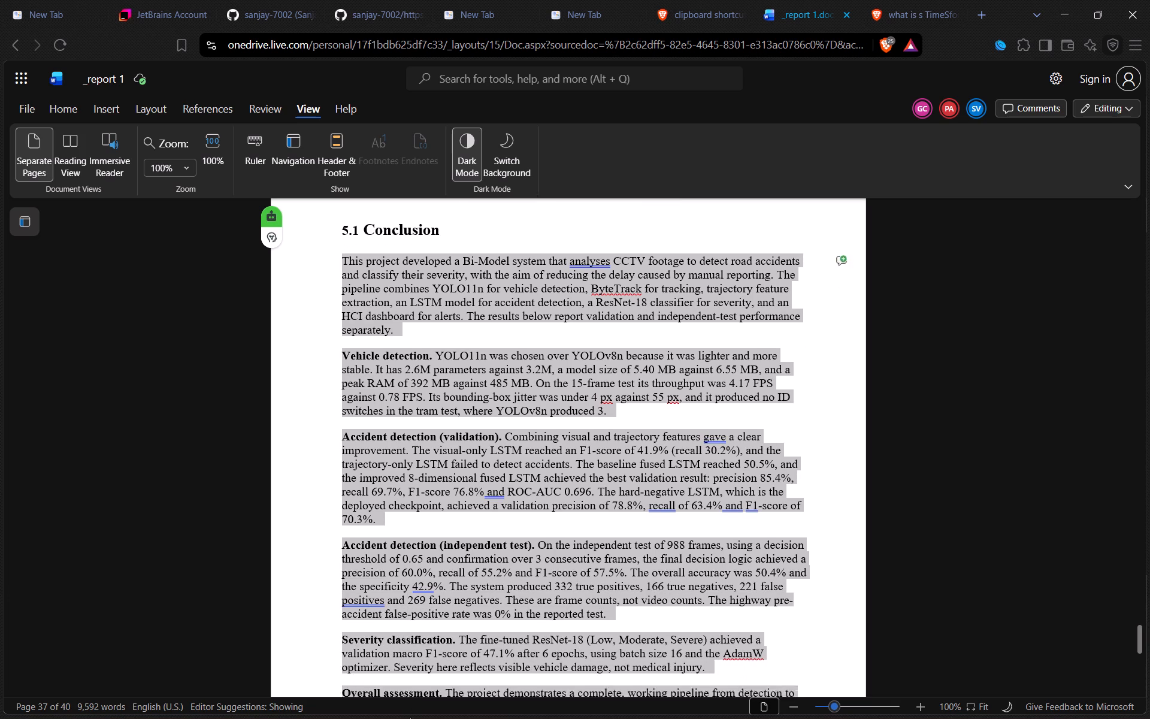
drag(410, 717, 434, 487)
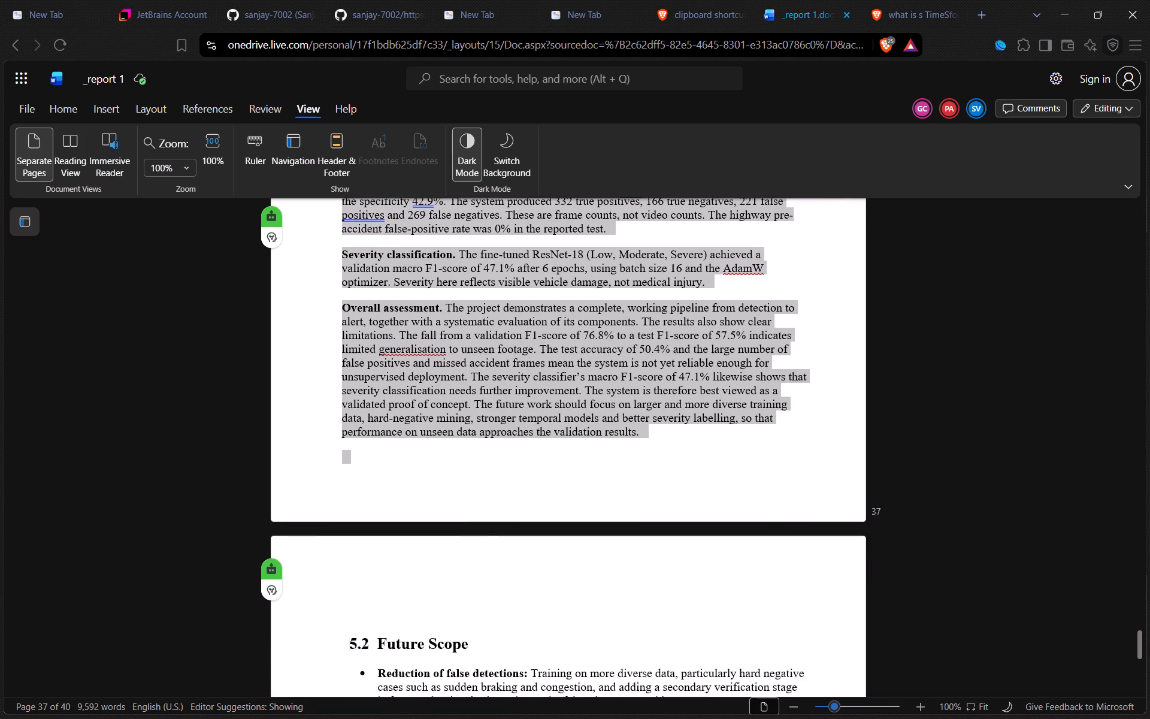
drag(434, 487, 652, 402)
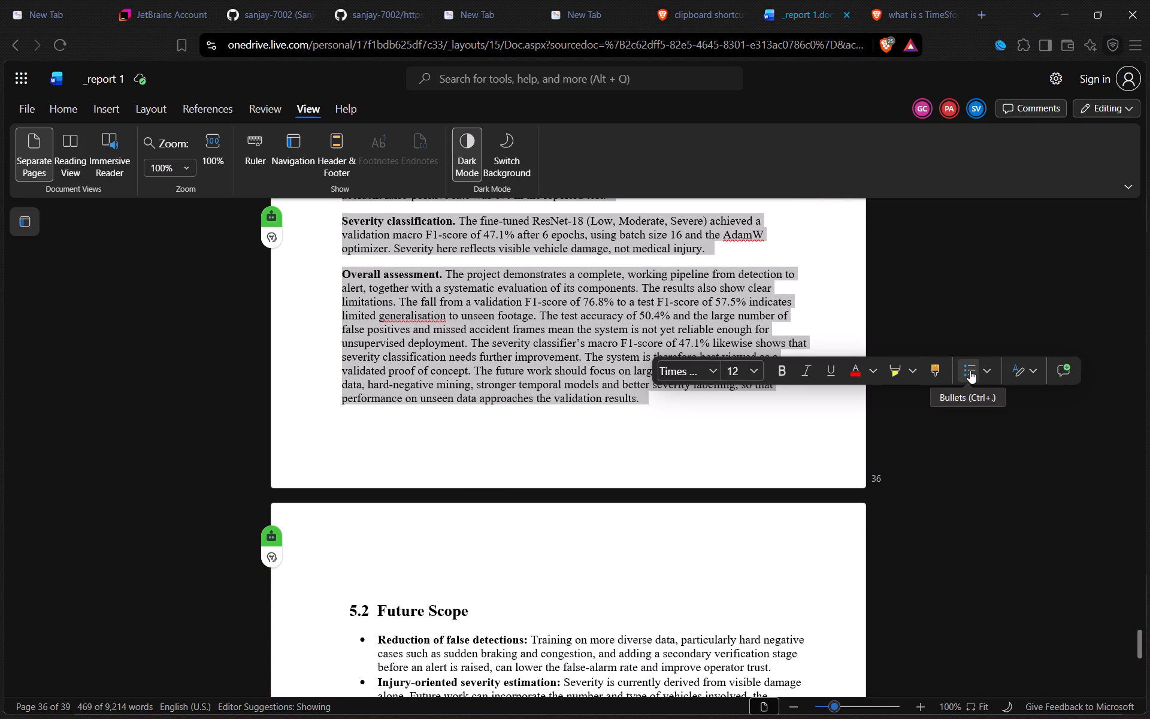
click(988, 372)
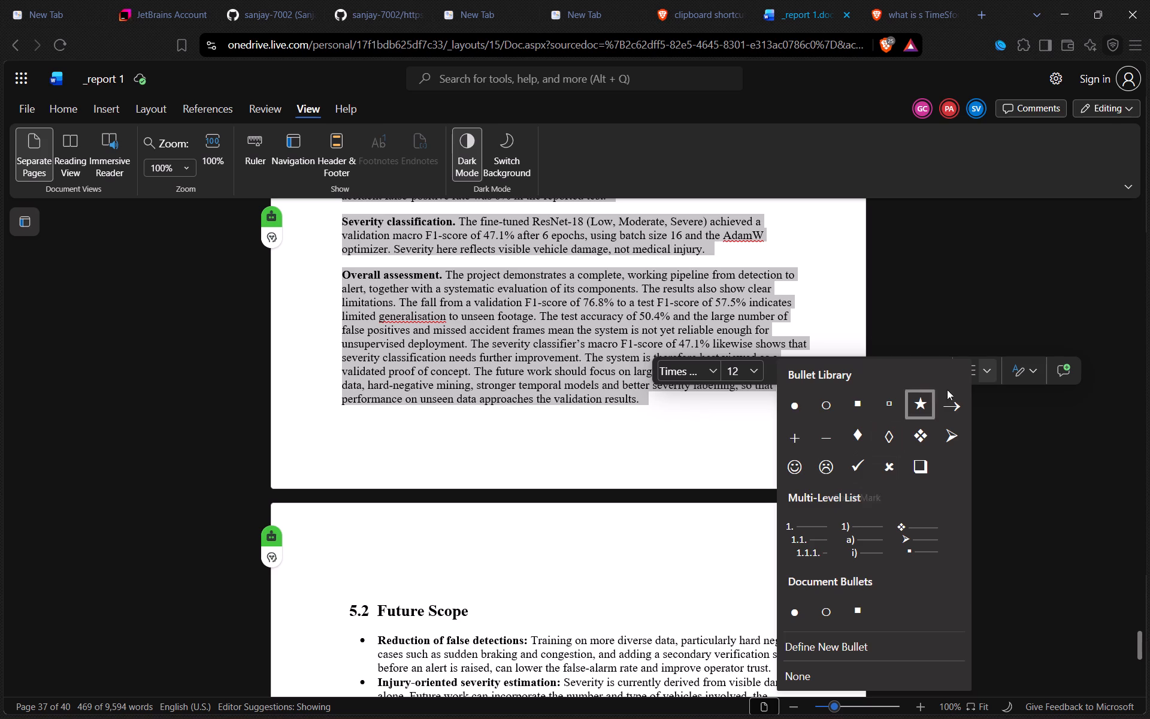
click(795, 410)
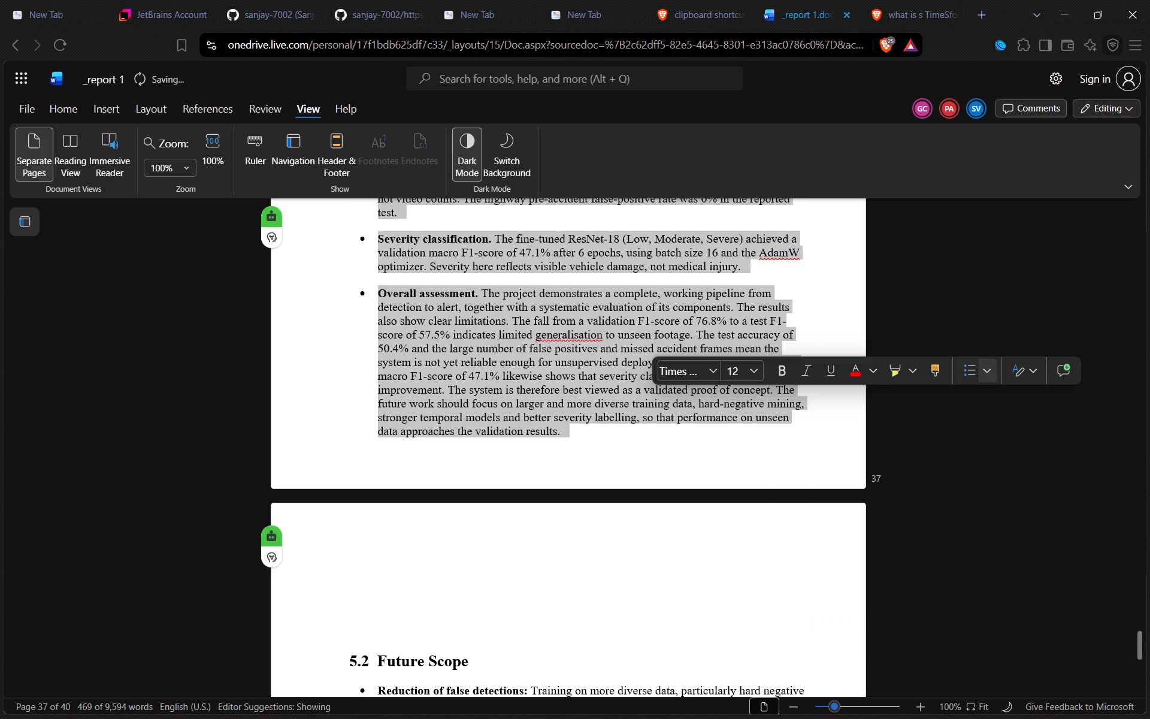
click(468, 478)
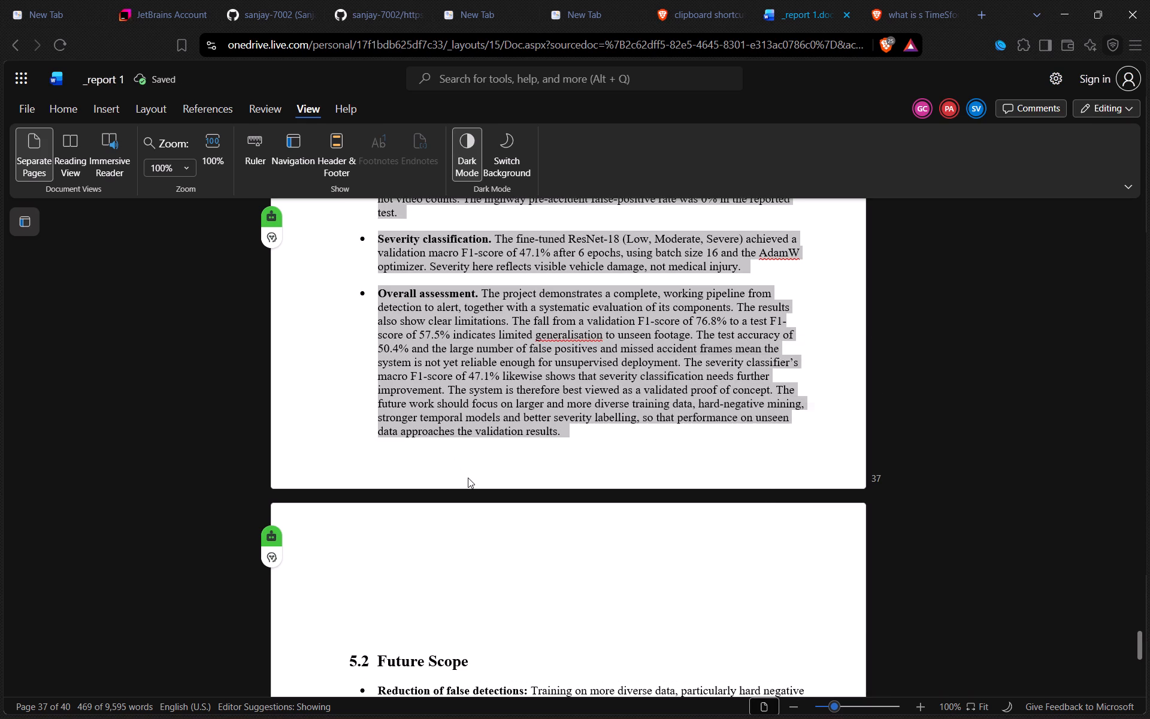
click(576, 462)
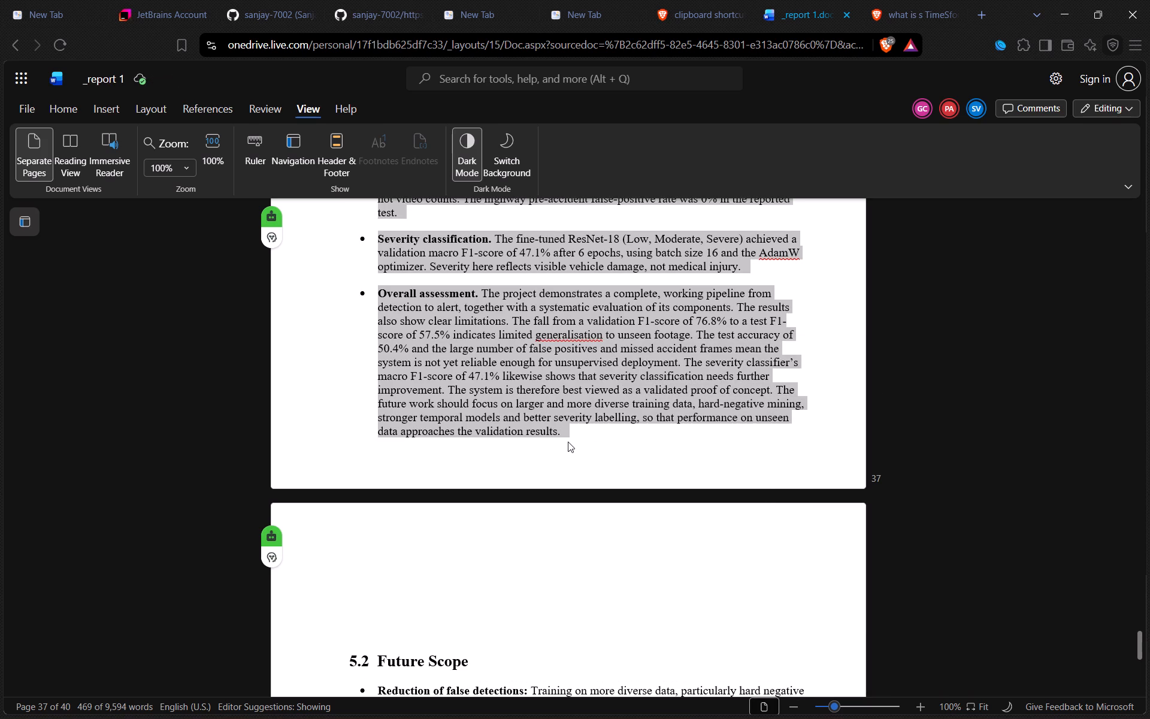
click(568, 442)
Review the layout of the bulleted 5.1 Conclusion text and the 5.2 Future Scope list across their pages.
scroll(564, 433, up, 1)
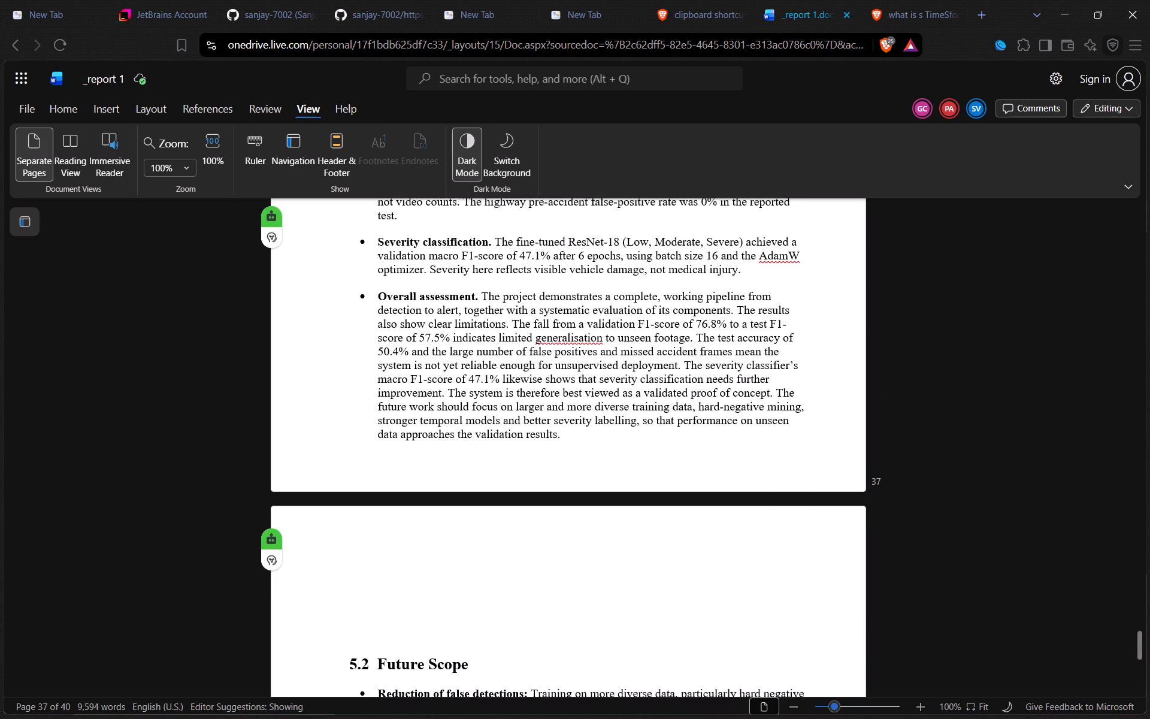
scroll(564, 433, up, 1)
scroll(569, 345, up, 6)
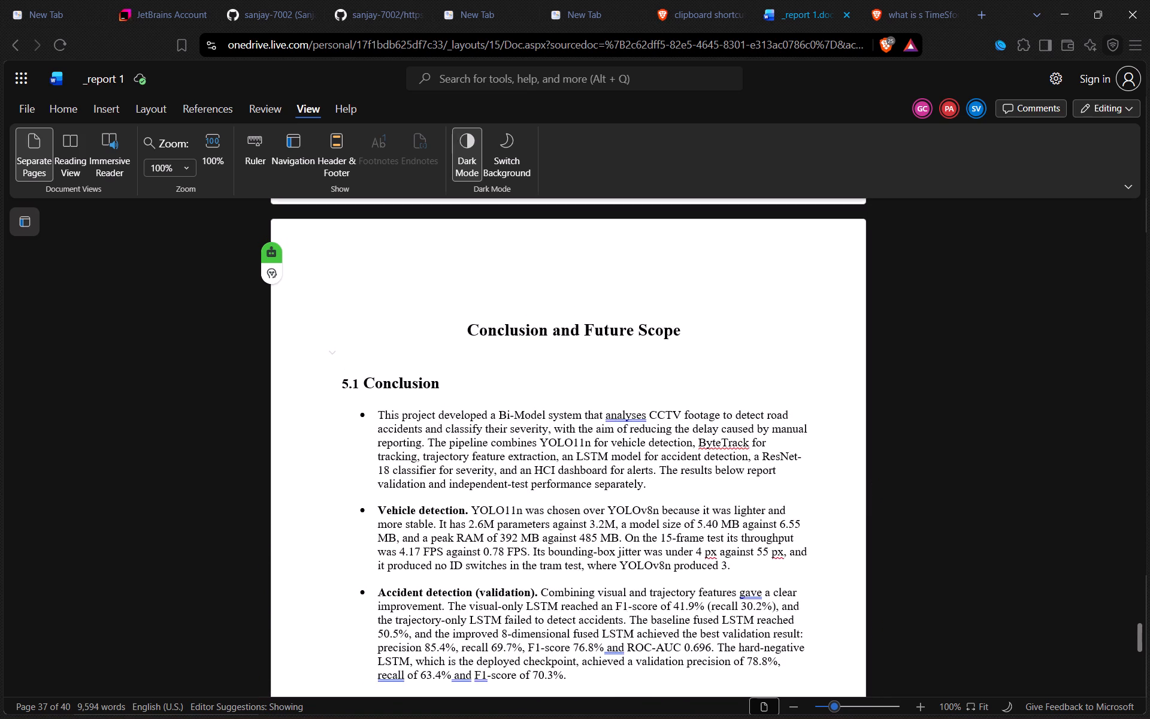
scroll(569, 345, down, 5)
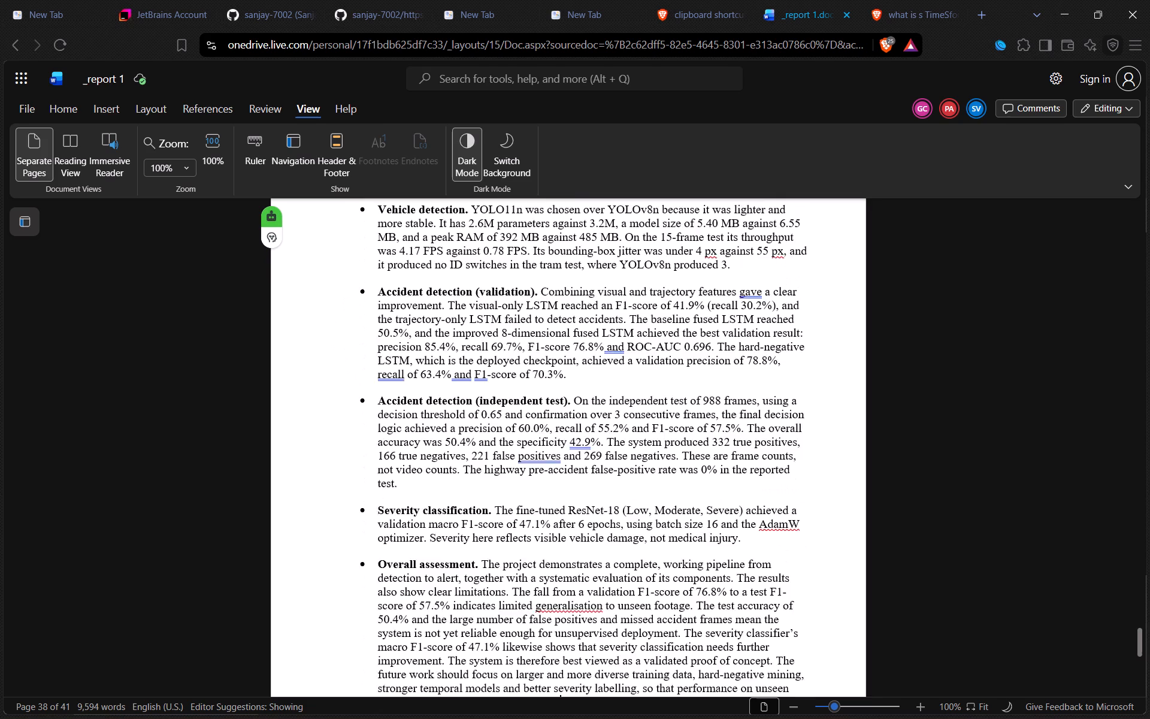
scroll(569, 345, down, 5)
scroll(569, 345, up, 2)
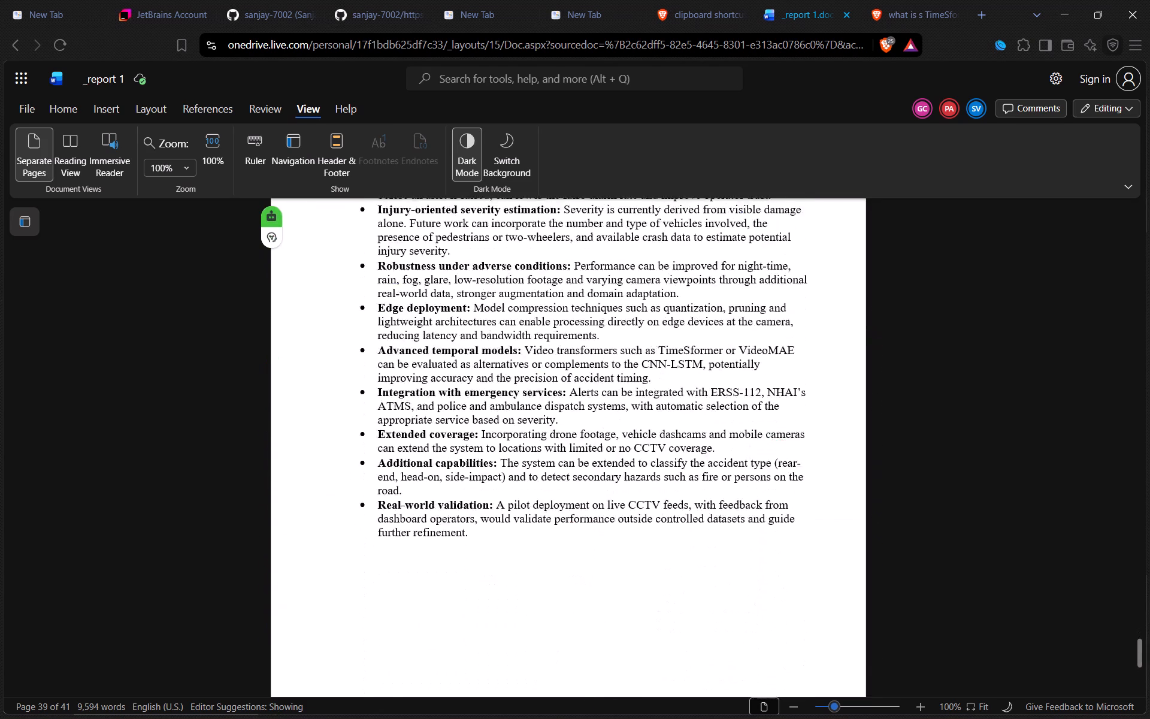
scroll(569, 345, up, 1)
scroll(569, 345, down, 3)
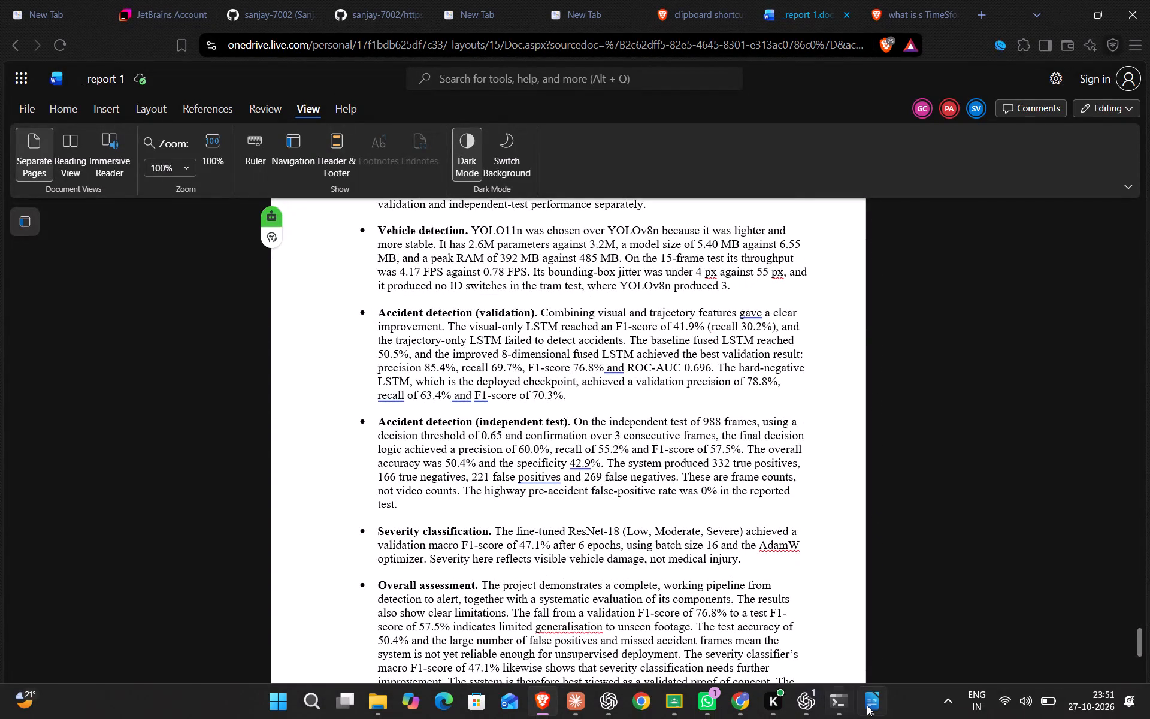
Switch to the BTP federated learning report in LibreOffice Writer and examine how its Chapter 5 Conclusion and Future Scope is formatted.
click(867, 705)
scroll(581, 469, up, 6)
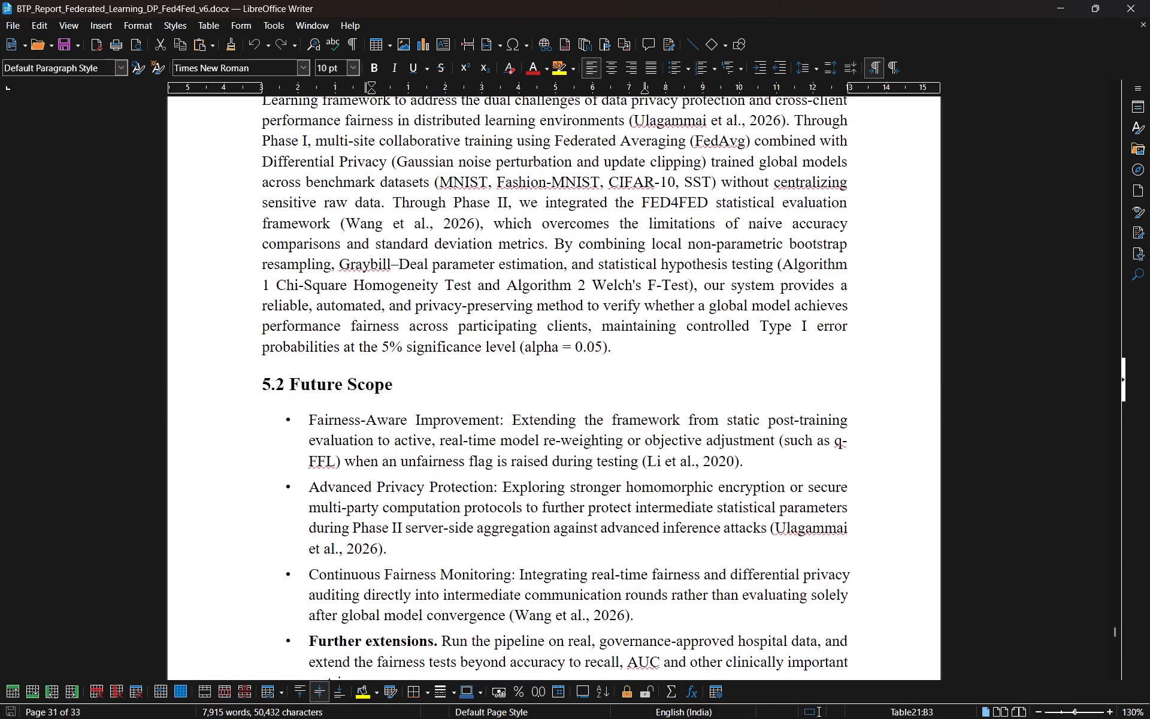
scroll(581, 469, right, 2)
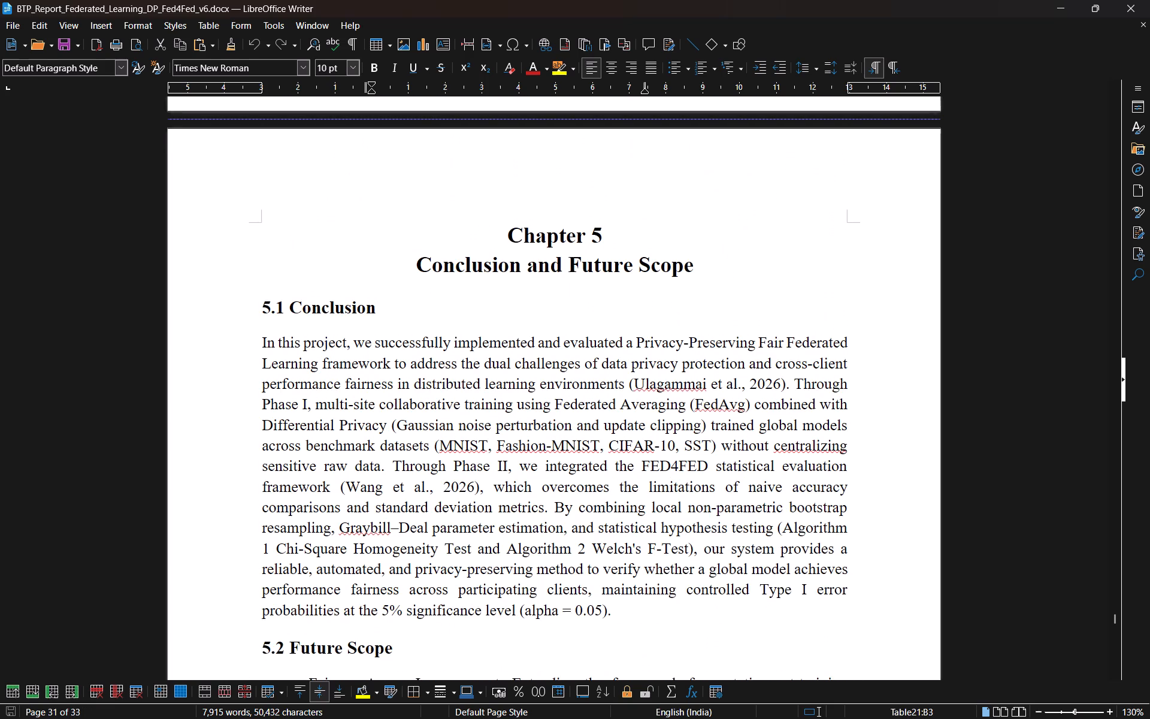
scroll(581, 469, right, 1)
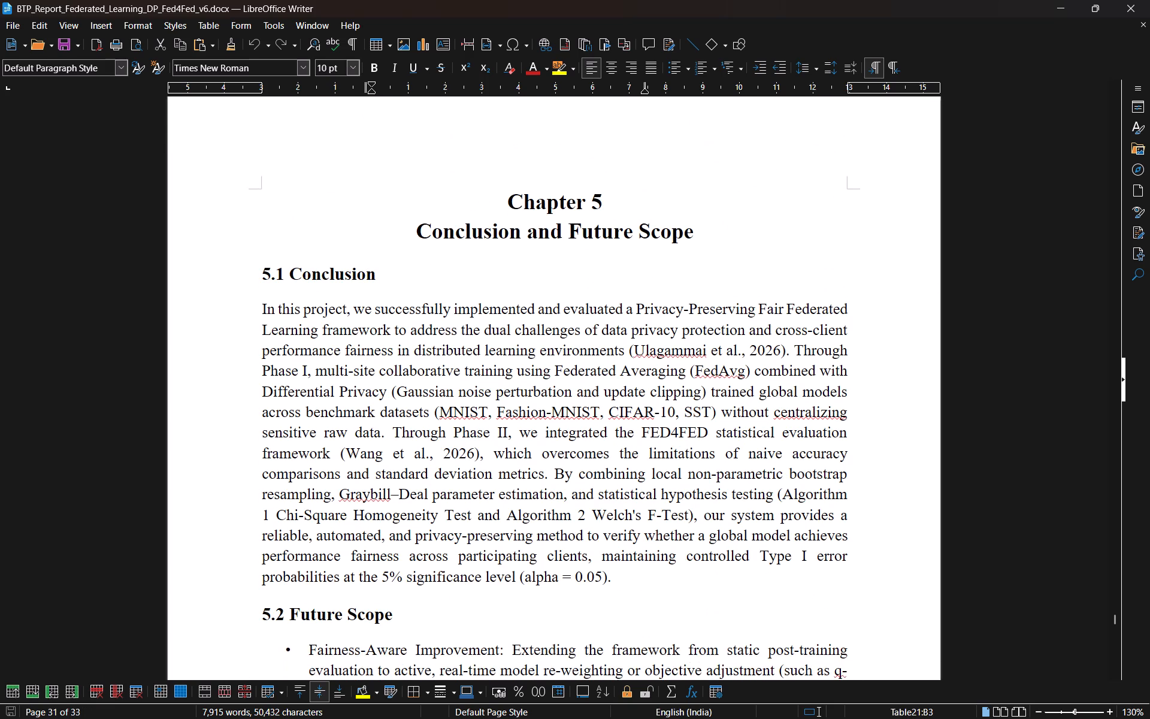
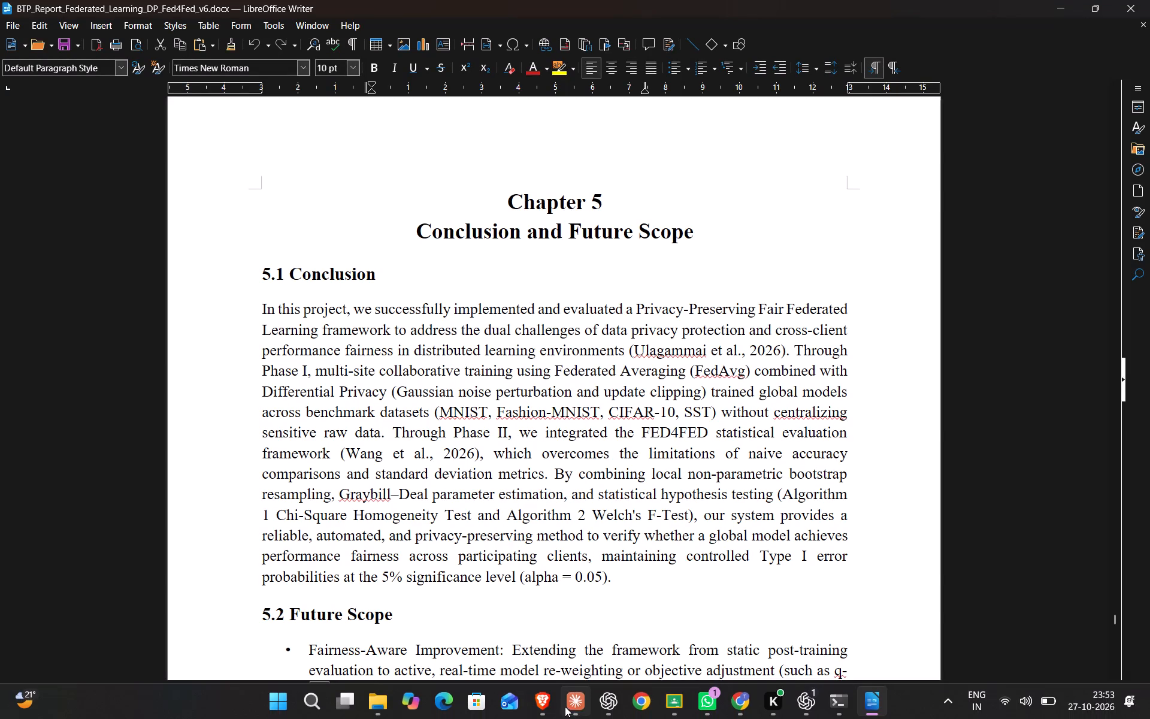
click(556, 620)
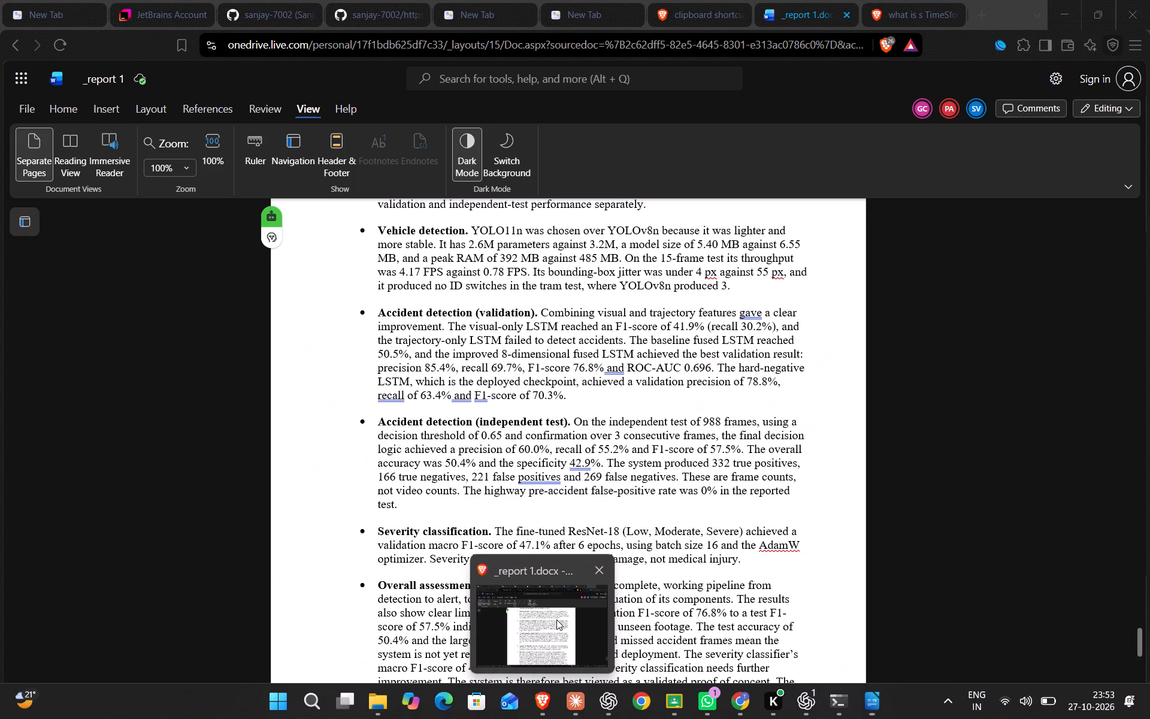
scroll(506, 448, up, 5)
scroll(506, 448, down, 1)
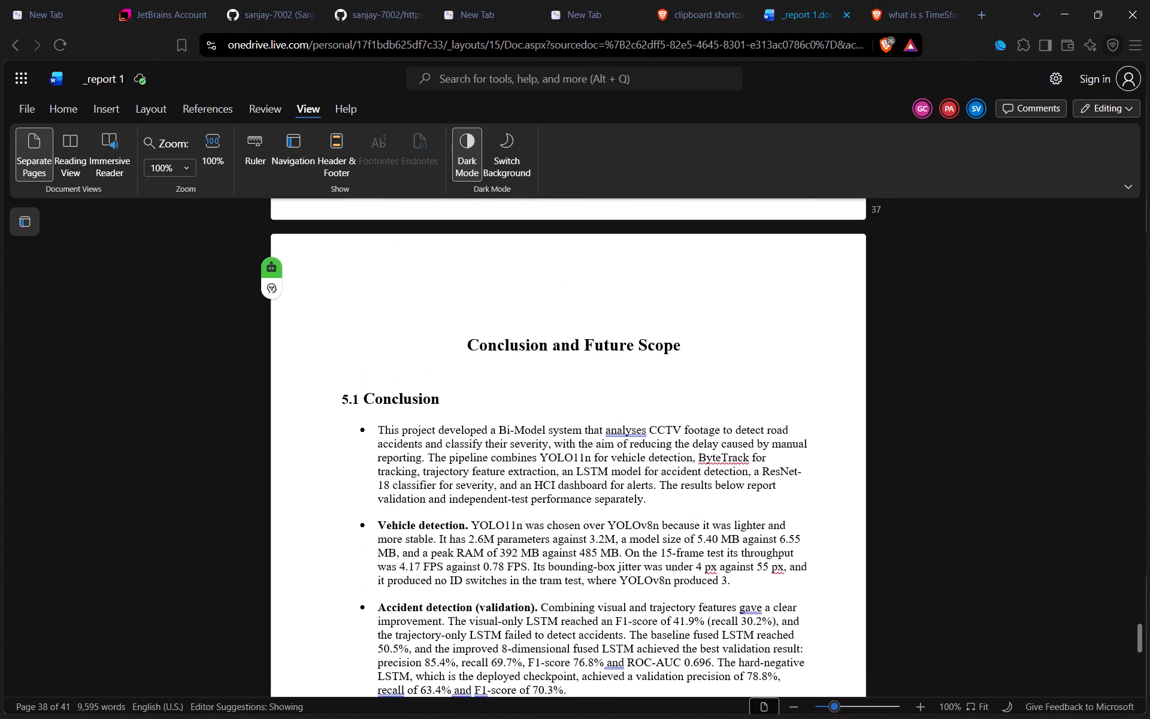
scroll(506, 448, down, 2)
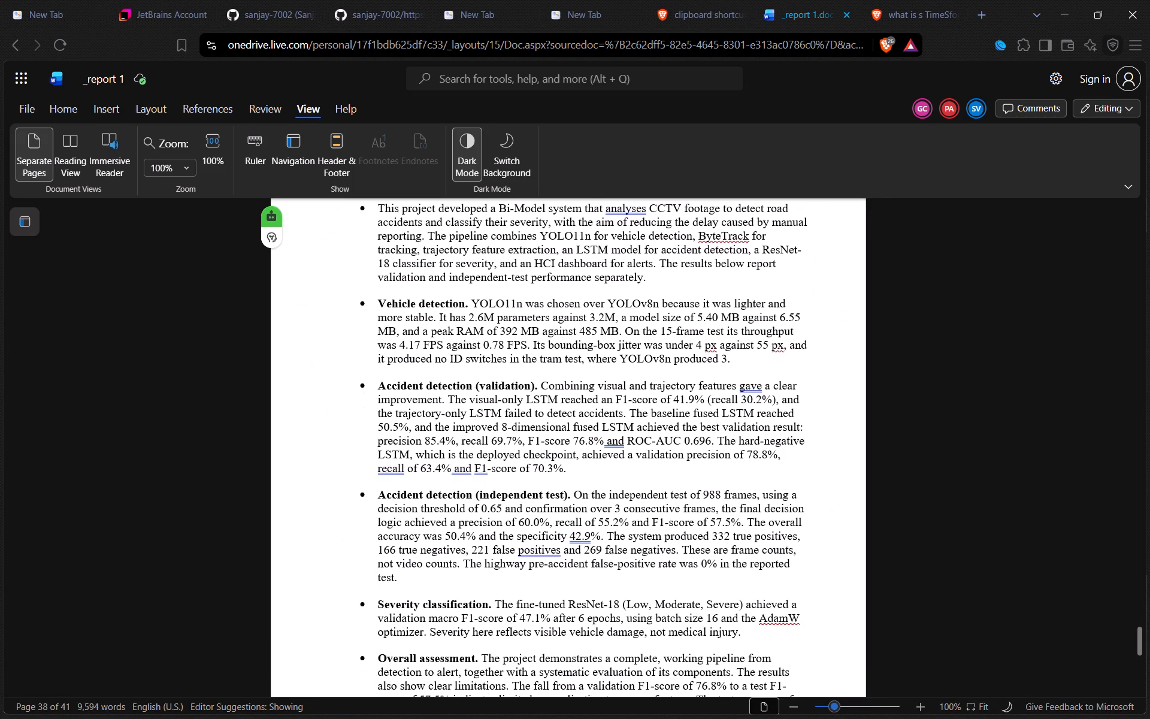
scroll(506, 448, down, 1)
scroll(506, 448, up, 1)
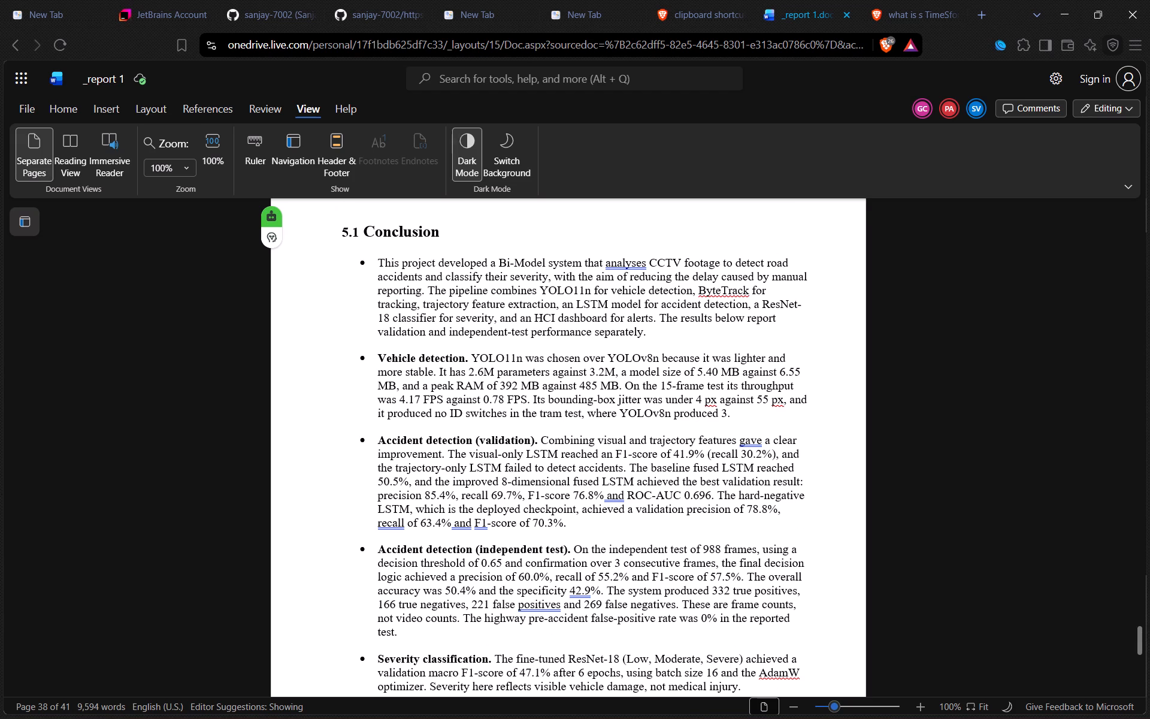
scroll(554, 506, down, 2)
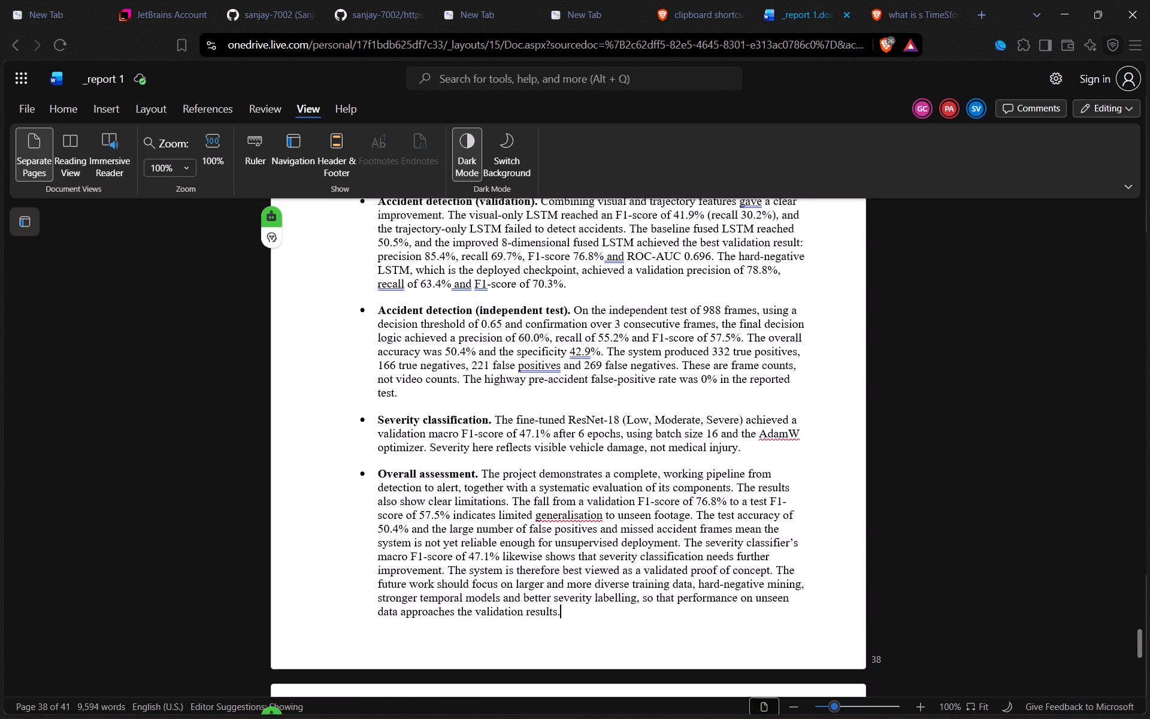
scroll(554, 506, down, 2)
scroll(554, 506, up, 1)
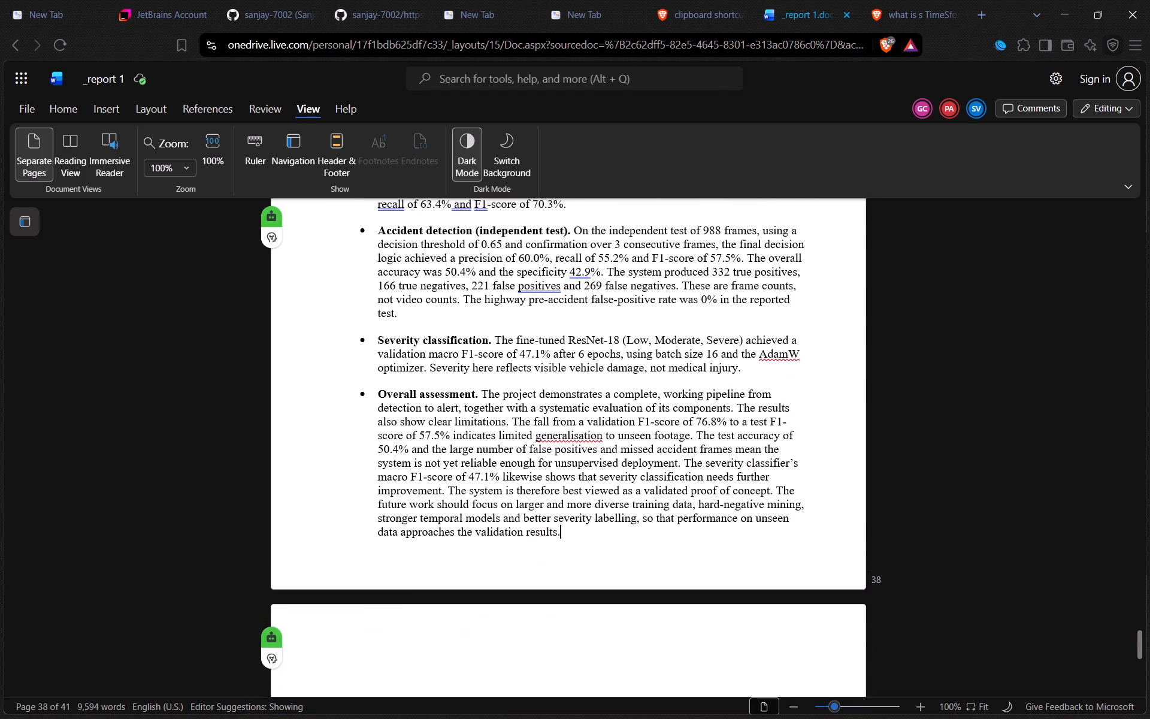
scroll(554, 506, up, 3)
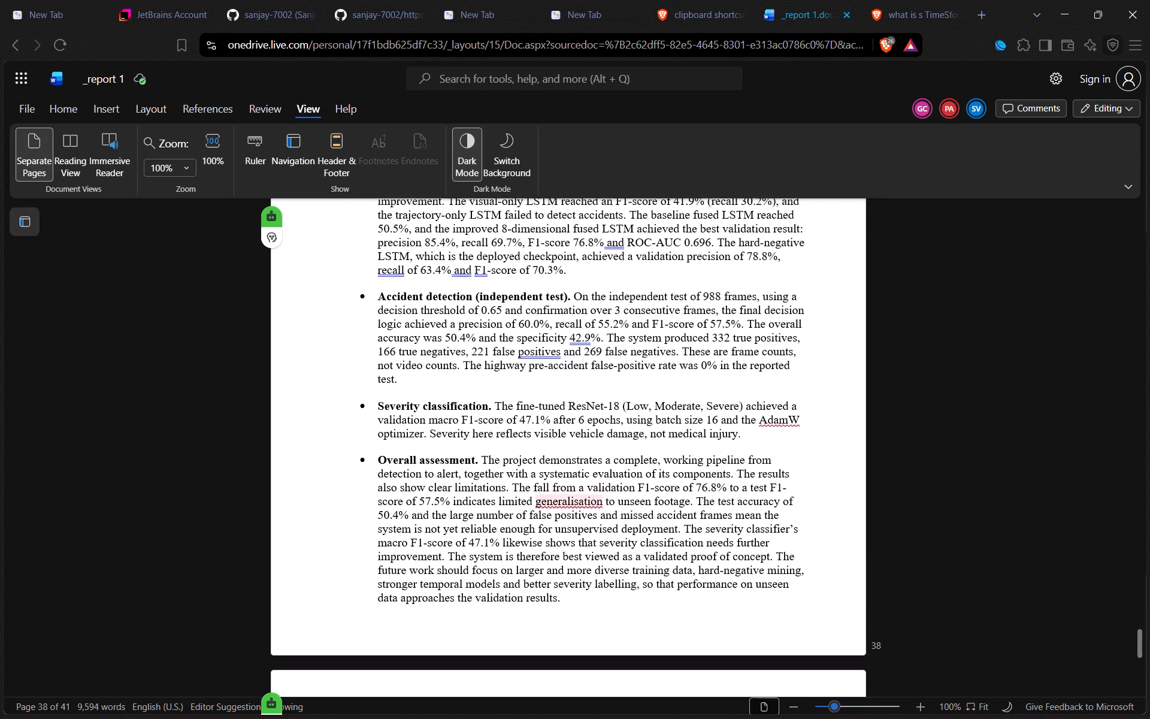
scroll(554, 506, up, 1)
scroll(558, 332, up, 1)
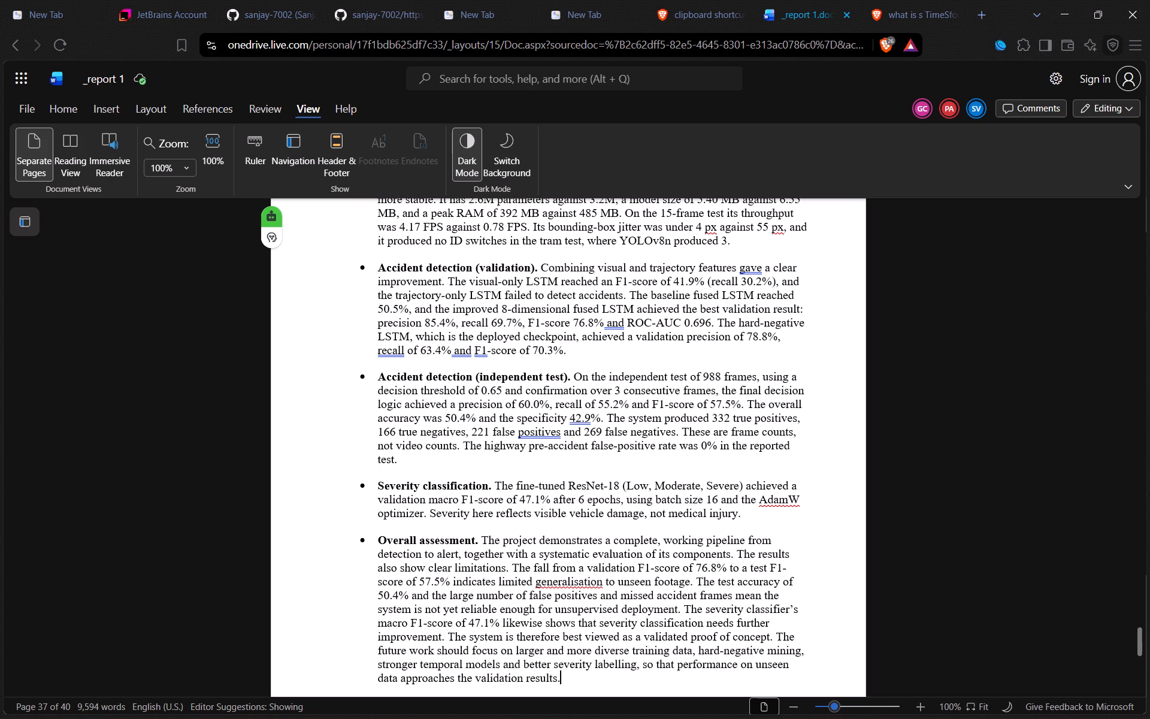
scroll(560, 467, up, 2)
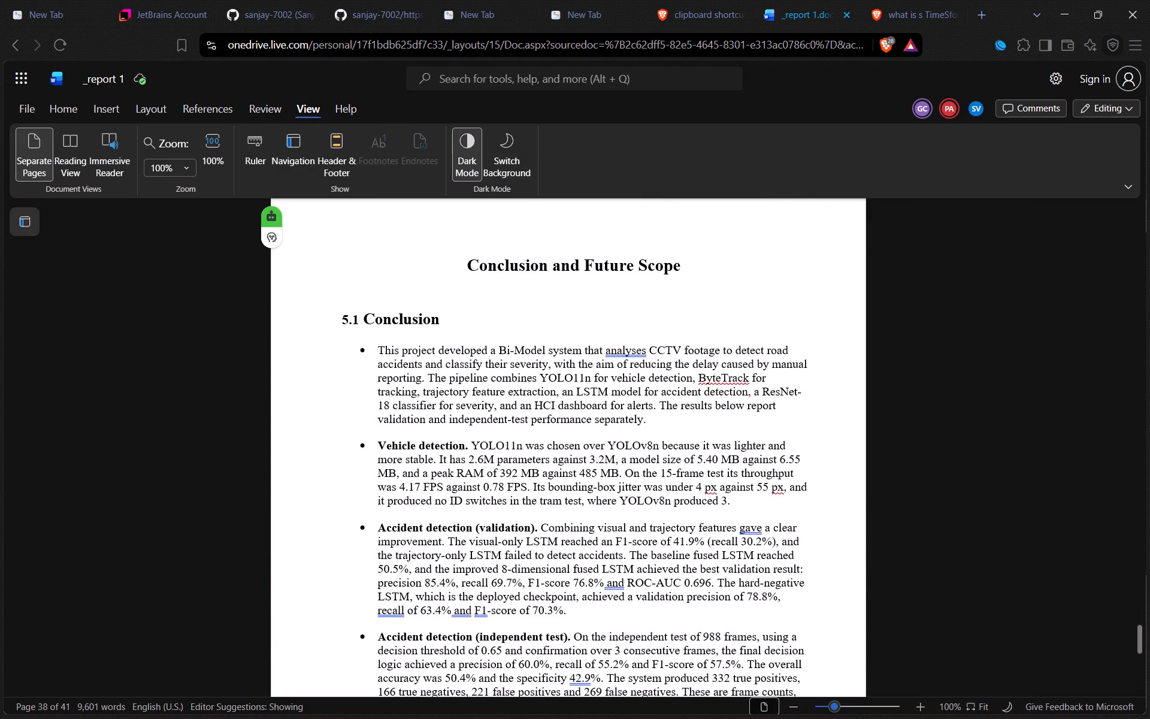
drag(361, 348, 473, 717)
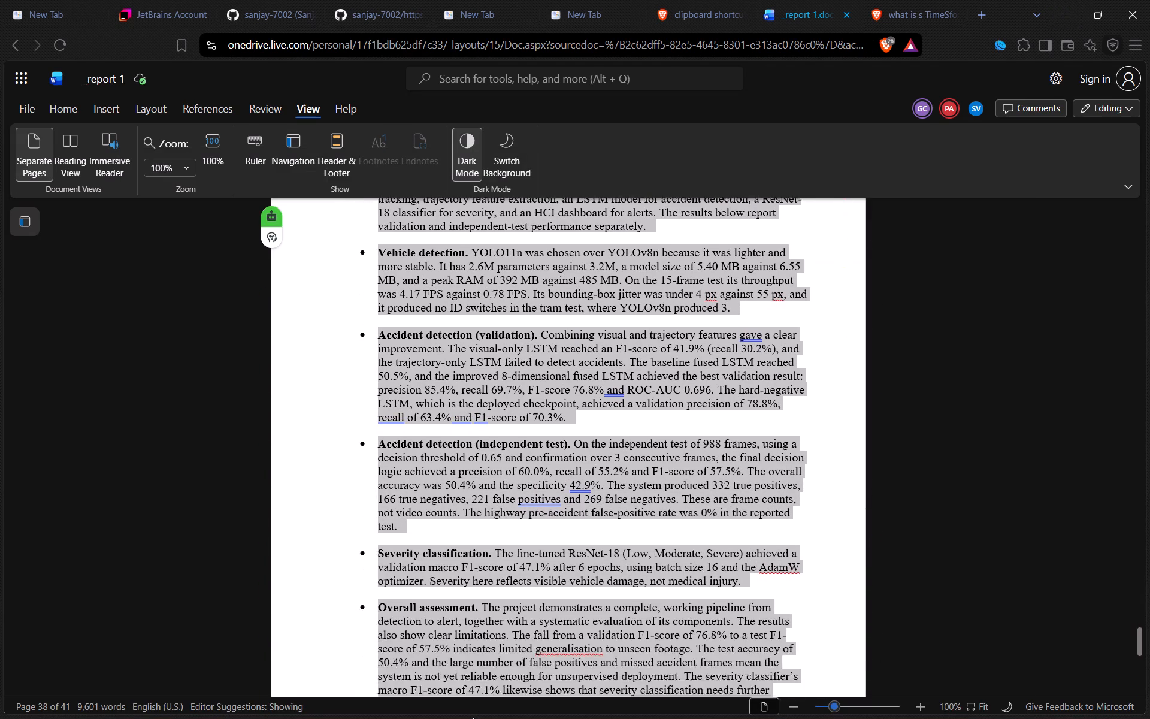
drag(473, 717, 576, 437)
key(BackSpace)
scroll(565, 342, up, 1)
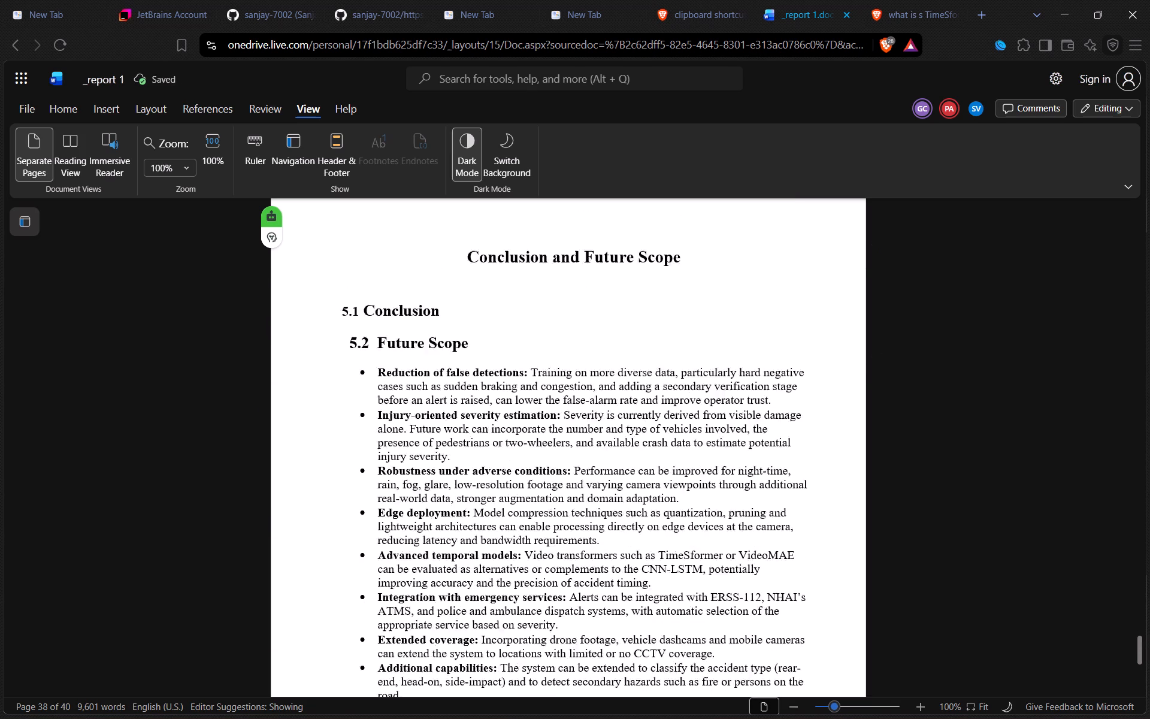
Paste the copied four-paragraph conclusion on a new line below the 5.1 Conclusion heading.
scroll(565, 342, up, 1)
click(455, 439)
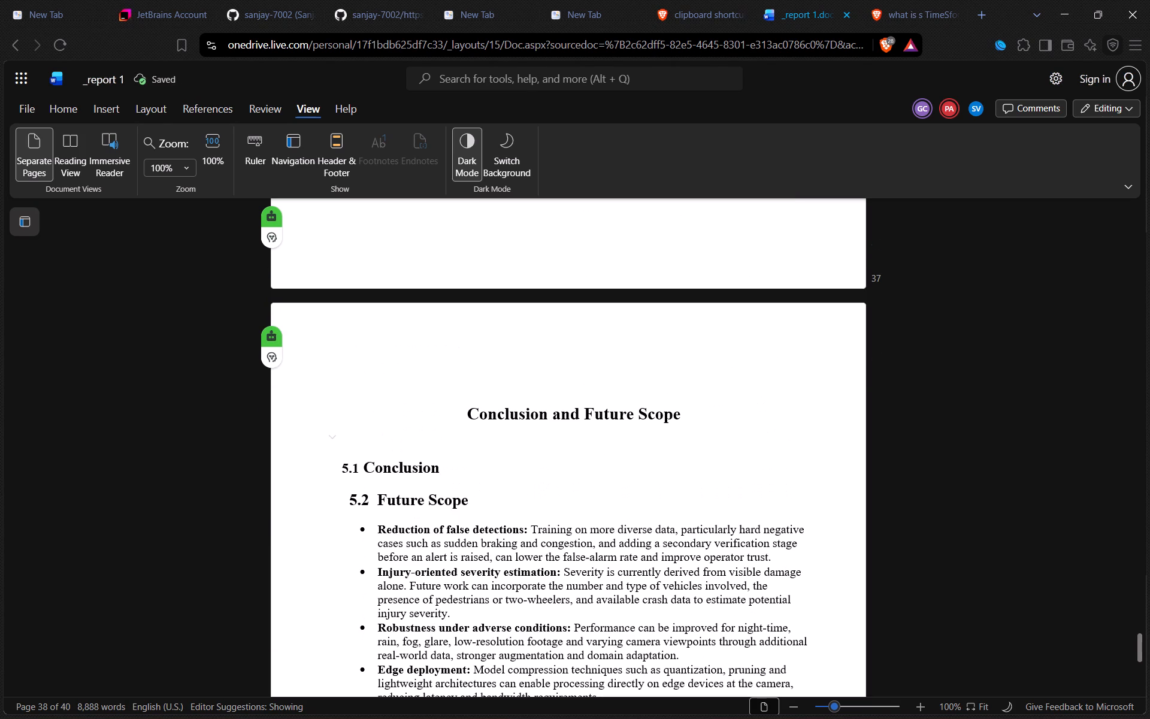
key(Return)
key(ctrl+v)
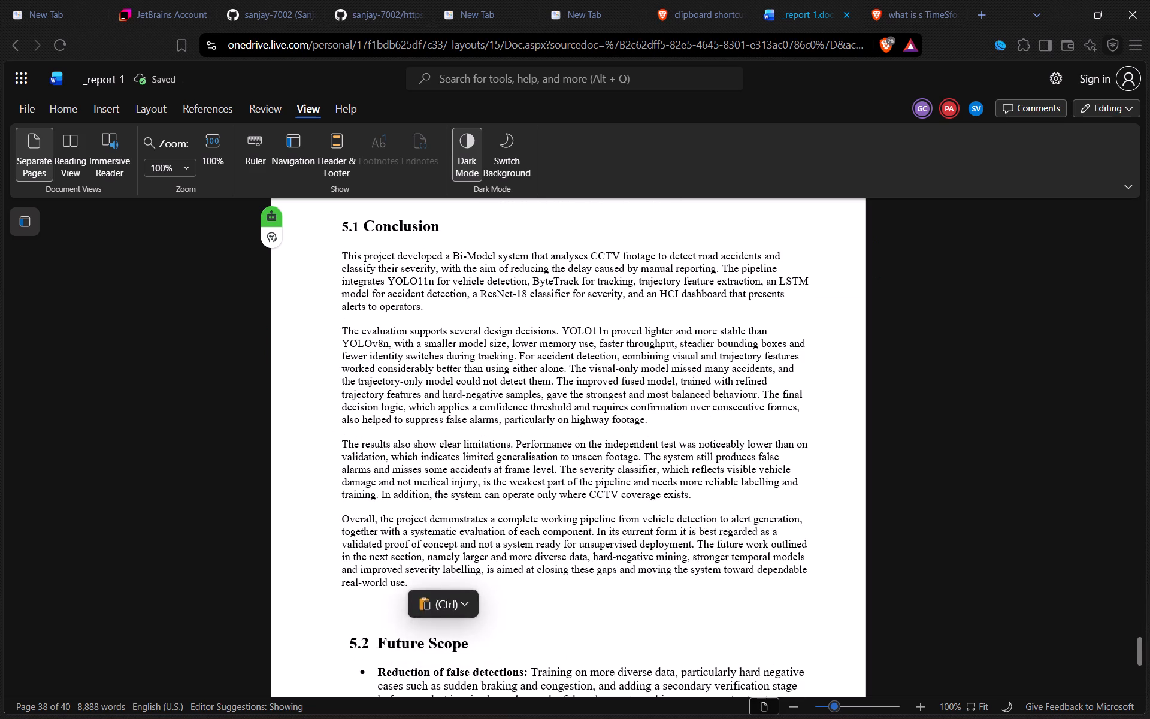
Set the pasted conclusion paragraphs to font size 12 and format them as a bulleted list.
drag(335, 255, 409, 588)
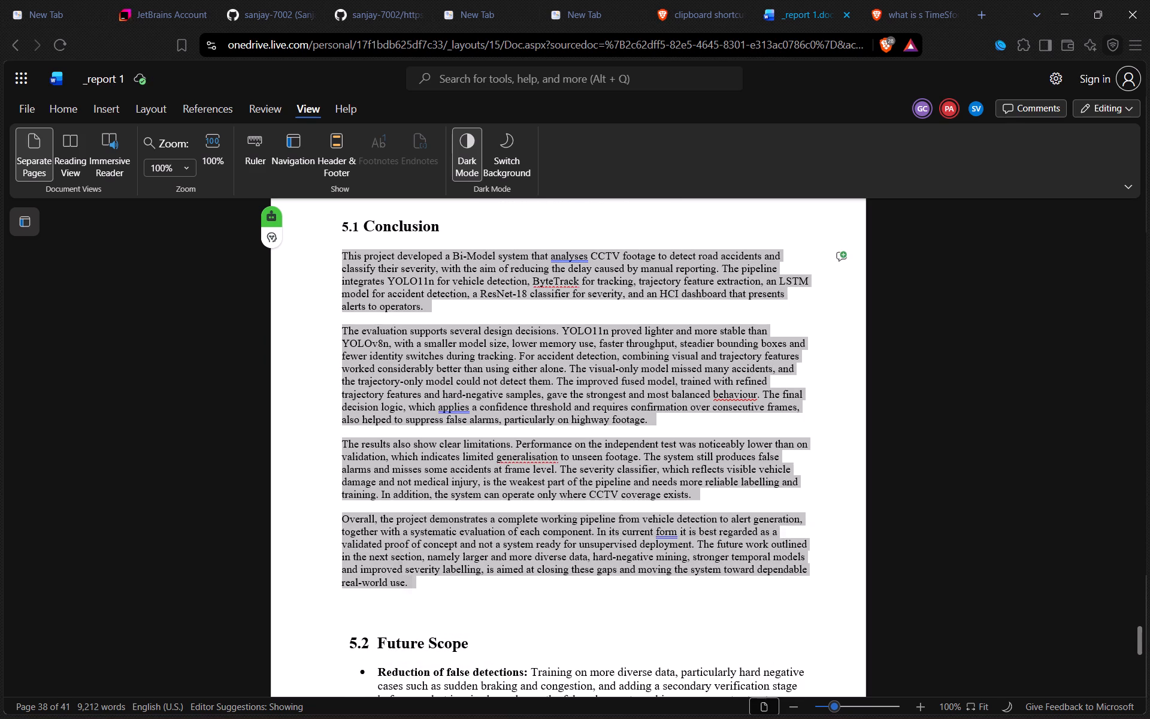
click(504, 559)
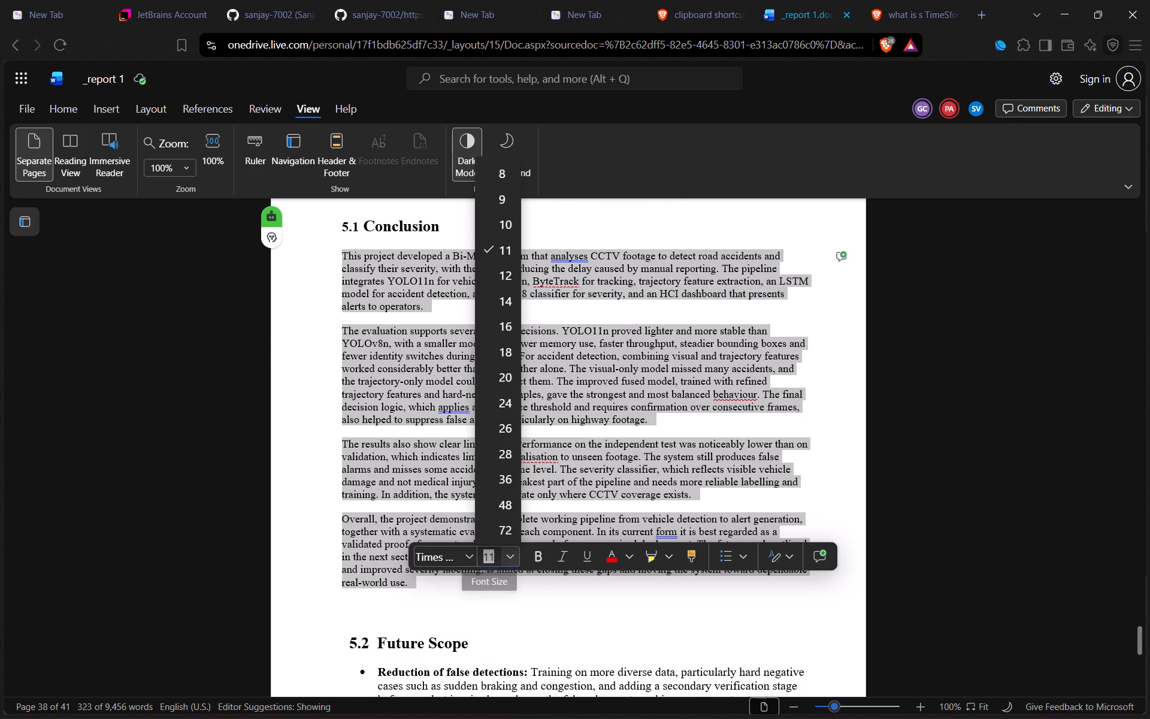
click(502, 276)
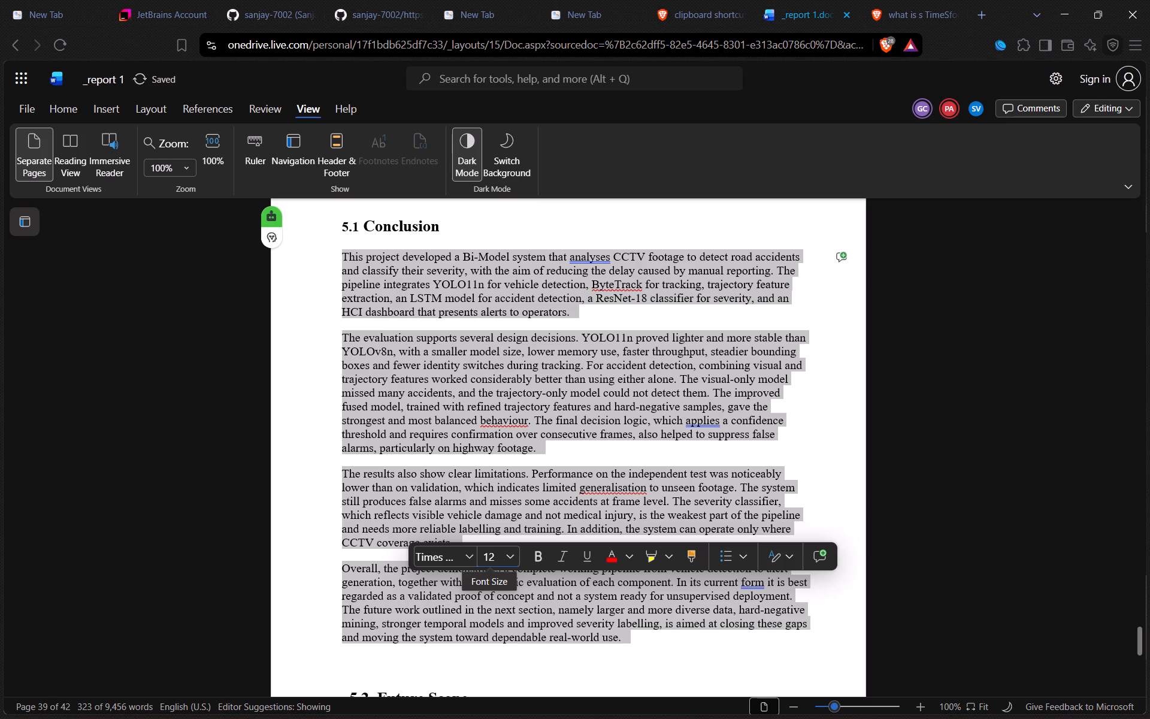
click(728, 554)
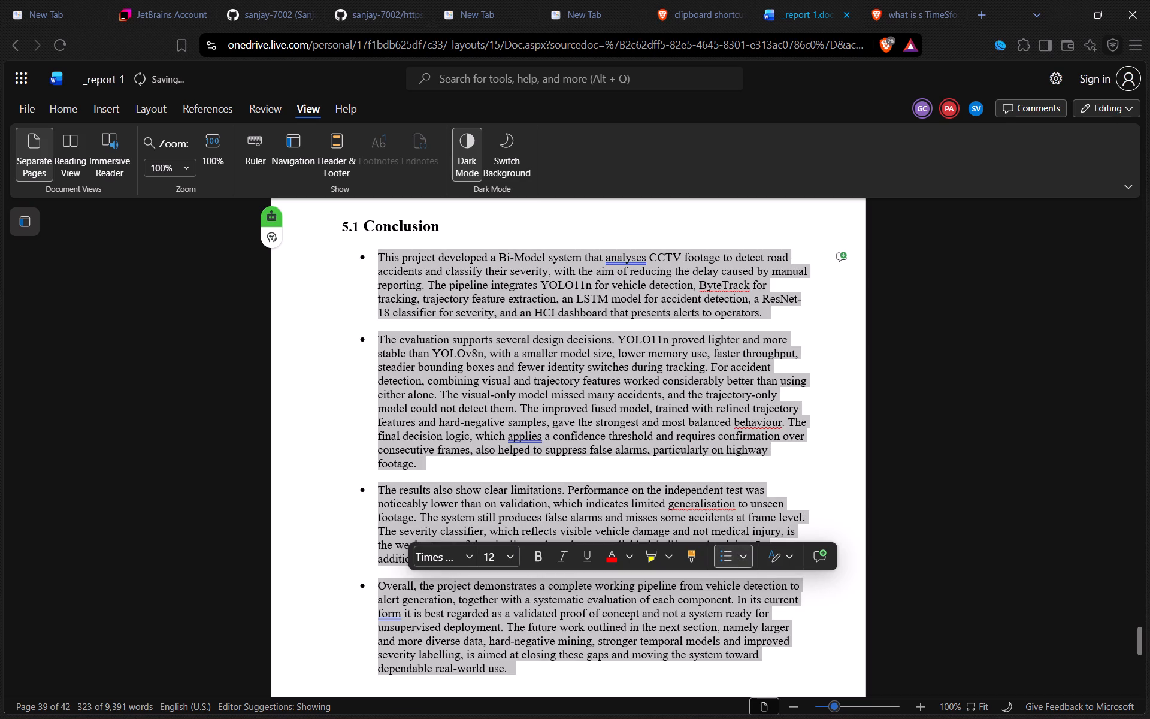
click(386, 395)
Remove a blank line directly above the 5.2 Future Scope heading.
scroll(551, 496, down, 2)
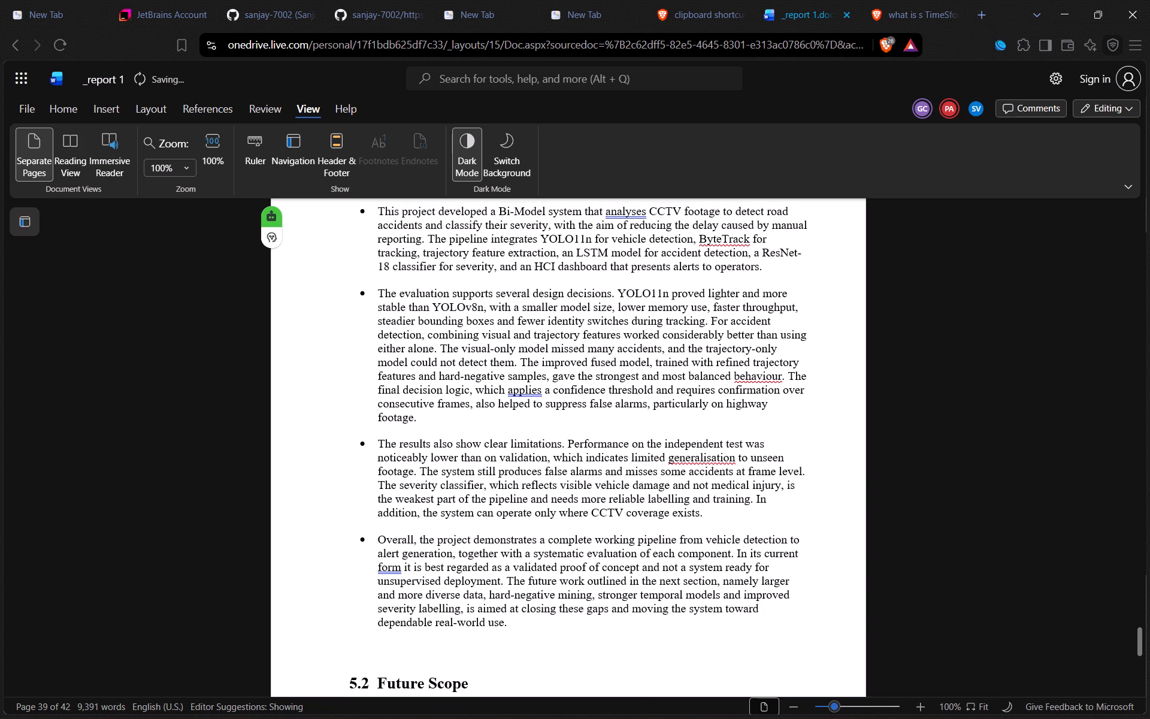
scroll(551, 496, down, 1)
scroll(551, 496, up, 1)
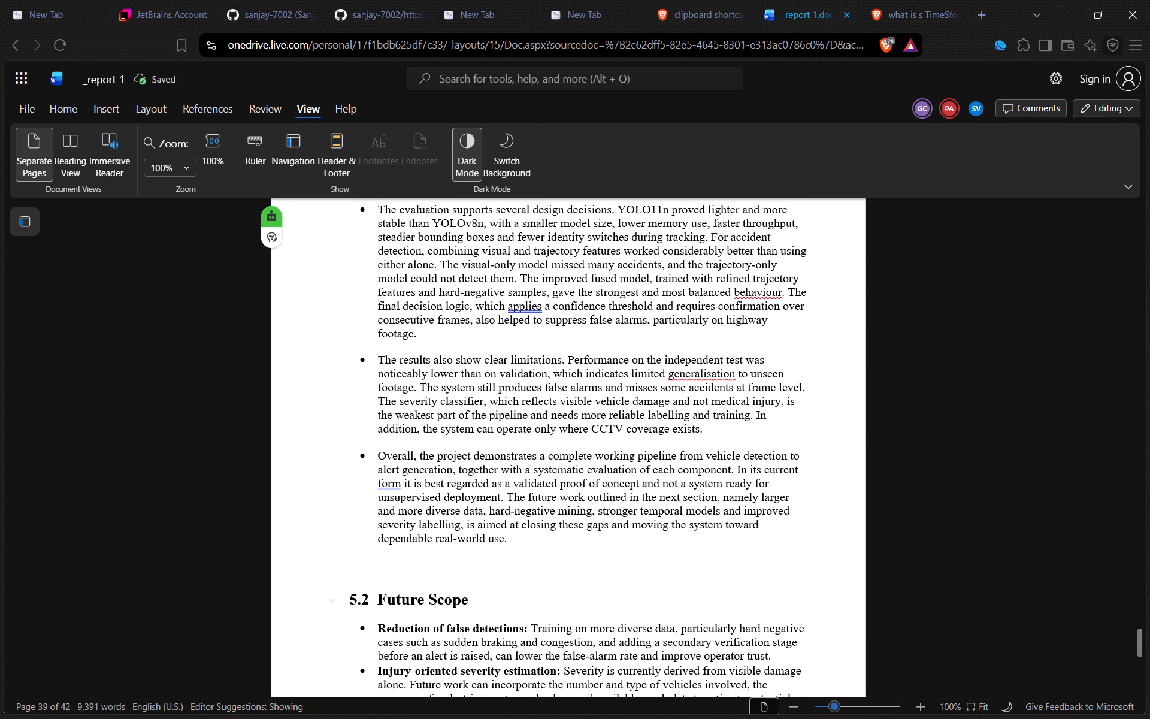
click(328, 599)
click(328, 599)
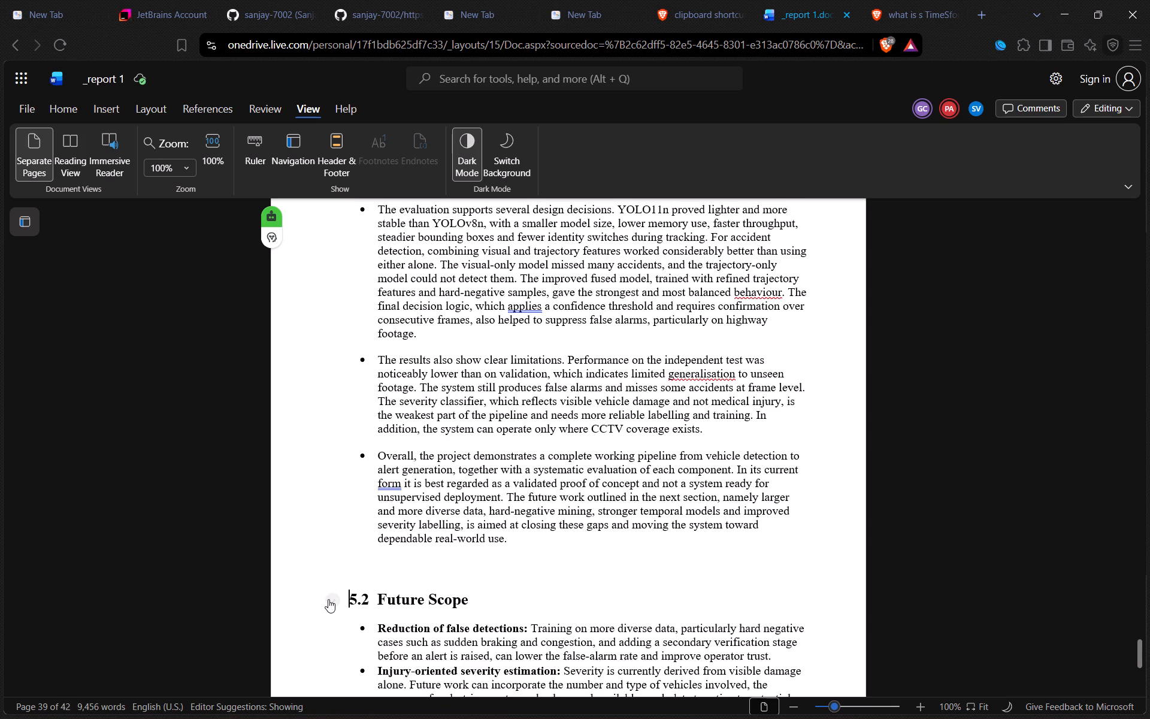
scroll(410, 489, right, 1)
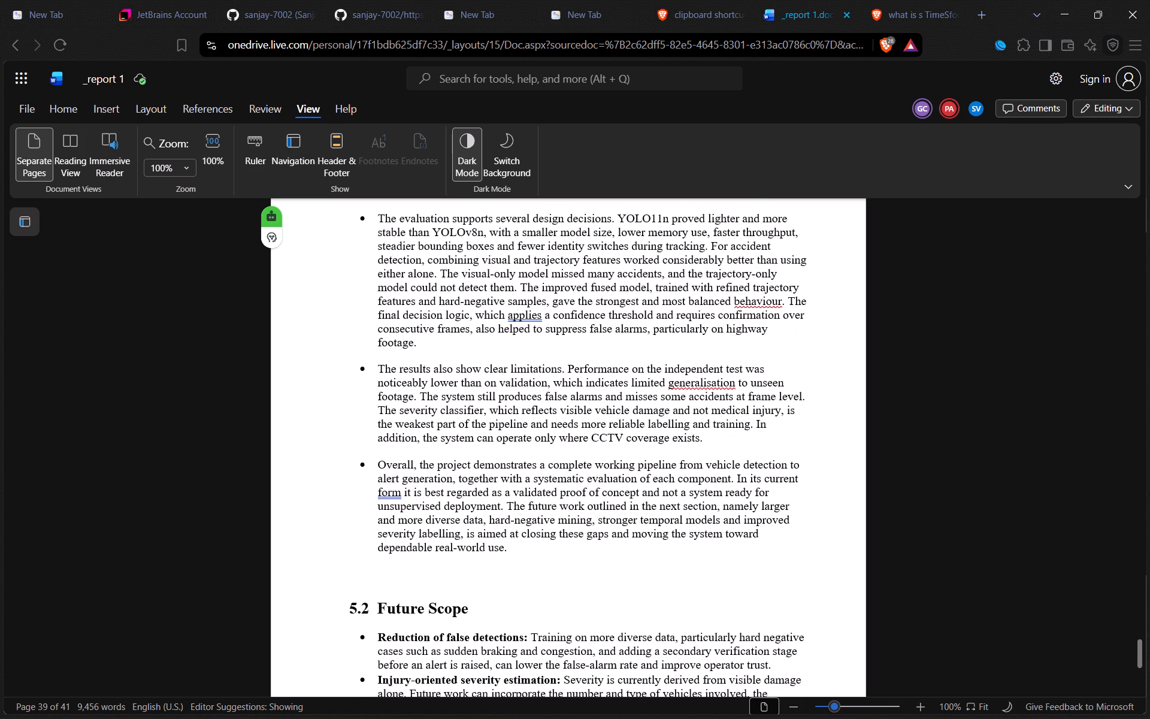
key(BackSpace)
Check the 5.1 Conclusion section and the blank pages before the Conclusion and Future Scope chapter, and show the text formatting commands.
scroll(327, 573, up, 1)
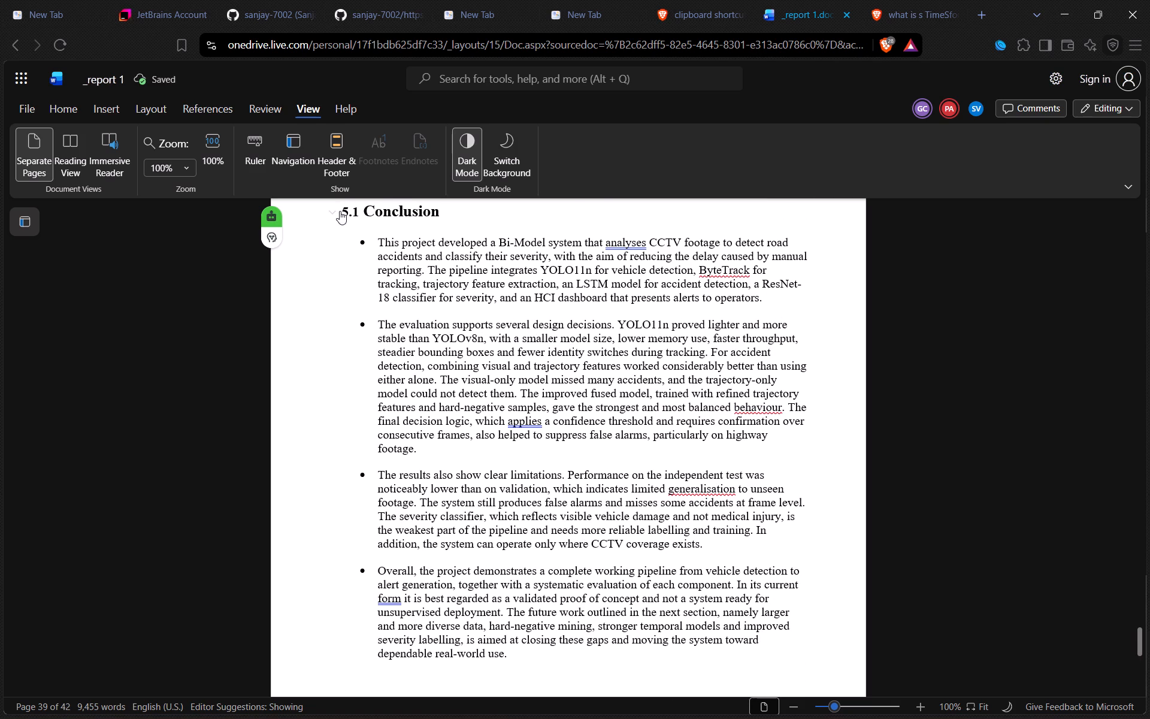
click(340, 211)
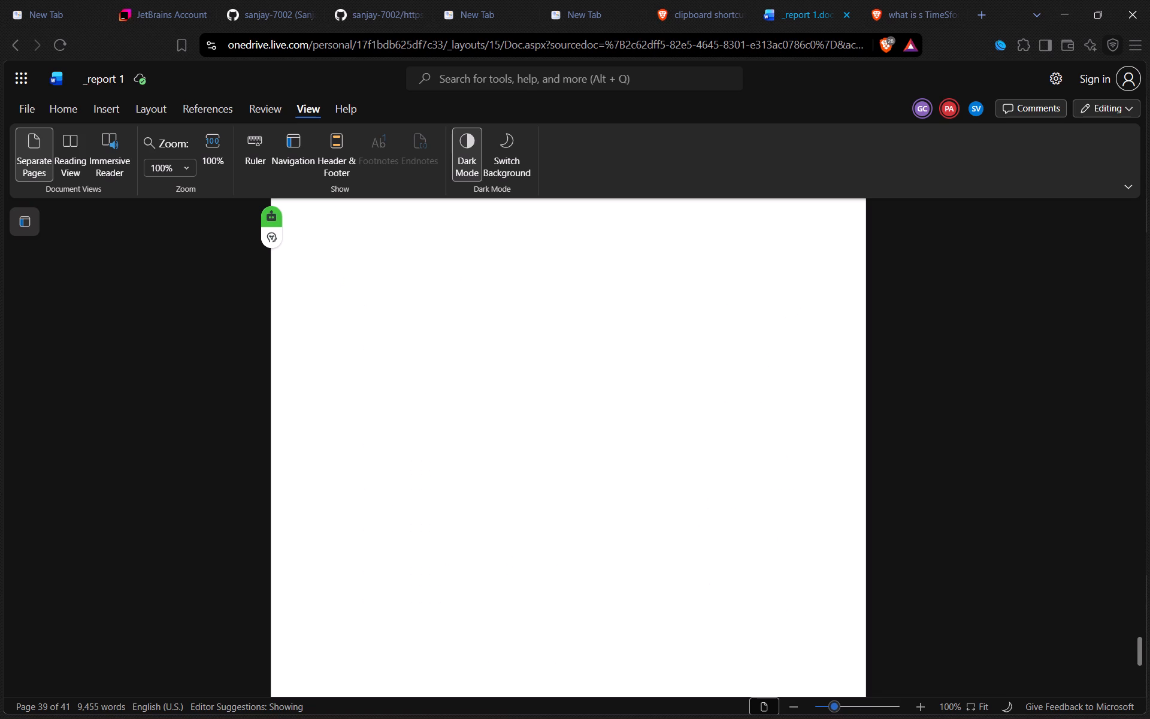
scroll(387, 412, up, 10)
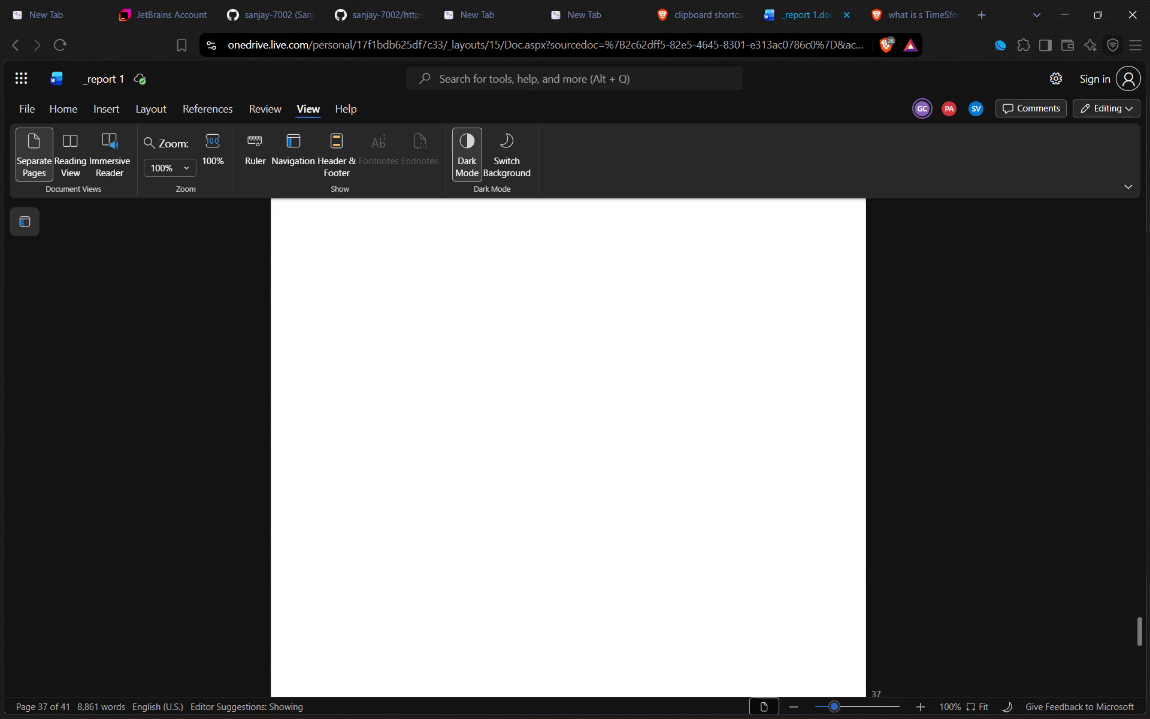
scroll(387, 412, up, 5)
scroll(387, 412, down, 17)
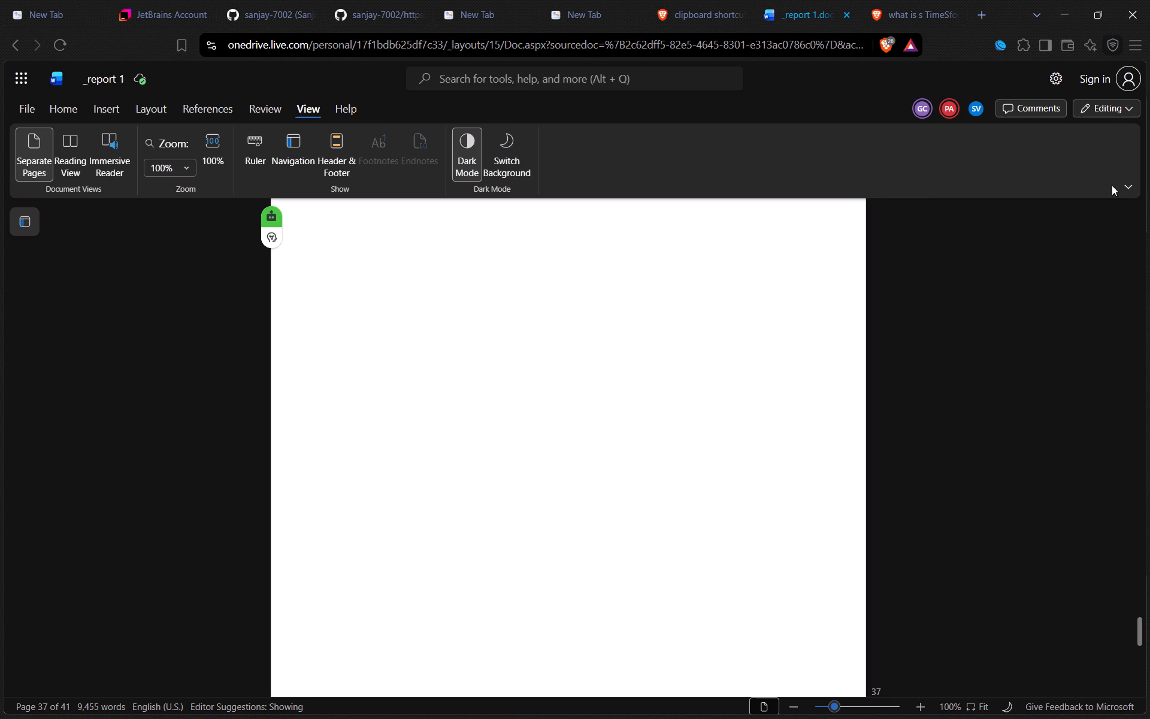
click(33, 114)
click(364, 283)
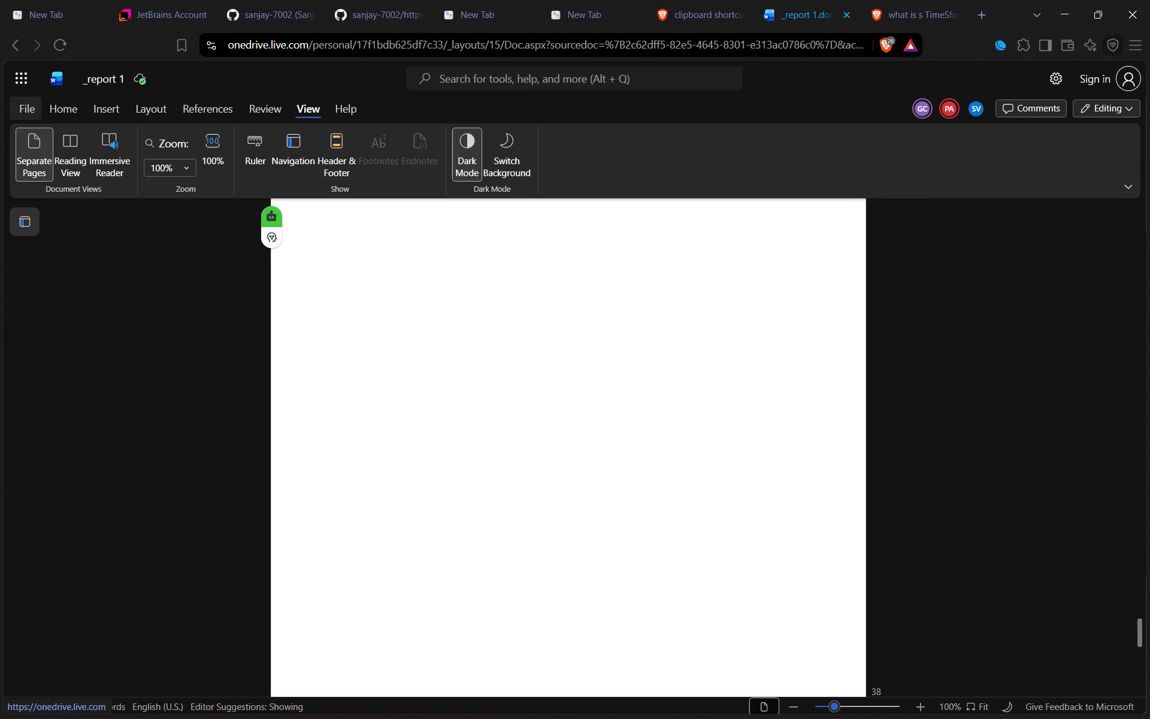
click(64, 103)
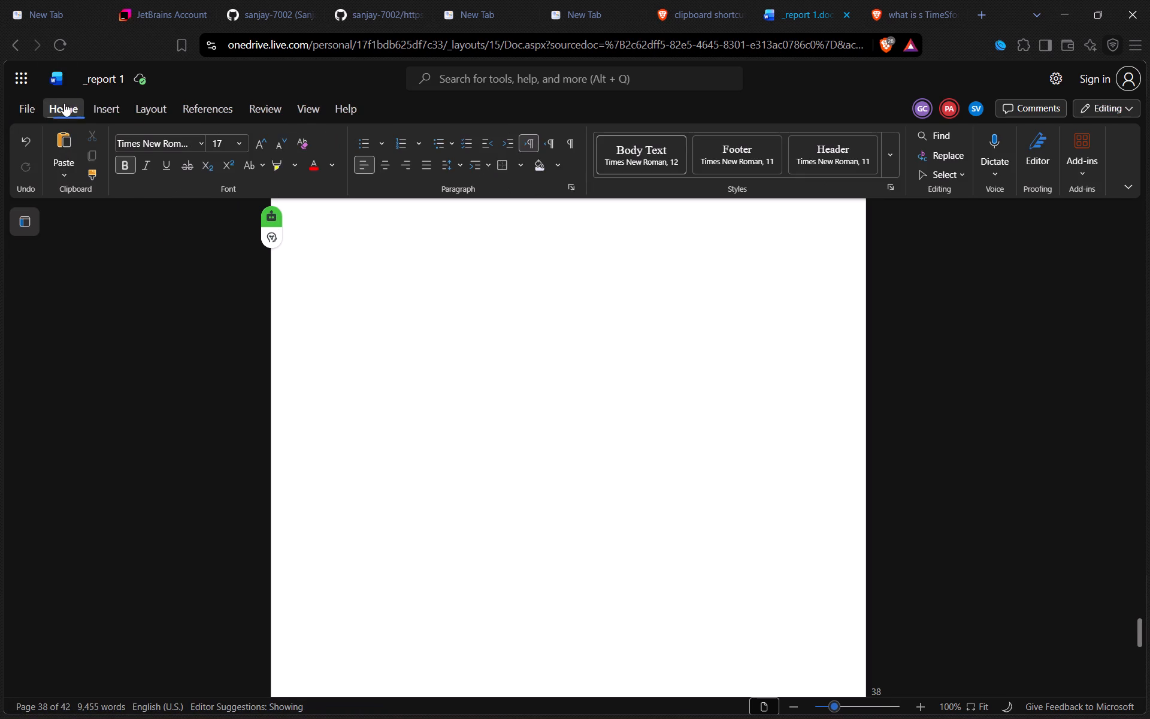
Review the report's pages back to Results and Discussion and forward again through the 5.1 Conclusion section.
scroll(487, 478, up, 4)
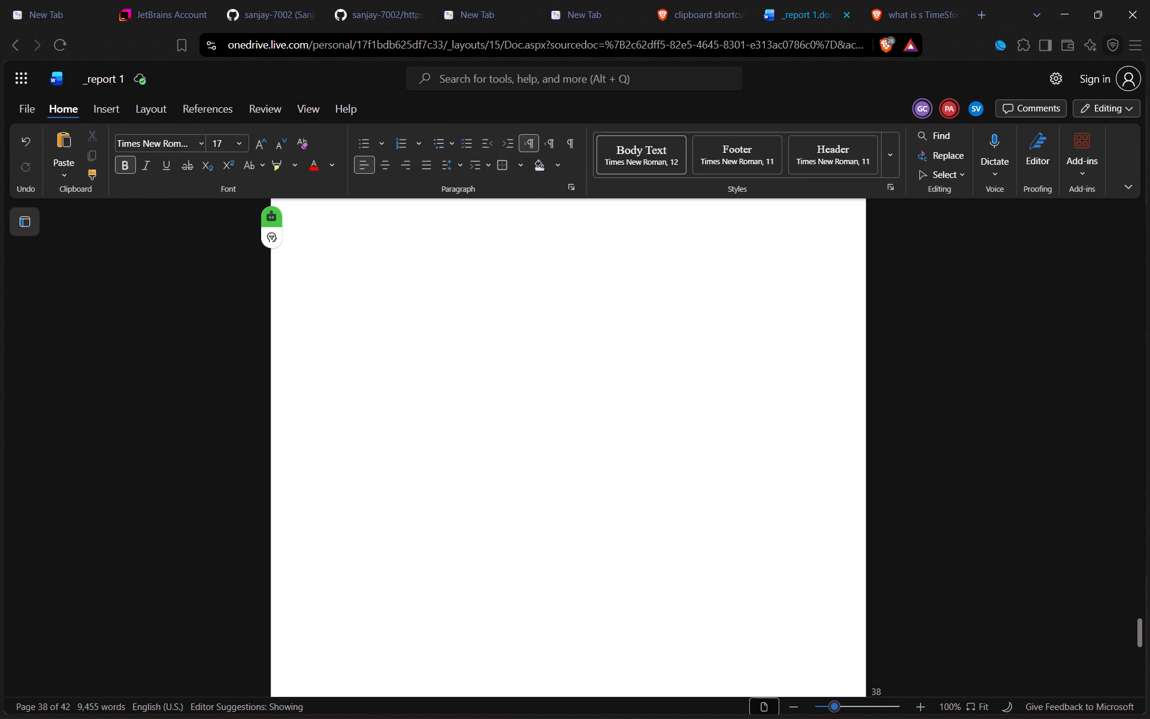
scroll(487, 478, up, 2)
scroll(487, 478, down, 15)
scroll(487, 478, up, 4)
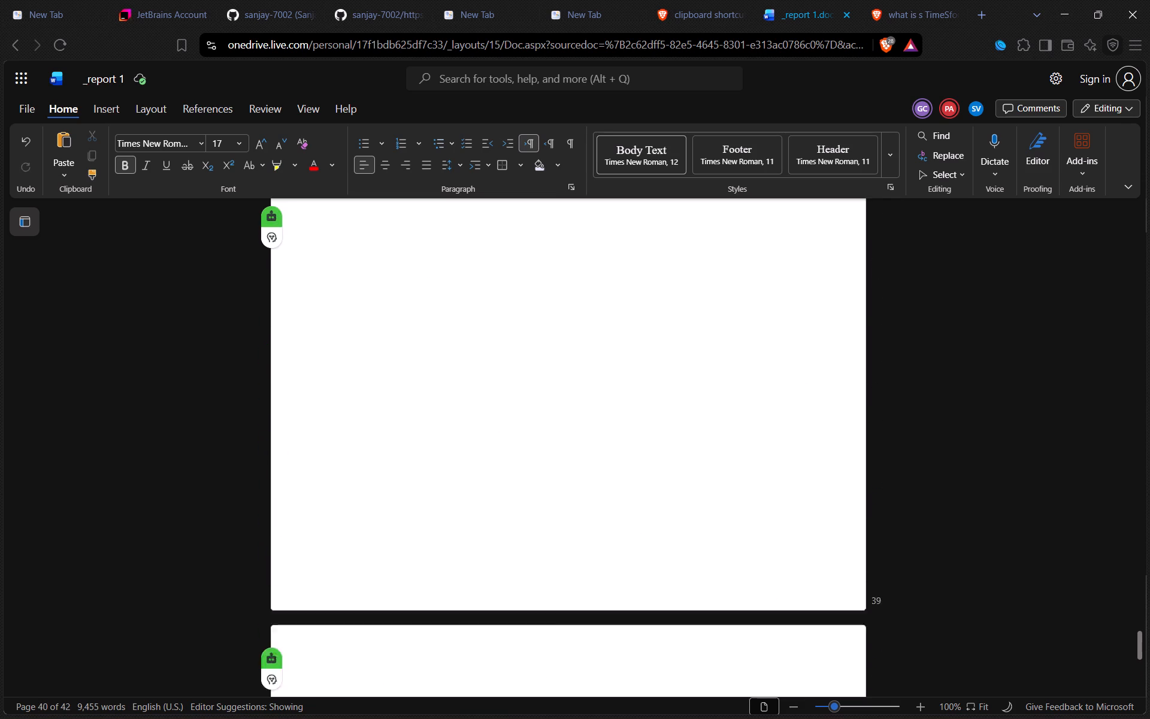
scroll(487, 478, up, 11)
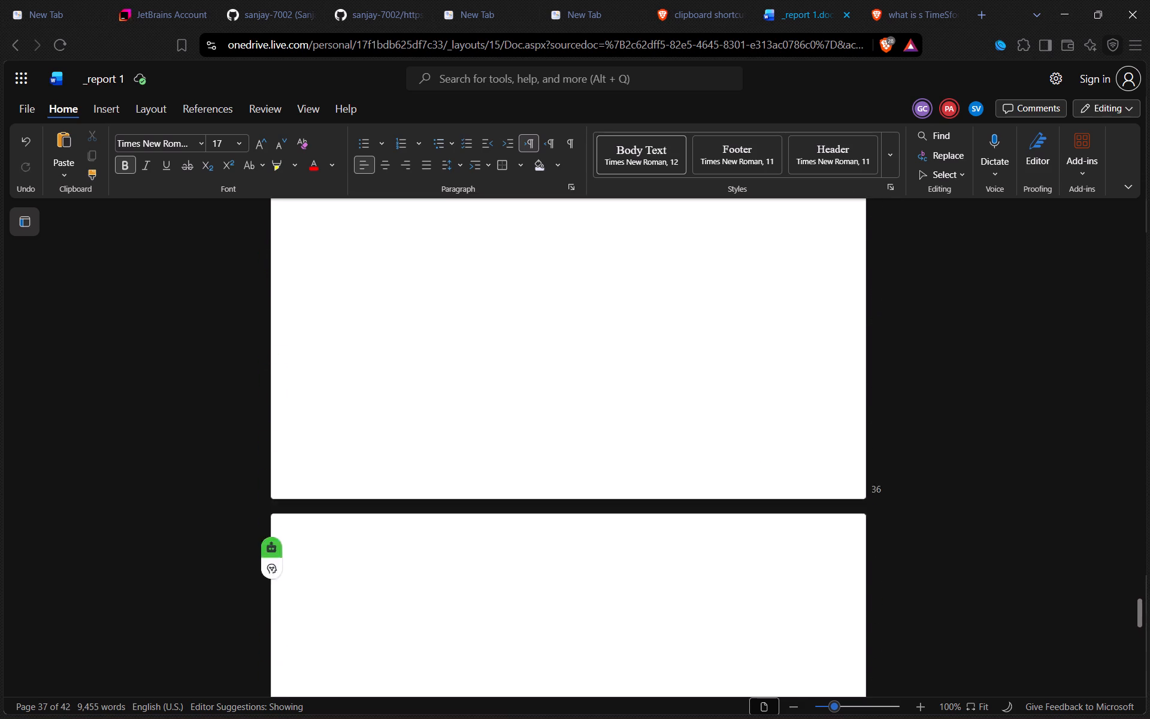
scroll(487, 478, up, 7)
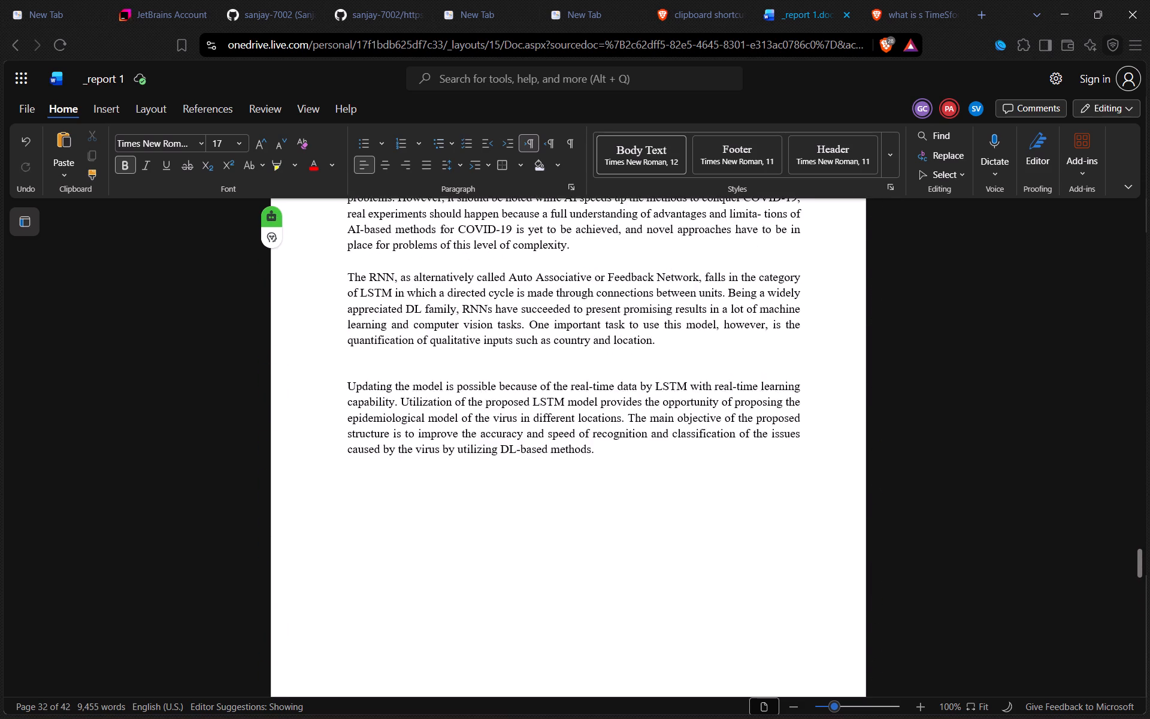
scroll(487, 478, up, 3)
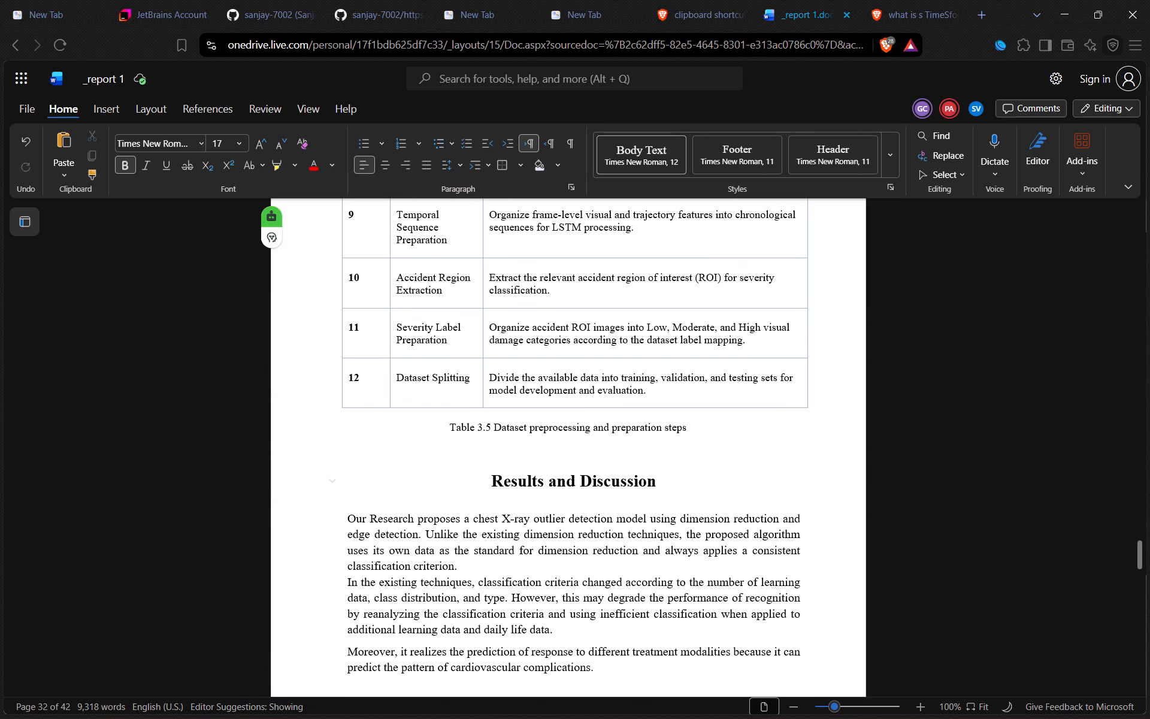
scroll(487, 478, up, 2)
scroll(487, 478, down, 1)
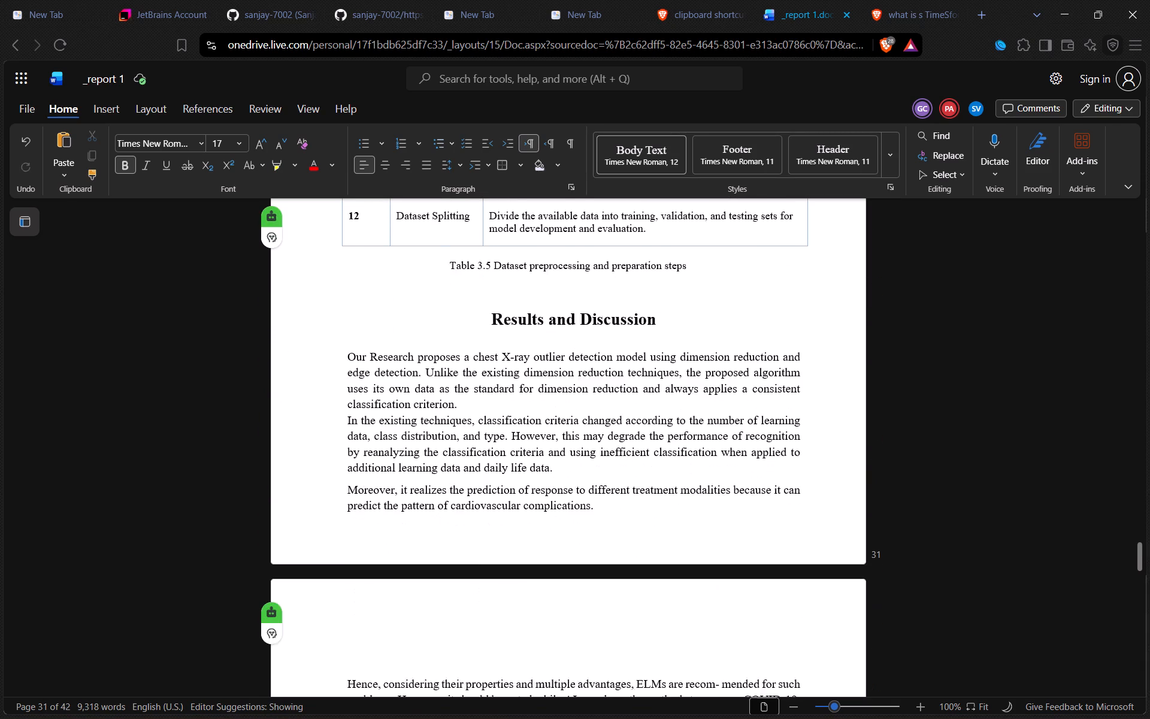
scroll(487, 478, down, 3)
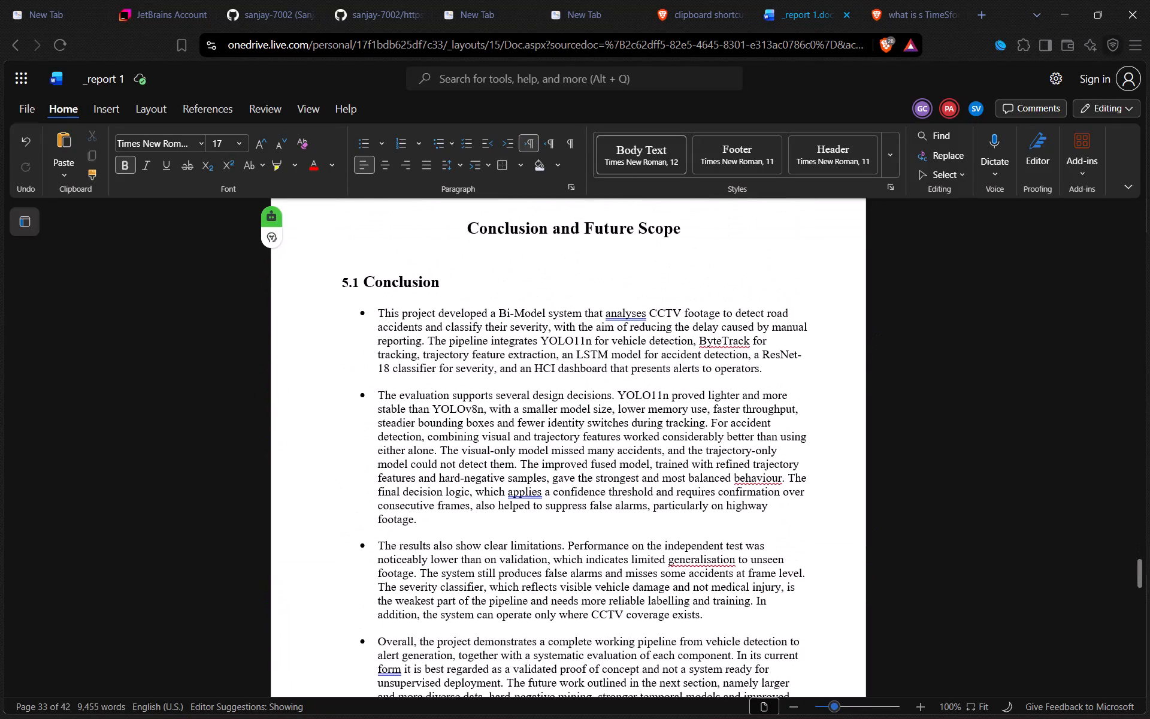
scroll(487, 478, down, 5)
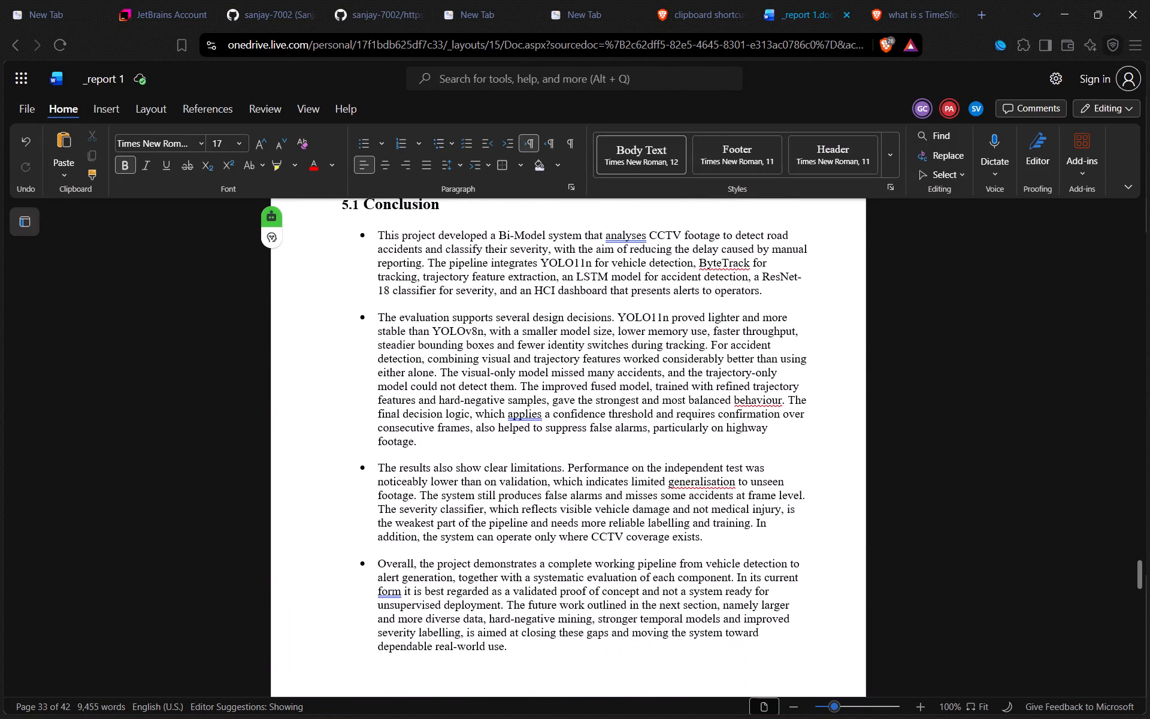
Collapse the 5.1 Conclusion section and compare the font sizes of the 5.1 Conclusion and 5.2 Future Scope headings.
scroll(487, 478, down, 2)
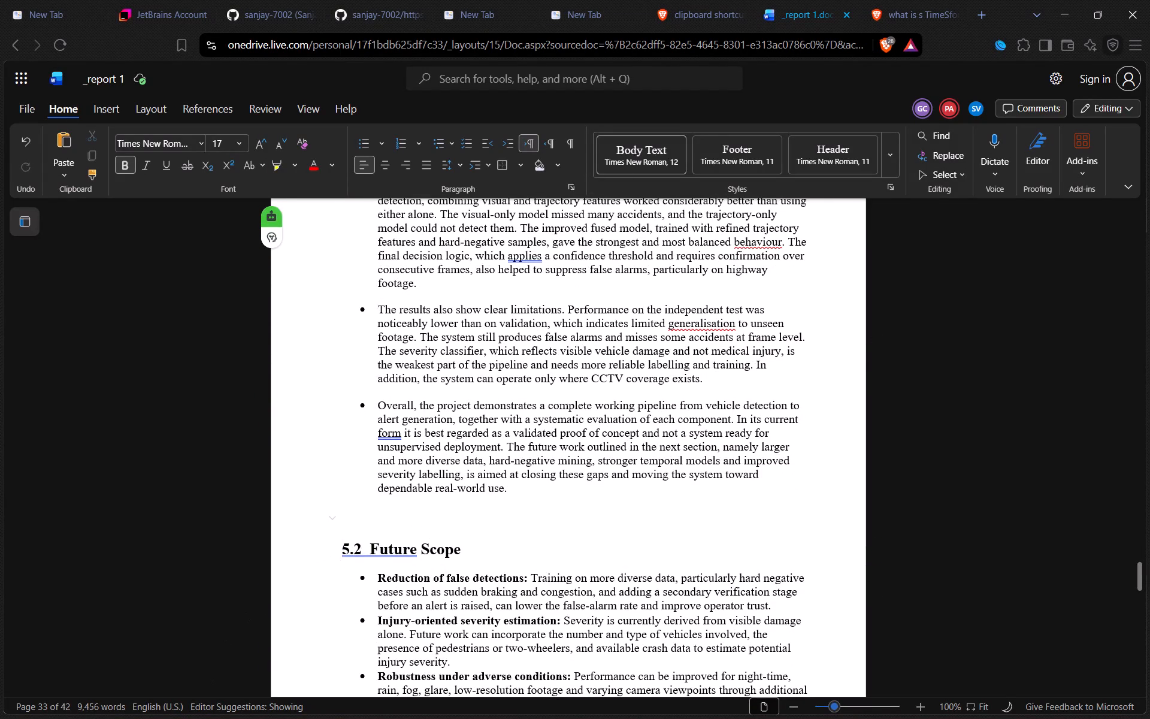
scroll(352, 457, up, 2)
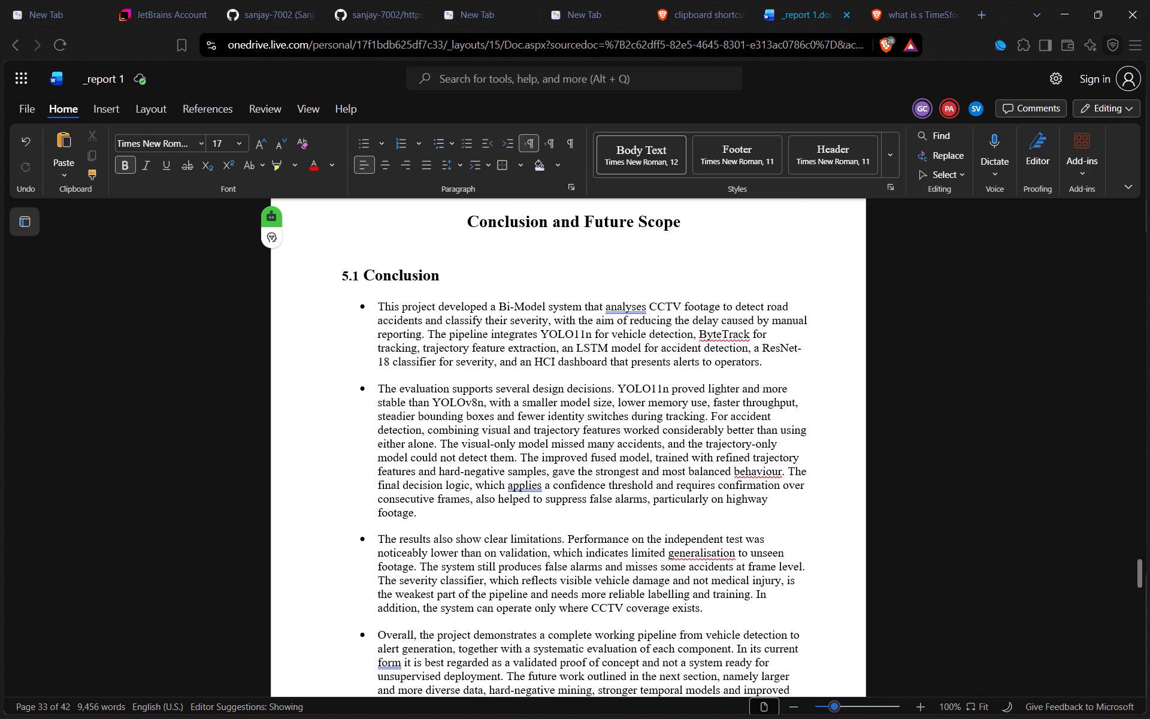
click(330, 278)
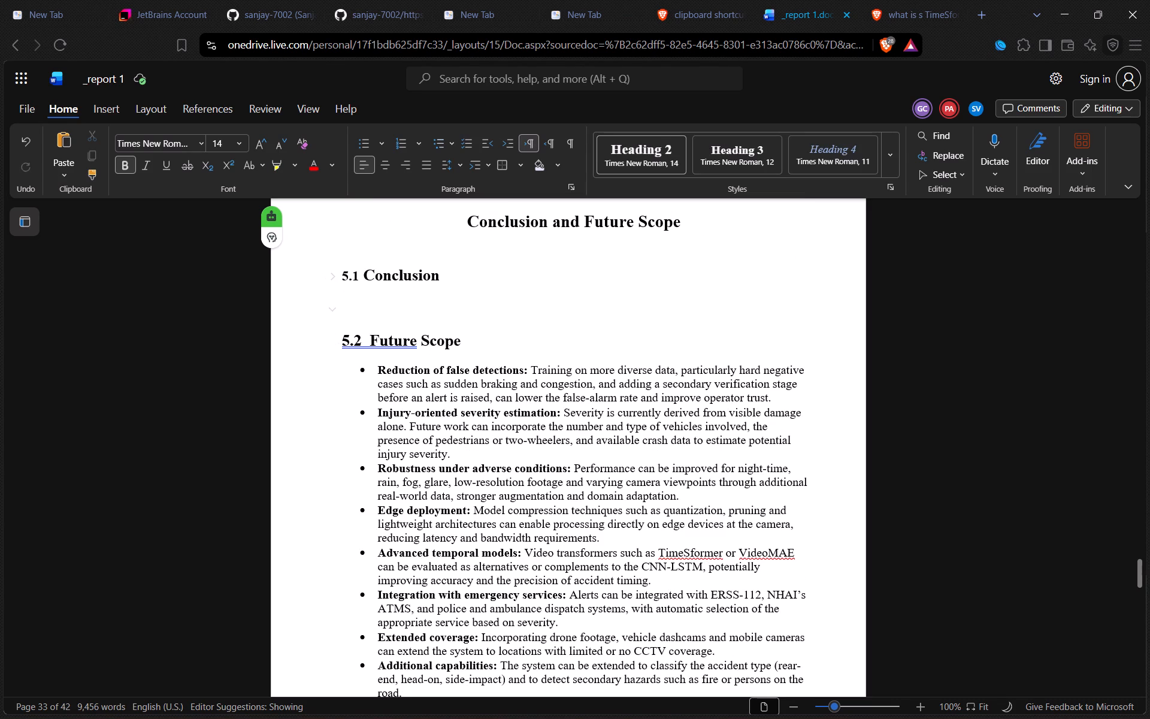
click(368, 337)
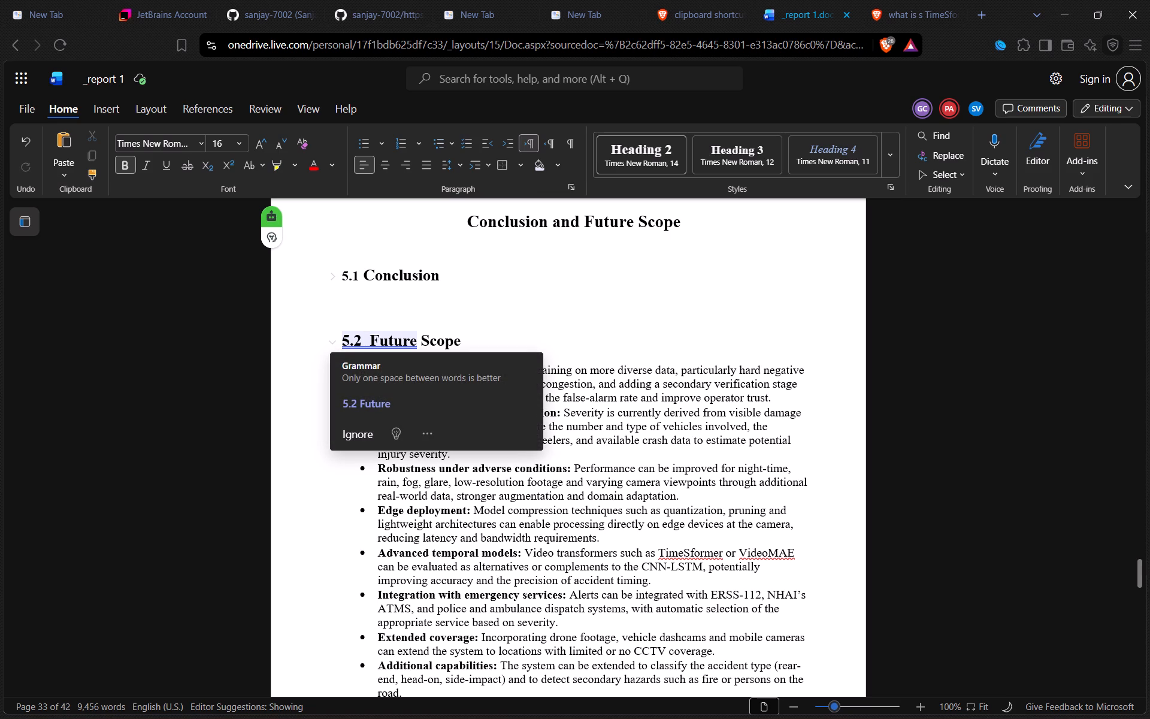
click(370, 340)
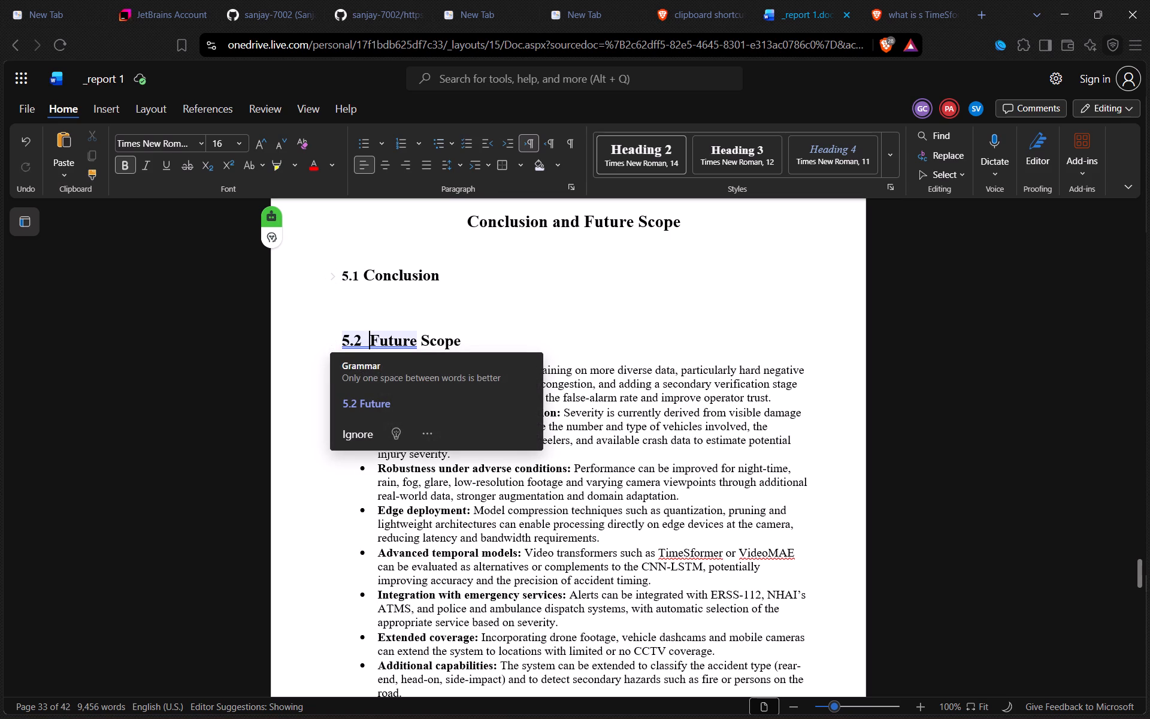
click(345, 274)
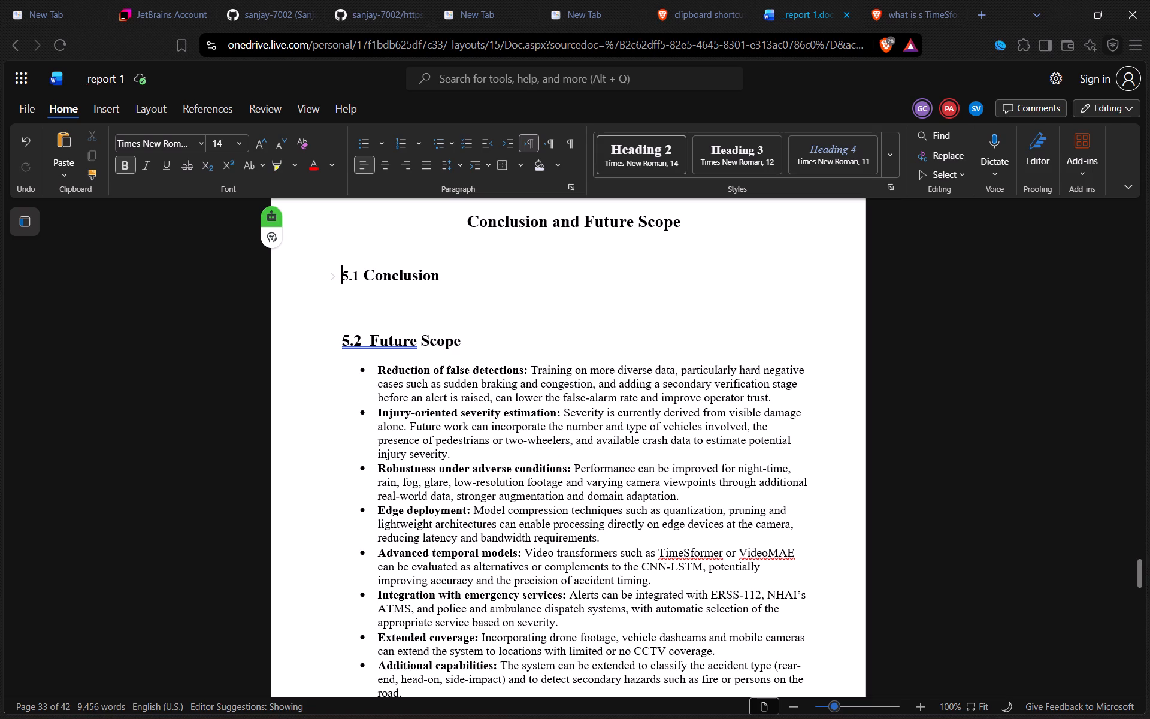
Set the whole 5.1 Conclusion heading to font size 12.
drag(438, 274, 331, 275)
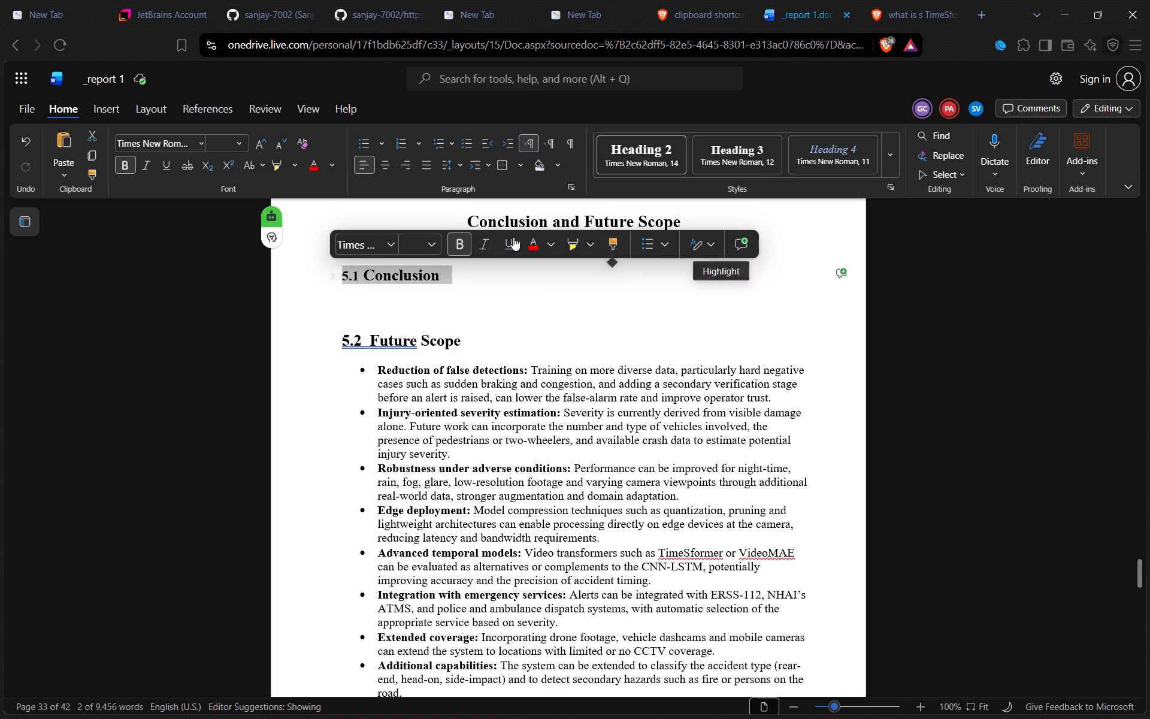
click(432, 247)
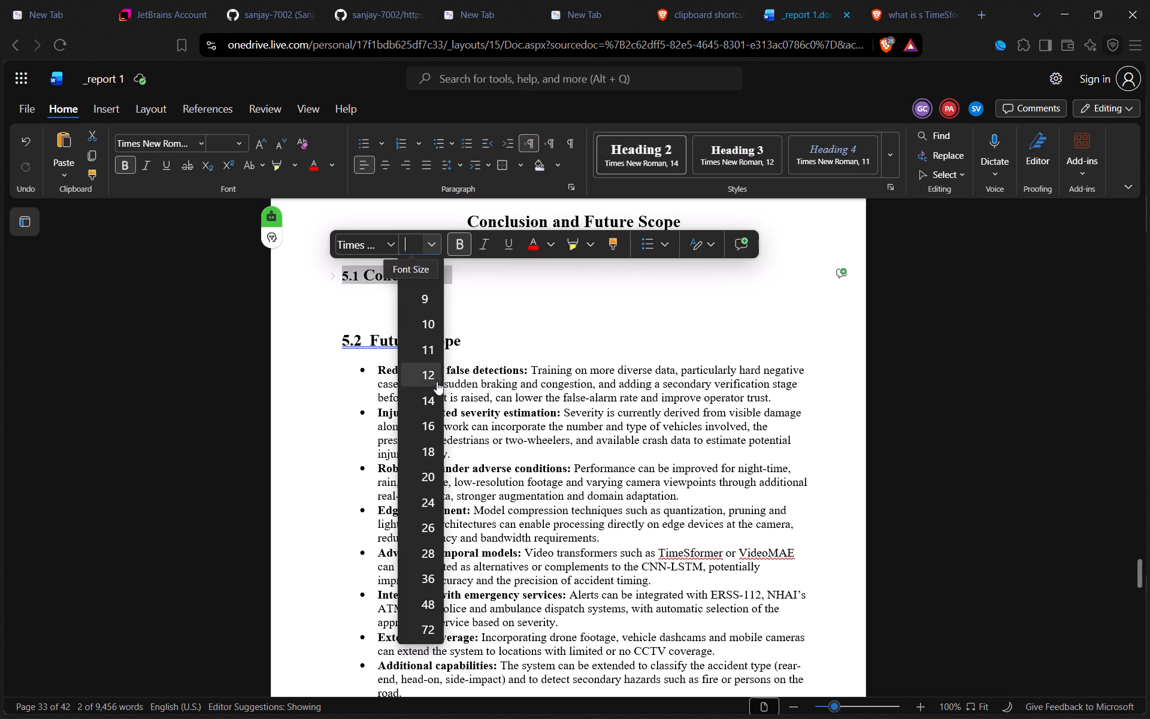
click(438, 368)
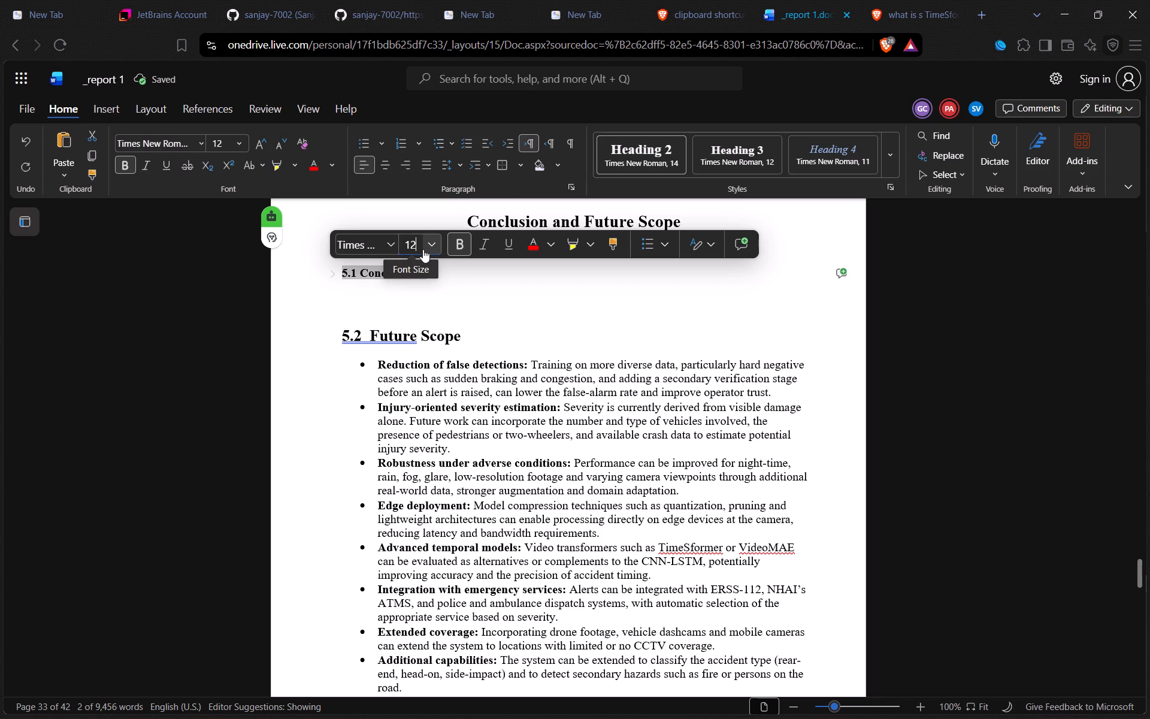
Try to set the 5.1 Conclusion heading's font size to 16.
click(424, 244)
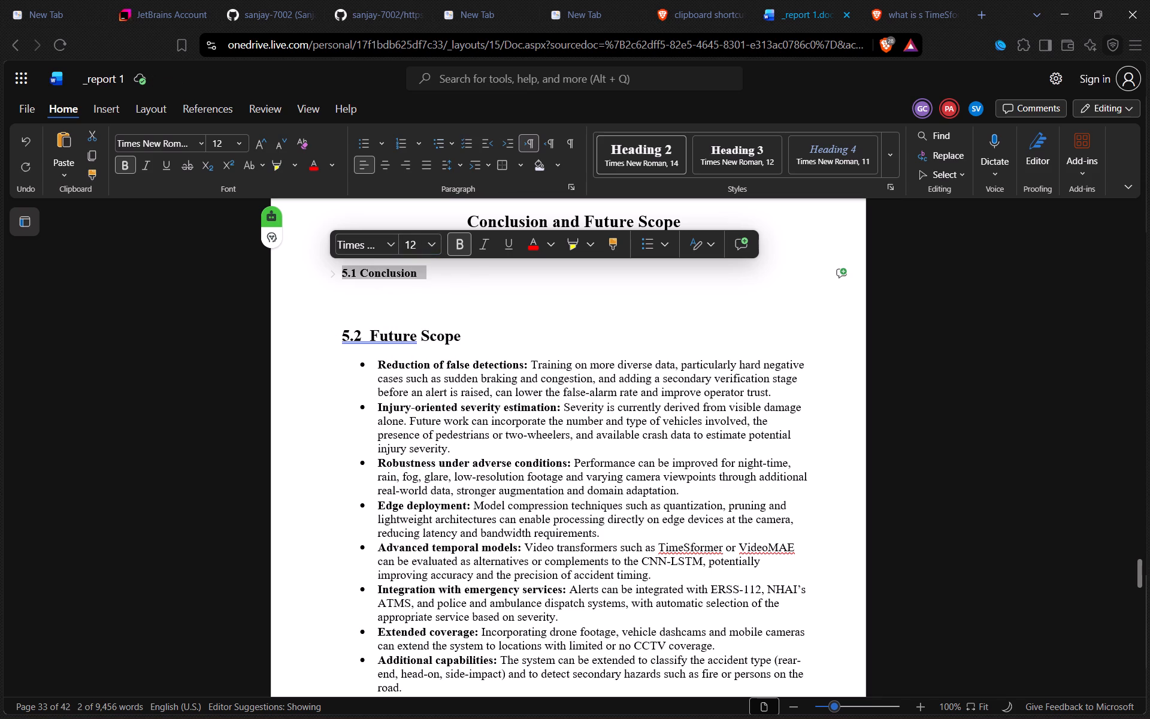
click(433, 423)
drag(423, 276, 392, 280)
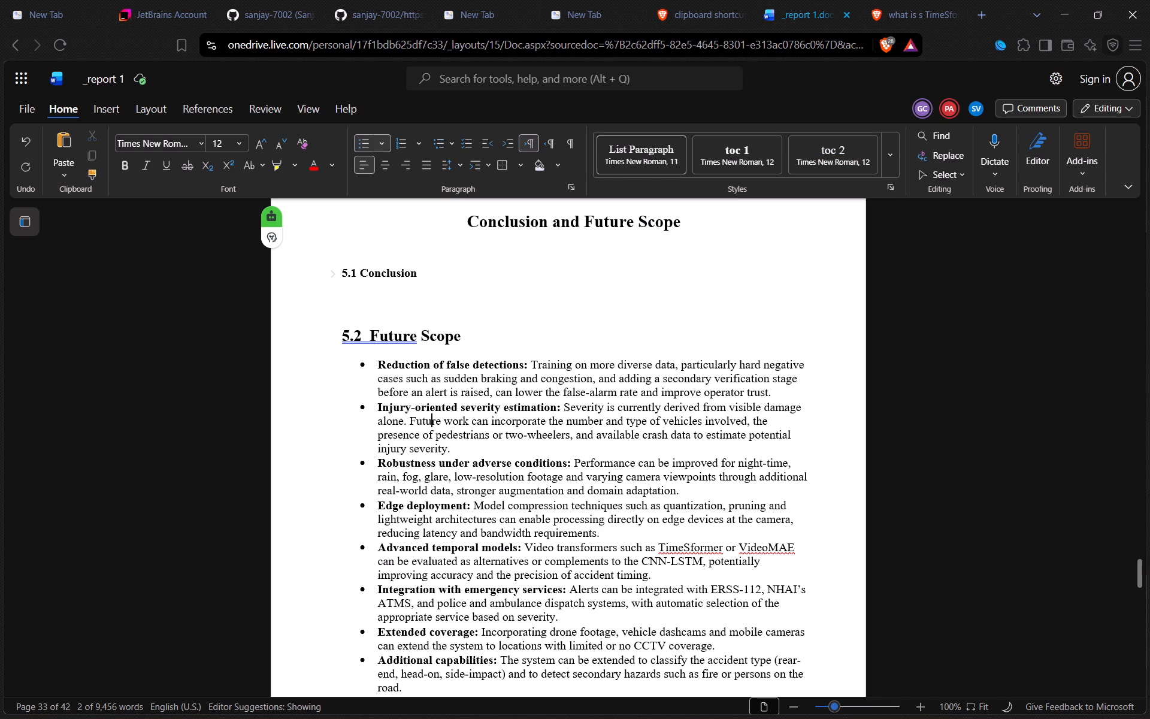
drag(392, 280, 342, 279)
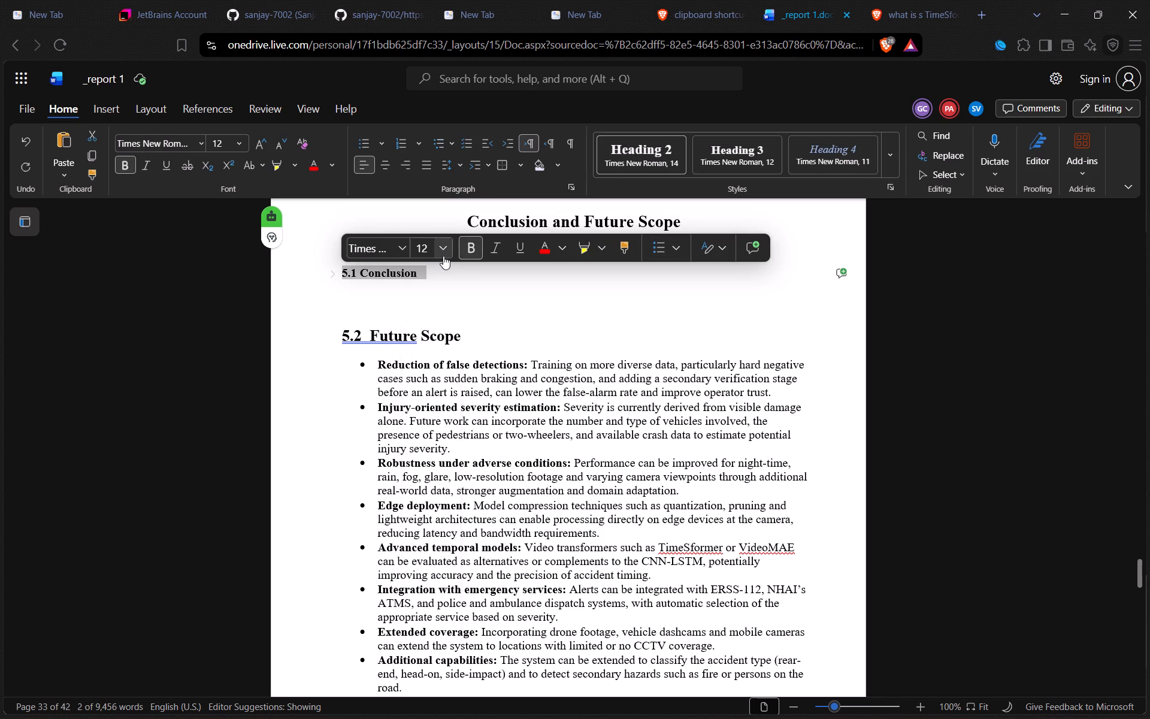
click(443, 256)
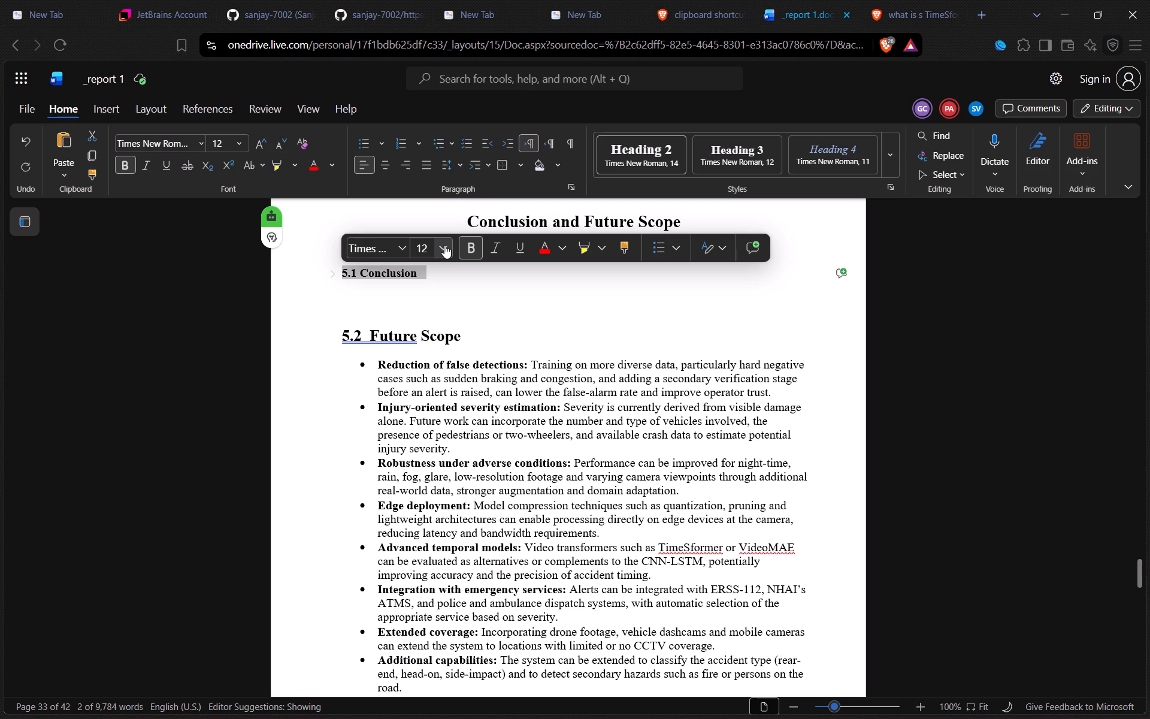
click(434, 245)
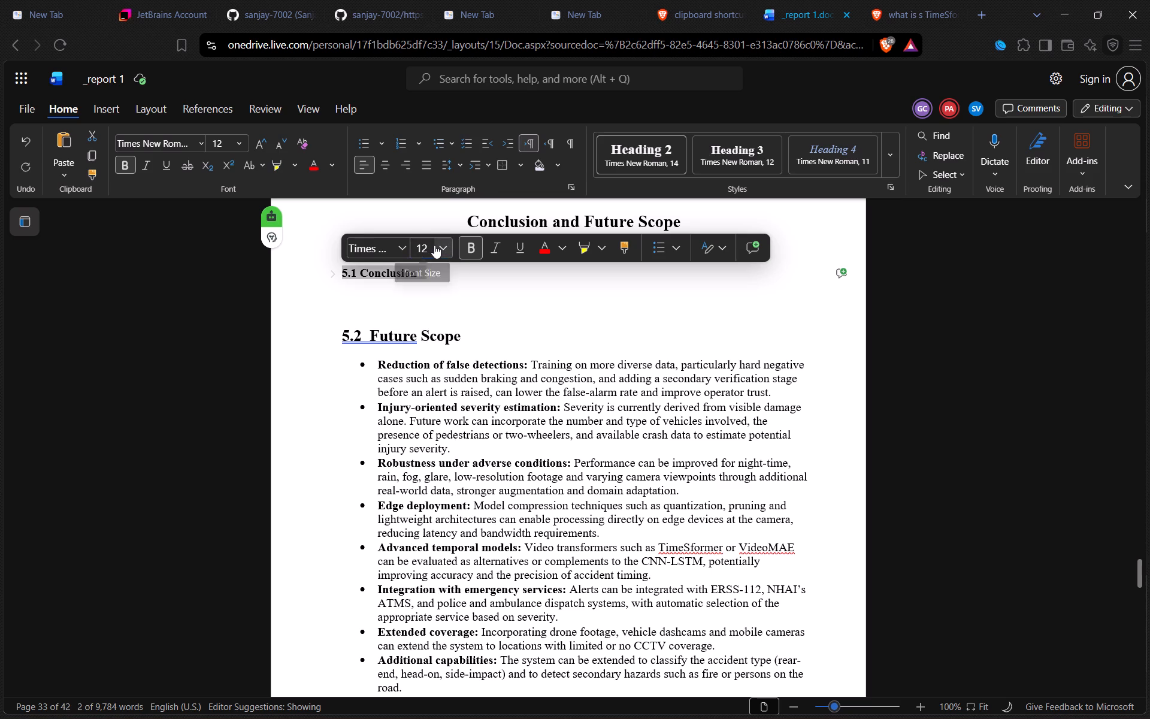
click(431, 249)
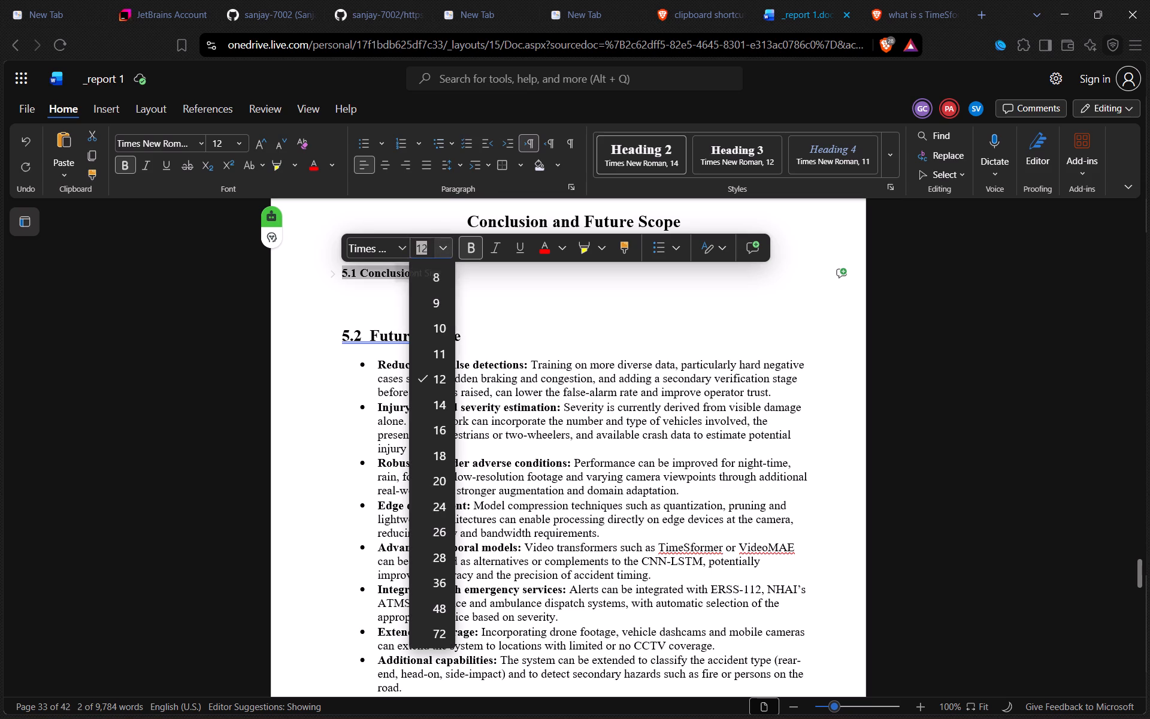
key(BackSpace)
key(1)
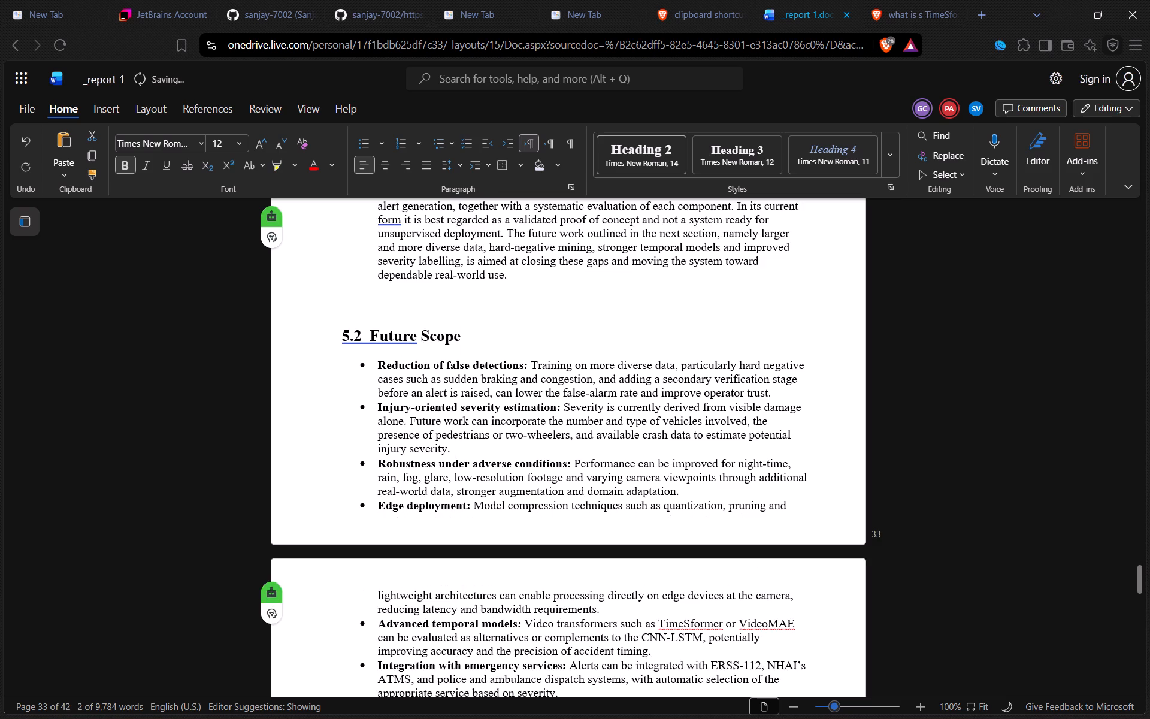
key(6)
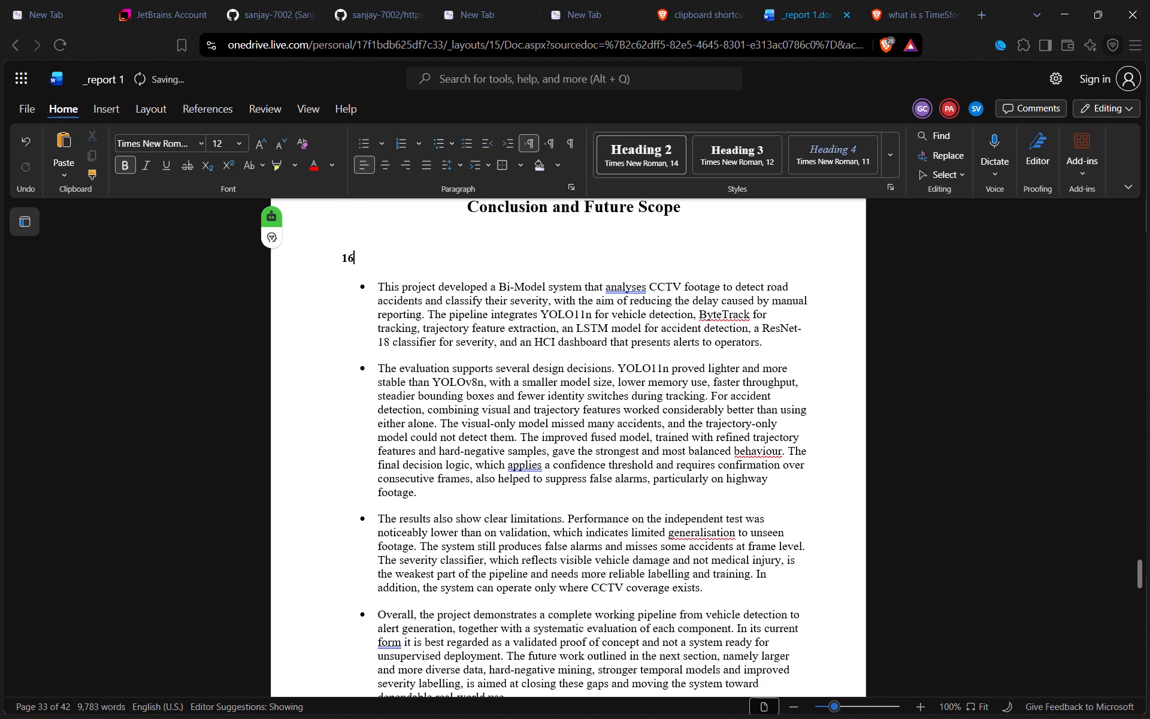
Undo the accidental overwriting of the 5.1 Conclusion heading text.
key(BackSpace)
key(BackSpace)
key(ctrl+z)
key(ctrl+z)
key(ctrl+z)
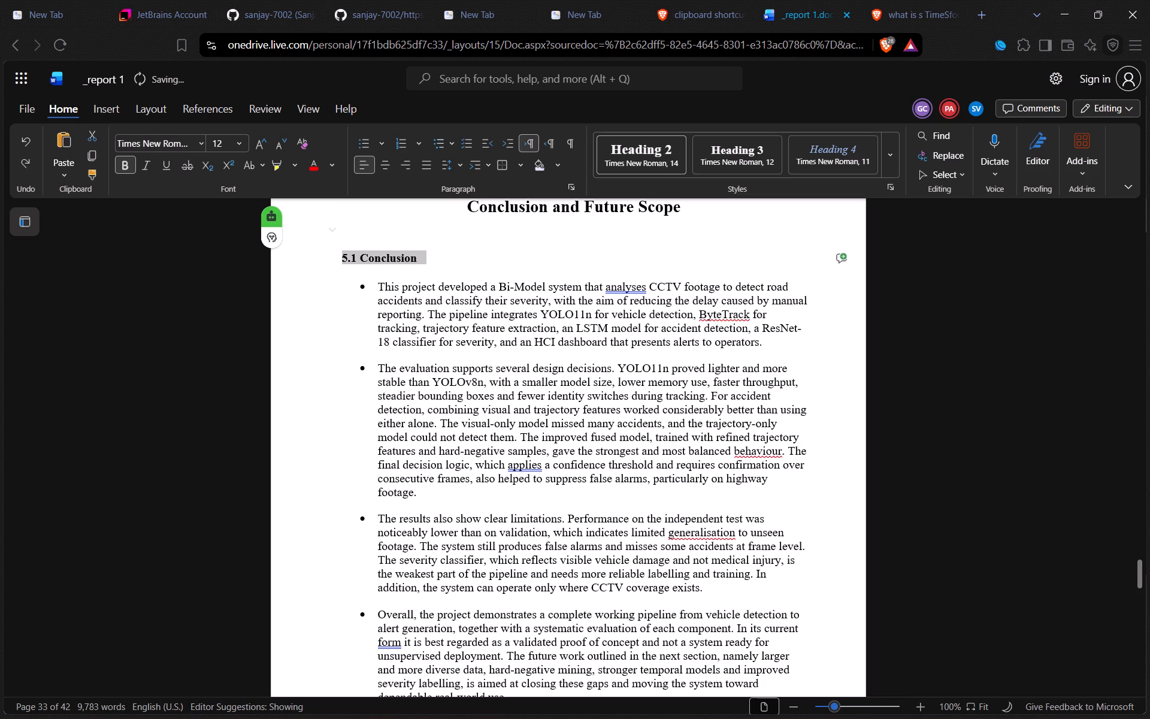
Set the whole 5.1 Conclusion heading to font size 16.
click(443, 261)
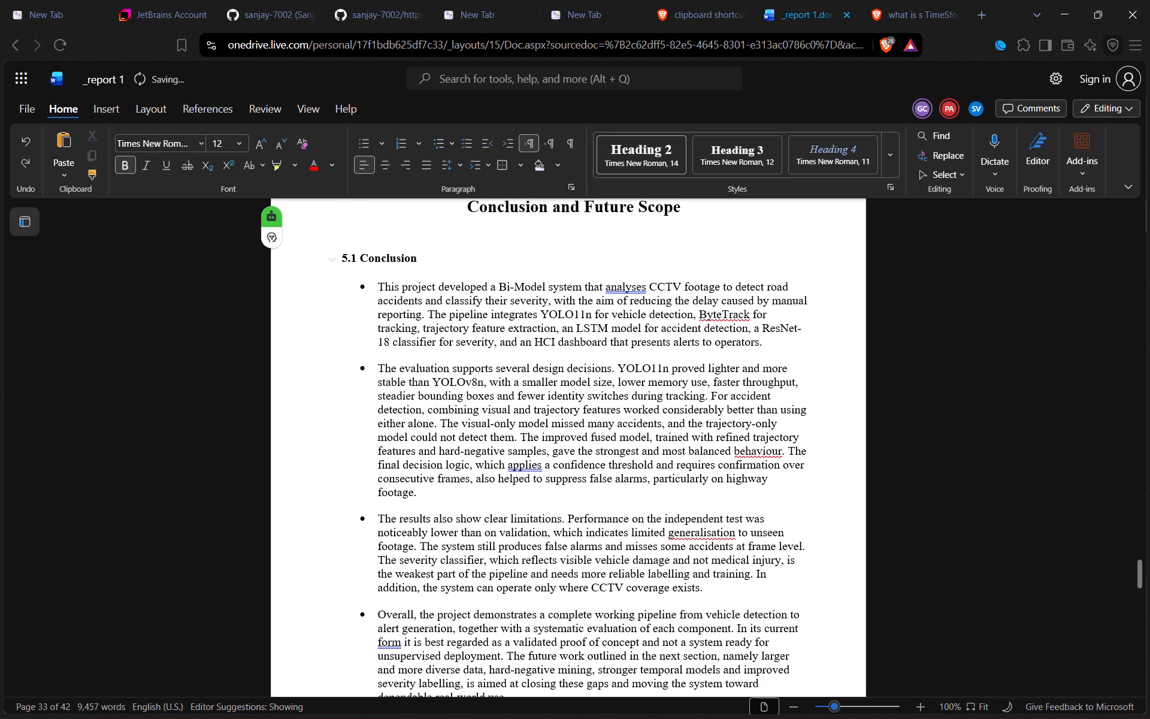
drag(420, 256, 340, 255)
click(436, 216)
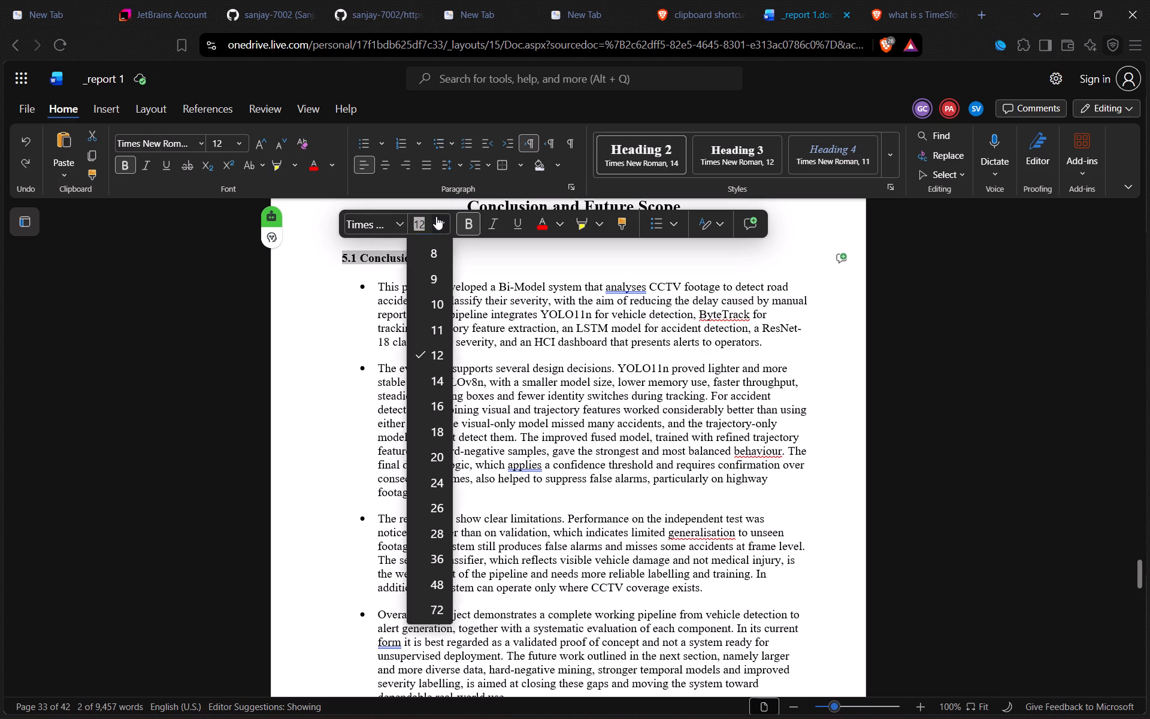
click(441, 404)
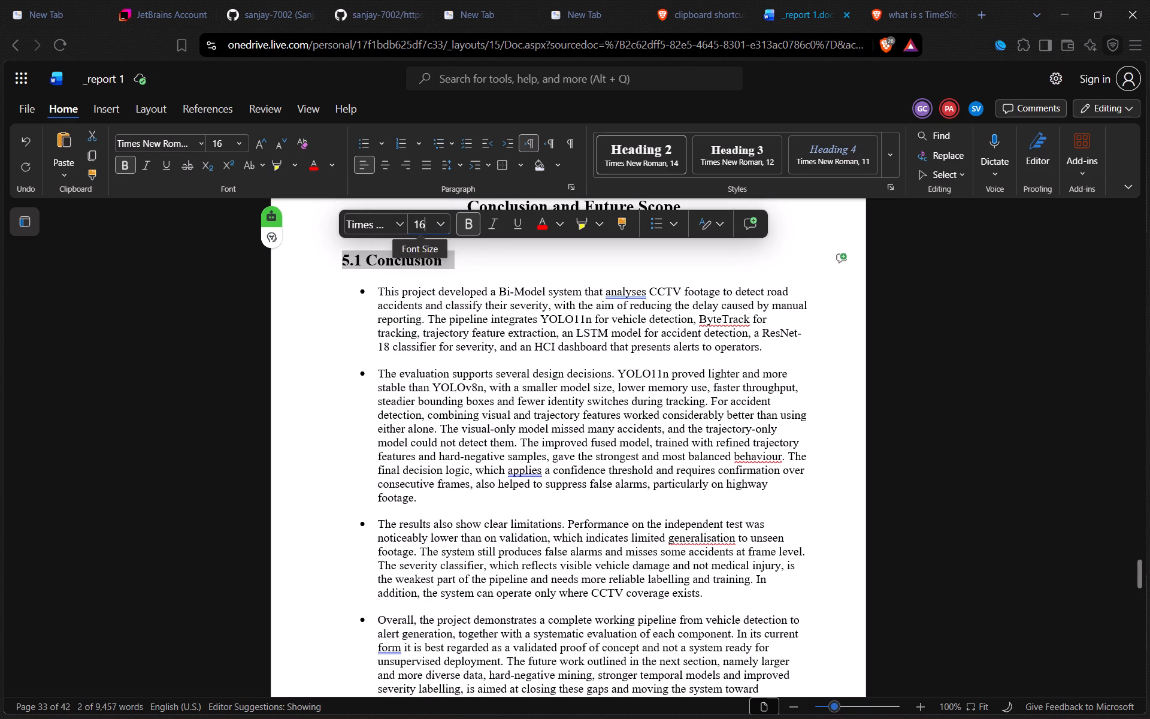
click(498, 253)
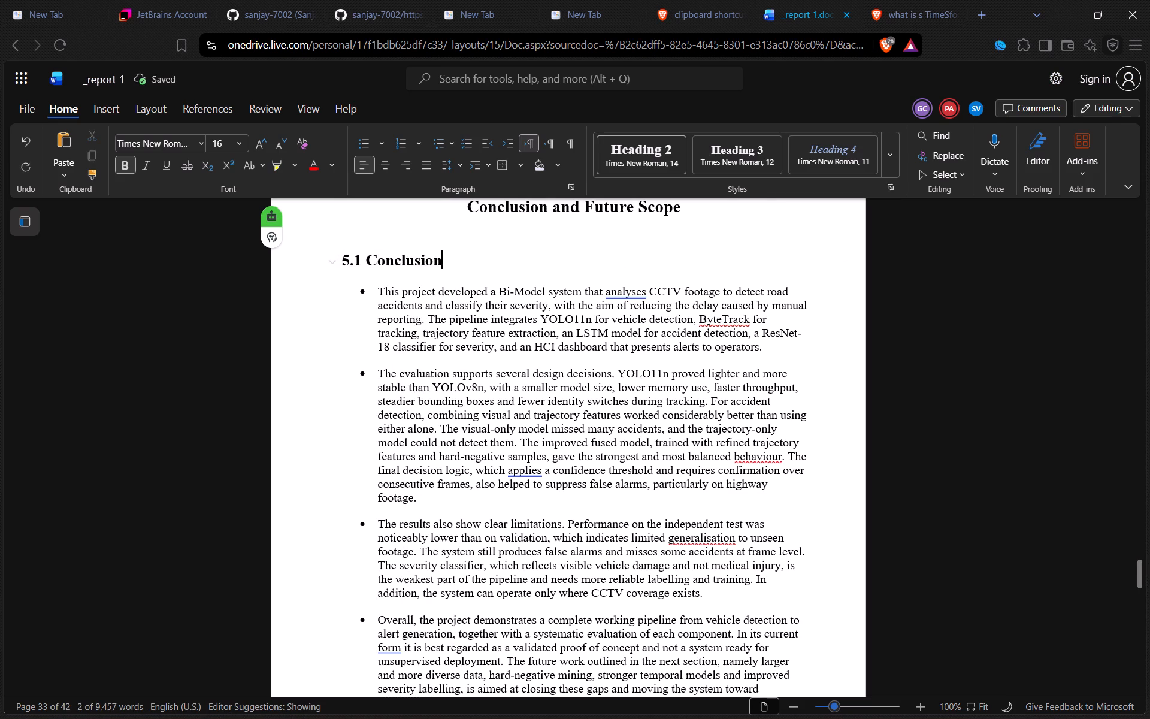
Collapse the 5.1 Conclusion section and check the 5.2 Future Scope heading's font size and appearance against the 5.1 heading.
click(338, 265)
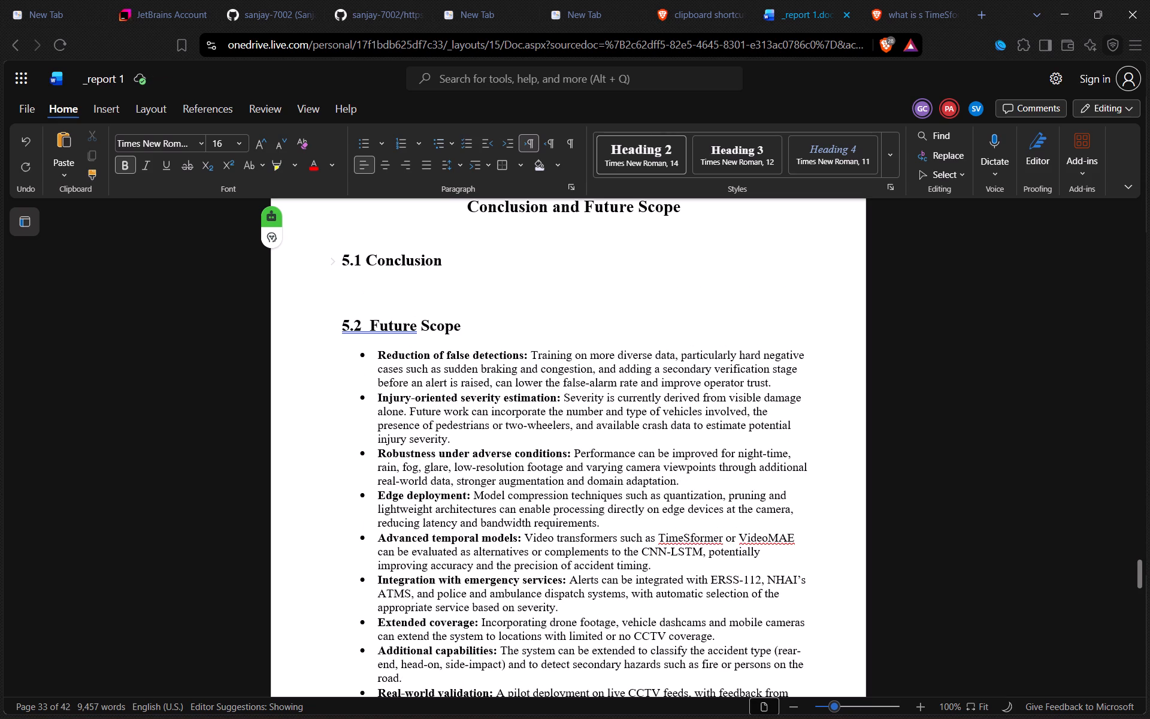
drag(485, 321, 373, 320)
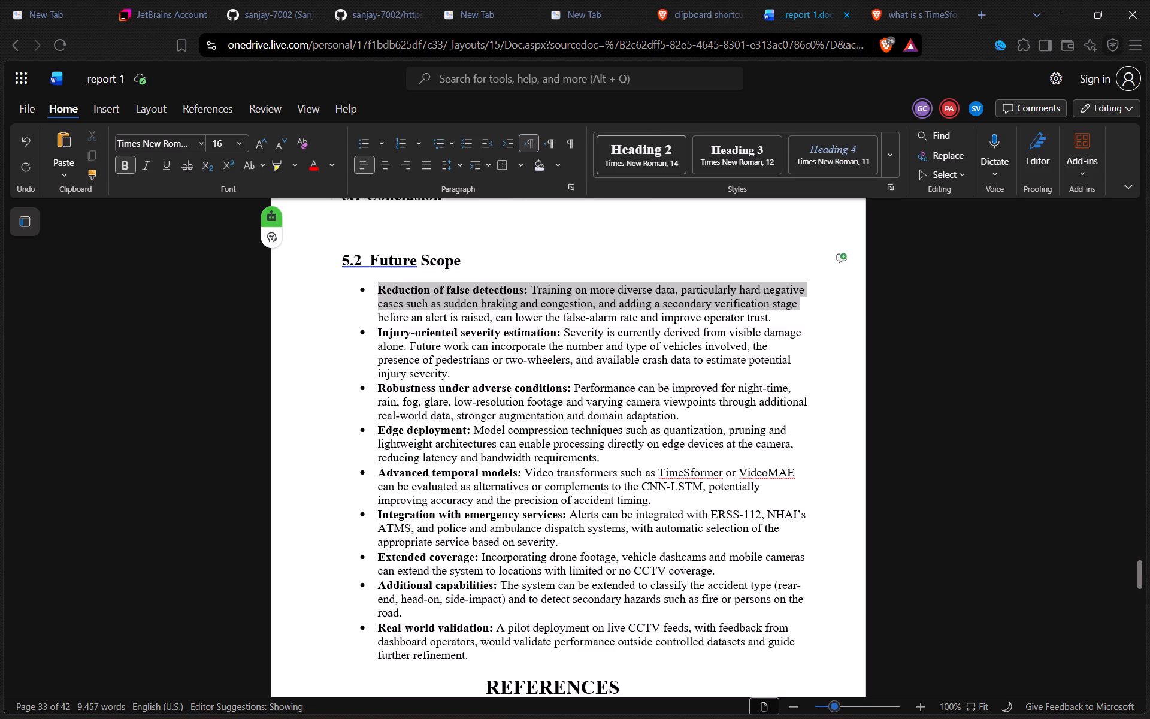
click(475, 258)
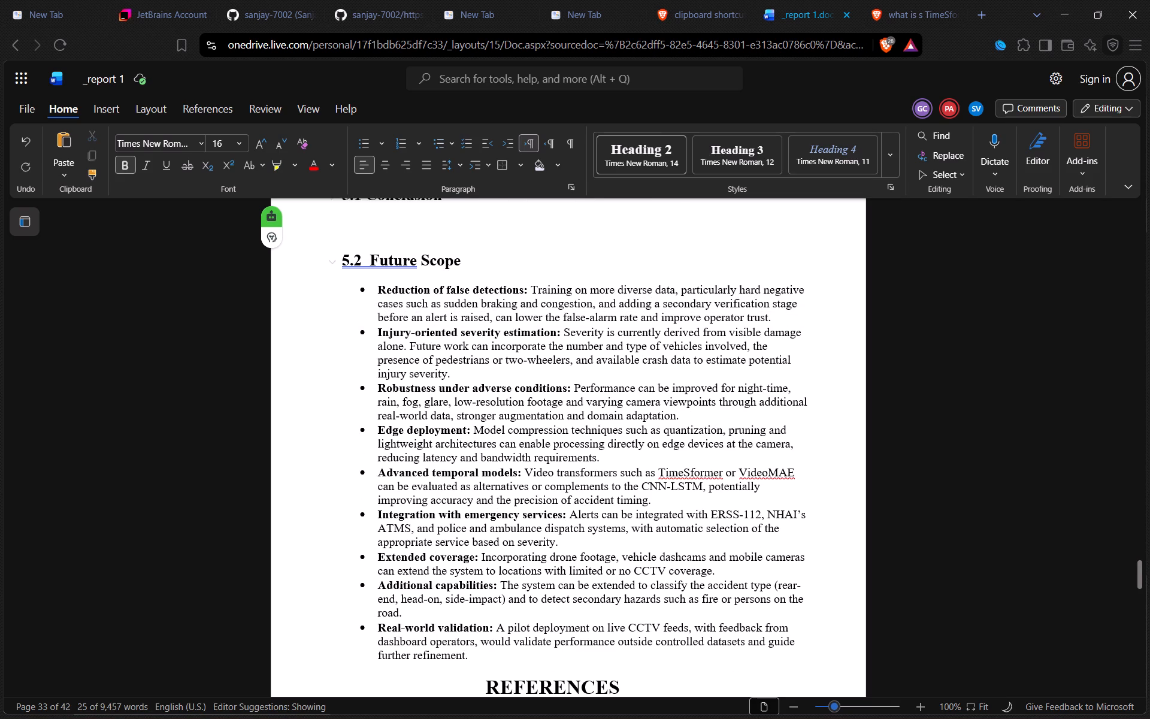
drag(461, 261, 337, 261)
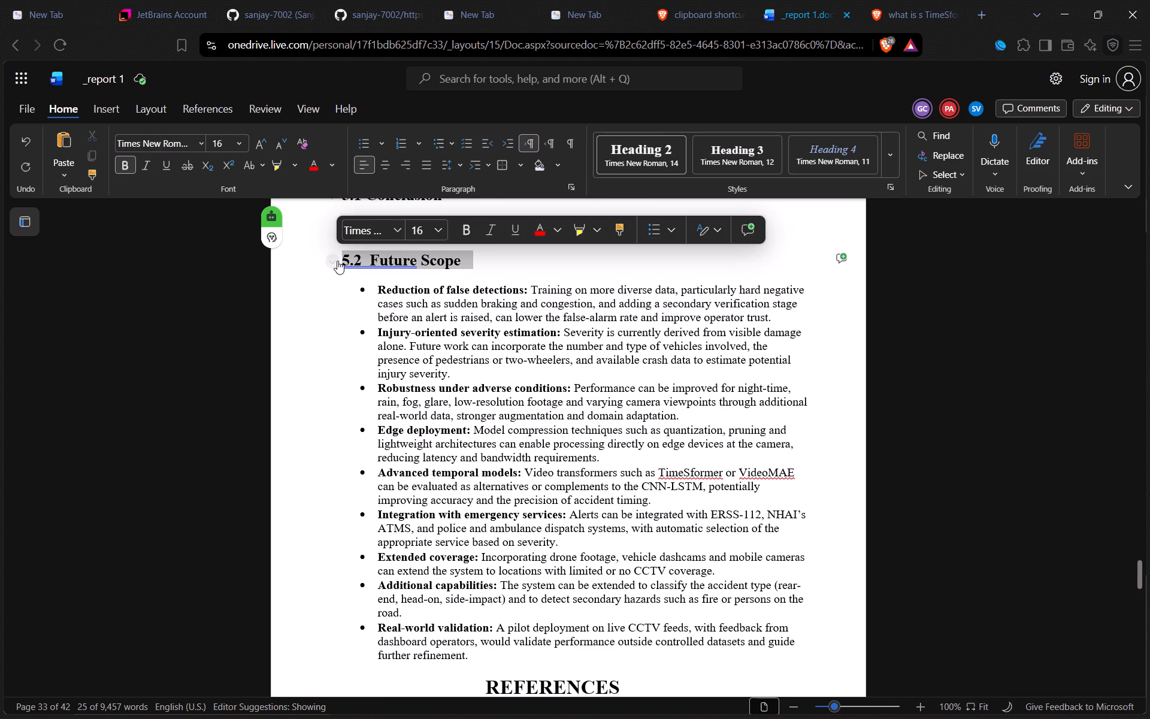
scroll(481, 285, up, 1)
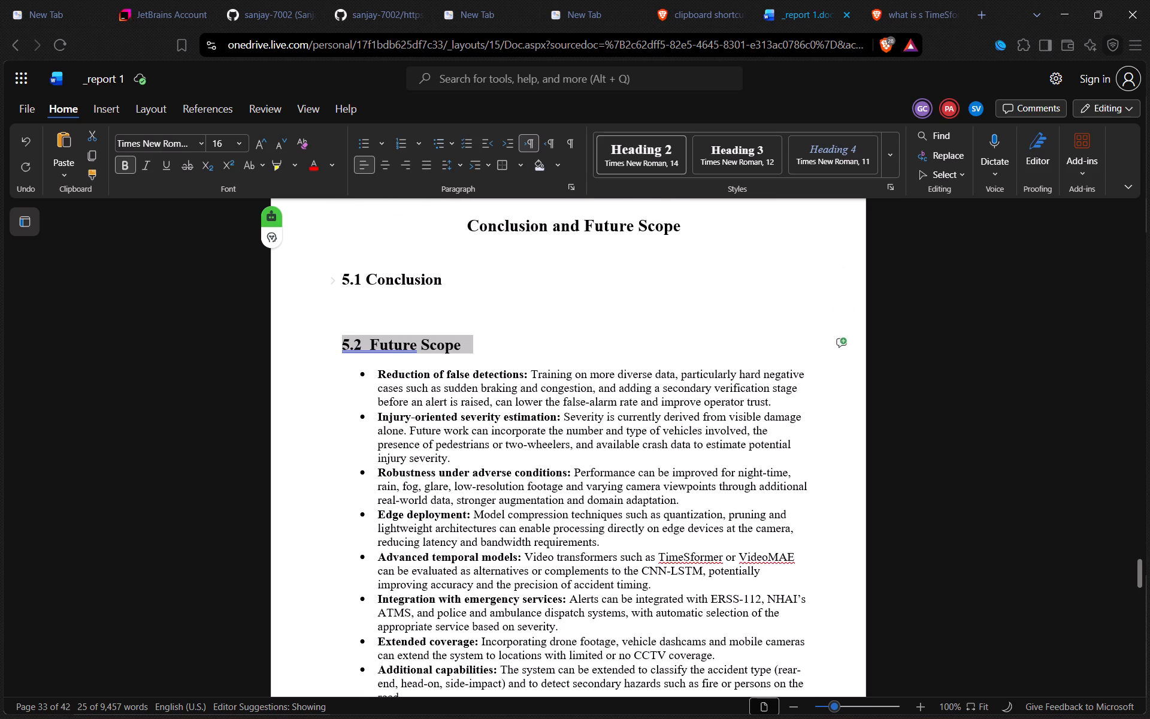
scroll(481, 285, up, 3)
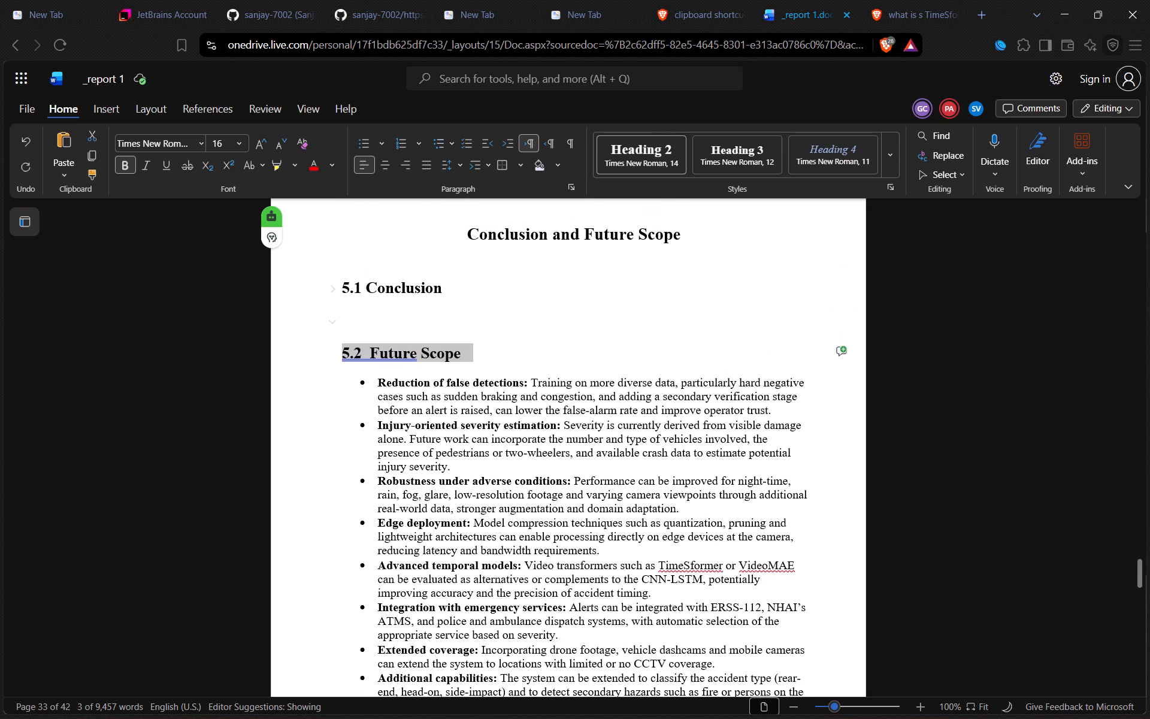
Expand the 5.1 Conclusion section, review its text through to 5.2 Future Scope, and check the formatting of the 5.1 heading.
click(486, 323)
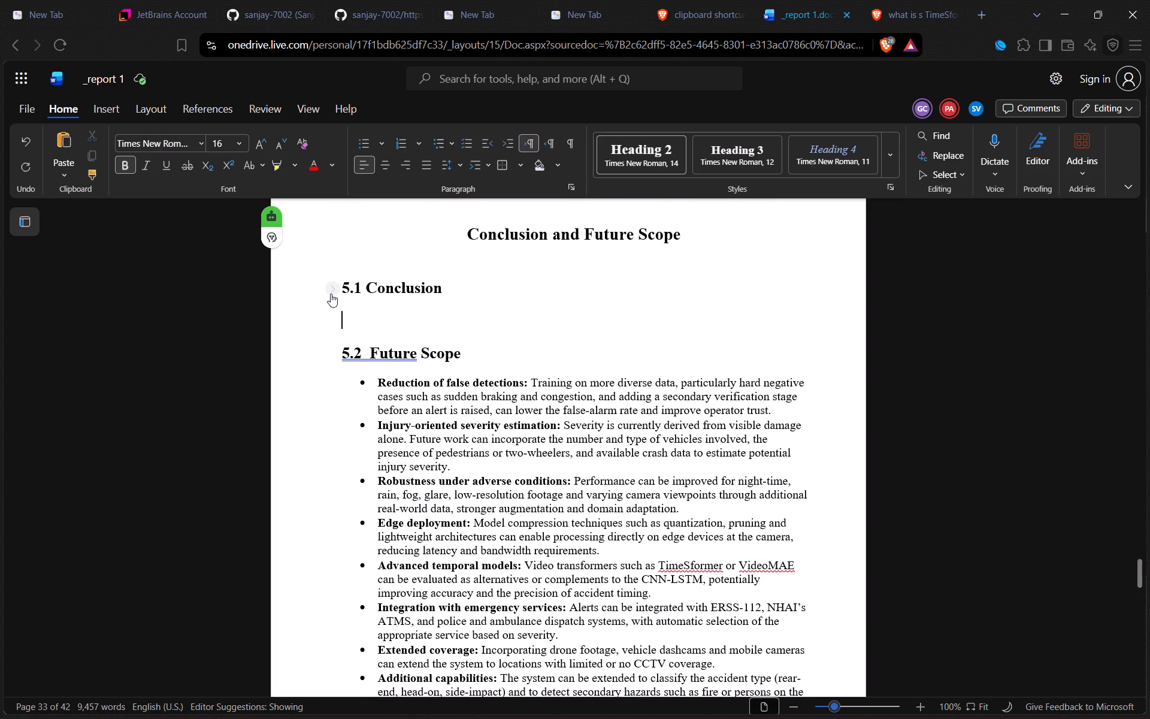
click(331, 294)
scroll(343, 397, down, 5)
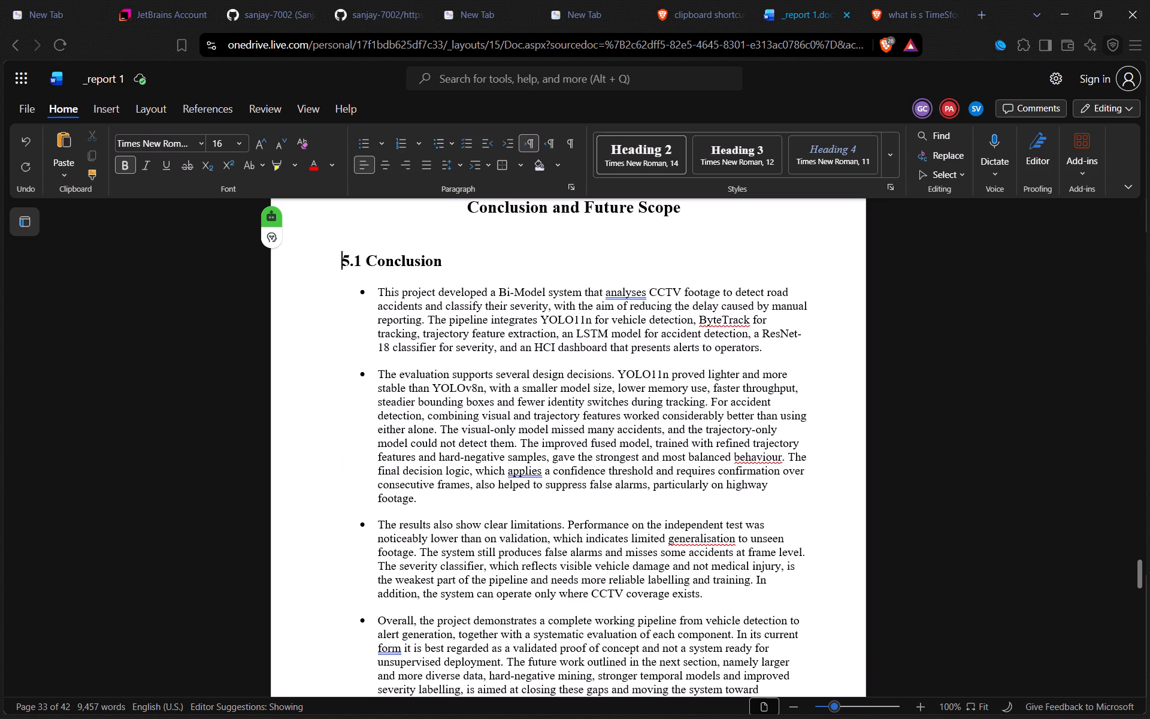
scroll(343, 397, down, 2)
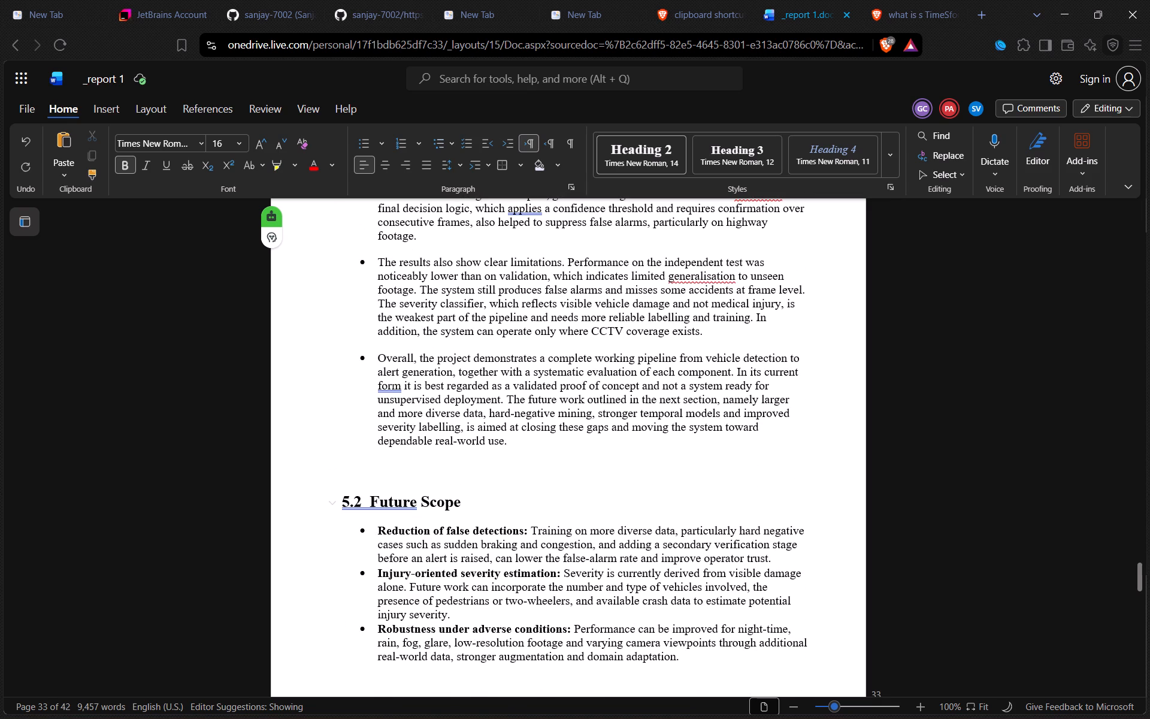
click(480, 424)
scroll(383, 367, up, 3)
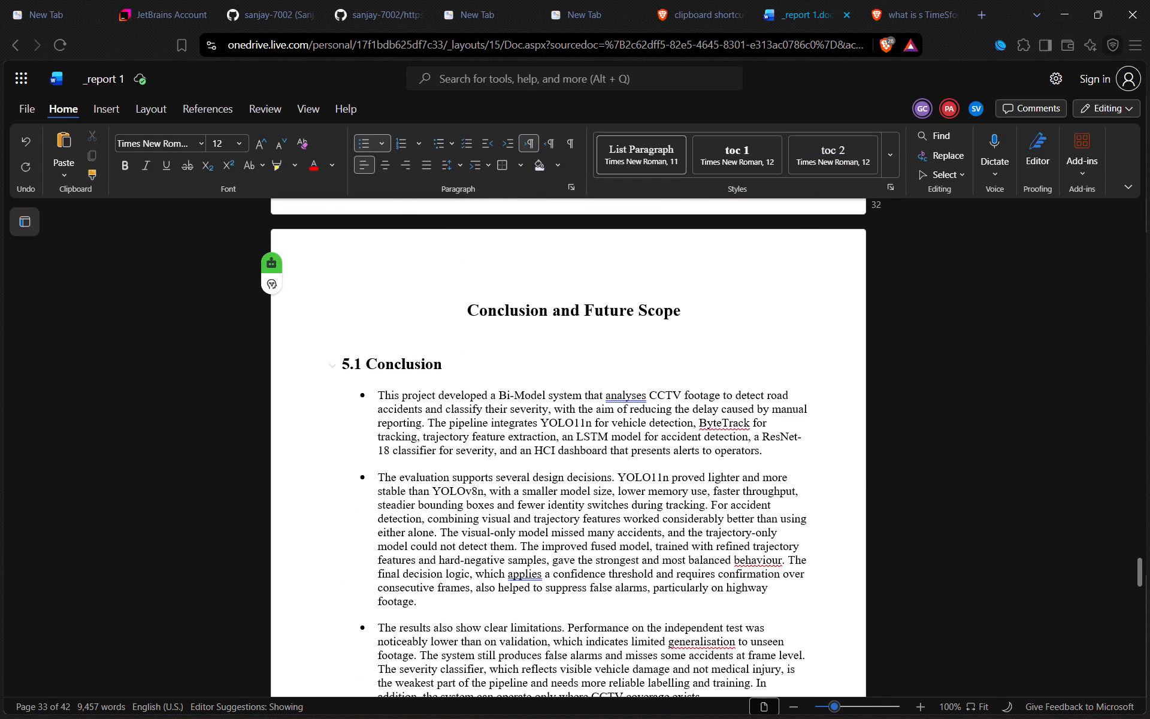
click(366, 364)
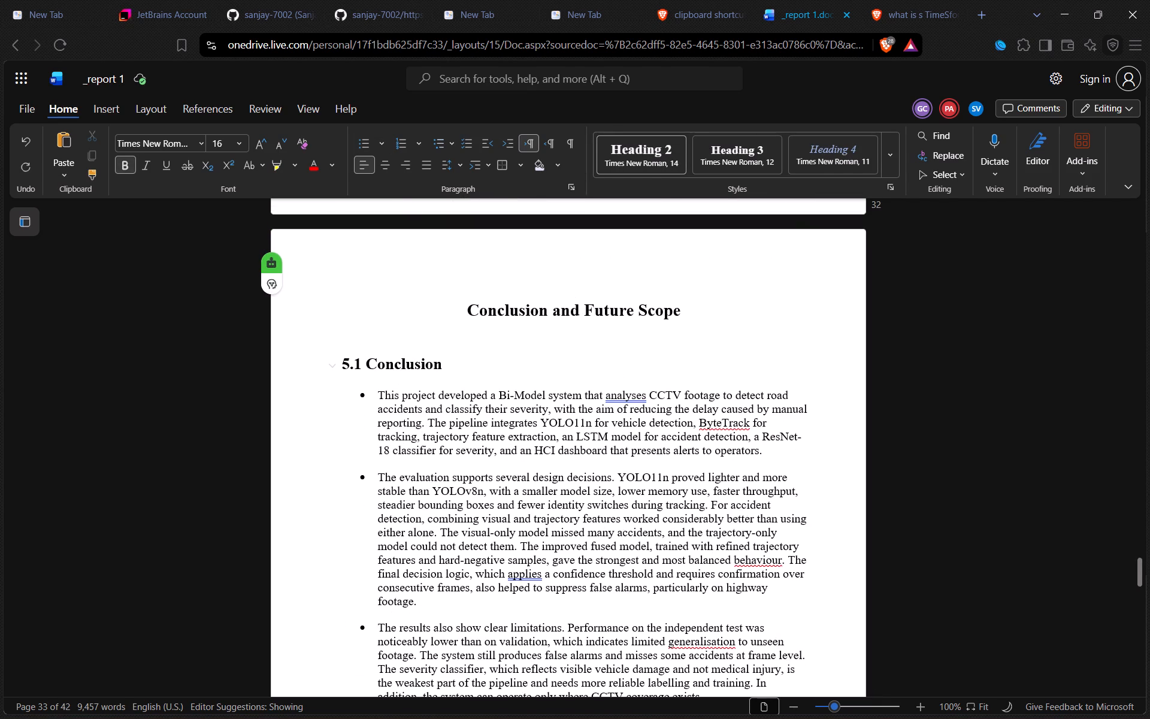
Replace the spacing between the number and the title in the 5.1 Conclusion heading with a single space.
key(BackSpace)
key(space)
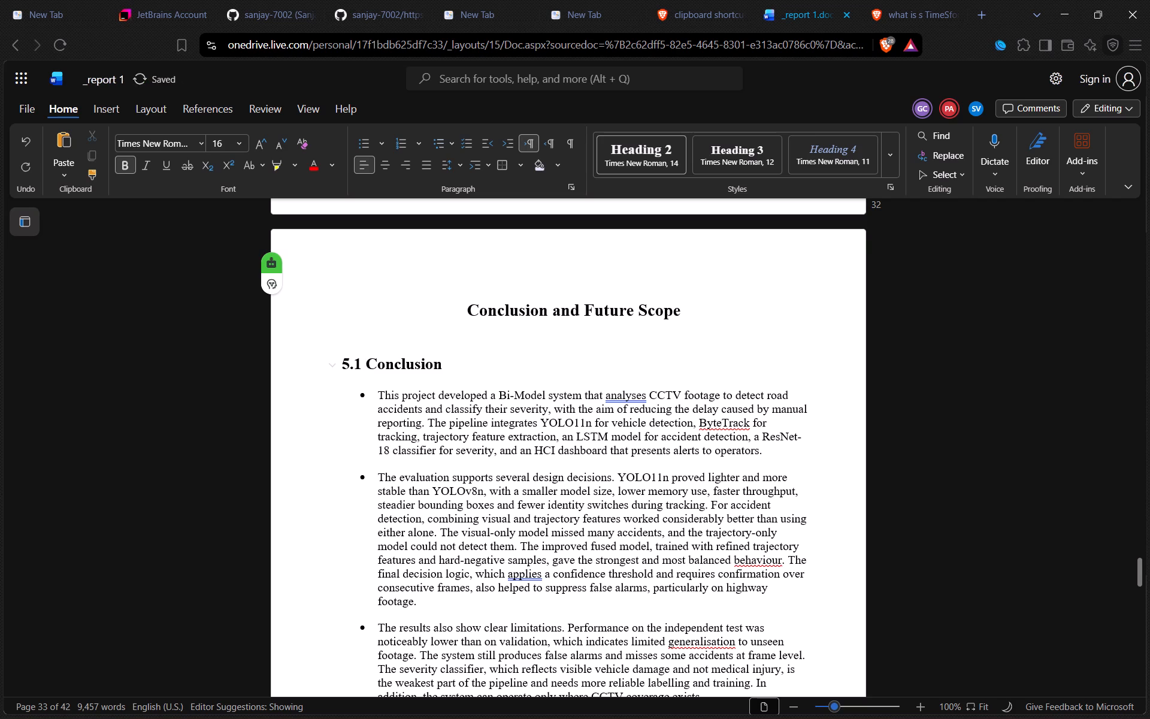
Reduce the spacing between the number and the title in the 5.2 Future Scope heading to a single space.
scroll(391, 432, down, 6)
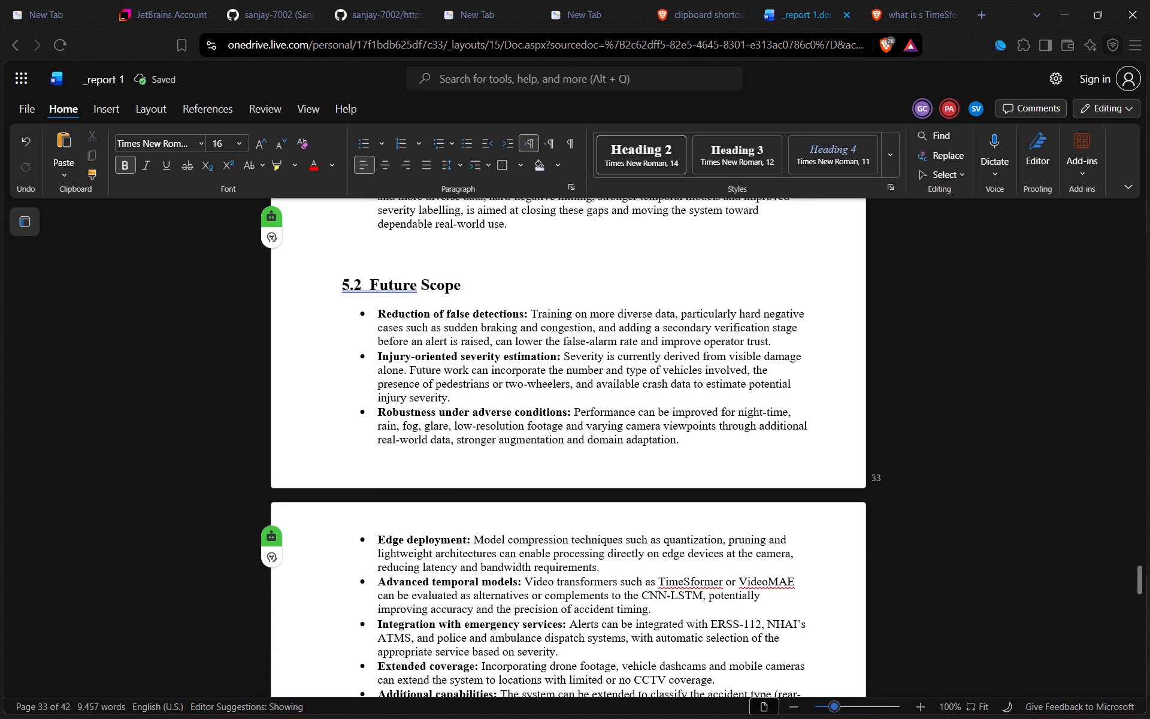
click(370, 291)
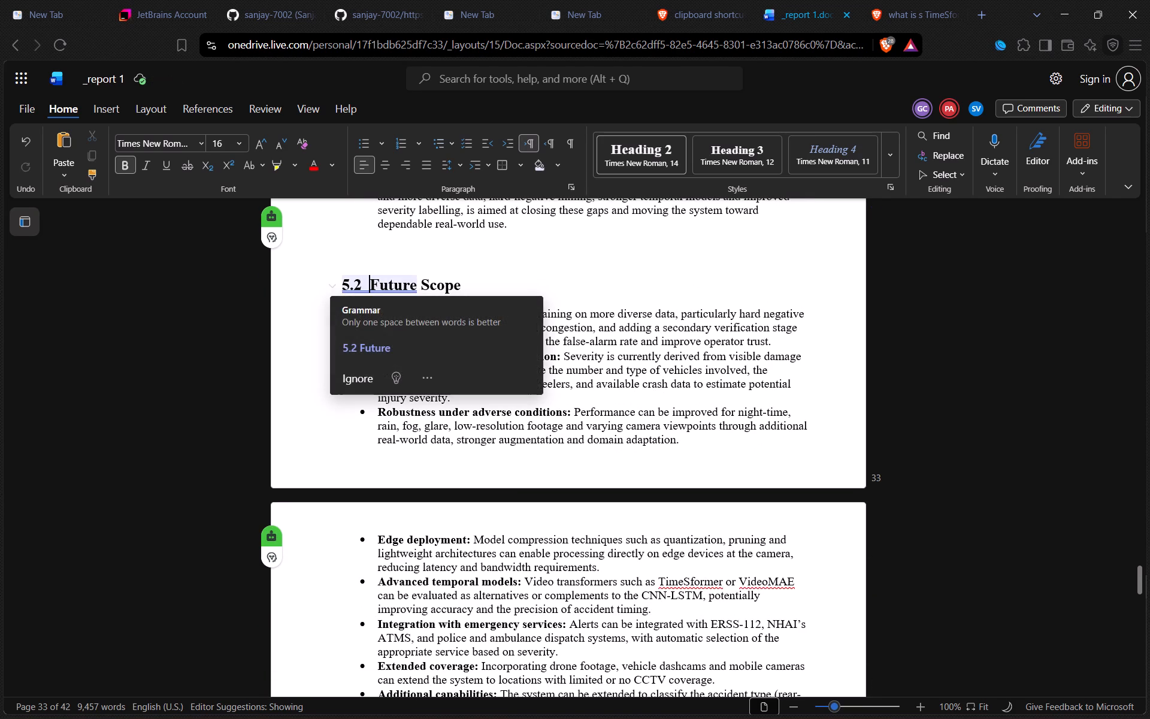
key(BackSpace)
key(BackSpace)
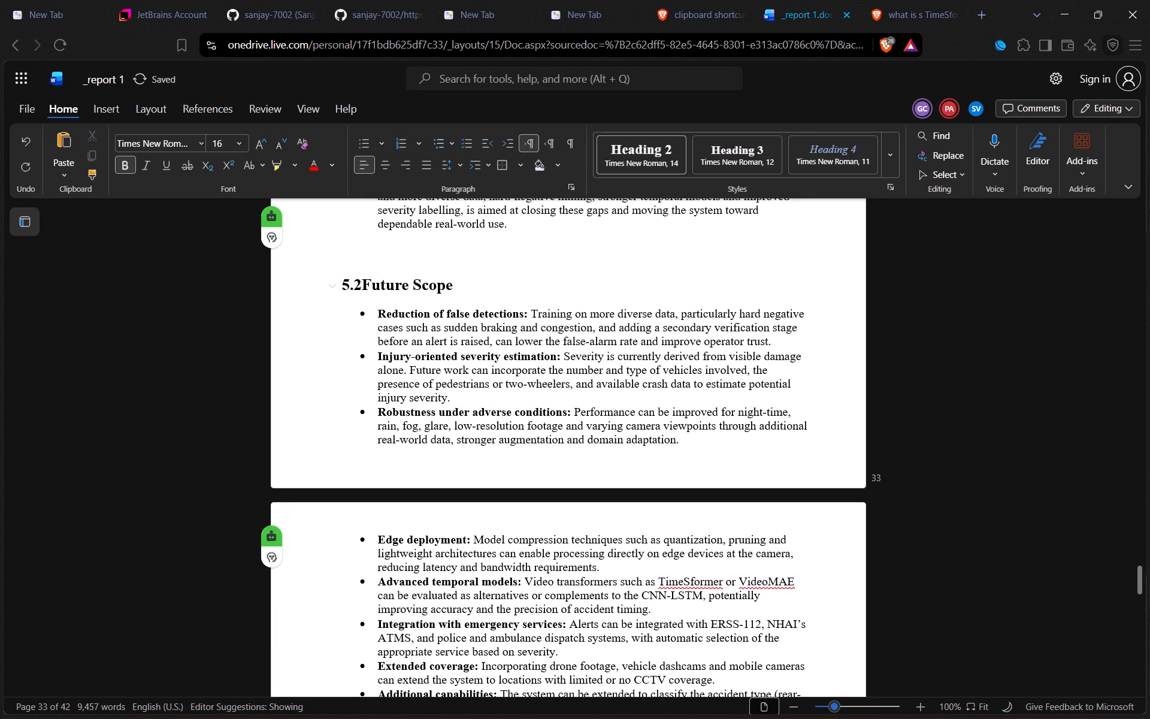
key(space)
Review the layout from the Conclusion bullets through Future Scope and REFERENCES, and check the pages following the reference list.
scroll(469, 294, up, 2)
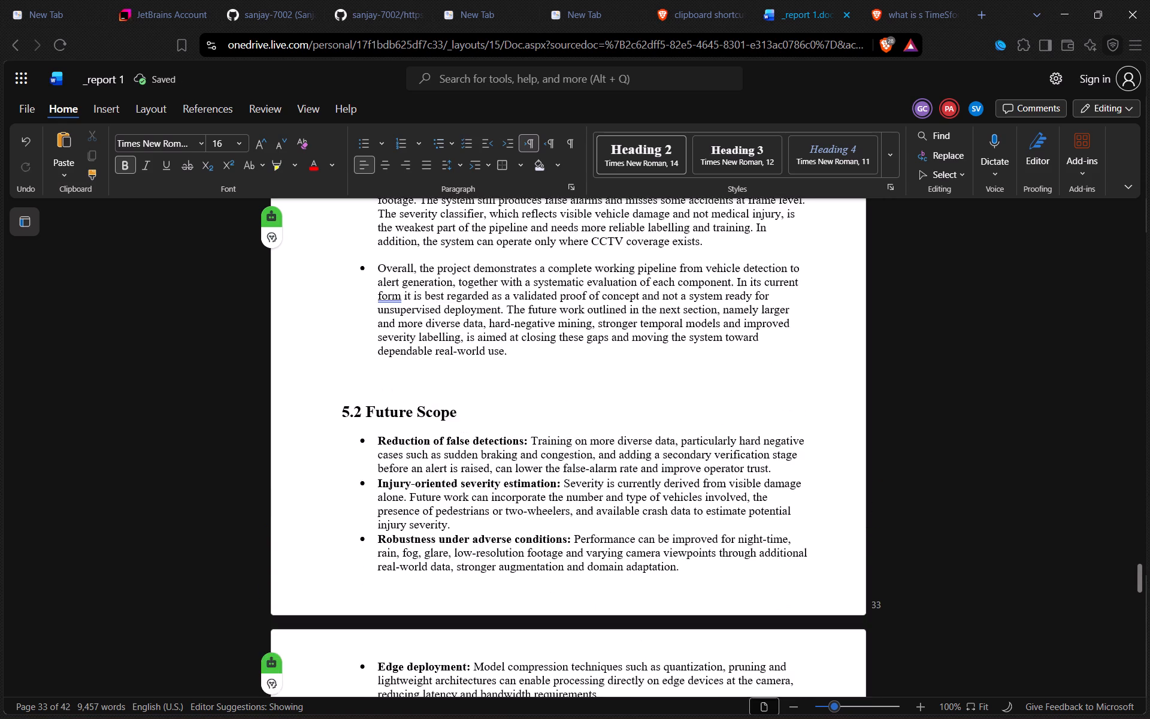
scroll(469, 294, up, 3)
scroll(469, 294, down, 1)
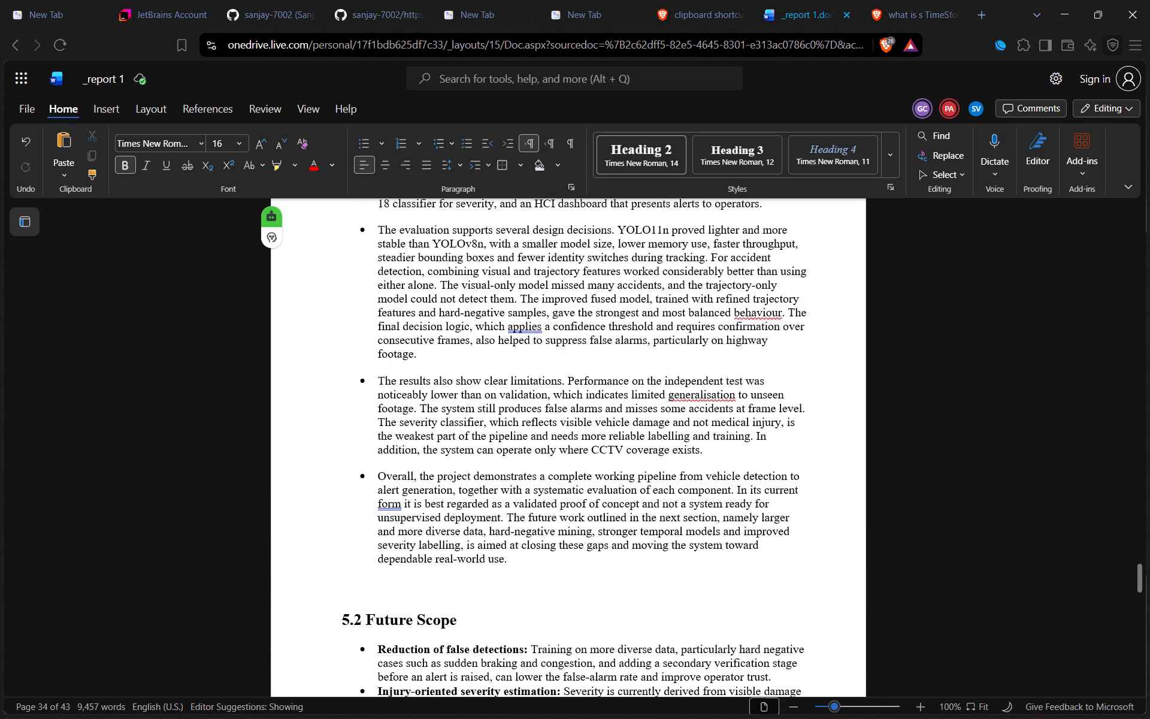
scroll(469, 294, down, 1)
click(523, 405)
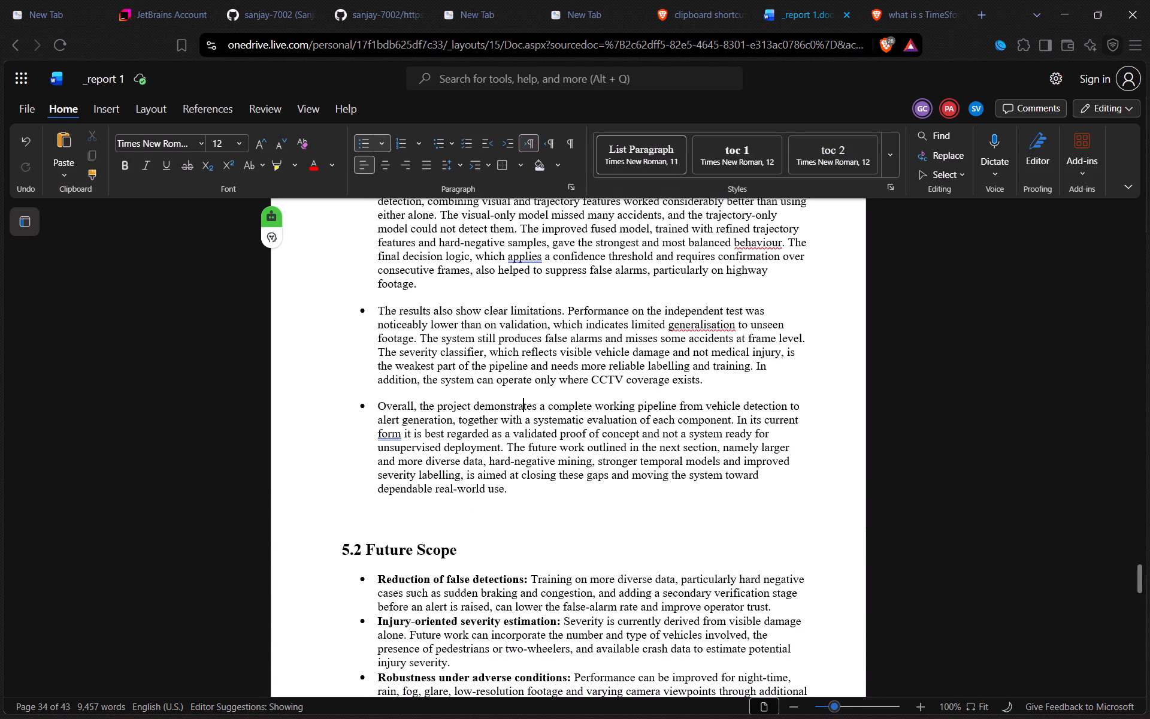
scroll(568, 532, down, 4)
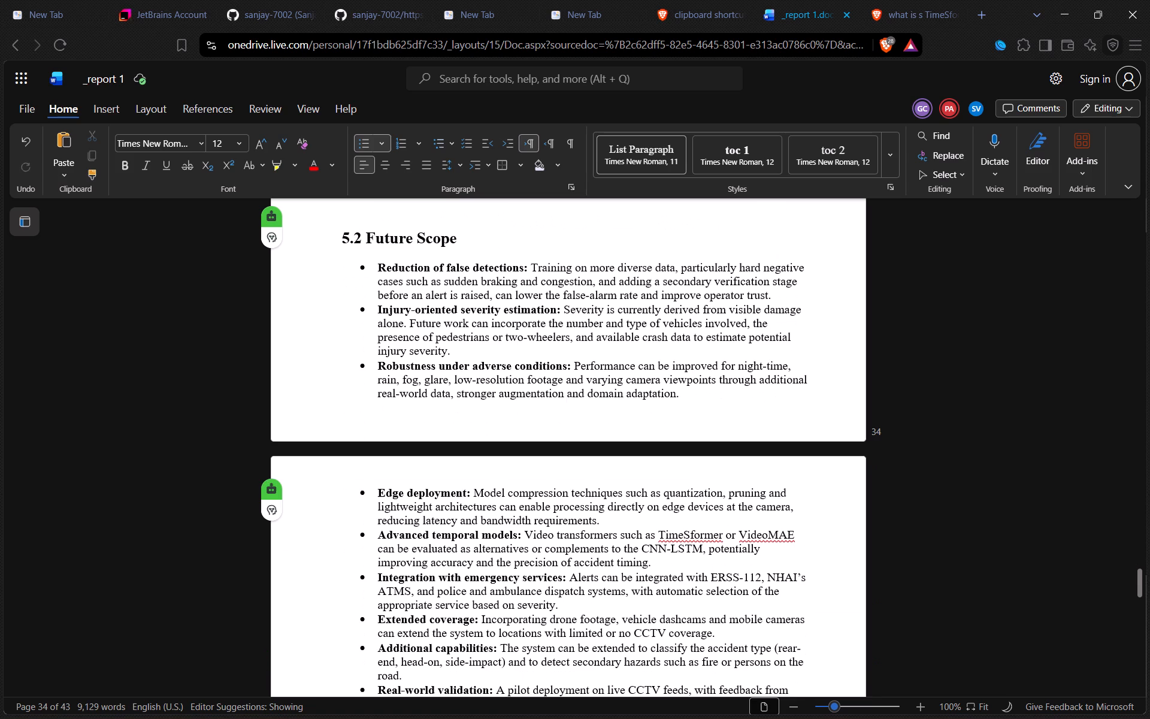
scroll(568, 532, down, 2)
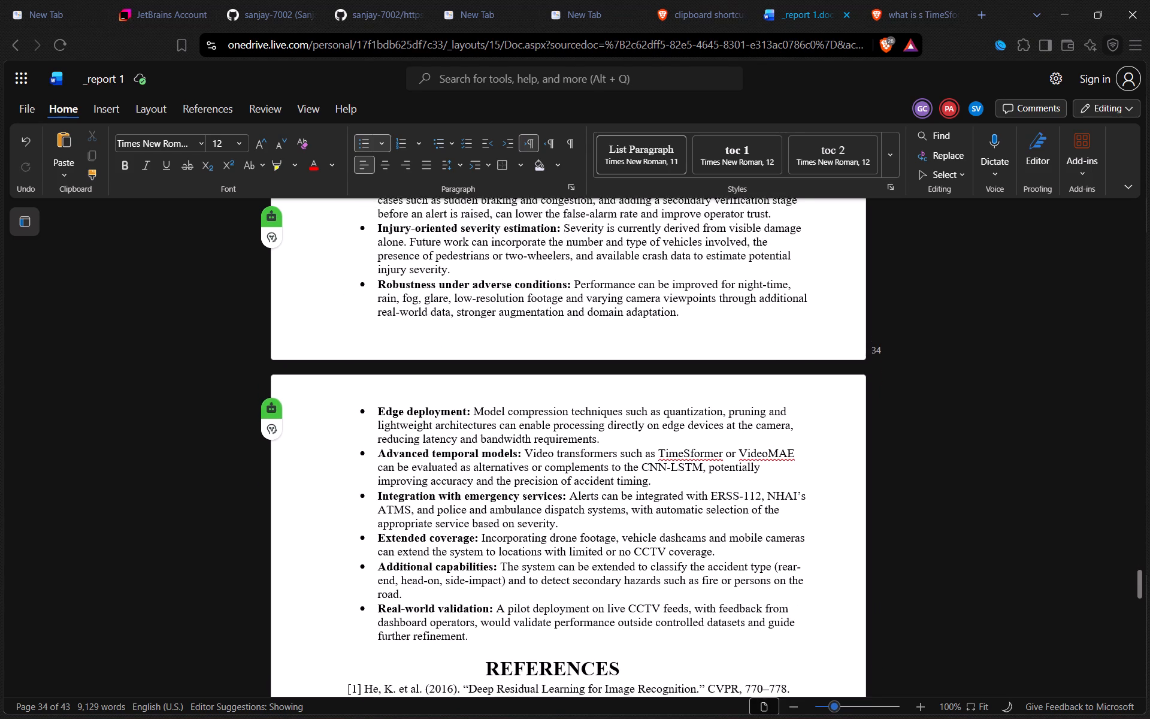
scroll(568, 532, down, 1)
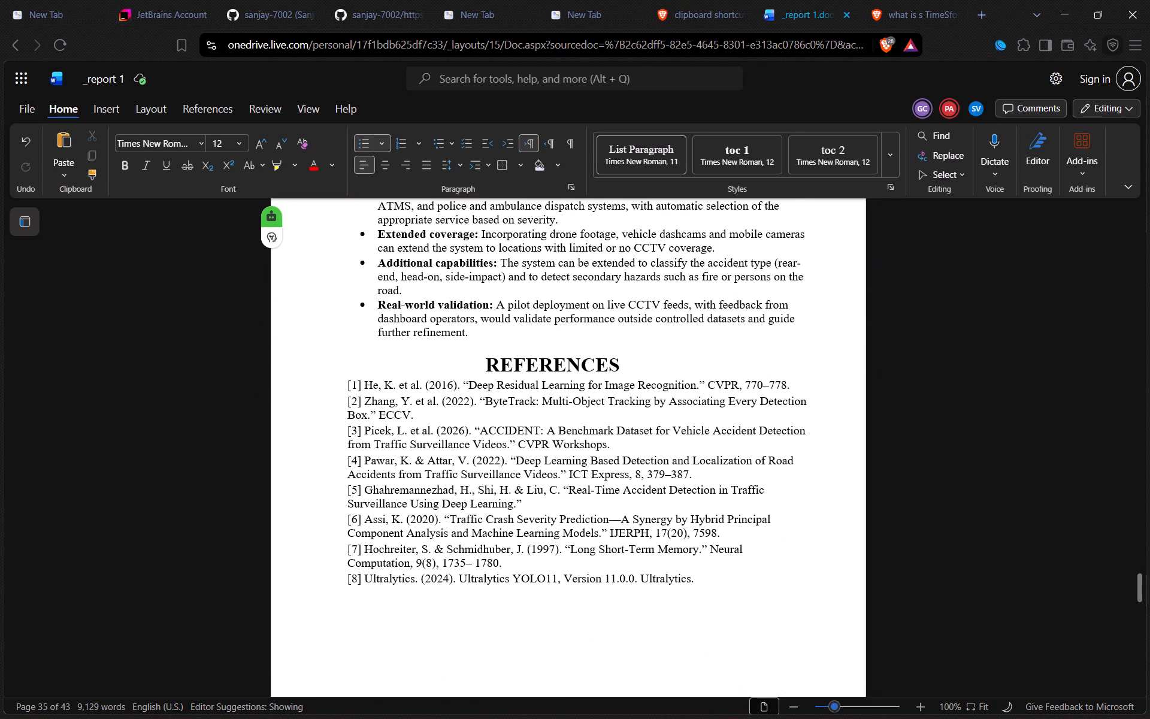
scroll(568, 532, down, 4)
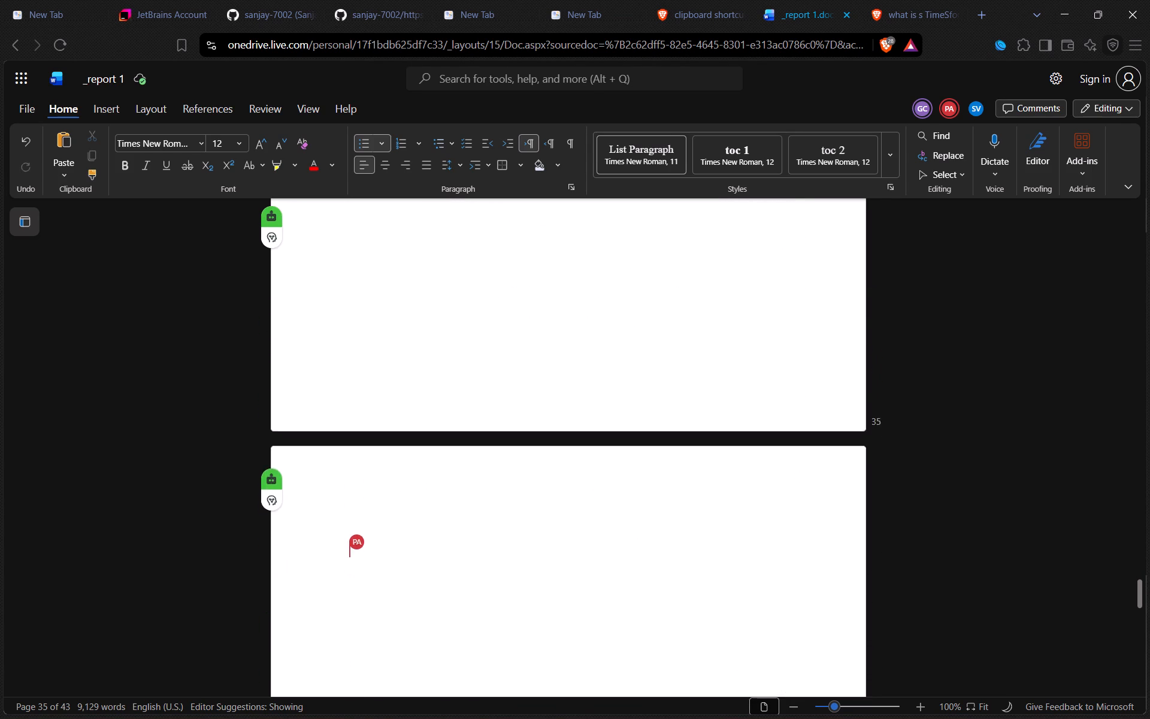
scroll(568, 532, down, 4)
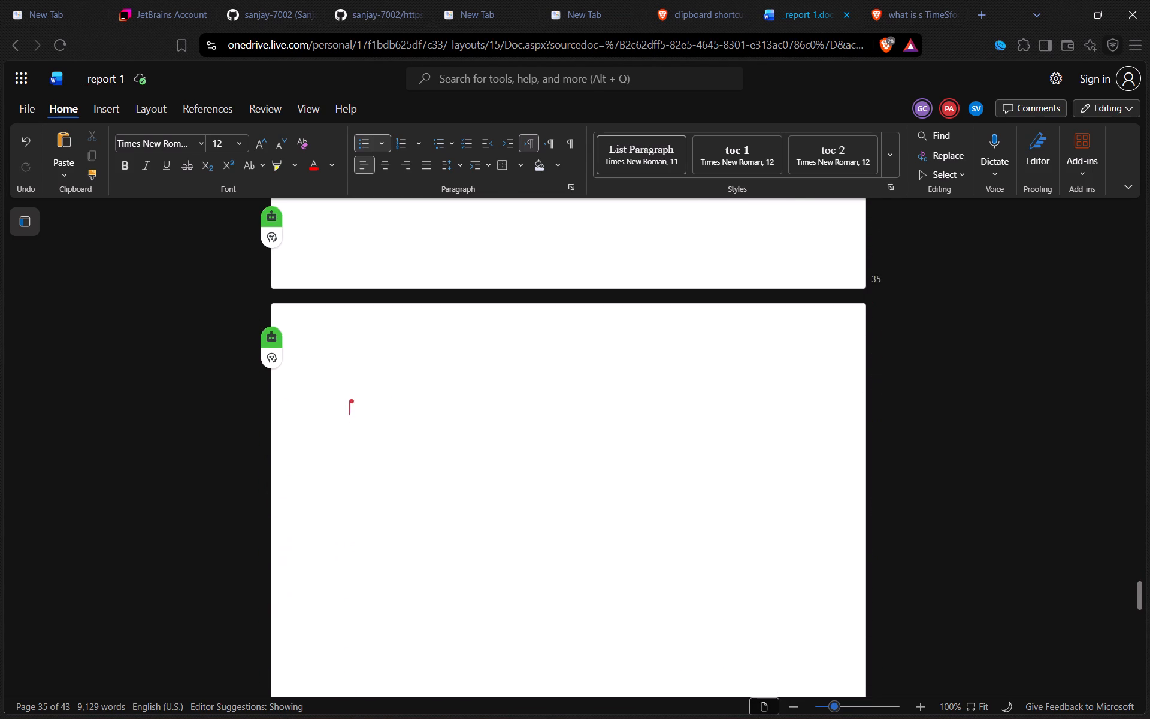
scroll(568, 532, down, 3)
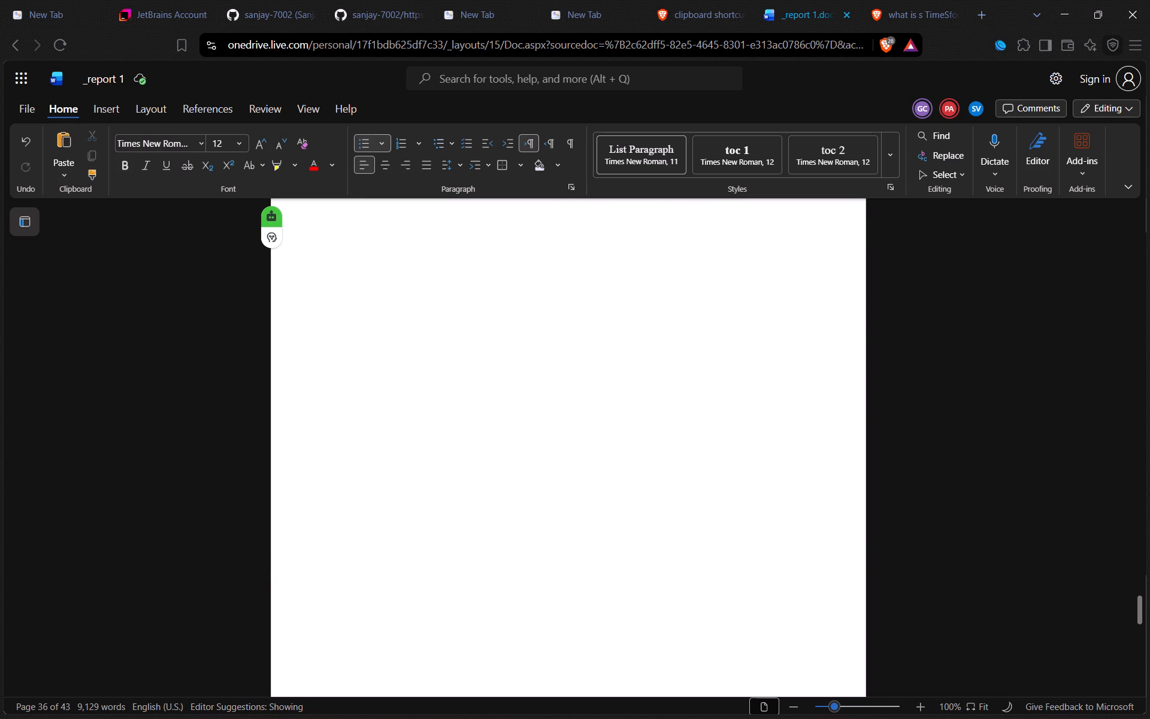
scroll(568, 532, down, 3)
scroll(568, 532, up, 8)
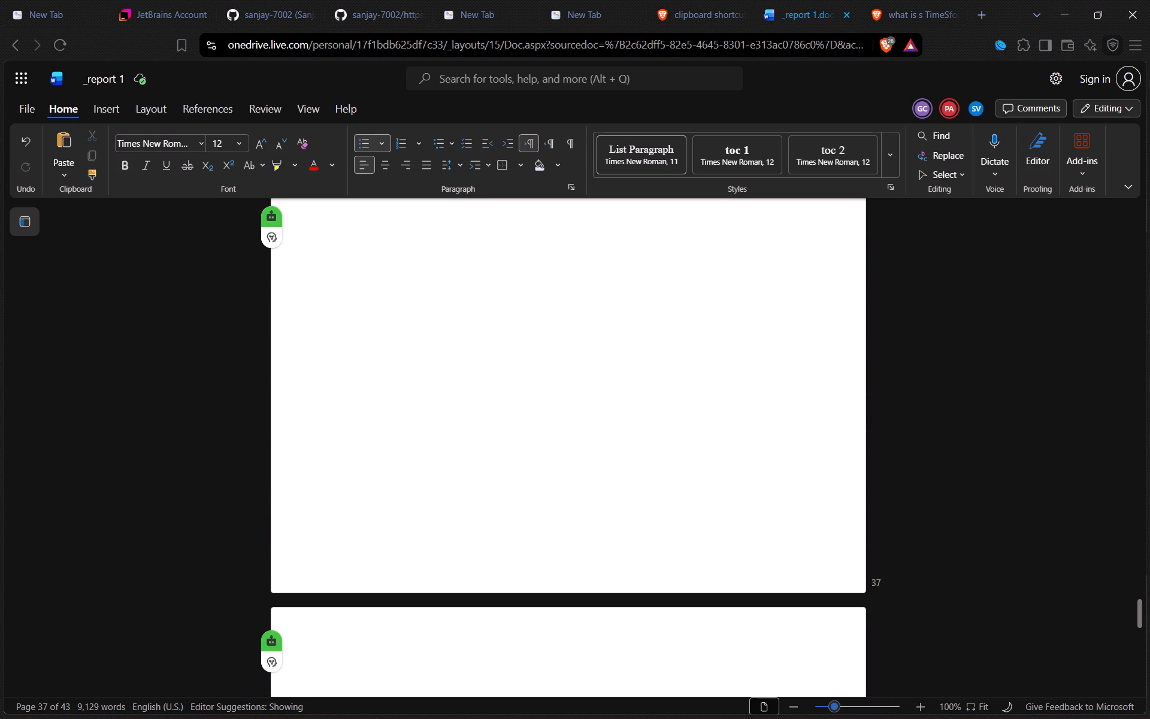
scroll(568, 532, up, 6)
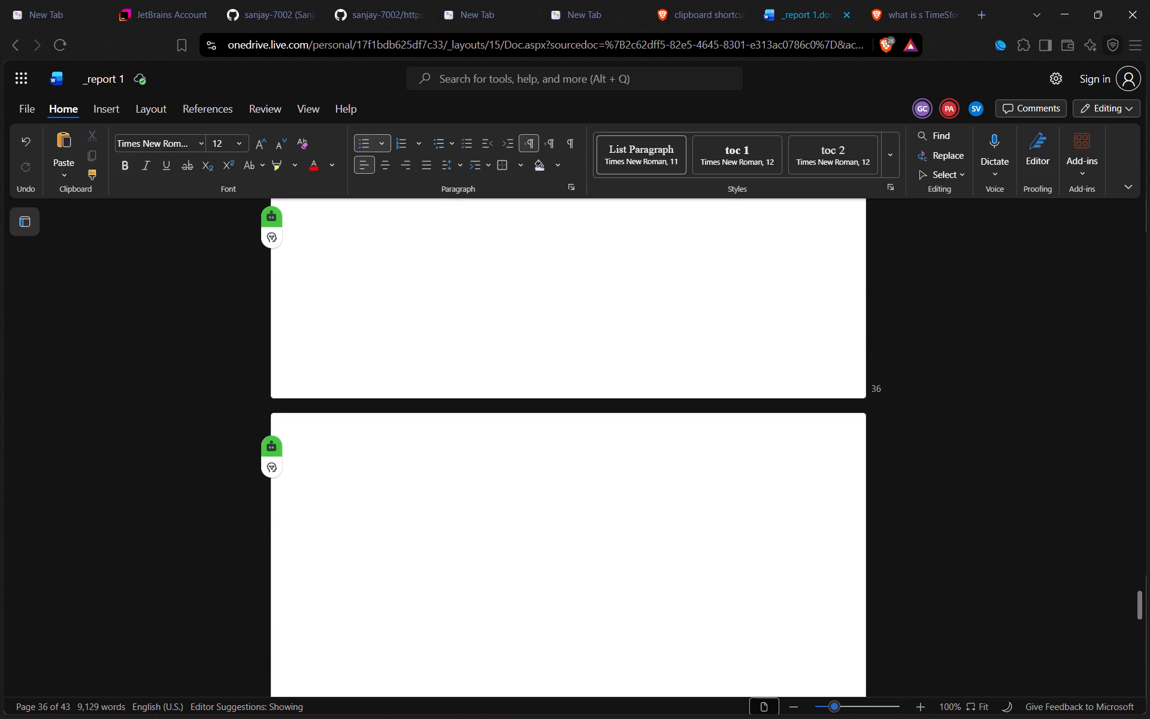
scroll(568, 532, up, 6)
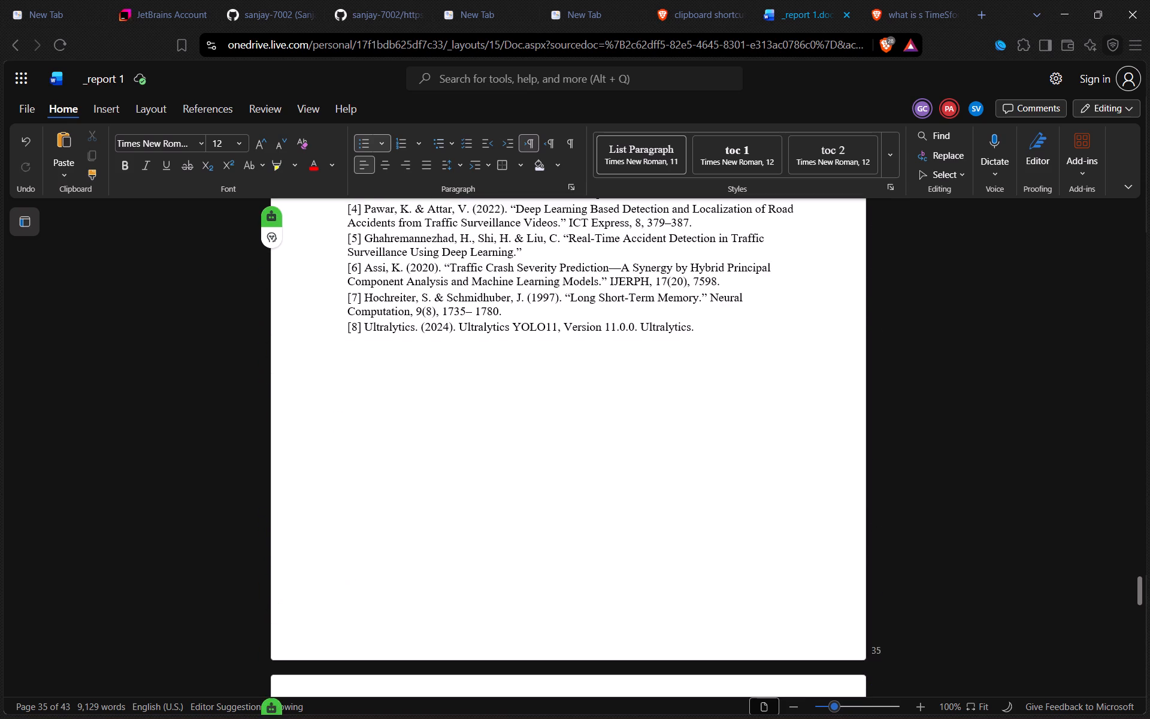
Move the Results and Discussion heading below Table 3.5 onto the next page, directly above its body text, by adding a line break before it.
scroll(568, 532, up, 6)
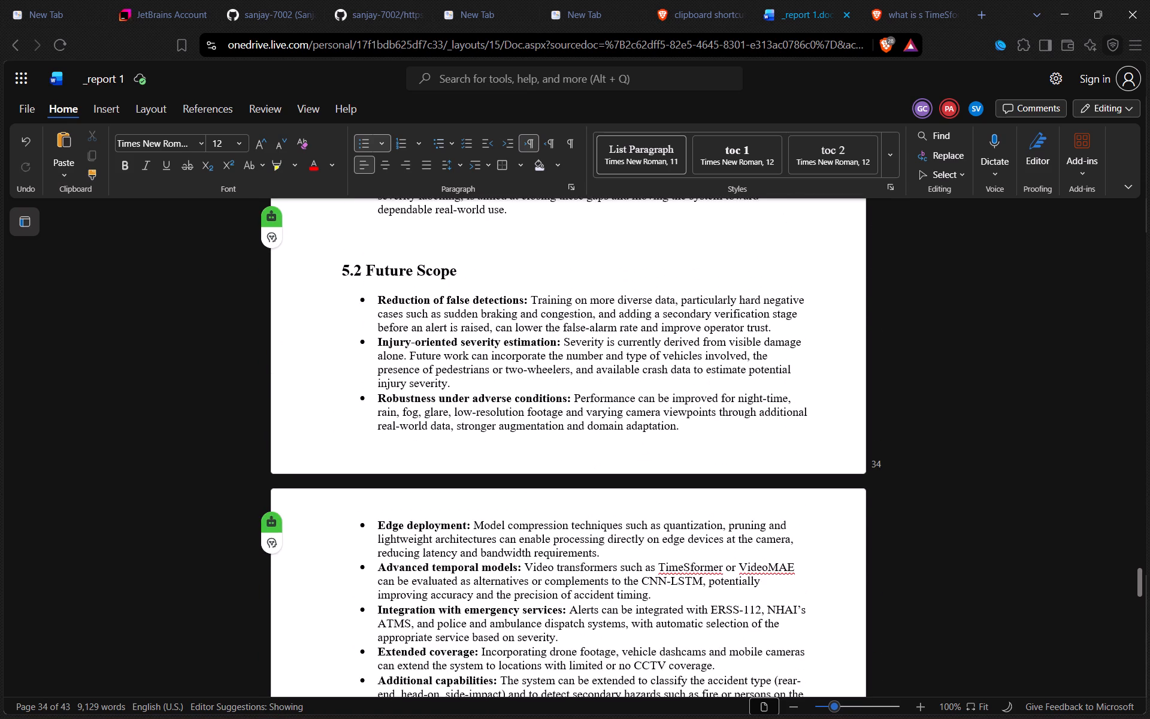
scroll(568, 532, up, 1)
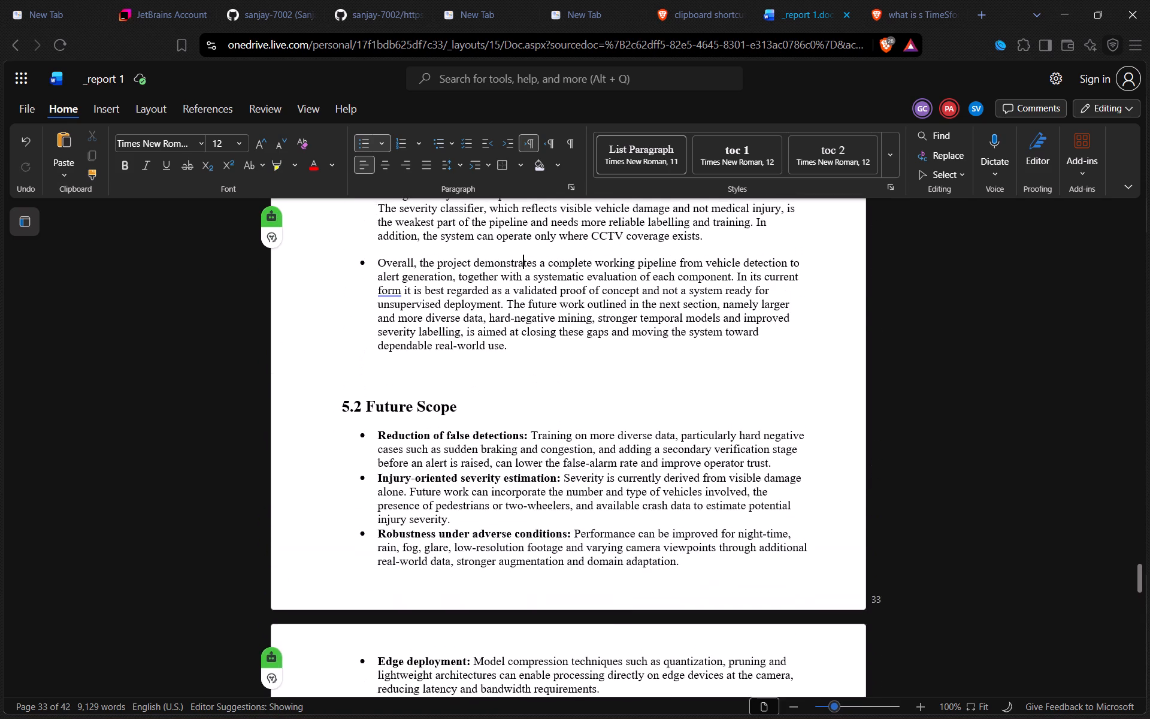
scroll(568, 532, up, 2)
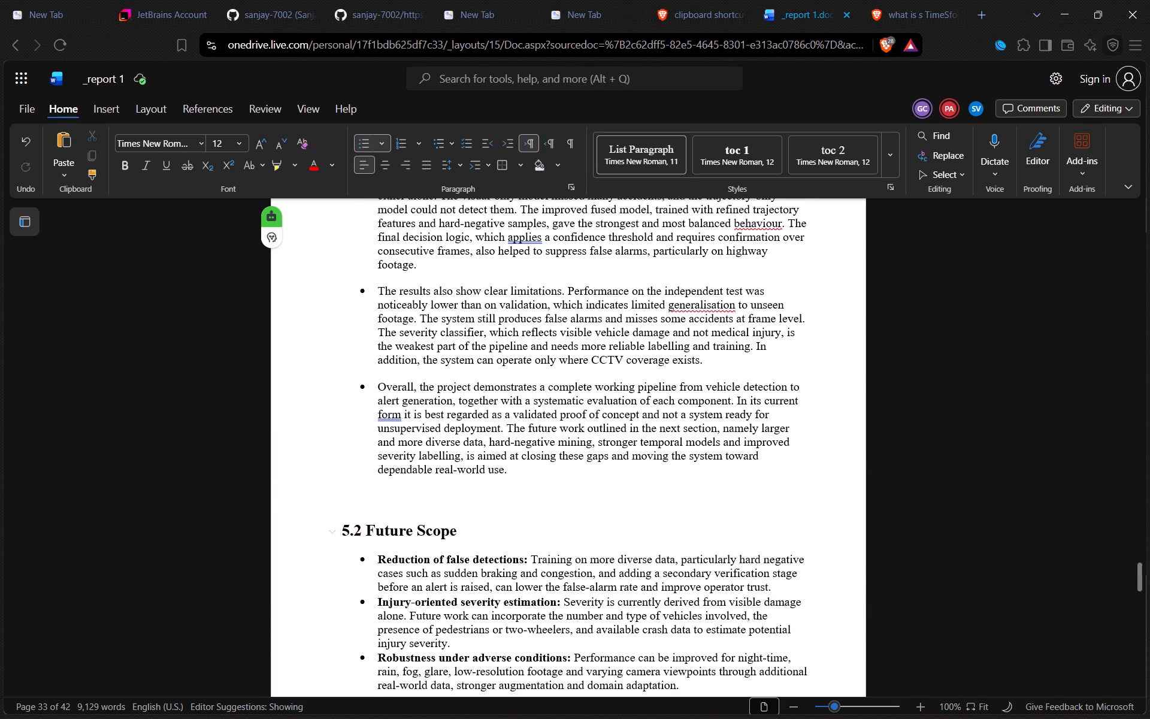
scroll(568, 532, up, 4)
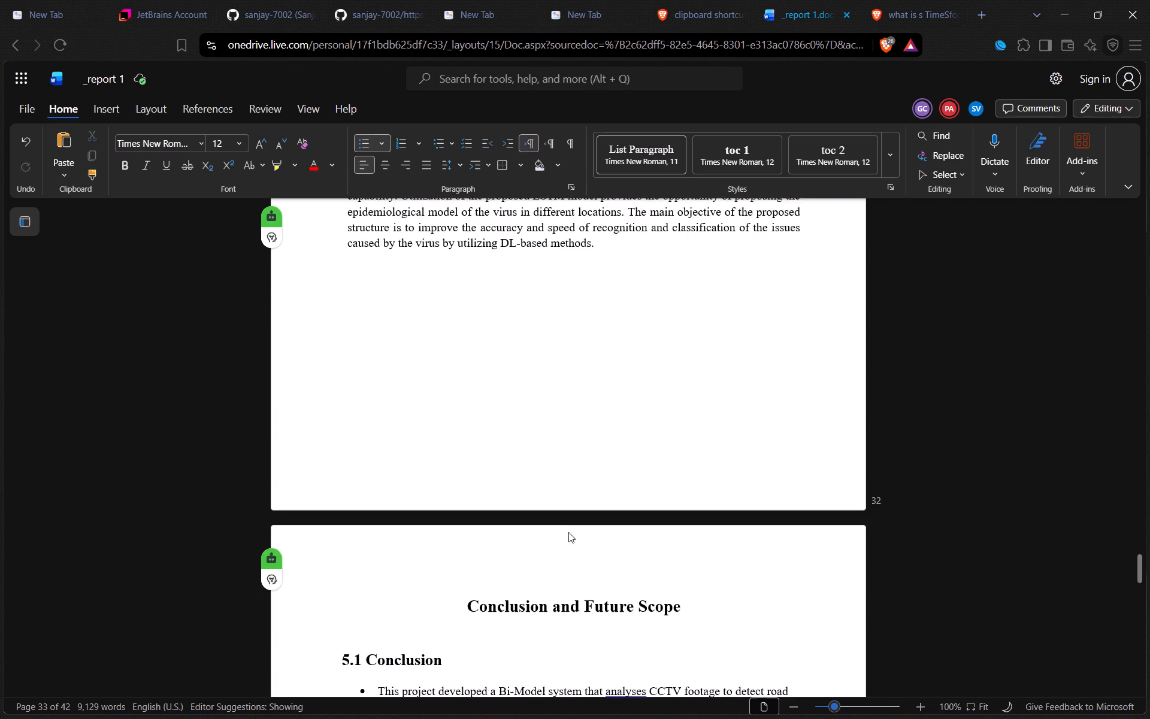
scroll(568, 532, up, 3)
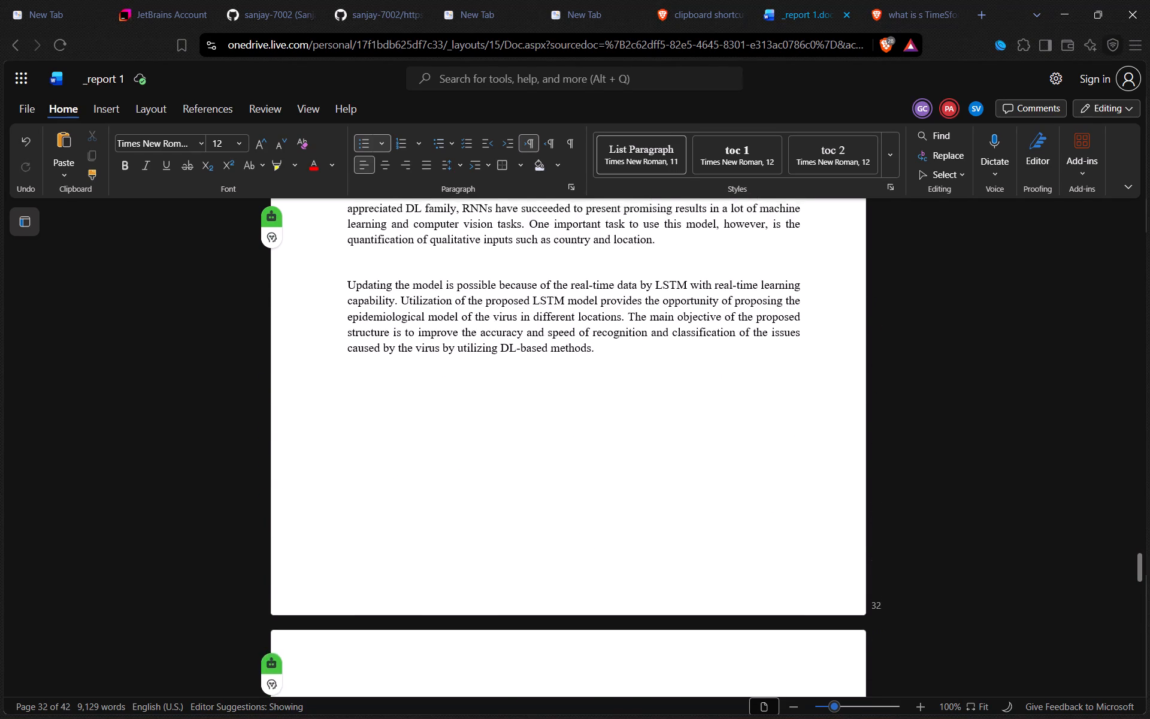
scroll(568, 532, up, 3)
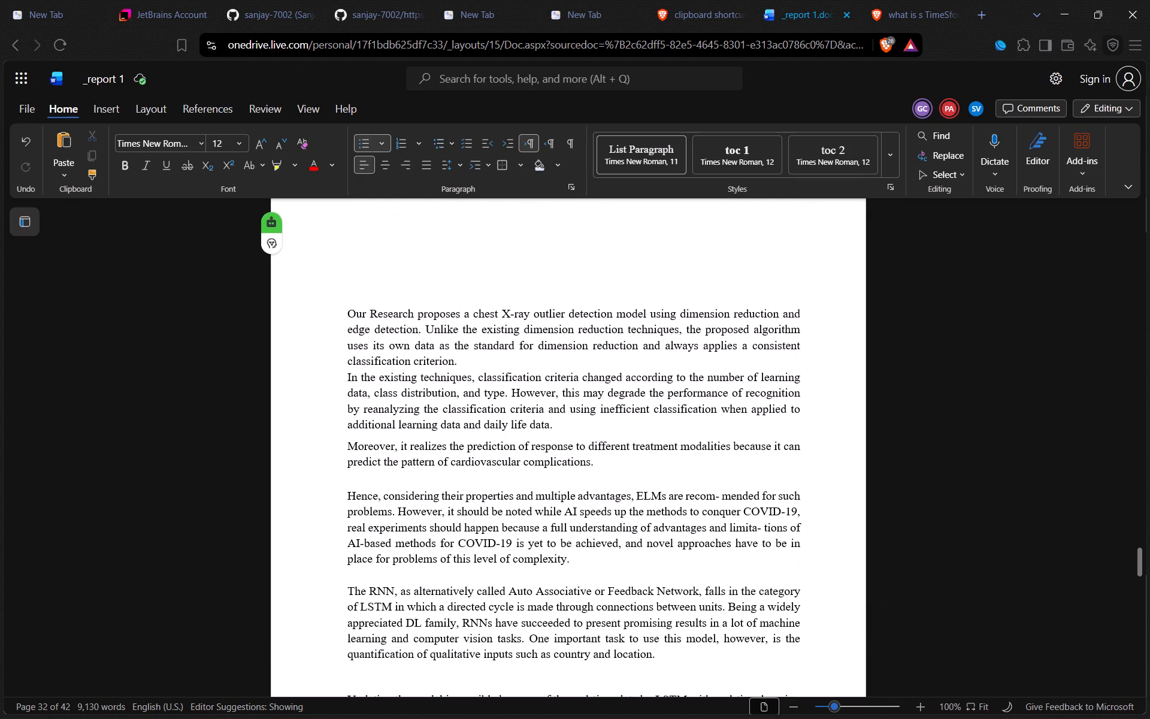
scroll(568, 532, up, 3)
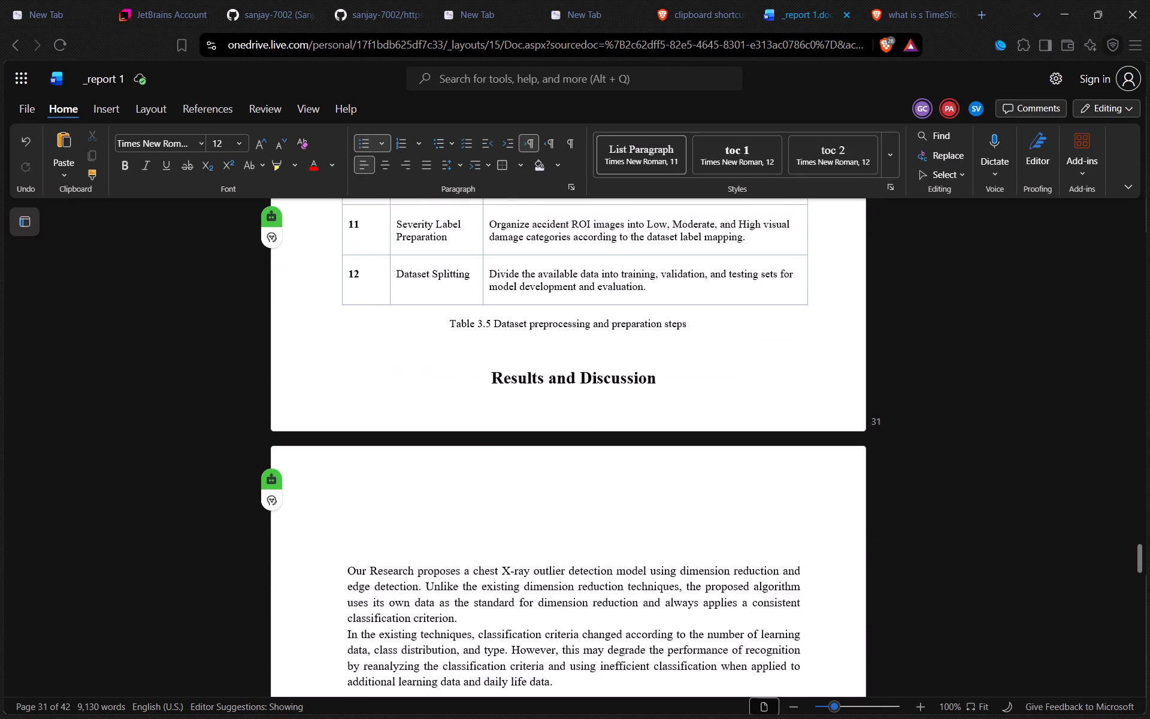
scroll(568, 532, up, 1)
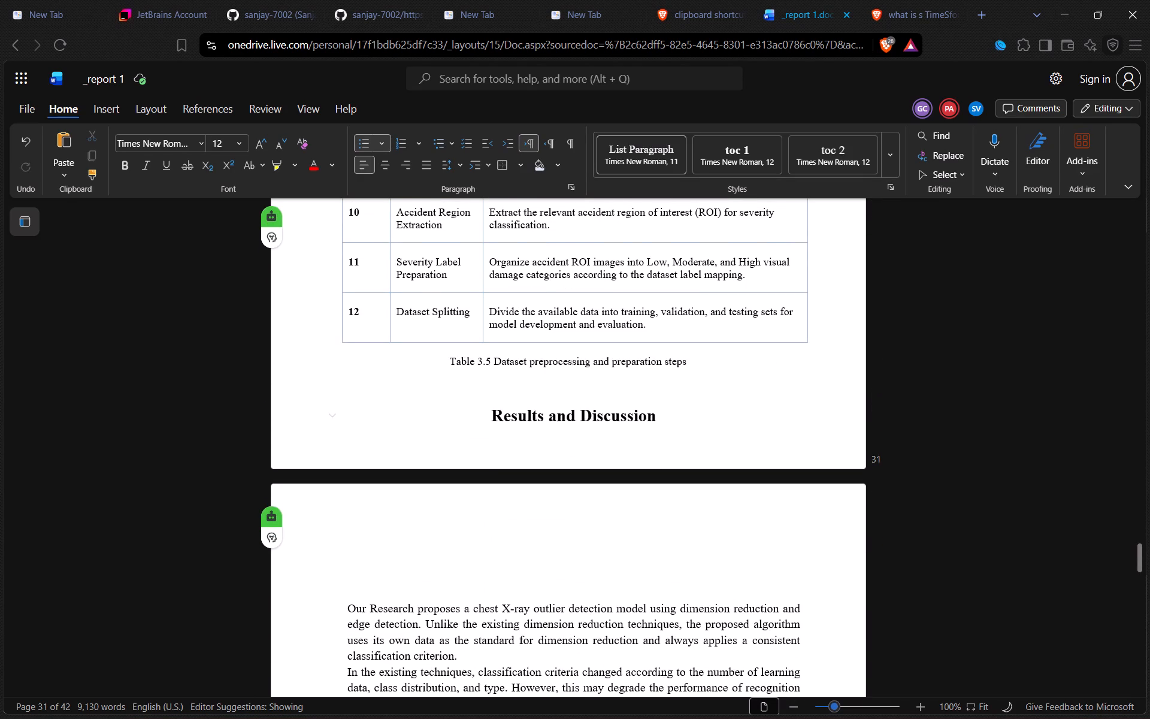
click(489, 419)
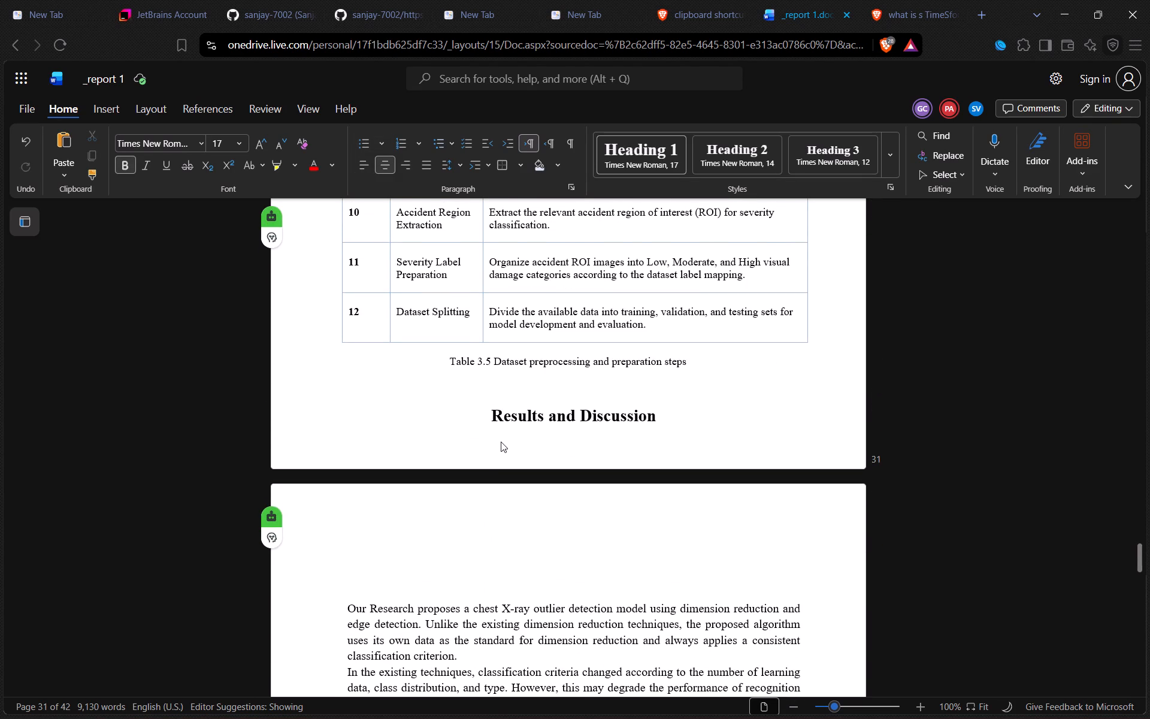
key(Return)
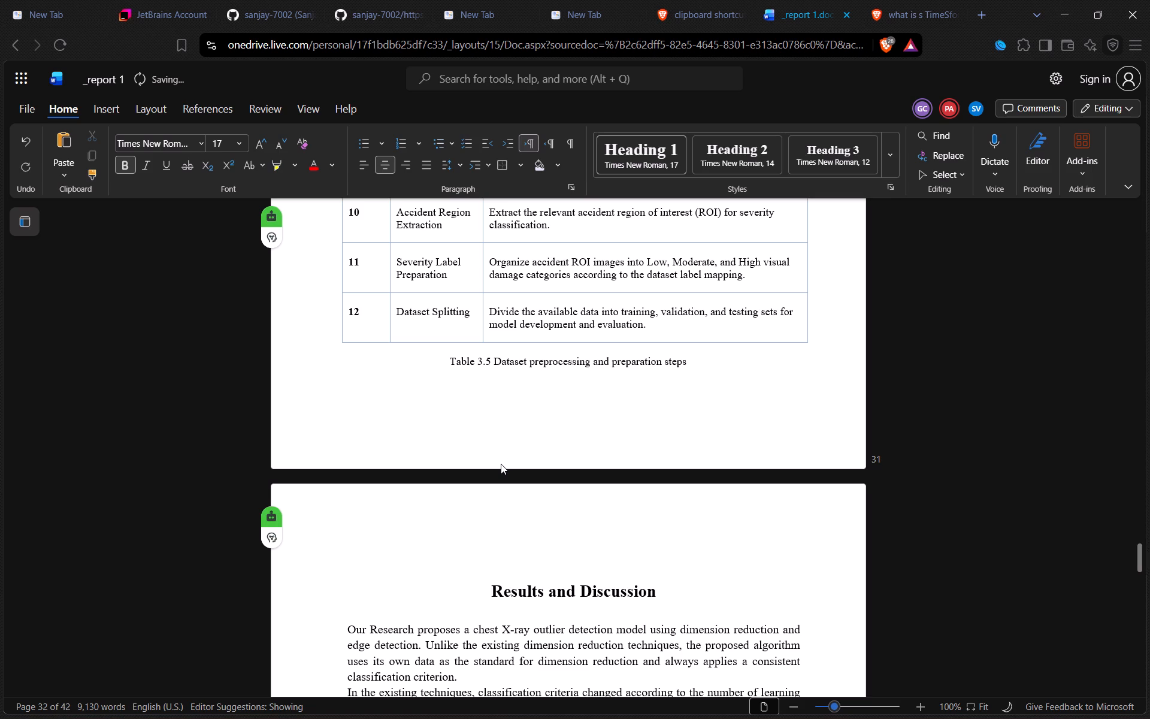
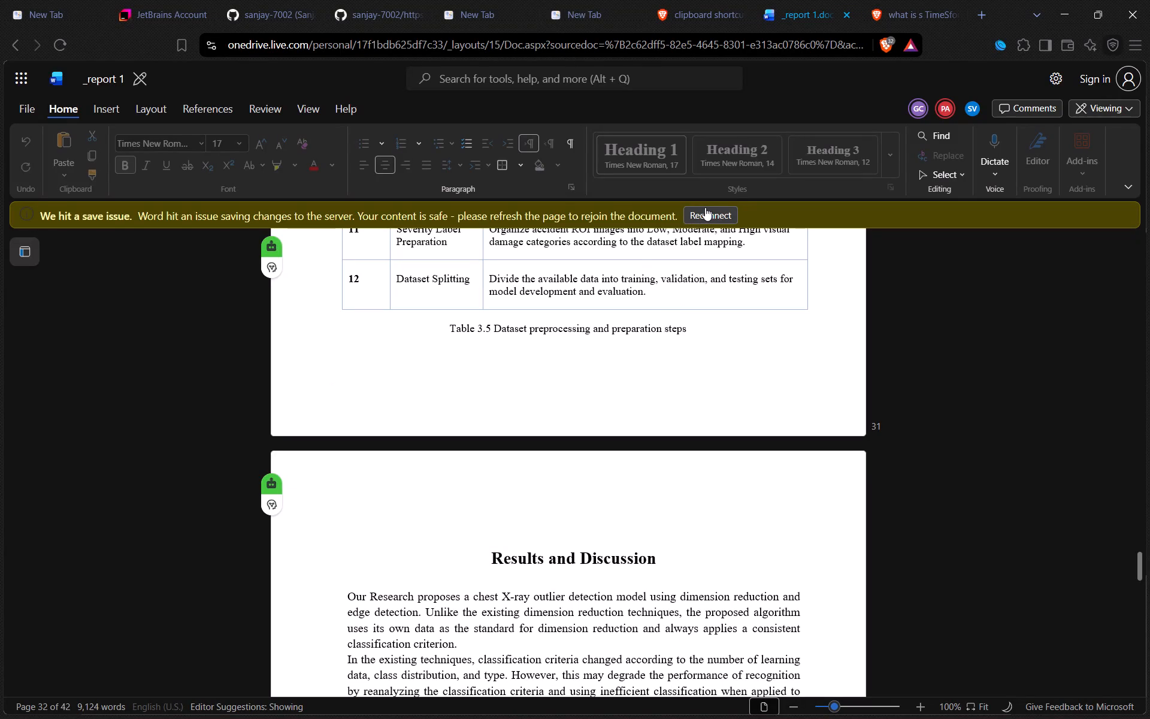
Reconnect the report document to the server so that it reloads for editing.
click(705, 207)
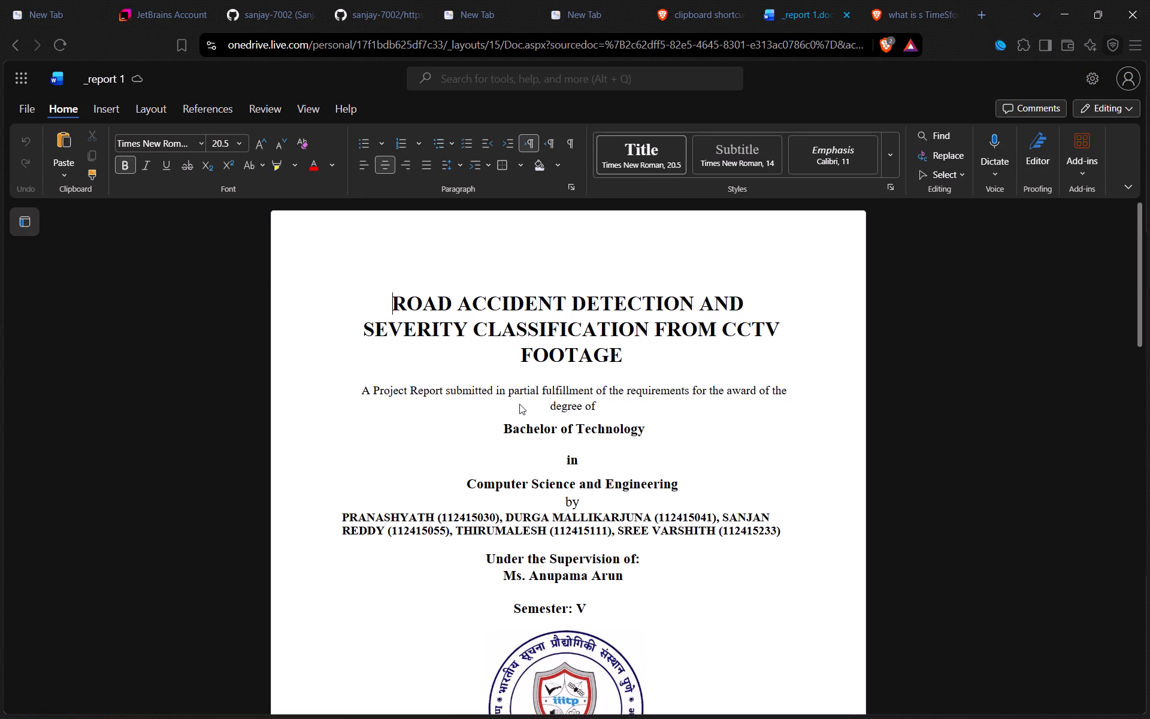
Examine the reloaded report's cover page from the title down to the department and institute lines.
scroll(506, 401, down, 1)
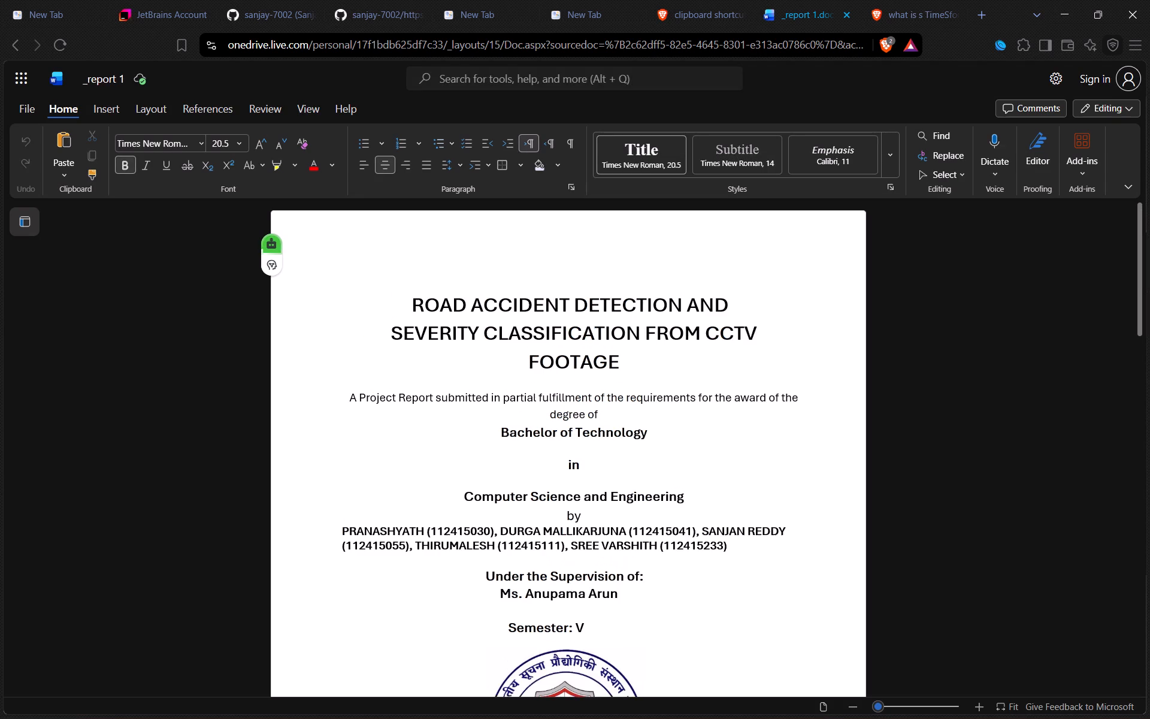
scroll(506, 401, down, 1)
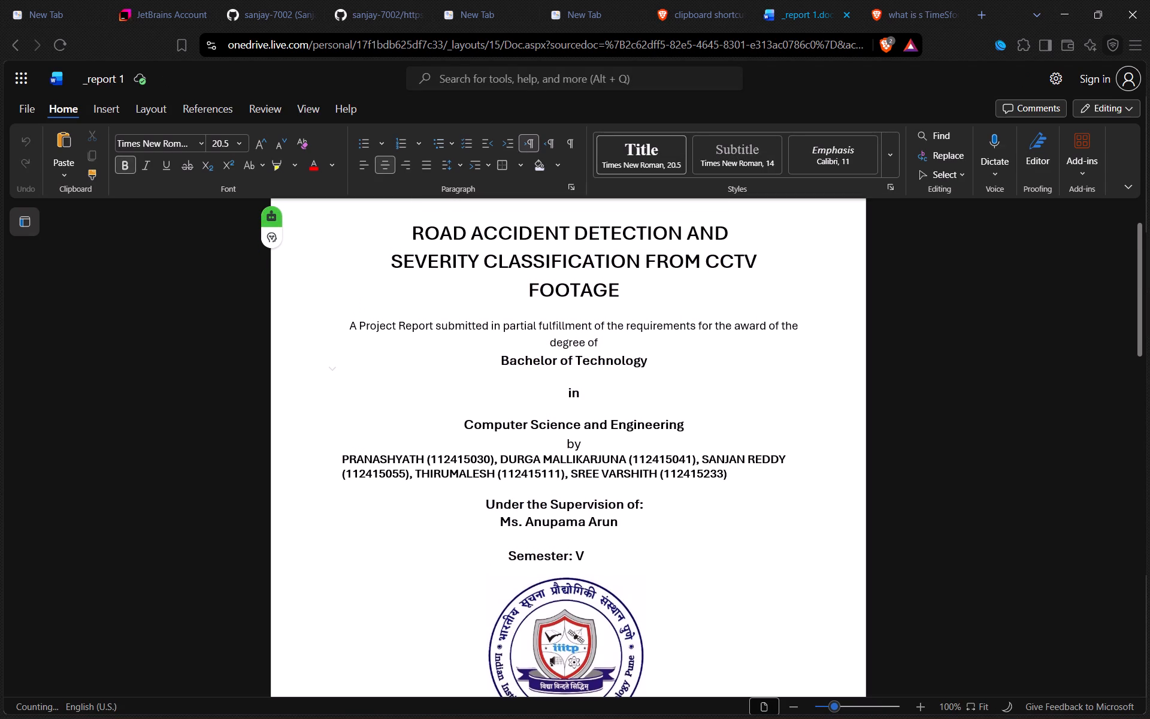
scroll(452, 408, down, 1)
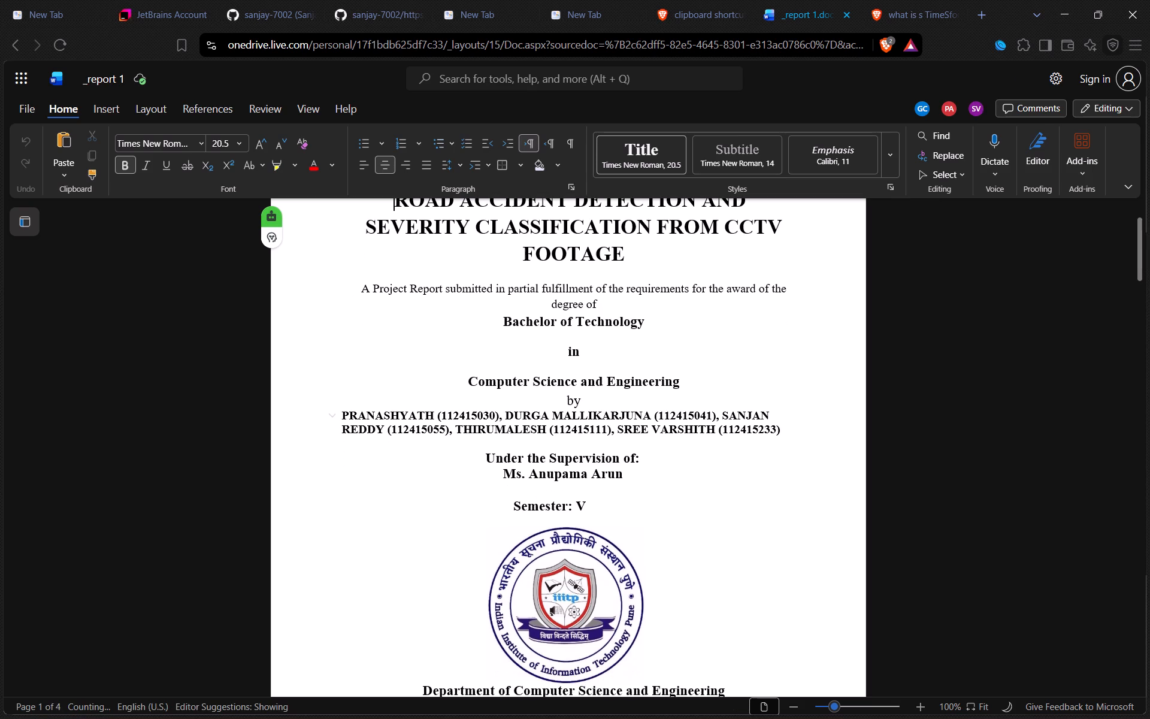
scroll(452, 408, down, 1)
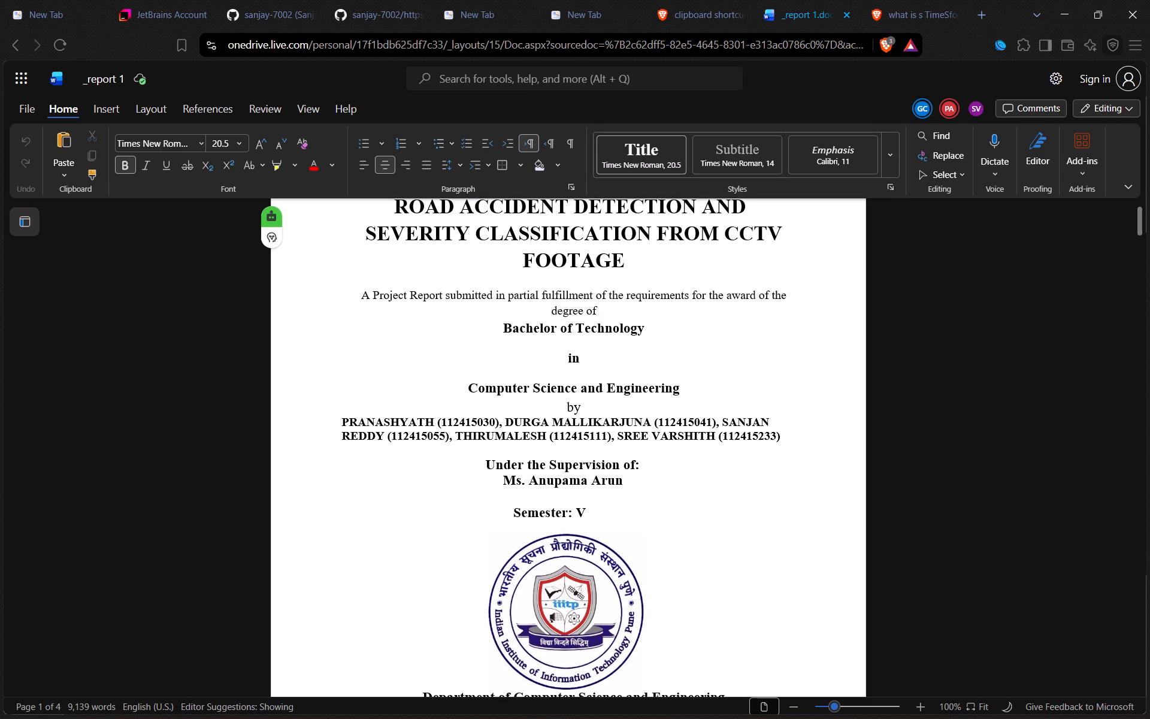
scroll(452, 408, down, 3)
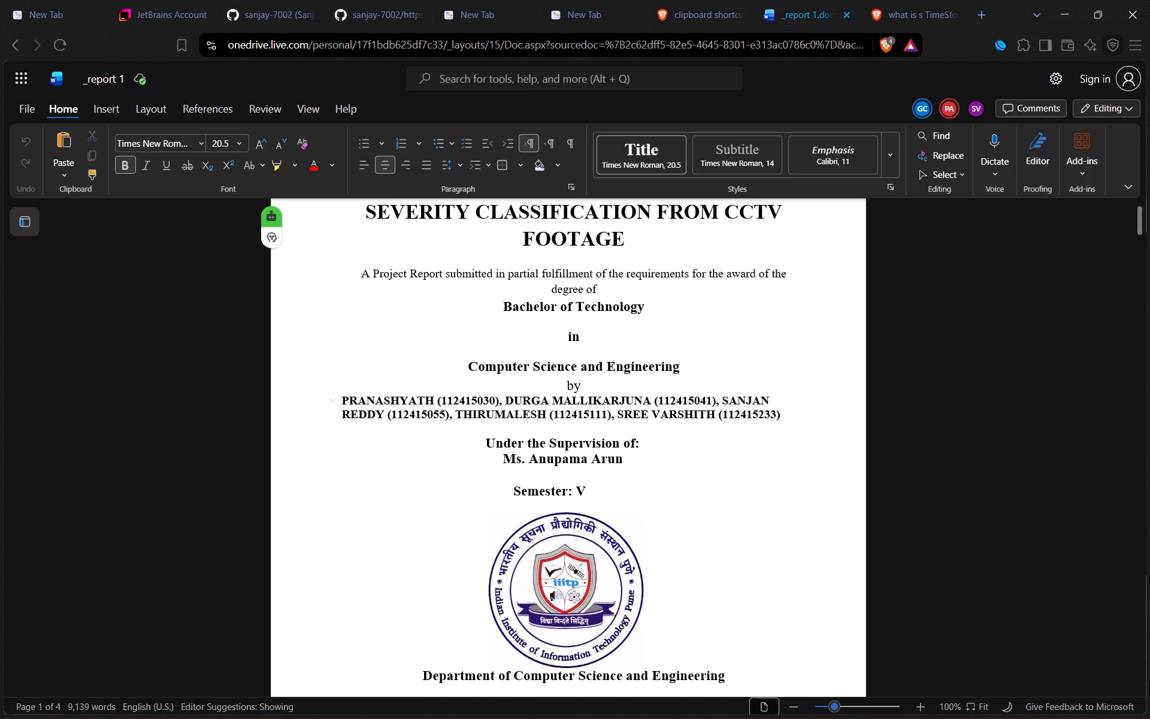
scroll(452, 408, down, 1)
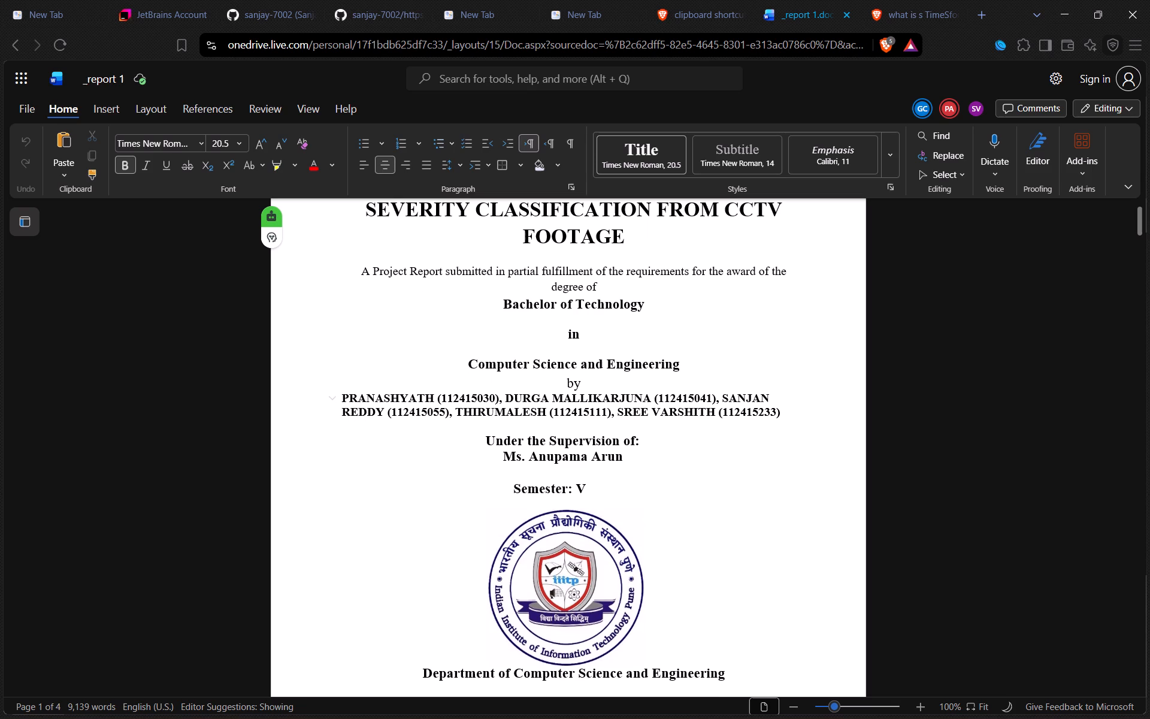
scroll(479, 507, down, 1)
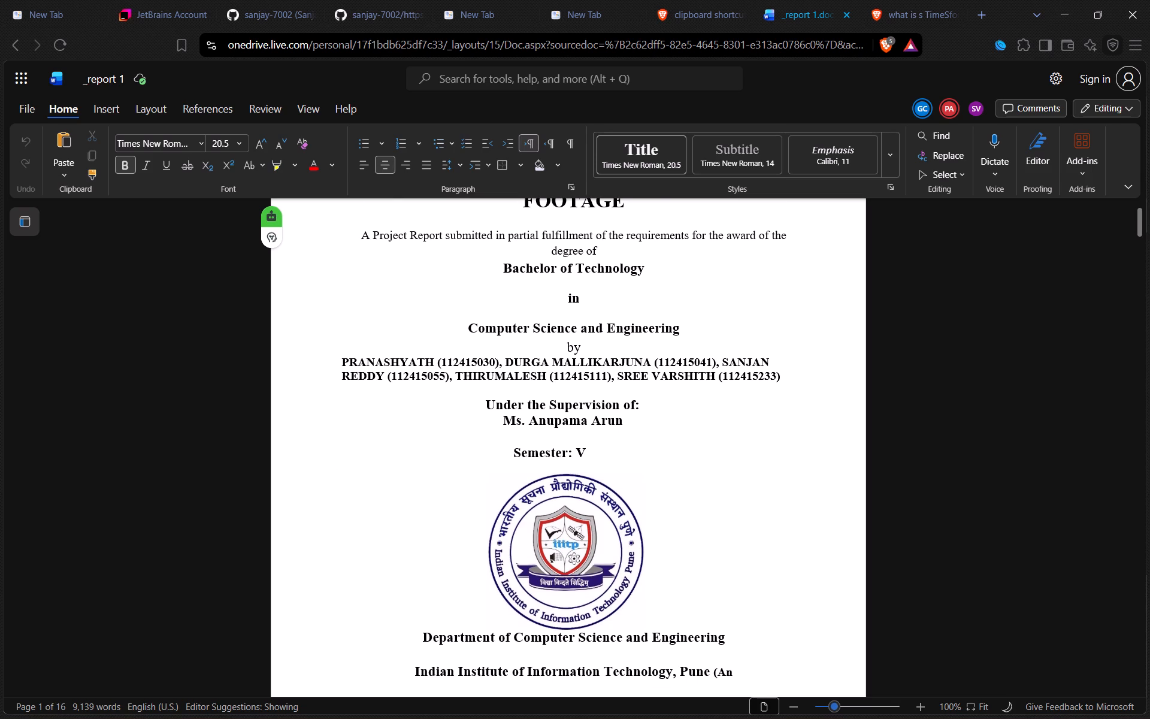
scroll(479, 507, down, 1)
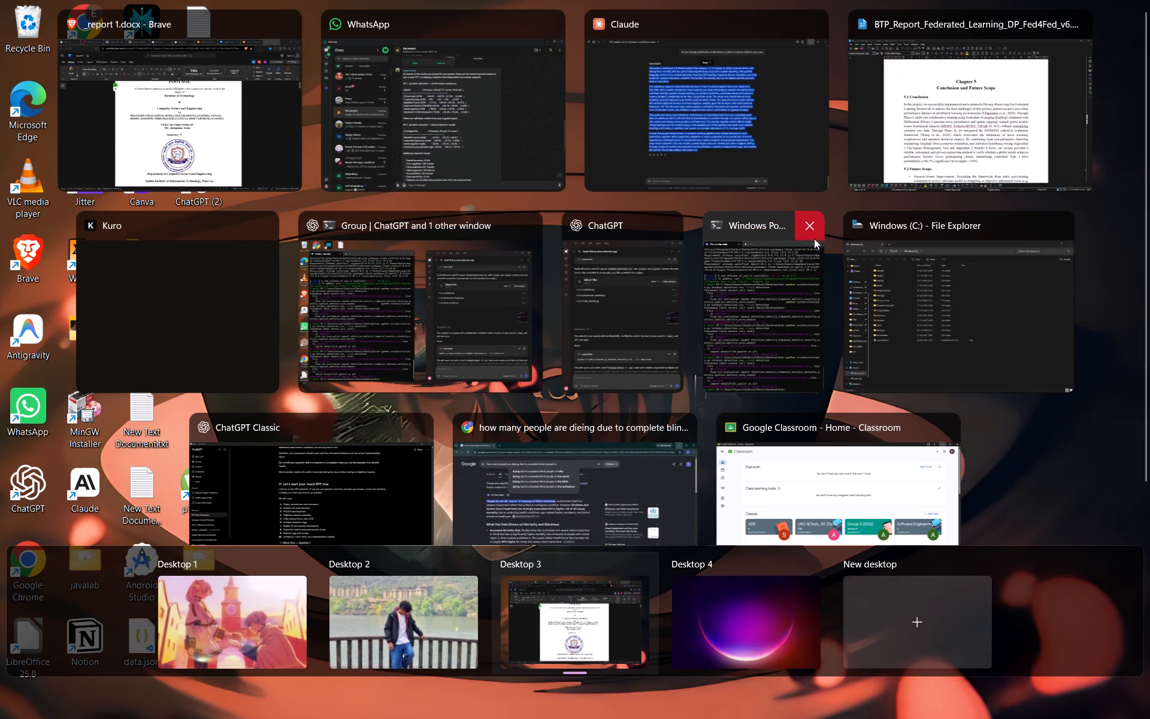
Close the unneeded Windows PowerShell, File Explorer, Google Classroom, Google search and ChatGPT windows, keeping ChatGPT Classic open.
click(815, 229)
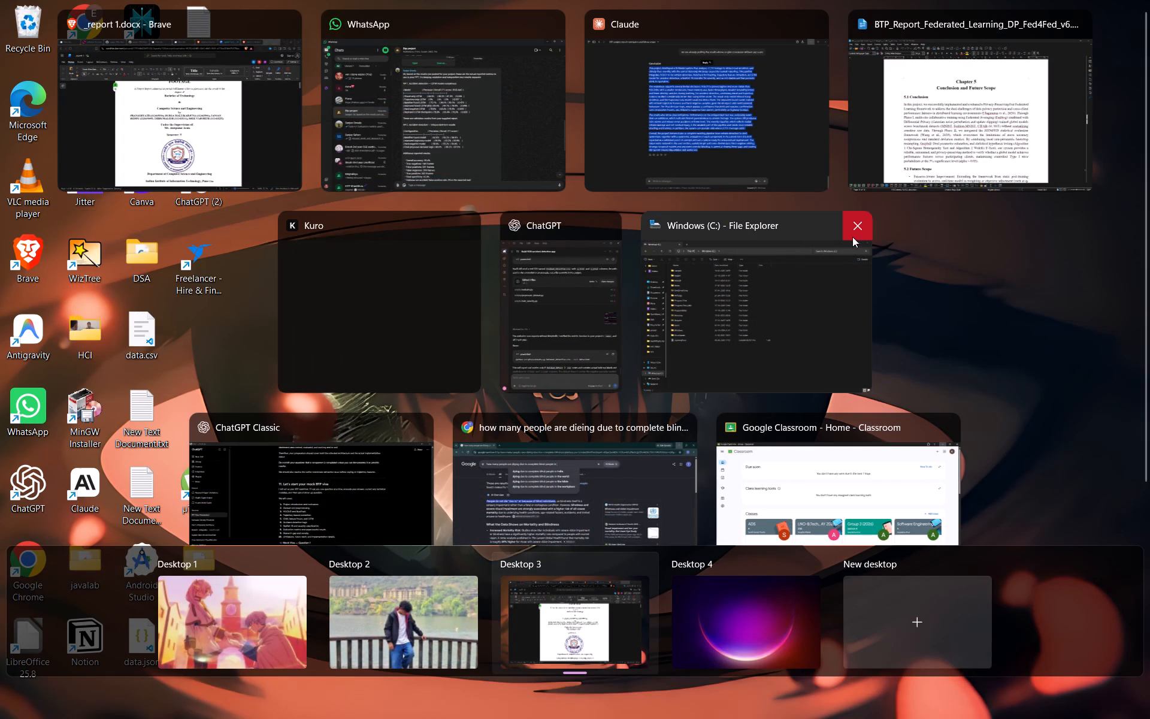
click(852, 237)
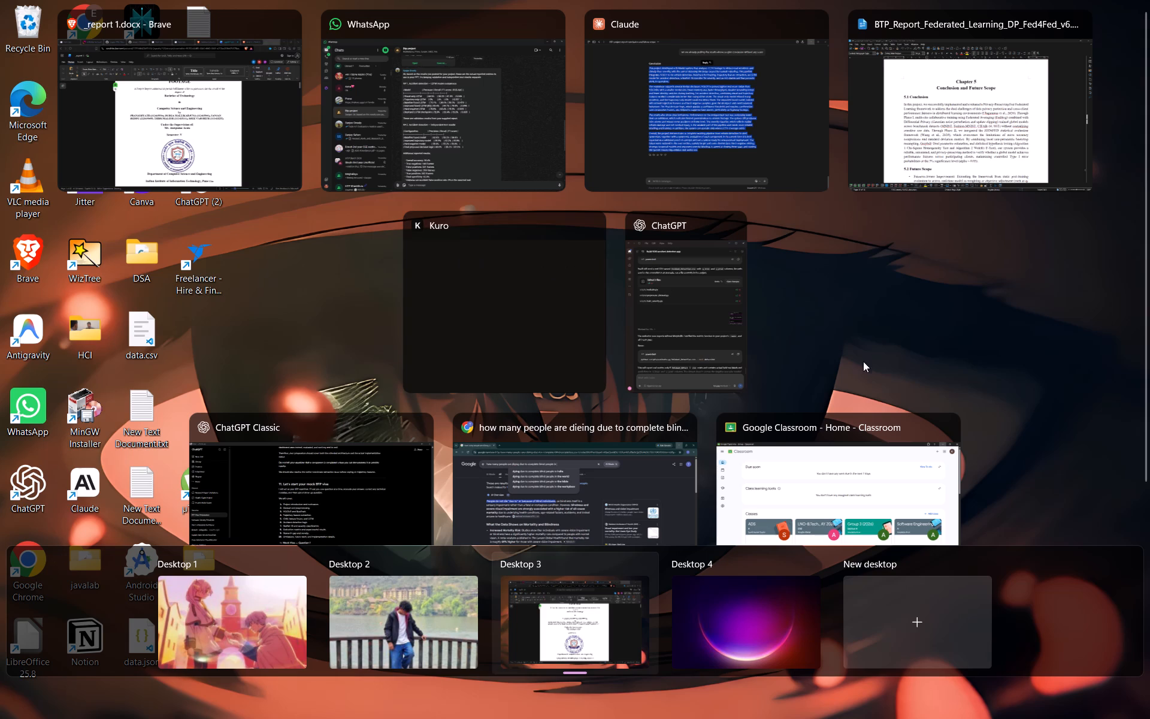
click(950, 428)
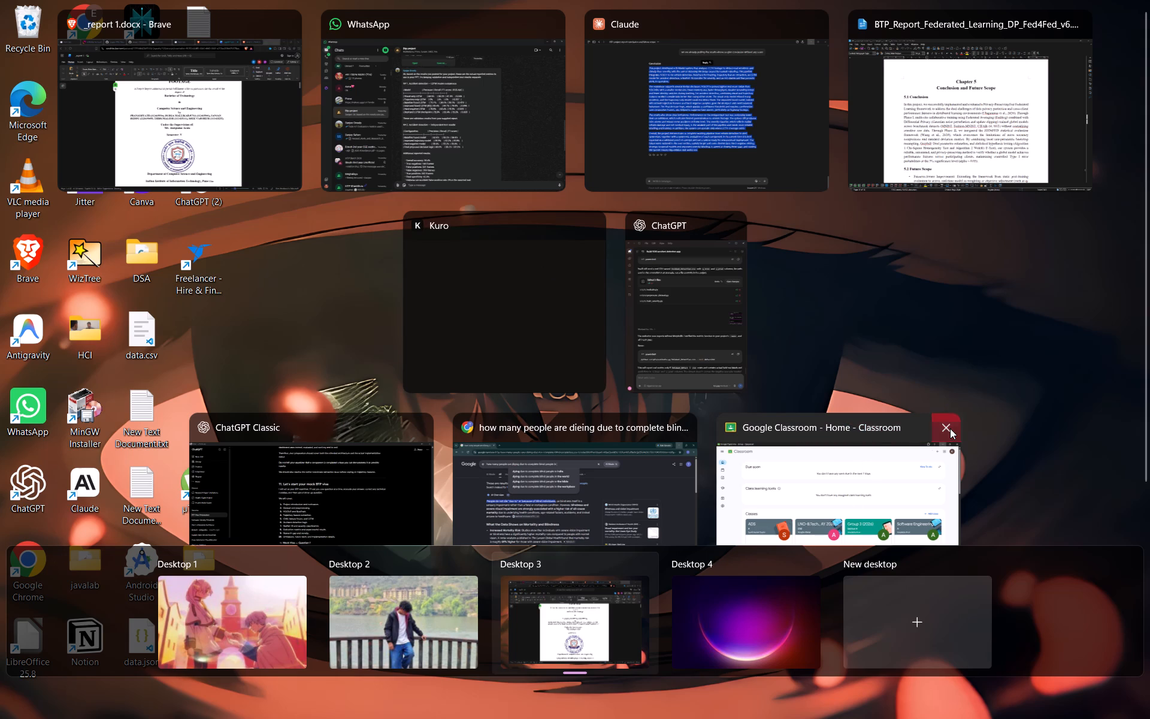
click(813, 430)
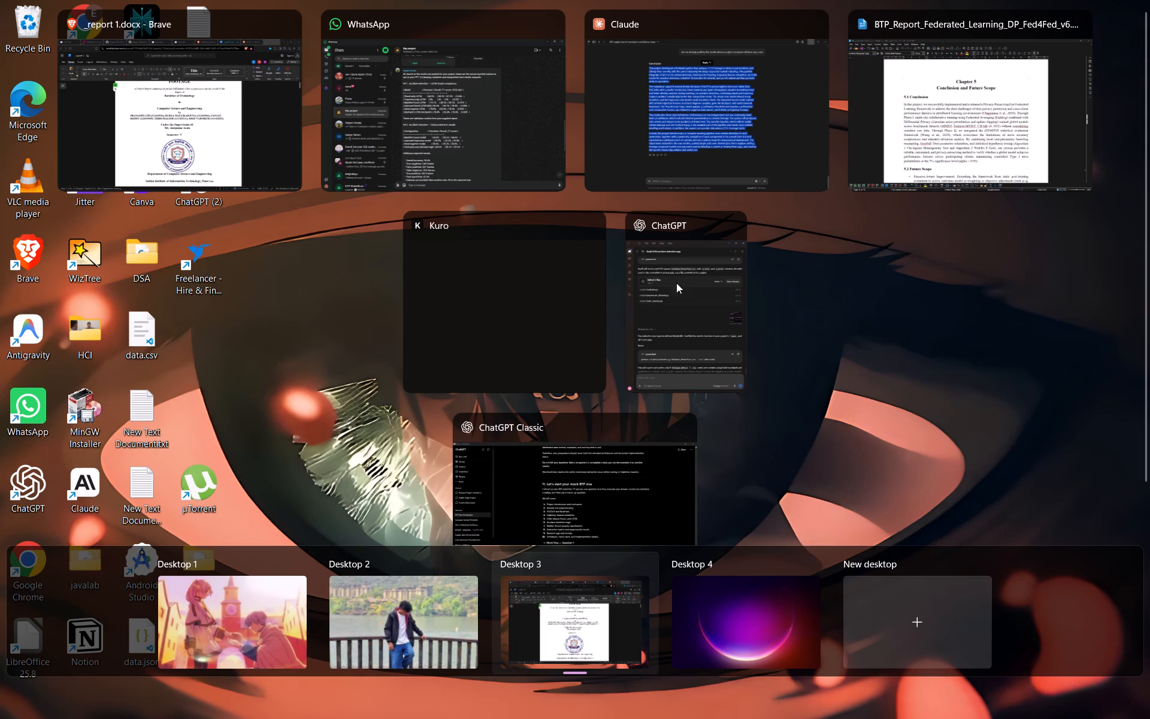
click(733, 216)
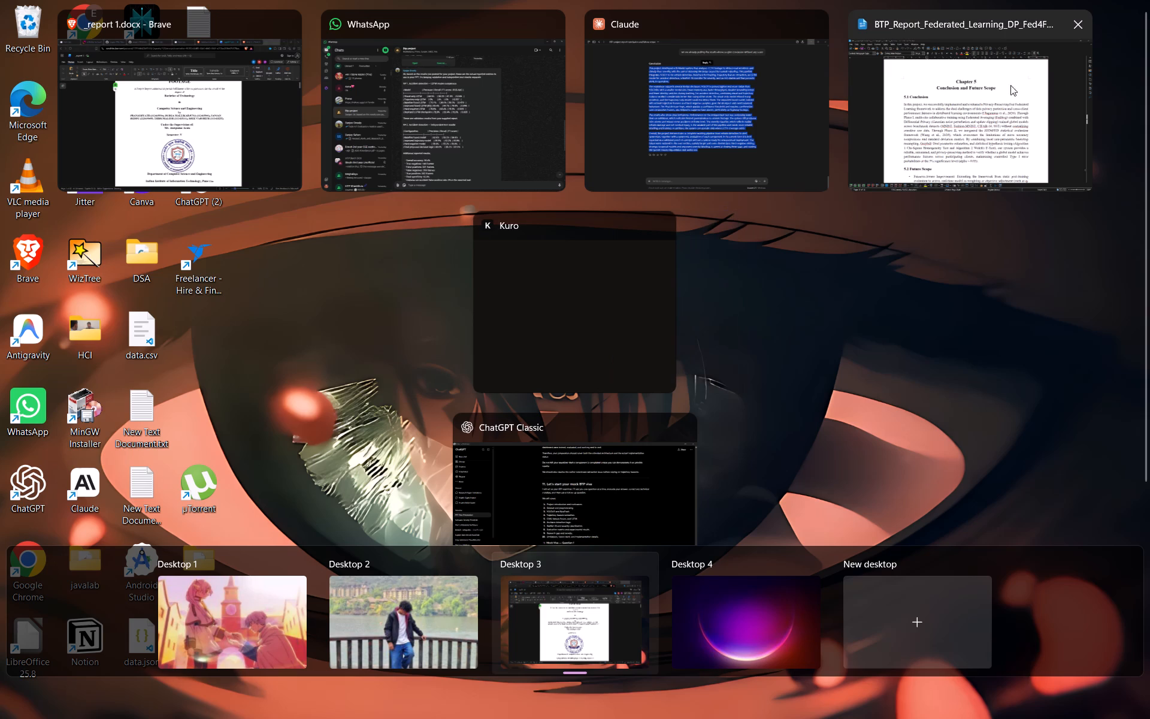
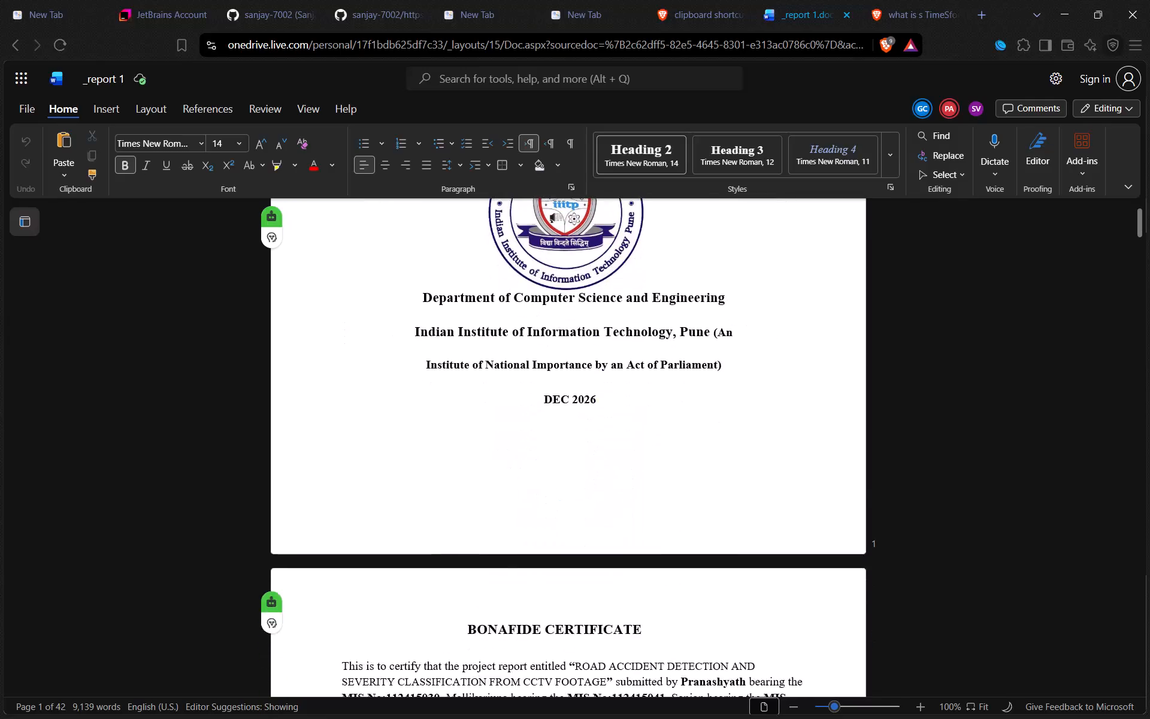
Examine the Bonafide Certificate and Undertaking for Plagiarism pages, including the student signature lines.
scroll(585, 545, down, 1)
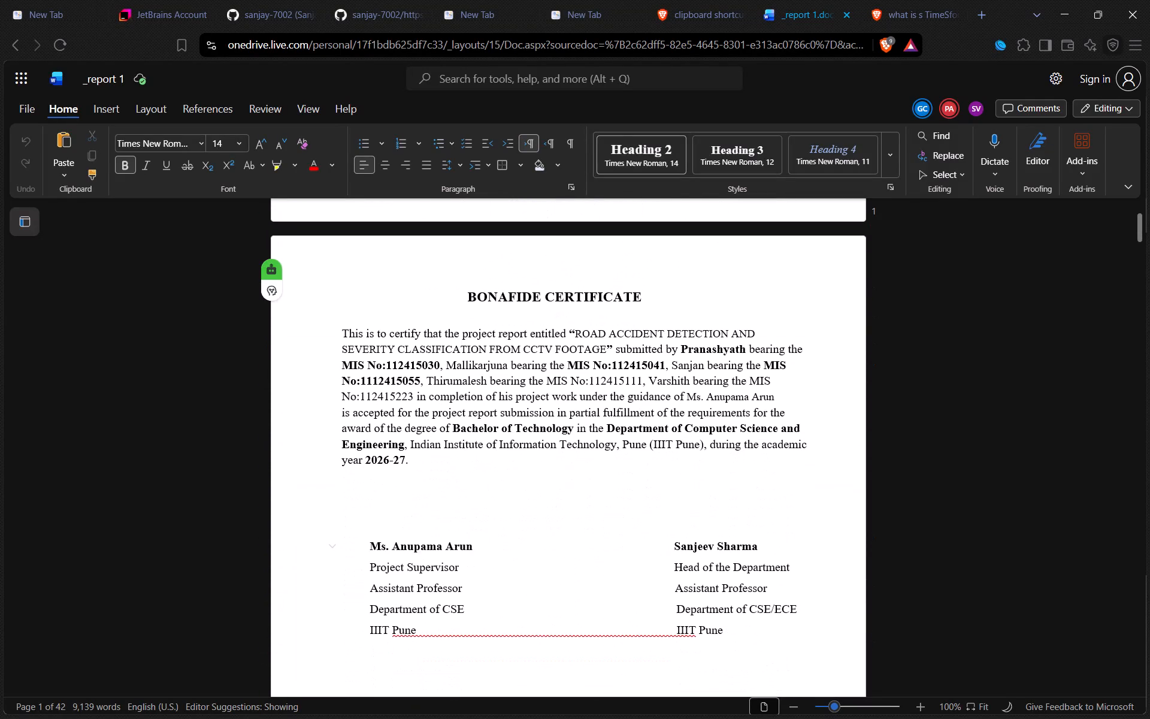
scroll(585, 545, down, 1)
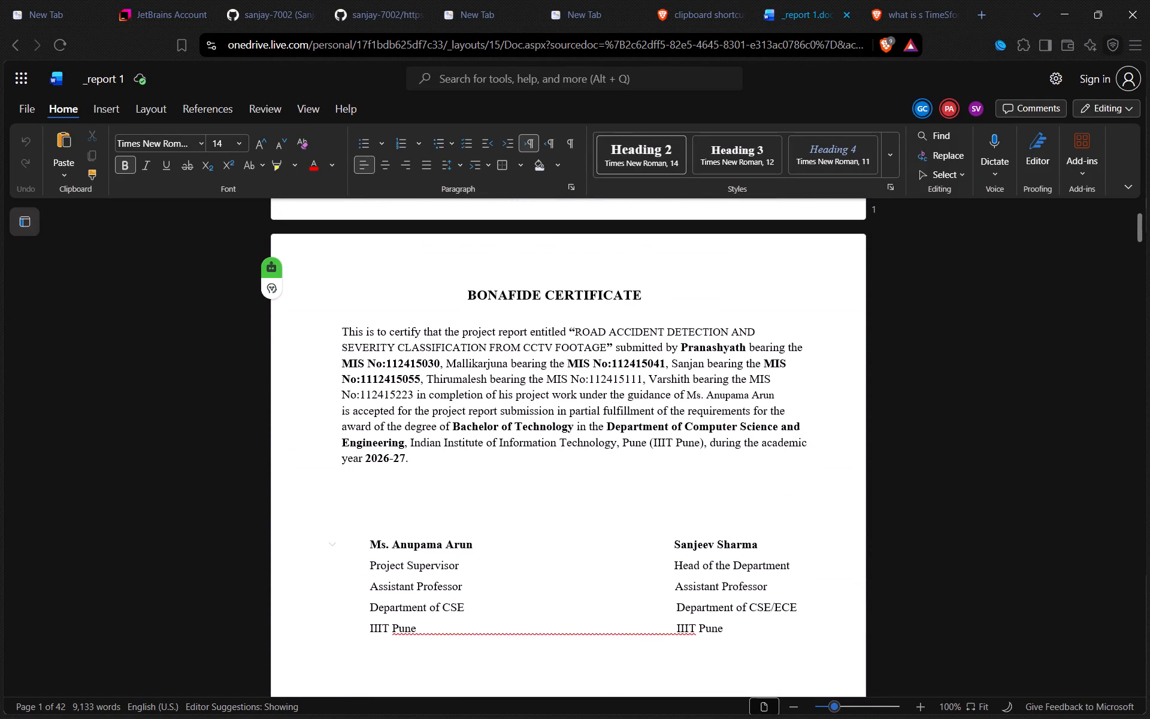
scroll(585, 545, down, 5)
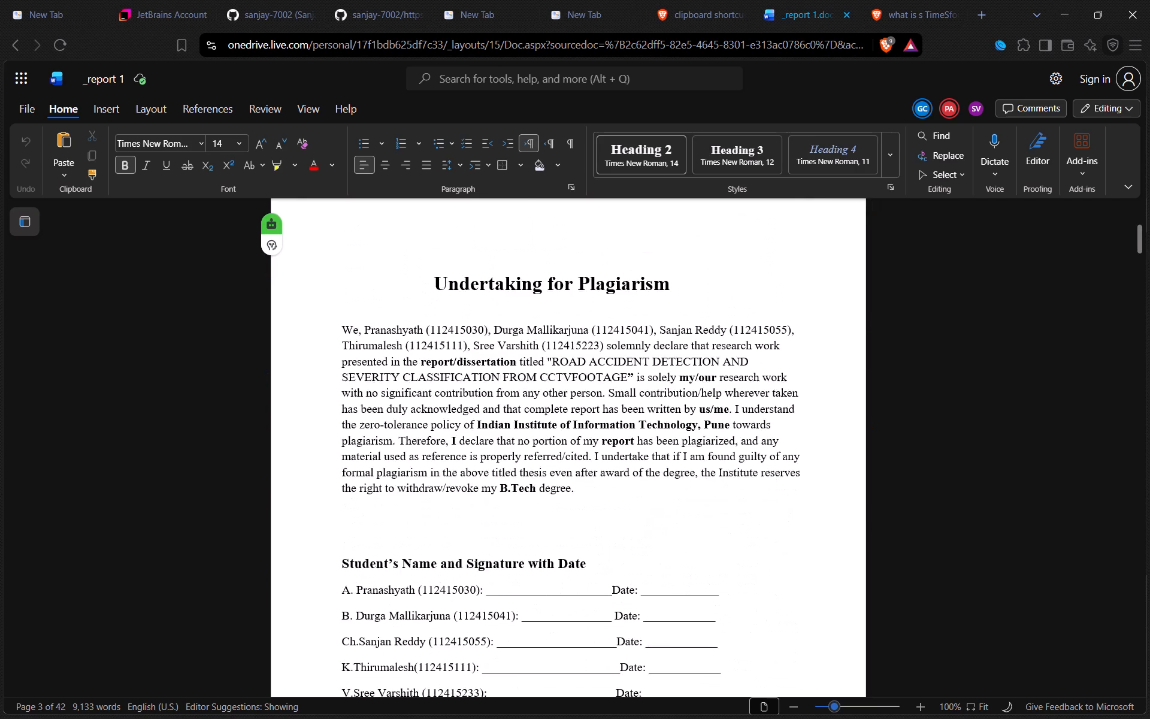
scroll(585, 545, down, 4)
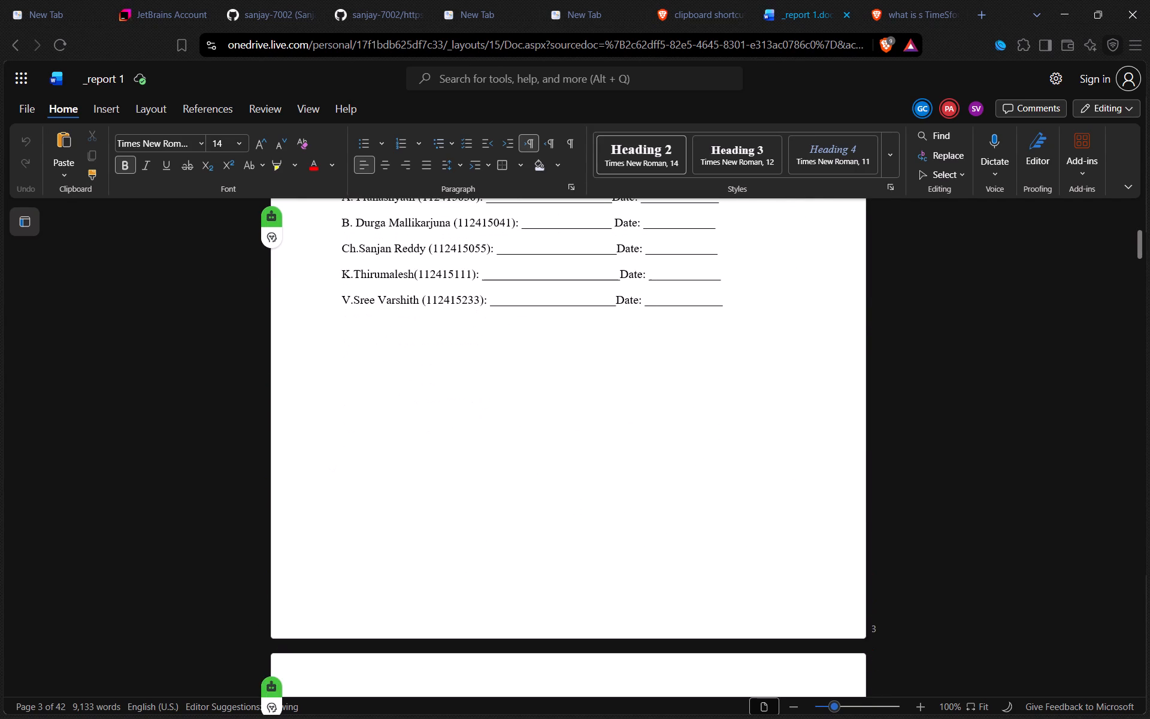
scroll(585, 545, right, 1)
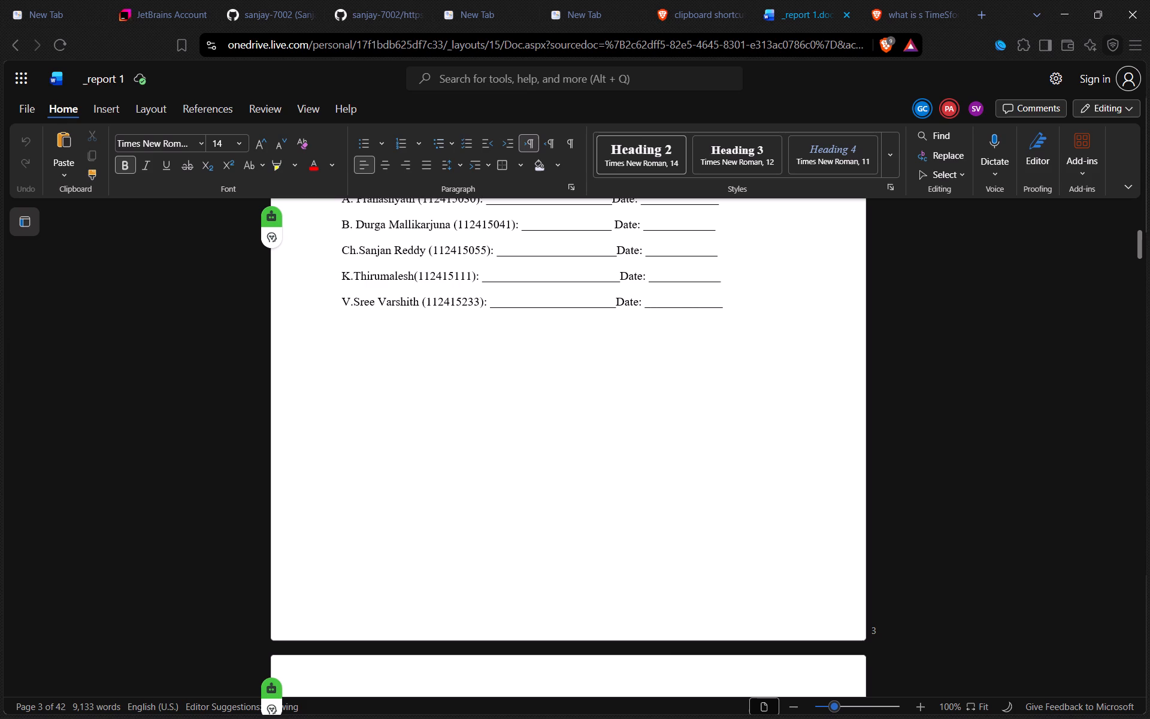
Examine the Conflict of Interest page from the manuscript title and declaration down to the student signature lines.
scroll(685, 672, down, 6)
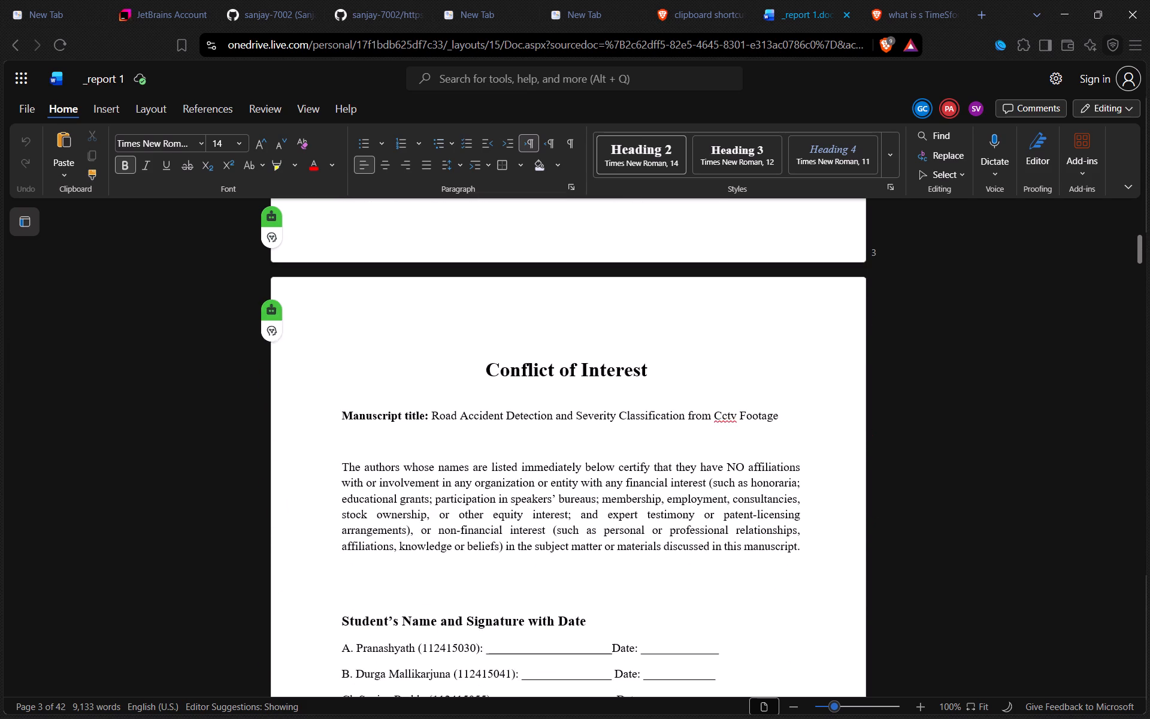
scroll(685, 672, down, 1)
scroll(685, 672, up, 2)
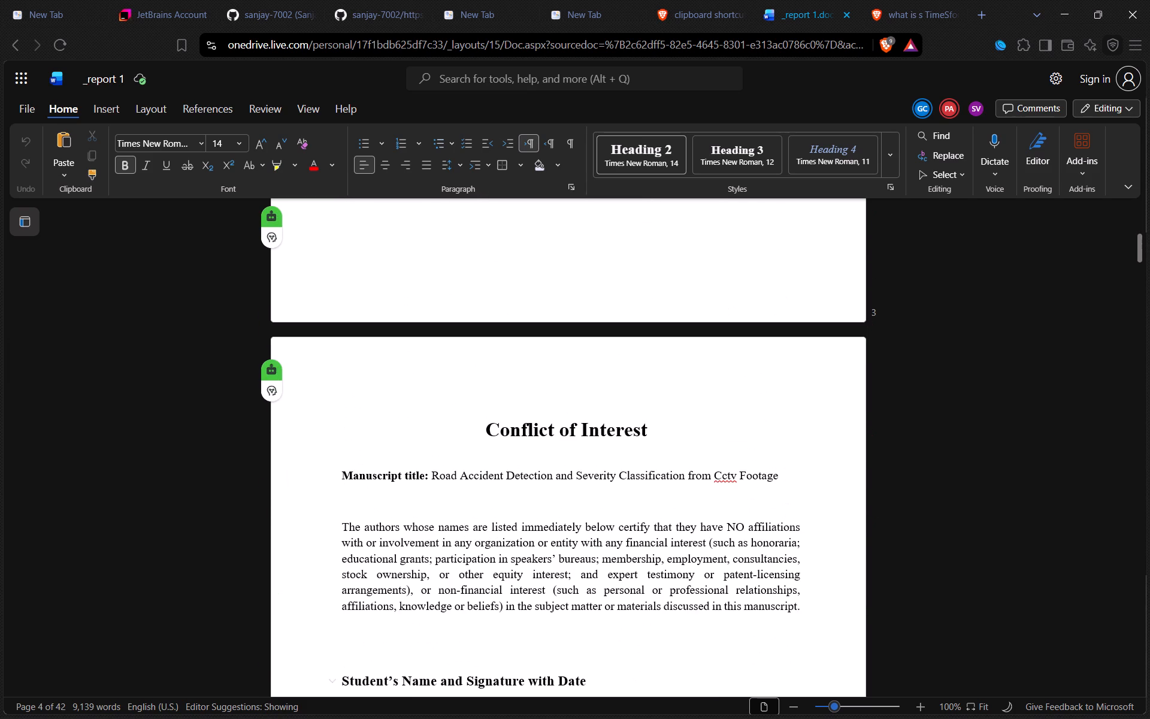
scroll(685, 672, up, 2)
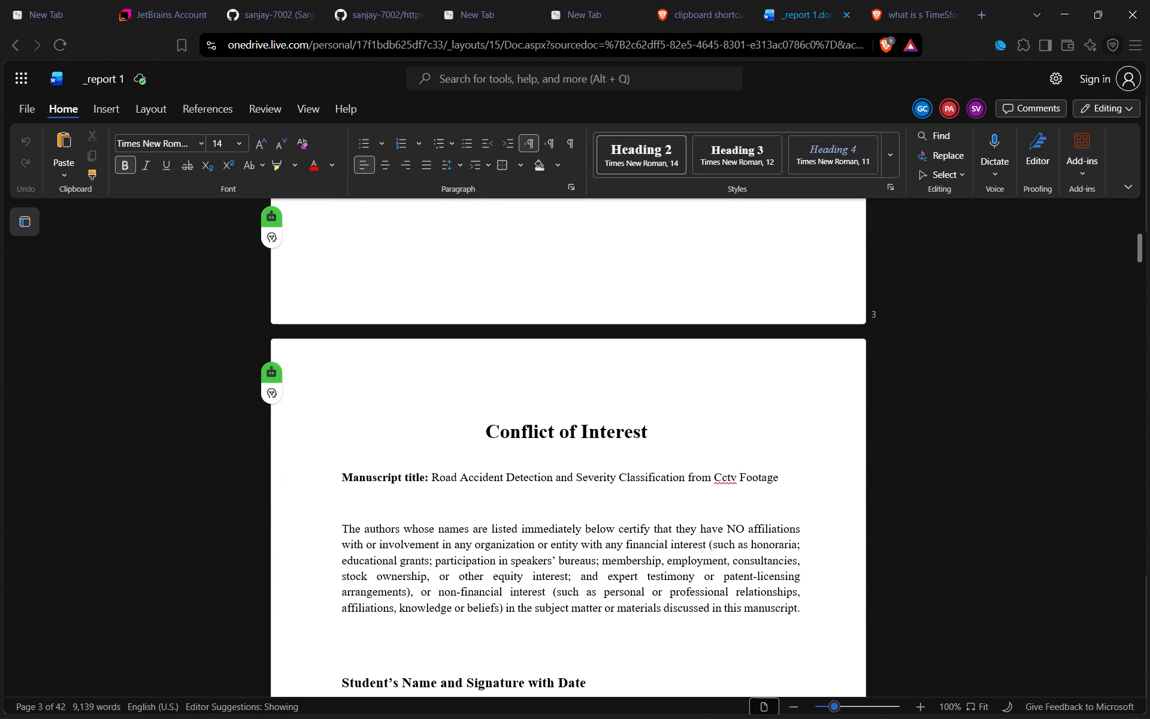
scroll(685, 672, down, 1)
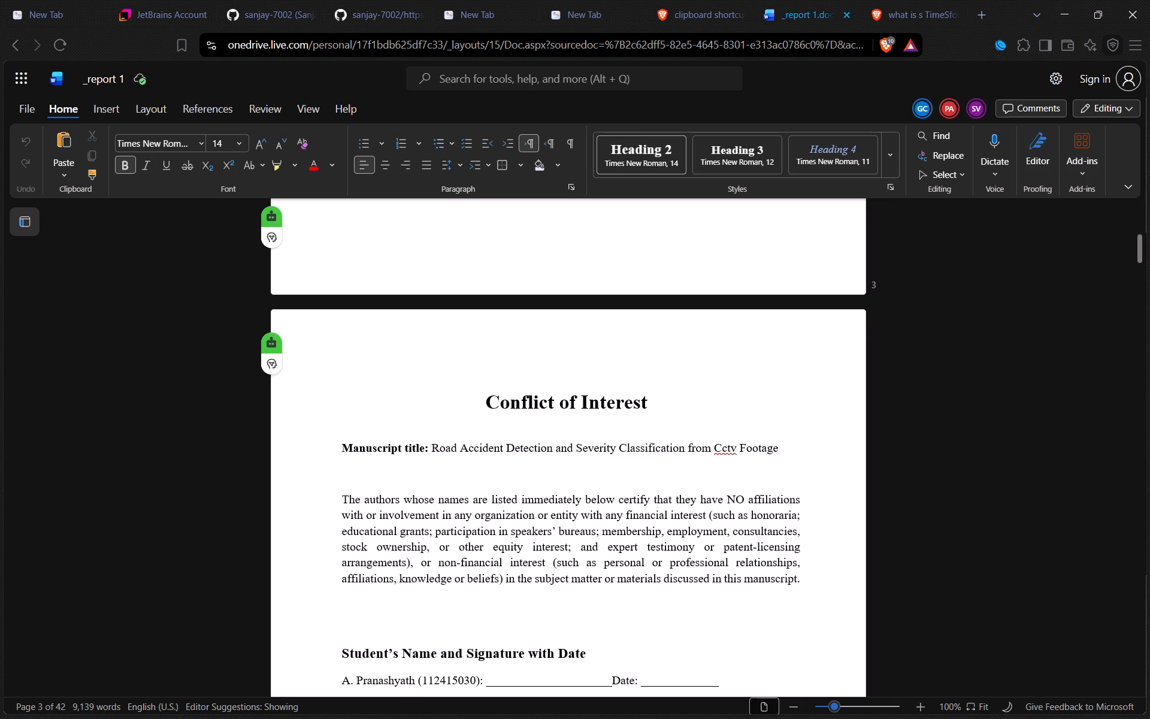
scroll(685, 672, down, 2)
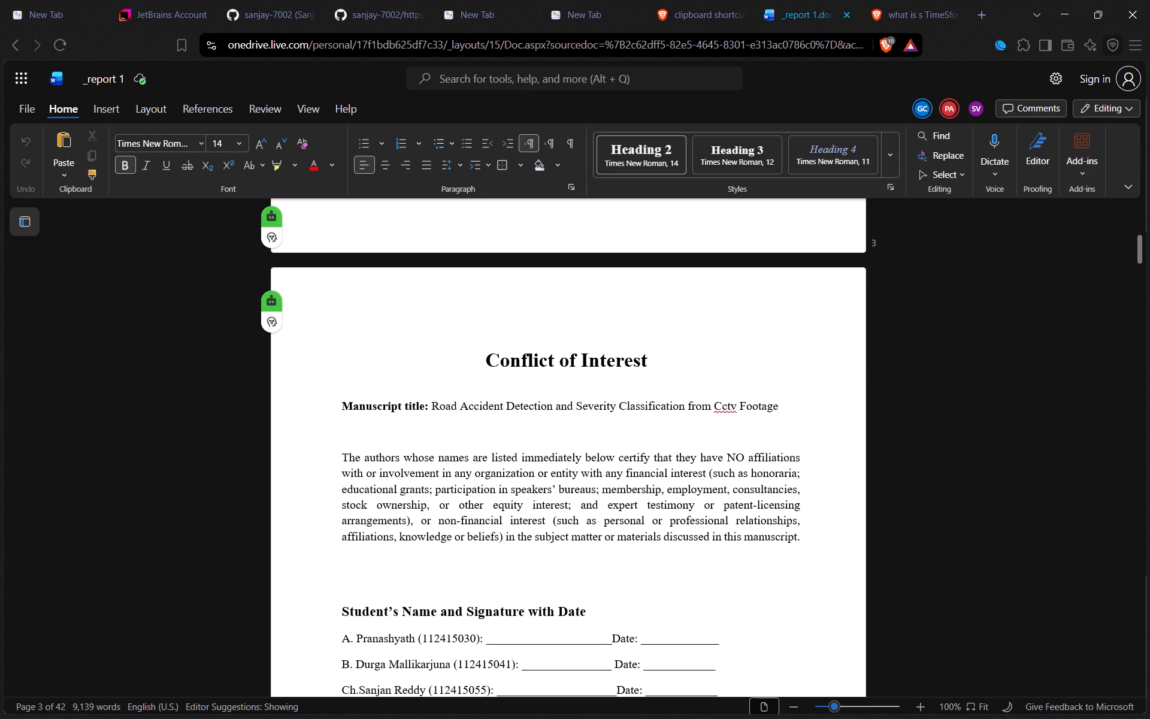
scroll(685, 672, down, 1)
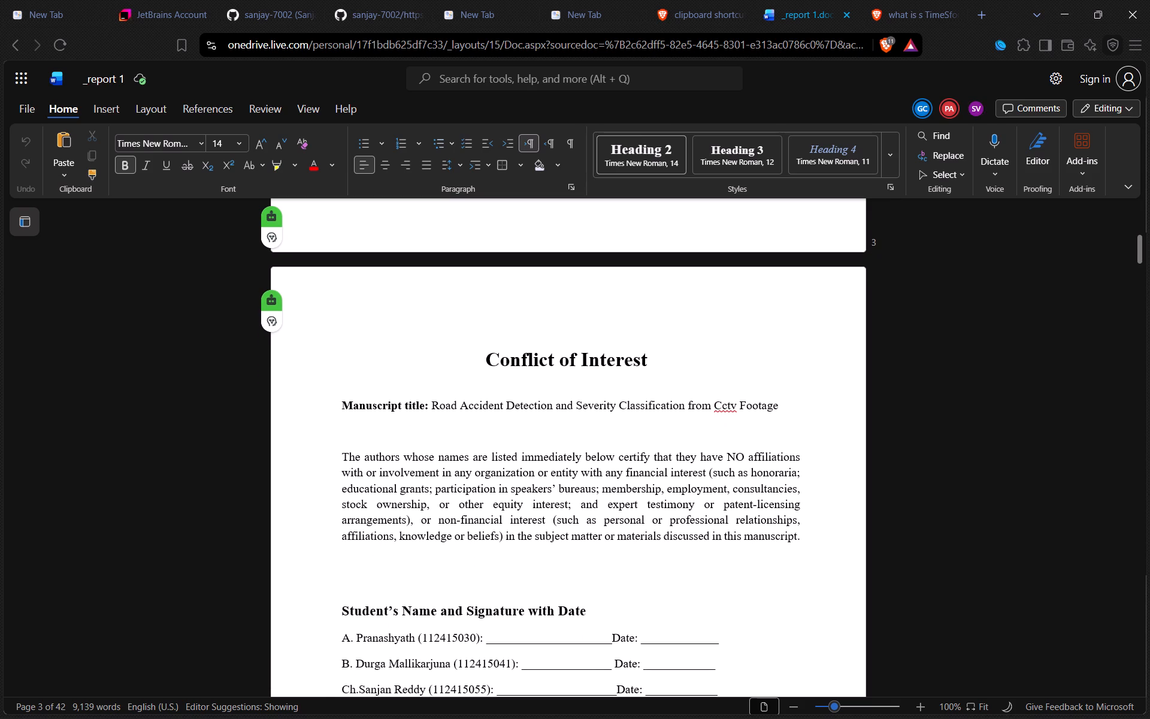
scroll(685, 672, down, 1)
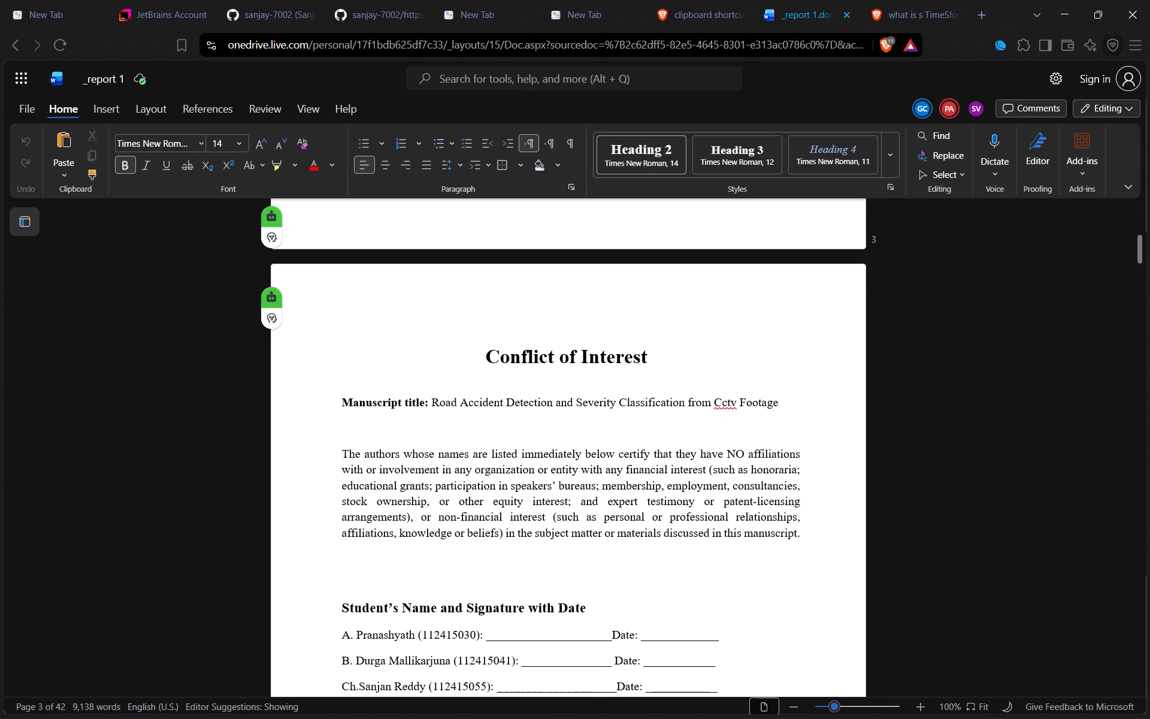
scroll(685, 672, down, 3)
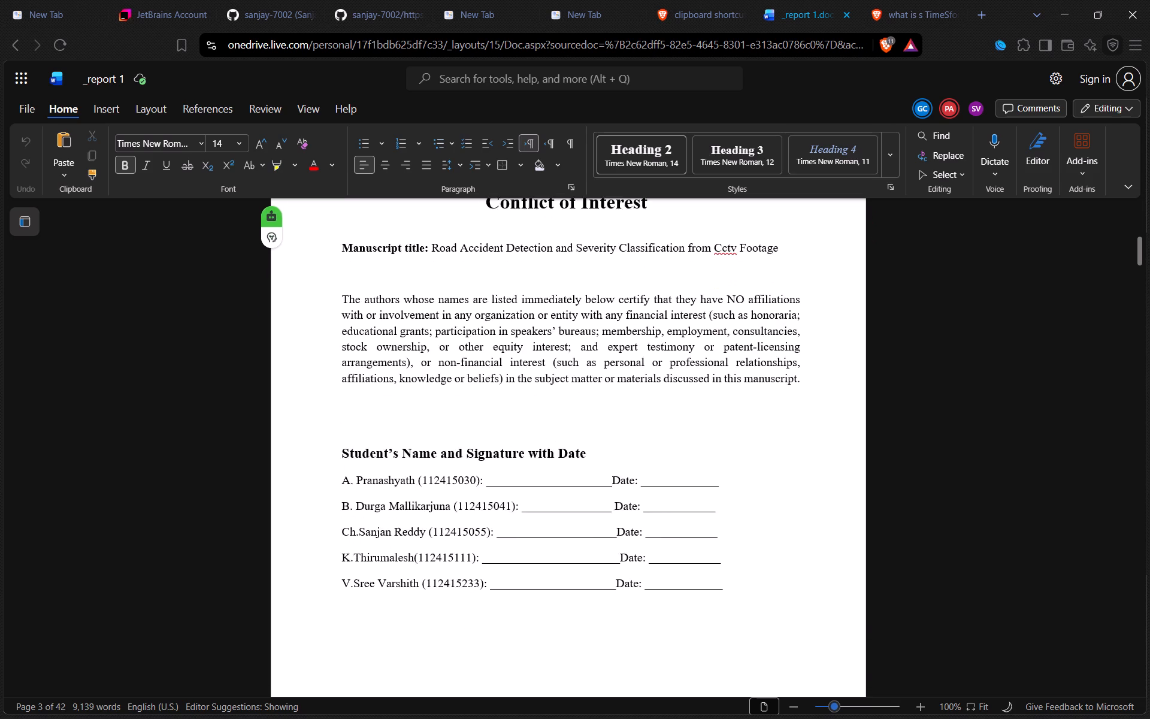
Examine the Acknowledgement page, focusing on the project guide's "Supervisor's Name" placeholder.
scroll(685, 672, down, 3)
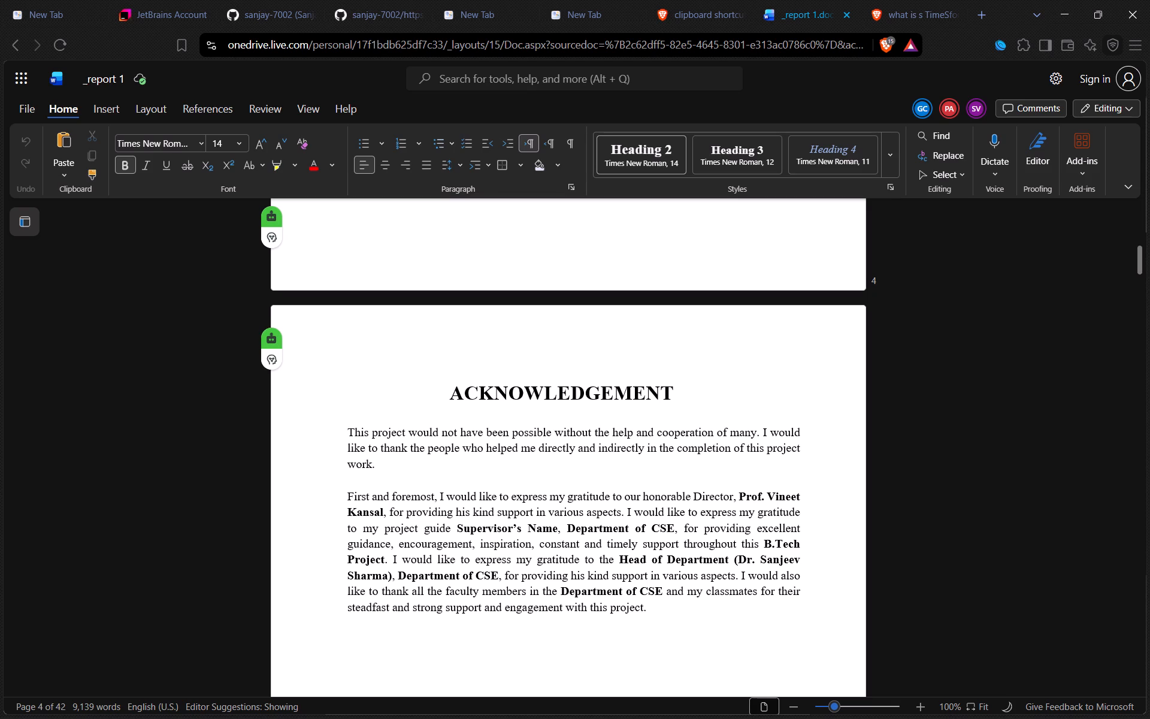
click(531, 535)
scroll(543, 593, down, 1)
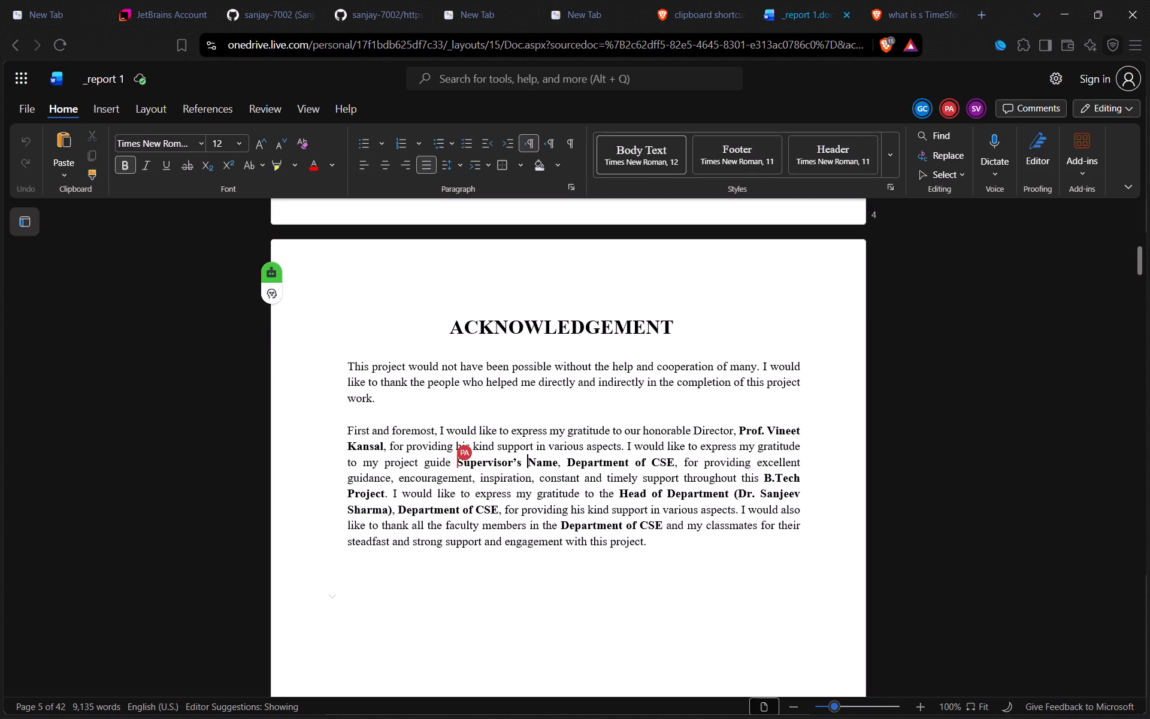
scroll(543, 593, down, 3)
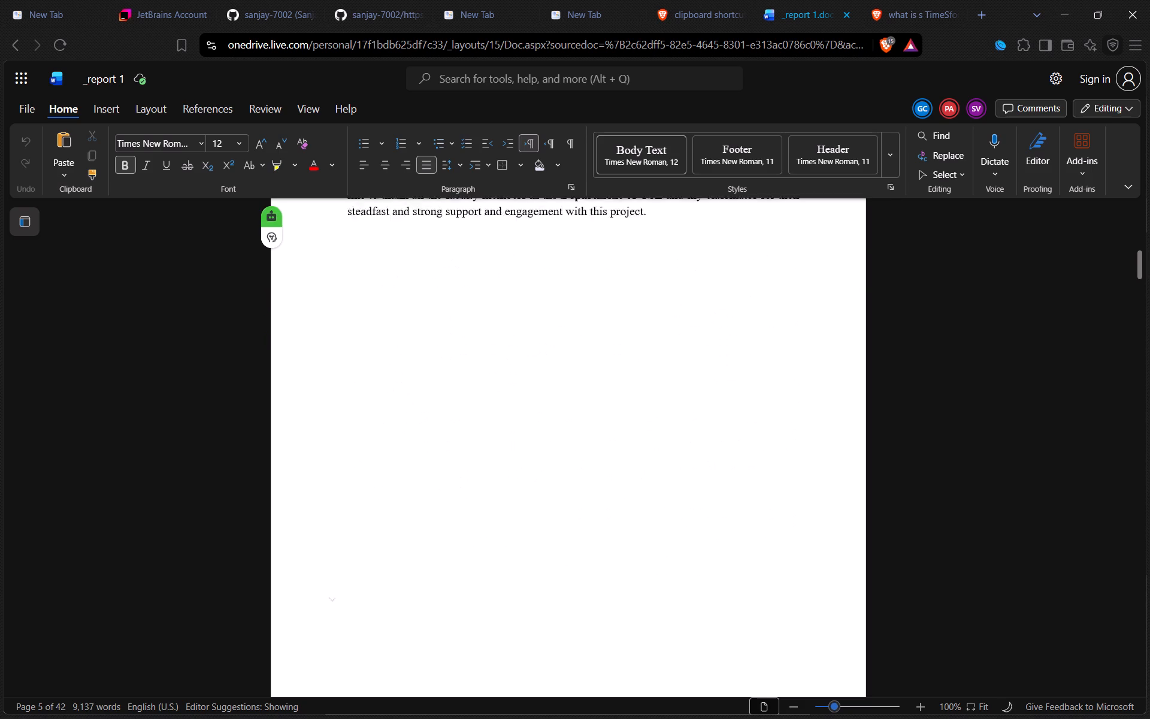
scroll(540, 606, down, 3)
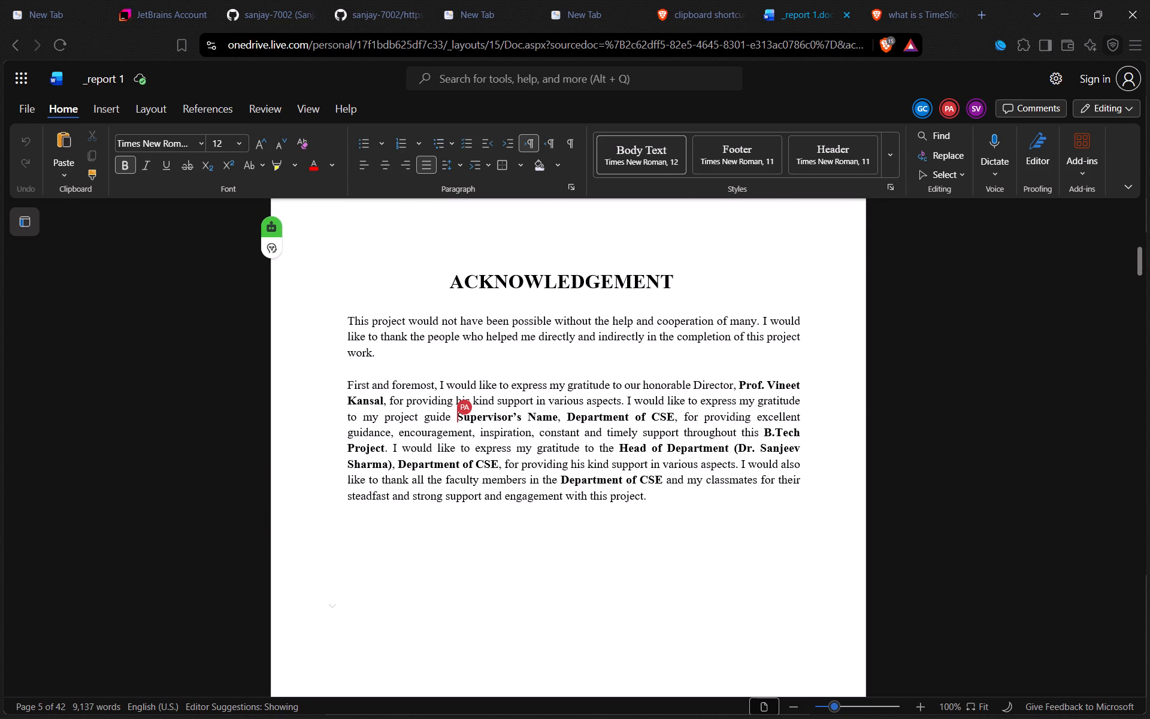
Examine the Problem Statement and Objectives page, from the mid-term note through the full objectives list.
scroll(609, 657, down, 4)
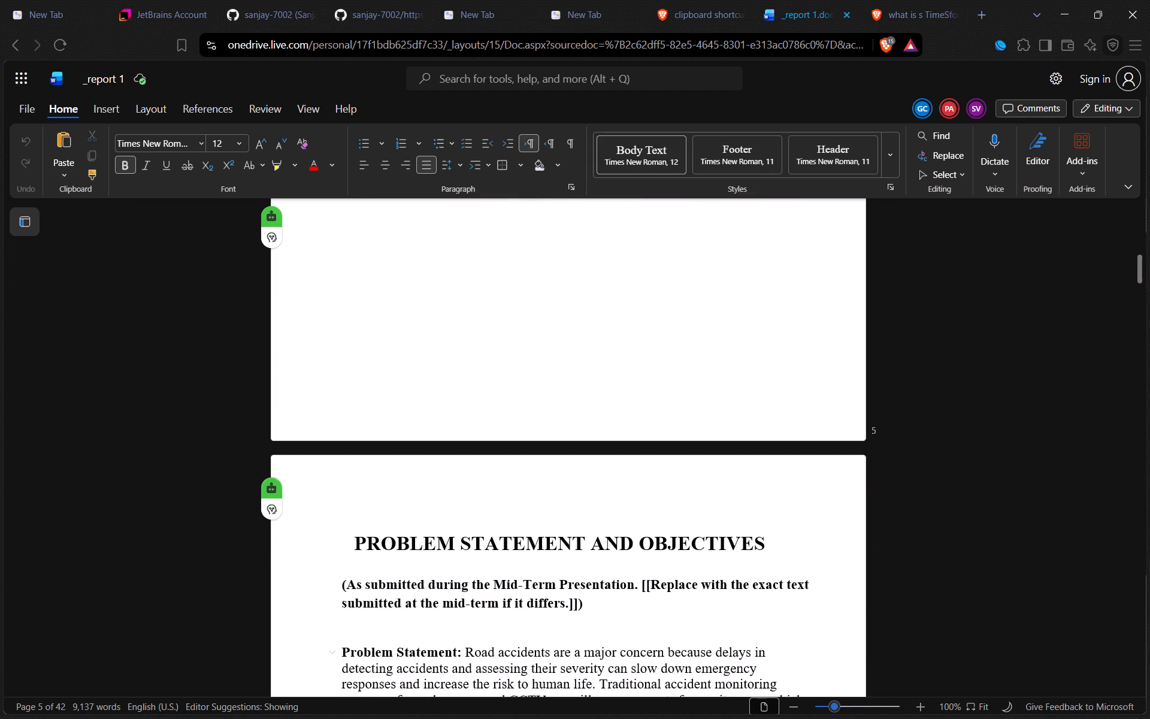
scroll(609, 657, down, 4)
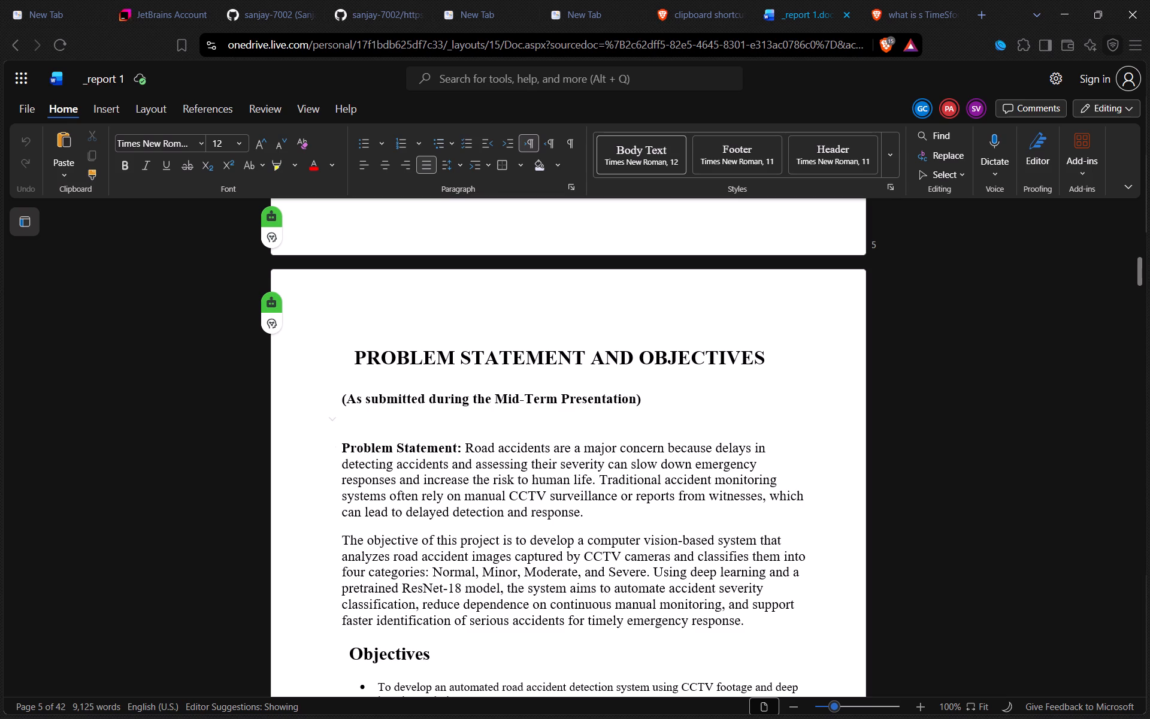
scroll(509, 496, down, 3)
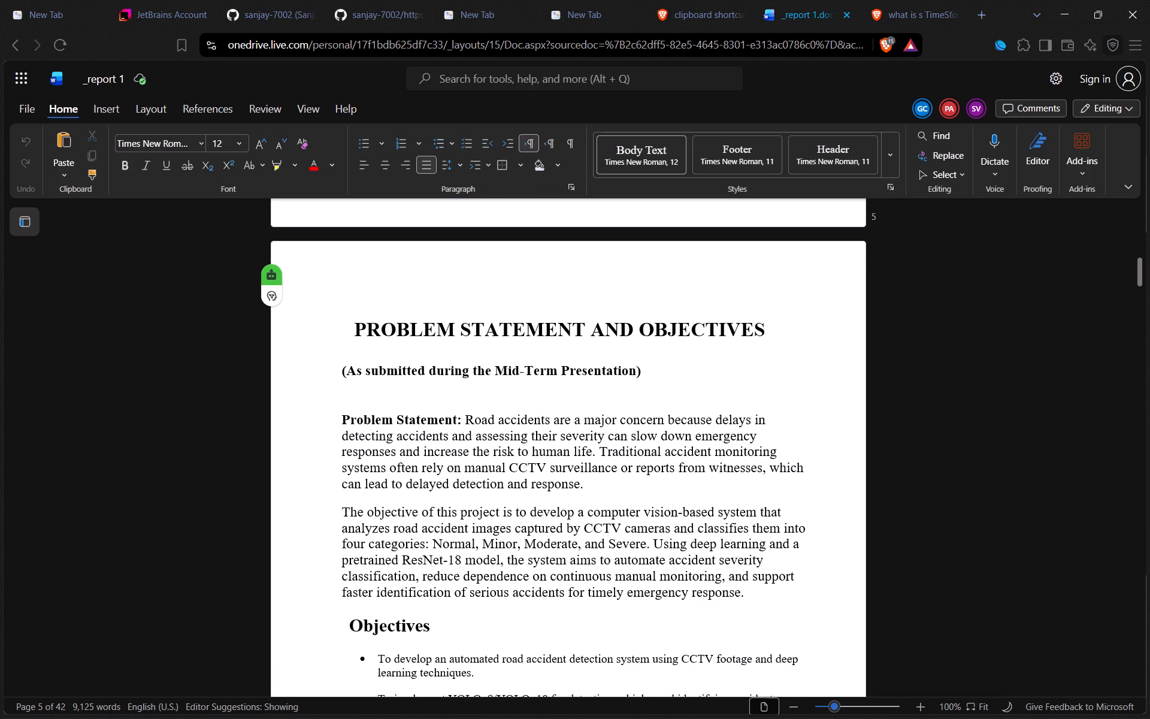
scroll(509, 496, down, 2)
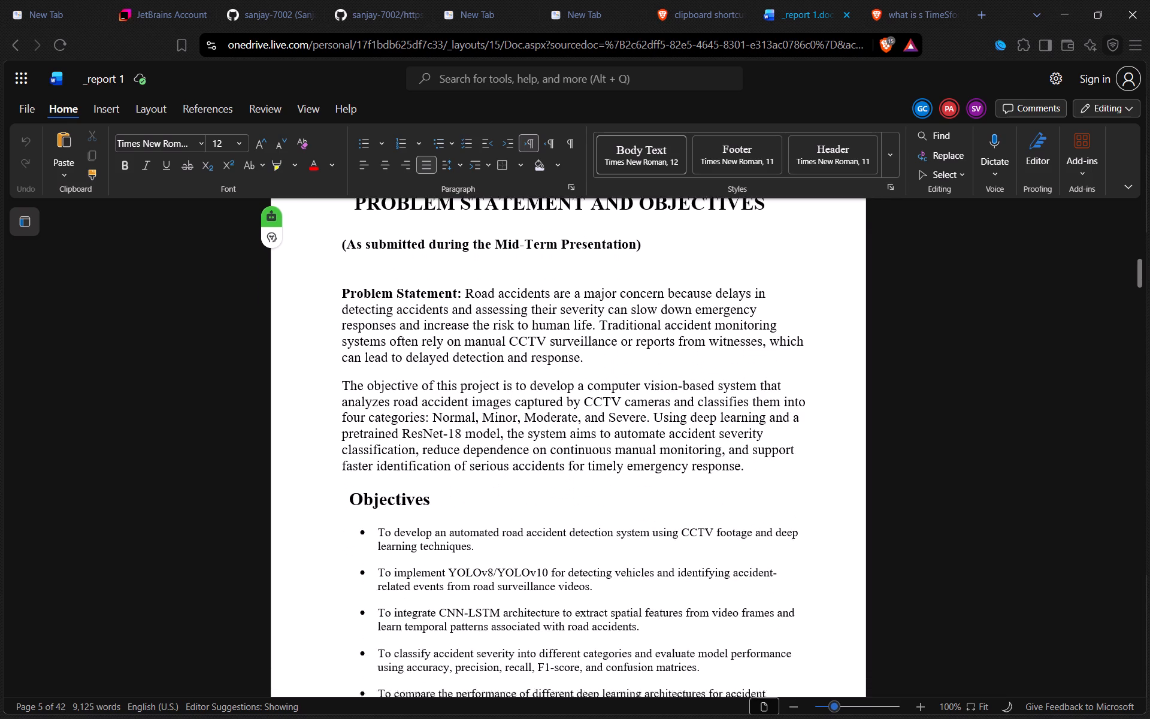
scroll(509, 496, down, 2)
scroll(509, 496, up, 1)
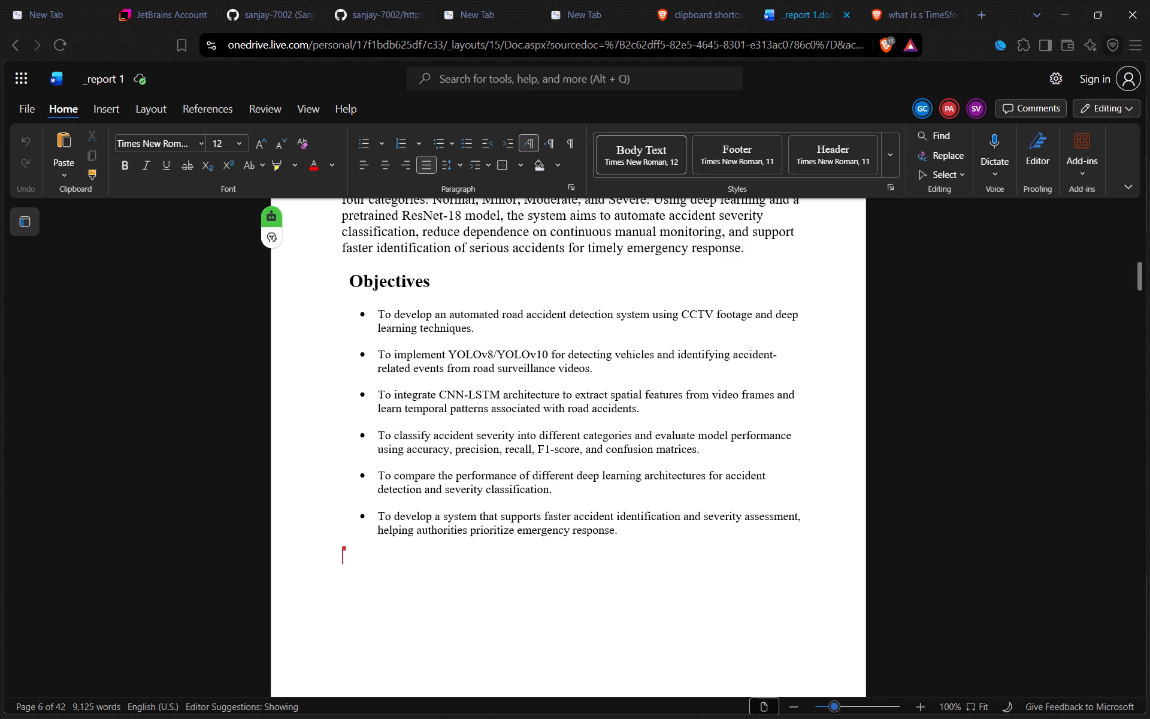
scroll(516, 451, down, 2)
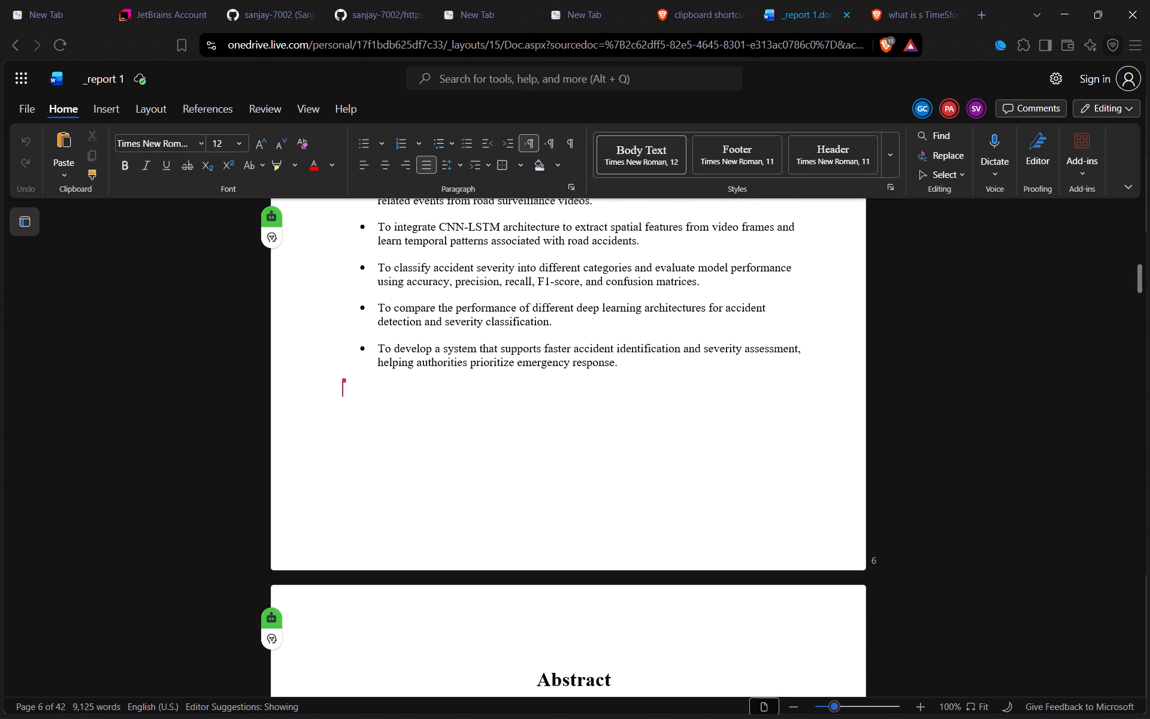
Examine the Abstract page from its opening paragraph down to the keywords.
scroll(516, 451, down, 3)
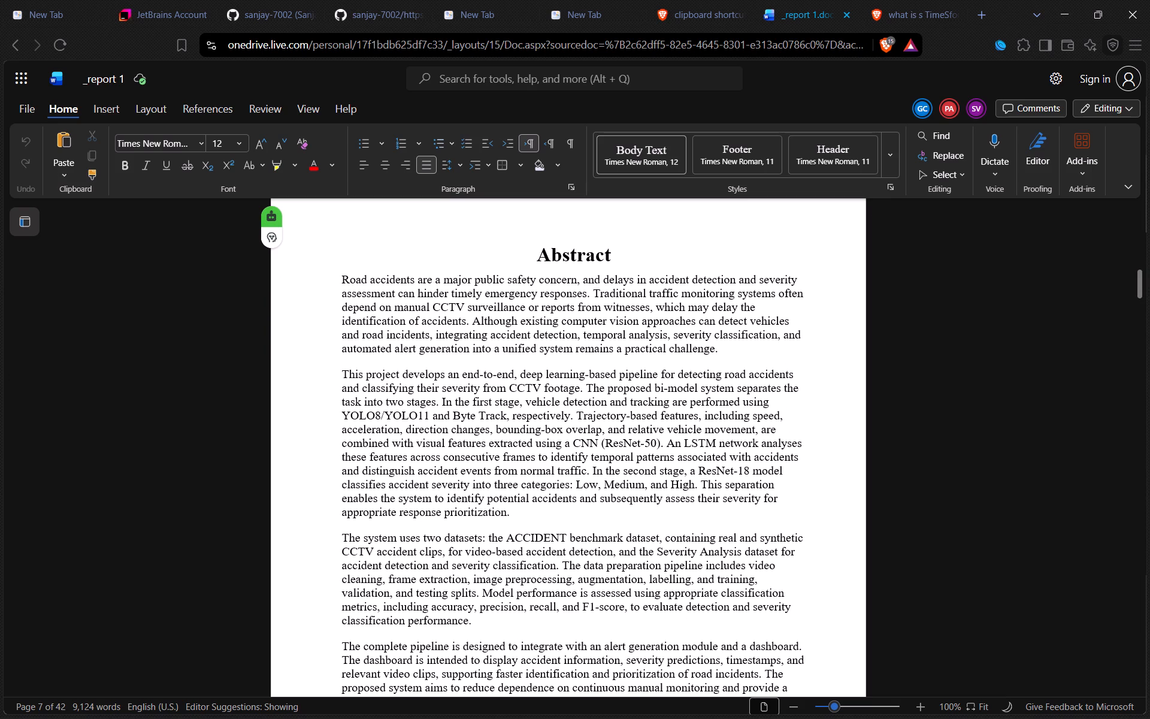
scroll(516, 451, down, 4)
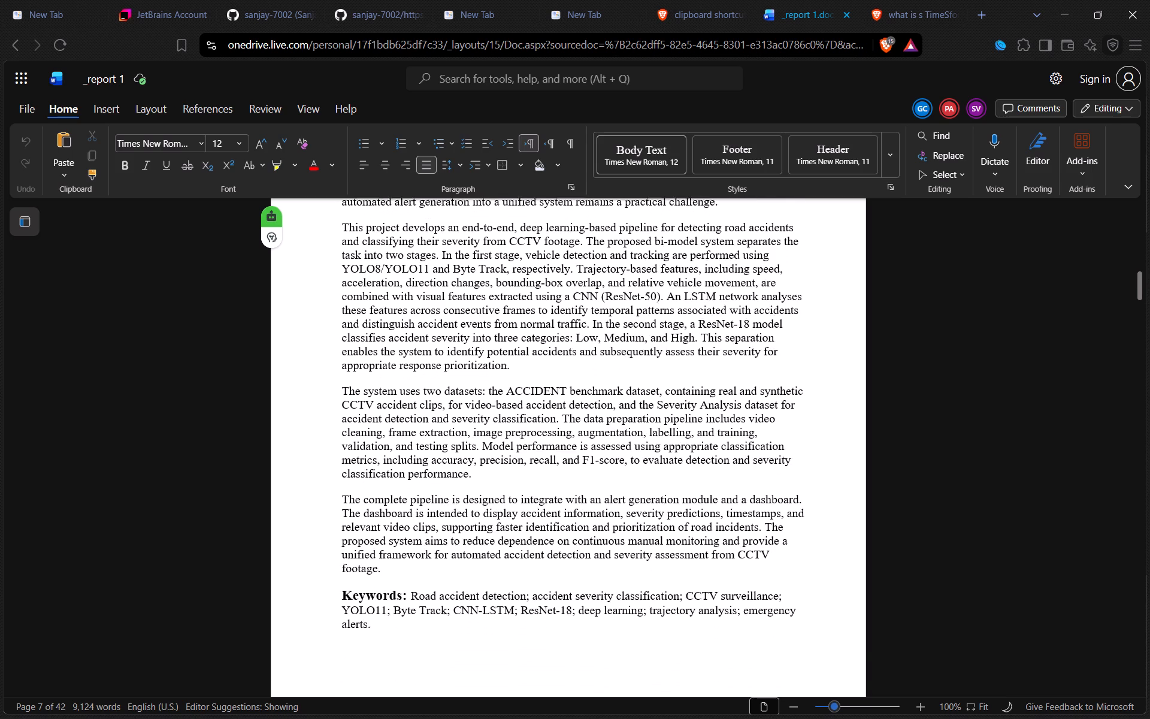
Examine the List of Figures, the Symbols and Nomenclature table across its page break, and the start of the List of Tables.
scroll(516, 451, down, 6)
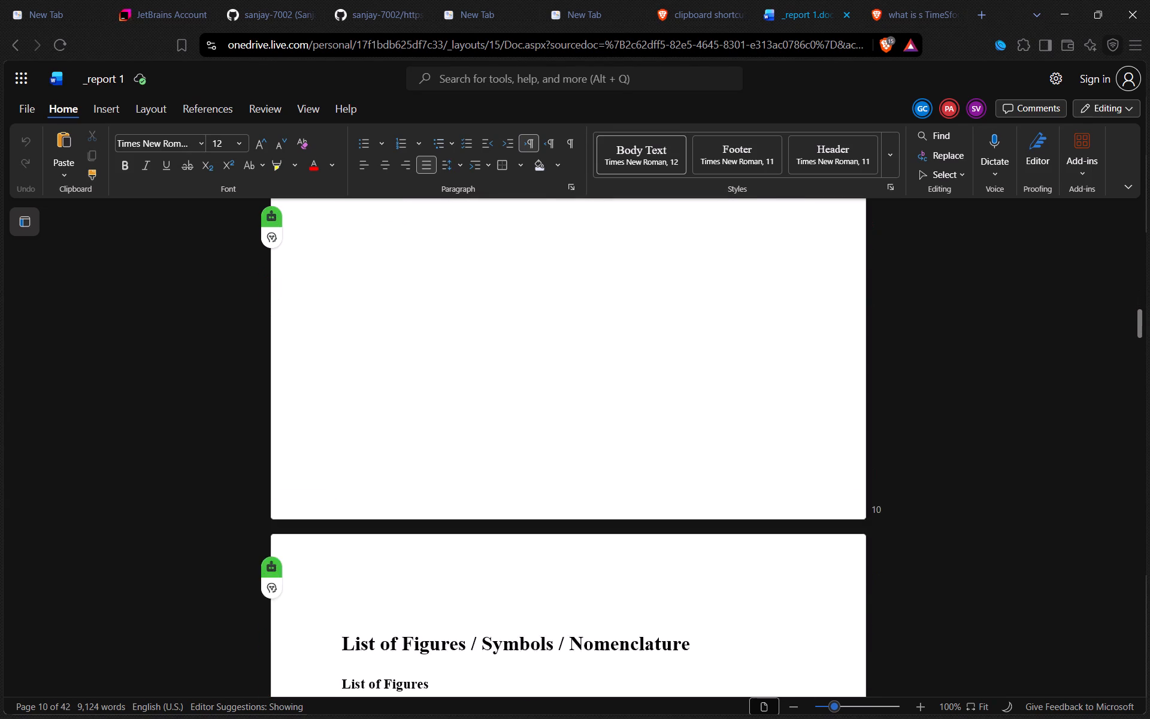
scroll(516, 451, down, 6)
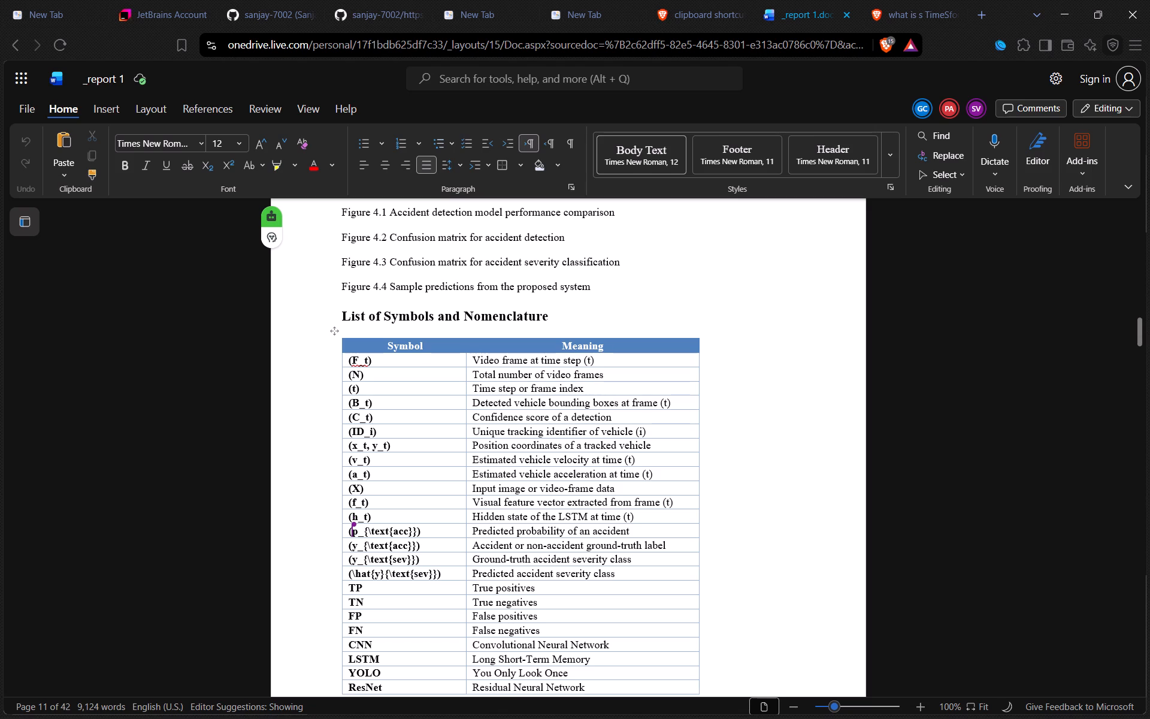
scroll(515, 591, down, 1)
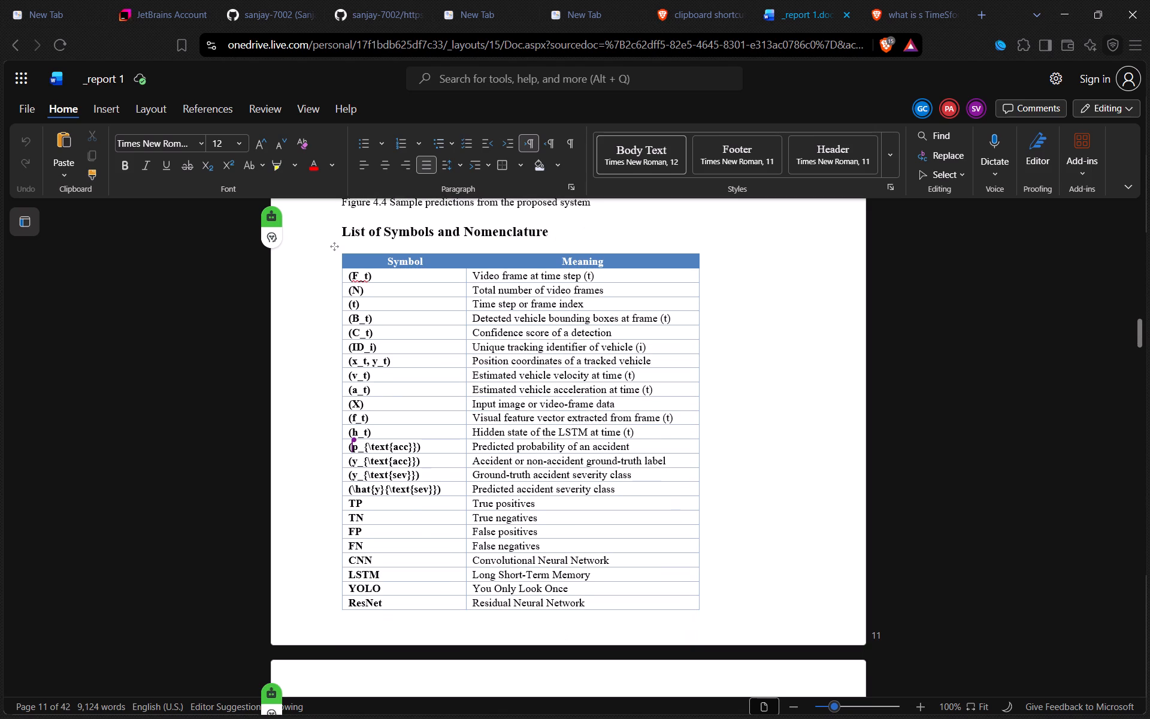
scroll(515, 591, down, 2)
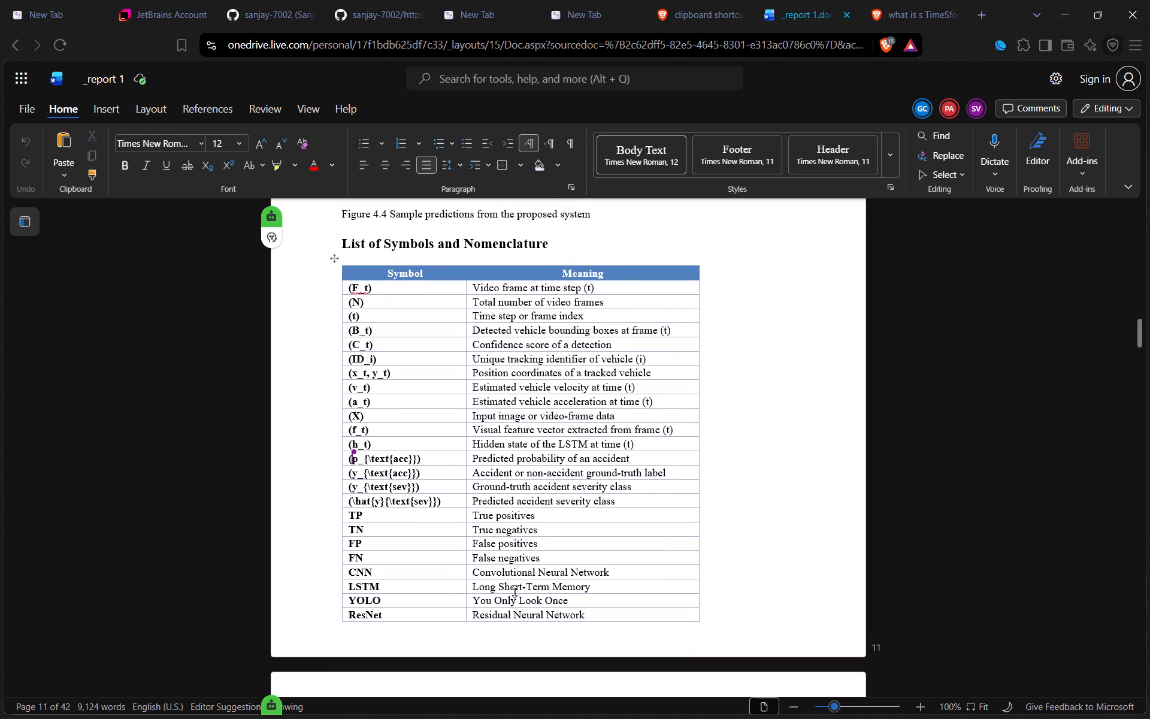
scroll(515, 591, down, 1)
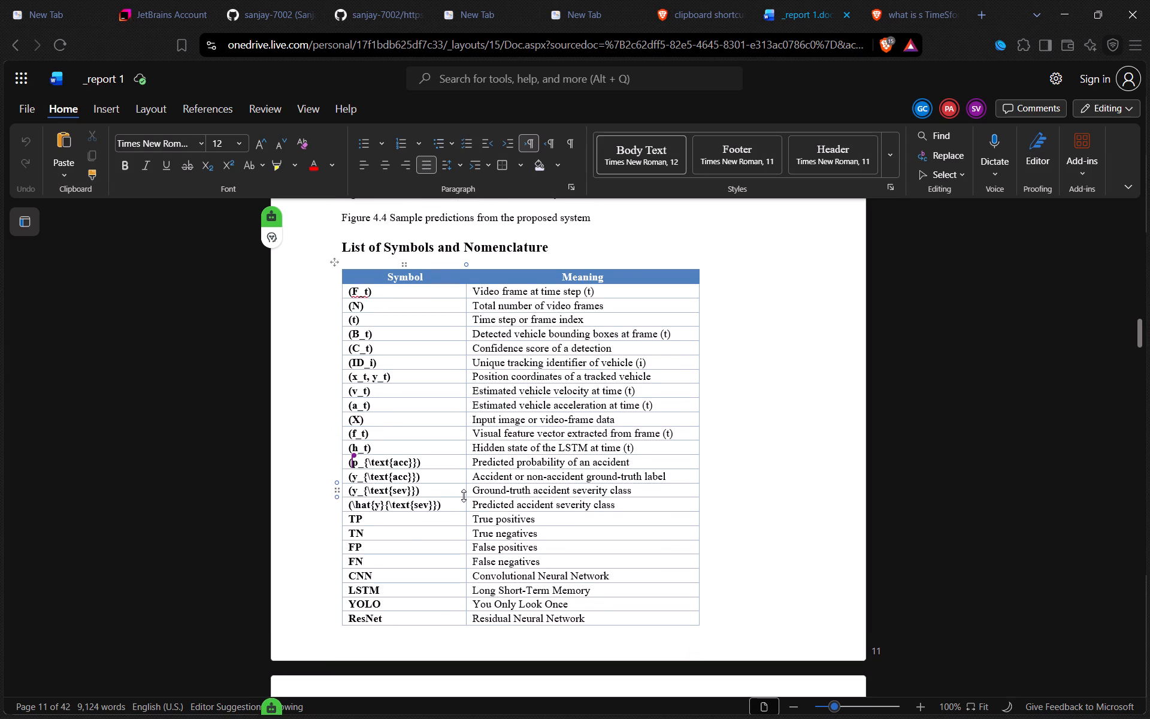
scroll(478, 480, down, 1)
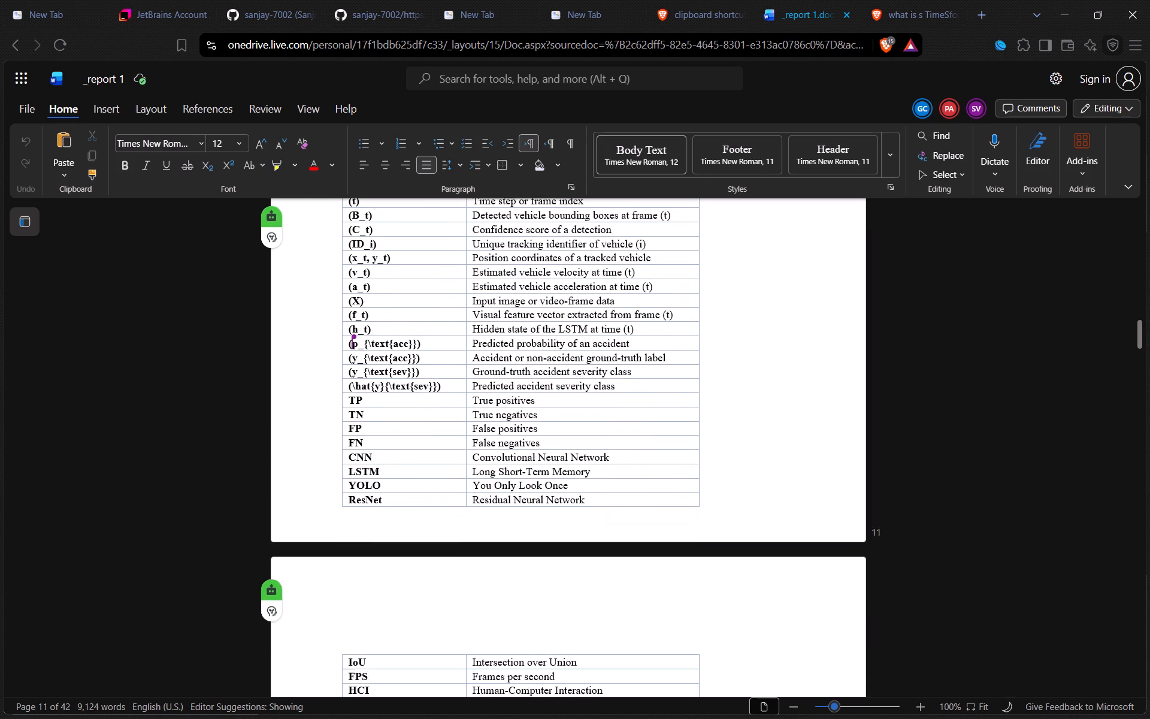
scroll(478, 480, down, 3)
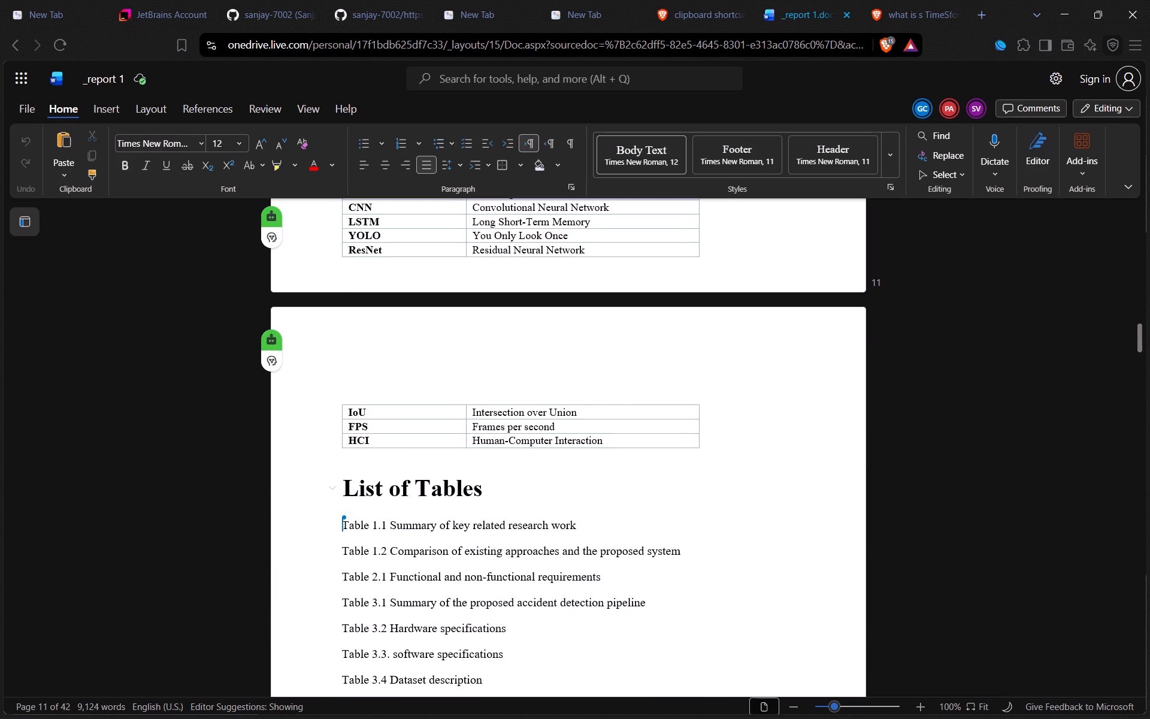
scroll(478, 480, up, 1)
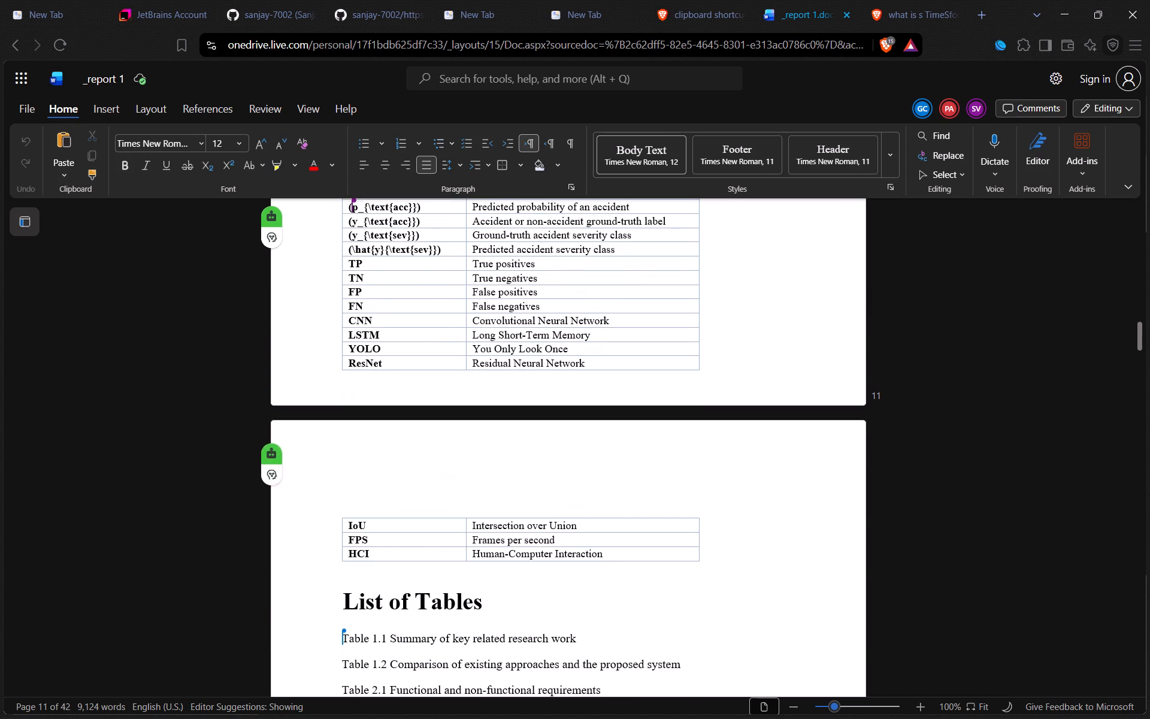
Recheck the Symbols and Nomenclature table from its heading across the page break, and the List of Tables entries down to Table 4.7.
scroll(478, 480, up, 1)
scroll(507, 367, up, 1)
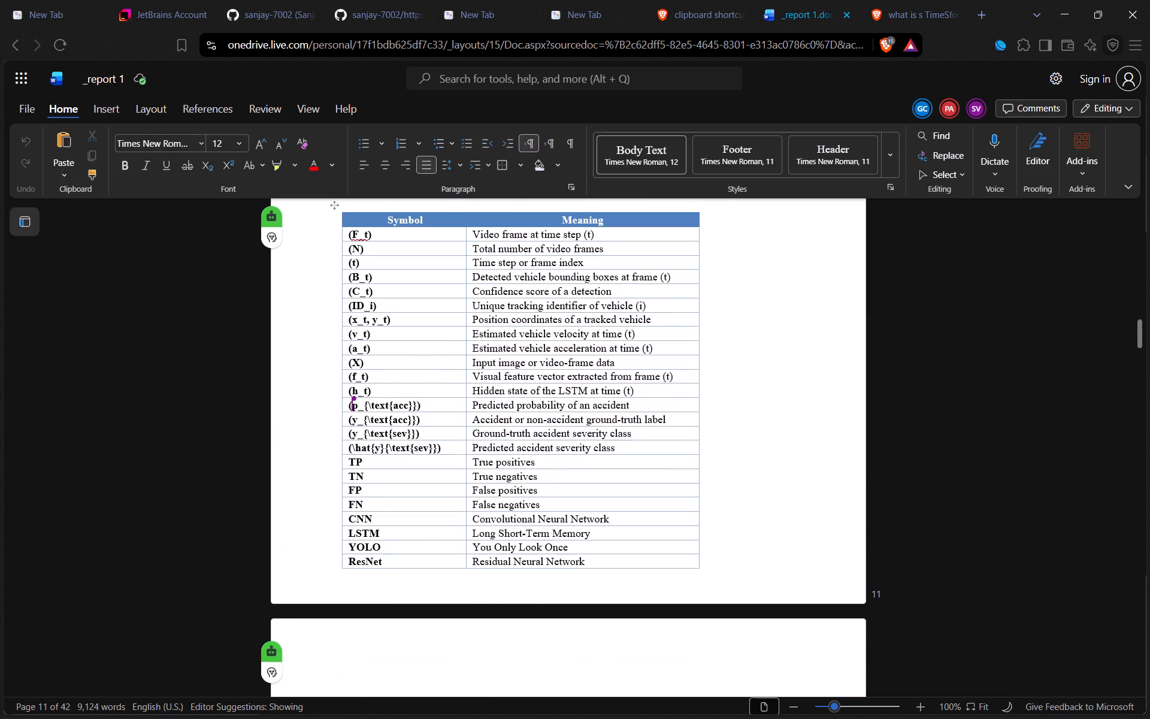
scroll(507, 367, up, 2)
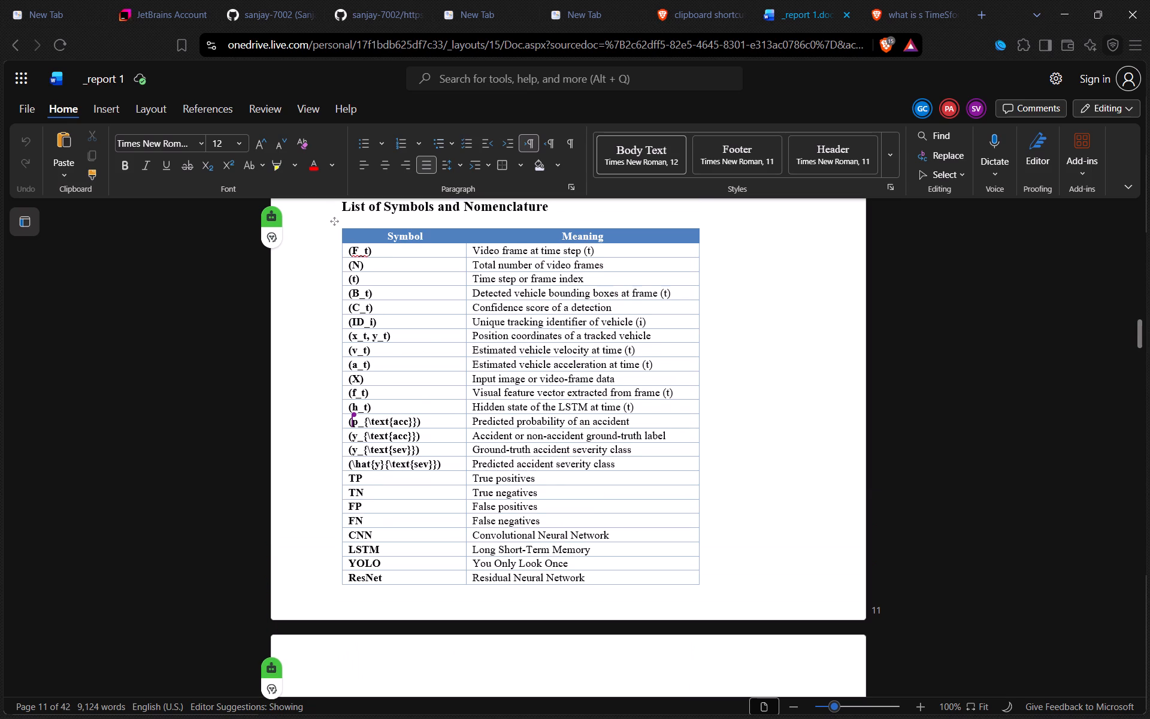
scroll(507, 367, up, 2)
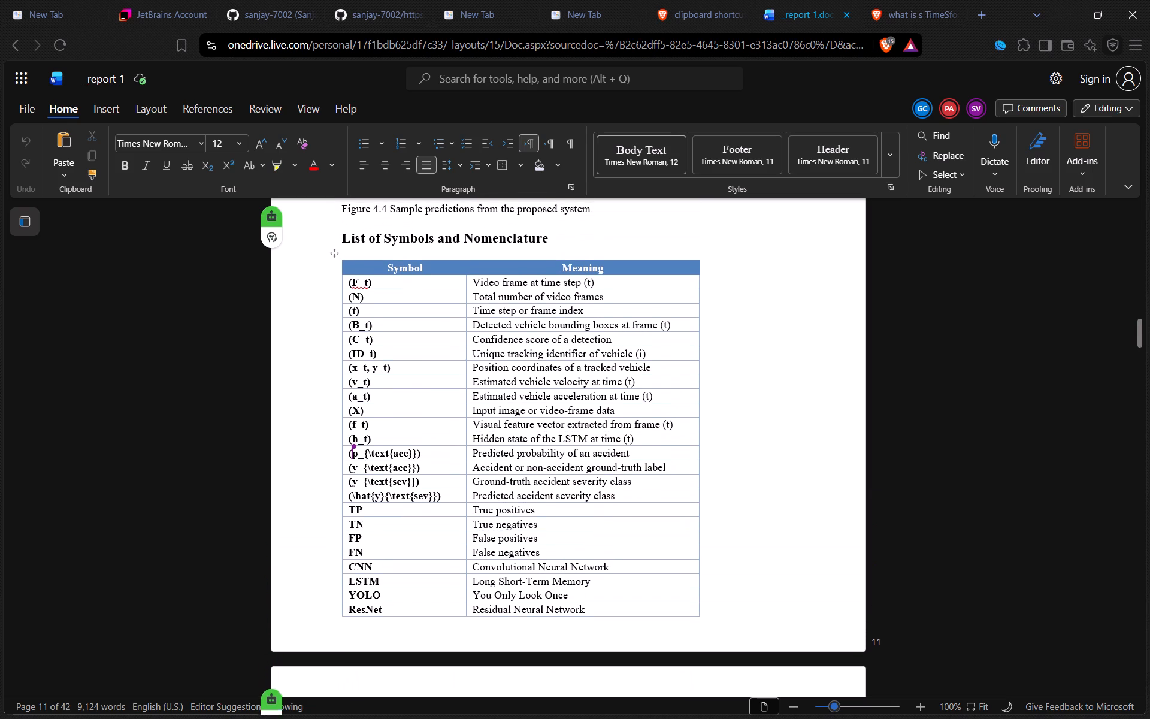
scroll(507, 367, down, 1)
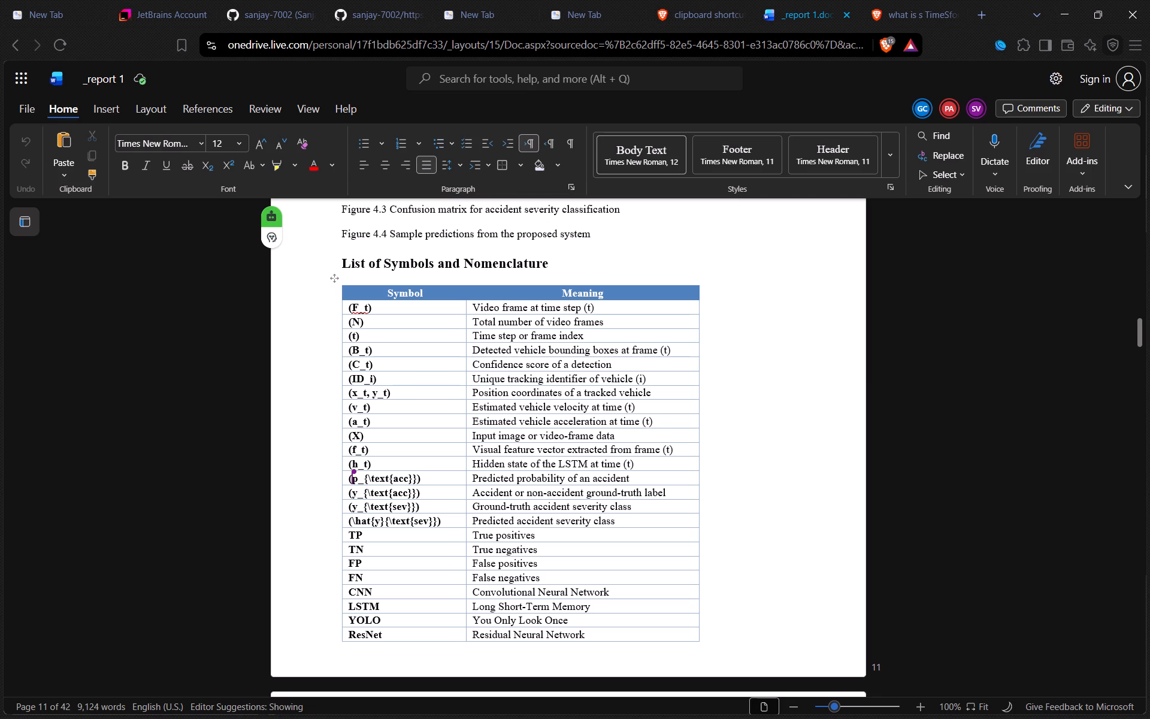
scroll(507, 367, down, 2)
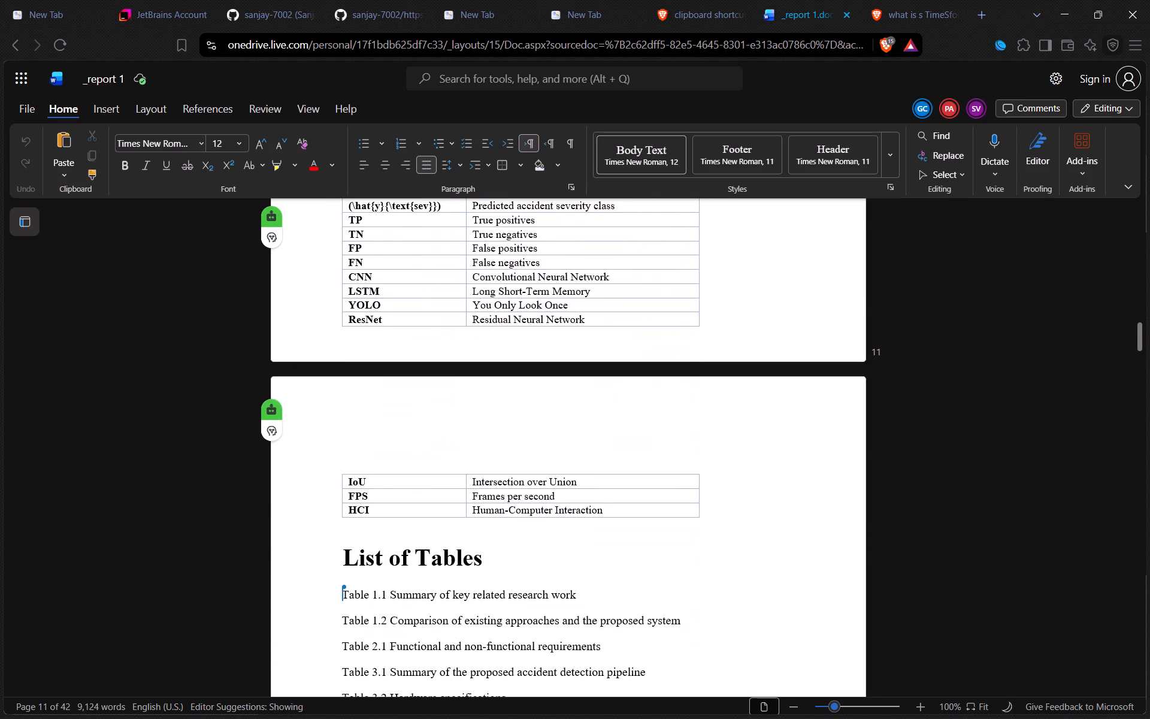
scroll(507, 367, down, 2)
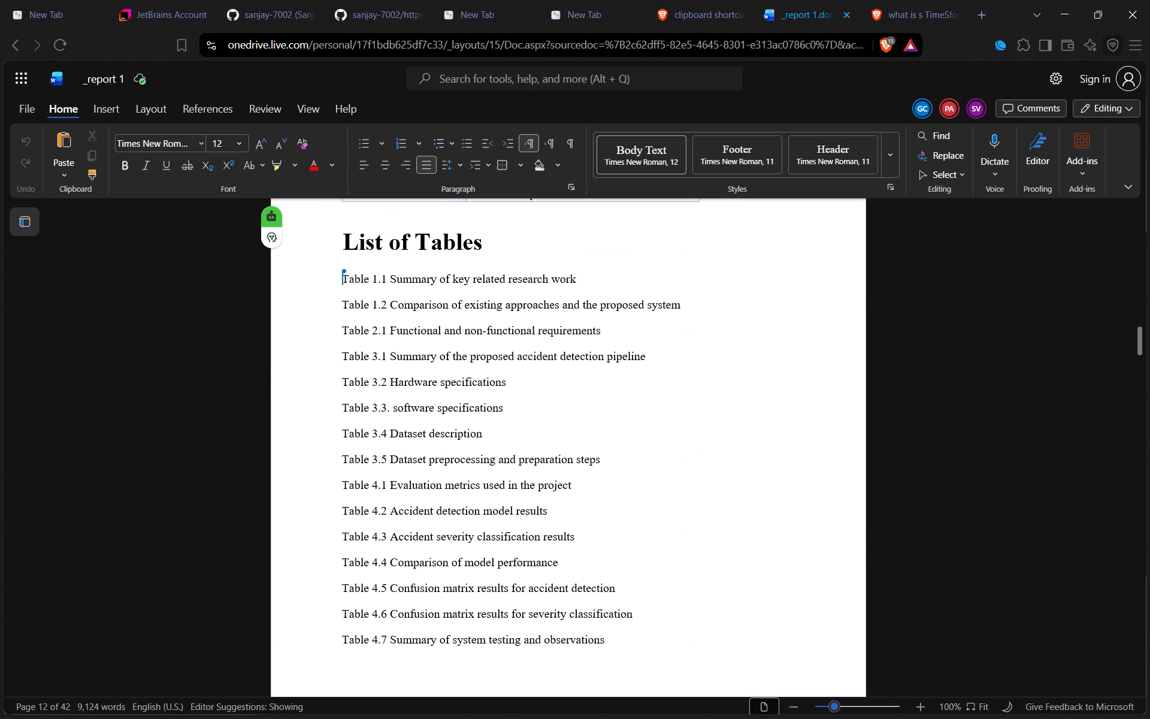
scroll(507, 367, down, 3)
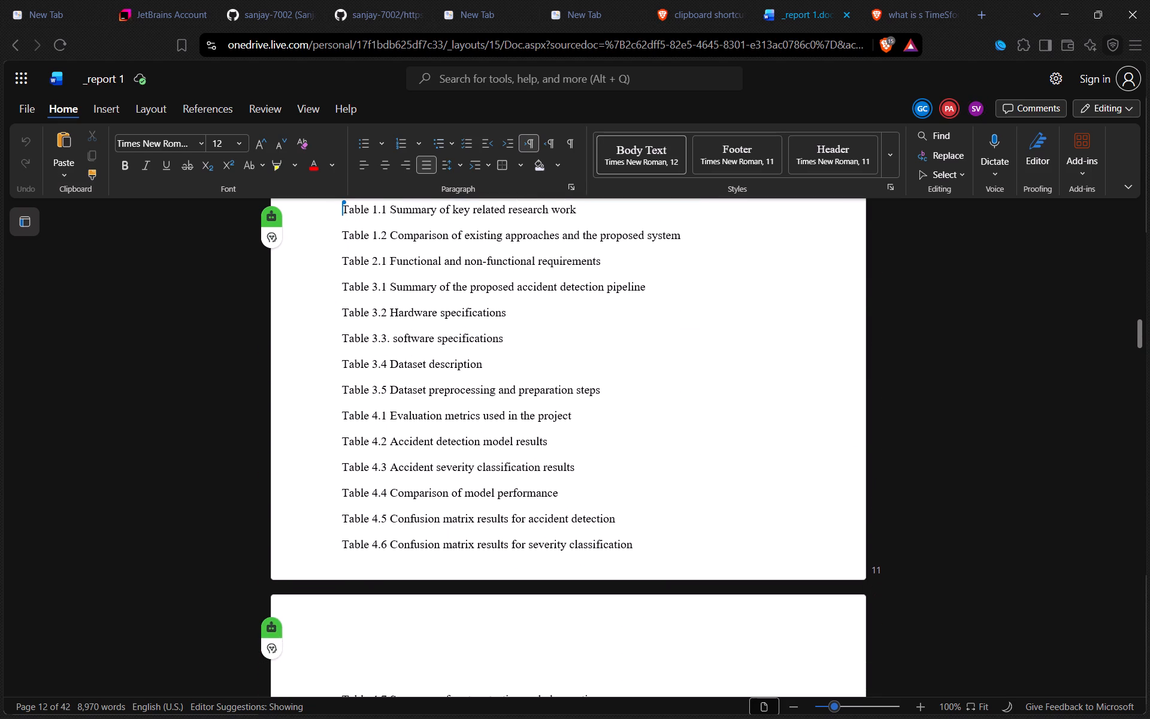
scroll(507, 367, down, 2)
Examine the collaborator's revised List of Symbols and Nomenclature from its heading through the HCI row to the List of Tables heading.
scroll(468, 418, up, 3)
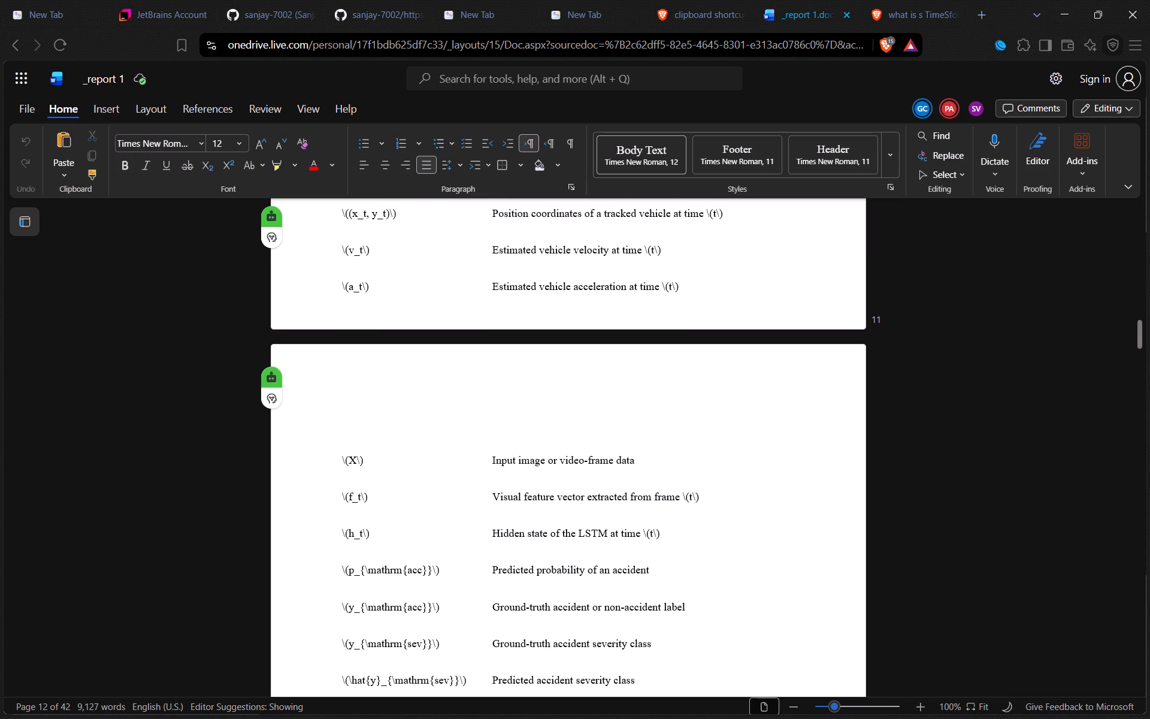
scroll(468, 418, up, 3)
scroll(468, 418, down, 1)
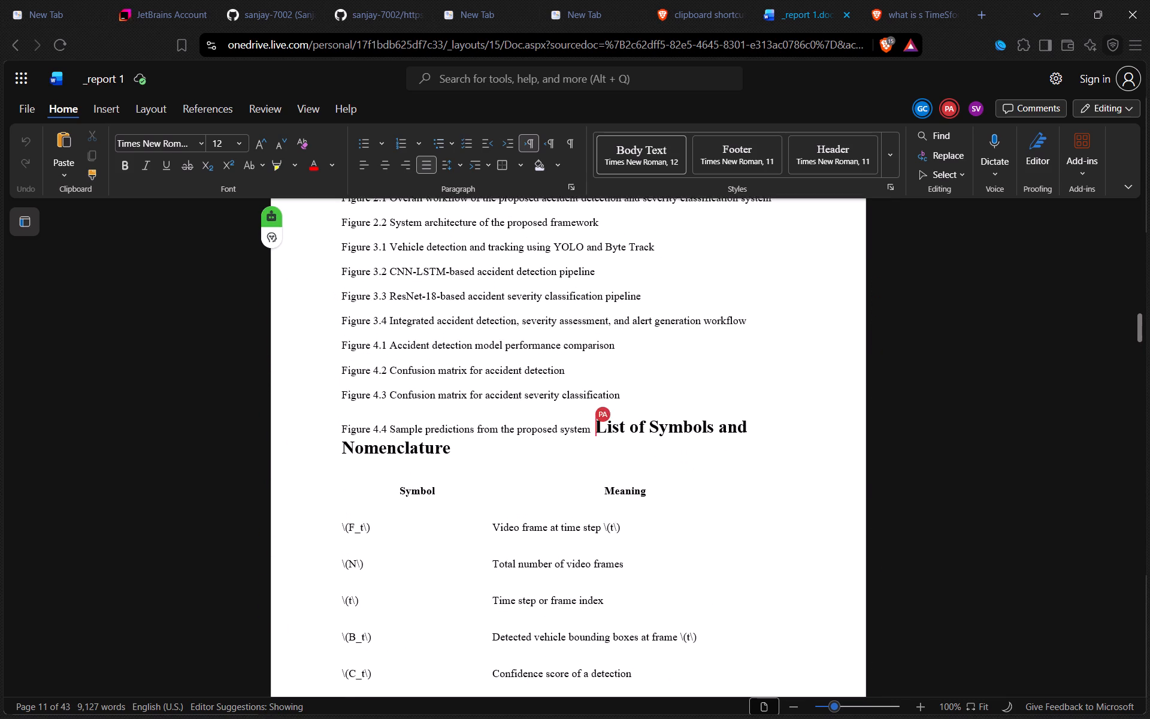
scroll(468, 418, down, 2)
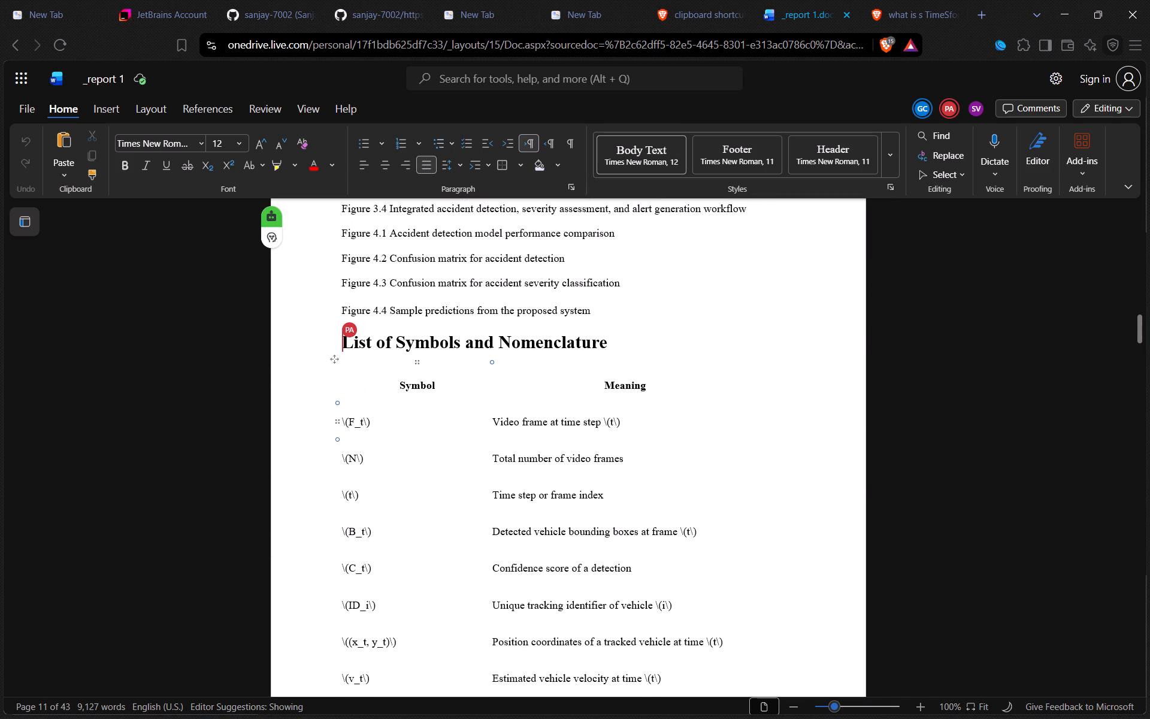
scroll(468, 418, down, 2)
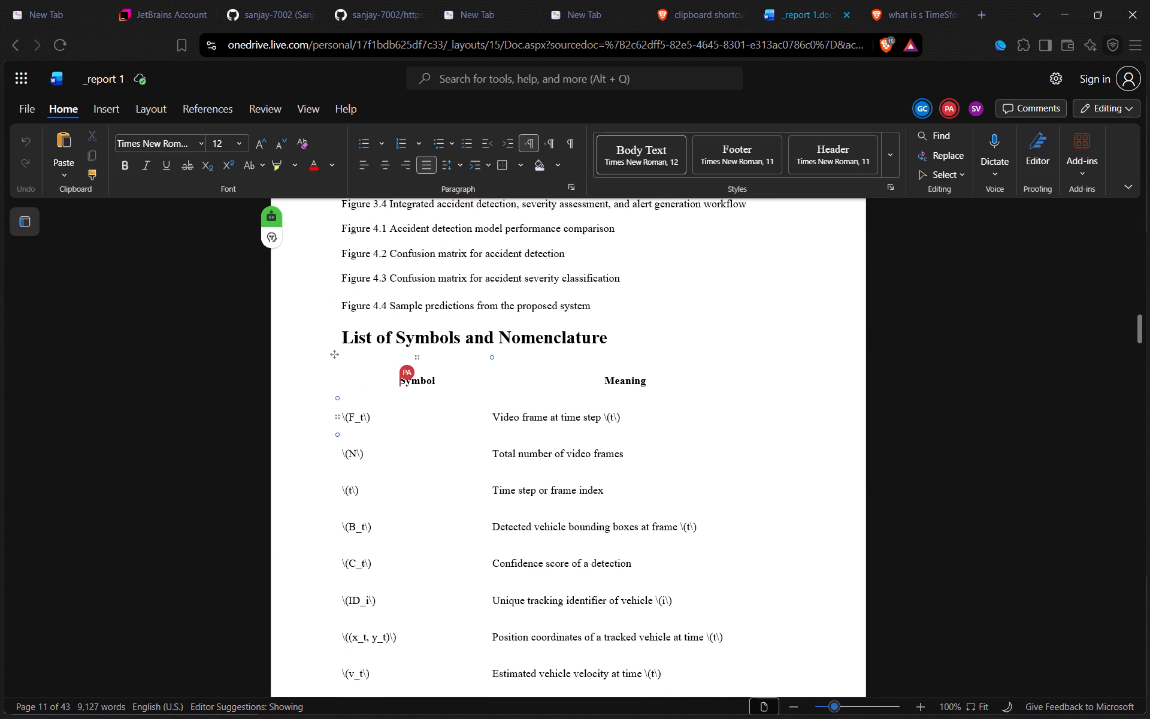
scroll(468, 418, down, 3)
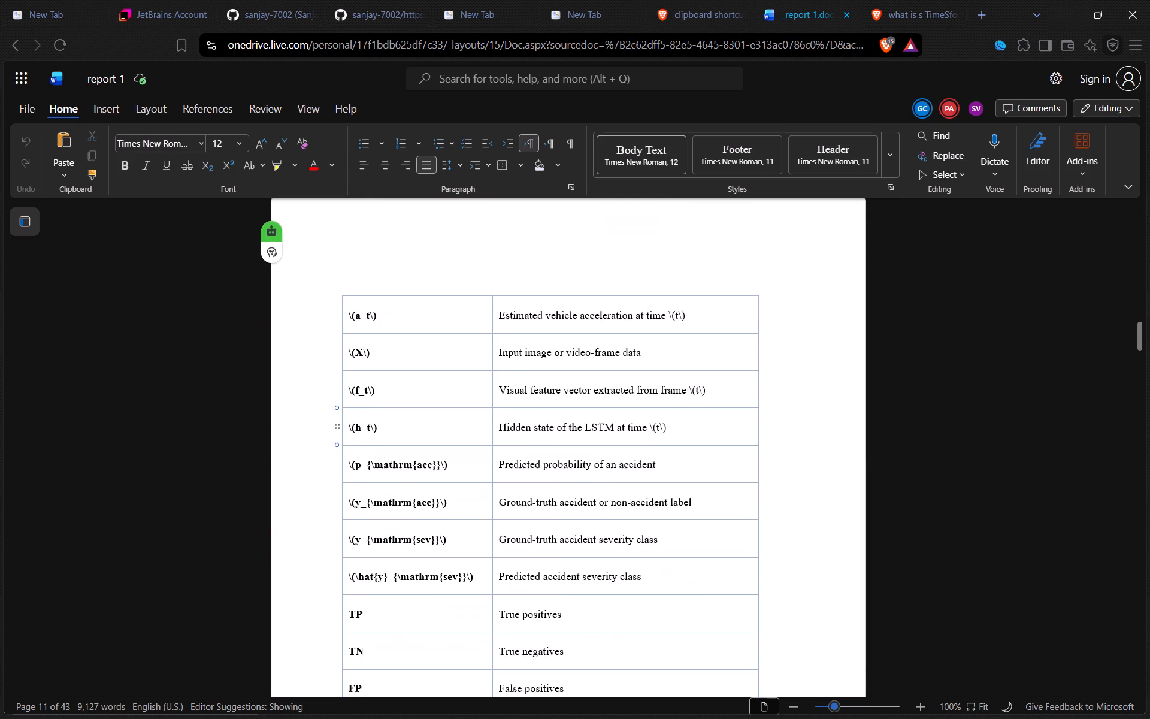
scroll(468, 418, down, 5)
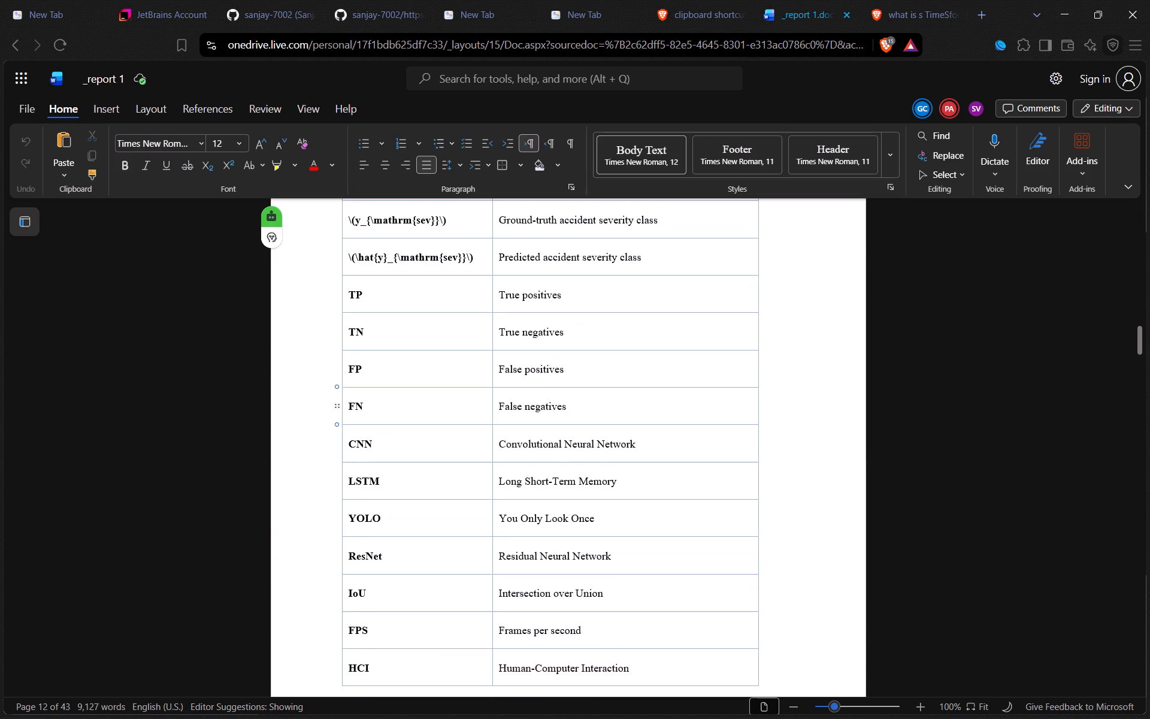
scroll(468, 418, down, 5)
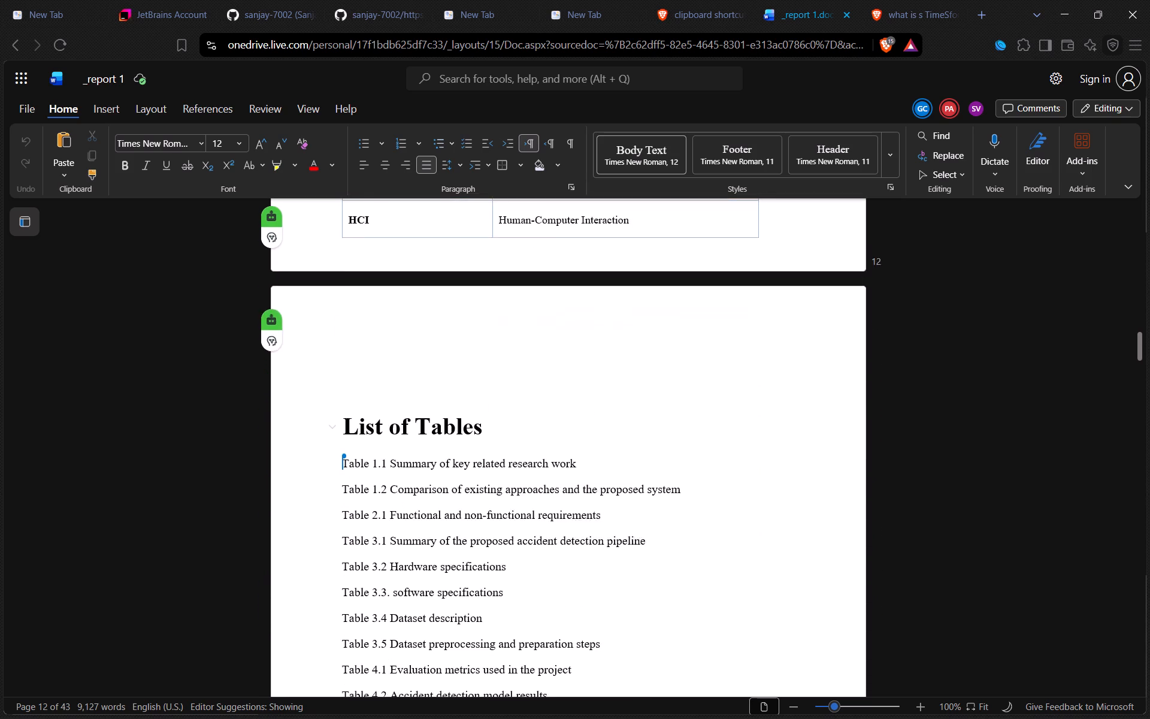
Examine the List of Tables page and the opening of Chapter 1, covering the Overview of Work and the start of the Literature Review.
scroll(468, 418, down, 3)
scroll(468, 418, up, 1)
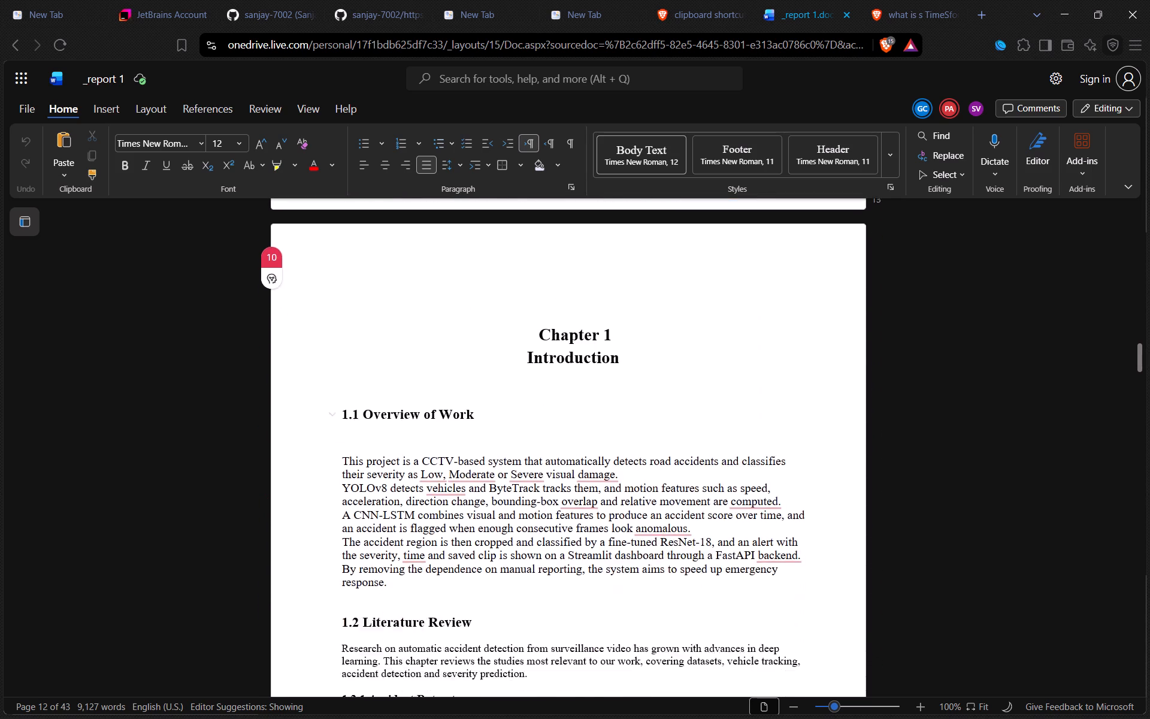
scroll(468, 418, up, 2)
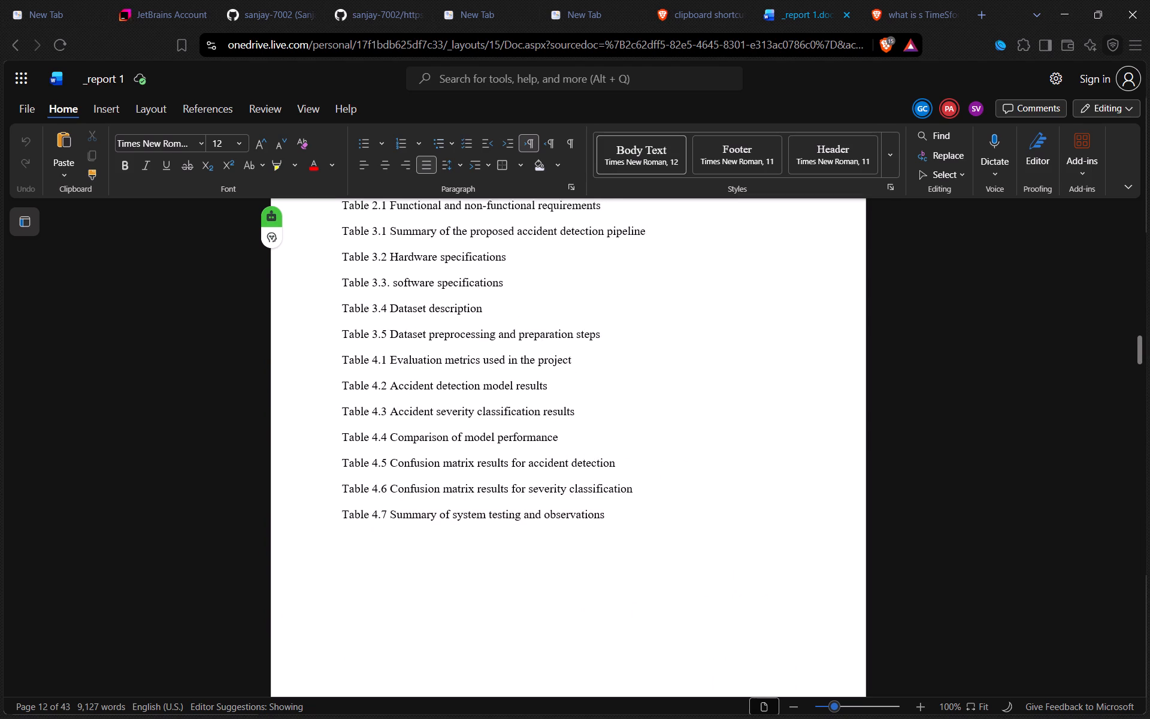
scroll(468, 418, up, 3)
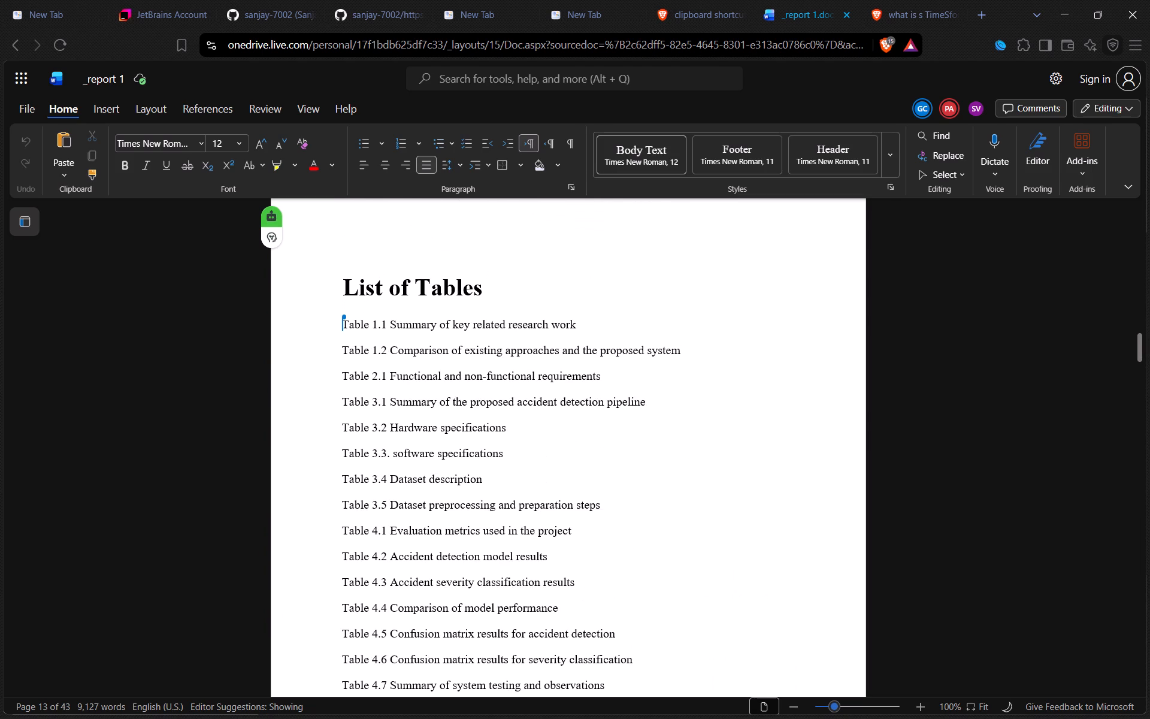
scroll(468, 418, down, 4)
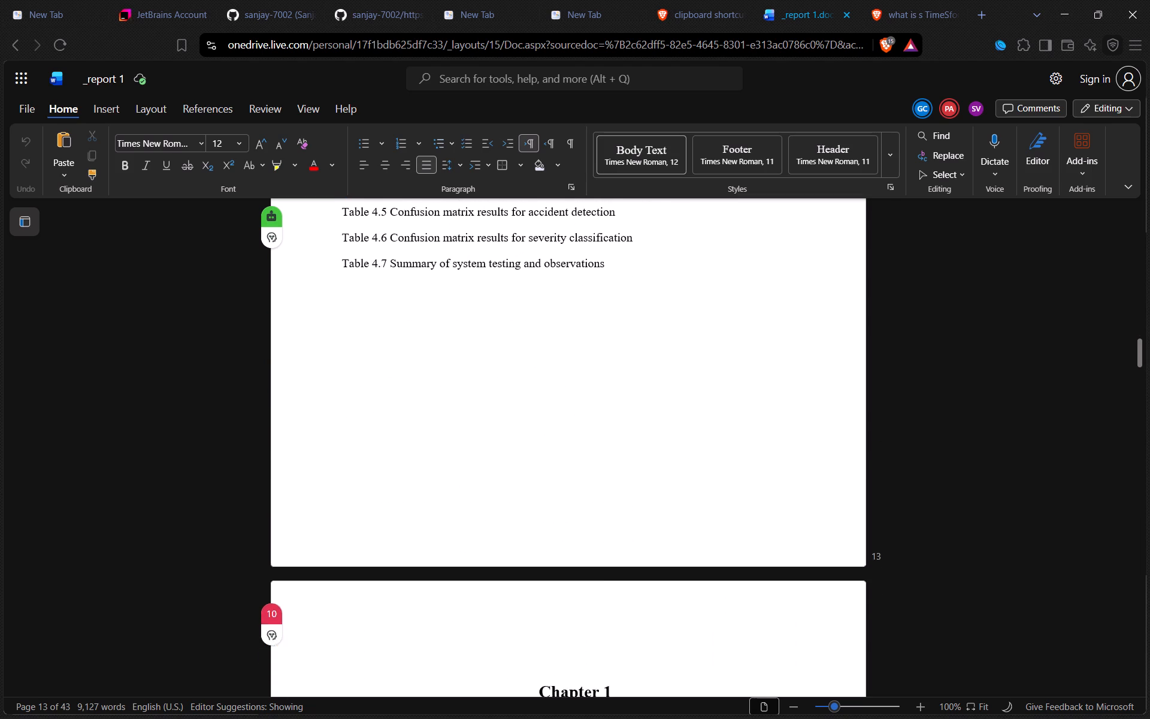
scroll(468, 418, down, 3)
scroll(550, 439, down, 1)
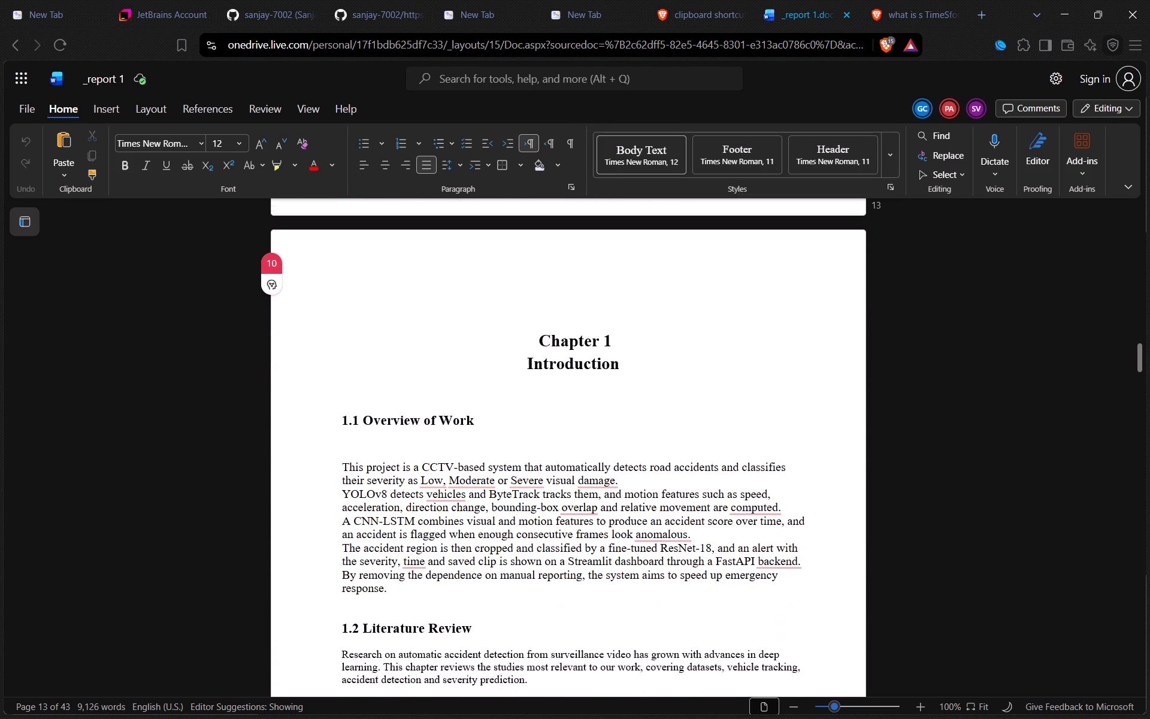
scroll(550, 439, down, 2)
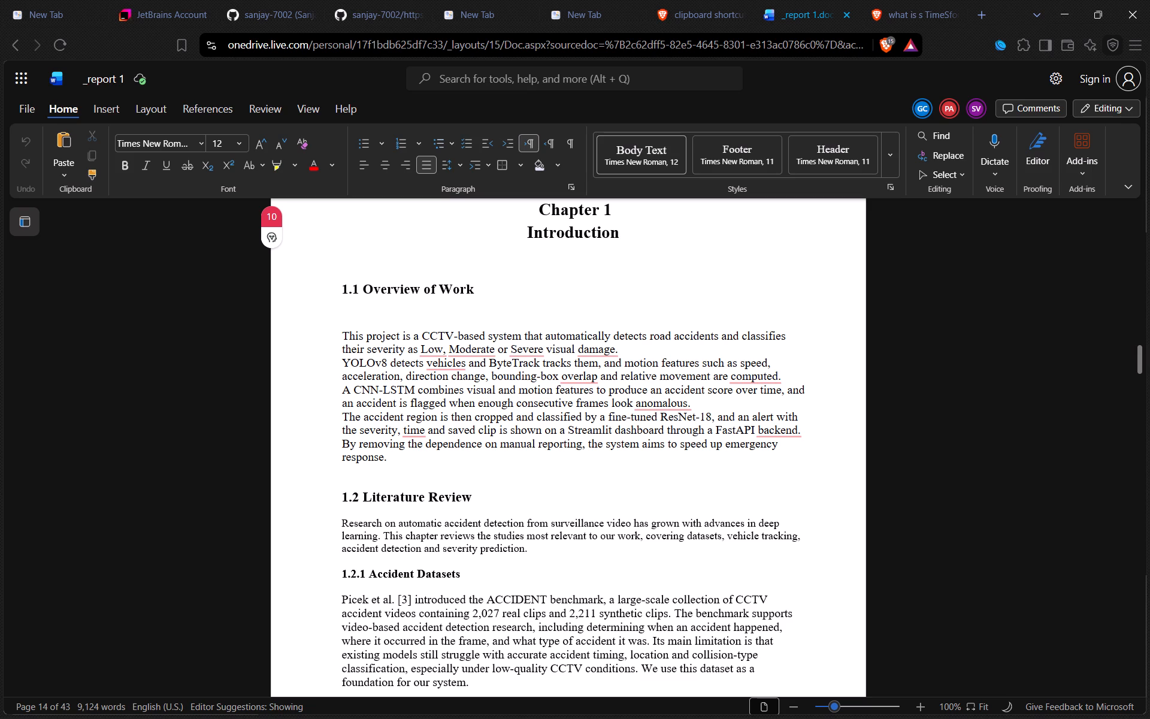
scroll(517, 514, up, 3)
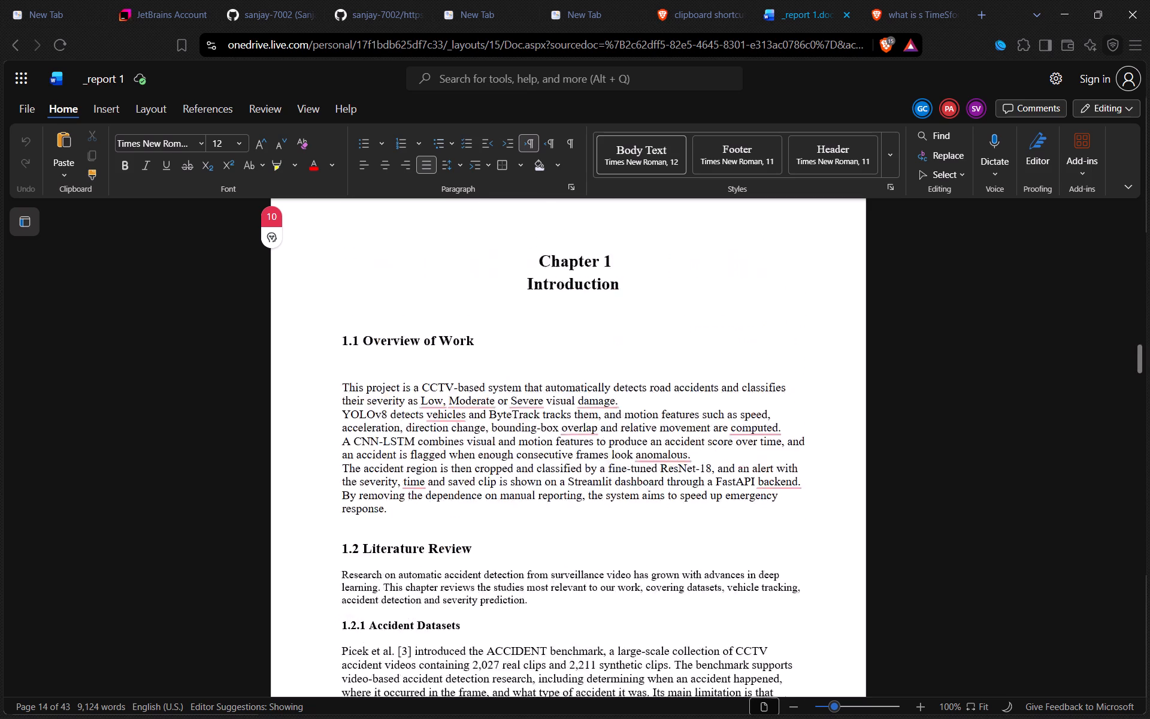
Examine the symbol notation and meanings on the first page of the Symbols and Nomenclature table, including the \(N\) and \(B_t\) rows.
scroll(517, 514, up, 5)
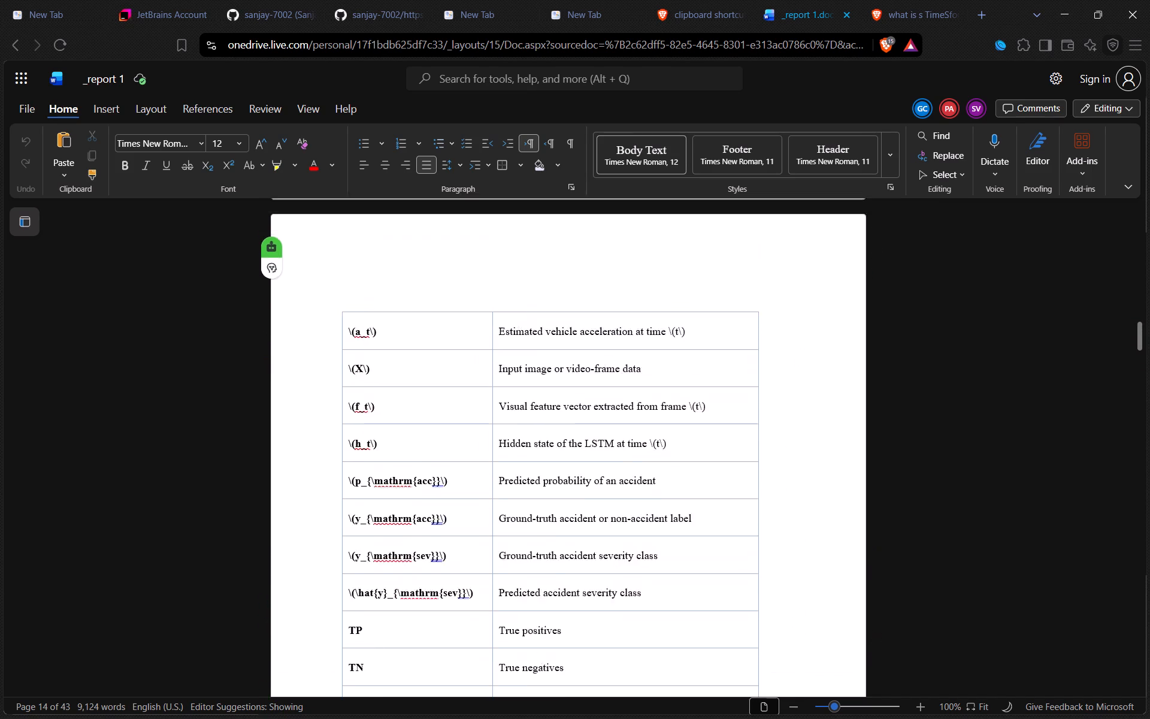
scroll(517, 514, up, 5)
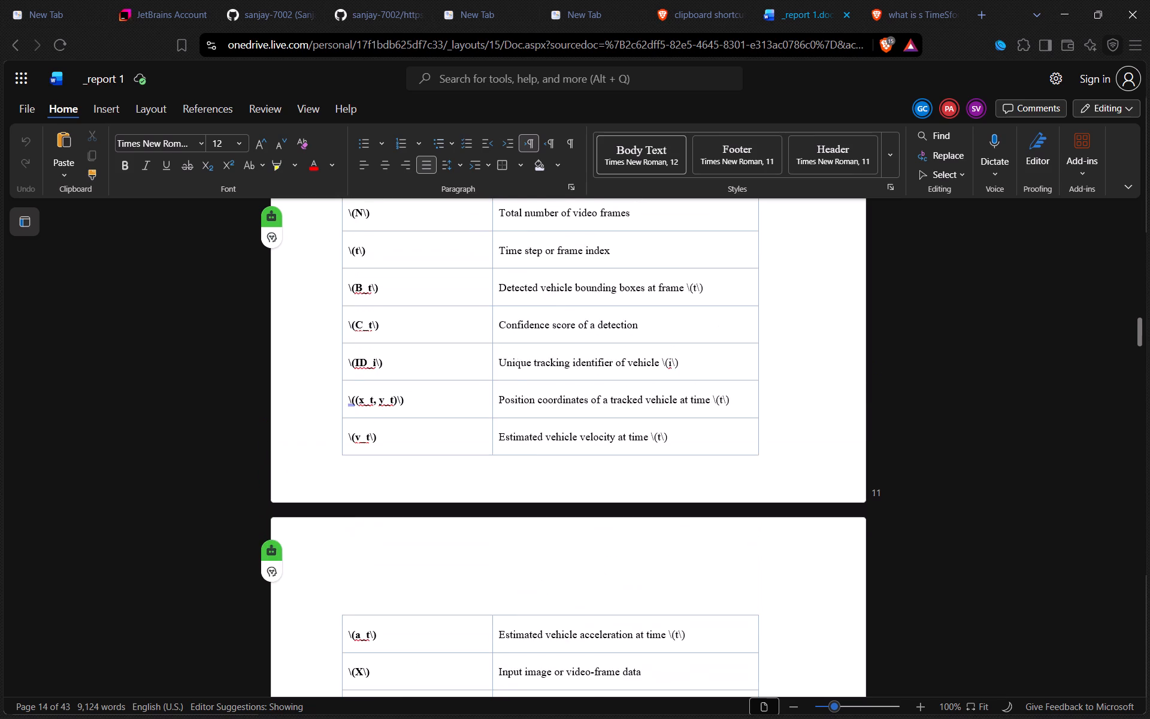
scroll(517, 514, up, 2)
scroll(517, 514, down, 1)
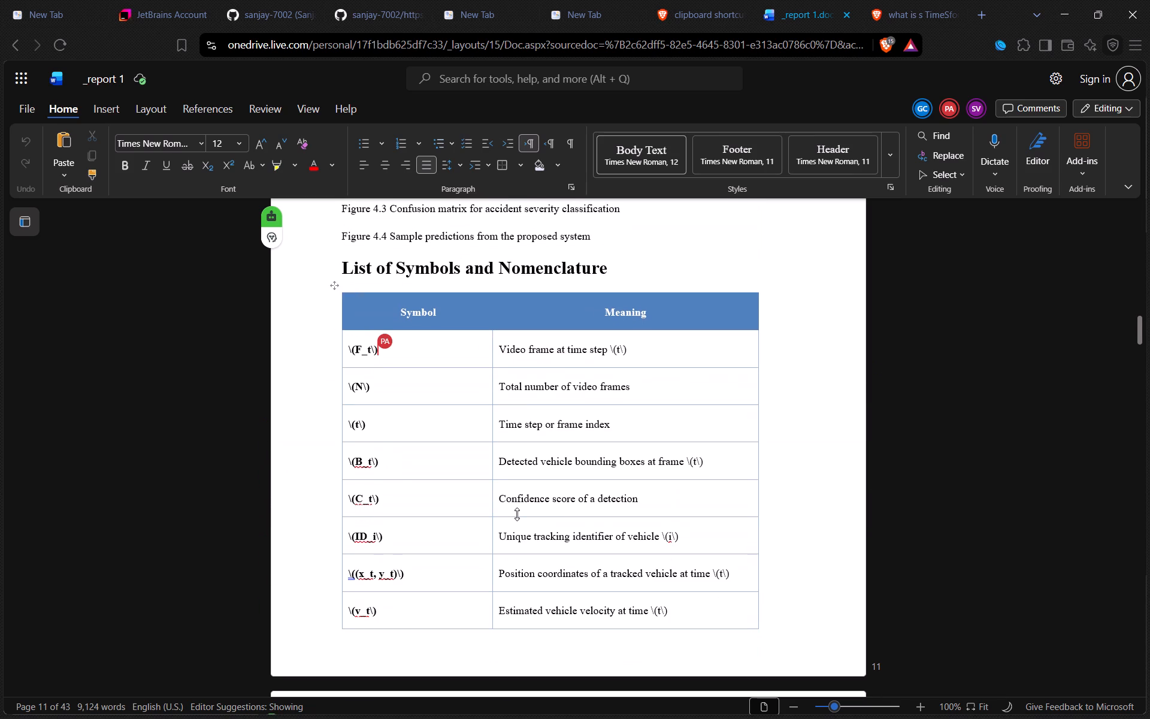
scroll(517, 514, down, 1)
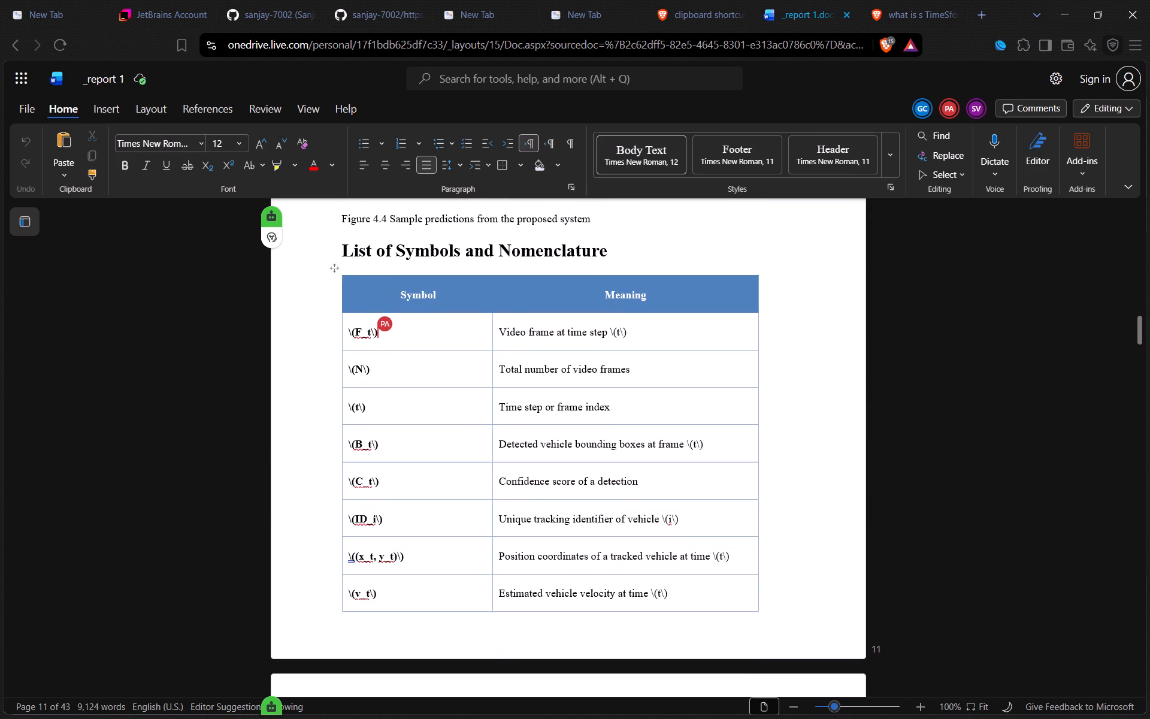
scroll(517, 514, down, 1)
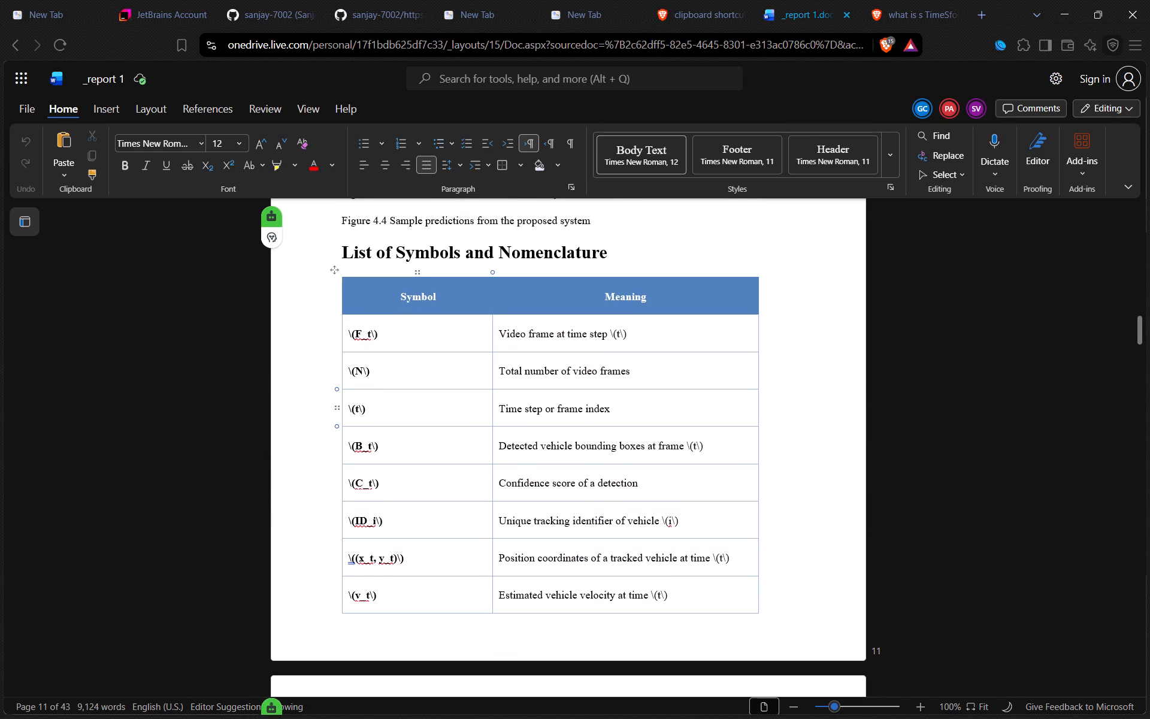
click(350, 374)
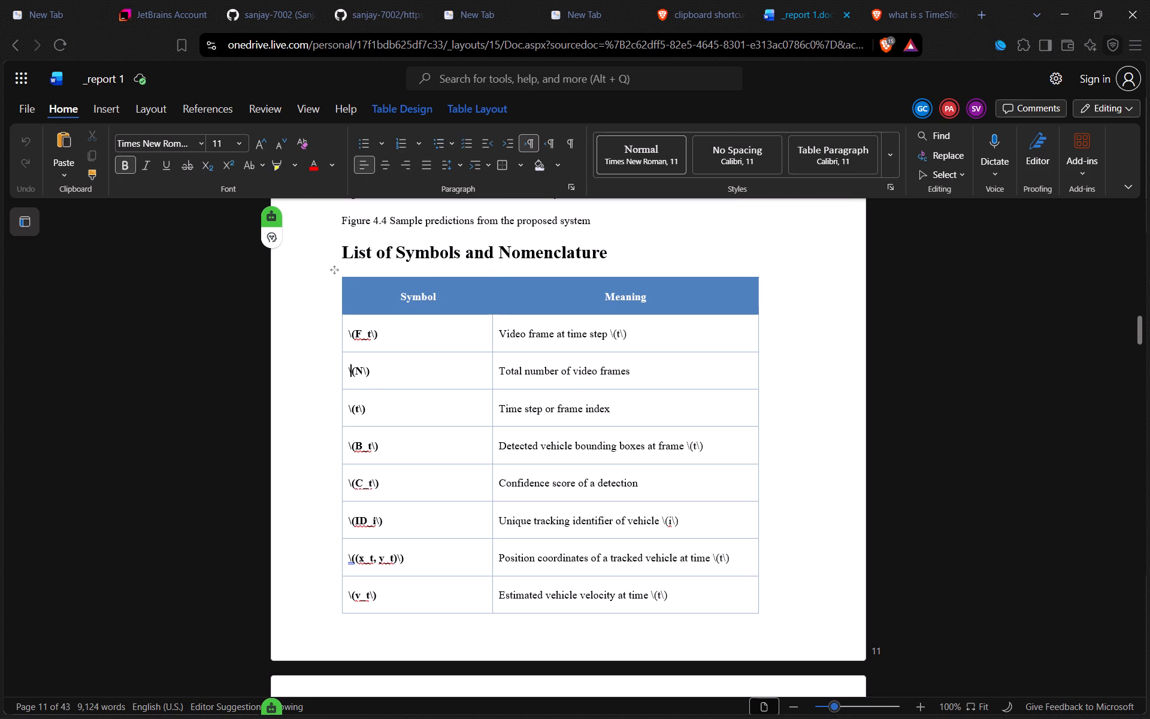
click(667, 447)
Examine the Symbols and Nomenclature table's continuation page through its final rows, and the List of Tables that follows.
scroll(574, 475, down, 1)
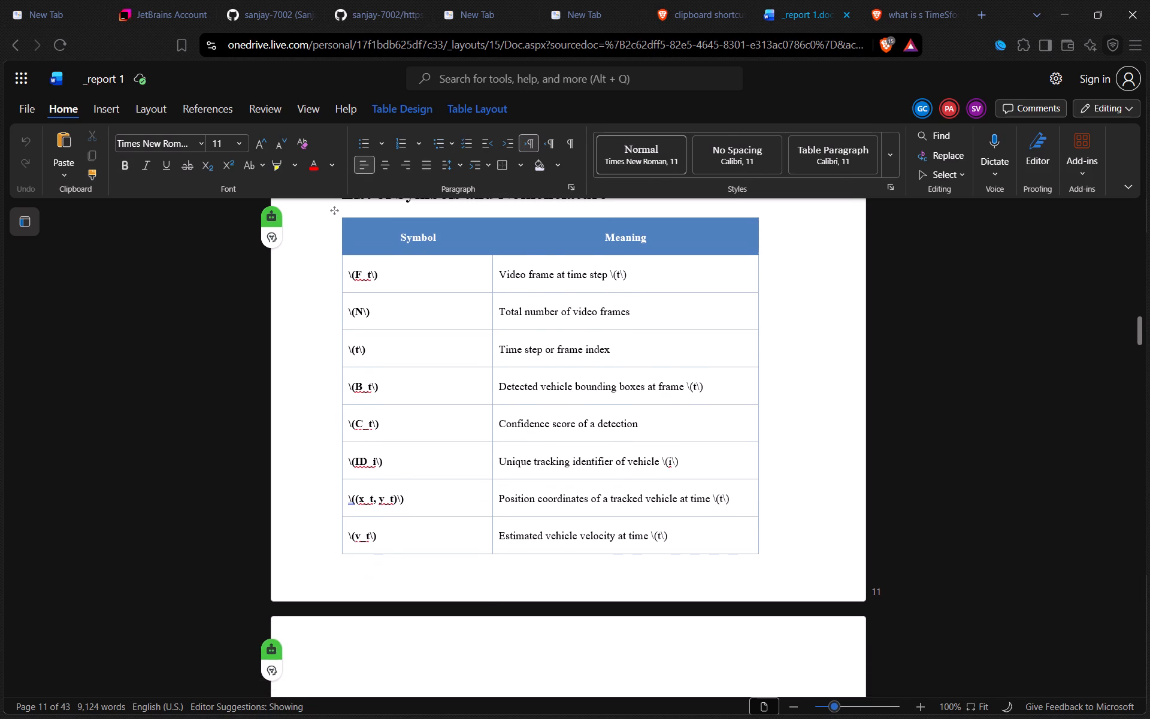
scroll(574, 475, down, 1)
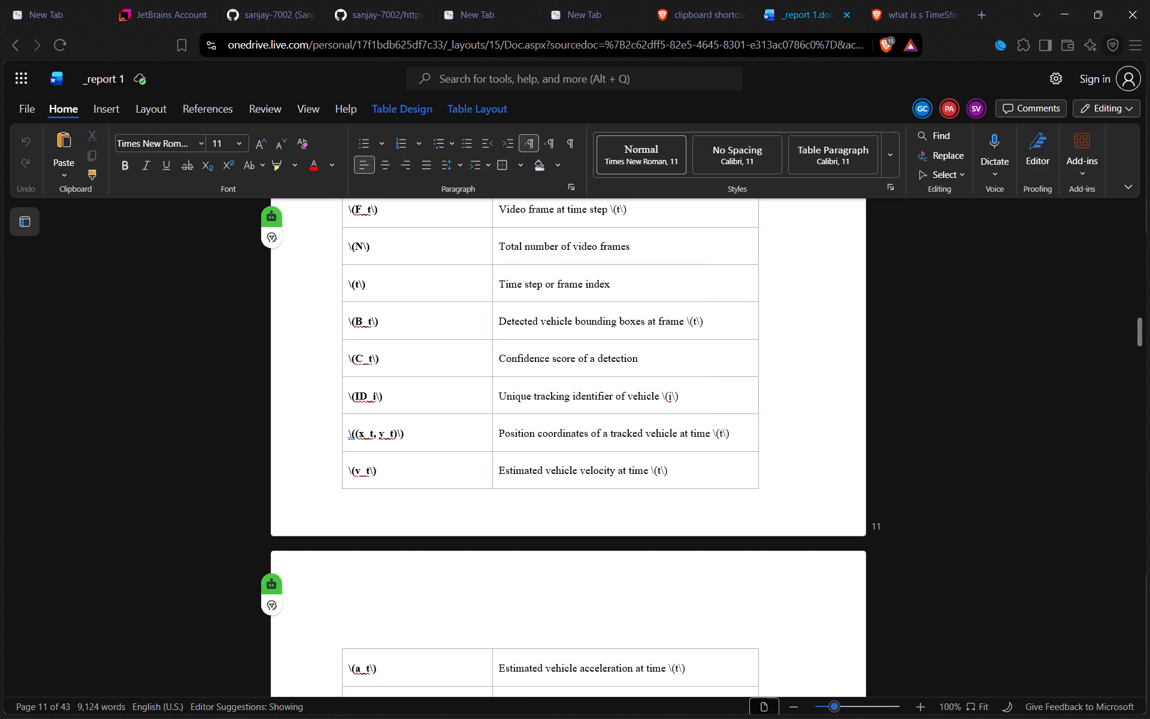
scroll(574, 475, down, 5)
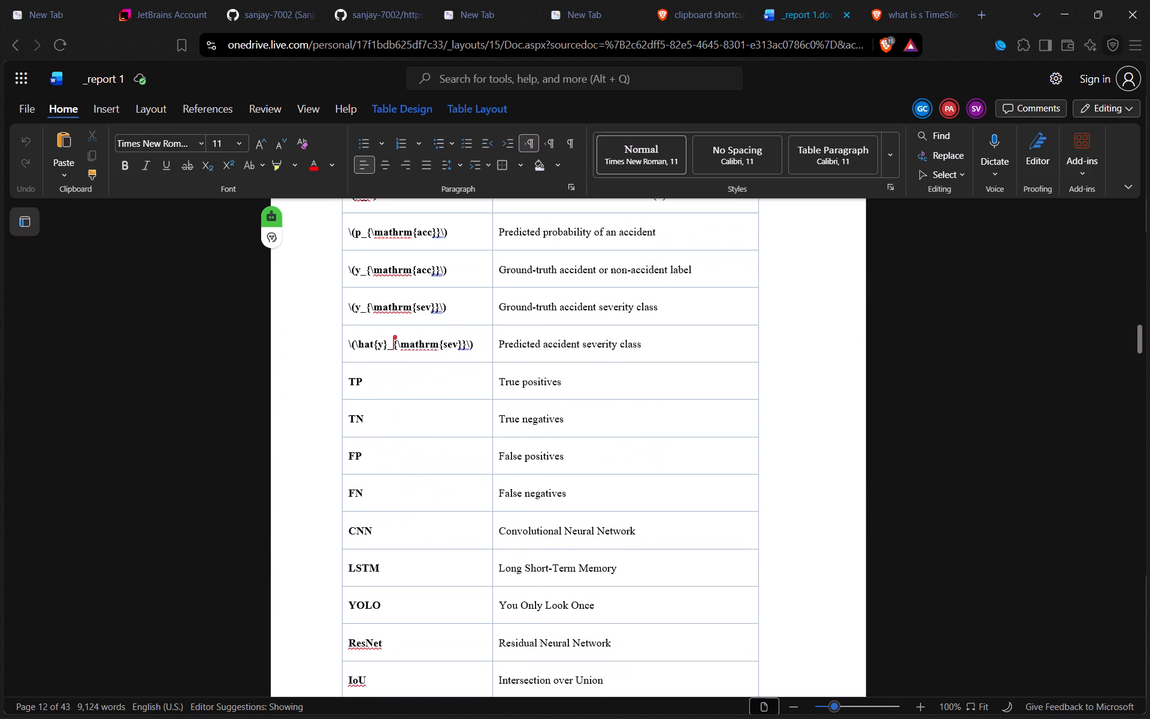
scroll(574, 475, down, 3)
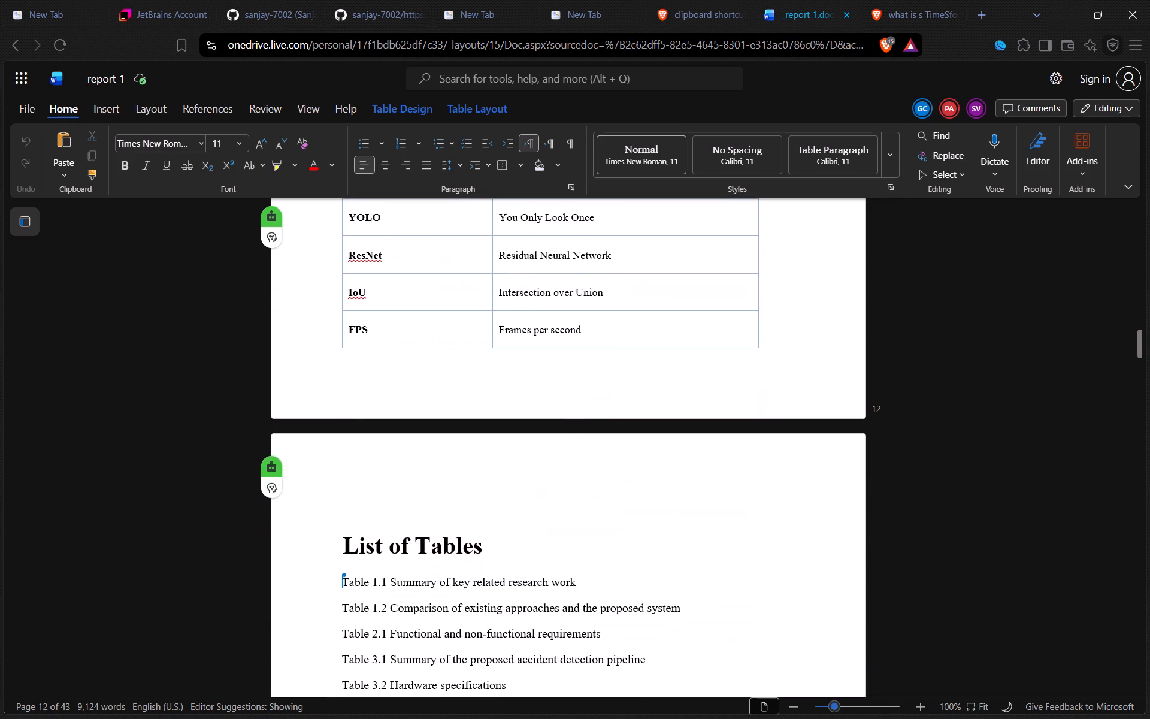
scroll(574, 475, up, 2)
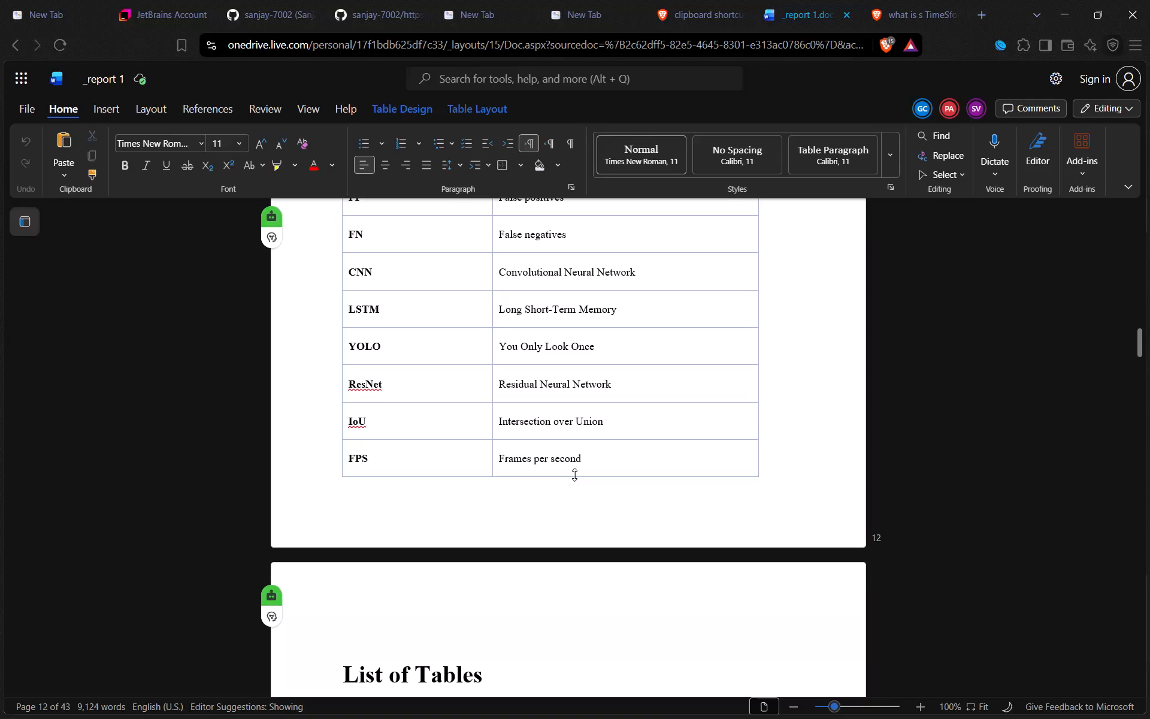
scroll(574, 475, down, 2)
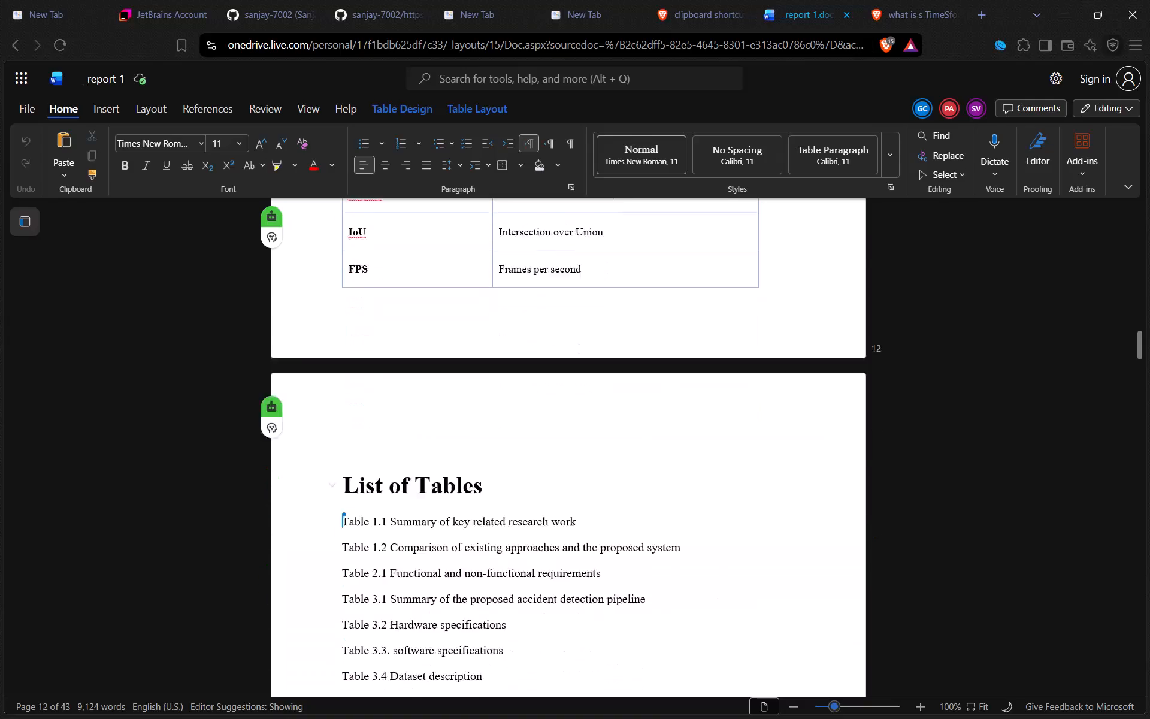
scroll(574, 475, down, 2)
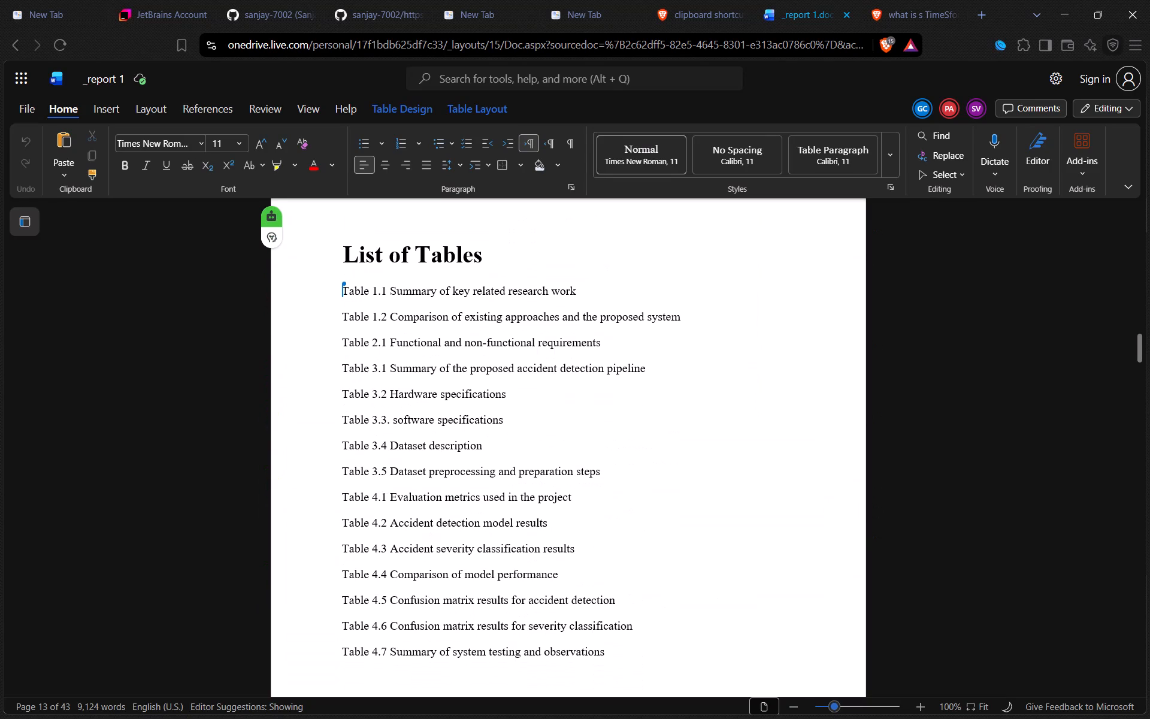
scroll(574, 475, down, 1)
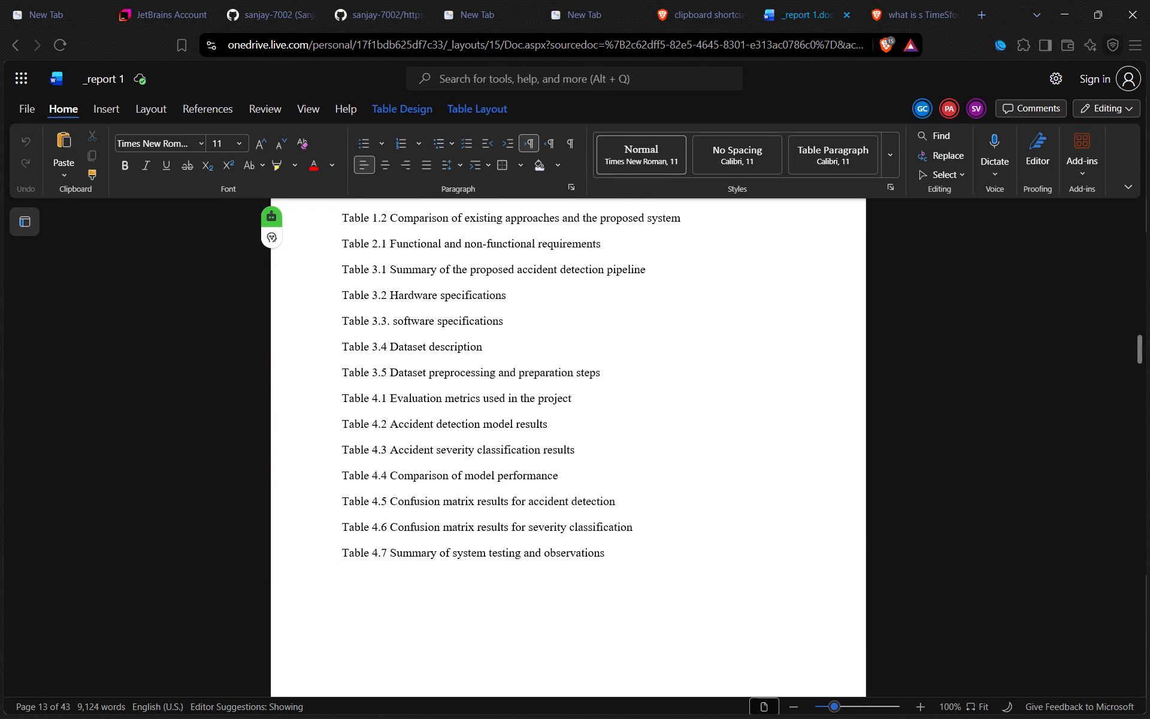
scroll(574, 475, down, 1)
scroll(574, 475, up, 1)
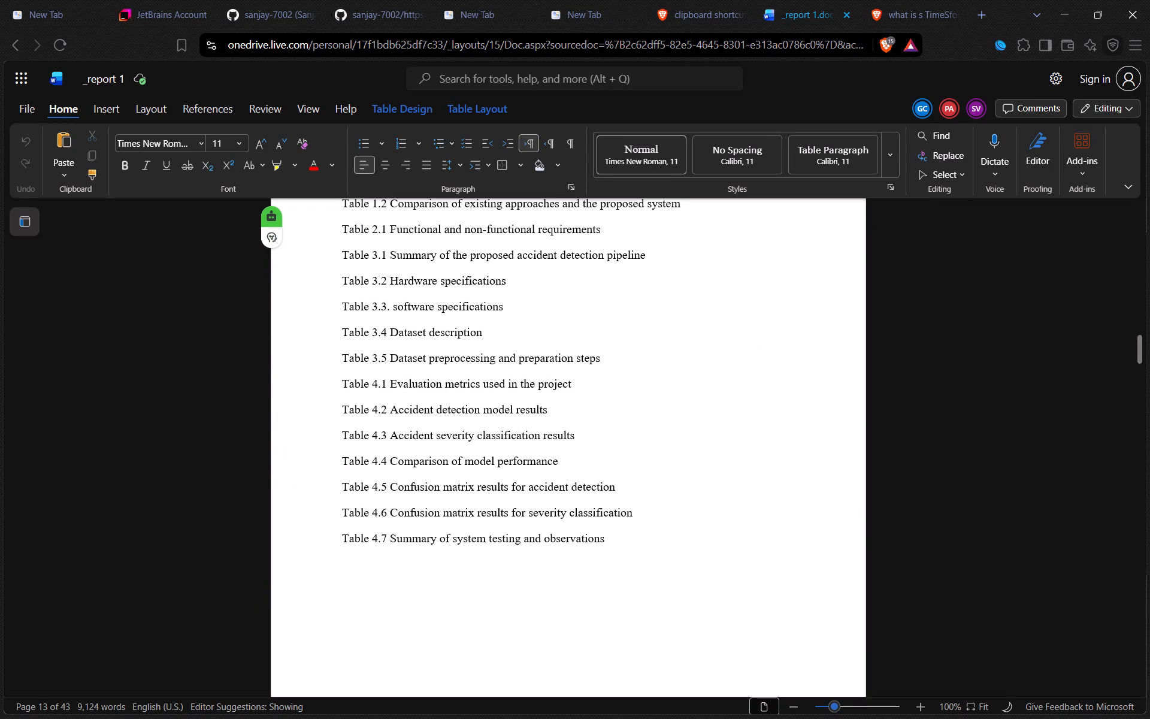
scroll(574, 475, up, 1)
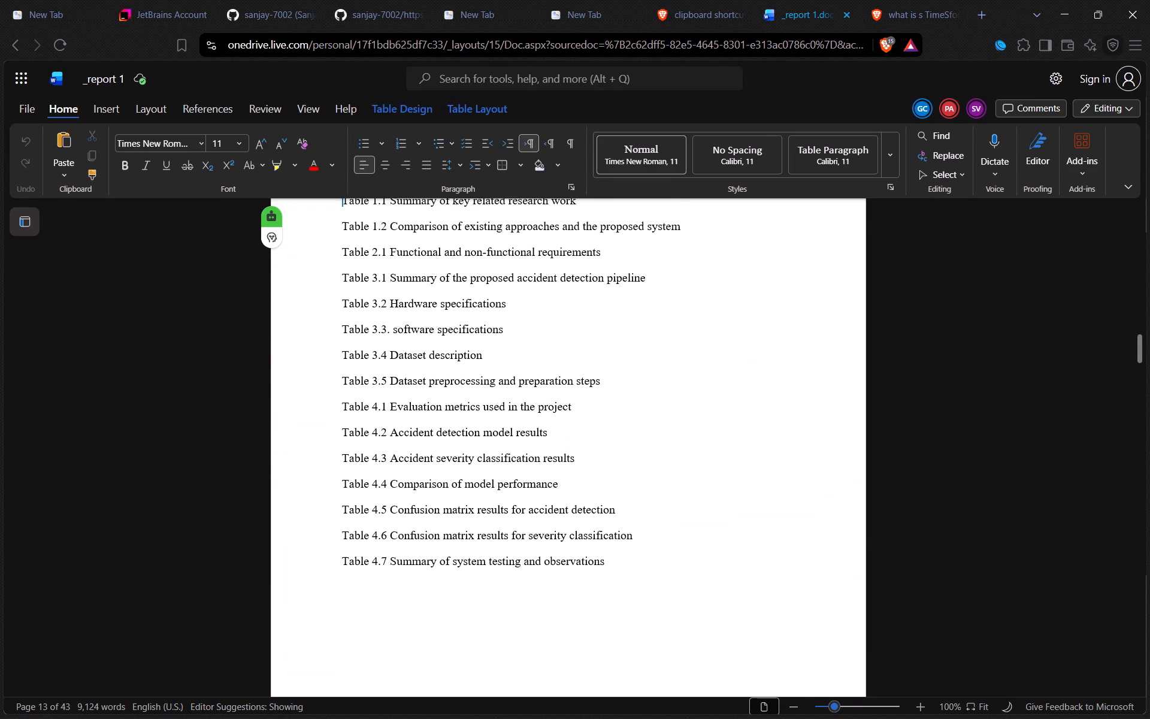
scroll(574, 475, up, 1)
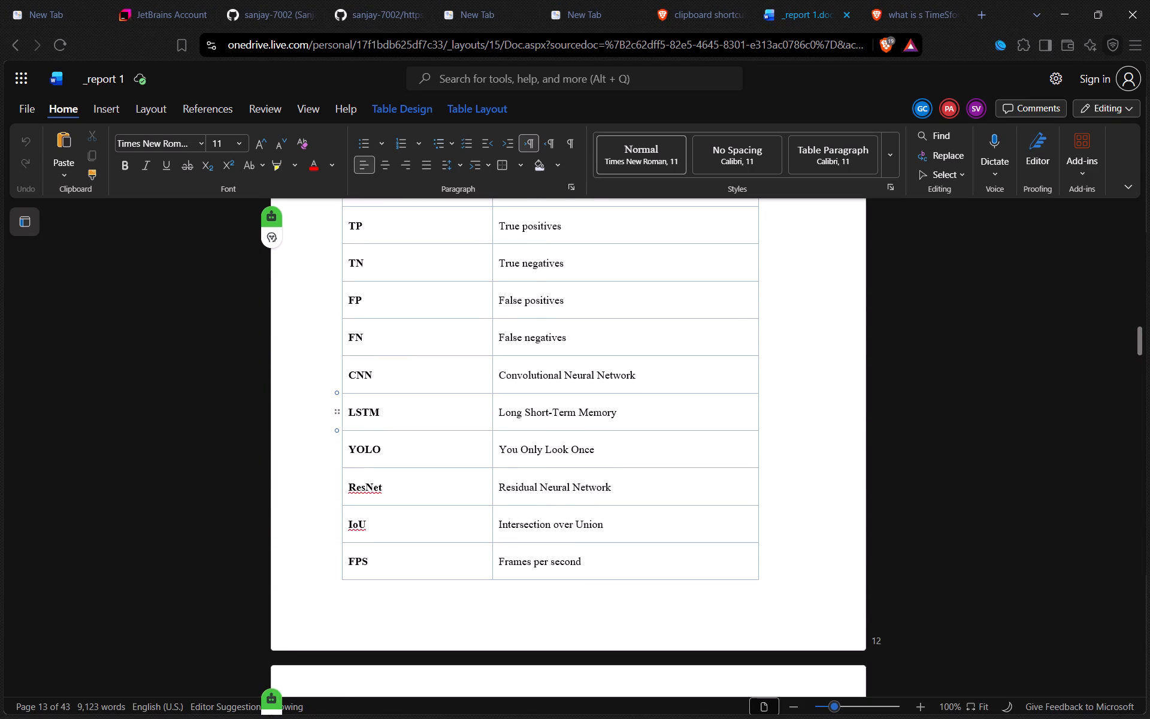
scroll(473, 410, up, 2)
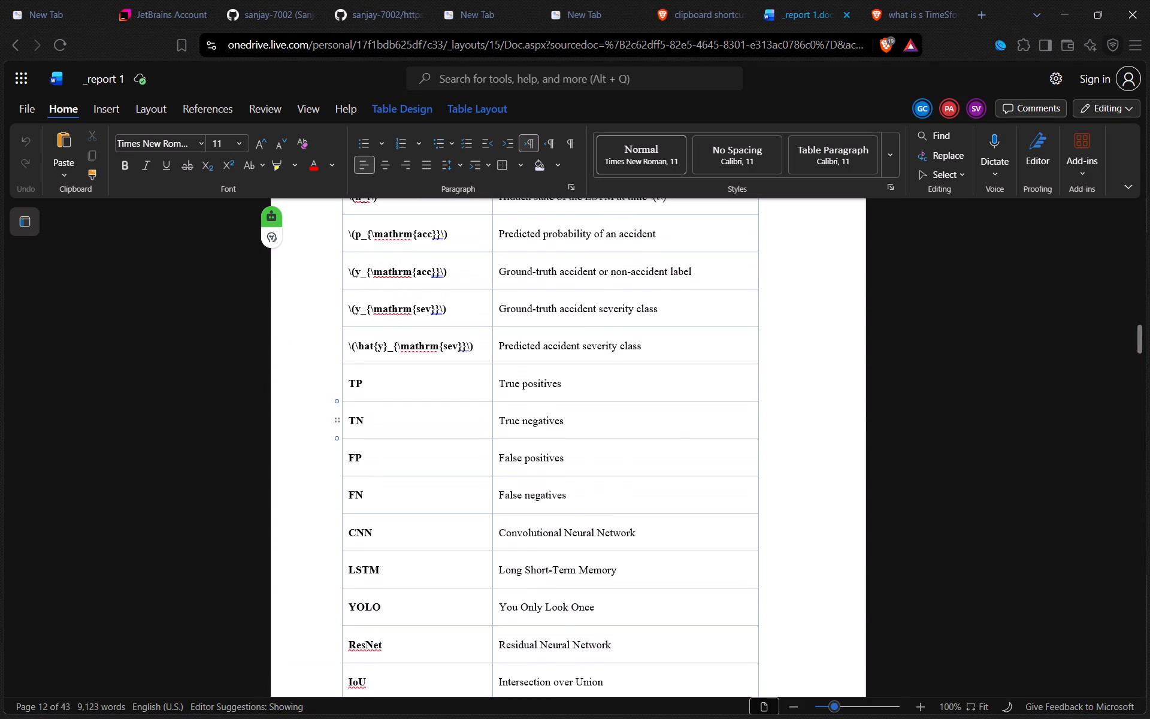
scroll(473, 410, up, 3)
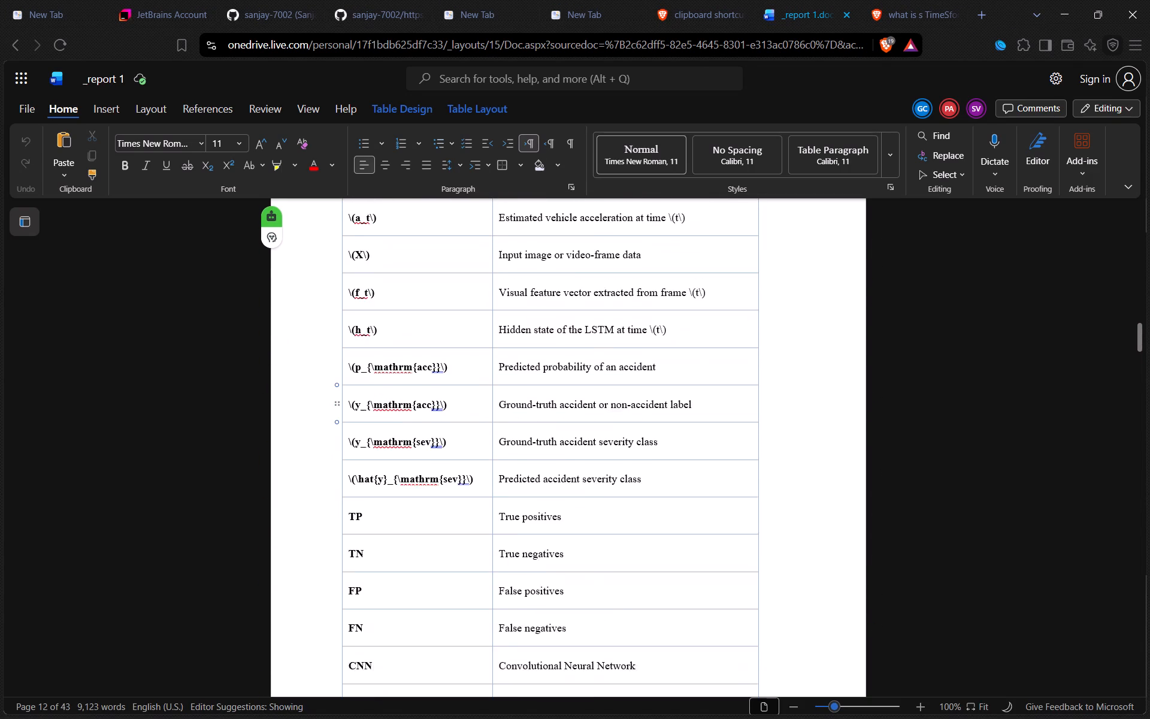
scroll(473, 410, up, 3)
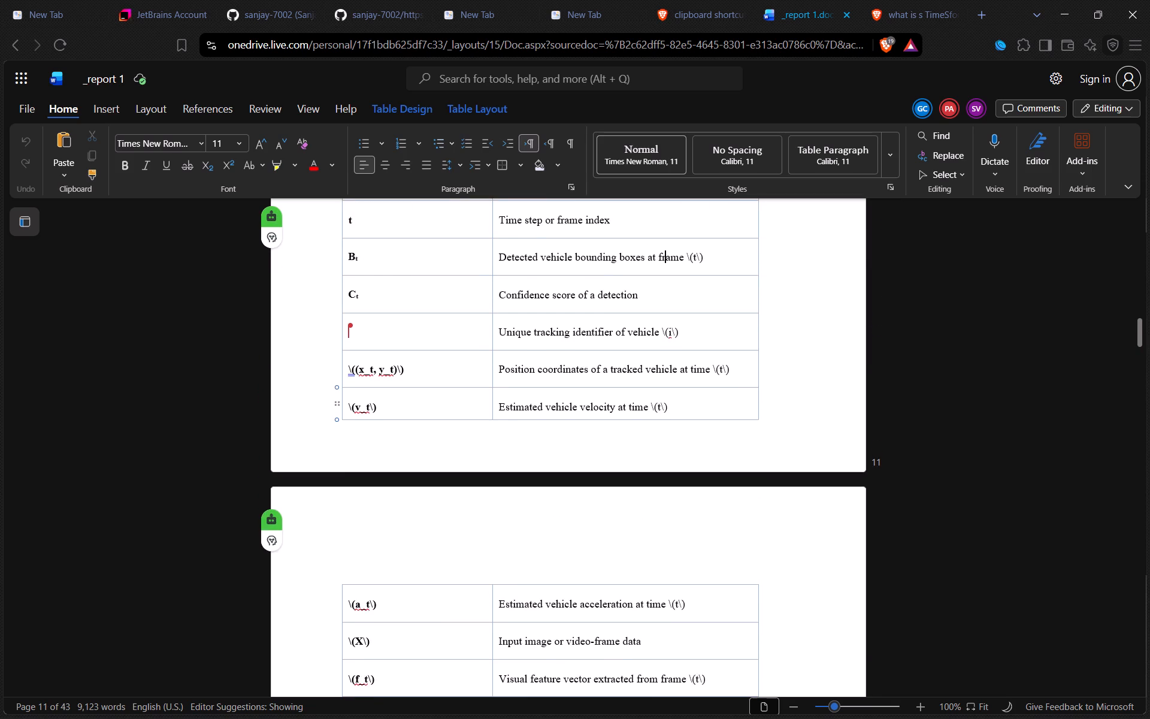
scroll(473, 410, up, 1)
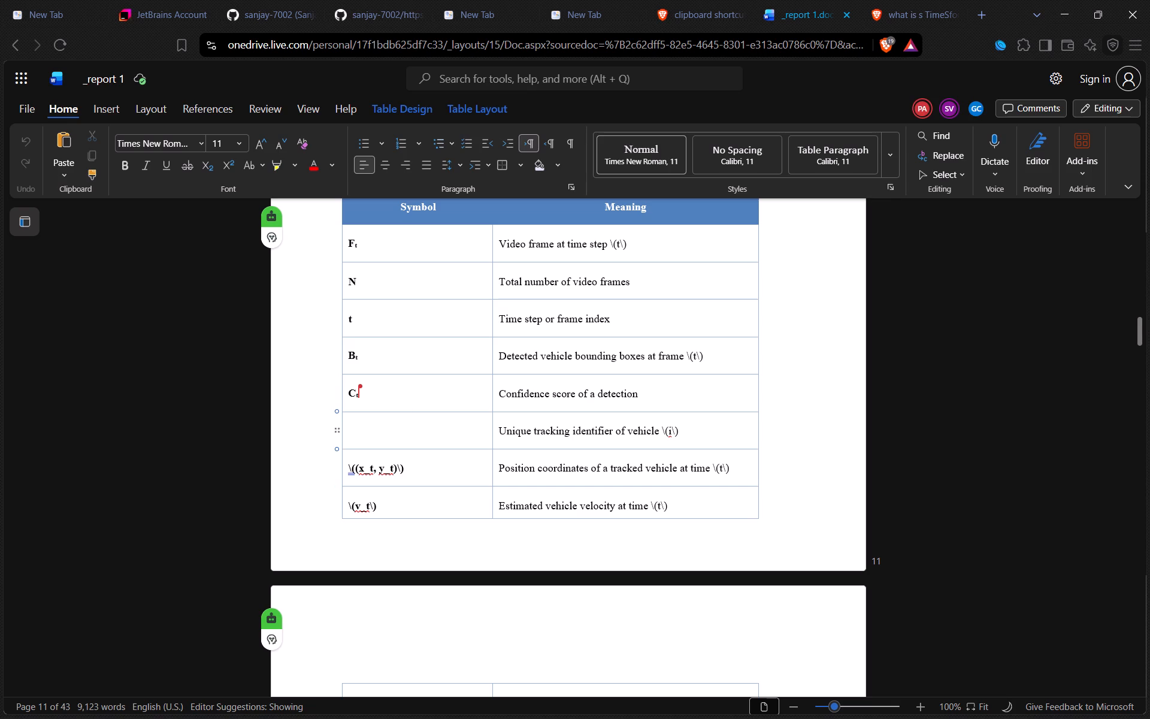
drag(411, 464, 351, 461)
key(BackSpace)
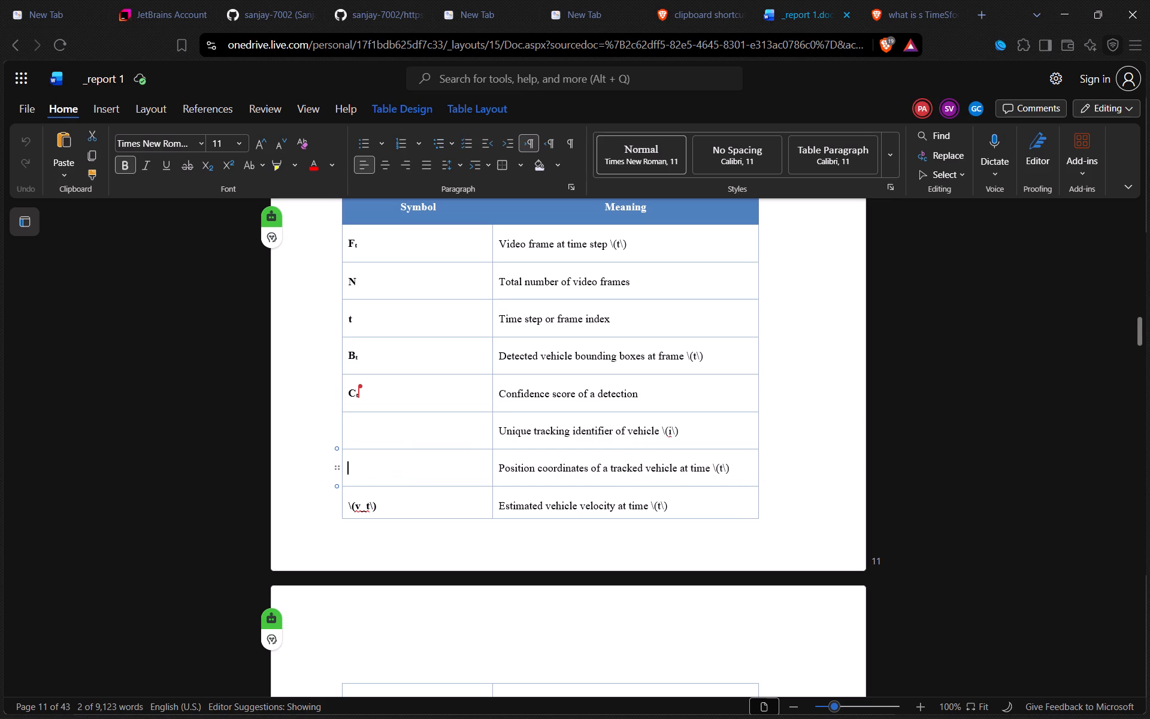
drag(388, 505, 348, 506)
key(BackSpace)
Clear the LaTeX symbols for vehicle acceleration and input image or video-frame data on the table's continuation page.
scroll(348, 506, down, 2)
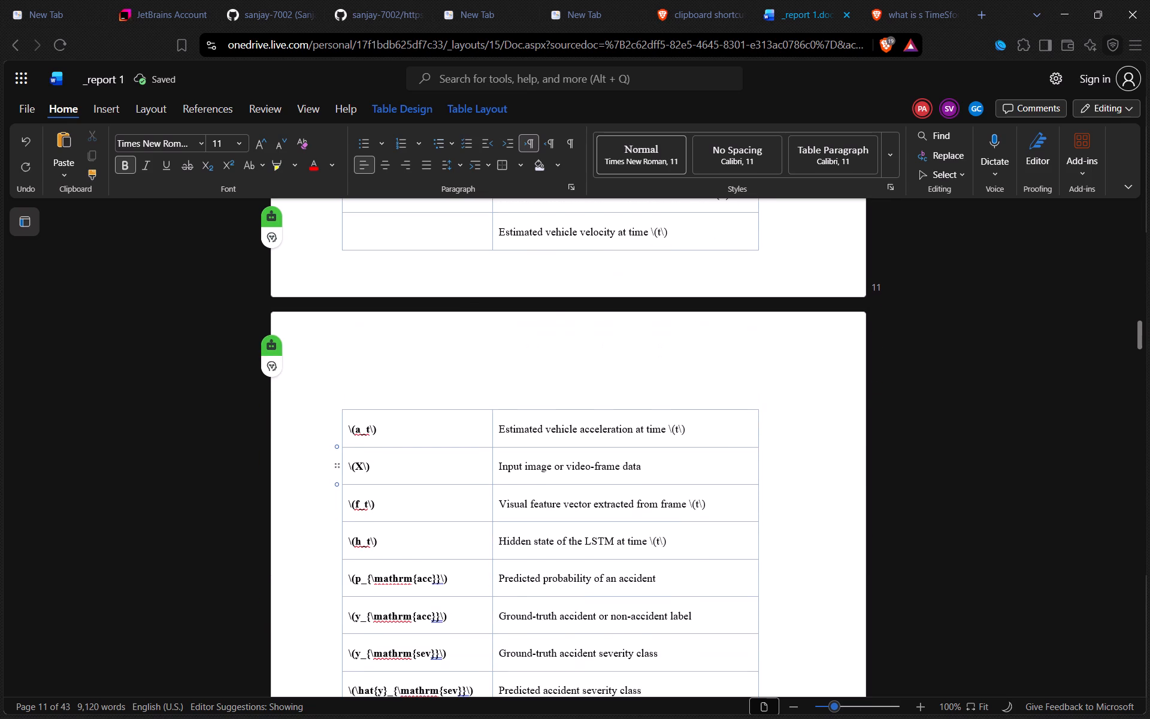
scroll(377, 571, down, 2)
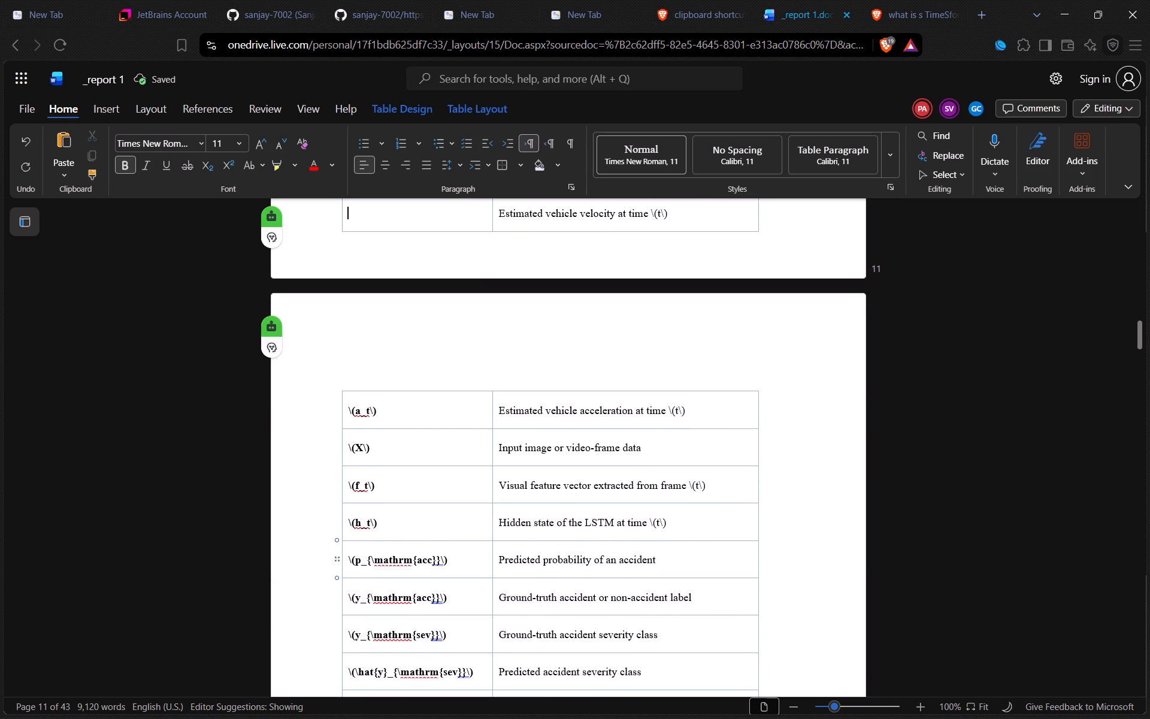
scroll(377, 571, down, 1)
scroll(365, 524, up, 2)
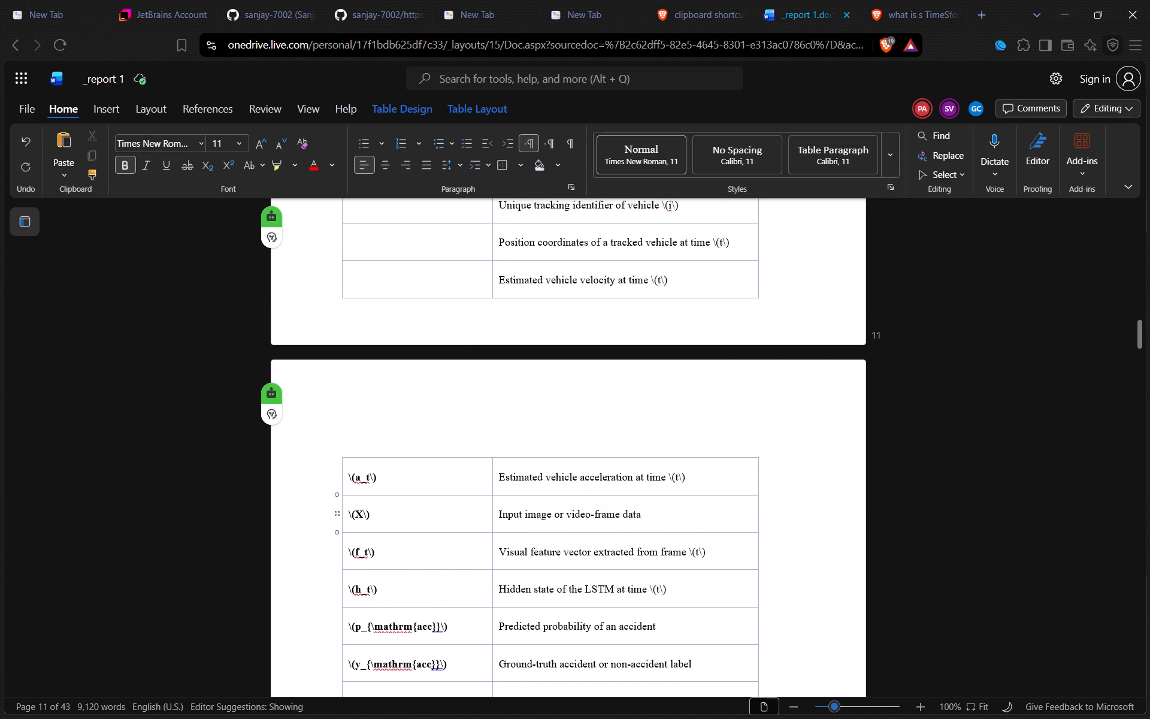
drag(386, 487, 340, 481)
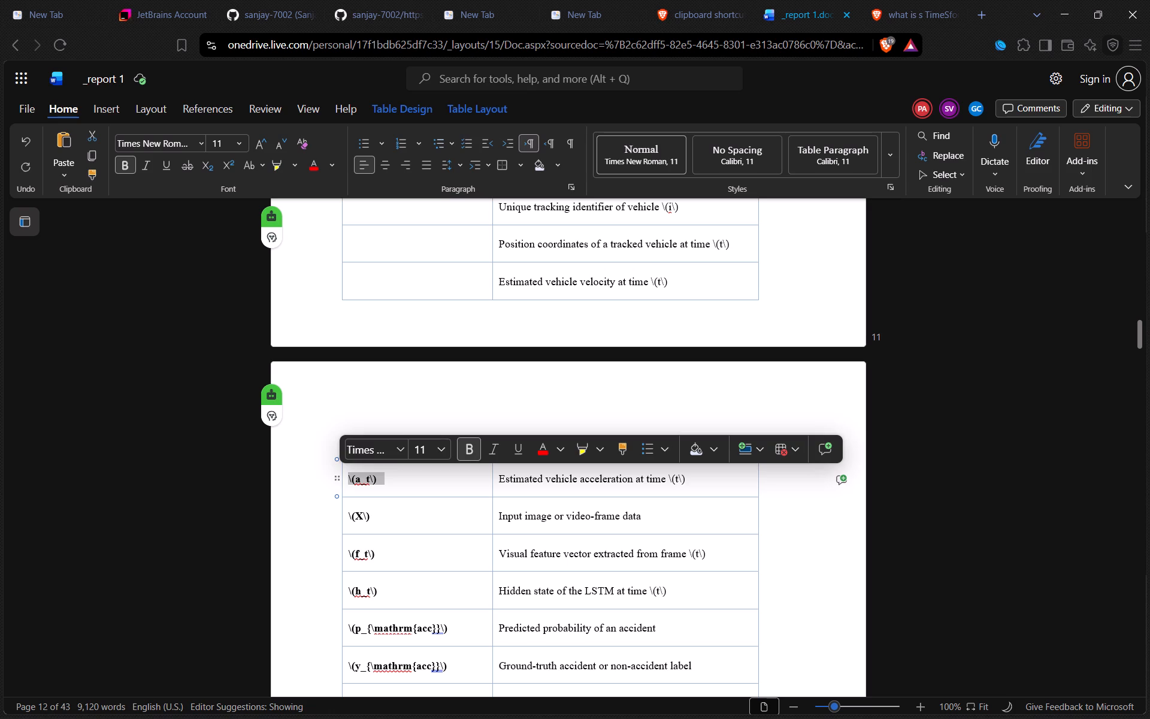
key(BackSpace)
drag(386, 524, 358, 520)
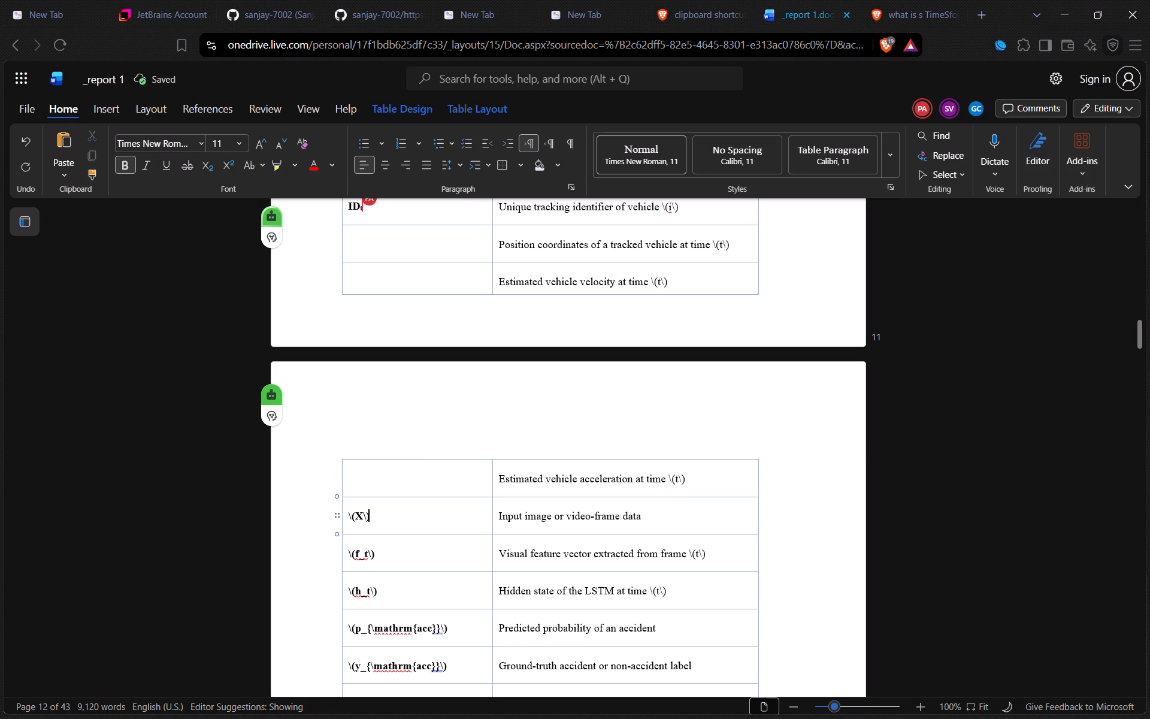
drag(358, 520, 348, 518)
key(BackSpace)
Clear the LaTeX symbols for the visual feature vector and the LSTM hidden state in the Symbol column.
scroll(348, 518, down, 1)
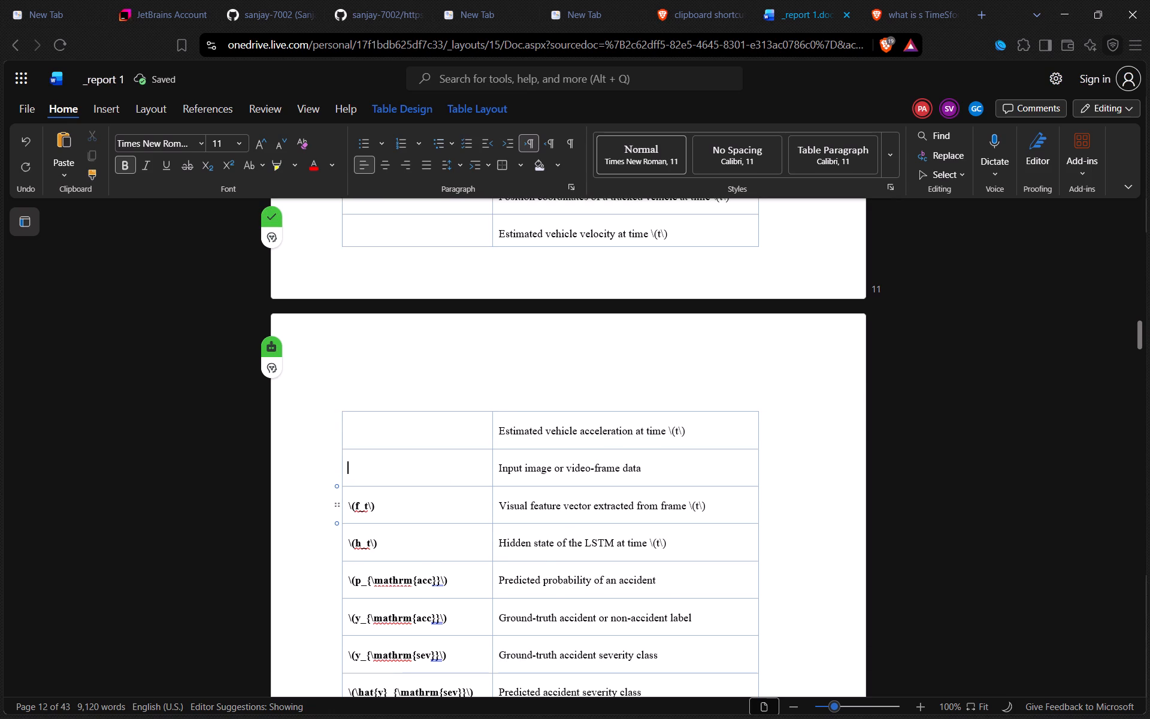
drag(393, 511, 337, 503)
key(BackSpace)
scroll(337, 503, down, 1)
drag(399, 506, 336, 500)
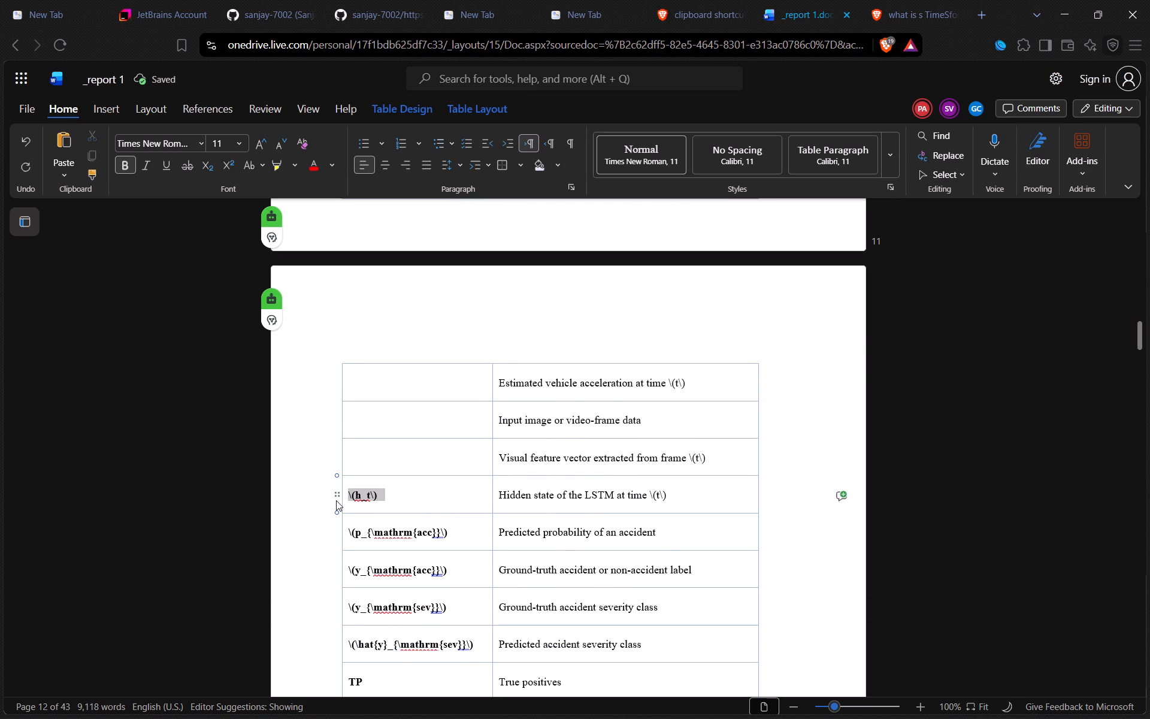
drag(336, 500, 335, 500)
key(BackSpace)
Clear the LaTeX symbols for predicted accident probability and the ground-truth accident or non-accident label in the Symbol column.
scroll(335, 500, down, 1)
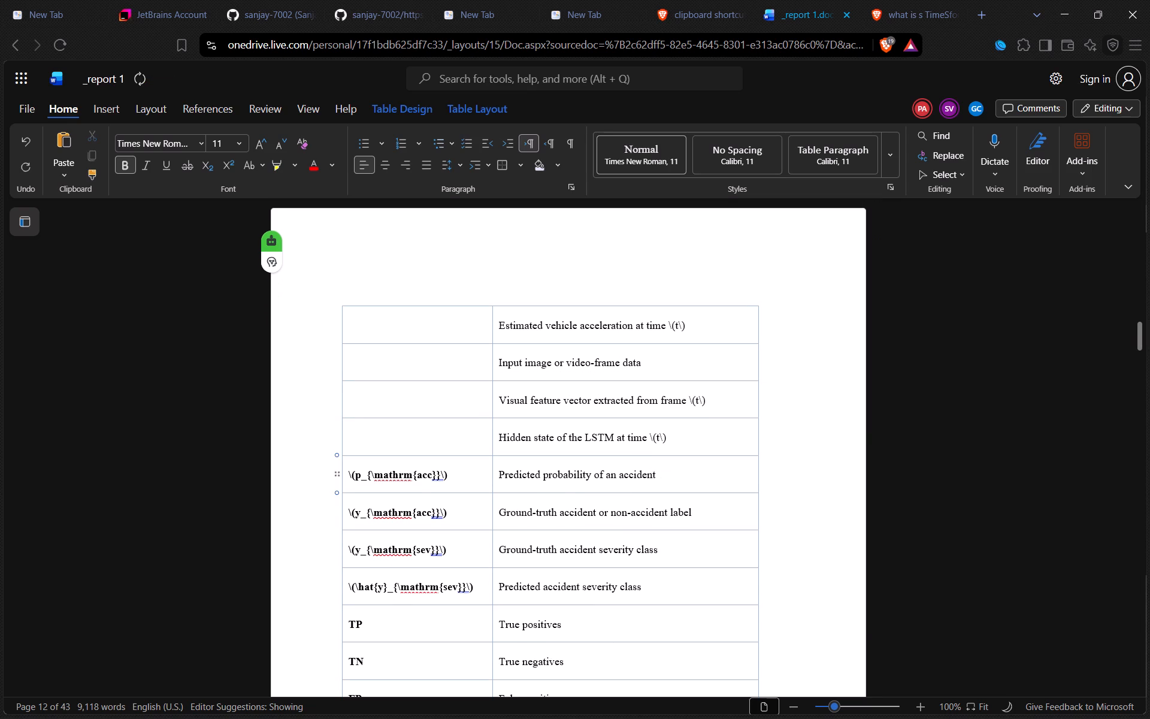
drag(450, 477, 335, 472)
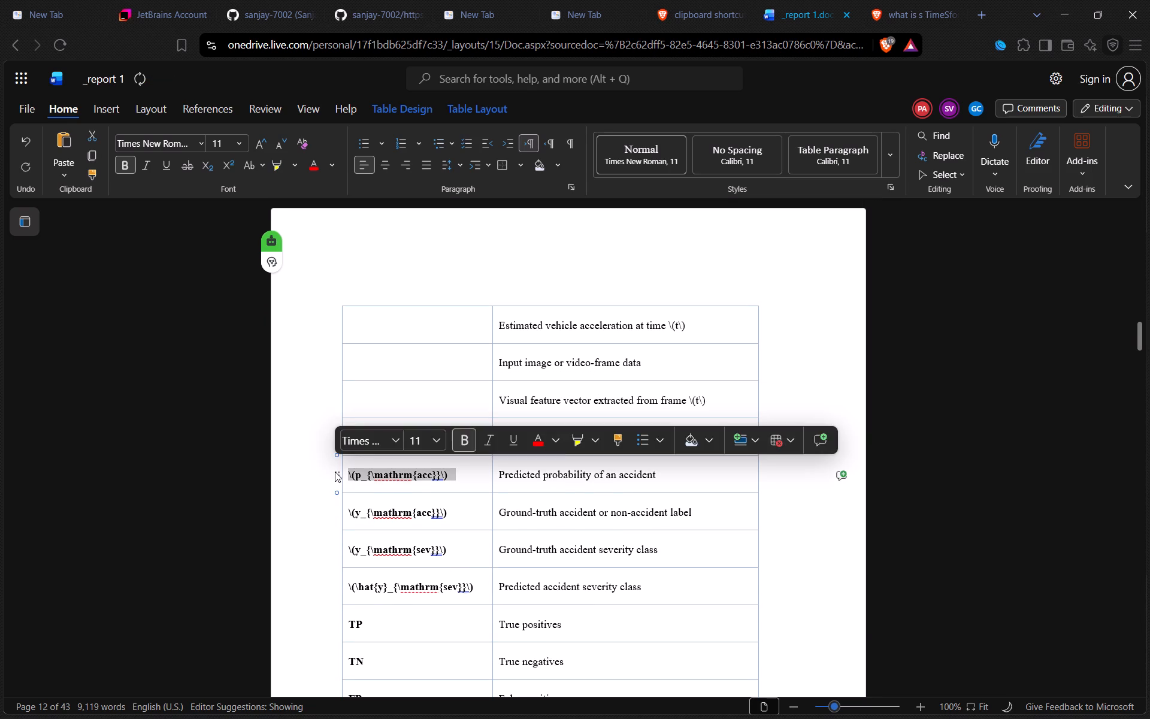
key(BackSpace)
drag(457, 512, 338, 511)
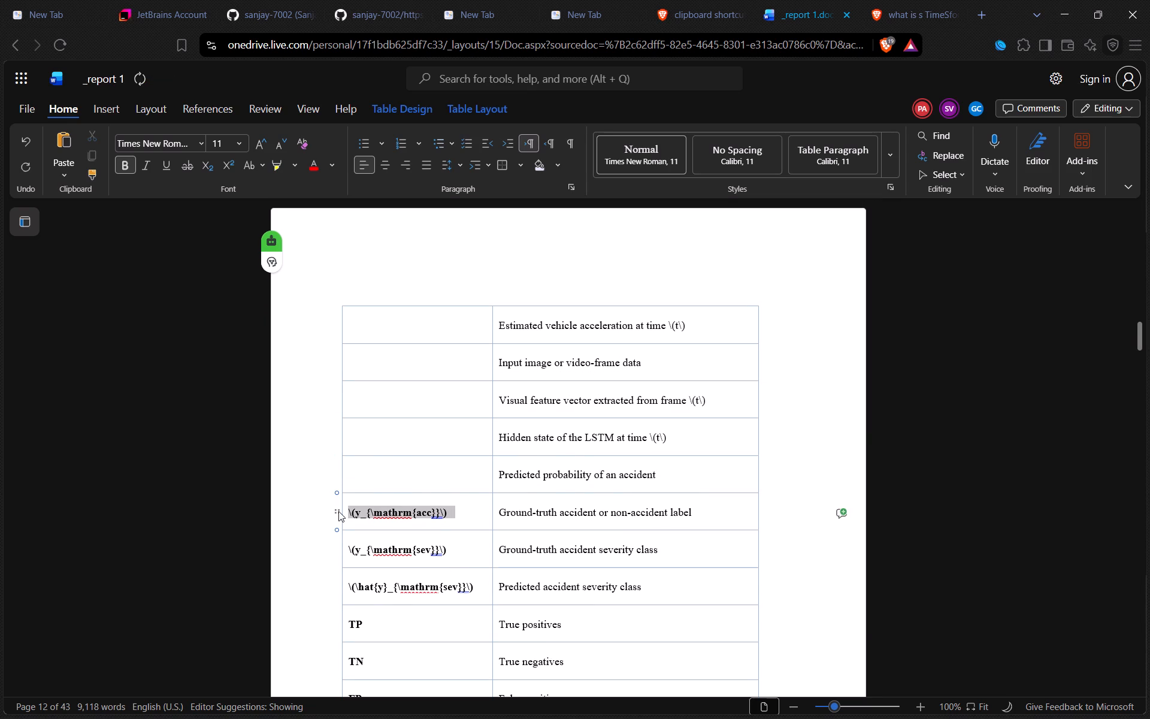
drag(338, 511, 337, 512)
key(BackSpace)
Clear the LaTeX symbols for the ground-truth and predicted accident severity classes in the Symbol column.
scroll(337, 512, down, 1)
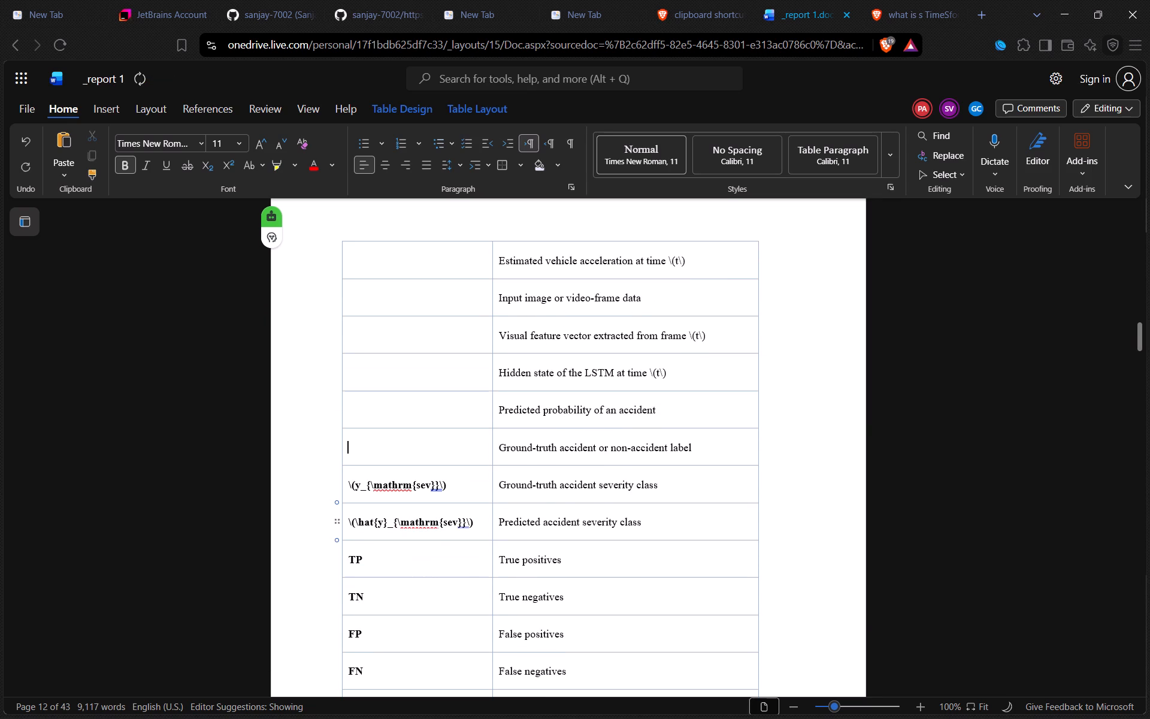
click(449, 491)
drag(449, 491, 292, 496)
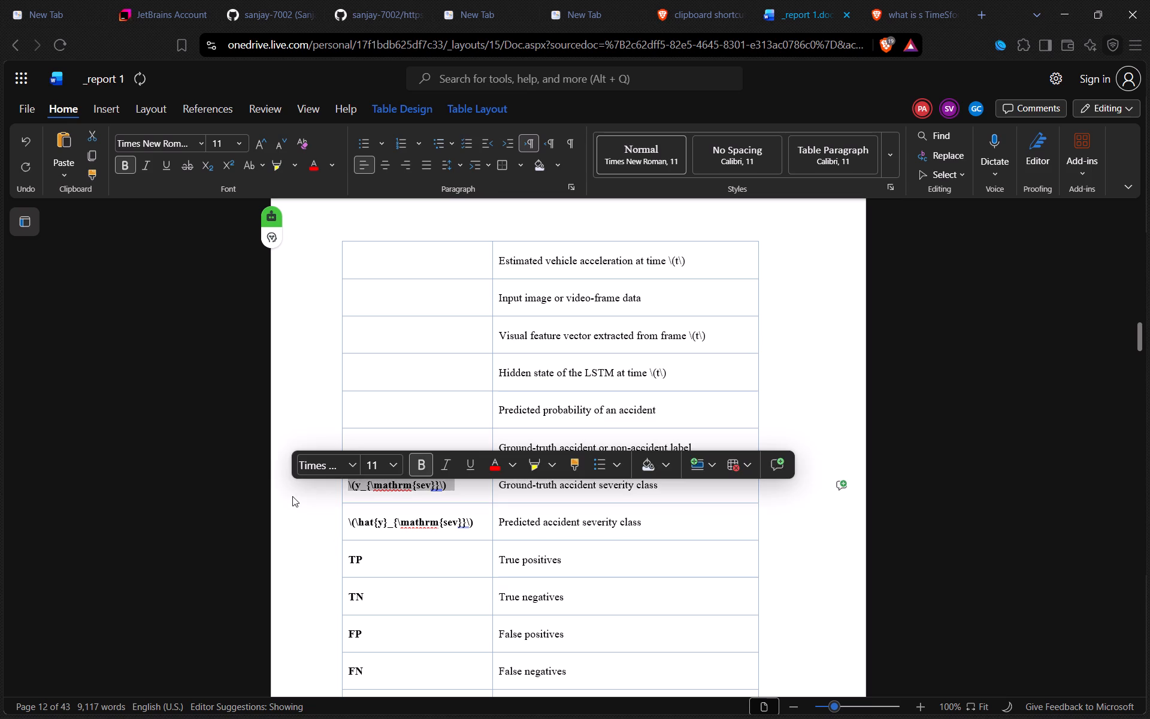
key(BackSpace)
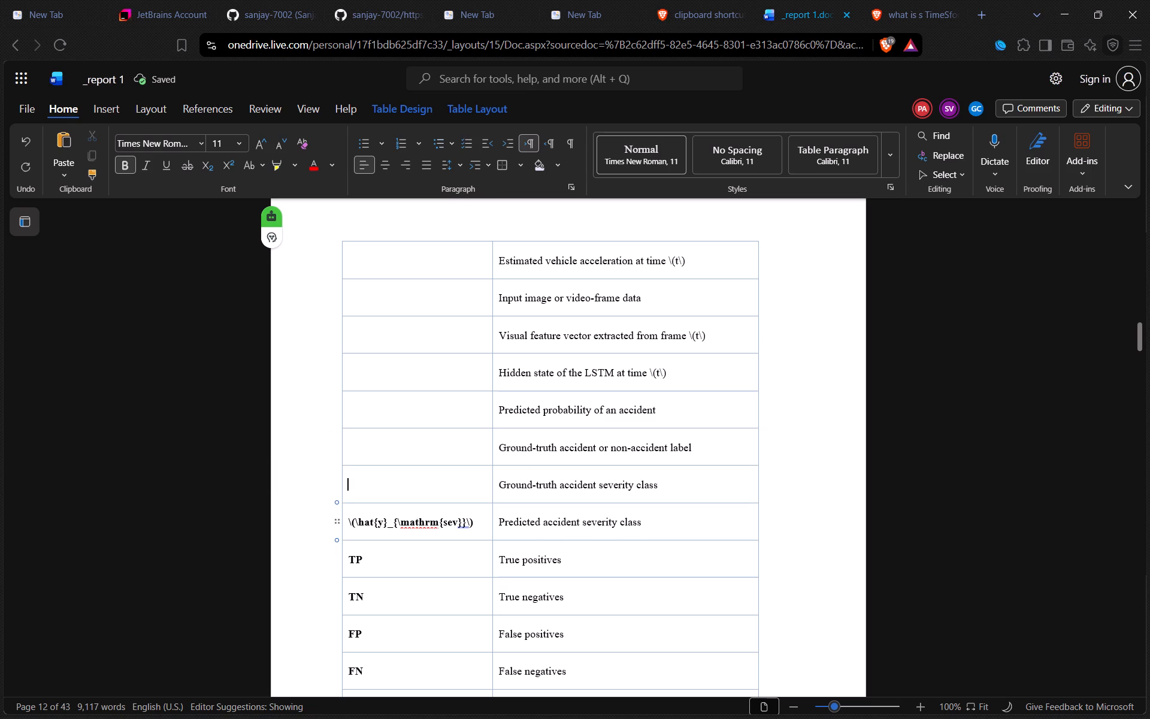
drag(479, 524, 337, 521)
key(BackSpace)
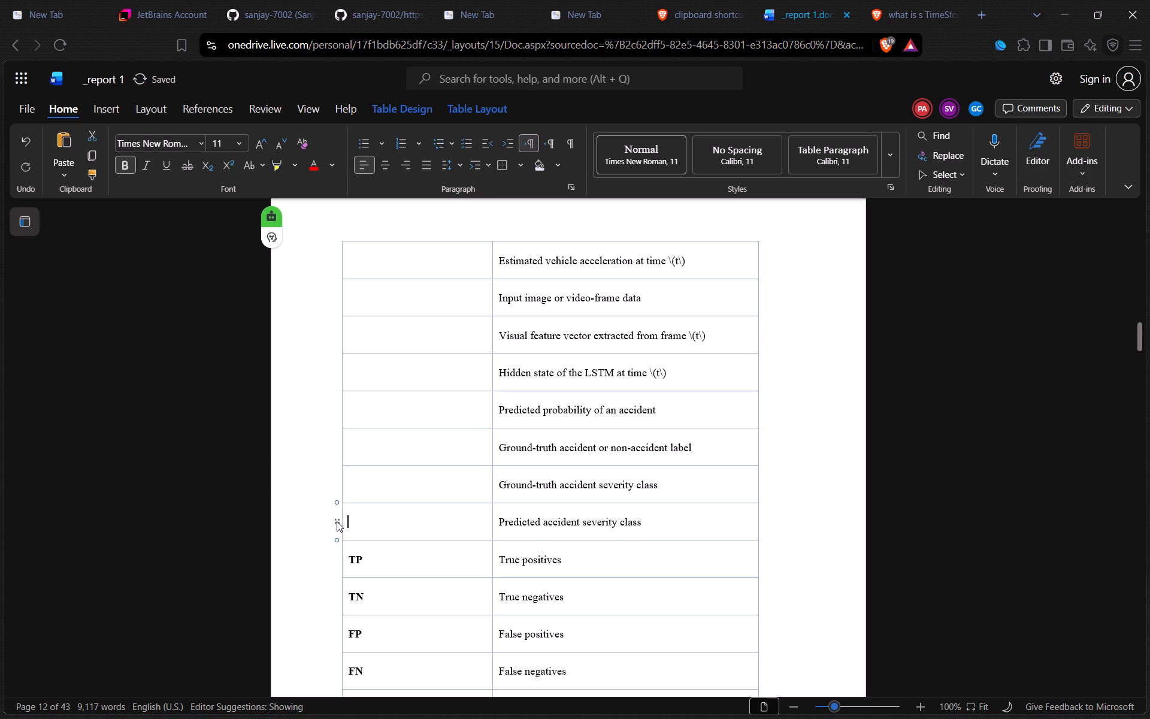
Remove the backslashes around the time variable in the video frame meaning so it reads "Video frame at time step (t)".
scroll(435, 440, up, 3)
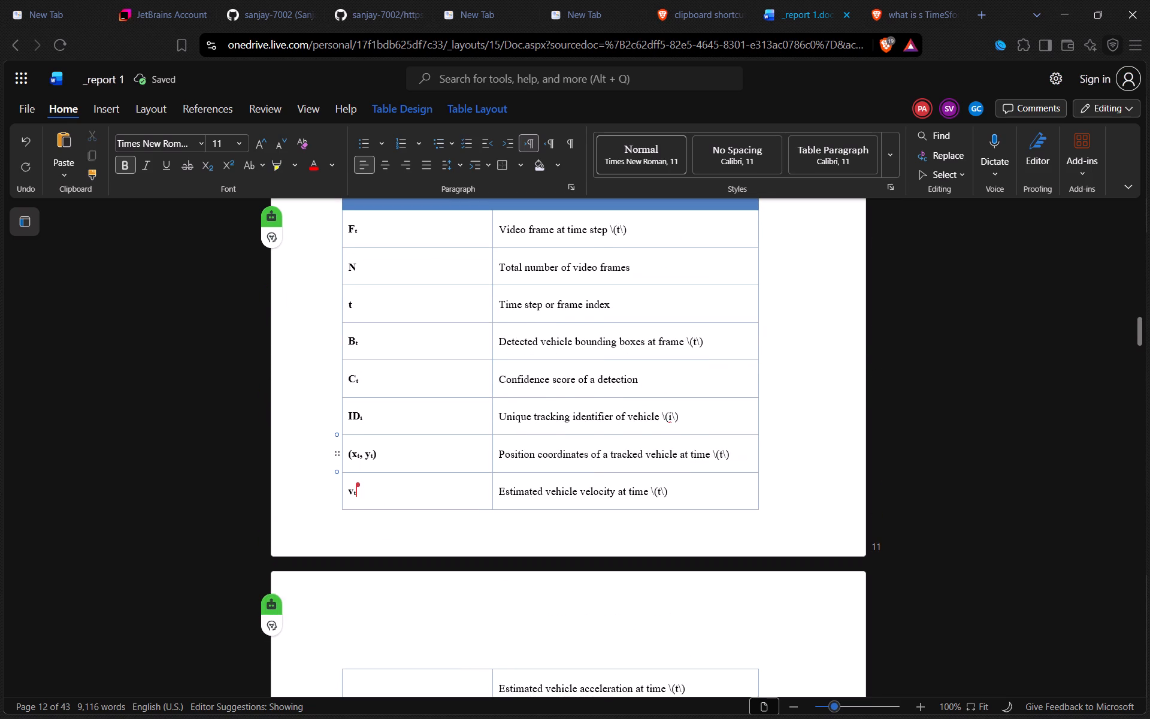
scroll(435, 440, up, 1)
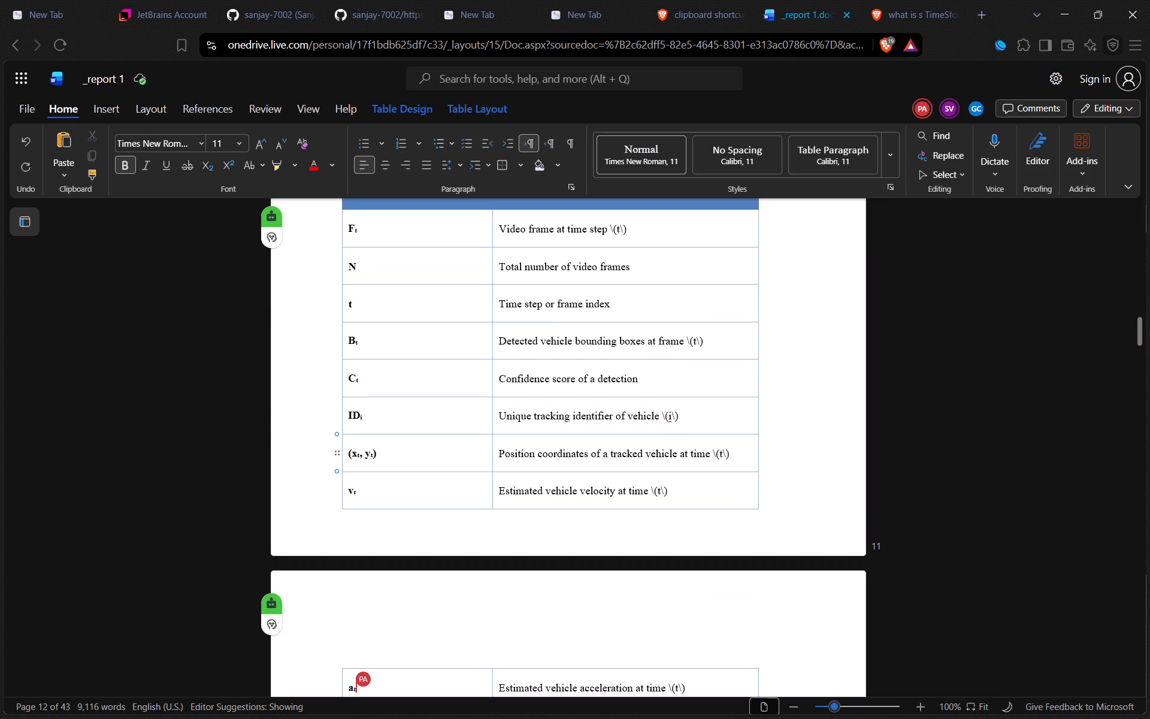
scroll(435, 440, down, 2)
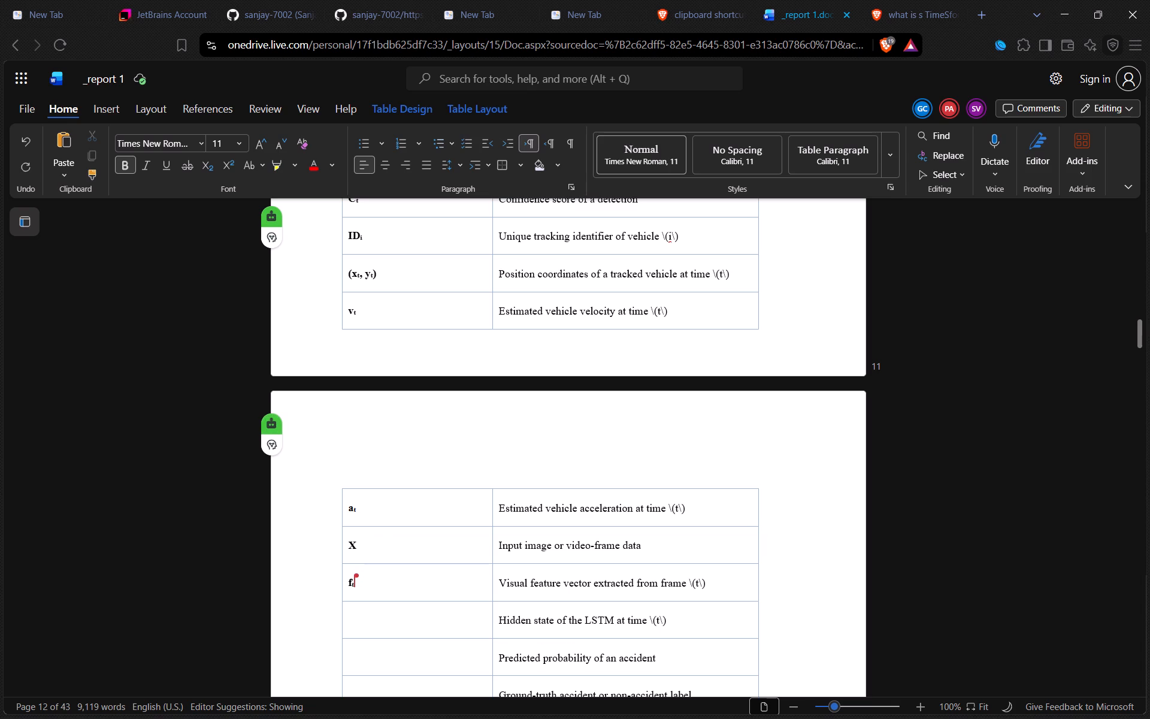
scroll(733, 434, up, 3)
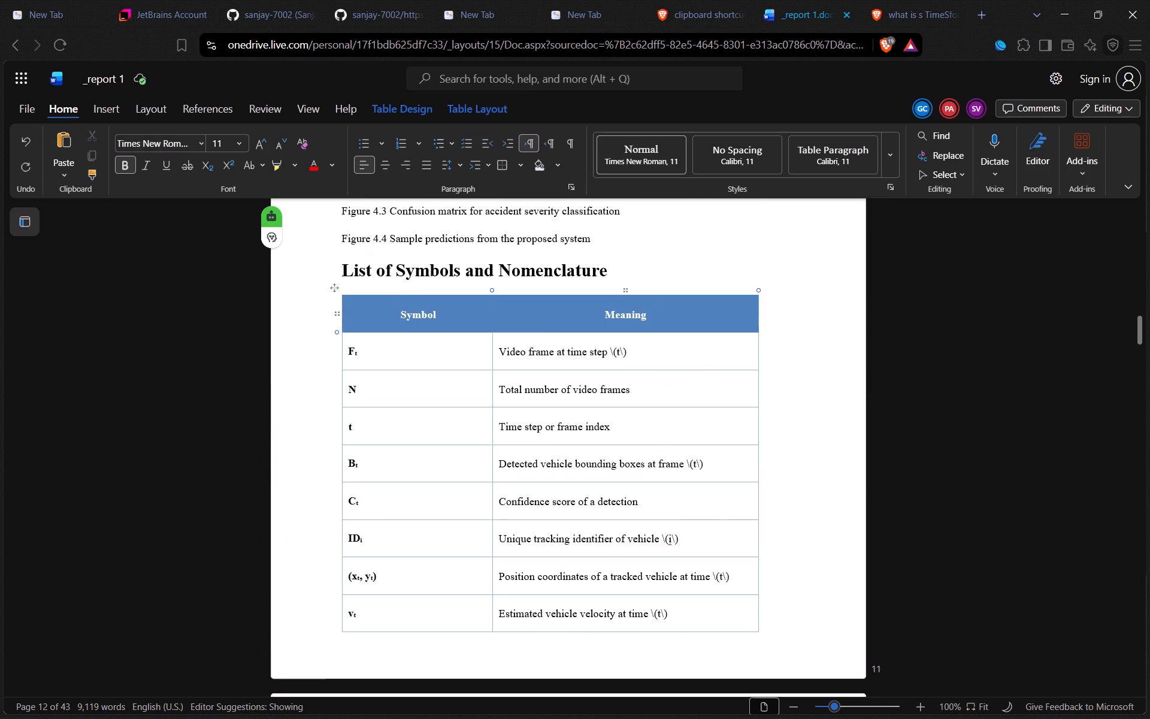
click(627, 354)
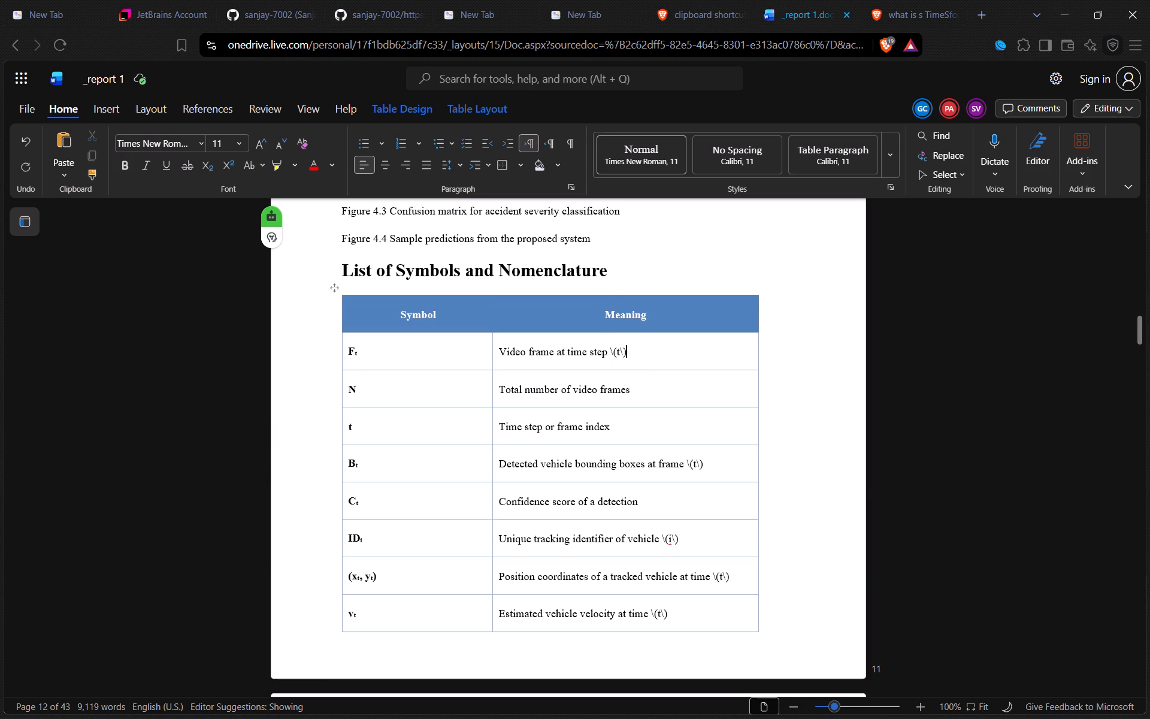
key(BackSpace)
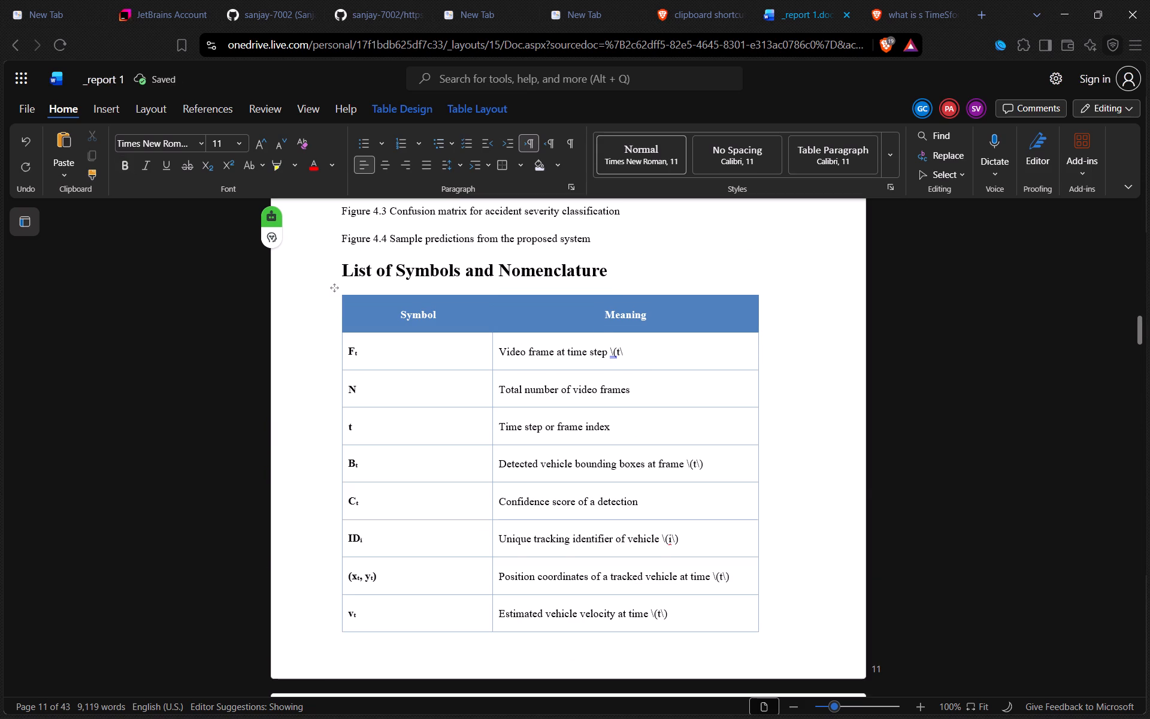
key(BackSpace)
key(shift+parenright)
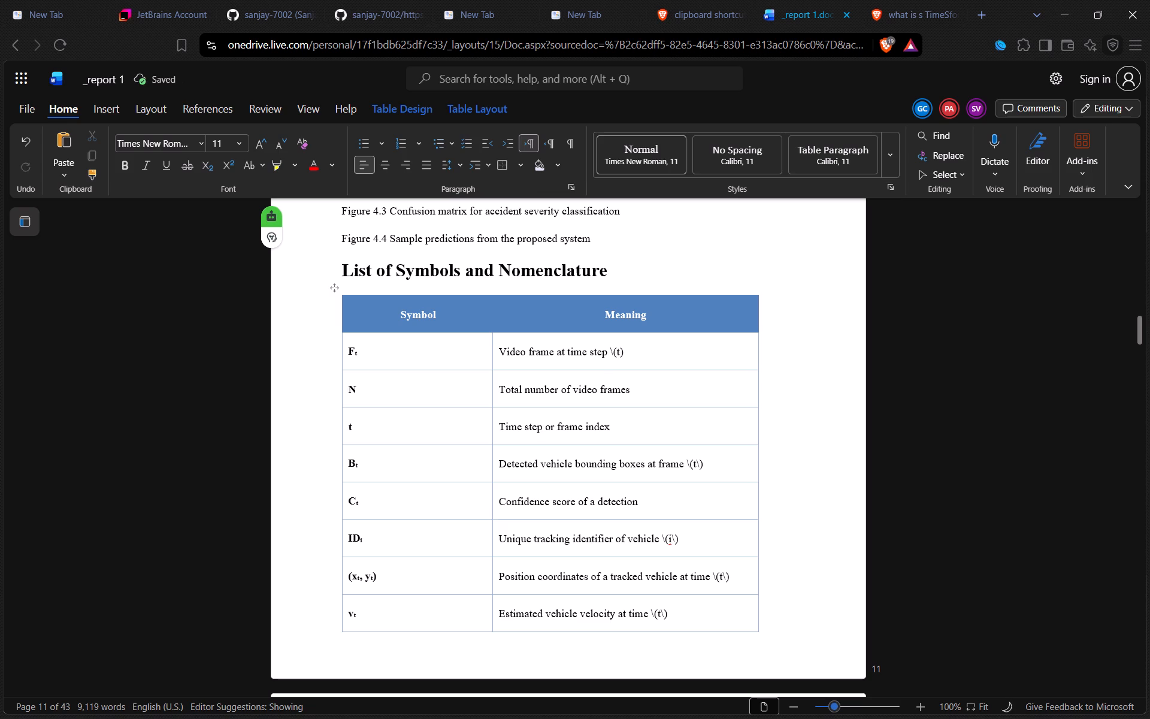
click(615, 352)
click(615, 352)
key(BackSpace)
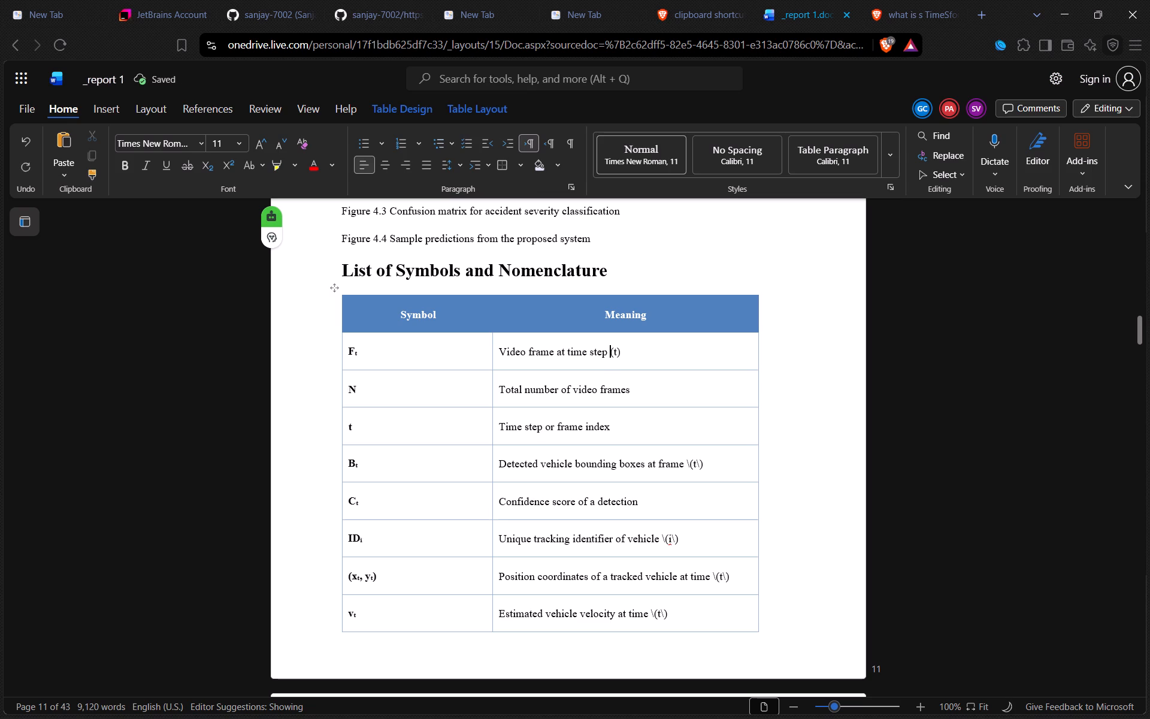
click(613, 354)
key(BackSpace)
key(shift+parenleft)
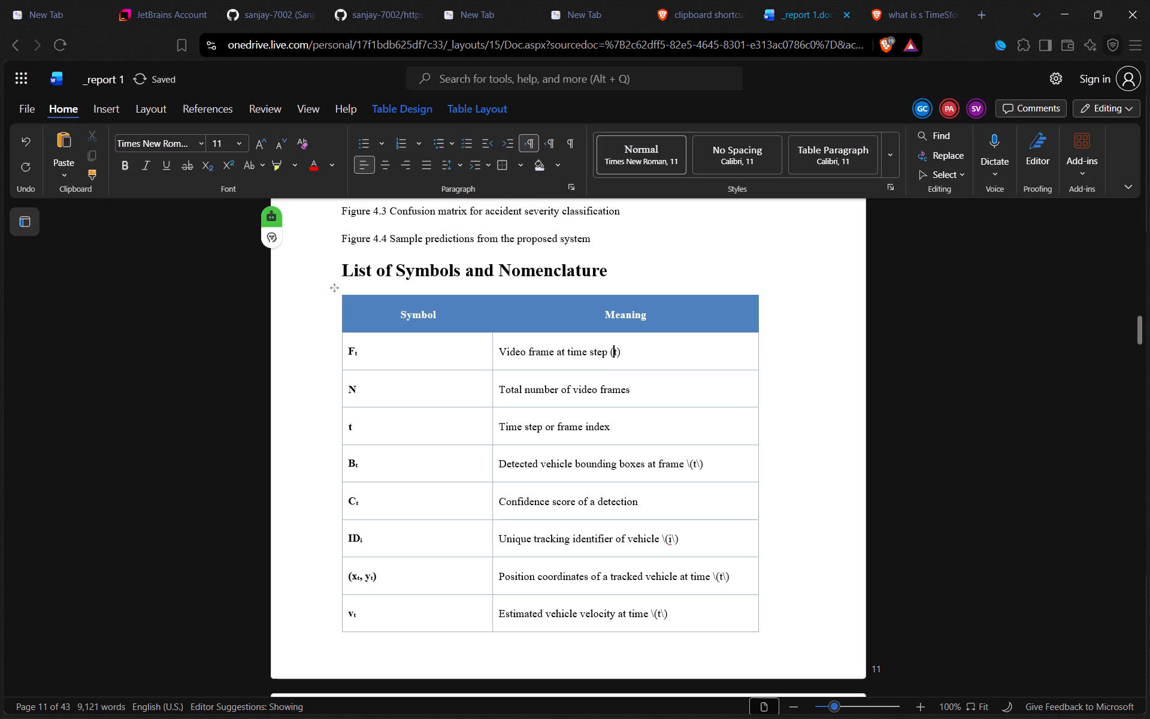
Remove the backslashes from the bounding boxes meaning so it reads "Detected vehicle bounding boxes at frame (t)".
click(703, 469)
key(Left)
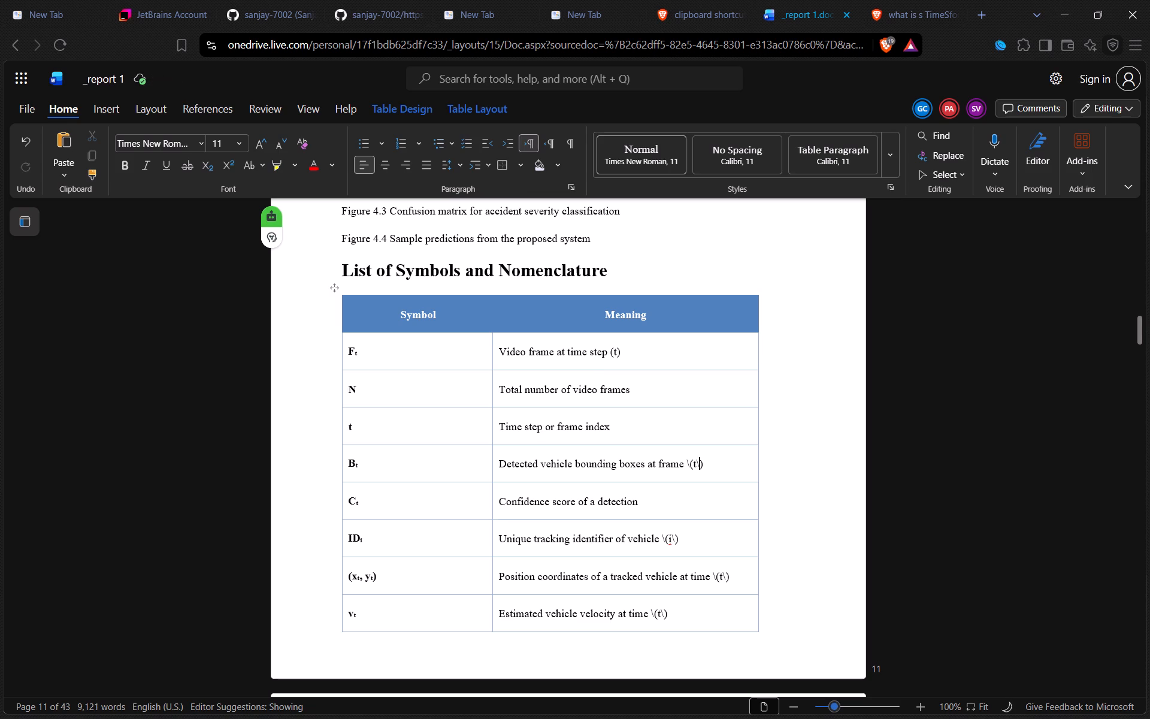
key(BackSpace)
key(Left)
key(Left)
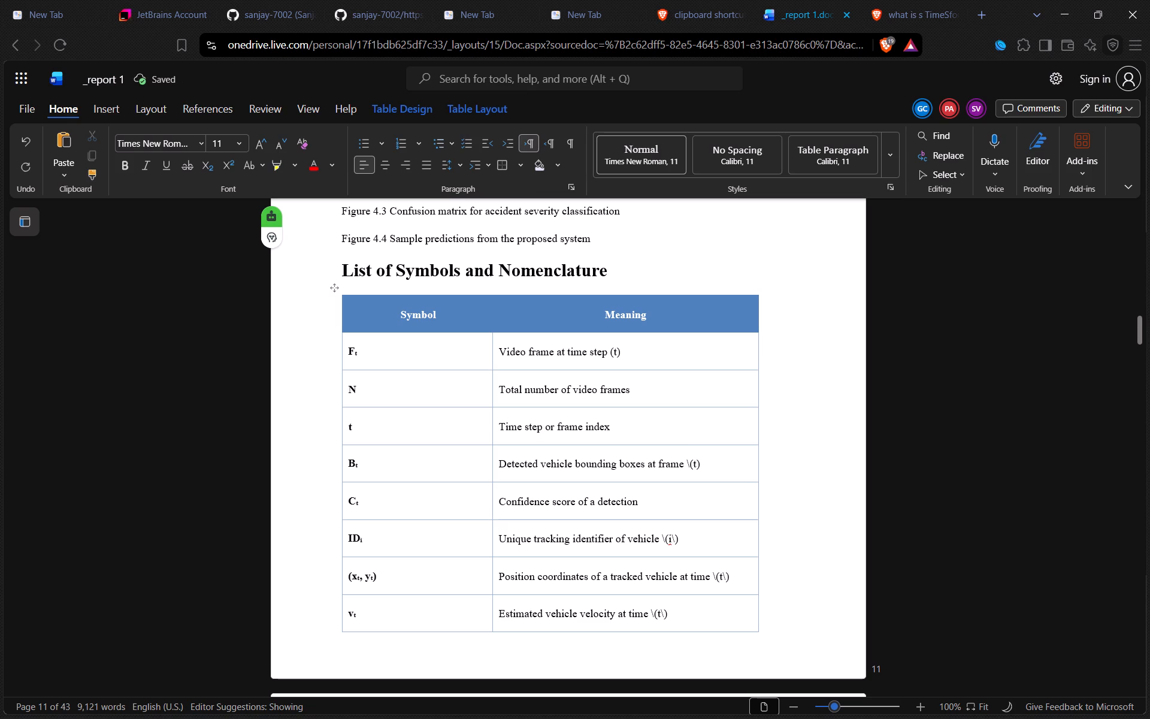
key(Left)
key(Right)
key(BackSpace)
Remove the backslashes from the tracking identifier meaning so it reads "Unique tracking identifier of vehicle (i)".
click(680, 541)
key(Left)
key(BackSpace)
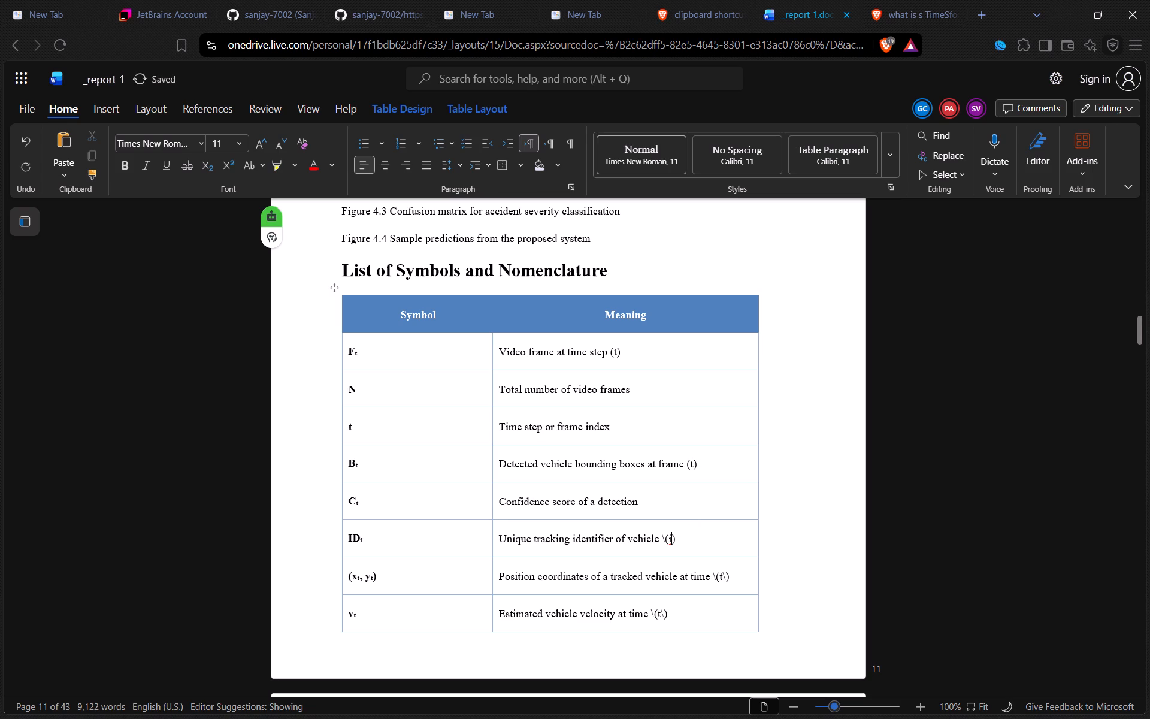
key(Left)
key(Left)
key(BackSpace)
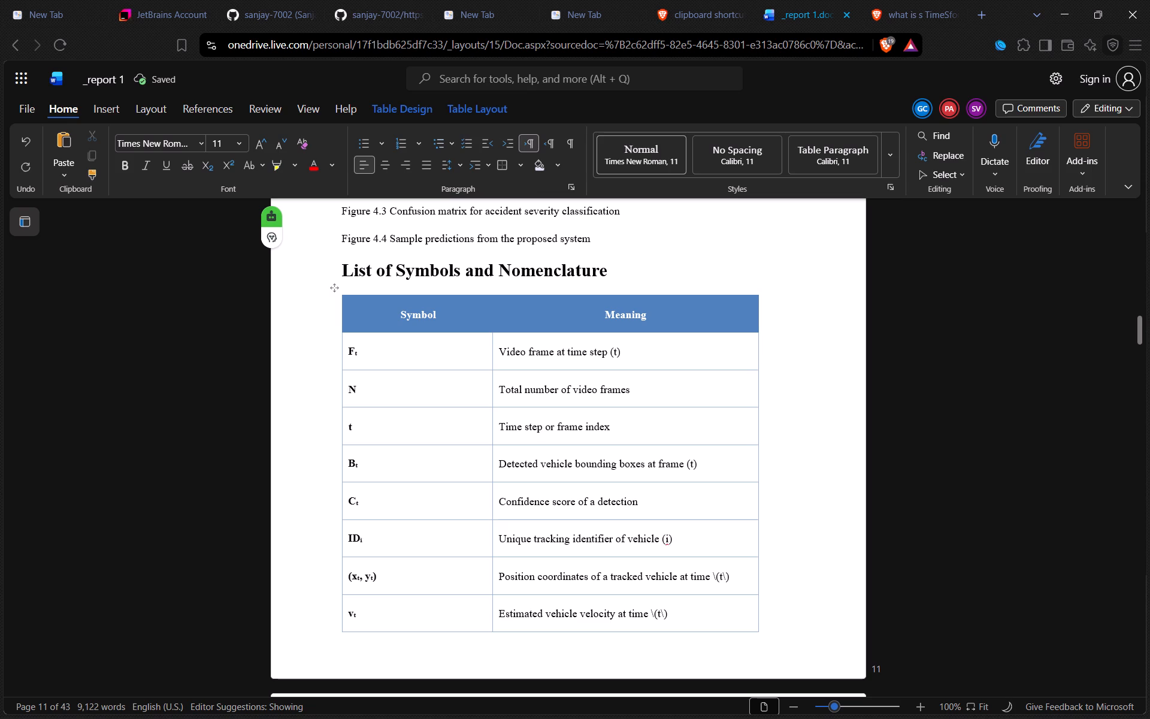
Remove the backslashes from the position coordinates meaning so it reads "Position coordinates of a tracked vehicle at time (t)".
click(726, 577)
key(Delete)
key(shift+parenright)
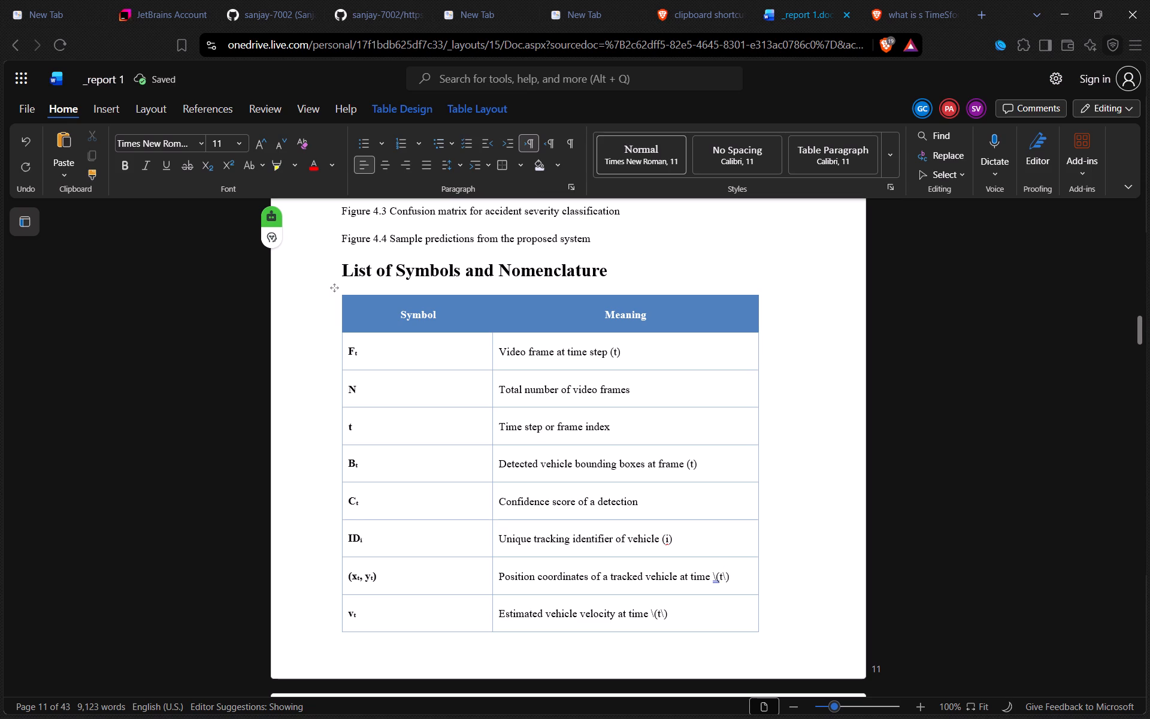
key(Left)
key(BackSpace)
key(Left)
key(Left)
key(BackSpace)
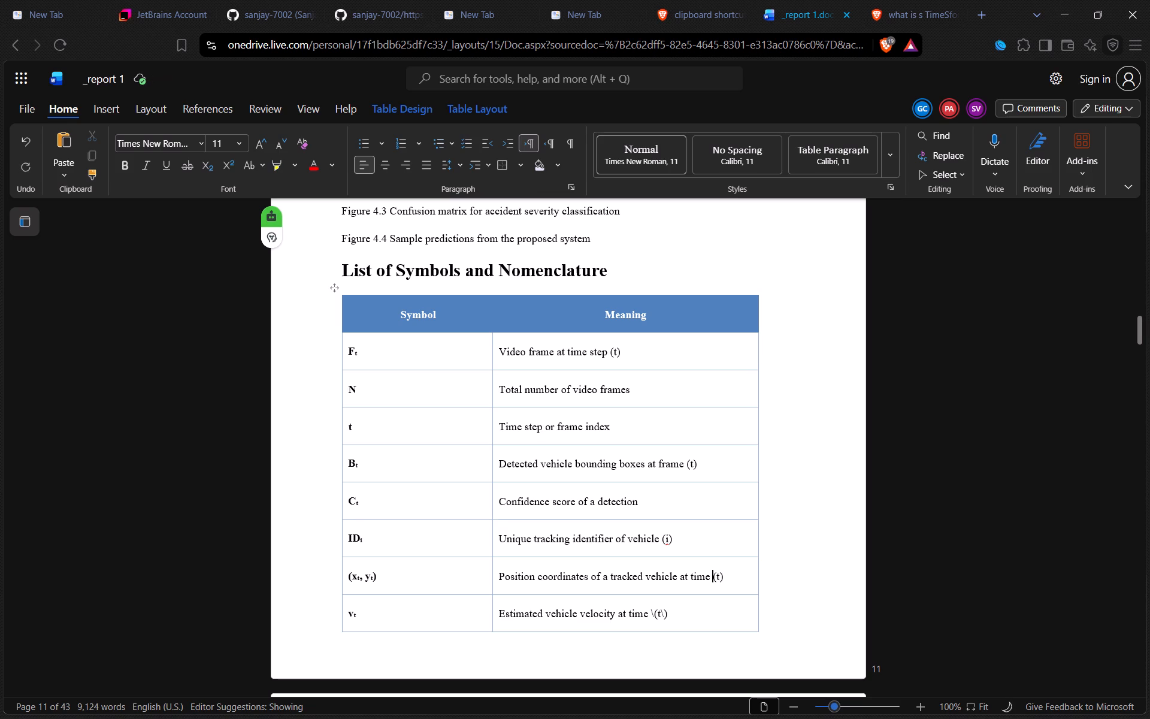
Remove the backslashes from the velocity meaning so it reads "Estimated vehicle velocity at time (t)".
key(Down)
key(Left)
key(BackSpace)
key(Left)
key(Left)
key(BackSpace)
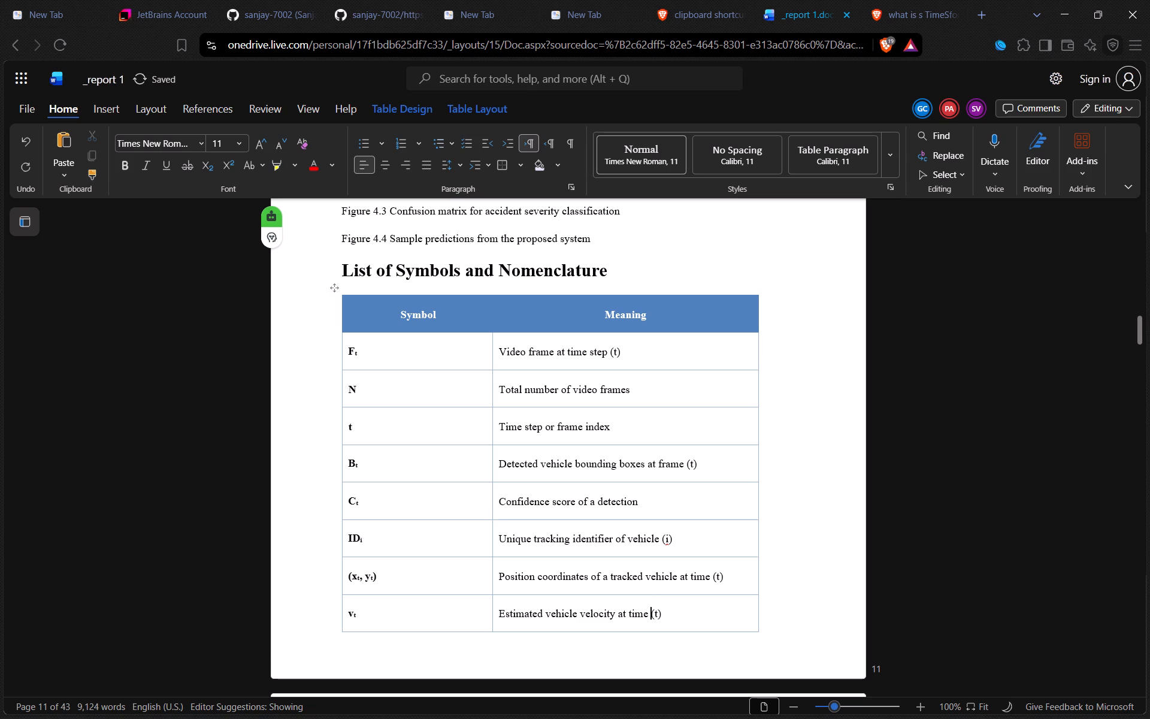
Remove the backslashes from the acceleration meaning so it reads "Estimated vehicle acceleration at time (t)".
scroll(653, 616, down, 2)
scroll(700, 682, down, 1)
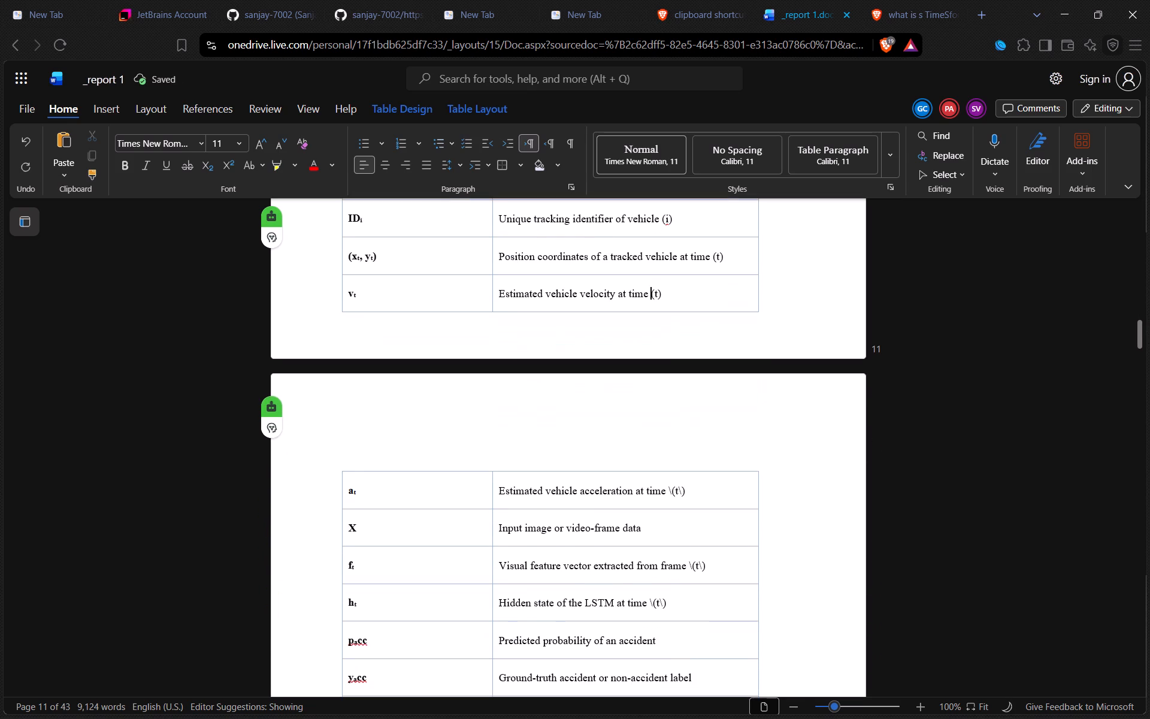
click(682, 490)
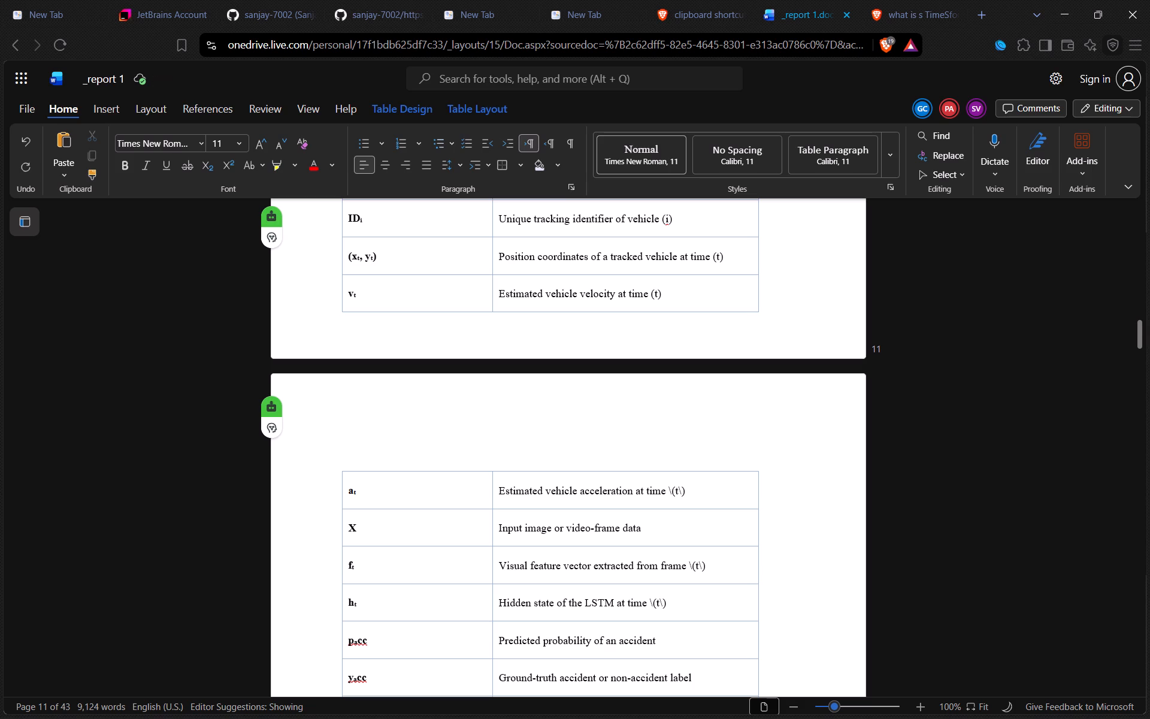
key(BackSpace)
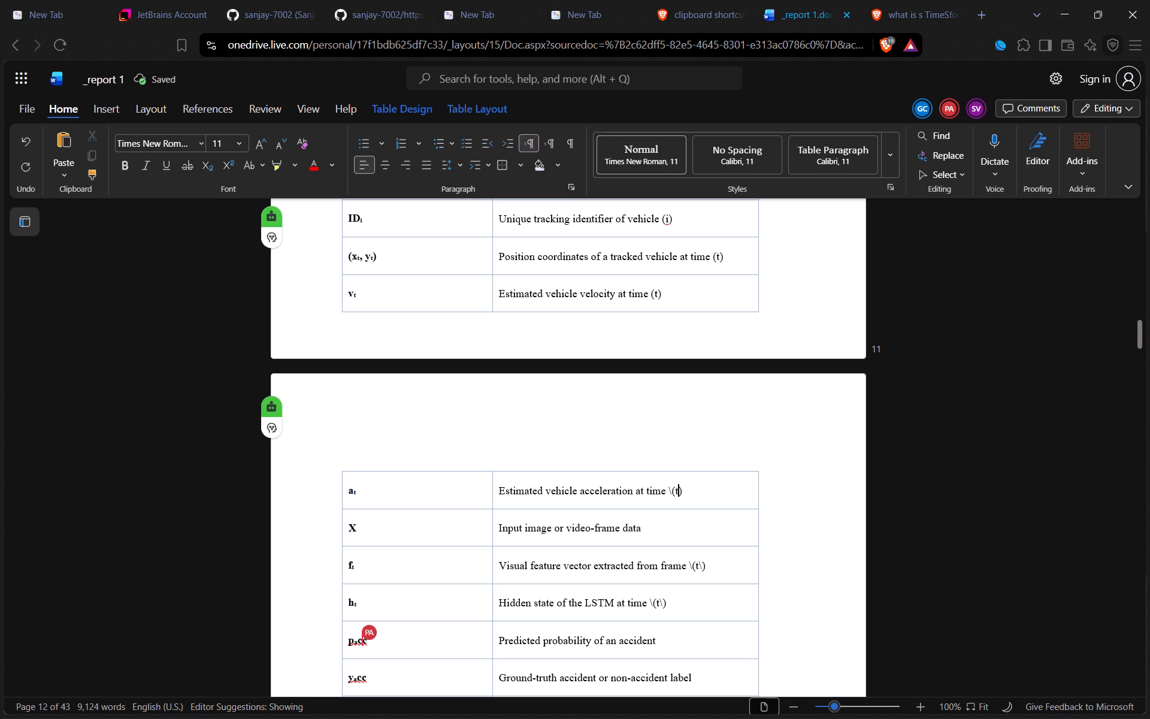
click(673, 496)
key(BackSpace)
Remove the backslashes from the visual feature vector meaning so it reads "Visual feature vector extracted from frame (t)".
click(698, 569)
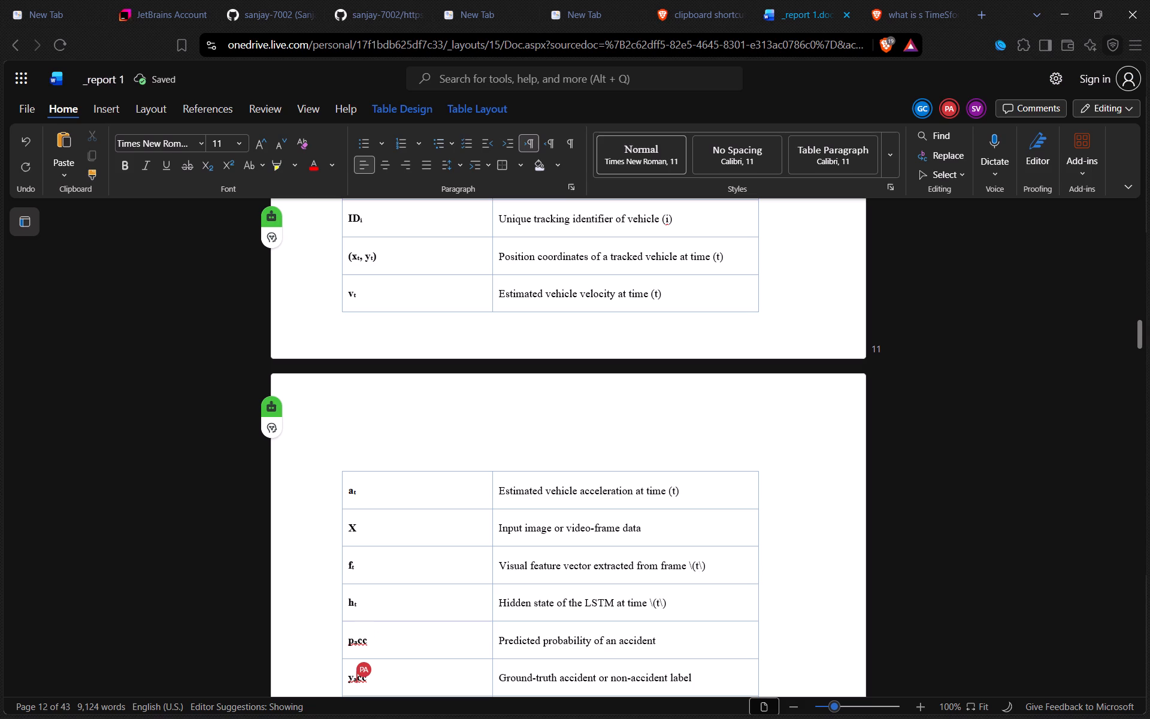
click(703, 567)
key(BackSpace)
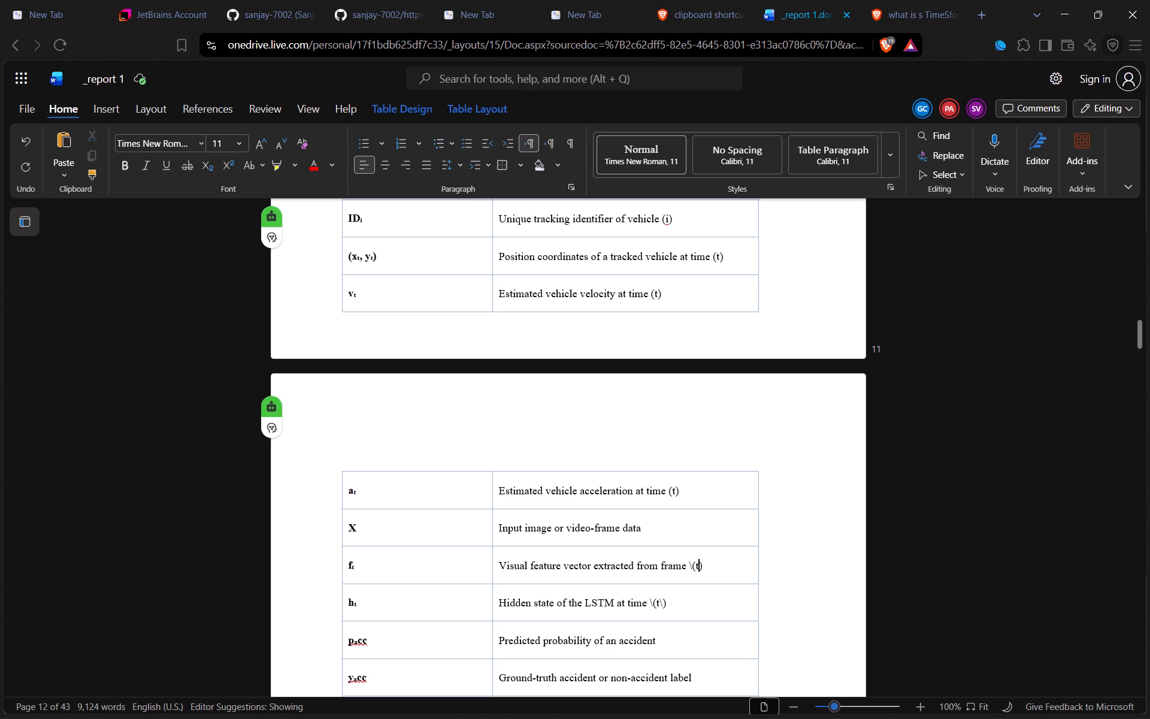
click(695, 566)
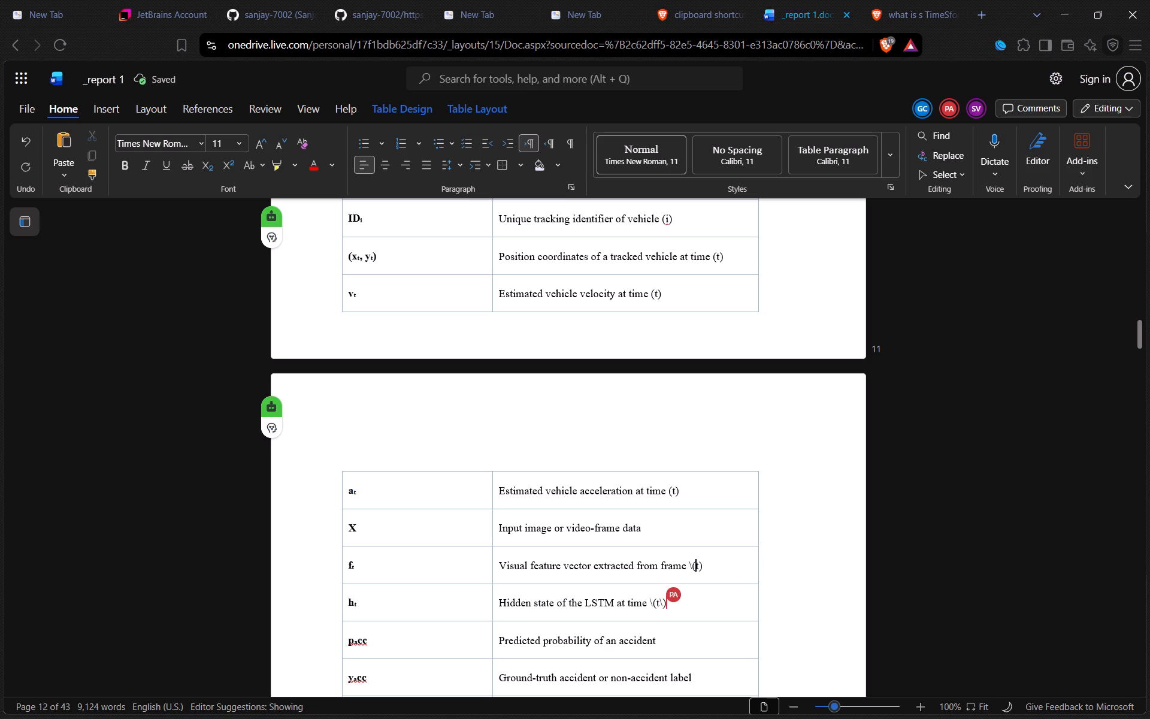
click(692, 566)
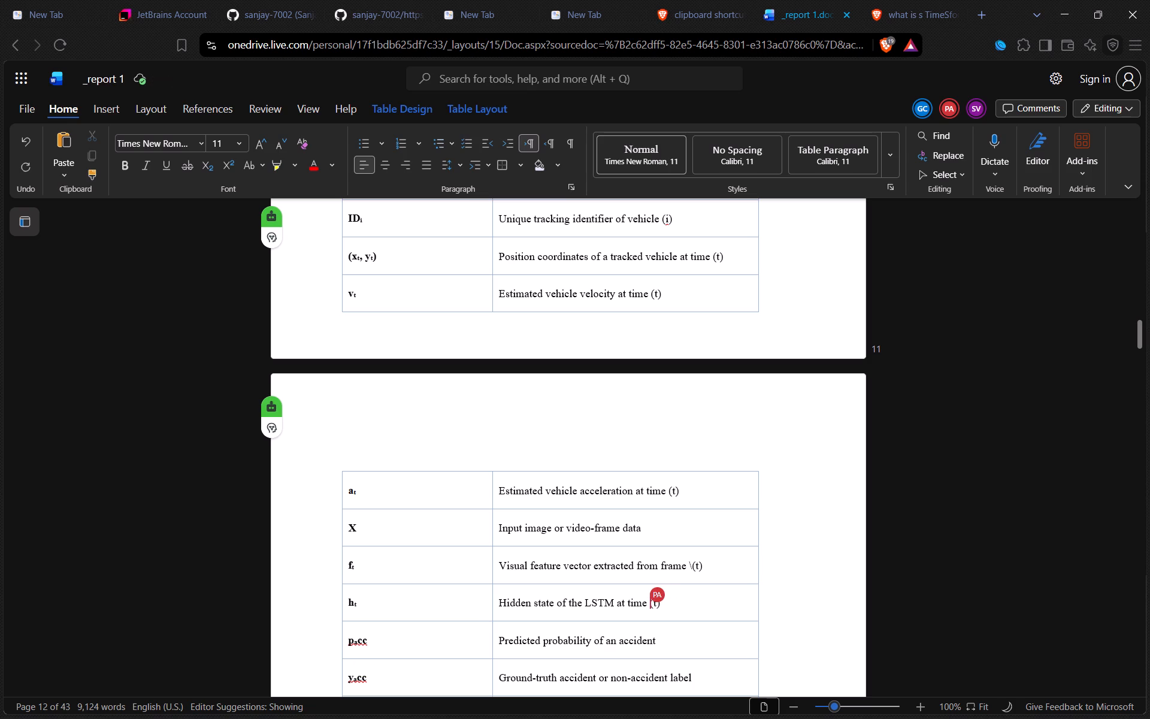
key(BackSpace)
Check the remaining rows of the symbols table and the List of Tables for leftover raw notation and layout problems.
scroll(718, 620, down, 1)
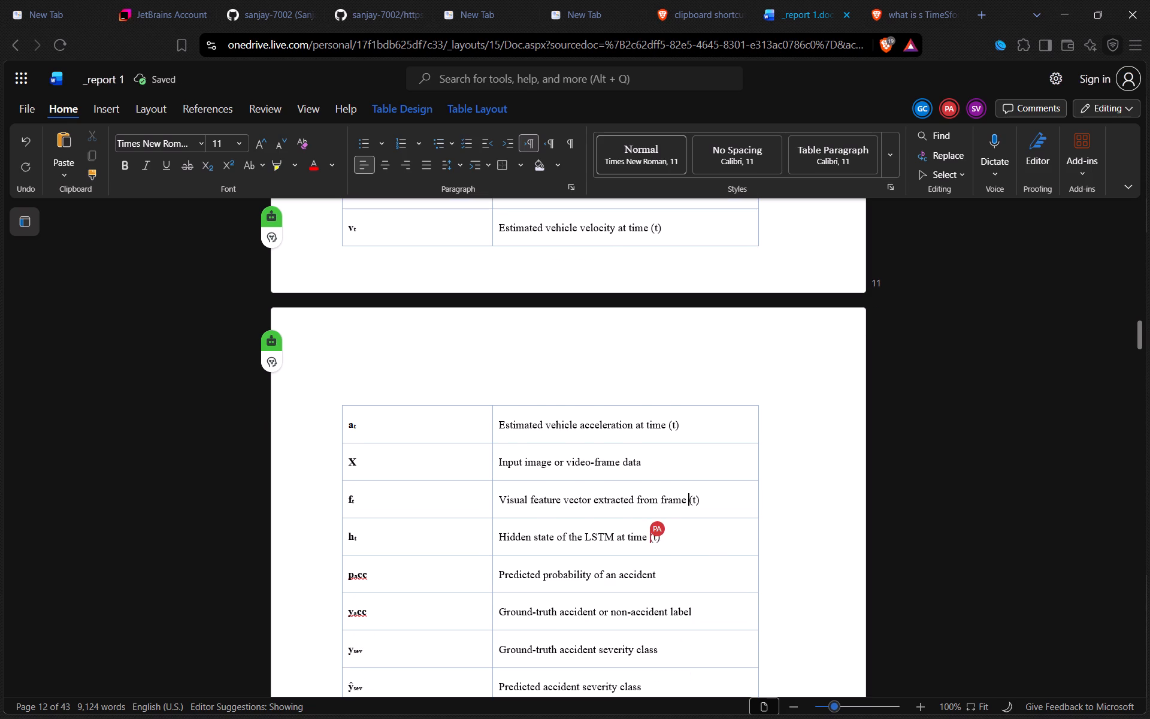
scroll(691, 651, down, 1)
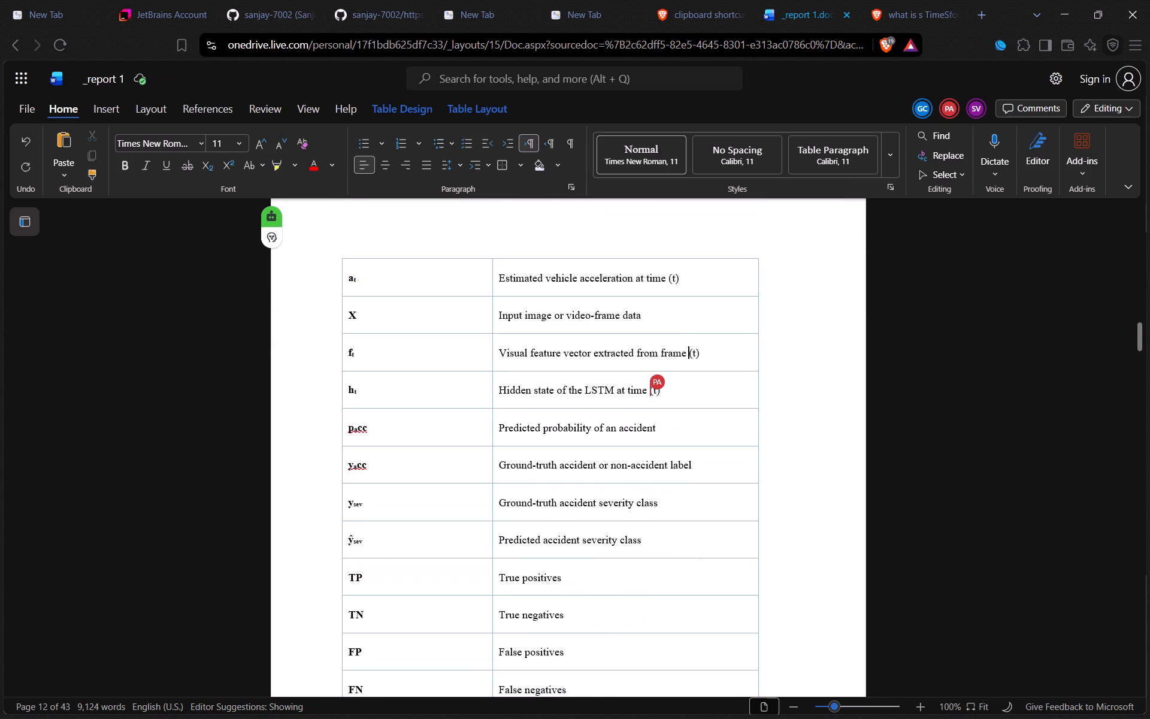
scroll(585, 509, down, 5)
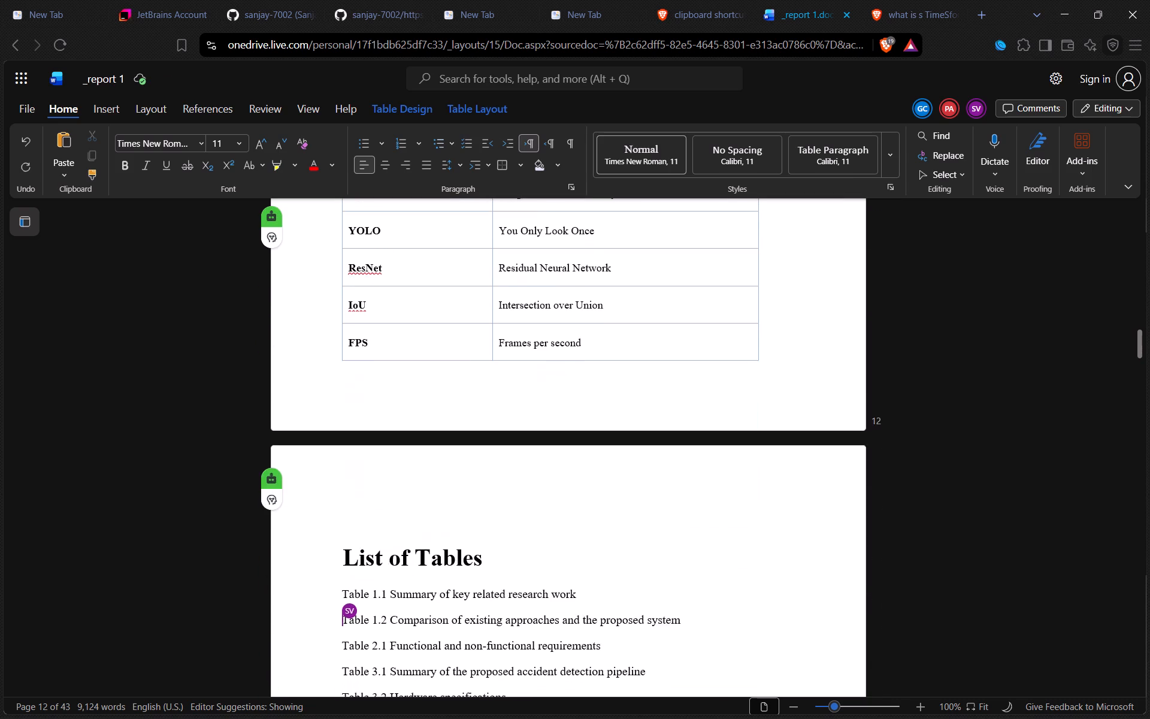
scroll(585, 509, down, 5)
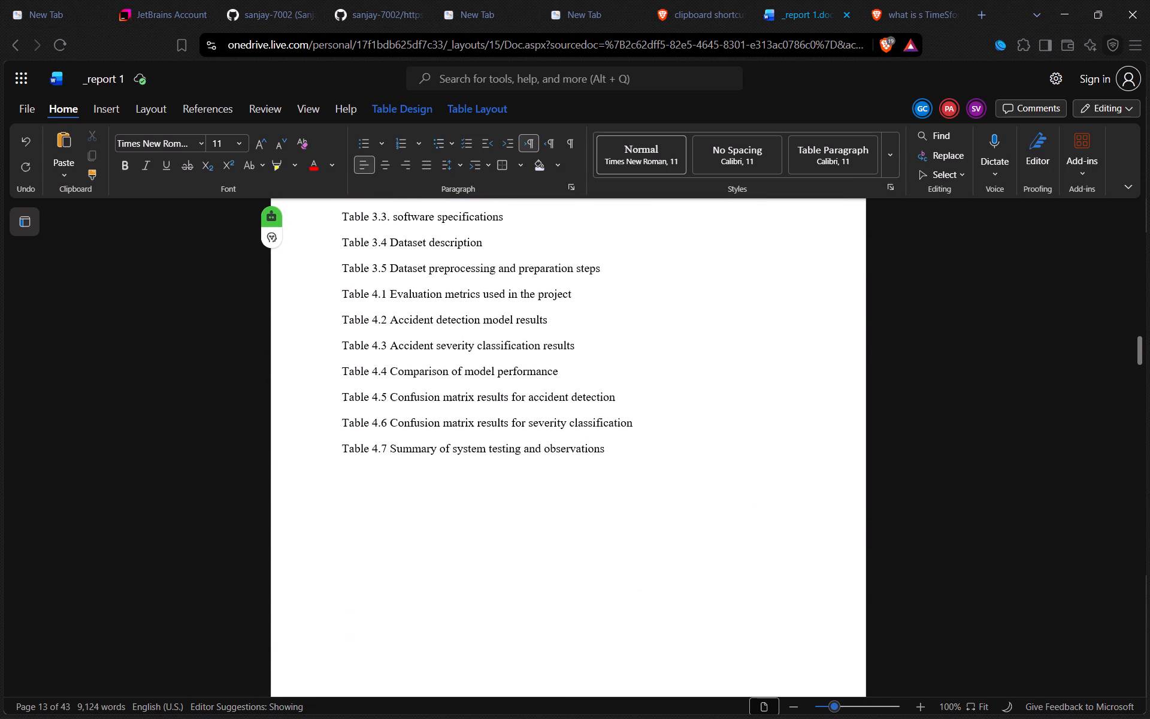
scroll(585, 509, down, 3)
scroll(585, 509, up, 2)
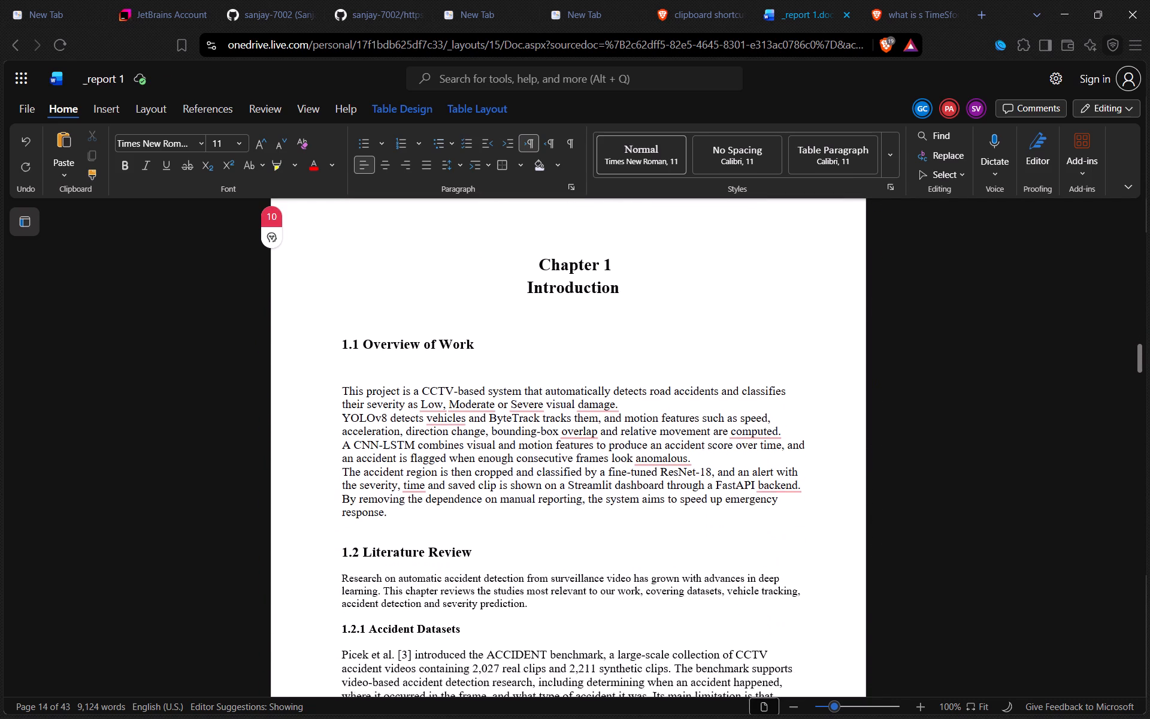
scroll(585, 509, up, 5)
scroll(585, 509, down, 2)
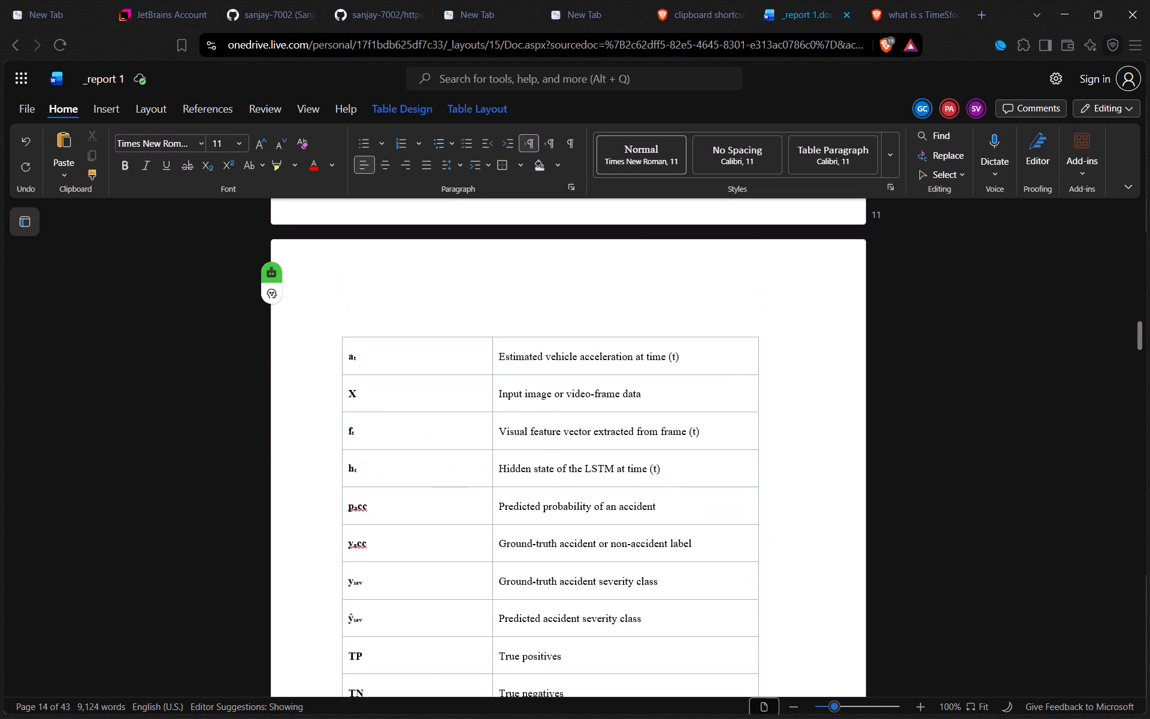
Review the layout from Chapter 1's research gap and related-work table through Chapter 2's objectives and the 2.2.1 requirements table.
scroll(585, 509, down, 6)
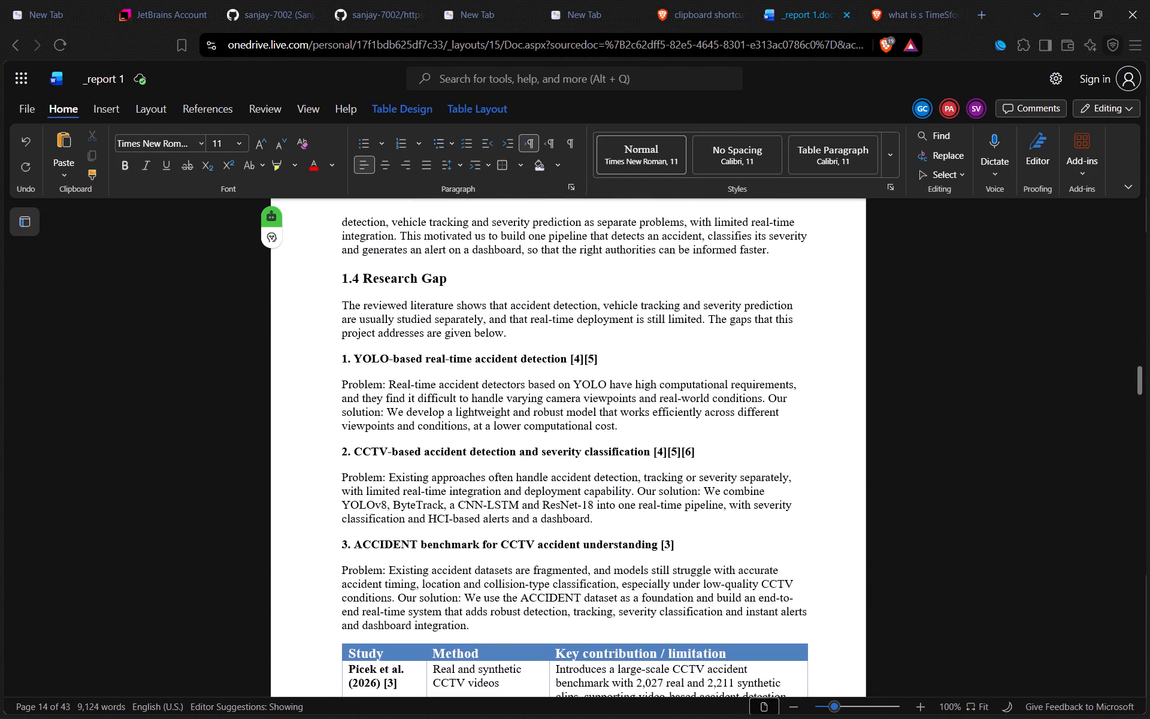
scroll(585, 509, down, 3)
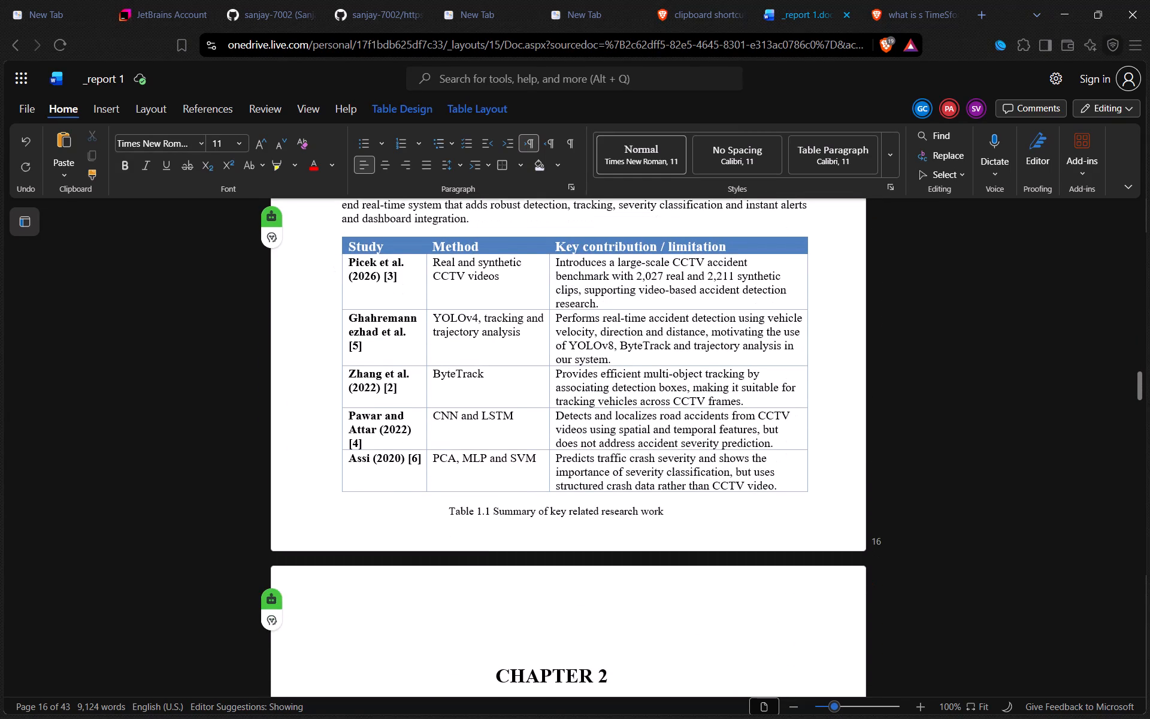
scroll(585, 509, down, 2)
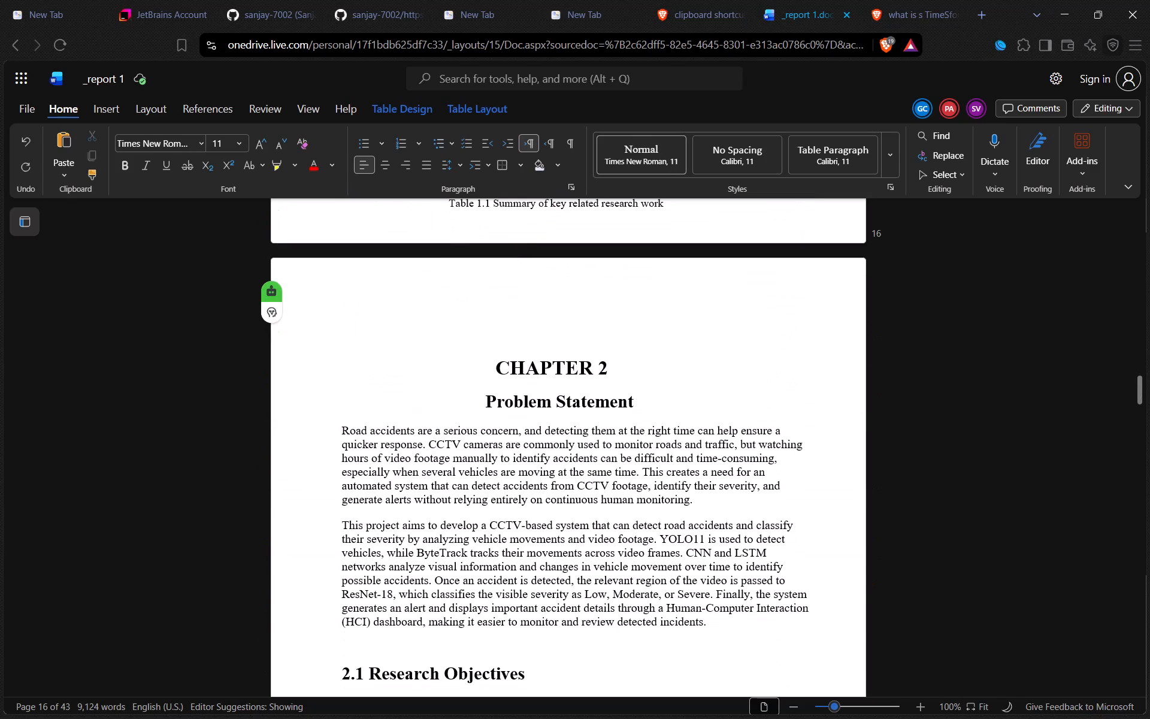
scroll(585, 509, down, 2)
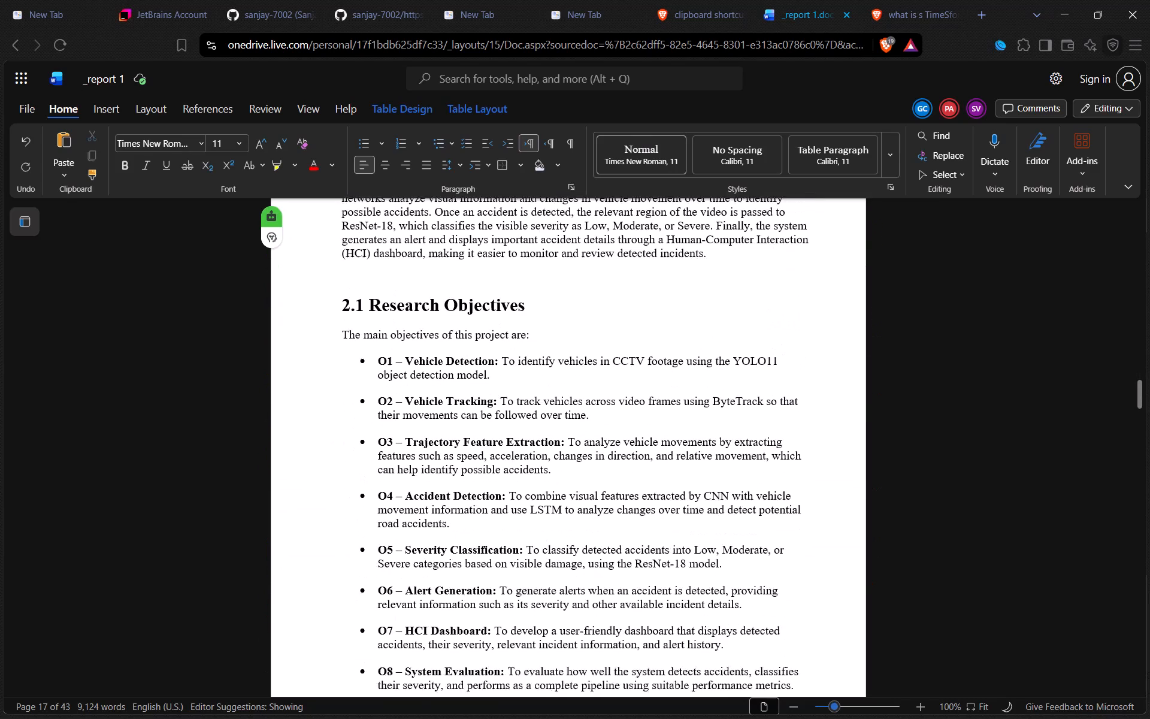
scroll(585, 509, down, 3)
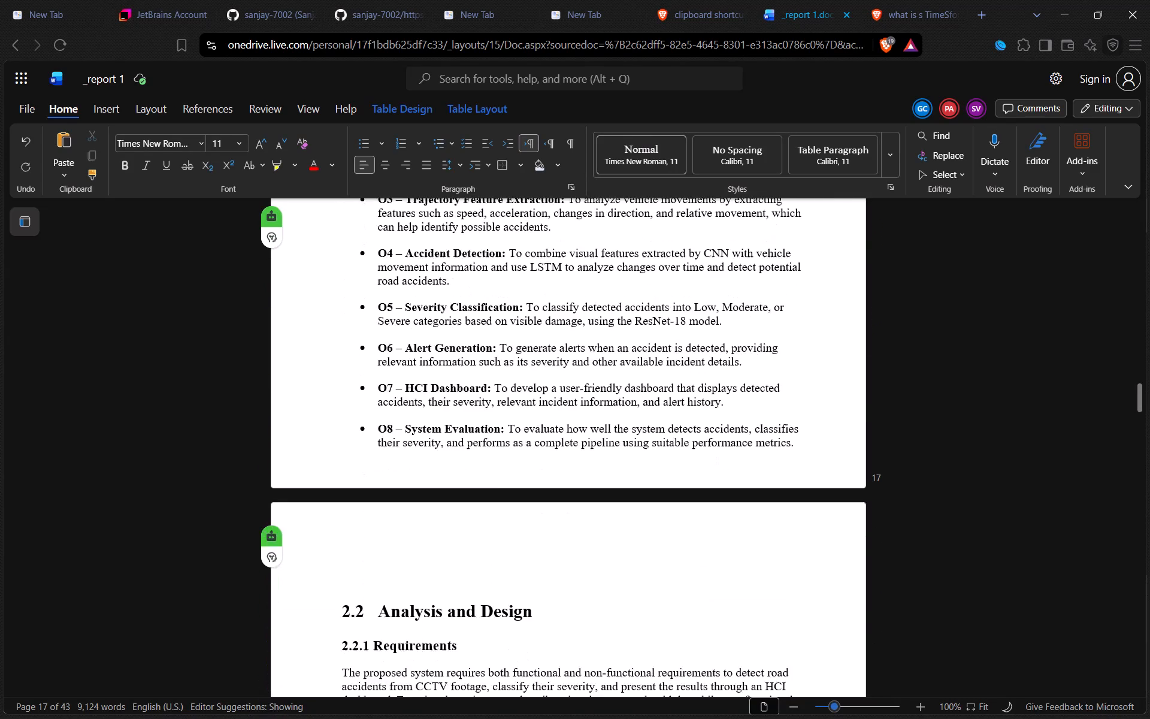
scroll(585, 509, down, 3)
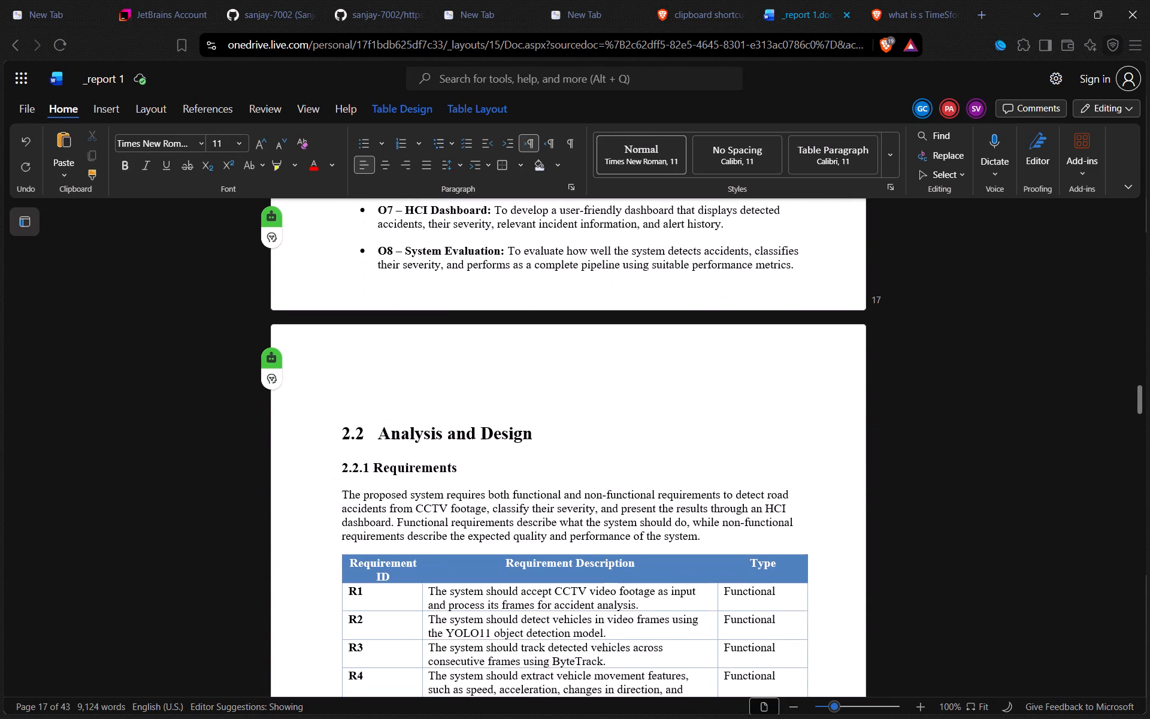
scroll(585, 509, down, 3)
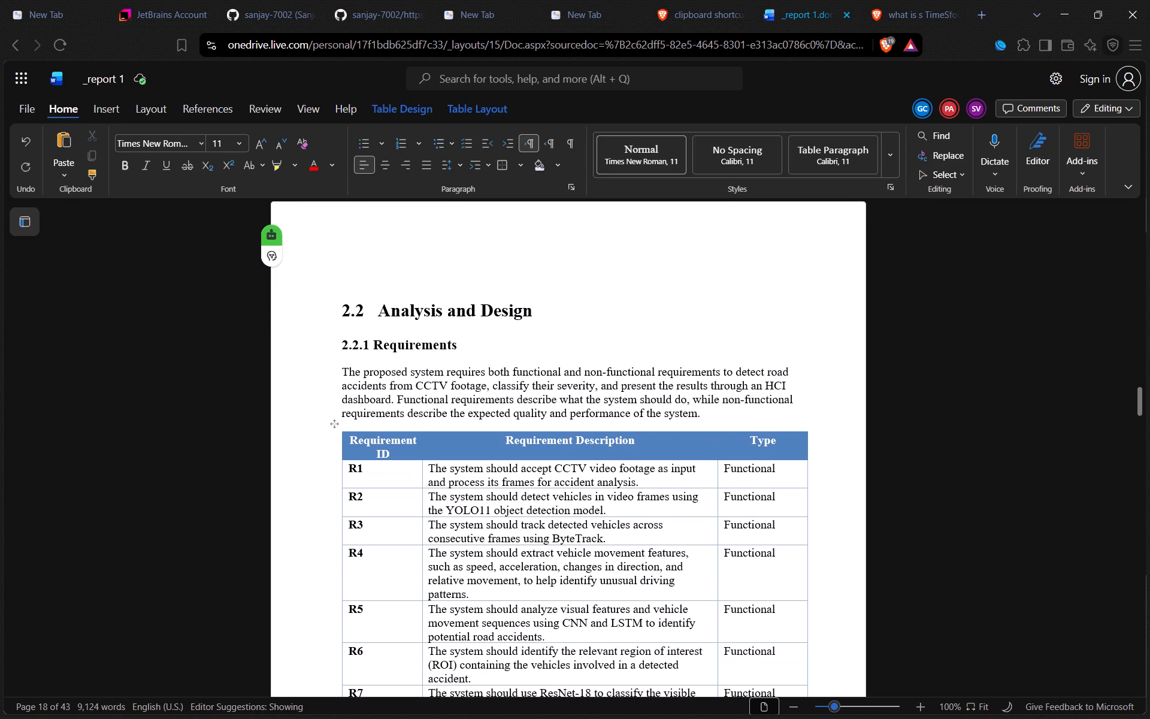
scroll(585, 509, down, 4)
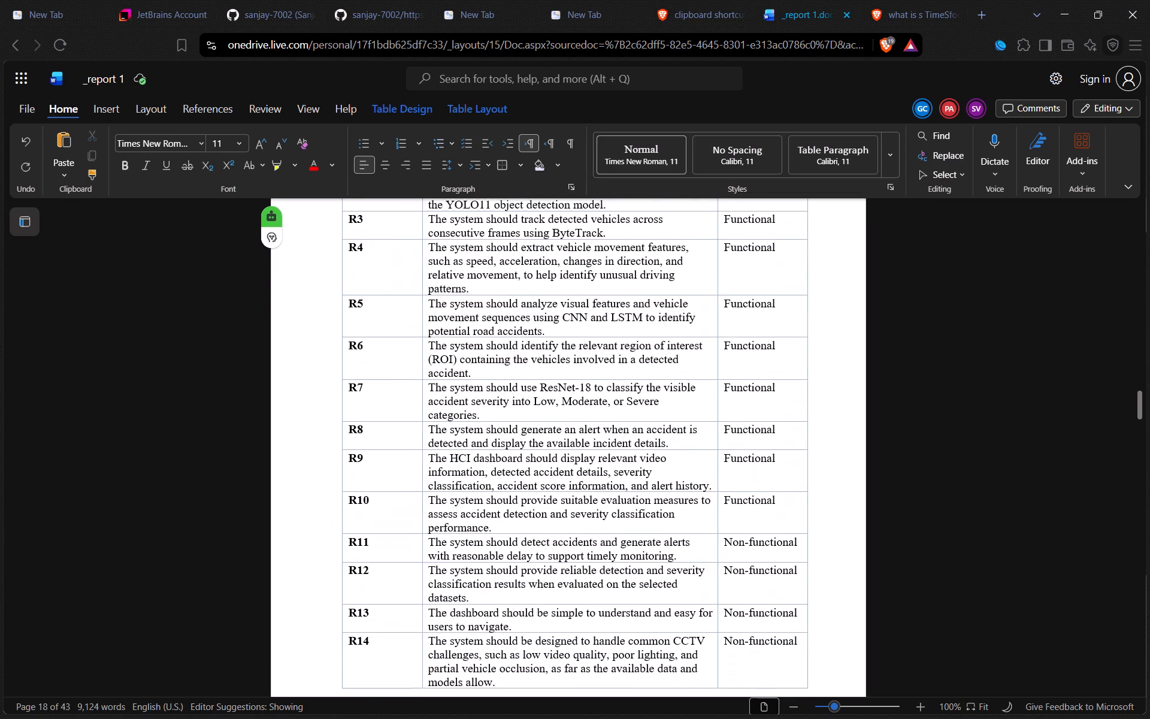
scroll(585, 509, up, 2)
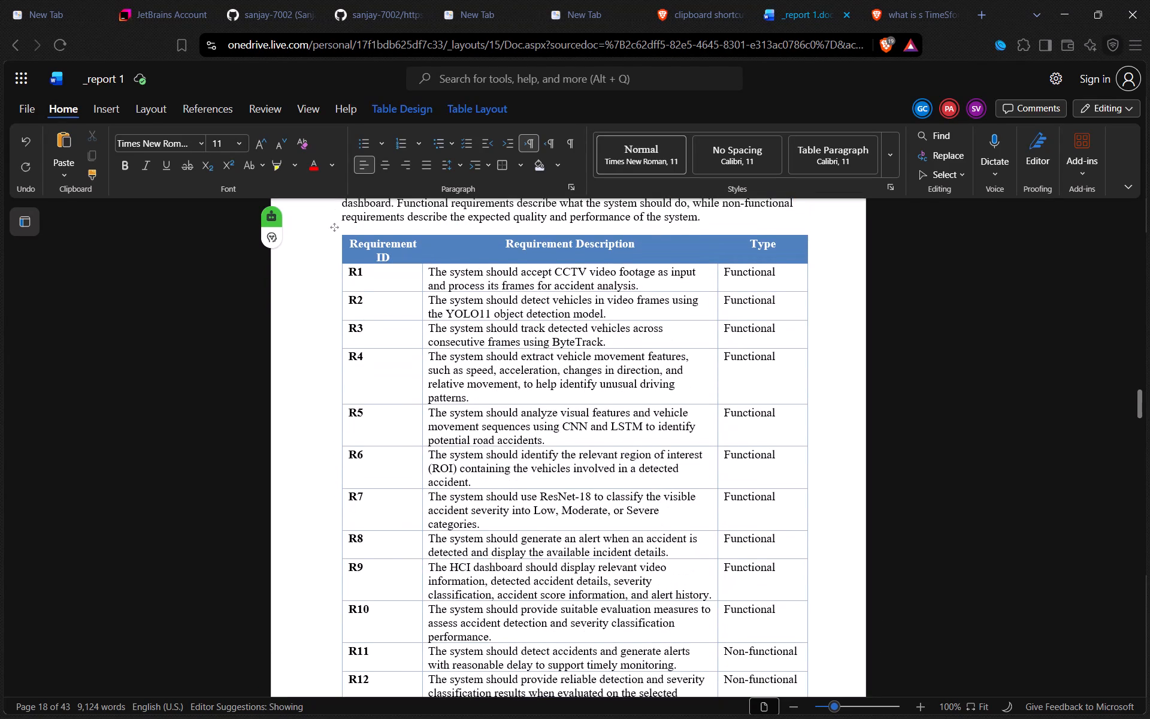
scroll(585, 509, up, 2)
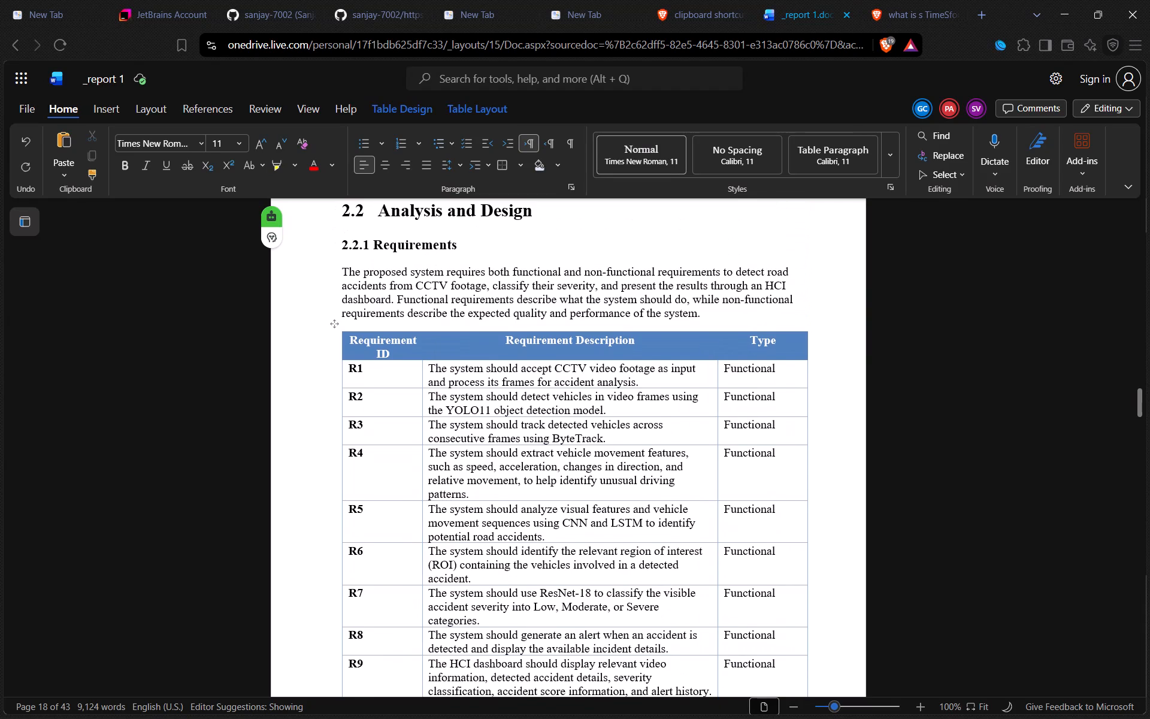
scroll(585, 509, down, 2)
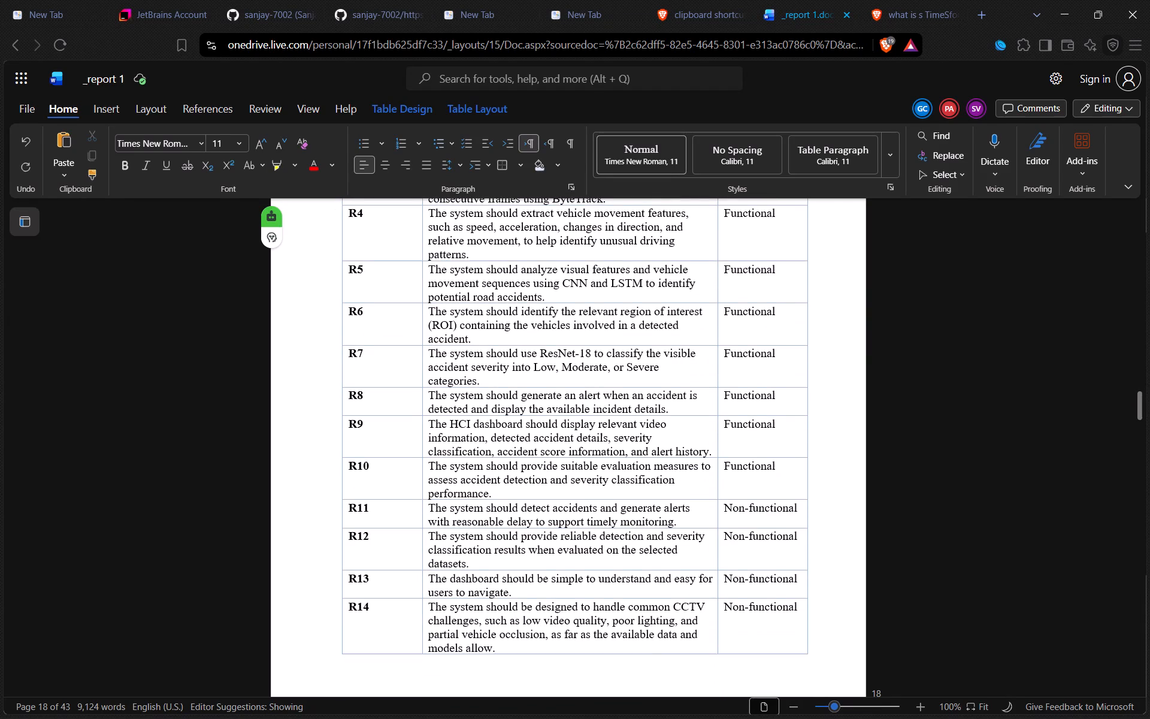
Review the layout of sections 2.2.2 to 2.2.5, including the workflow and architecture figures, the threat model and the formulas.
scroll(585, 509, down, 4)
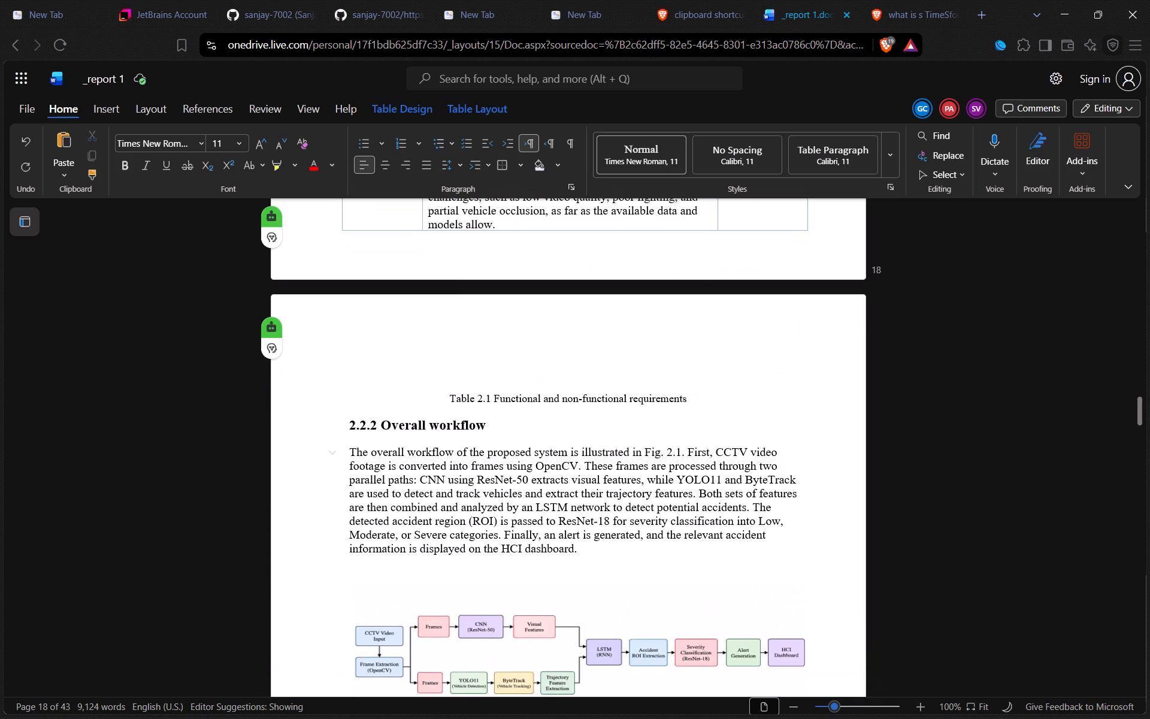
scroll(585, 509, down, 2)
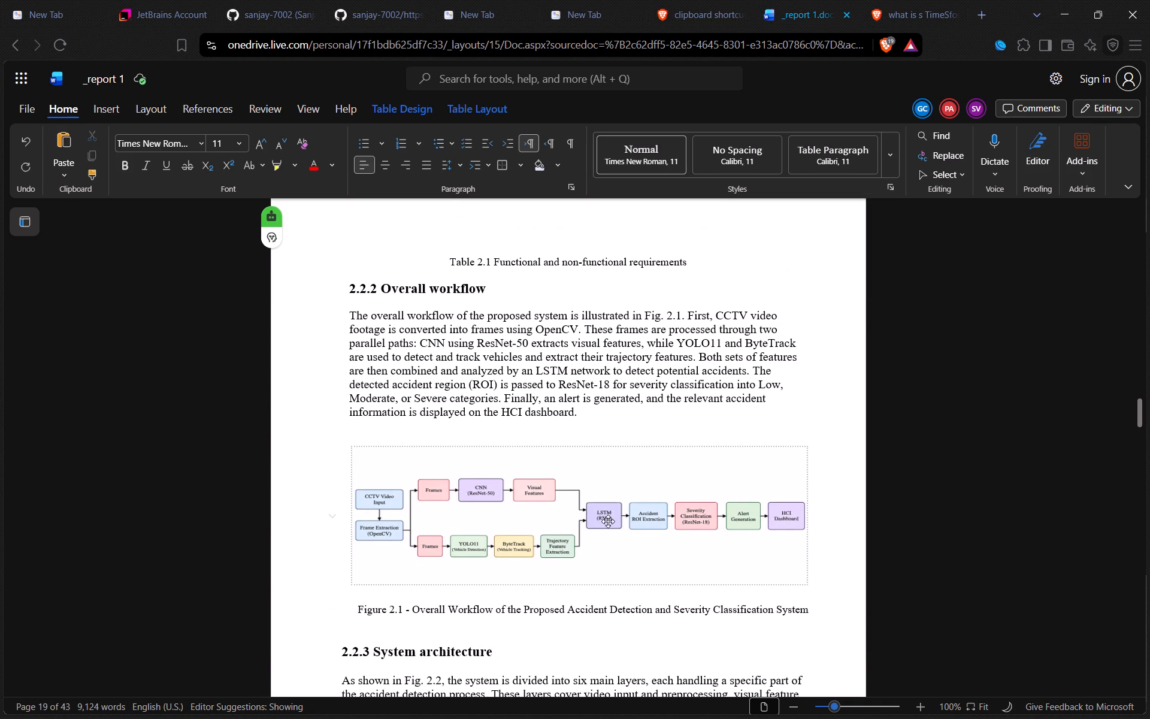
scroll(610, 524, down, 1)
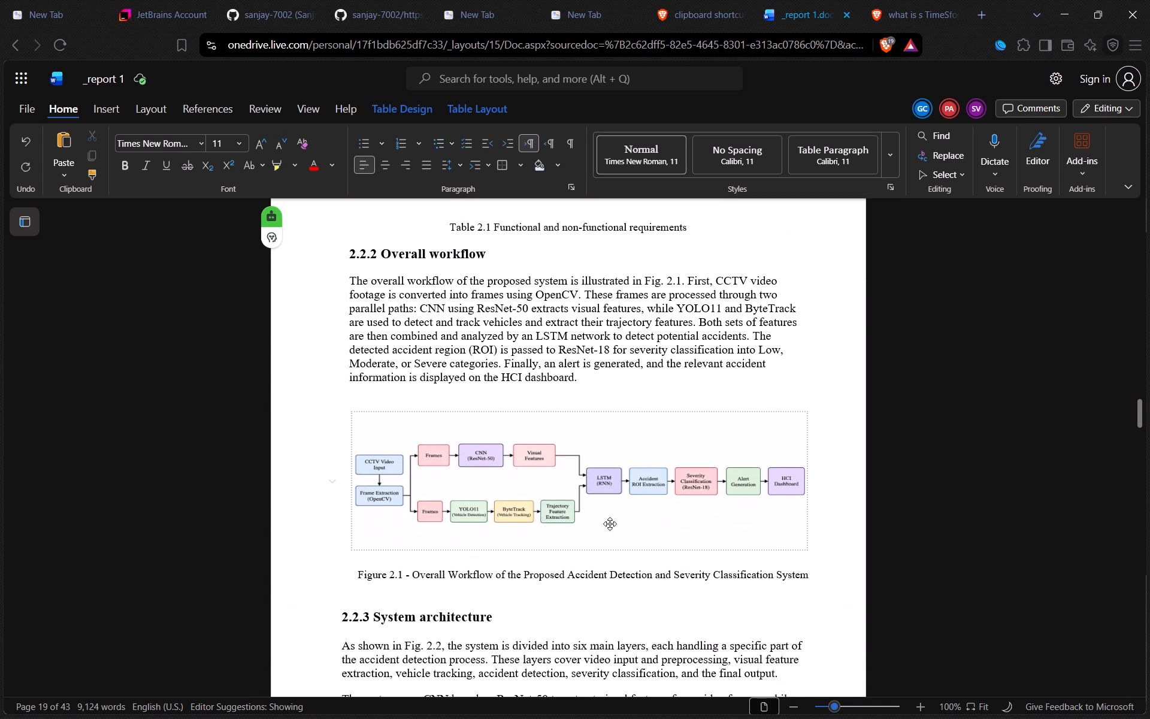
scroll(610, 524, down, 4)
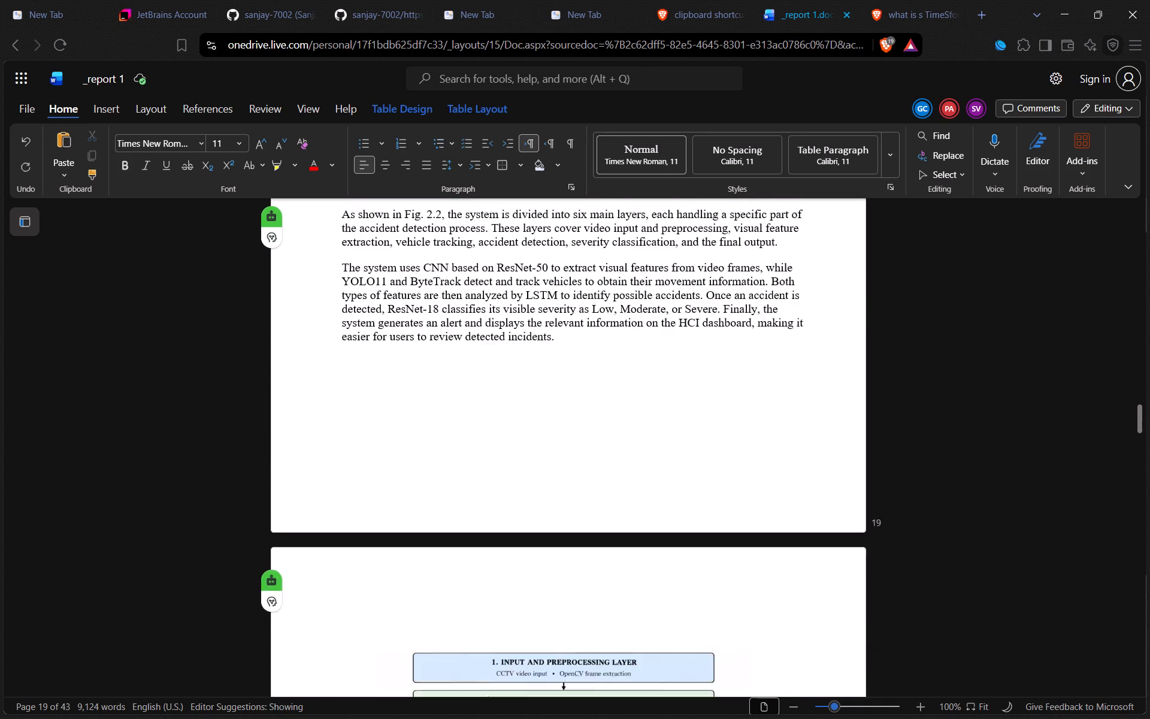
scroll(610, 524, down, 4)
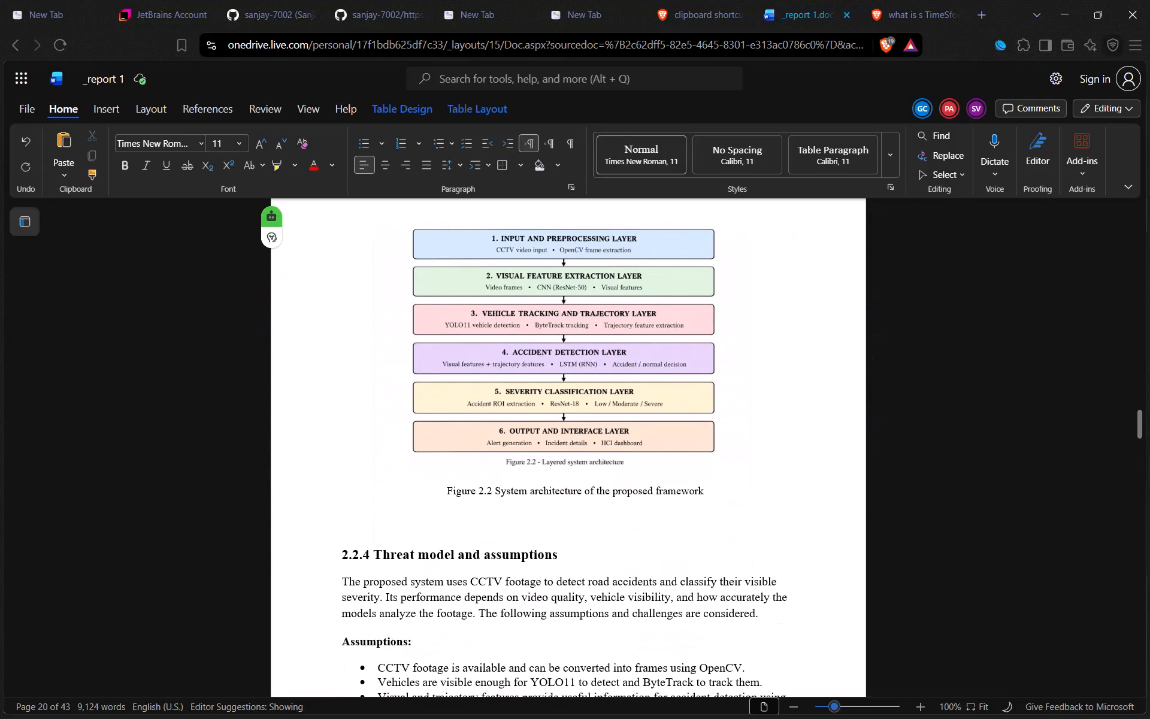
scroll(610, 524, right, 1)
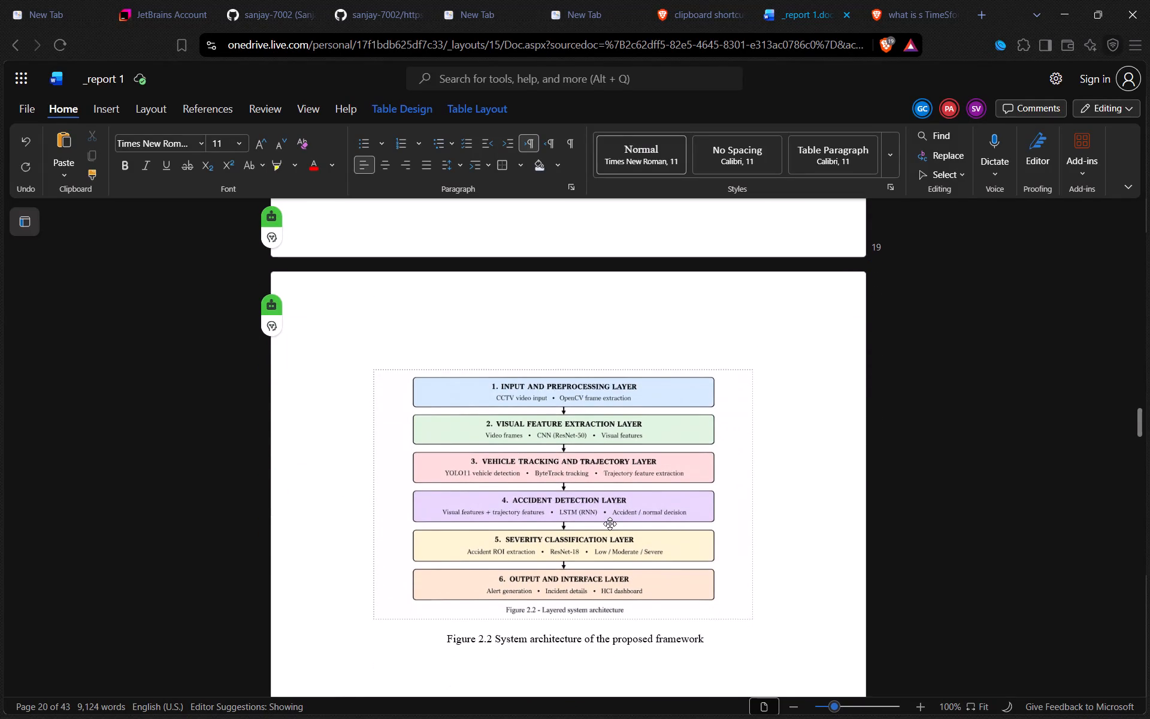
scroll(610, 524, right, 1)
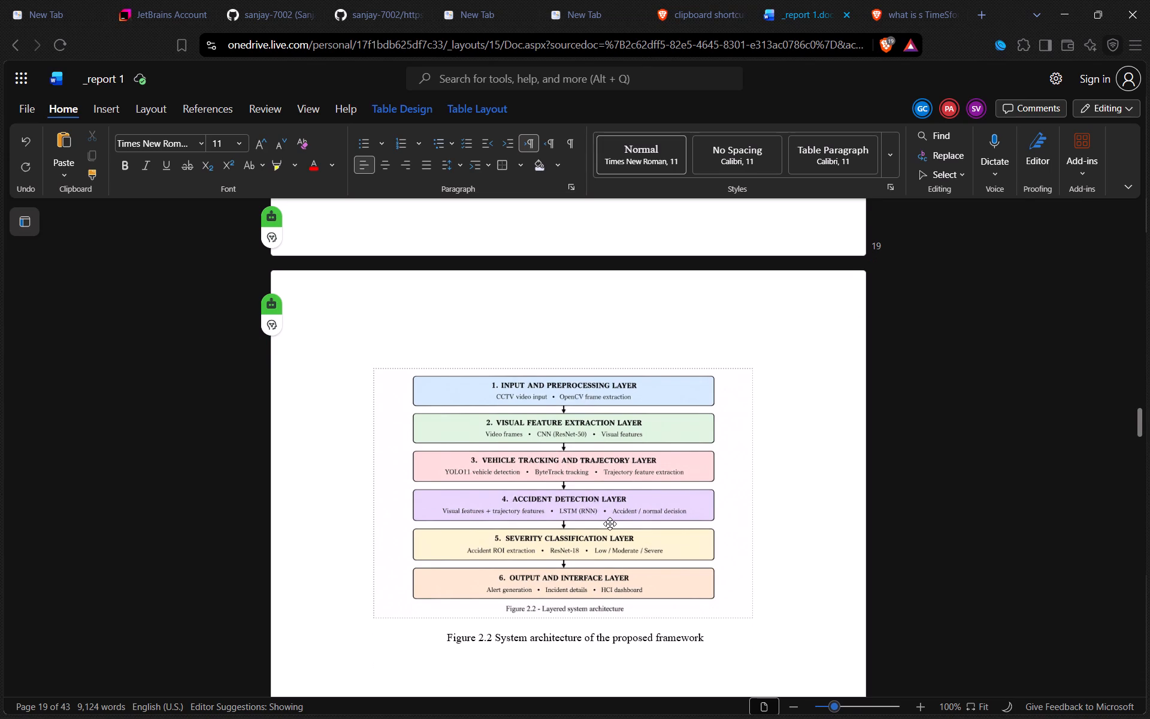
scroll(610, 524, down, 1)
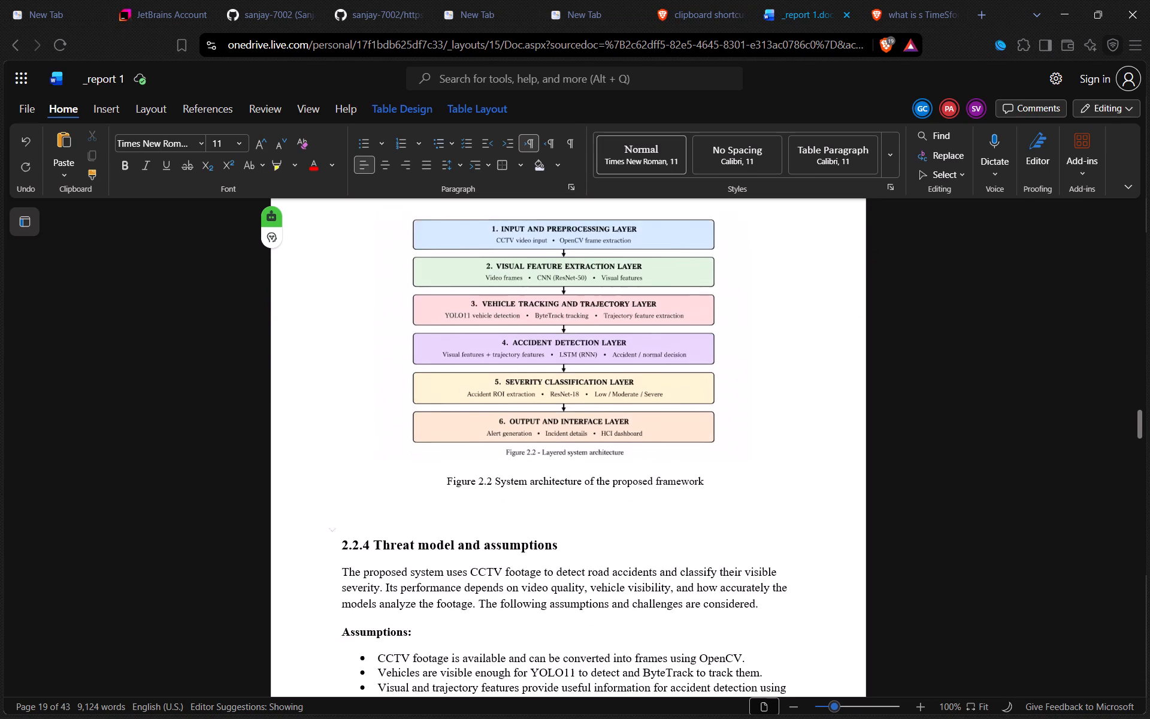
scroll(610, 524, down, 4)
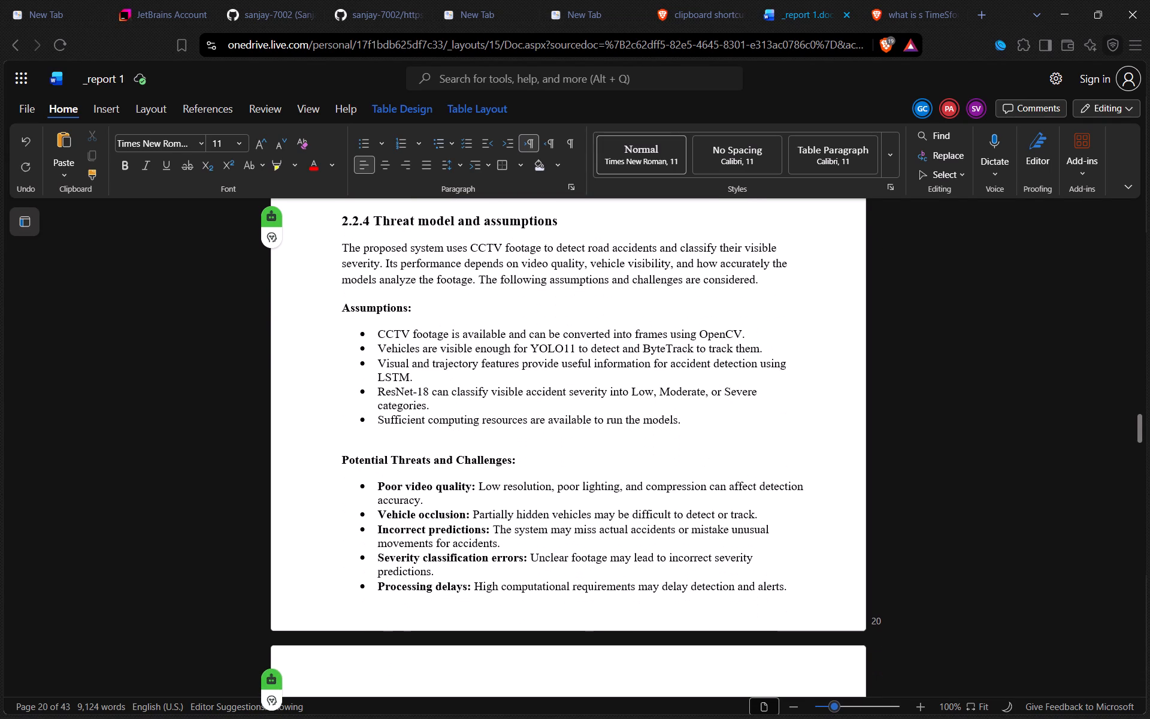
scroll(610, 524, down, 4)
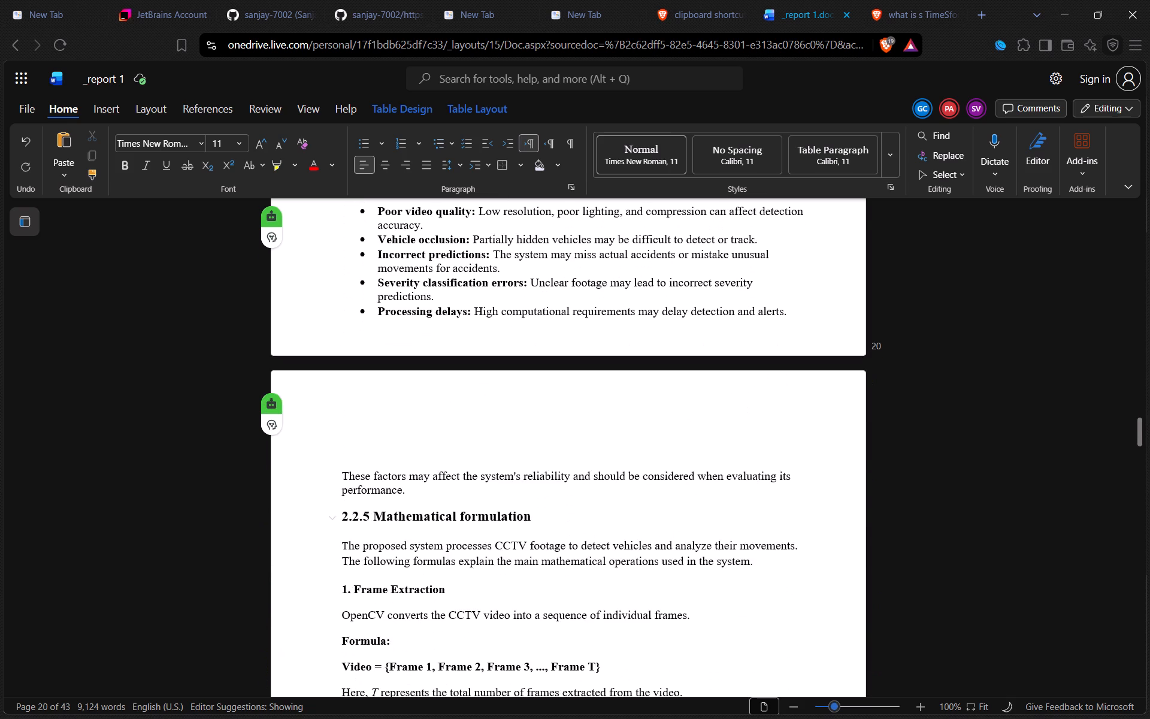
scroll(610, 524, down, 5)
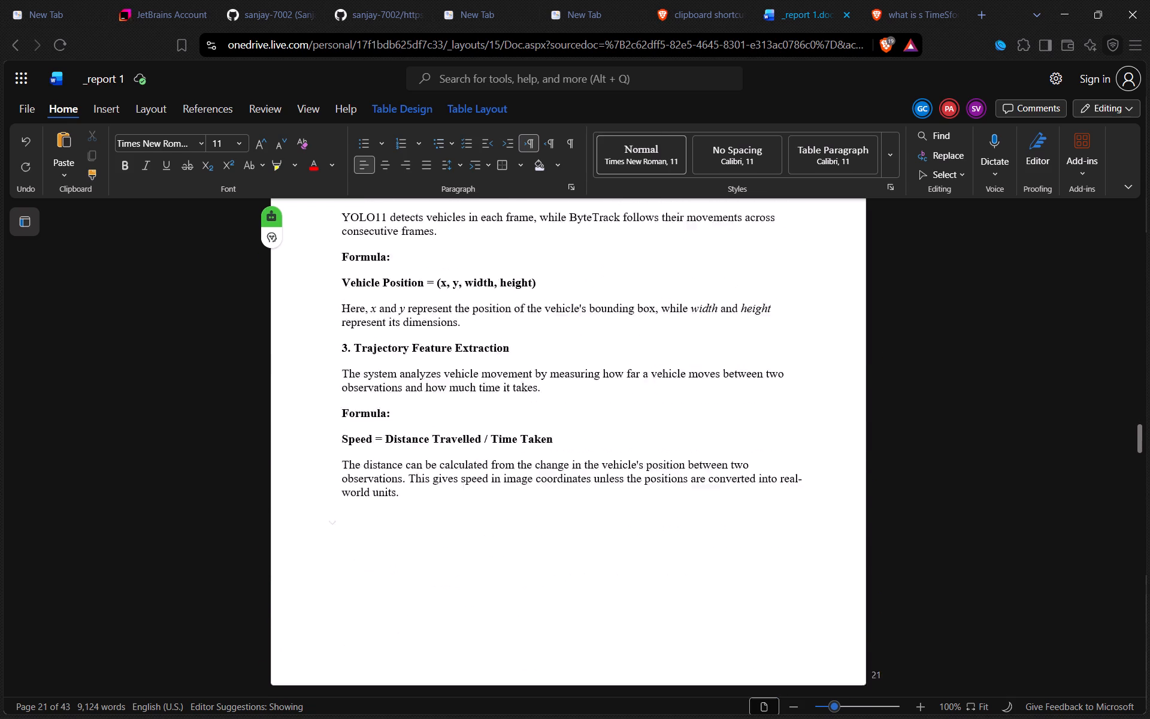
Review the layout of Chapter 3's Proposed Work introduction and the headings 3.1 and 3.1.1.
scroll(610, 524, down, 4)
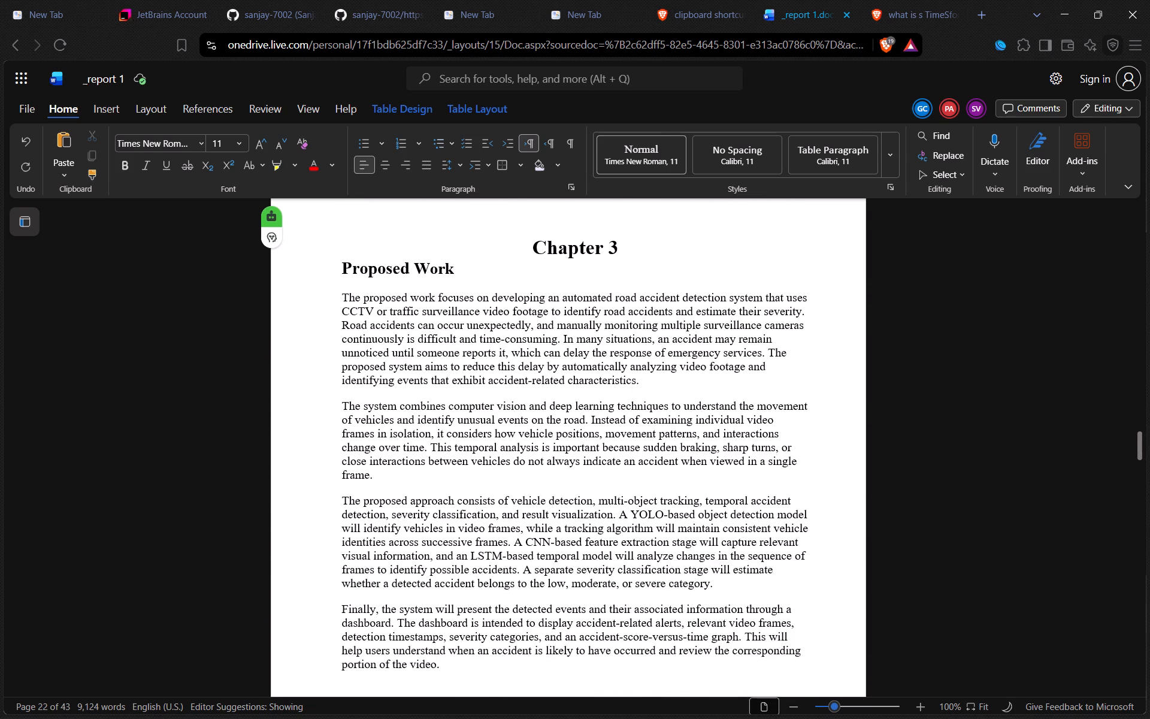
scroll(610, 524, down, 3)
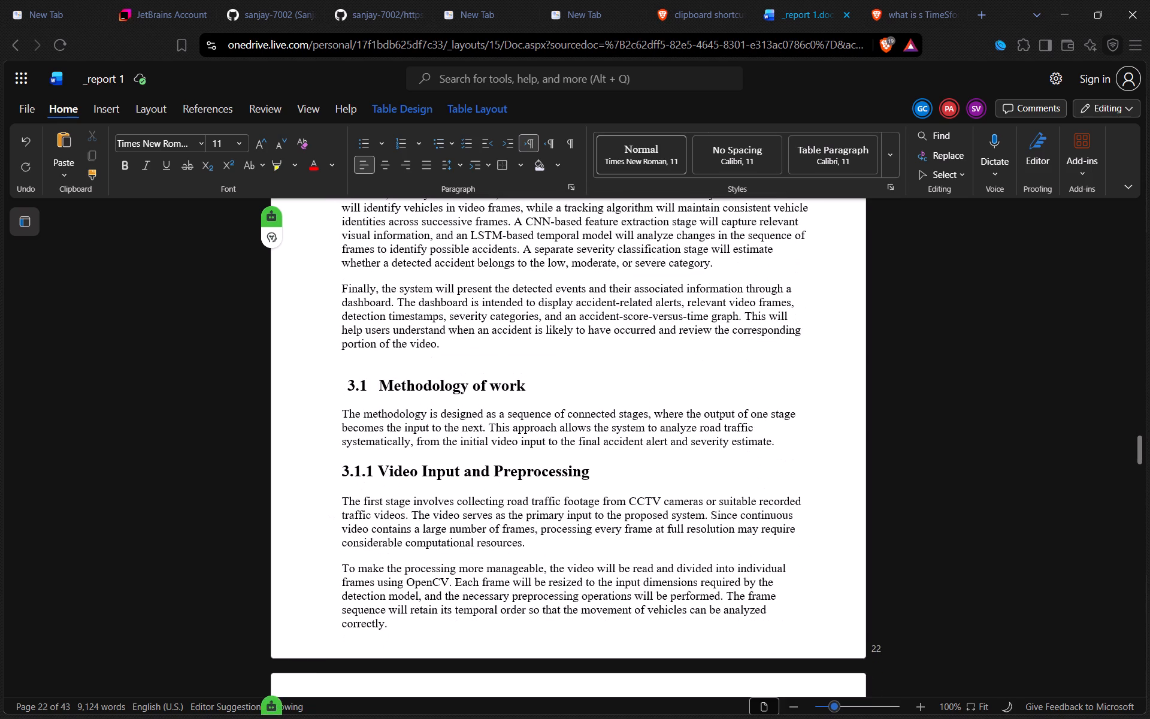
scroll(610, 524, down, 3)
scroll(610, 524, up, 1)
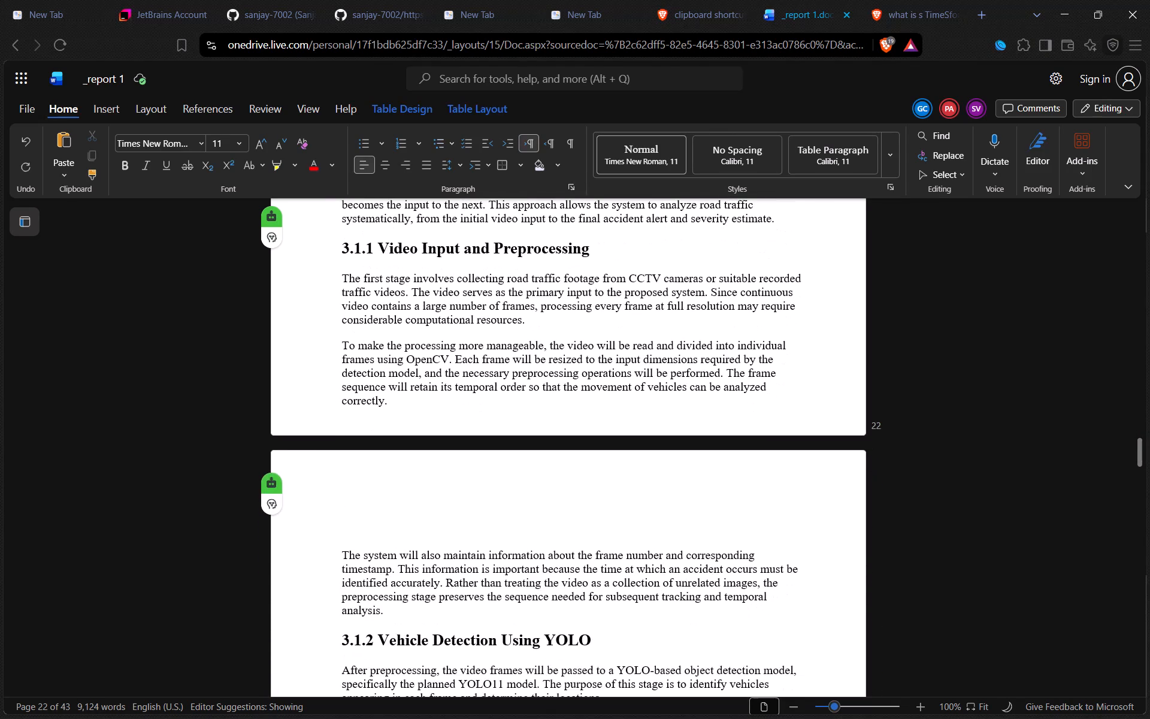
scroll(610, 524, up, 1)
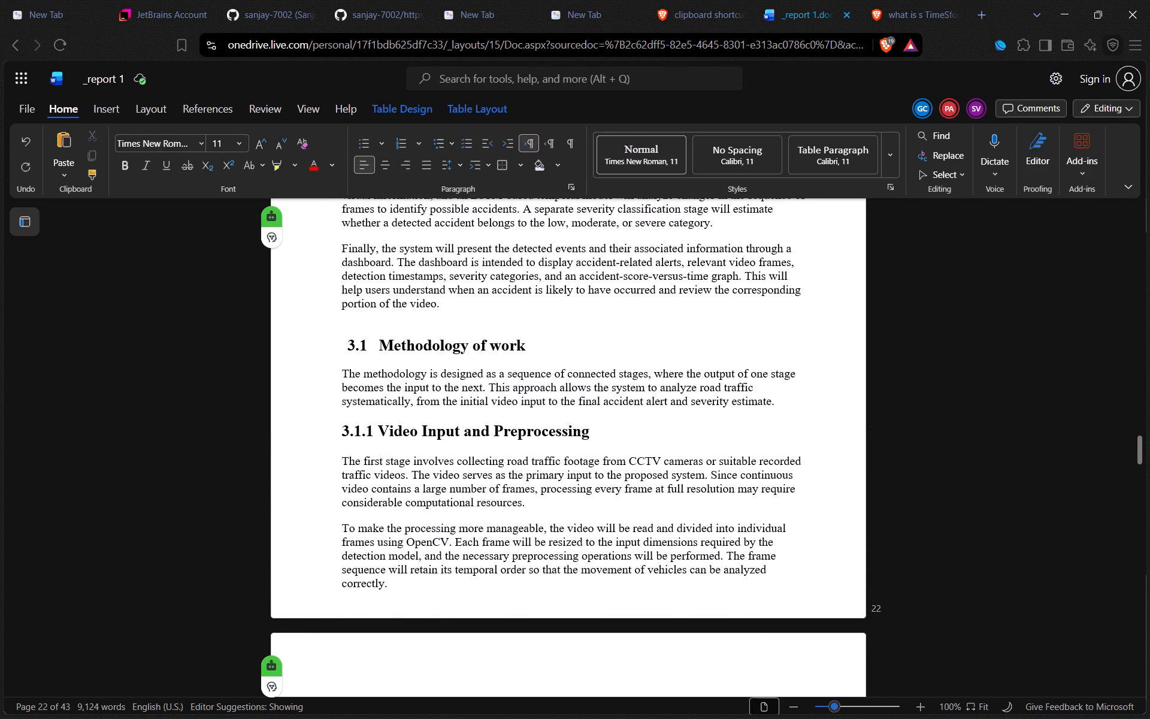
Compare the font formatting of the 3.1.1 Video Input and Preprocessing heading with the 3.1 Methodology of work heading.
drag(591, 435, 404, 438)
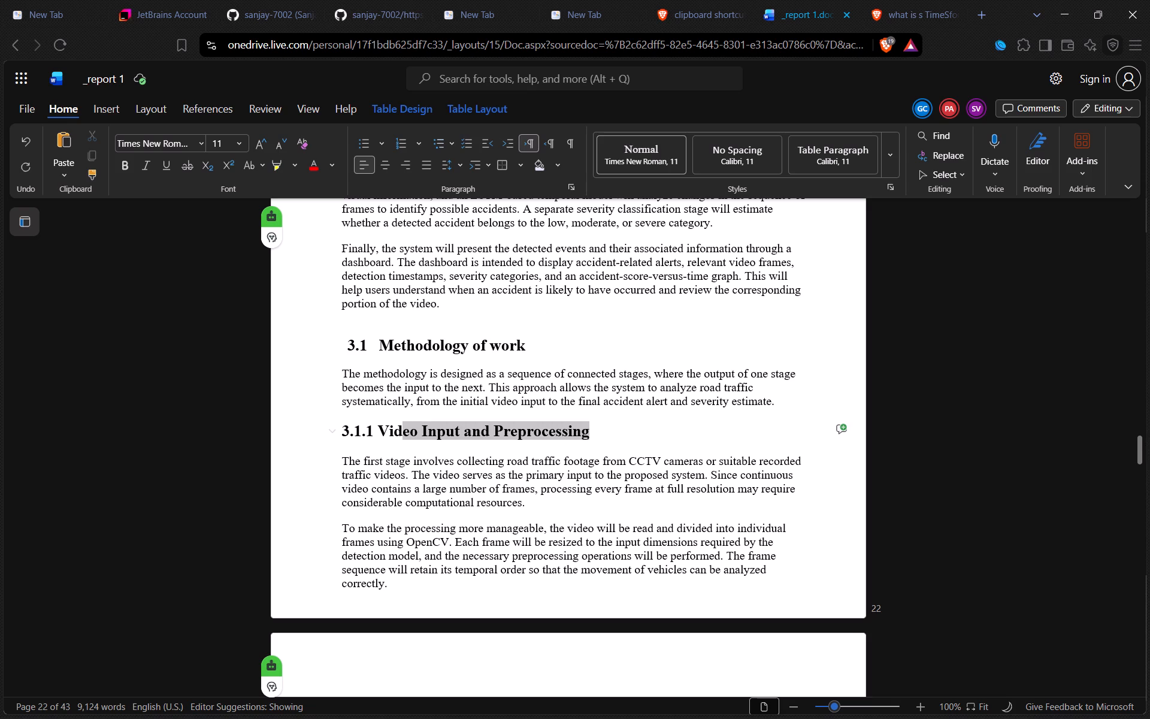
drag(404, 438, 331, 435)
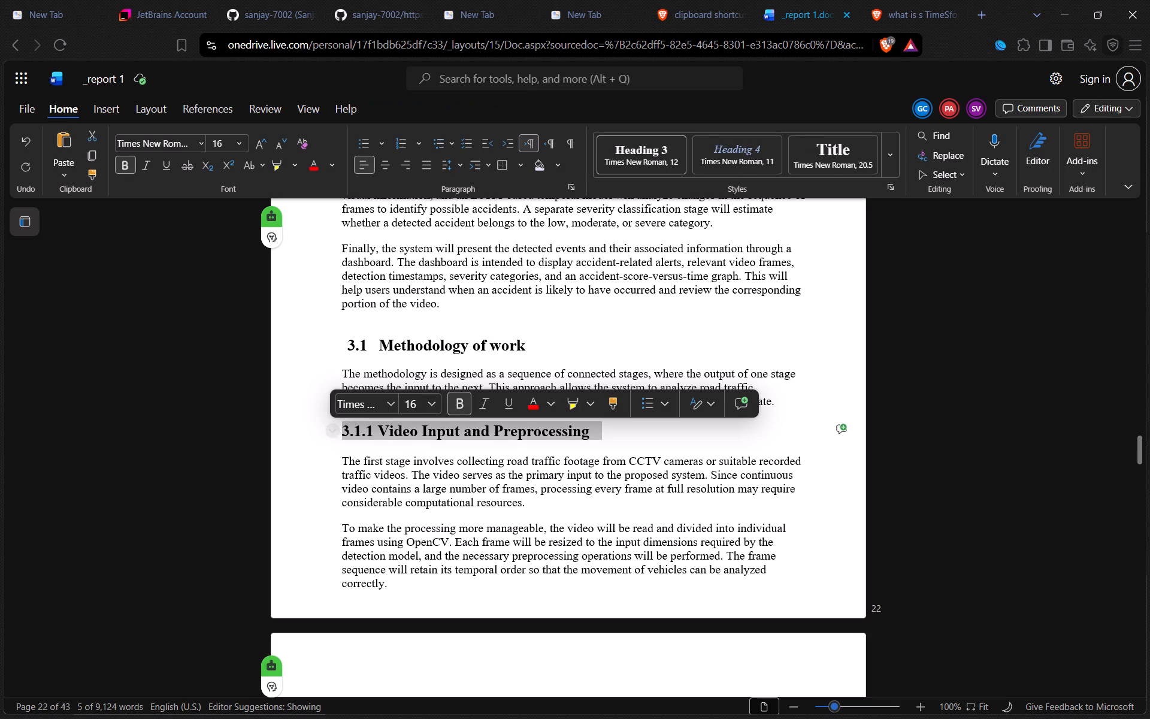
click(531, 350)
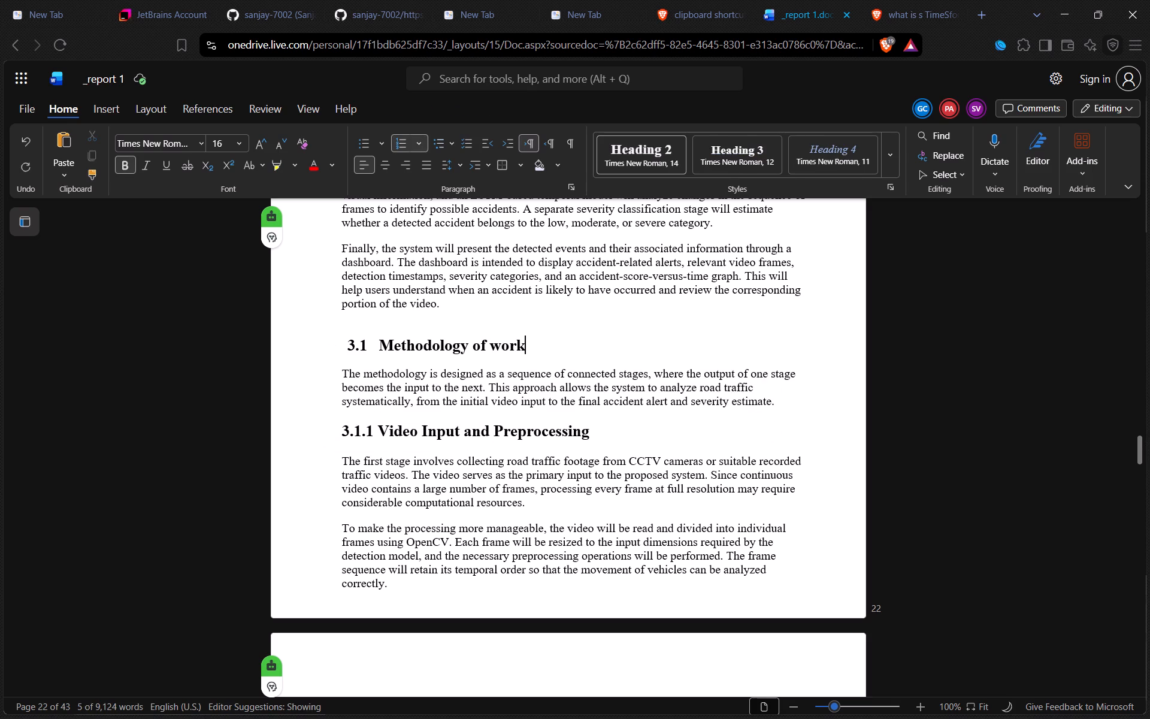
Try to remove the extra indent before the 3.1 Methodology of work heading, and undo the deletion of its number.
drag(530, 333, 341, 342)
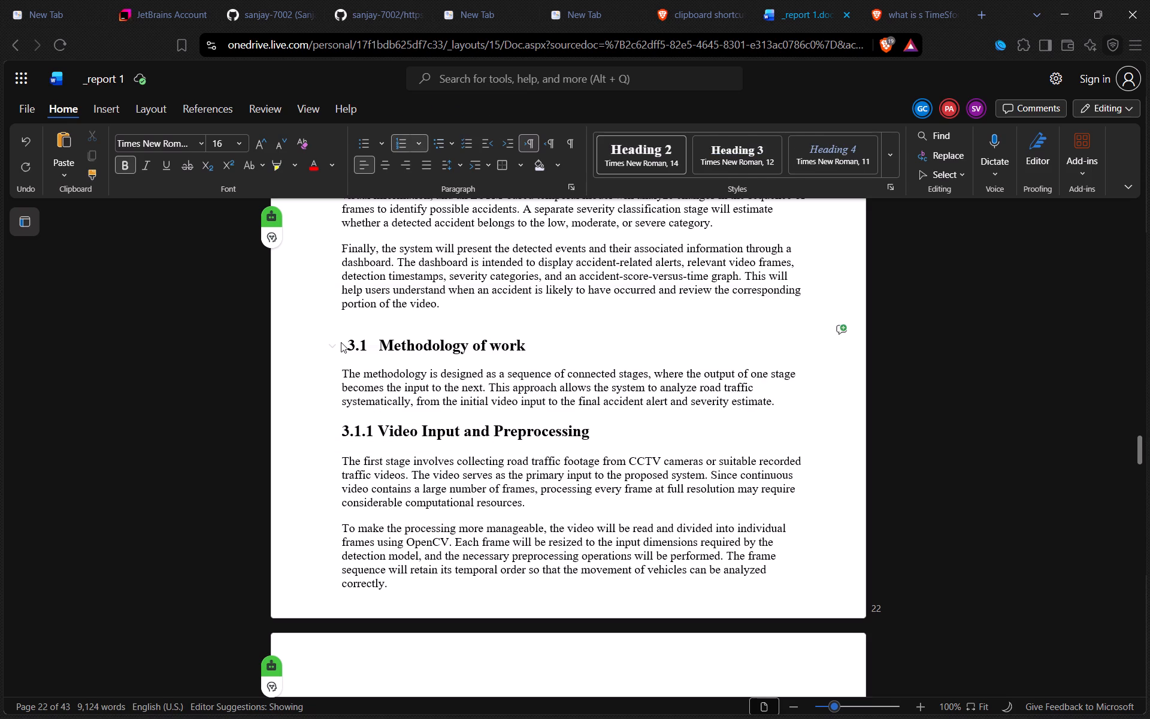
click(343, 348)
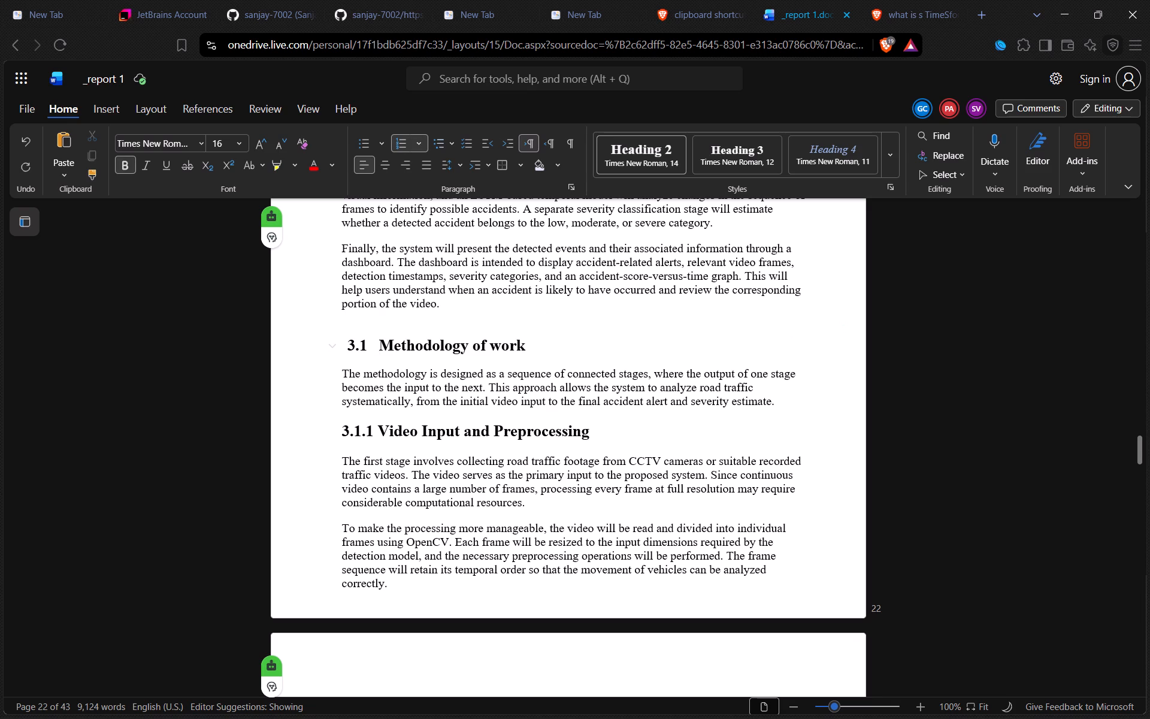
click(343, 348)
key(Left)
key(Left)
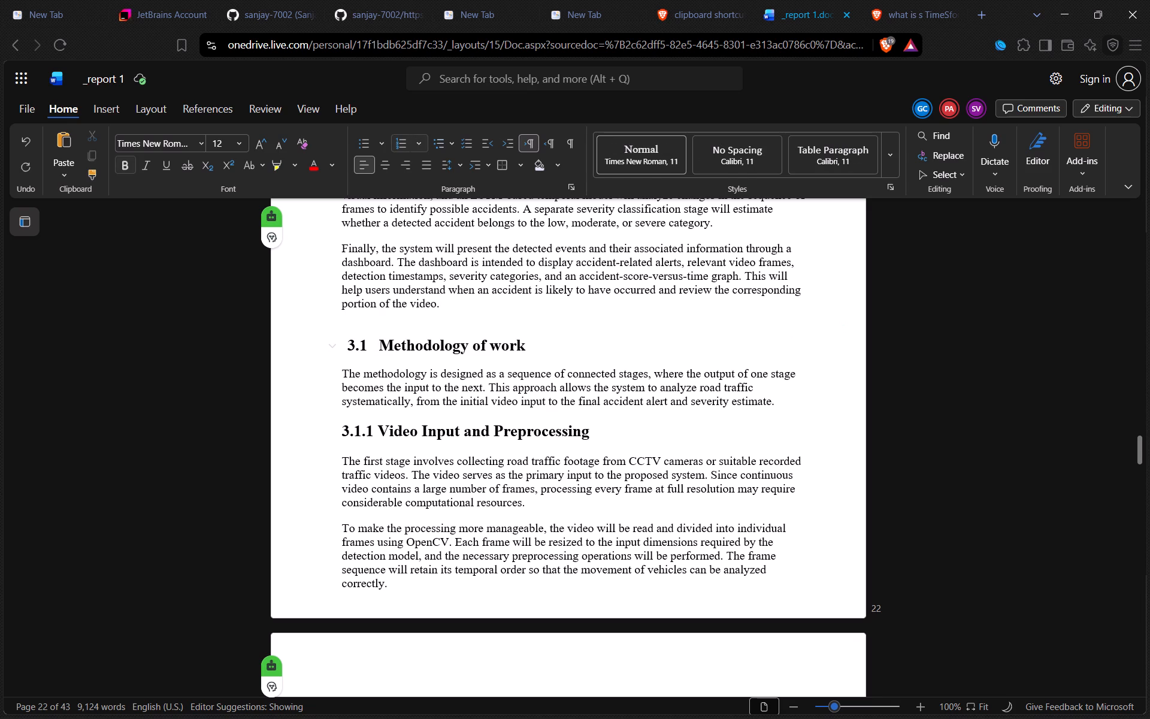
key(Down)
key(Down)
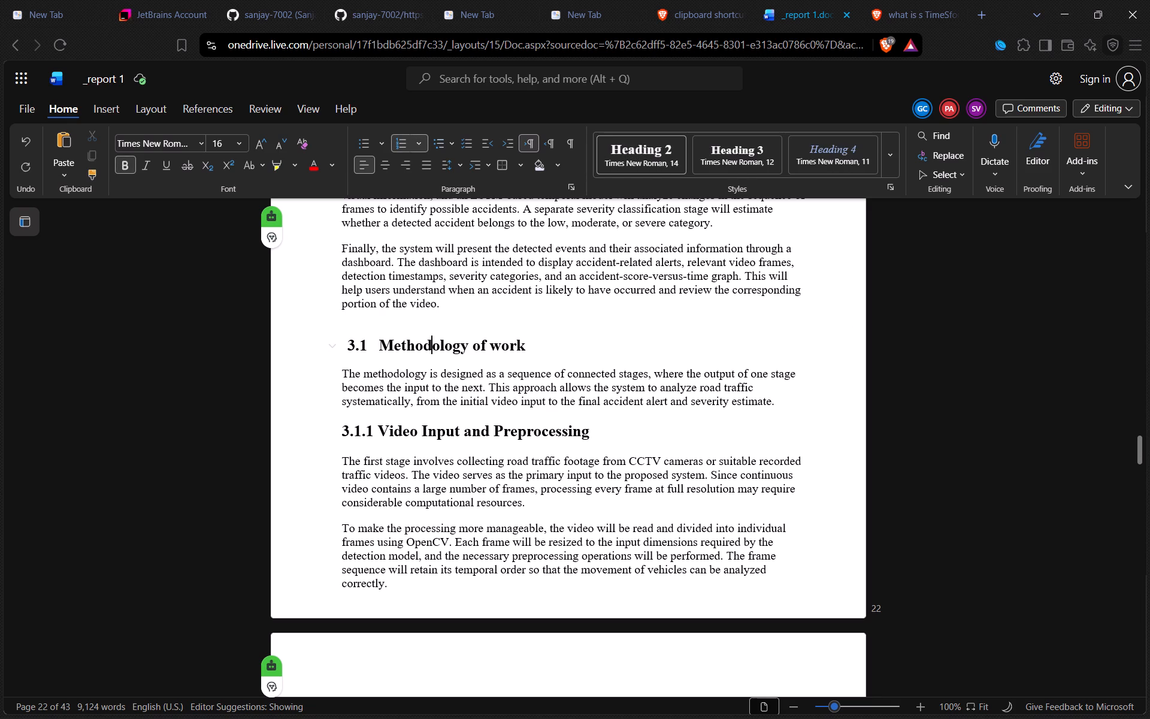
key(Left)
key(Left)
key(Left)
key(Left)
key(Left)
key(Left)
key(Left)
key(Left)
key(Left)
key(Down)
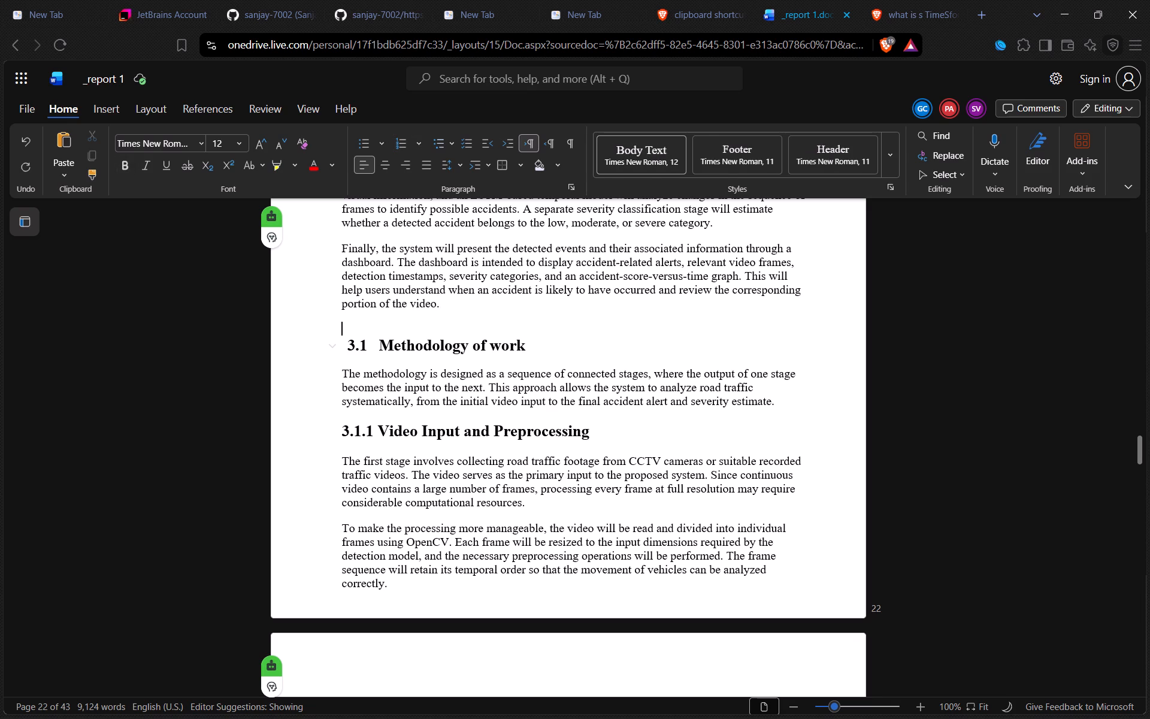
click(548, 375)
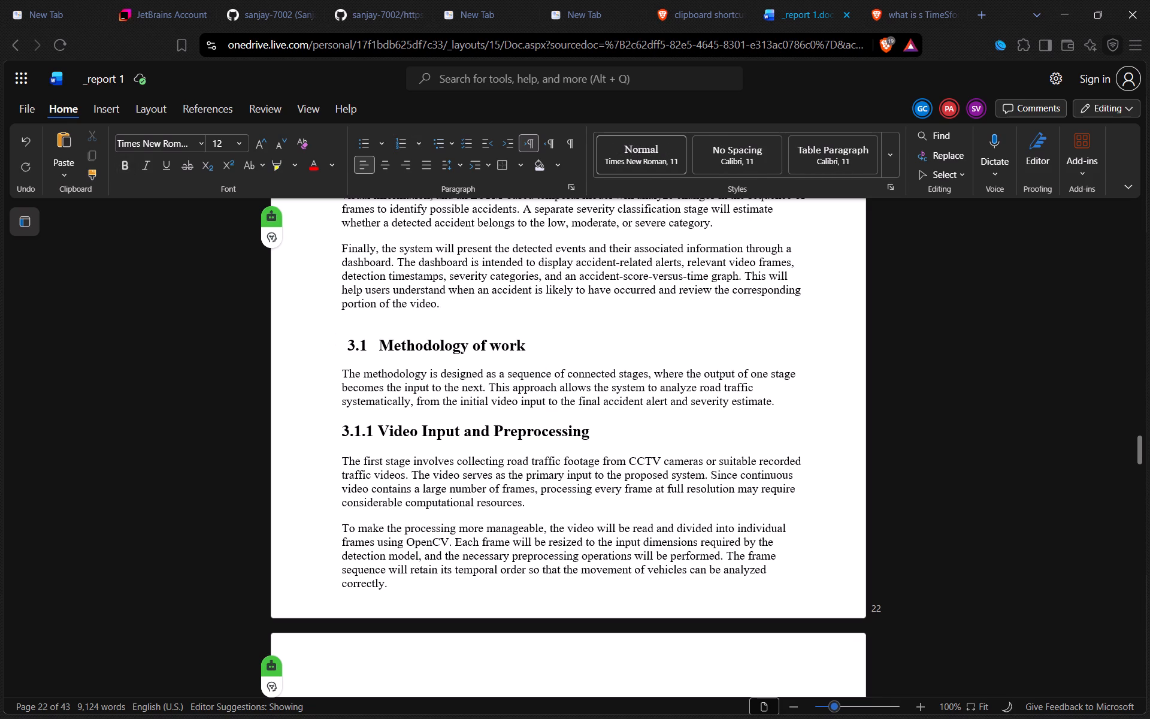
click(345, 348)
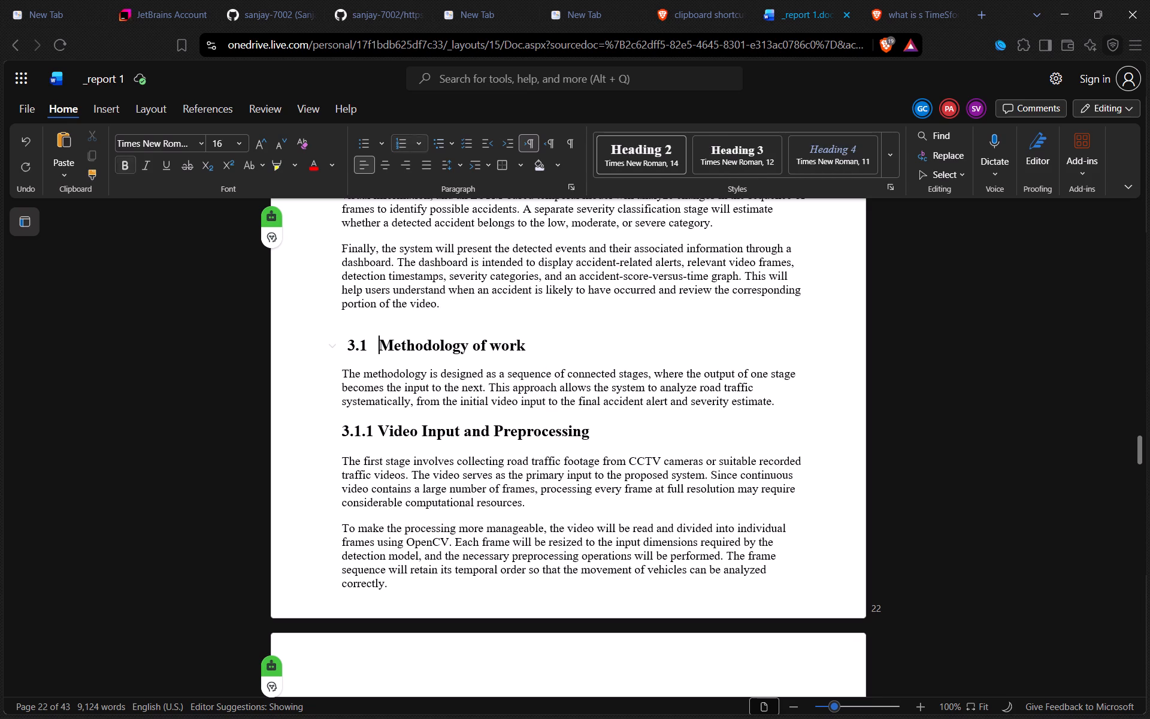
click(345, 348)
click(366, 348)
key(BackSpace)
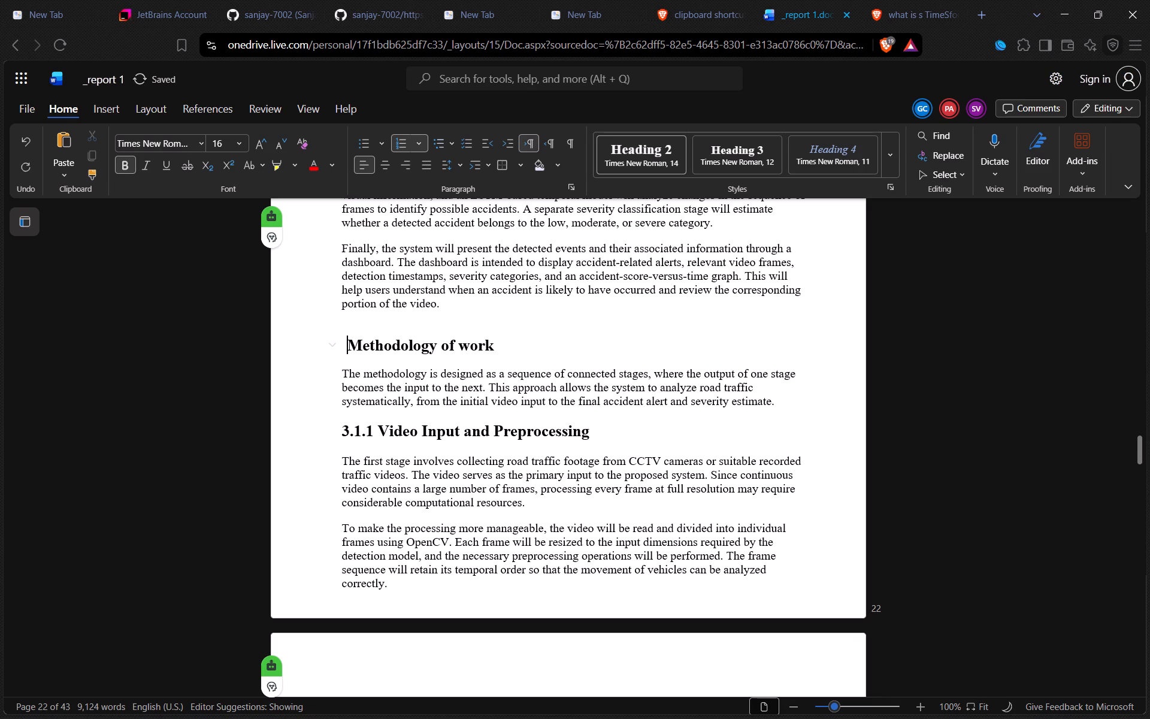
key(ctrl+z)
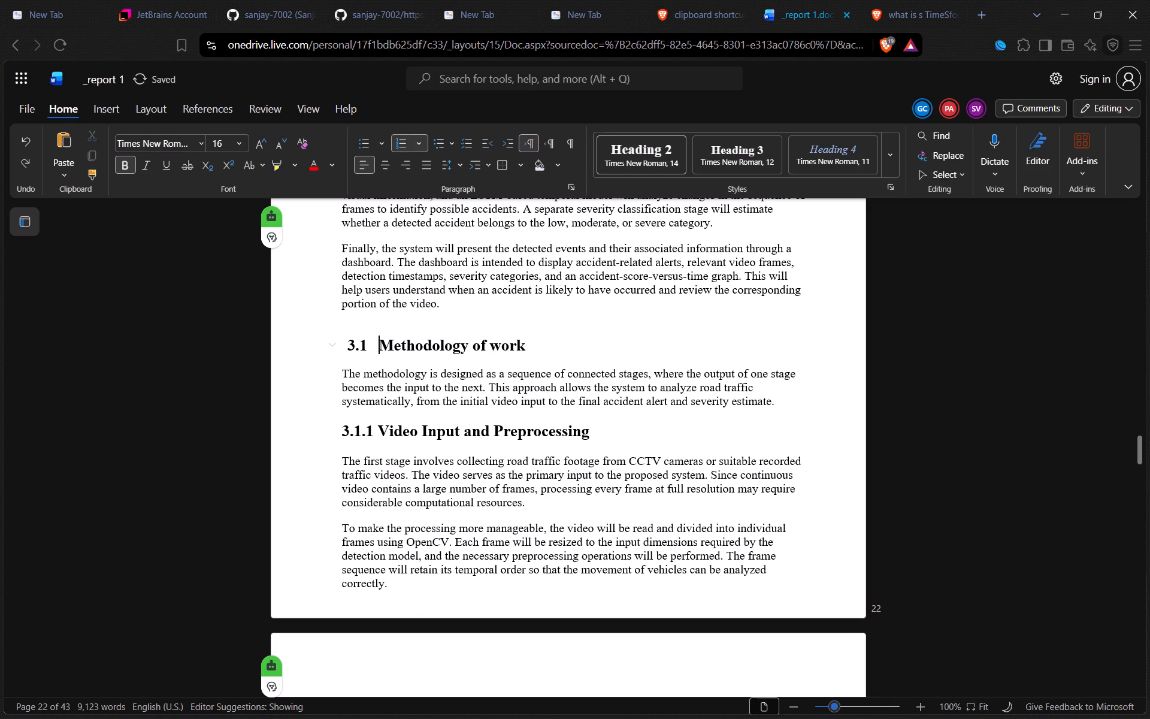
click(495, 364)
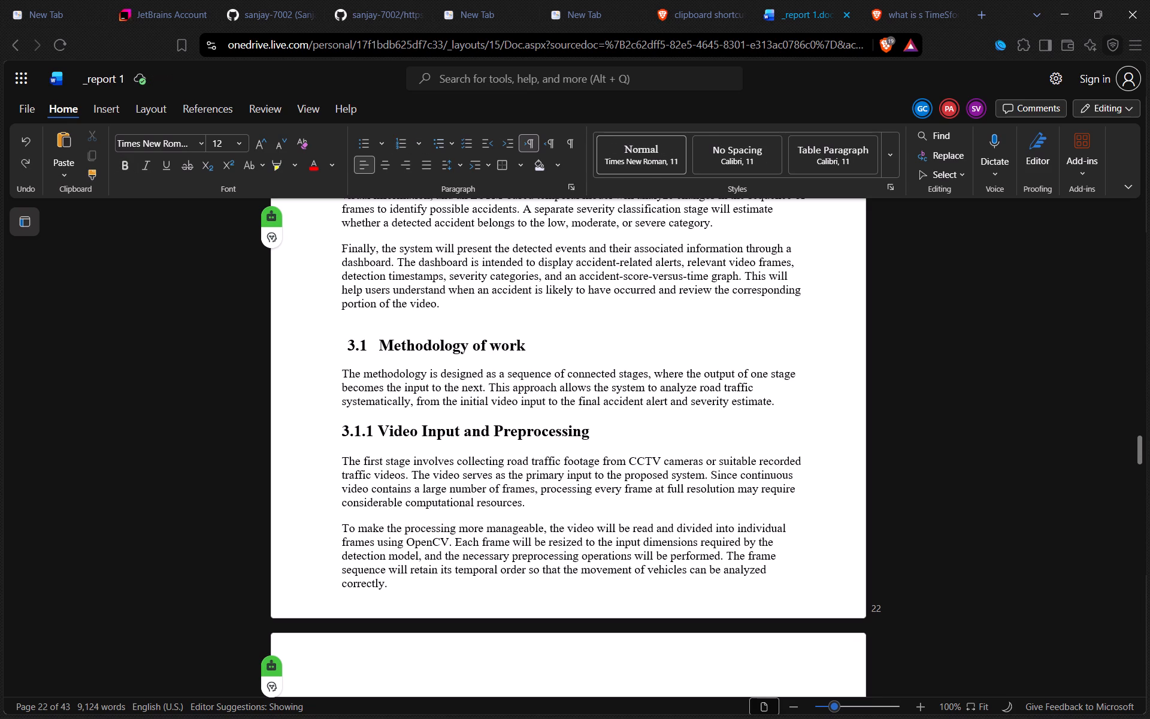
Review the headings and spacing of sections 3.1 to 3.1.4, including the vehicle detection and tracking figure and its caption.
scroll(386, 487, down, 2)
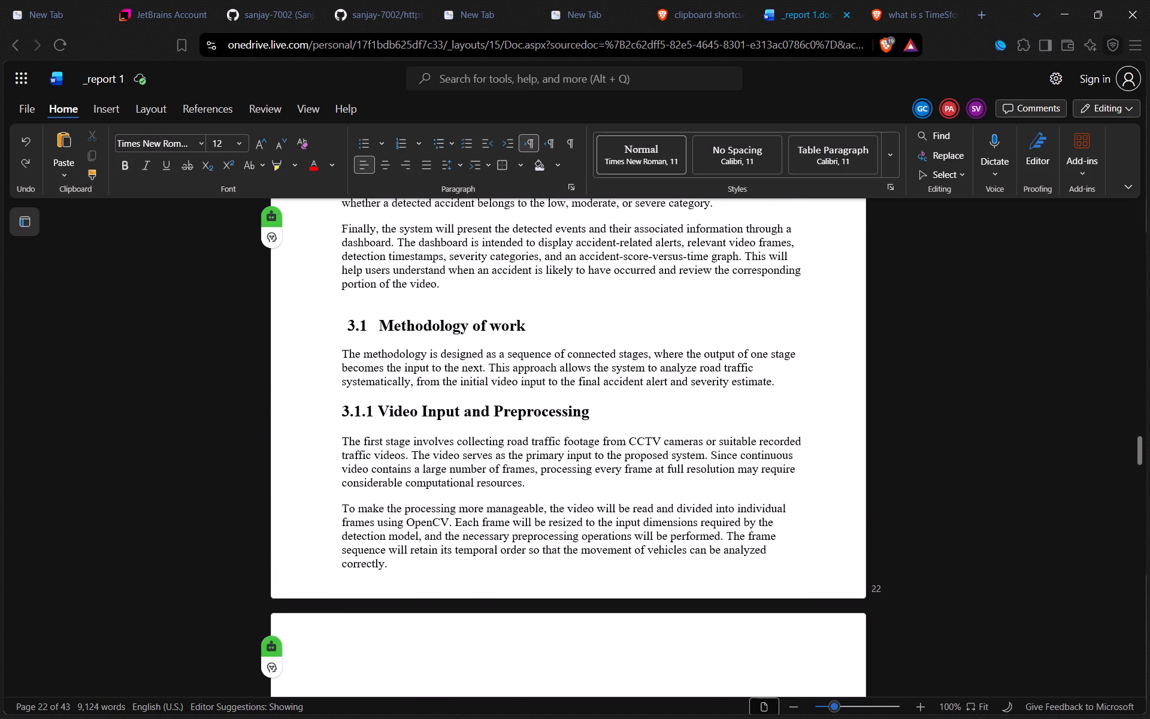
scroll(386, 487, up, 4)
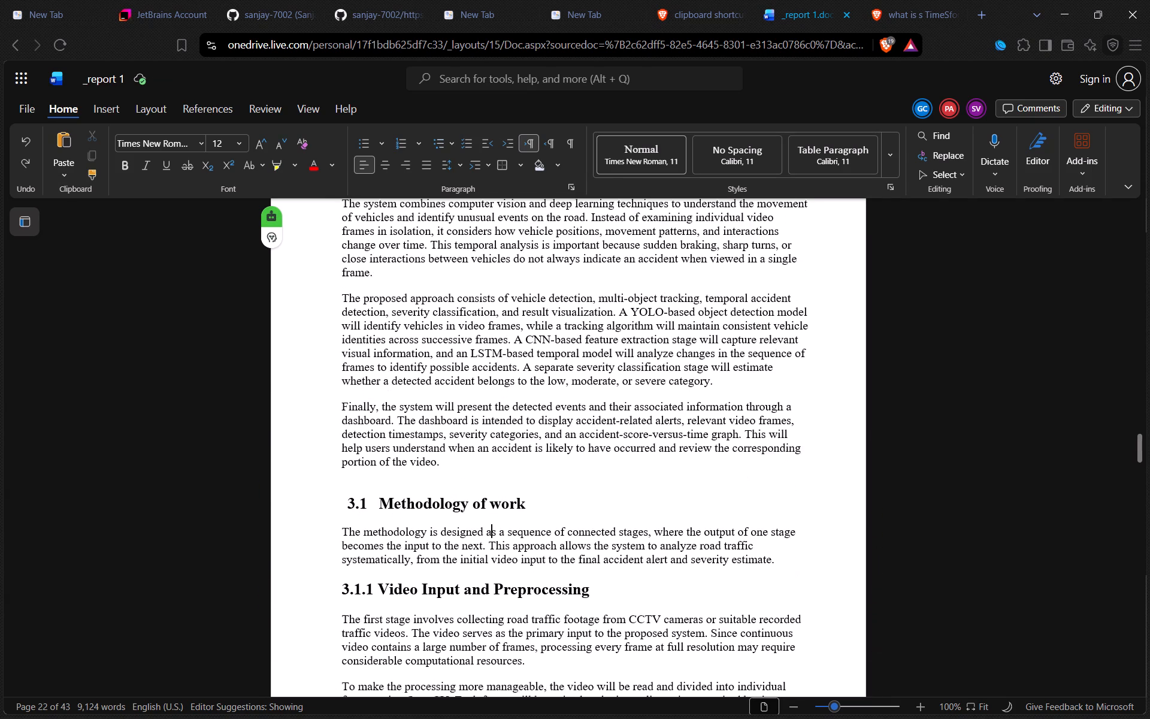
scroll(386, 487, down, 4)
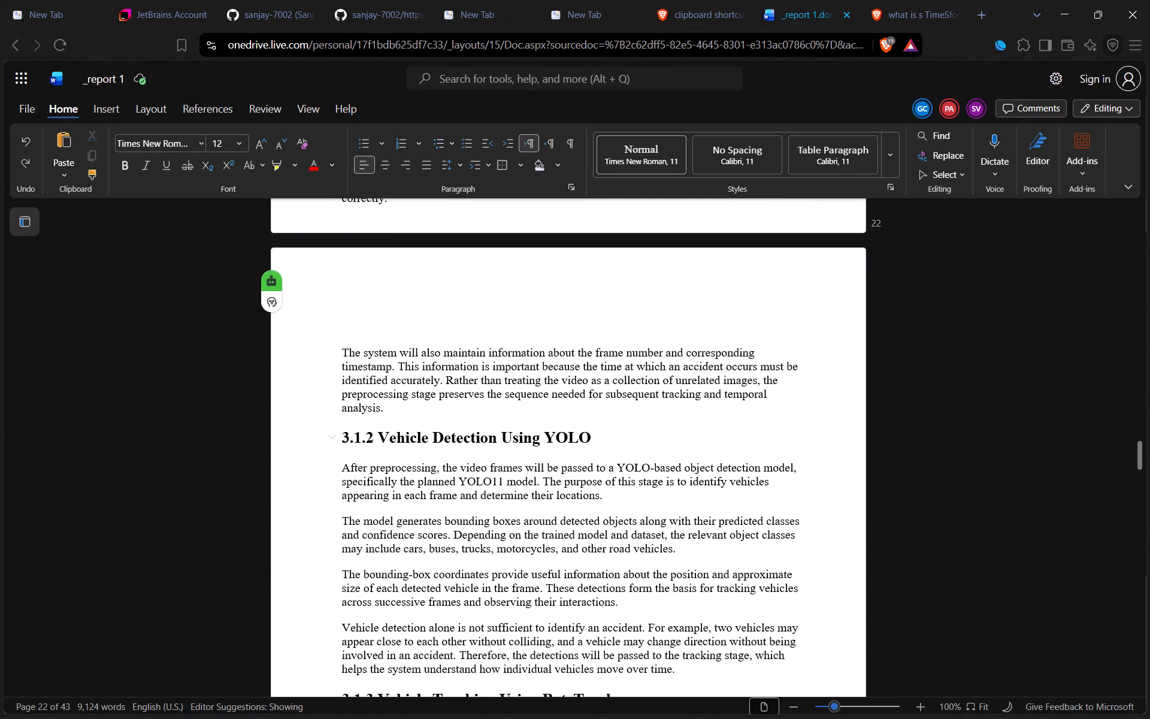
scroll(386, 487, down, 5)
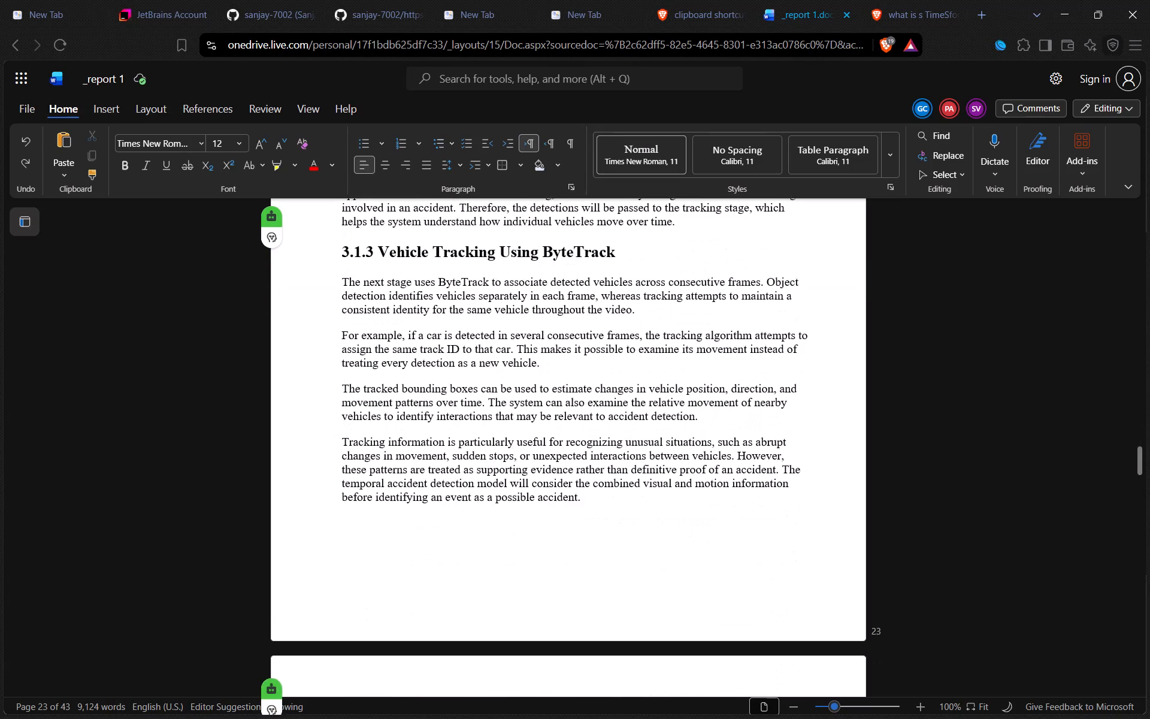
scroll(386, 487, down, 3)
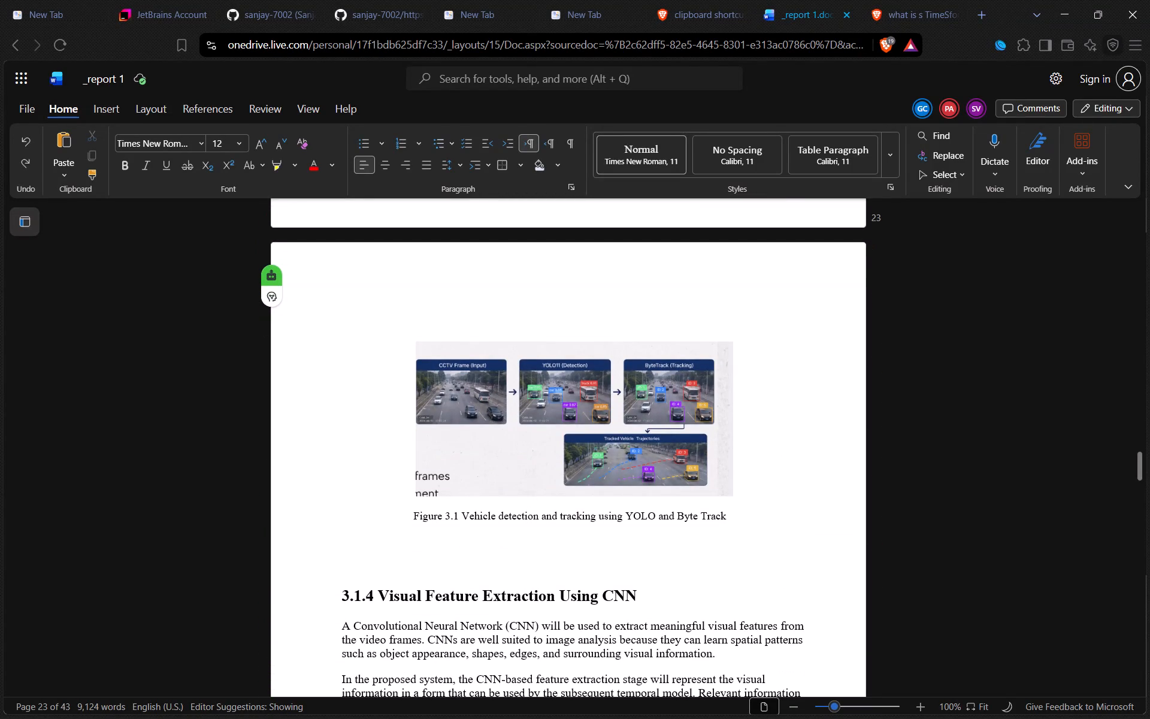
scroll(518, 543, down, 1)
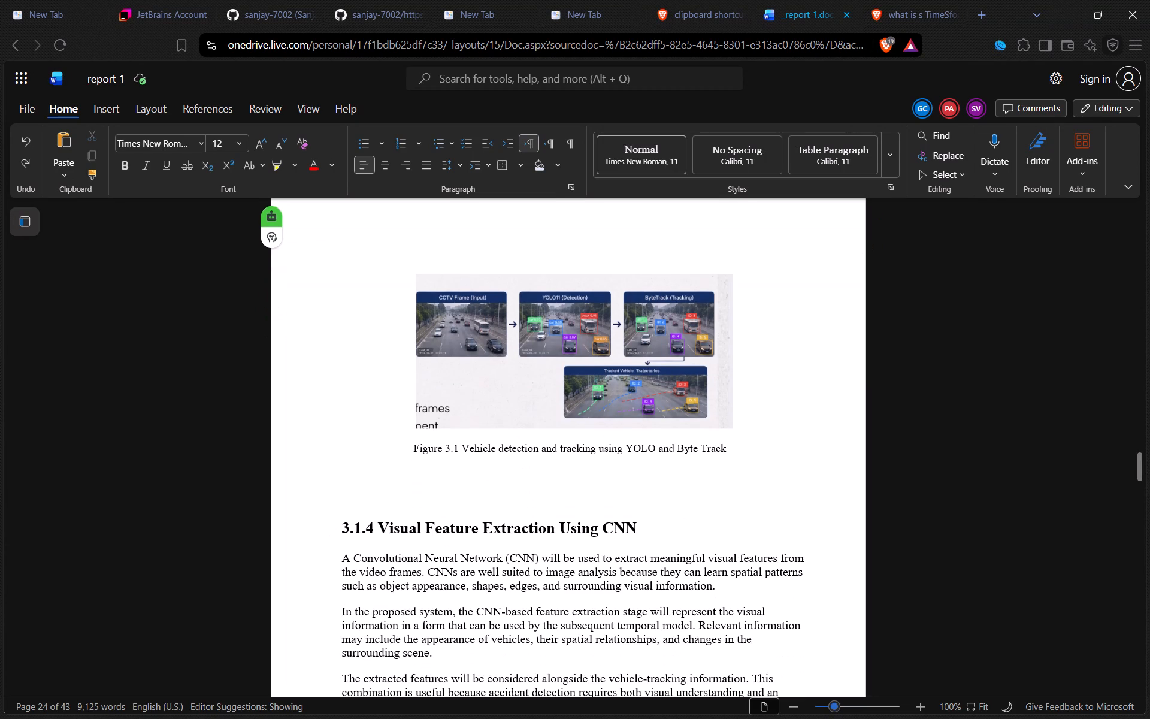
scroll(518, 543, down, 1)
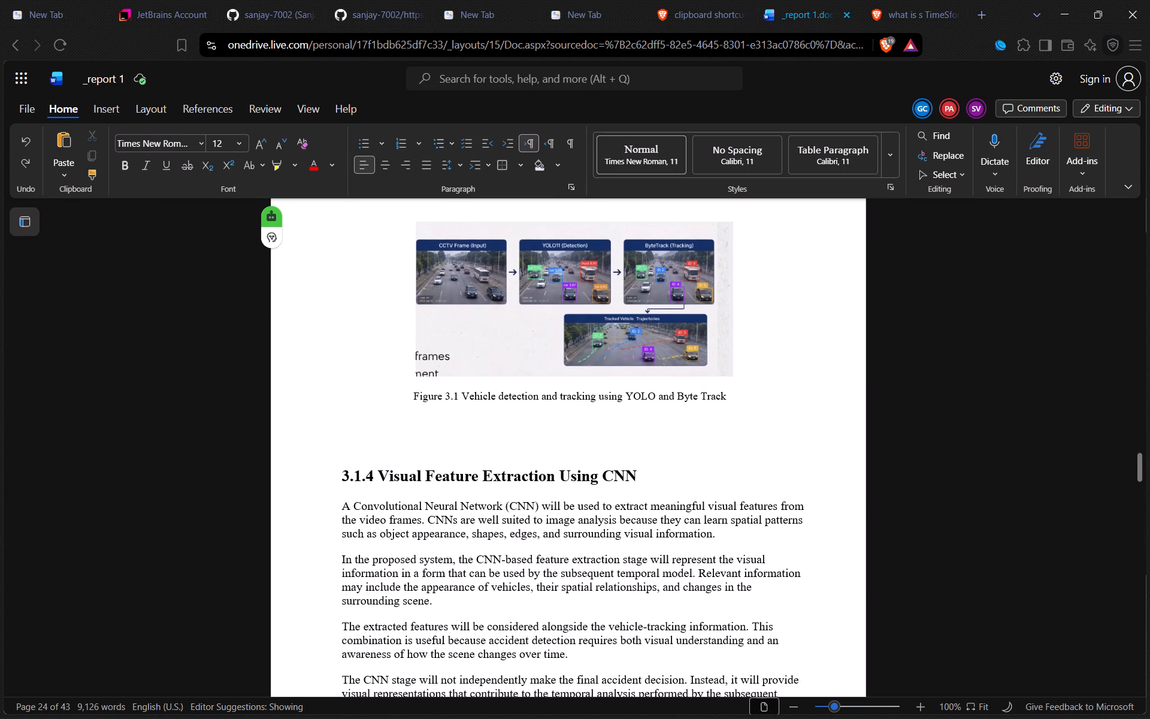
scroll(518, 543, down, 1)
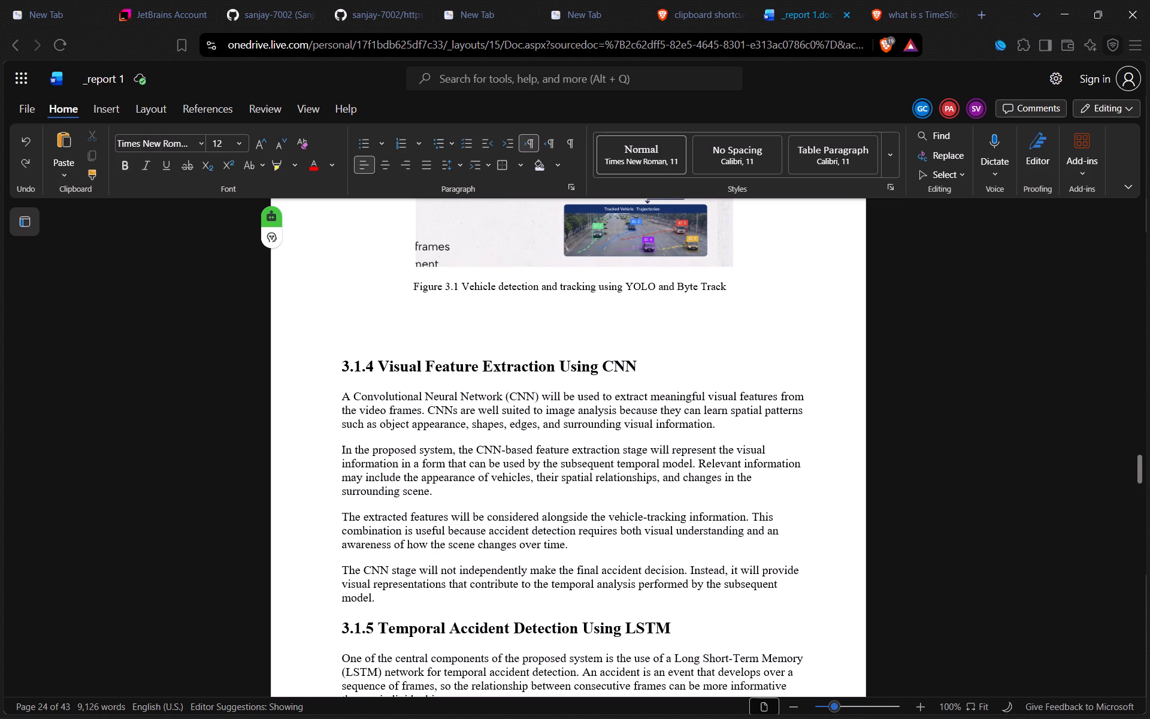
scroll(518, 543, down, 1)
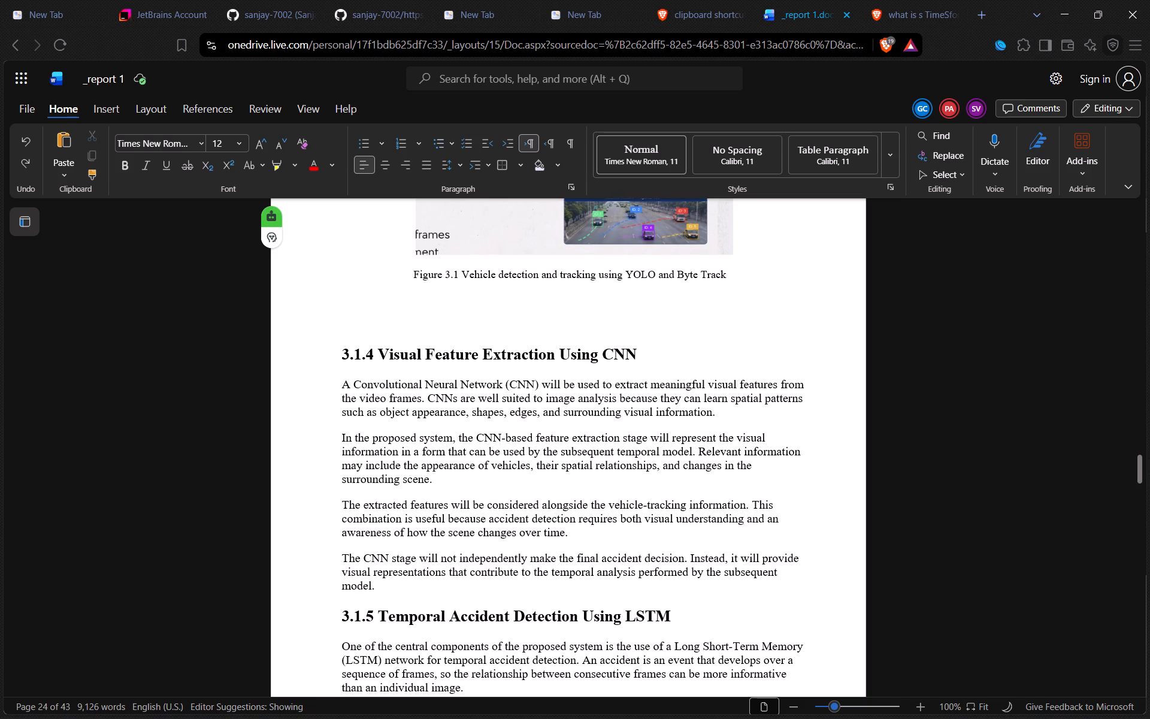
Review the layout of section 3.1.5 on LSTM accident detection, including the CNN-LSTM pipeline figure and its caption.
scroll(518, 543, down, 3)
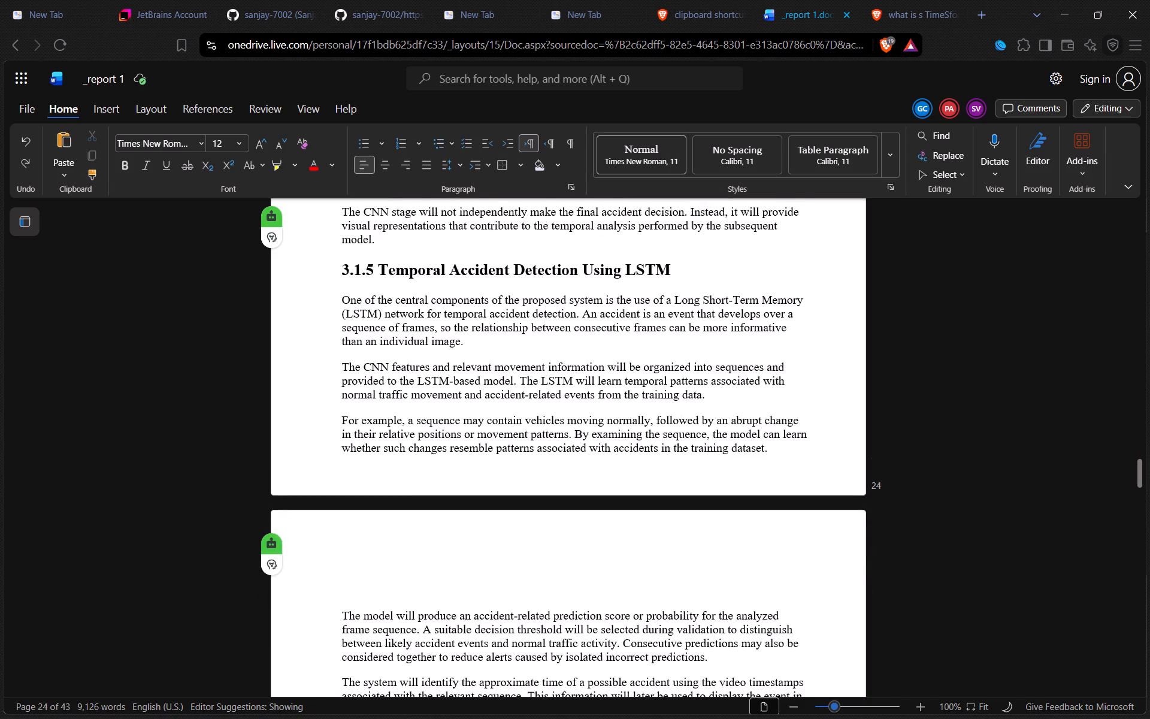
scroll(518, 543, down, 4)
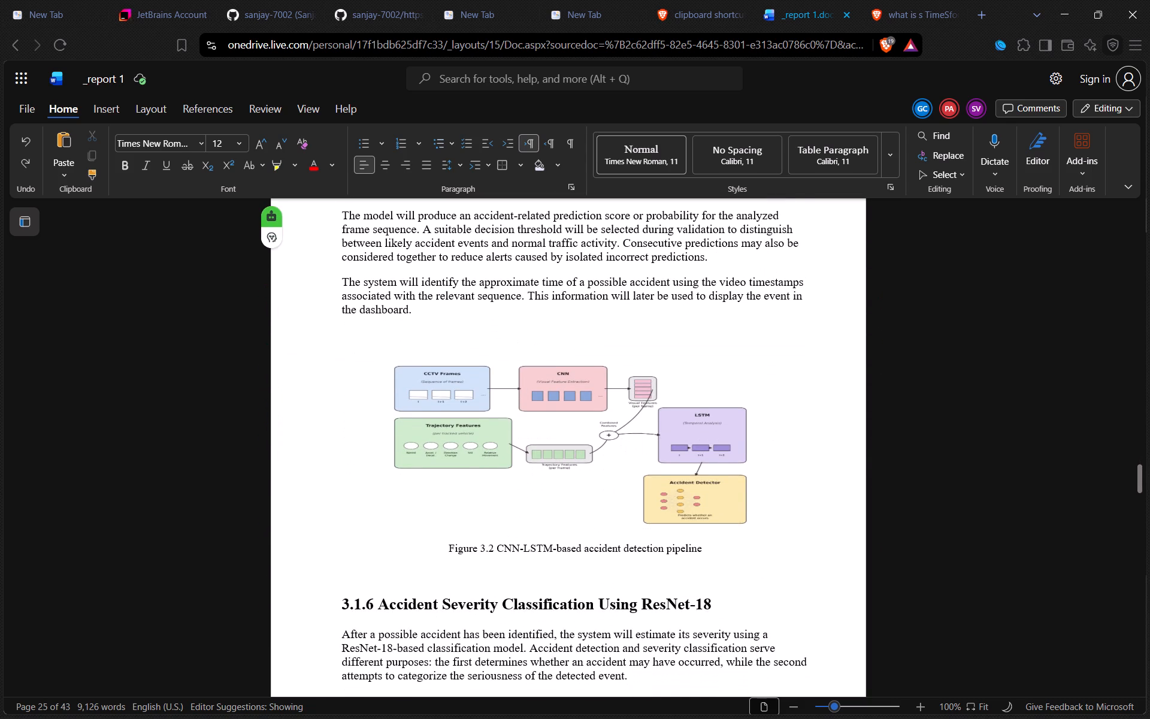
Review the layout of sections 3.1.6 and 3.1.7, including the ResNet-18 severity pipeline and alert generation workflow figures.
scroll(518, 543, down, 3)
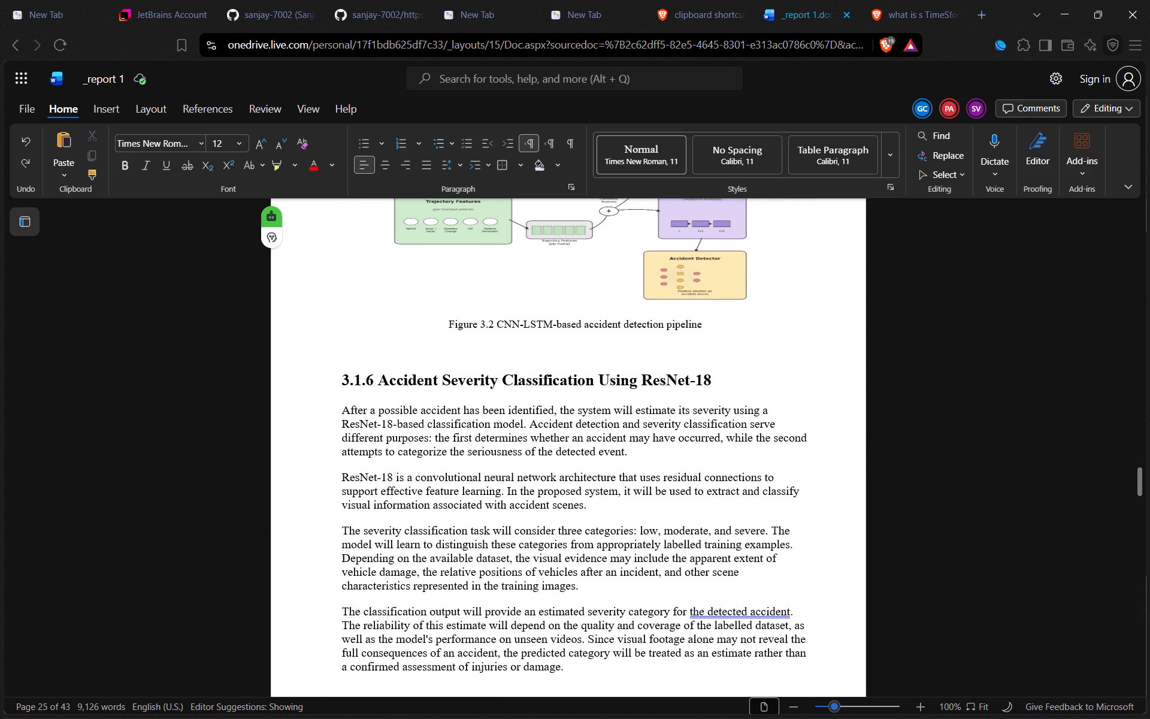
scroll(518, 543, down, 3)
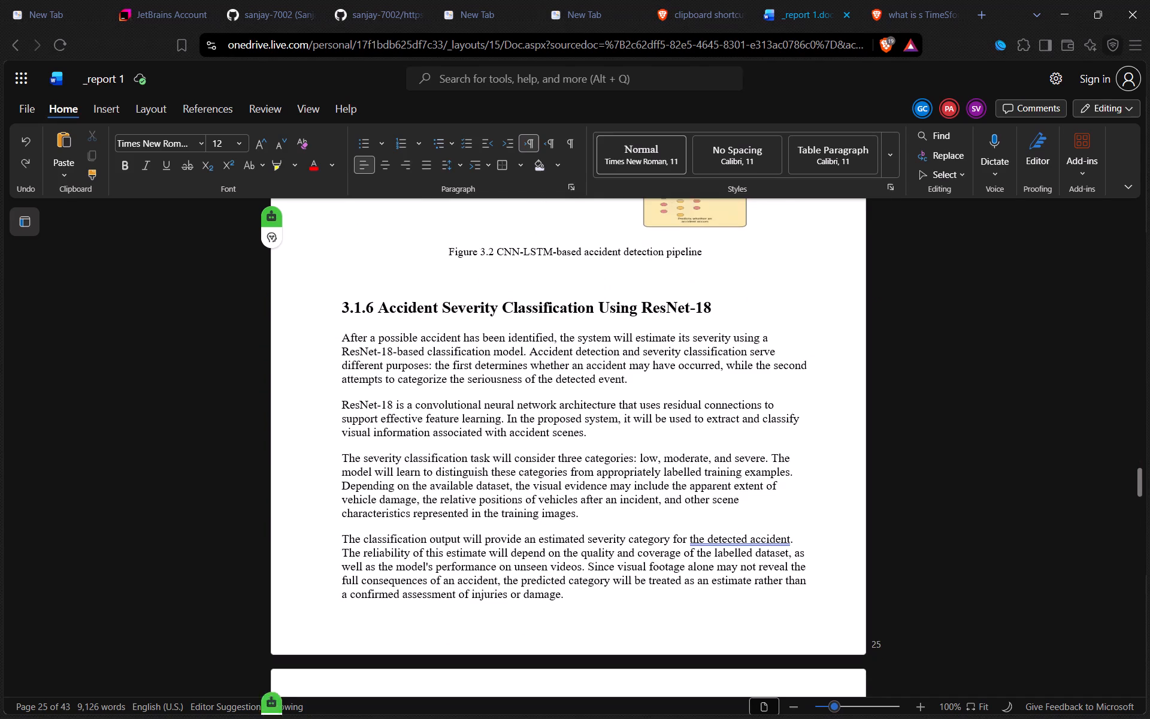
scroll(518, 543, down, 4)
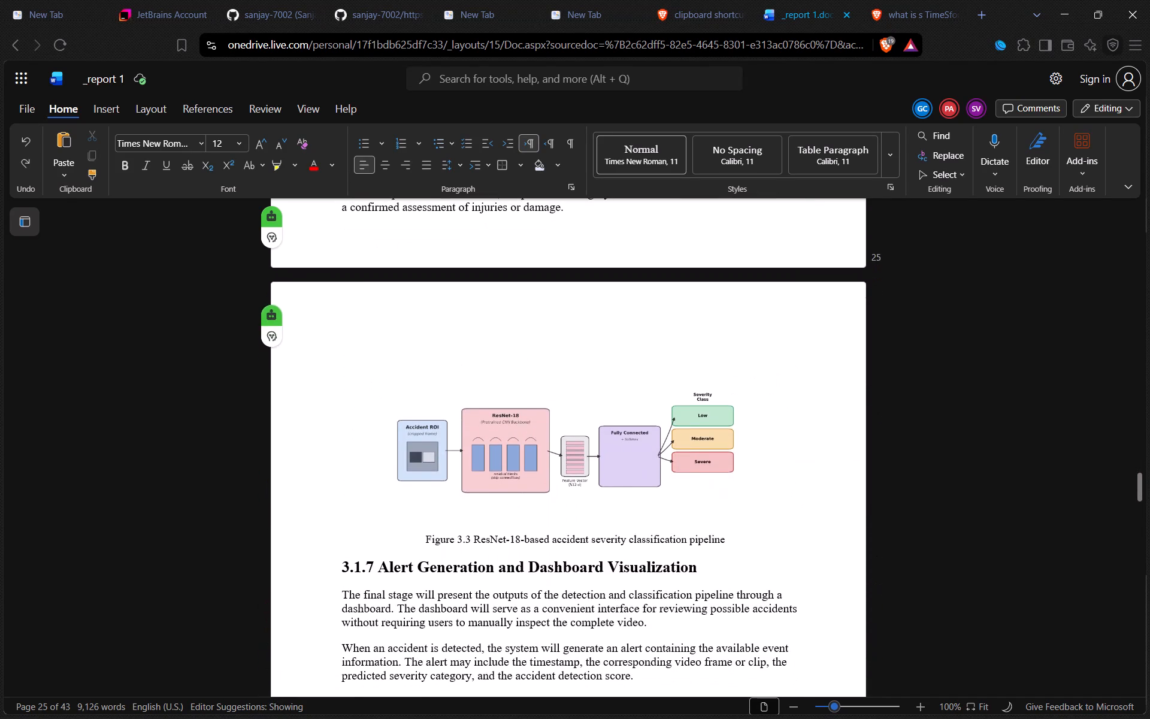
scroll(518, 543, down, 4)
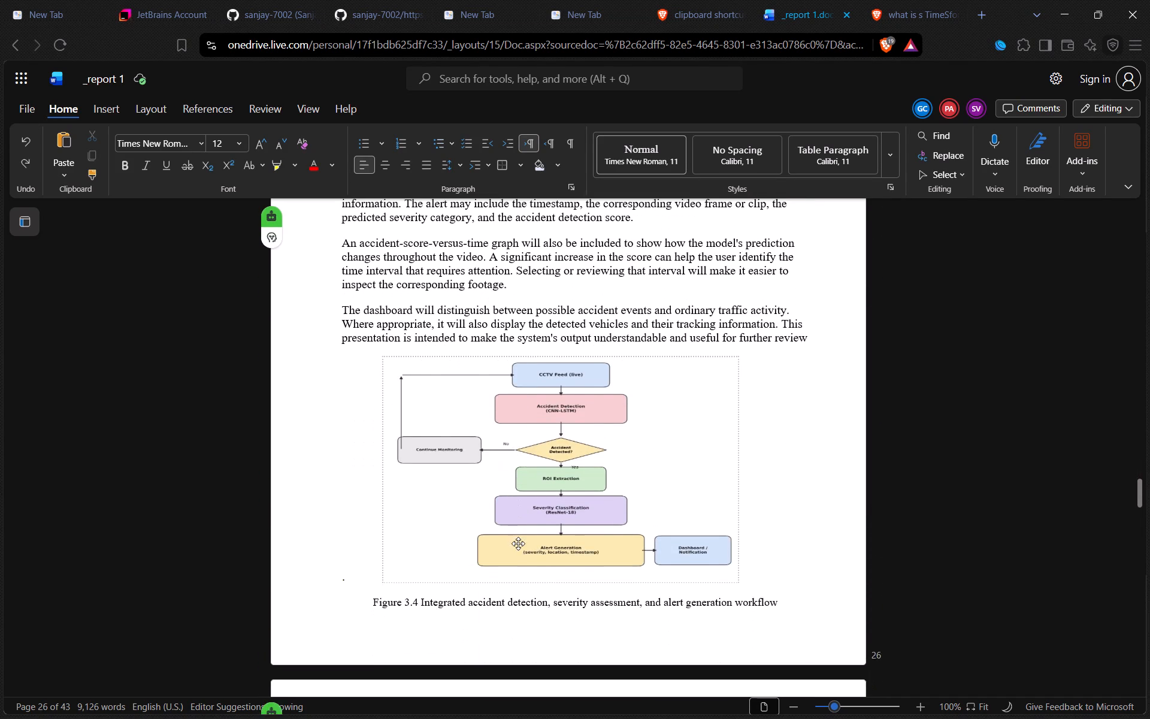
Review the evaluation paragraphs and the layout of Table 3.1 summarising the proposed accident detection pipeline.
scroll(518, 543, down, 5)
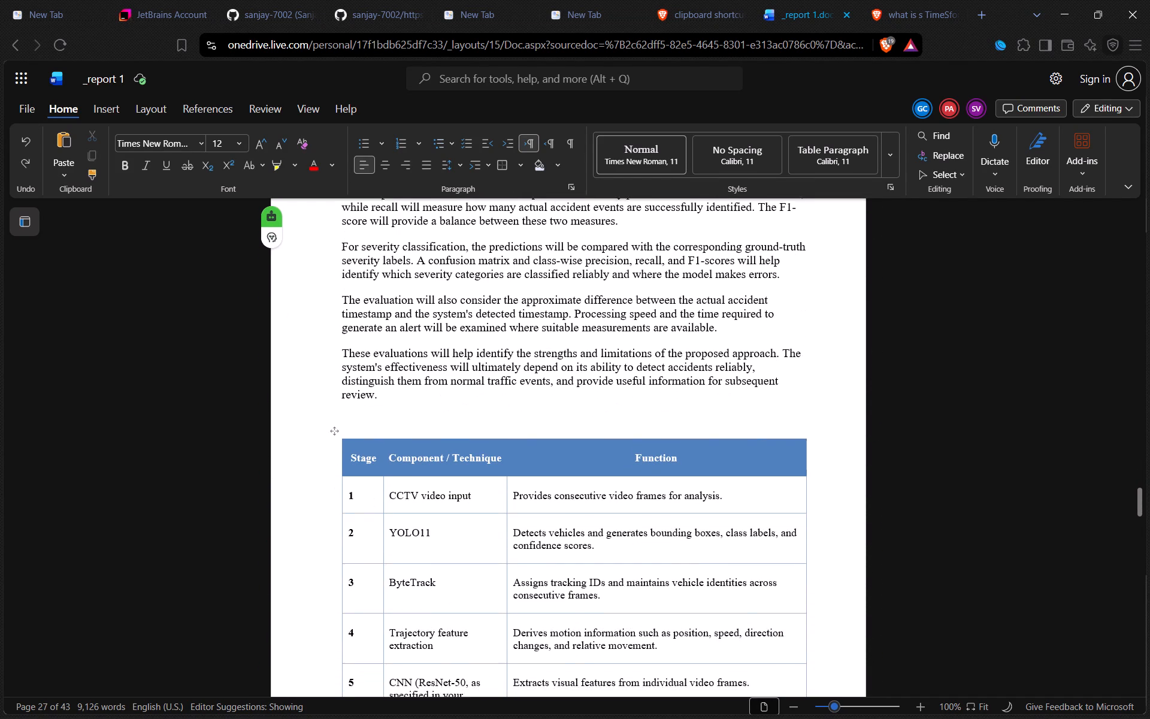
scroll(518, 543, down, 4)
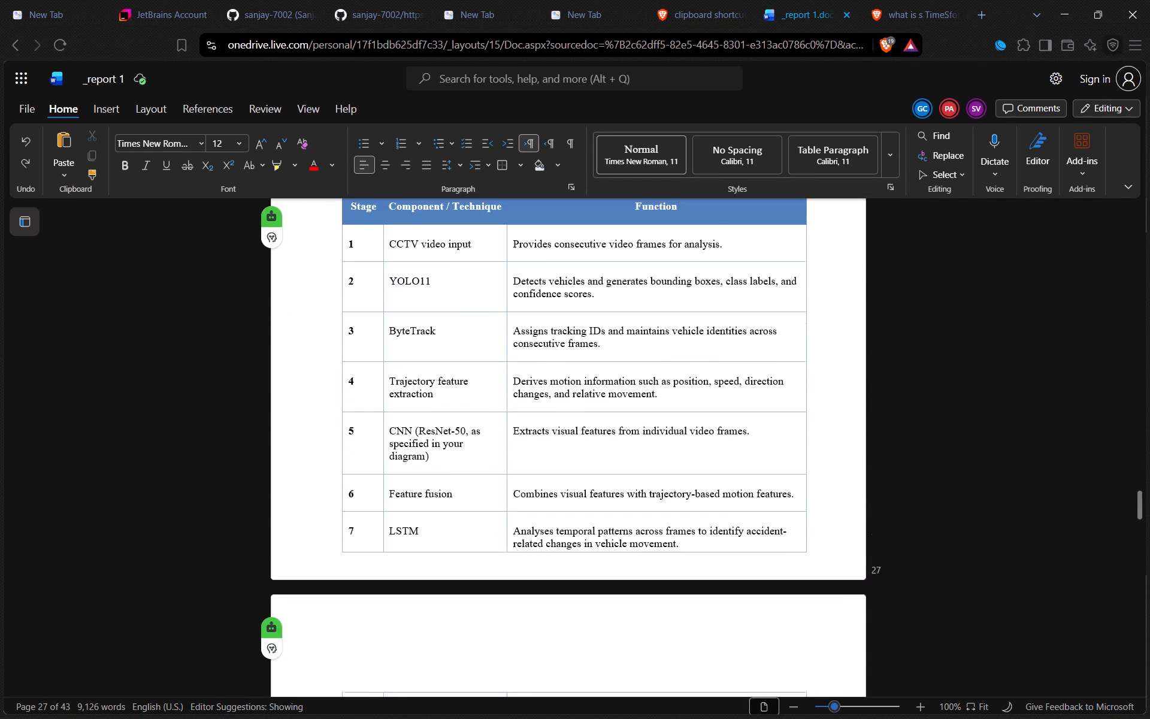
scroll(518, 543, down, 3)
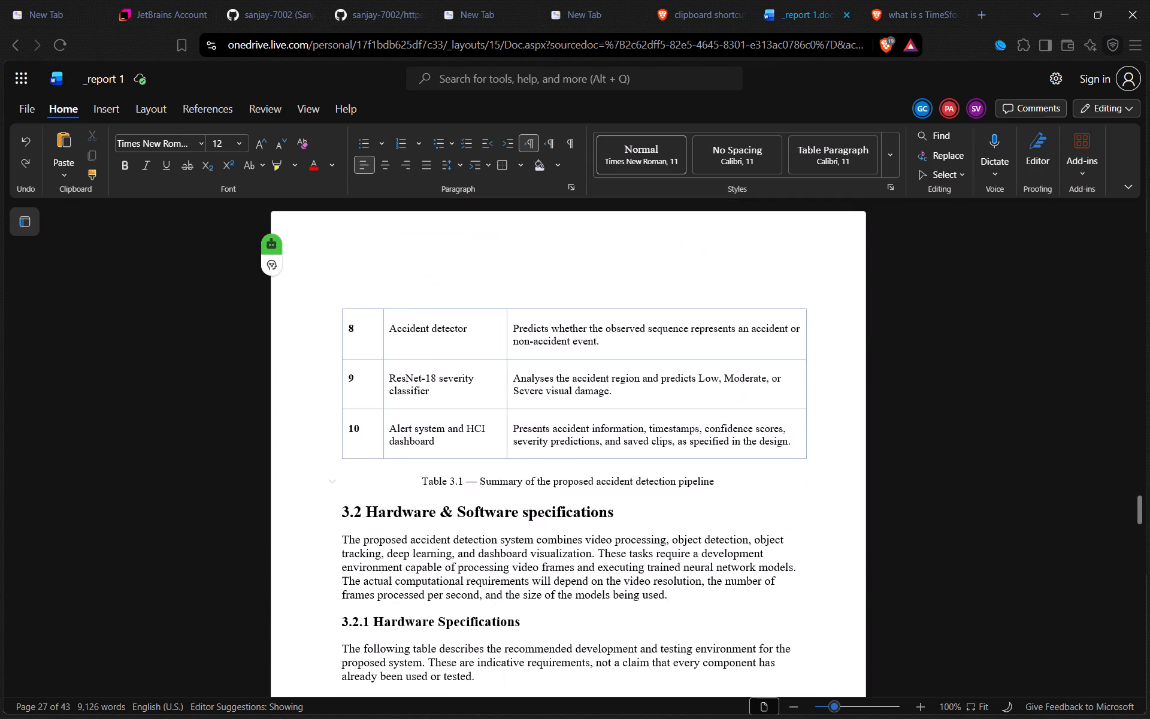
Review the layout of section 3.2 Hardware & Software specifications, including Tables 3.2 and 3.3 and their captions.
scroll(518, 543, down, 2)
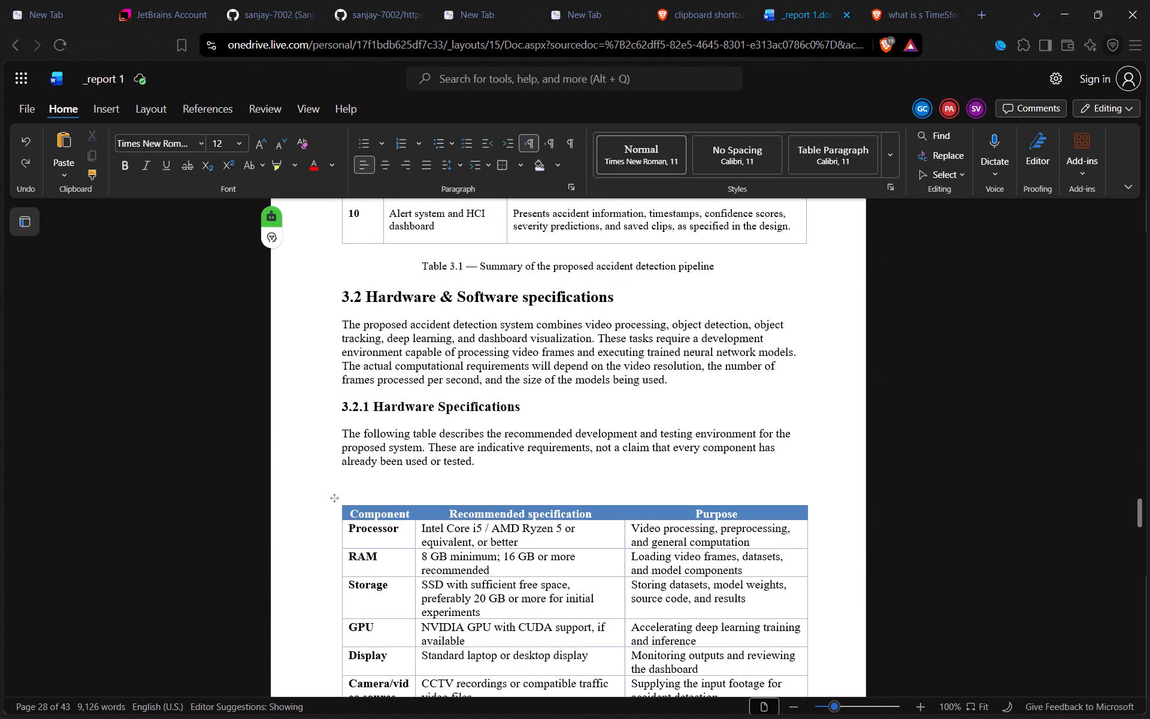
scroll(518, 543, down, 3)
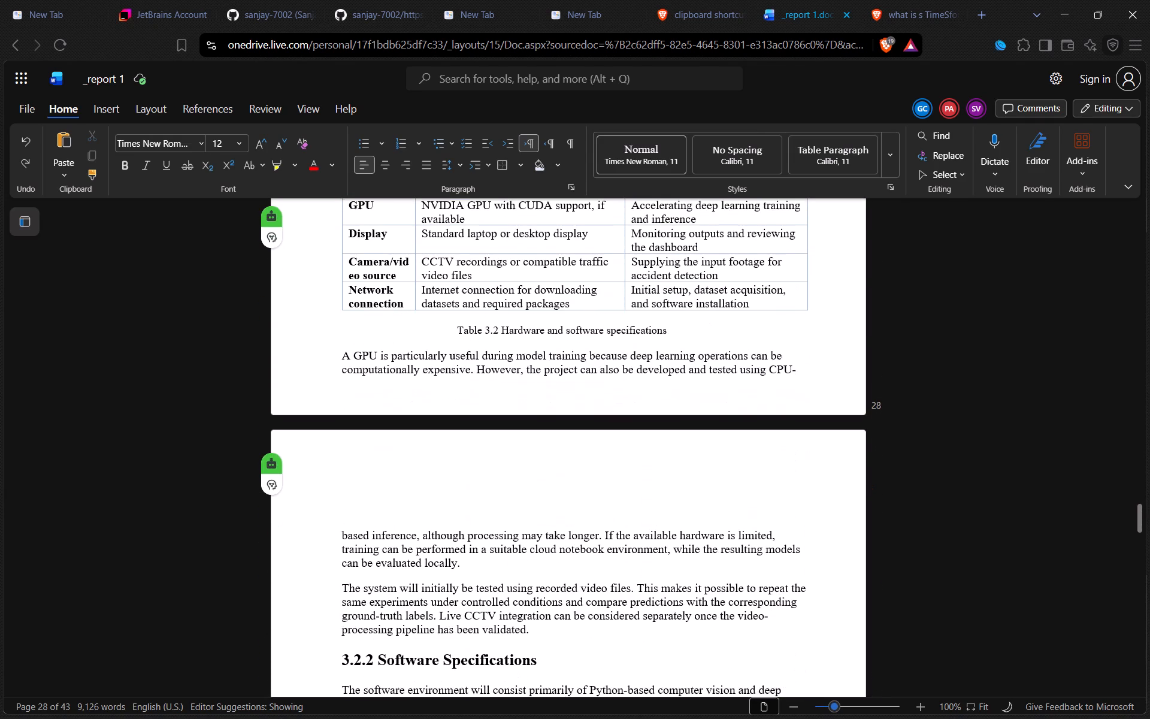
scroll(518, 543, down, 4)
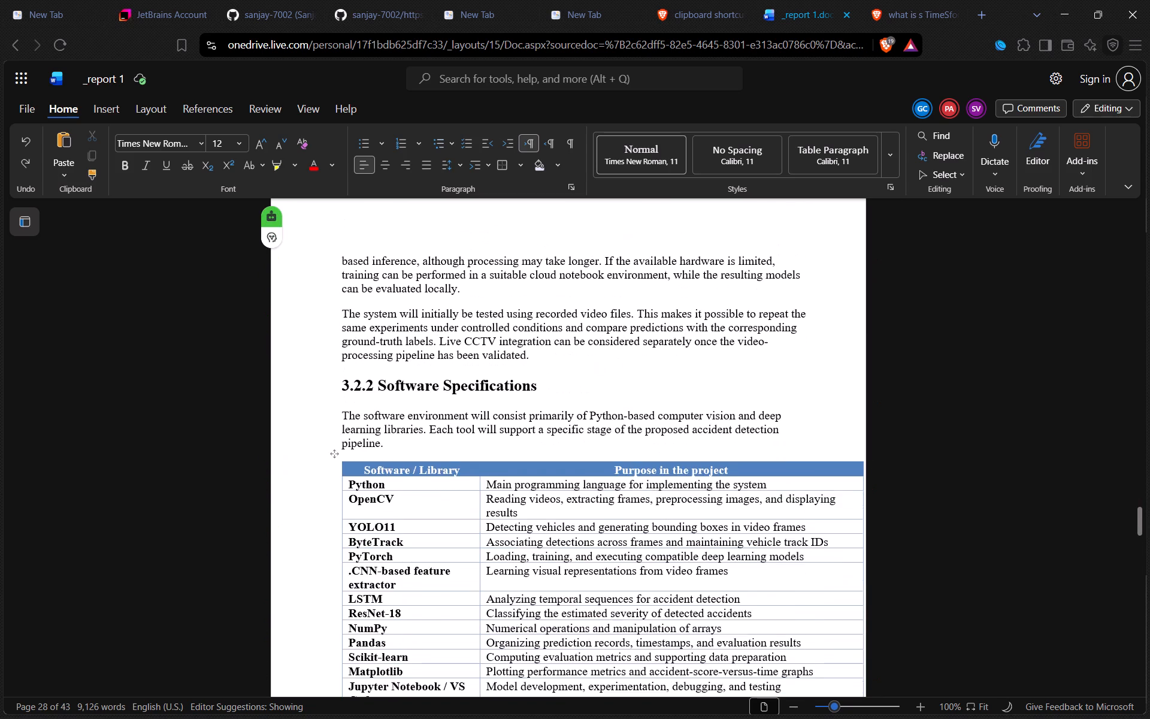
scroll(518, 543, down, 4)
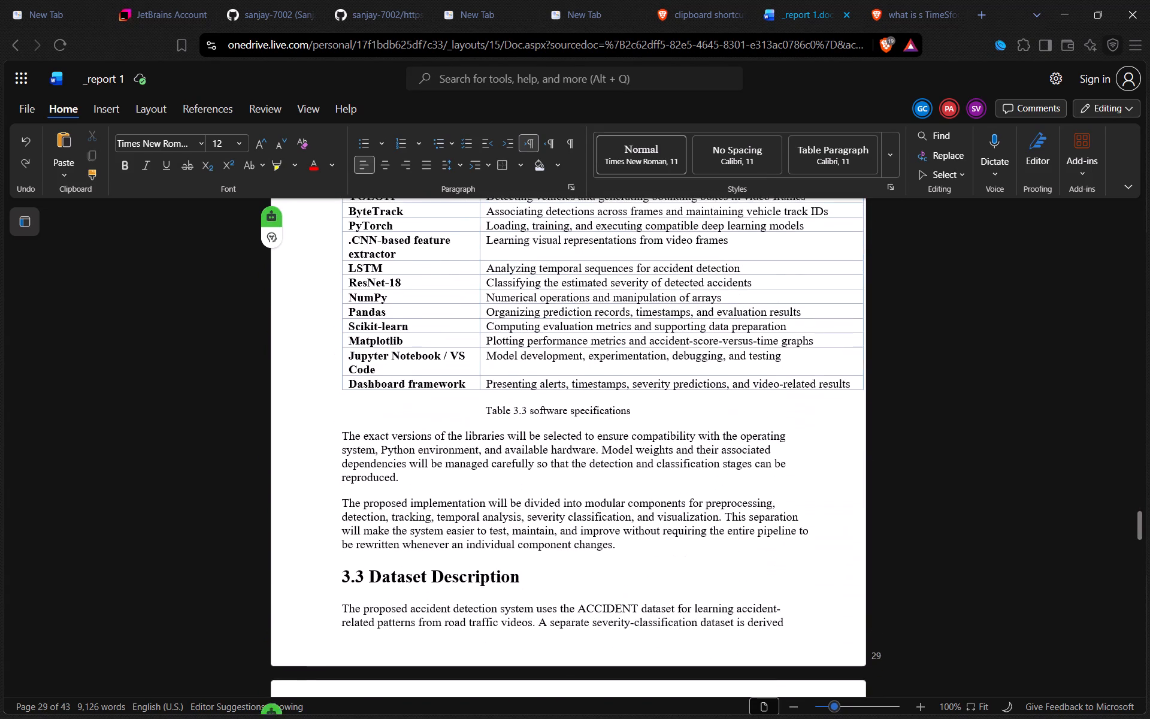
Review the headings, text and bullet list of section 3.3 Dataset Description through section 3.3.2 on accident severity classification.
scroll(518, 543, down, 7)
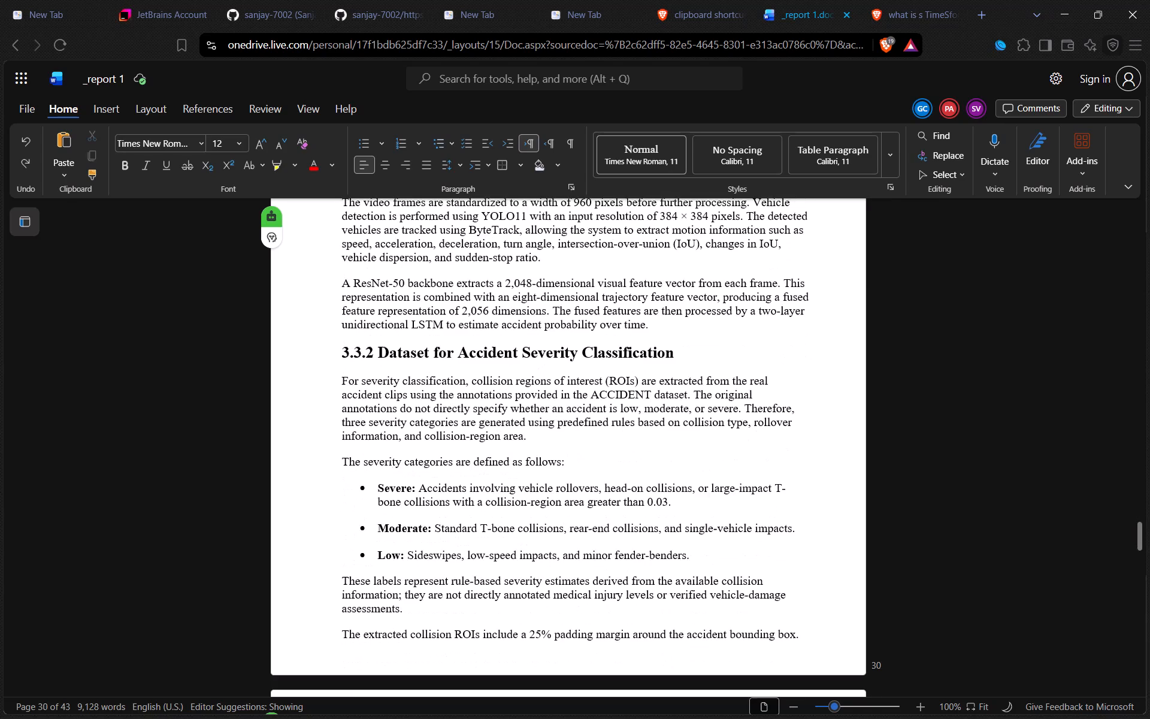
scroll(518, 543, down, 3)
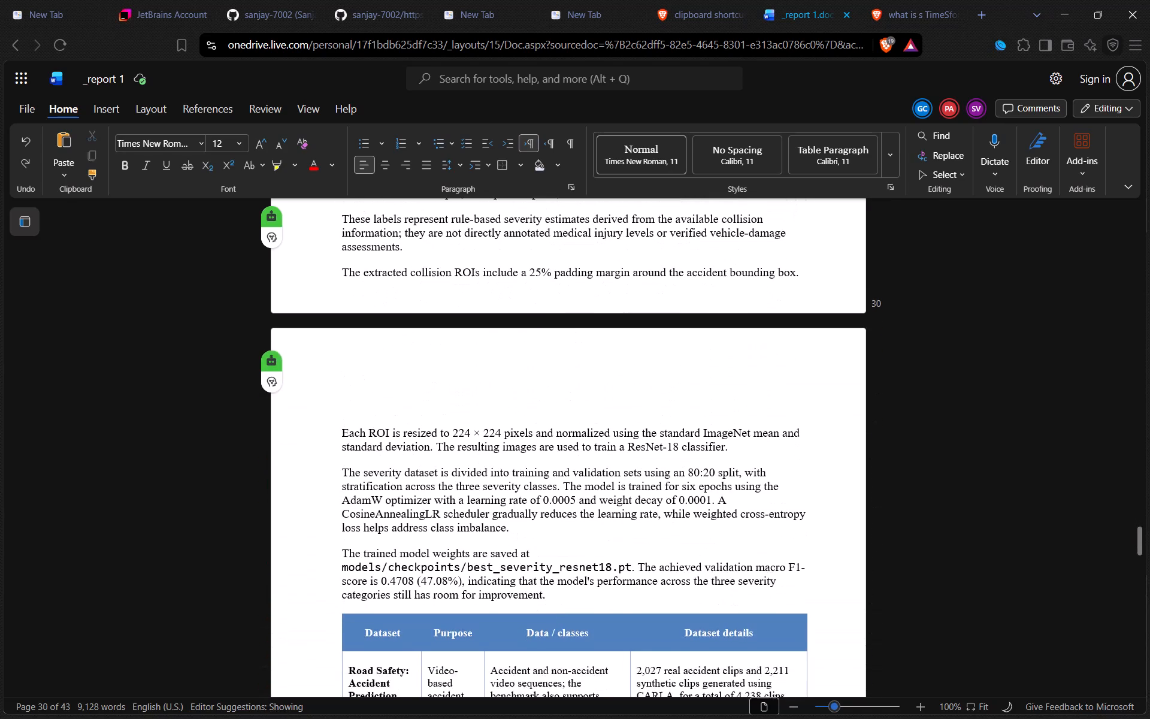
Review Table 3.4, section 3.3.3 on preprocessing and limitations, and the layout of Table 3.5 with the preprocessing steps.
scroll(518, 543, down, 3)
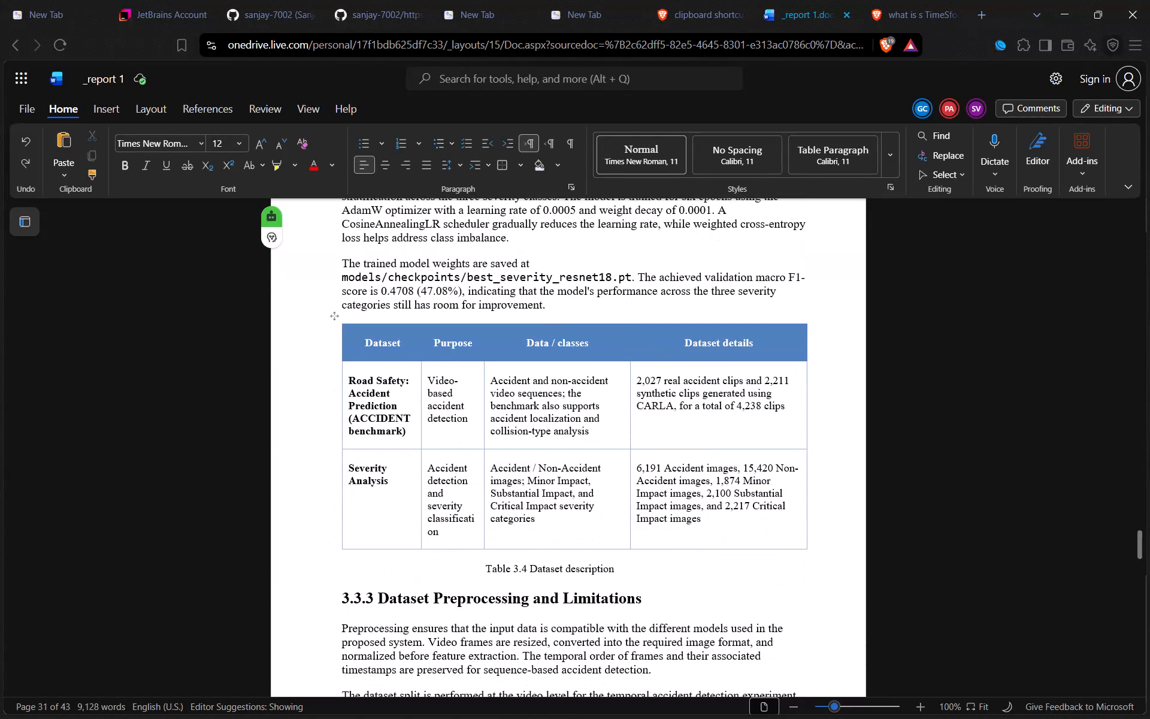
scroll(518, 543, down, 2)
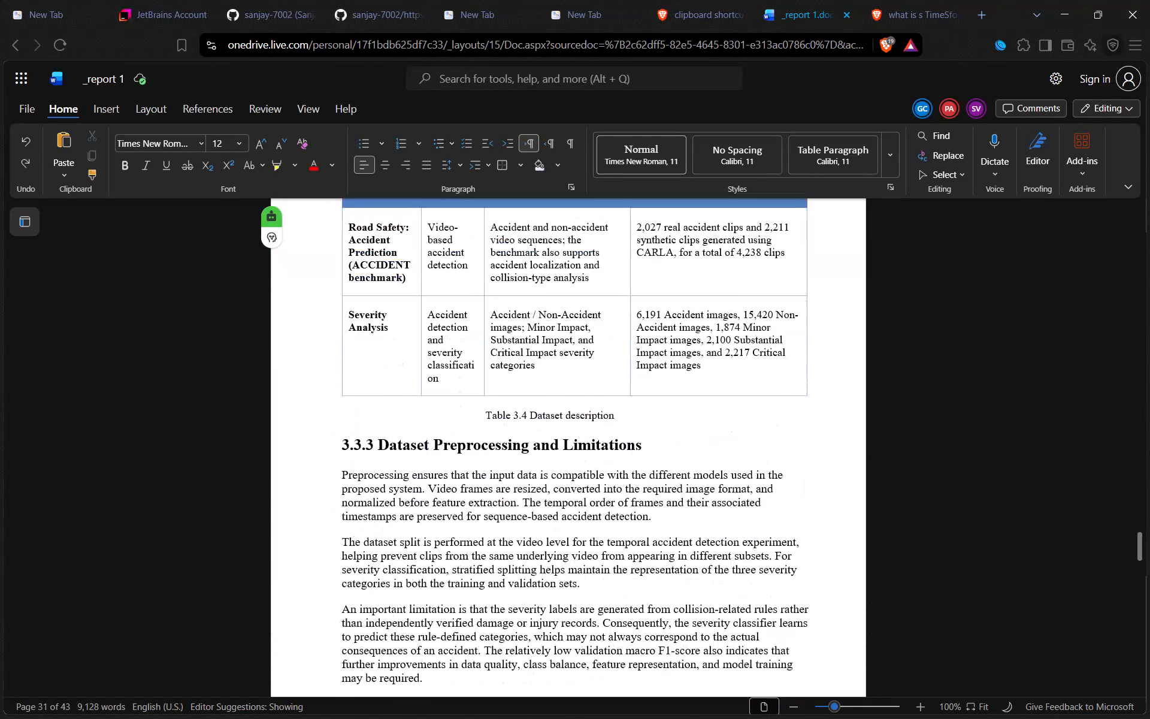
scroll(518, 543, down, 3)
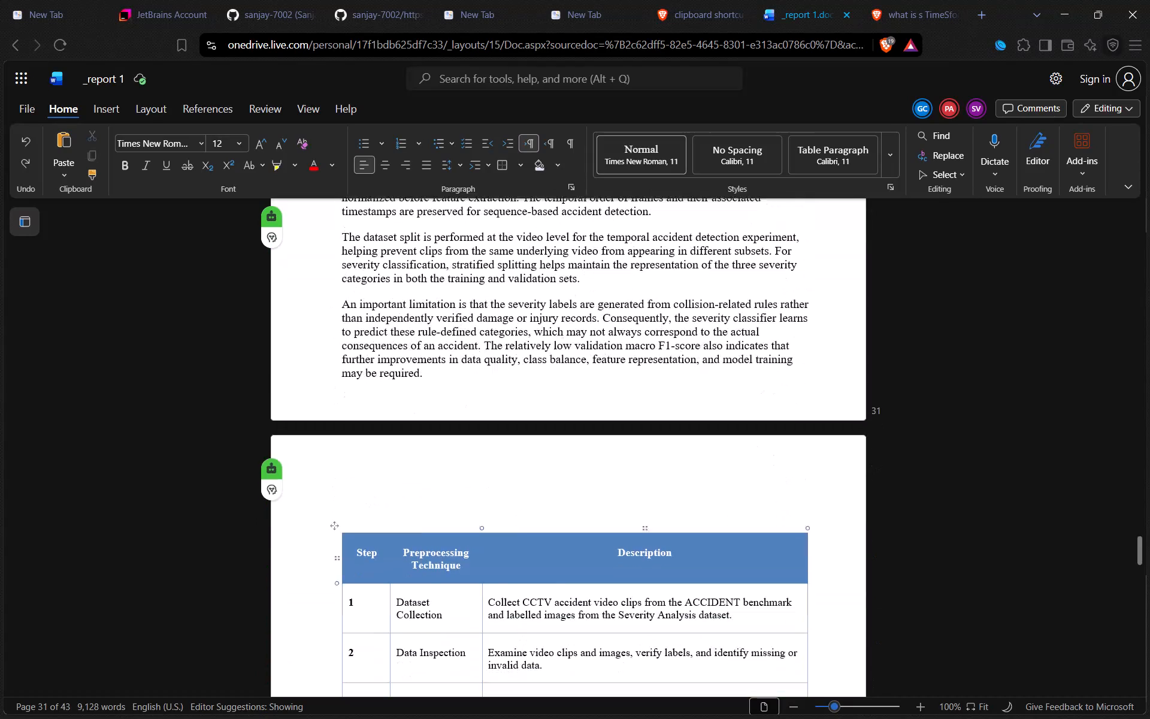
scroll(518, 543, down, 3)
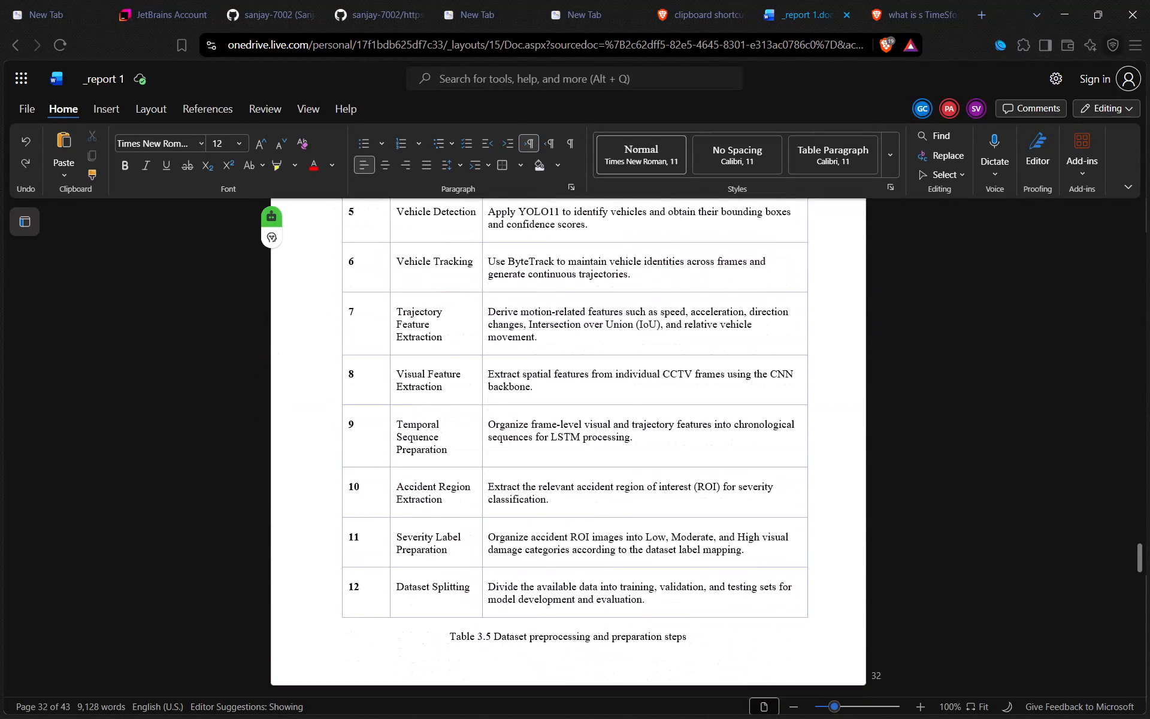
Examine the Chapter 4 Results and Discussion headings, paragraph spacing and text for content that does not belong in the report.
scroll(518, 543, down, 4)
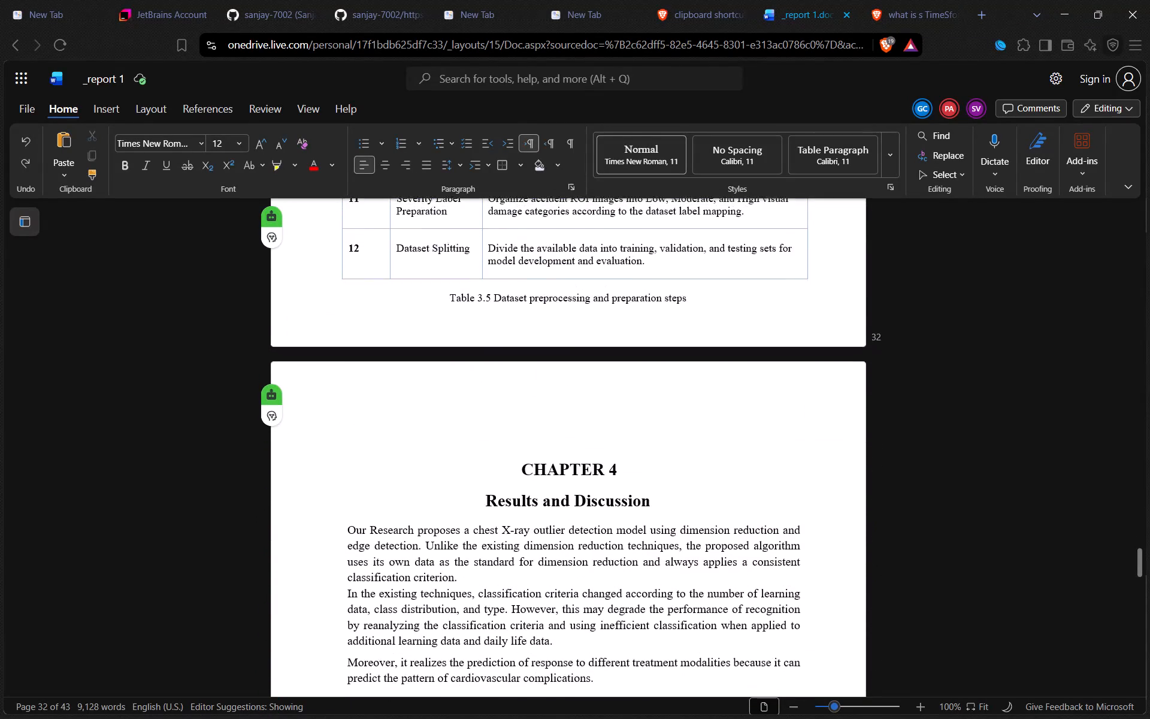
scroll(518, 543, down, 2)
scroll(518, 543, up, 1)
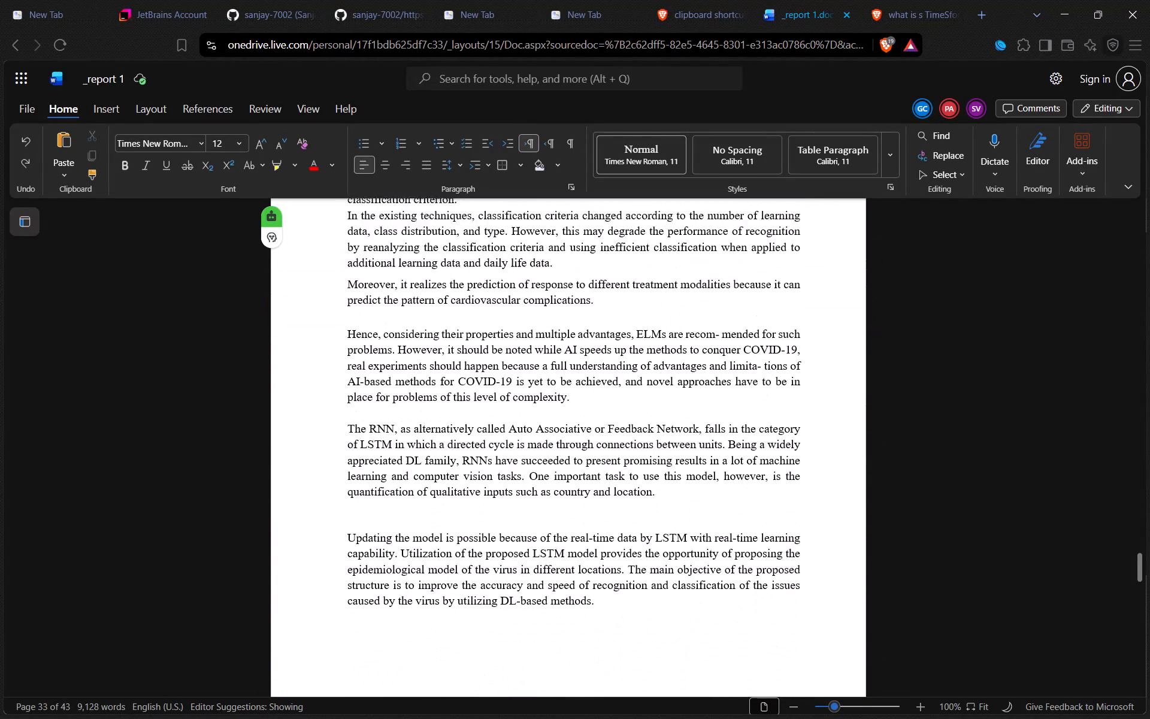
scroll(518, 543, up, 5)
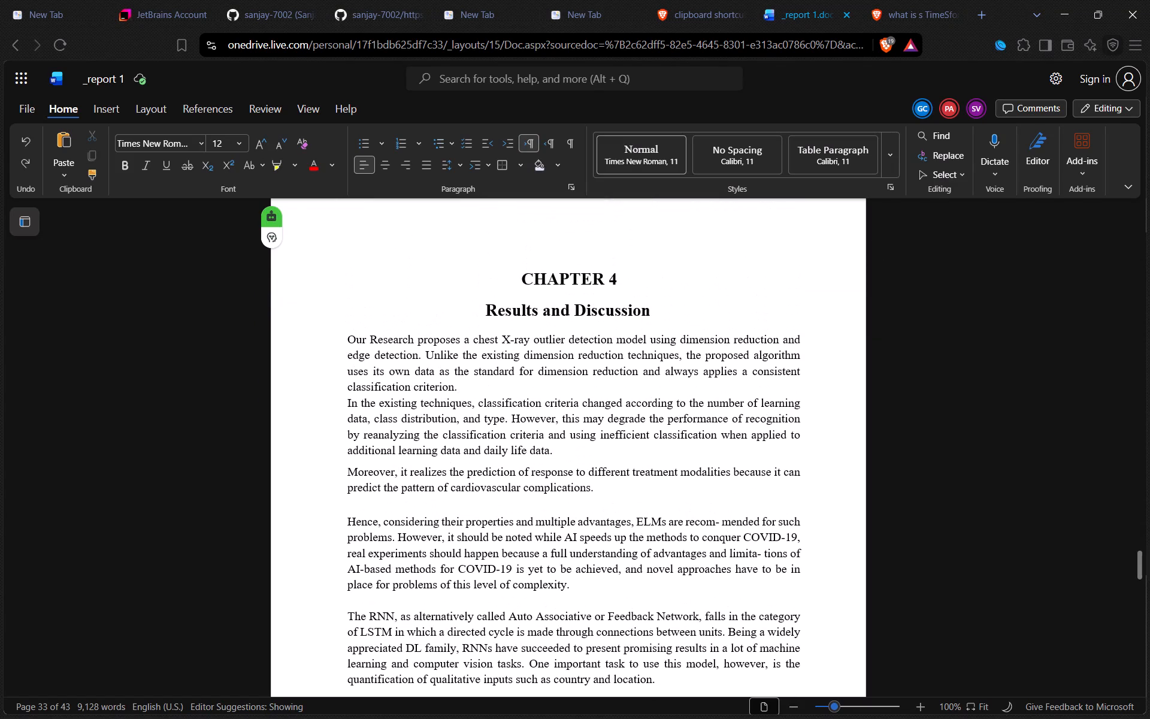
scroll(518, 543, up, 1)
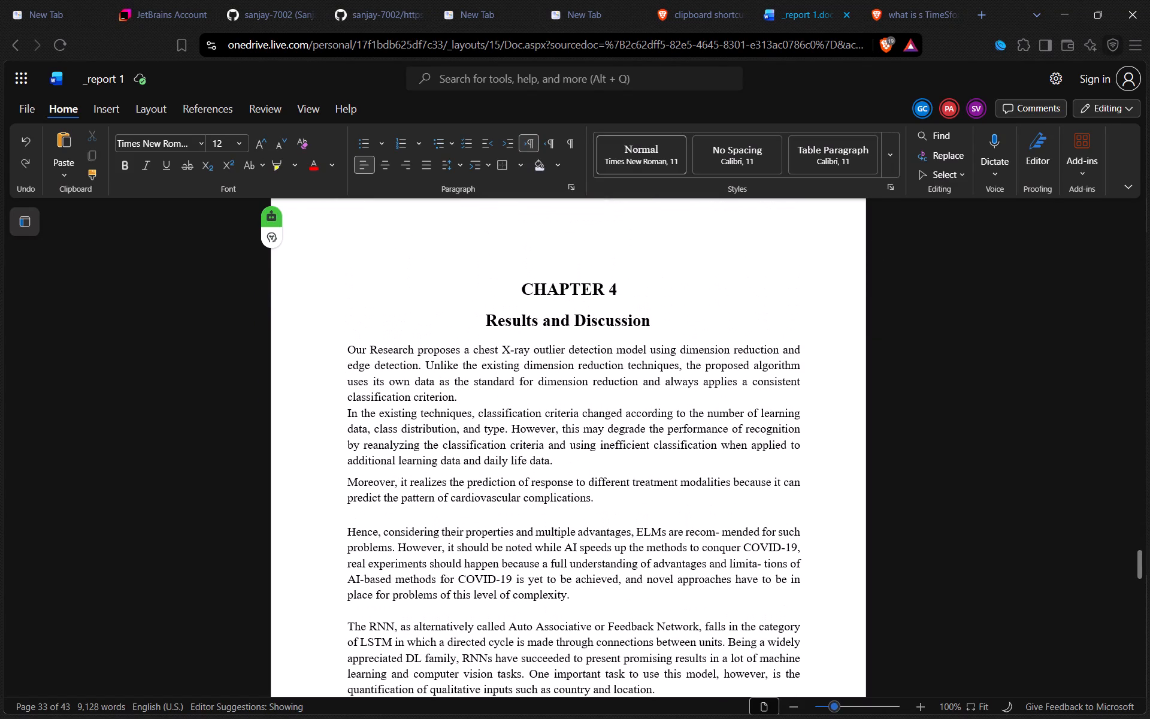
scroll(518, 543, down, 1)
scroll(518, 543, up, 1)
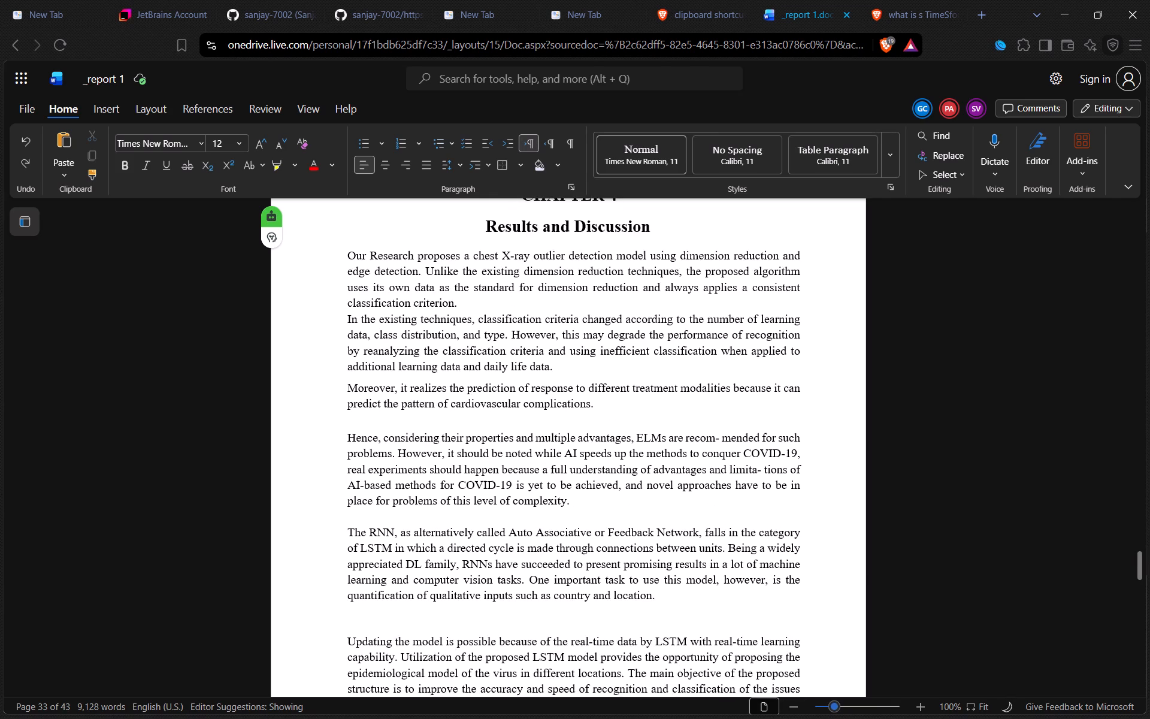
scroll(518, 543, up, 1)
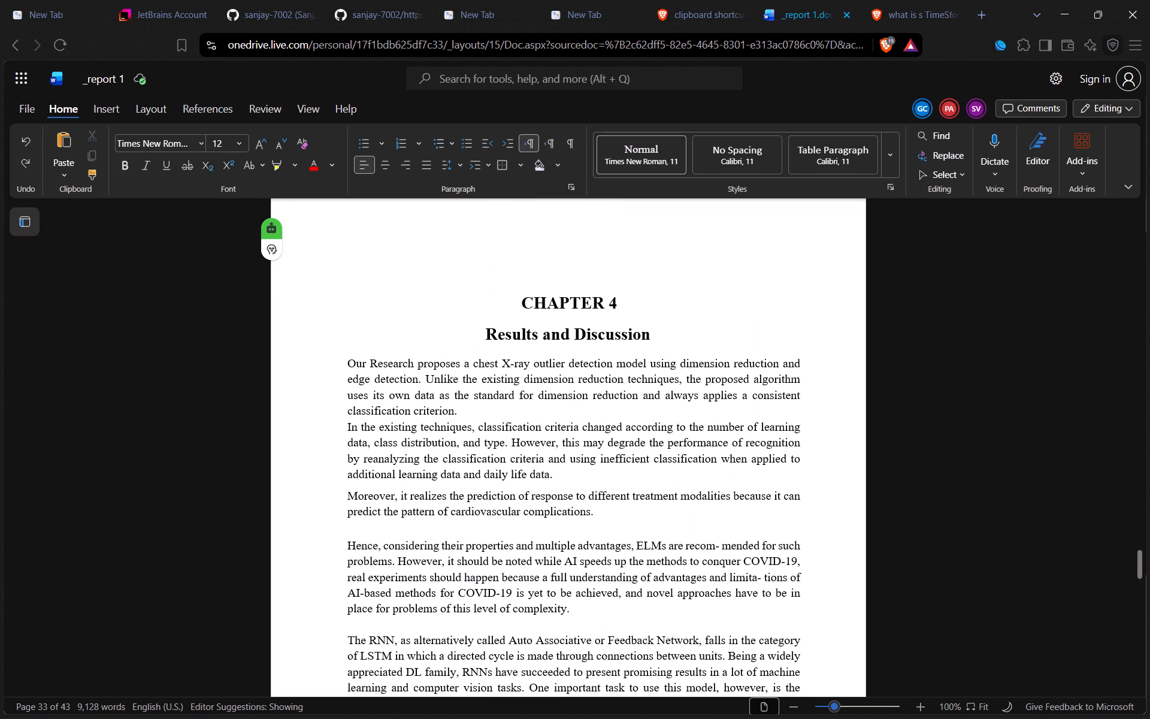
scroll(518, 543, down, 2)
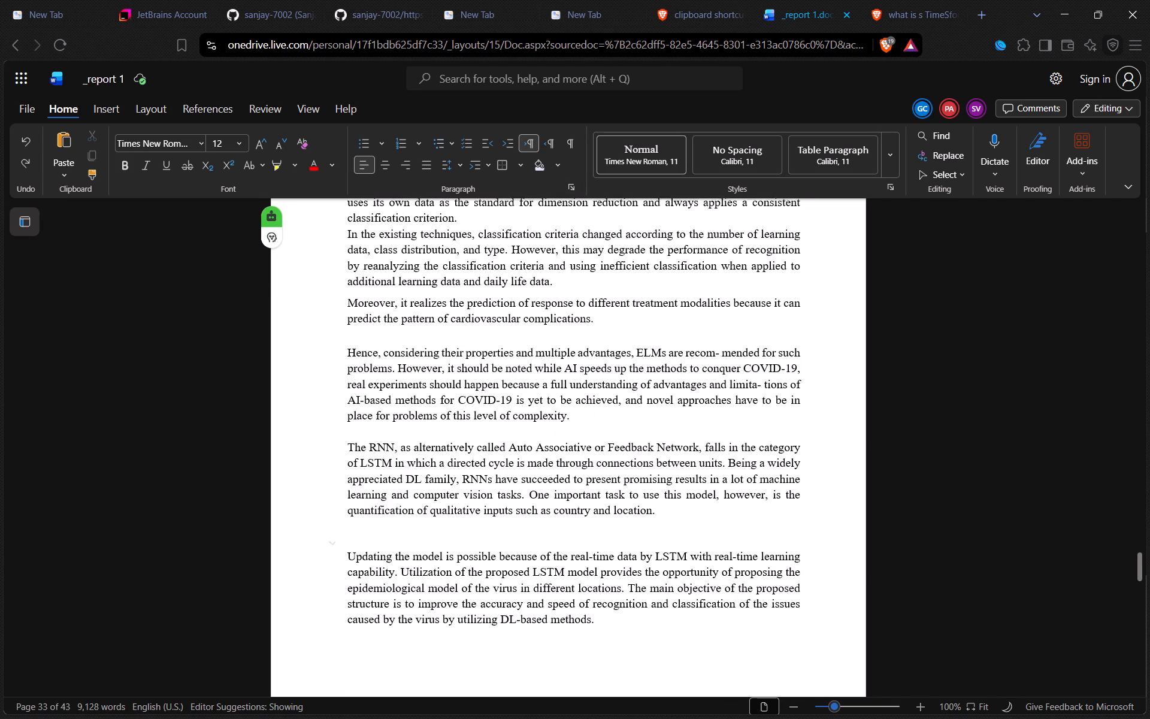
Review the layout from the end of Table 3.5 through Chapter 4 to the opening of Chapter 5, Conclusion and Future Scope.
scroll(518, 543, down, 2)
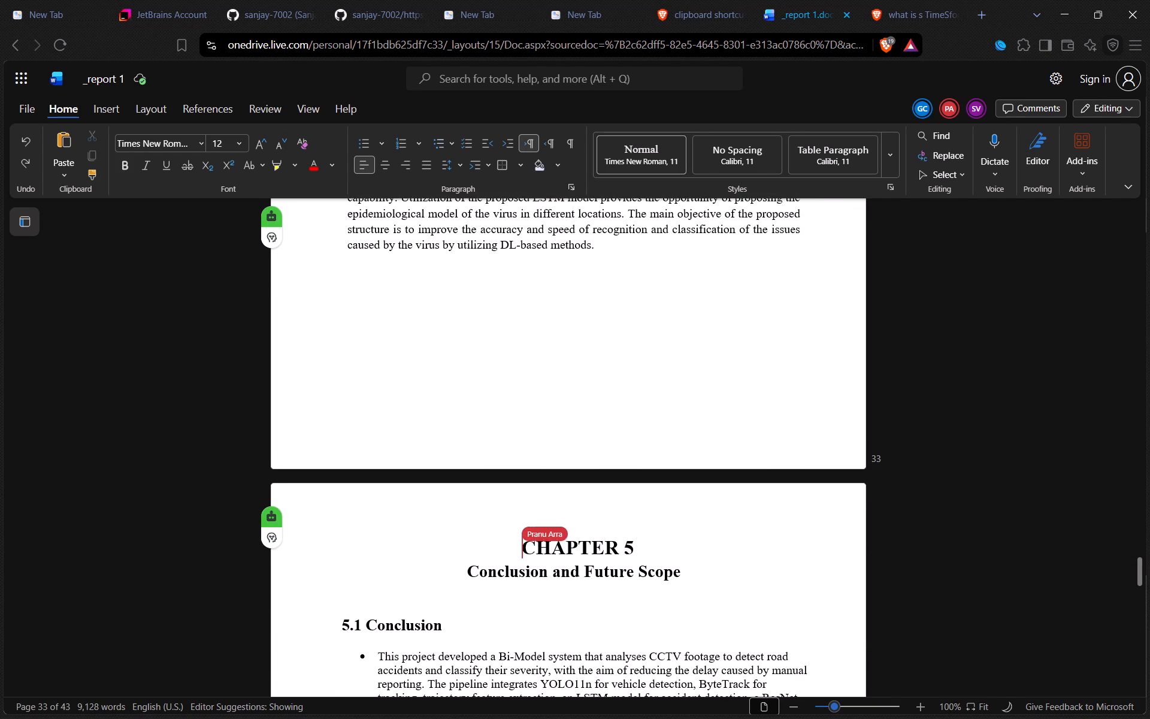
scroll(518, 543, down, 1)
scroll(521, 600, down, 1)
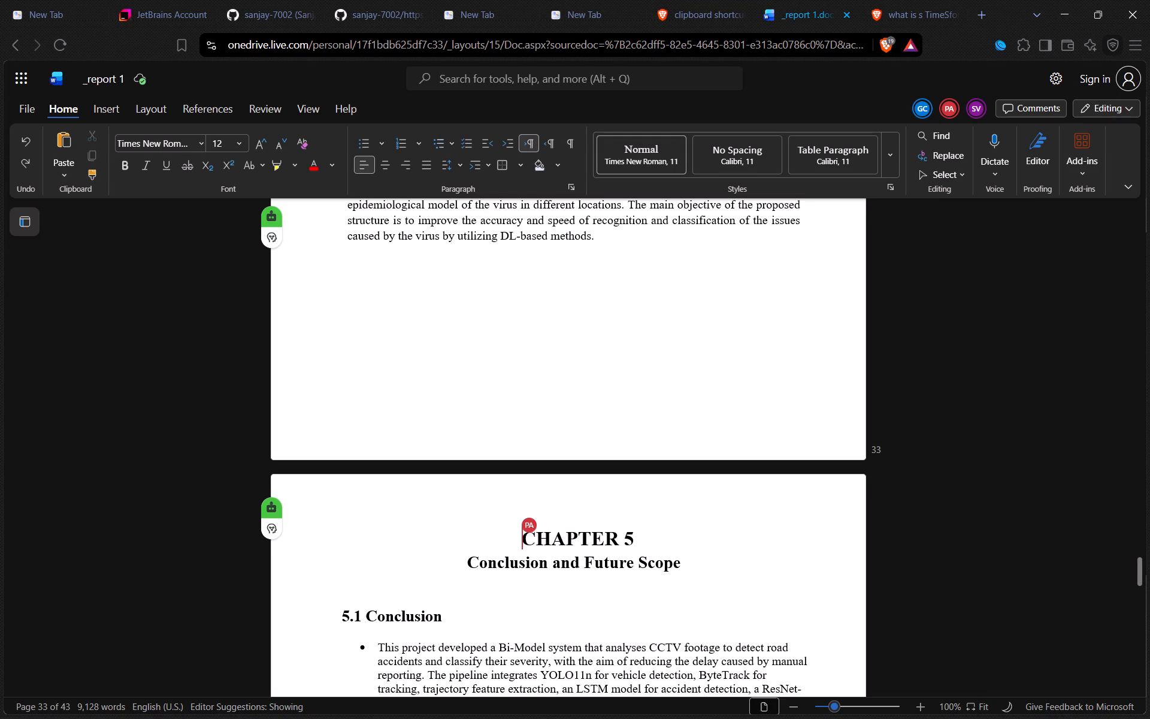
scroll(521, 600, down, 3)
scroll(521, 600, up, 2)
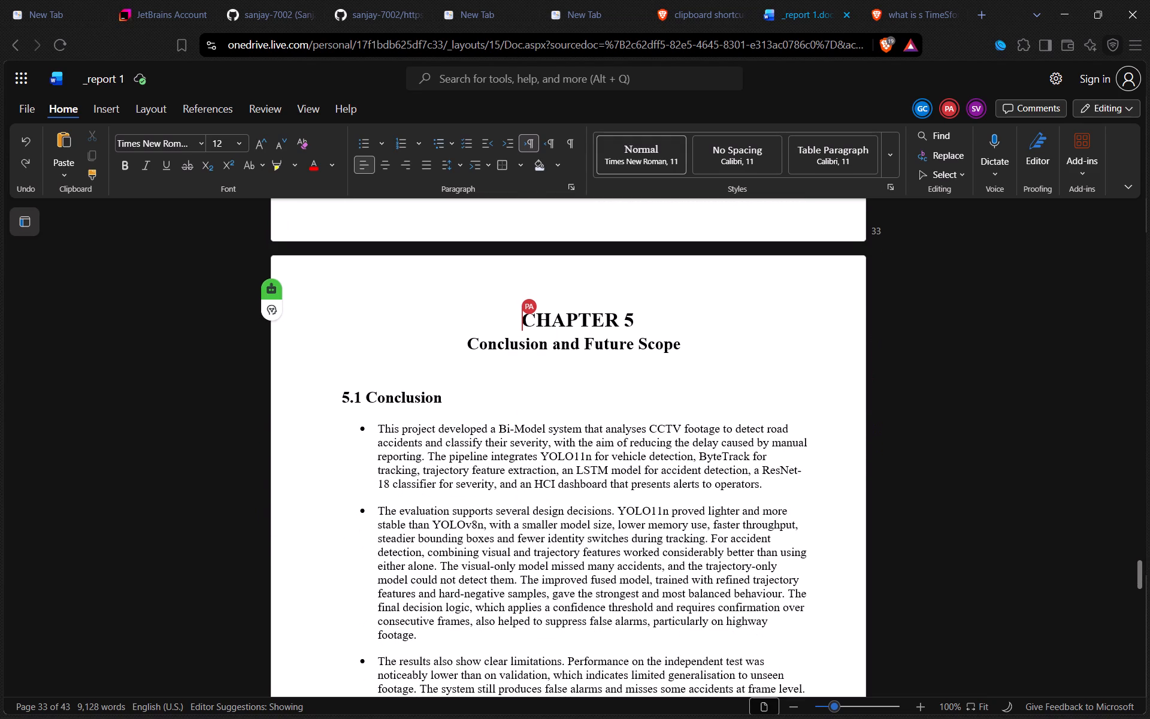
scroll(521, 600, up, 11)
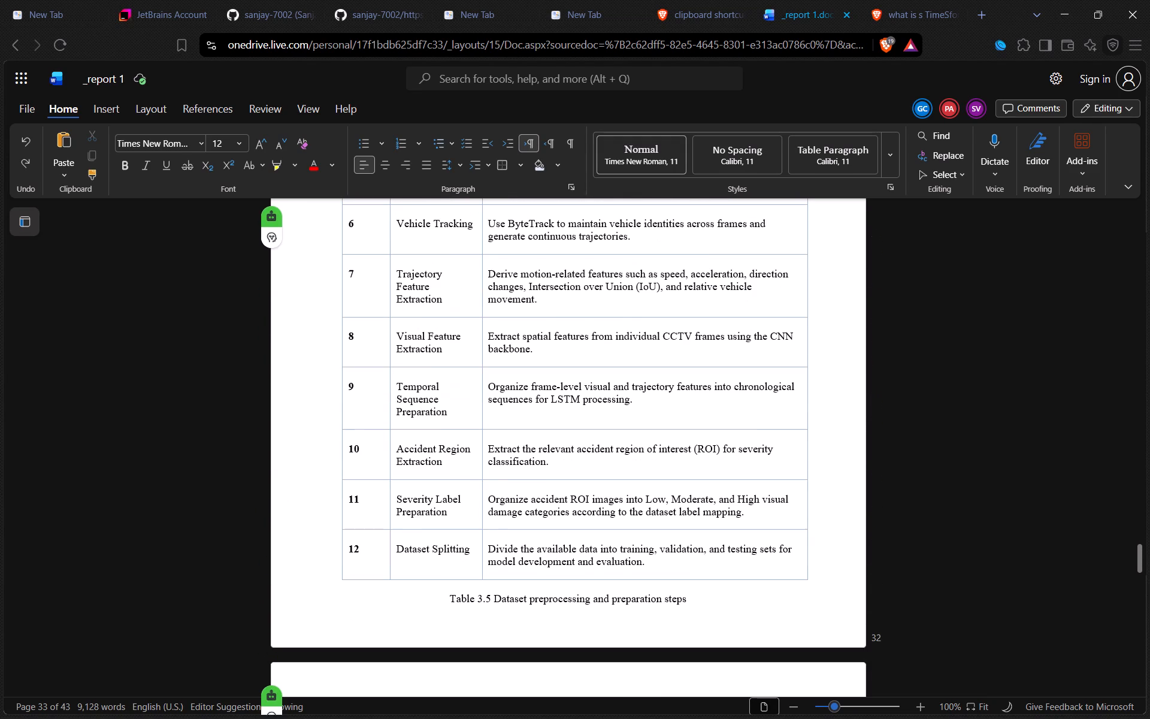
scroll(521, 600, up, 2)
scroll(521, 600, down, 7)
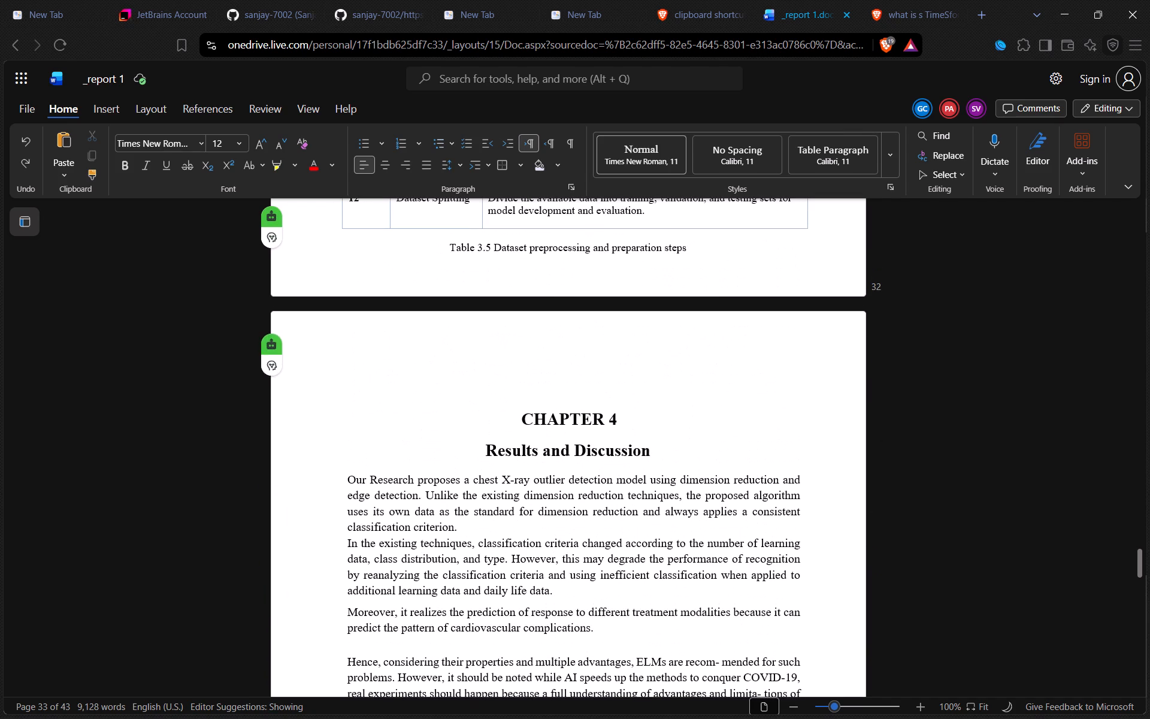
scroll(521, 600, down, 2)
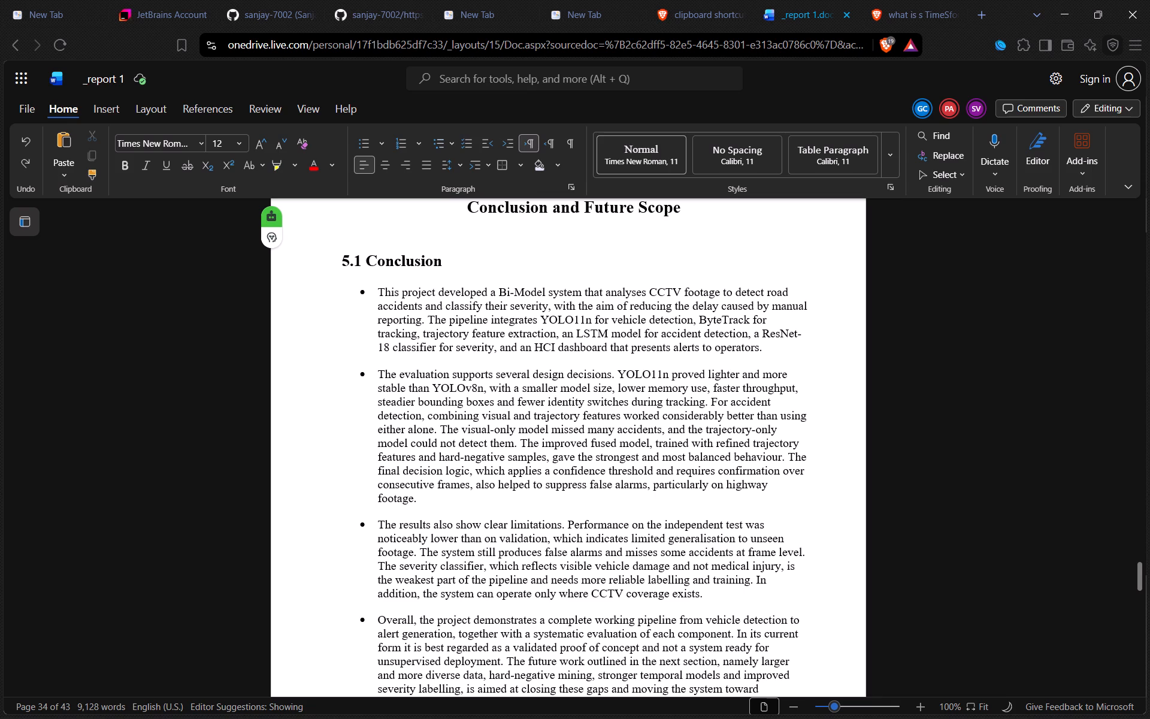
Examine the section 5.1 Conclusion bullets, section 5.2 Future Scope and the References, comparing them with the pages around Chapter 4.
drag(375, 294, 439, 359)
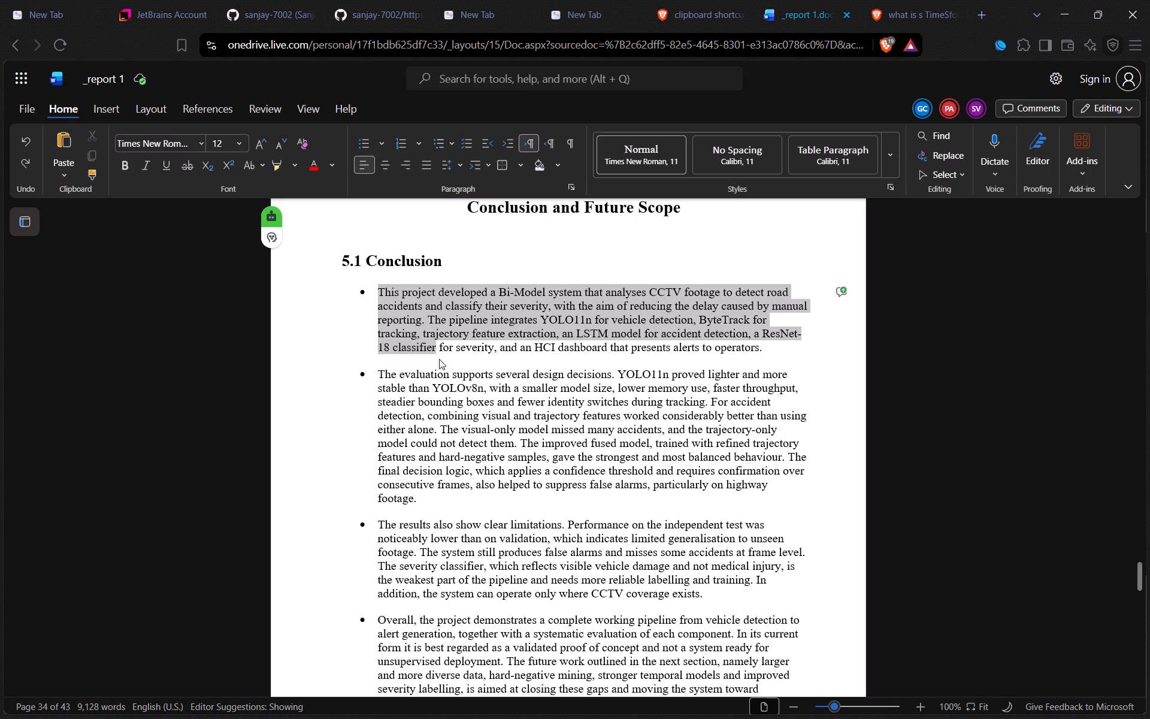
drag(439, 359, 500, 678)
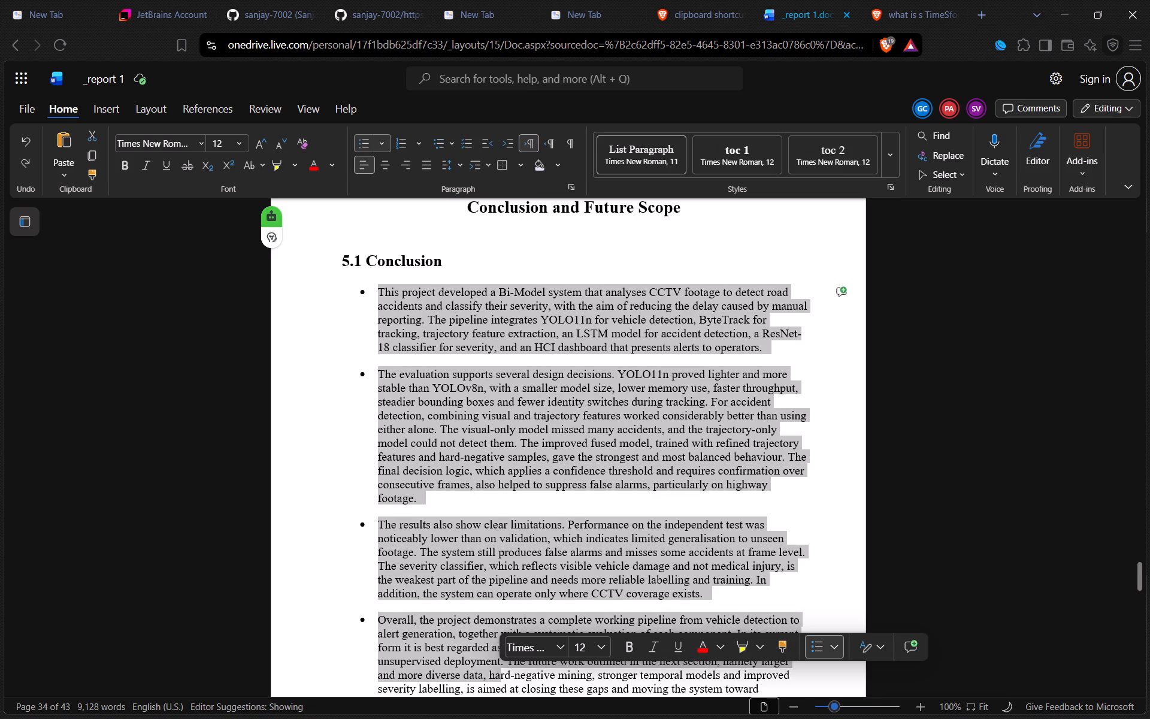
click(517, 543)
scroll(517, 543, up, 2)
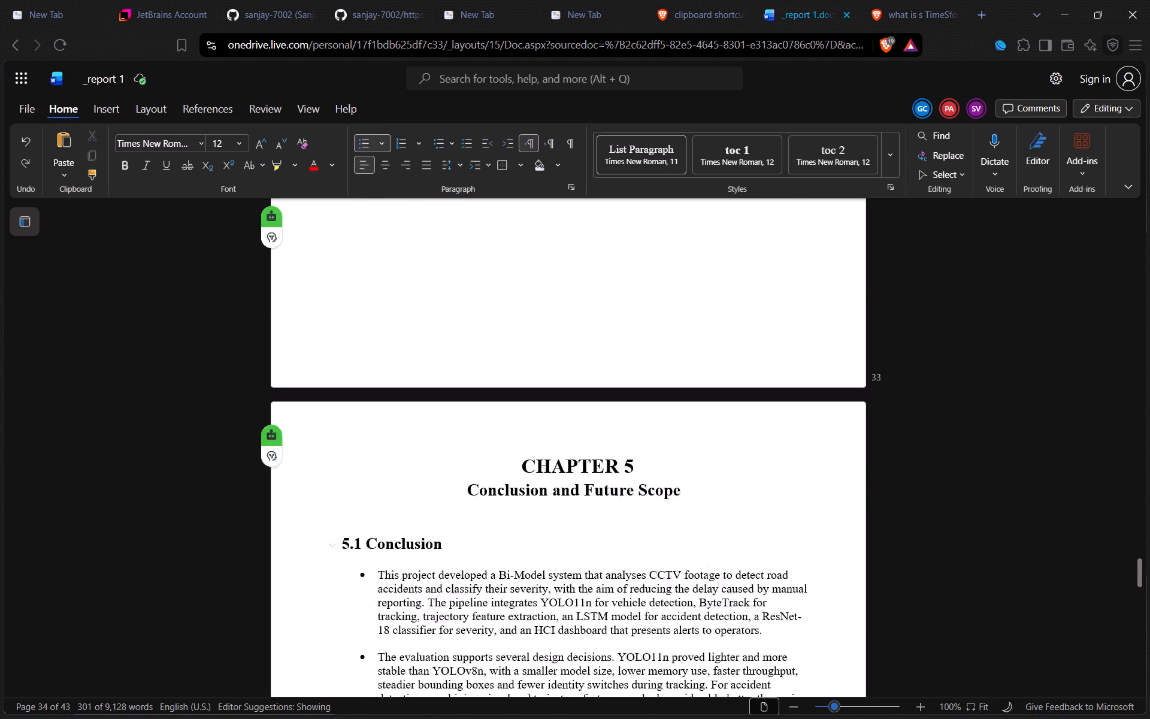
scroll(517, 543, up, 9)
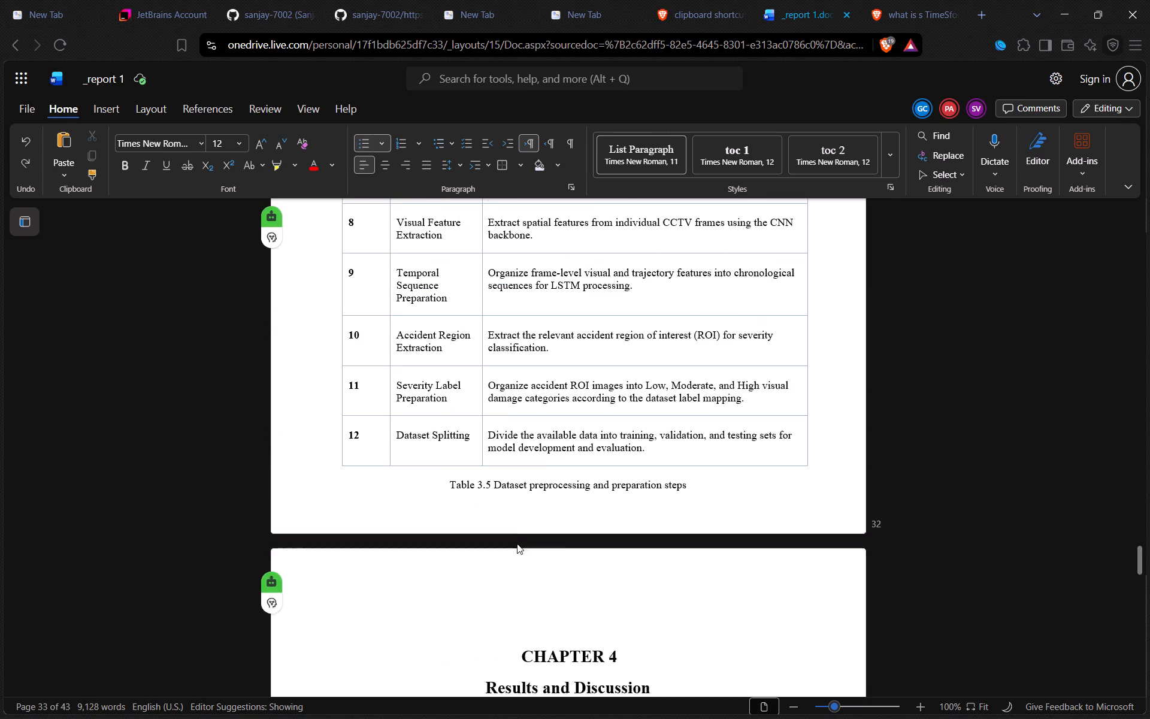
scroll(517, 543, up, 3)
scroll(517, 543, down, 3)
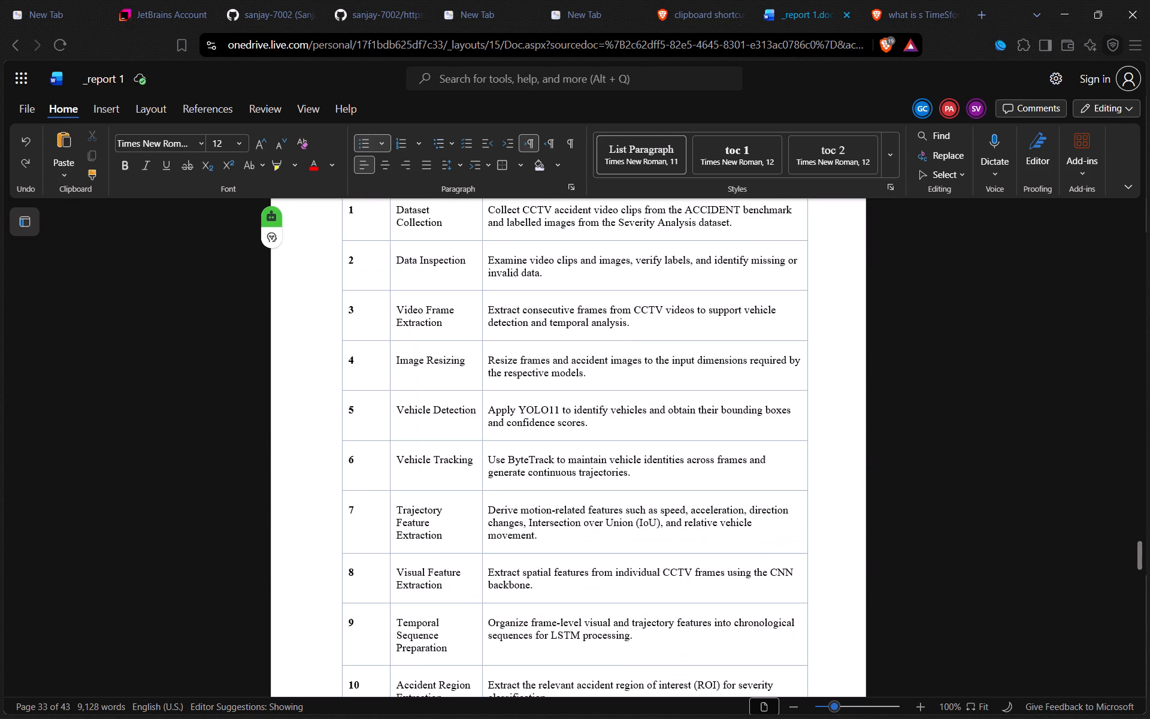
scroll(517, 543, down, 7)
scroll(517, 543, up, 7)
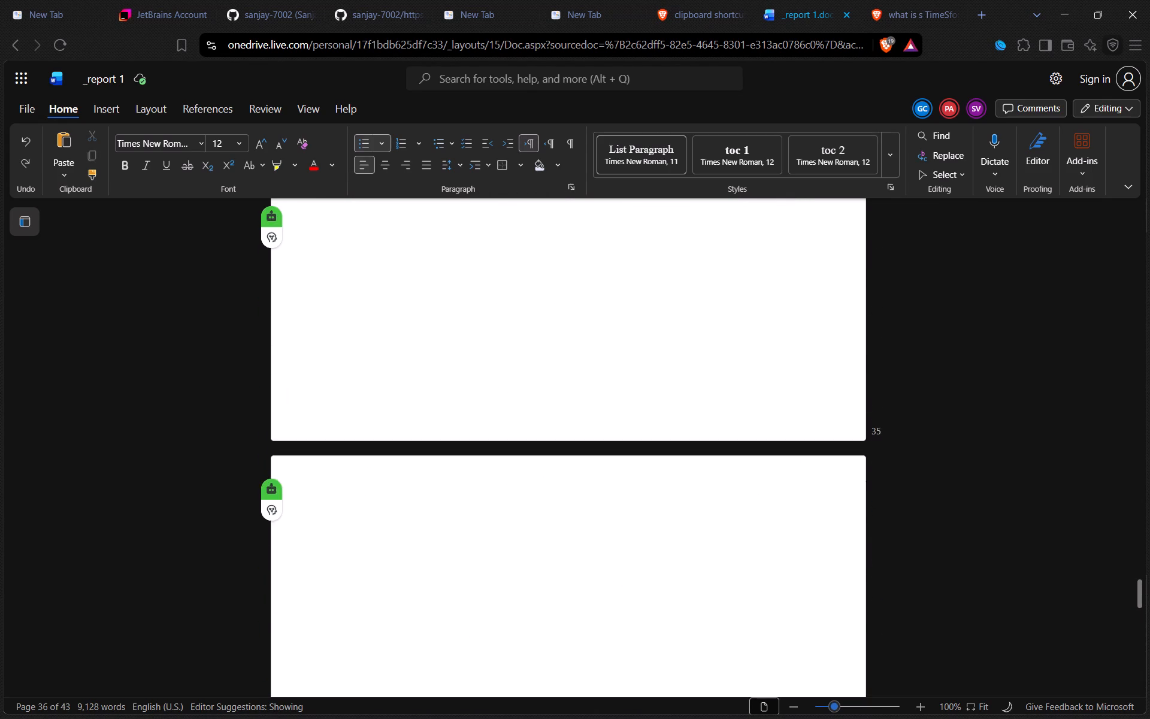
scroll(517, 543, up, 4)
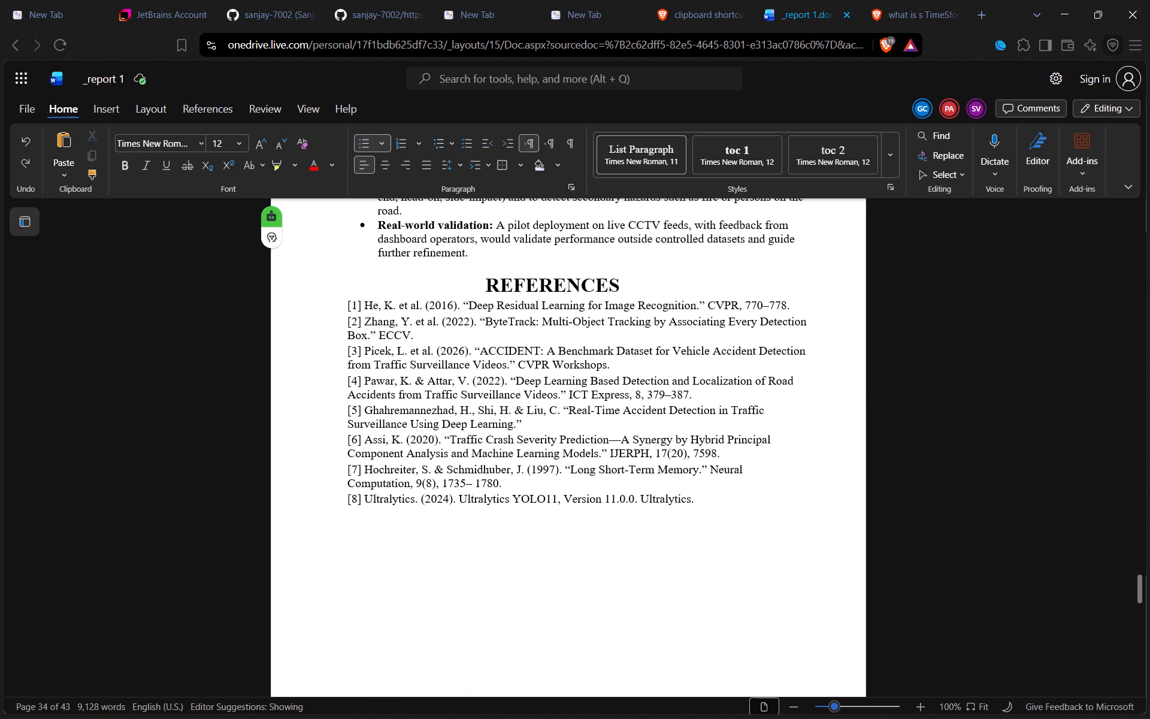
scroll(517, 543, up, 3)
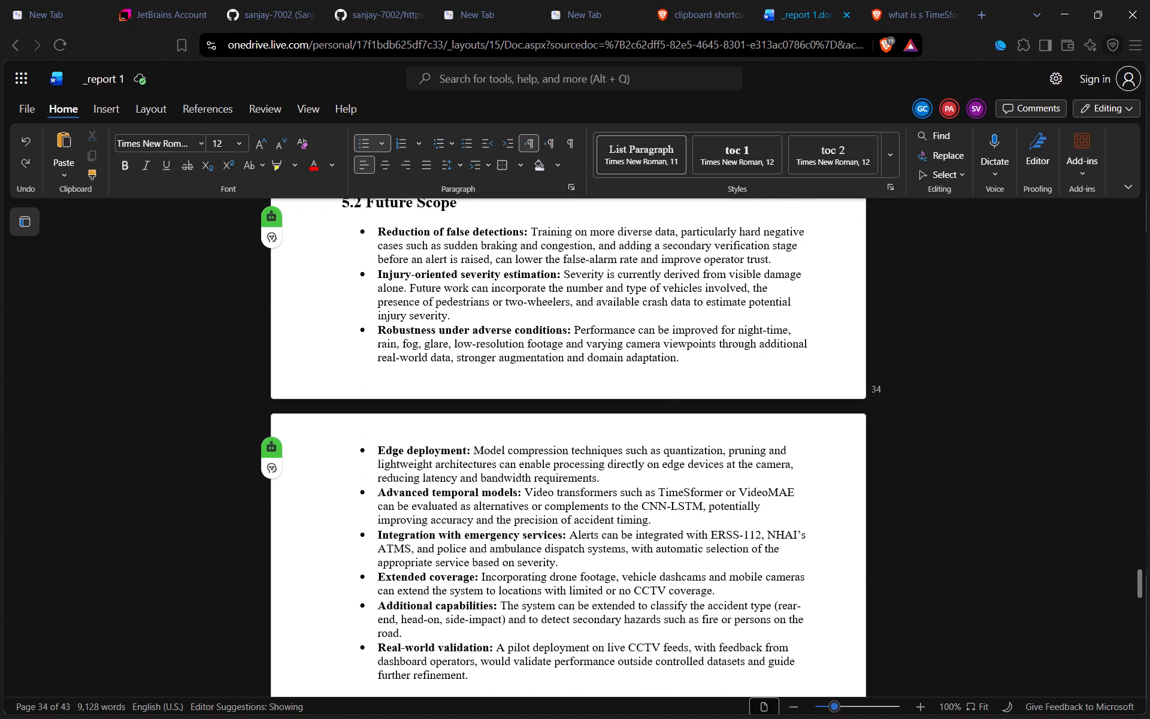
scroll(517, 543, up, 5)
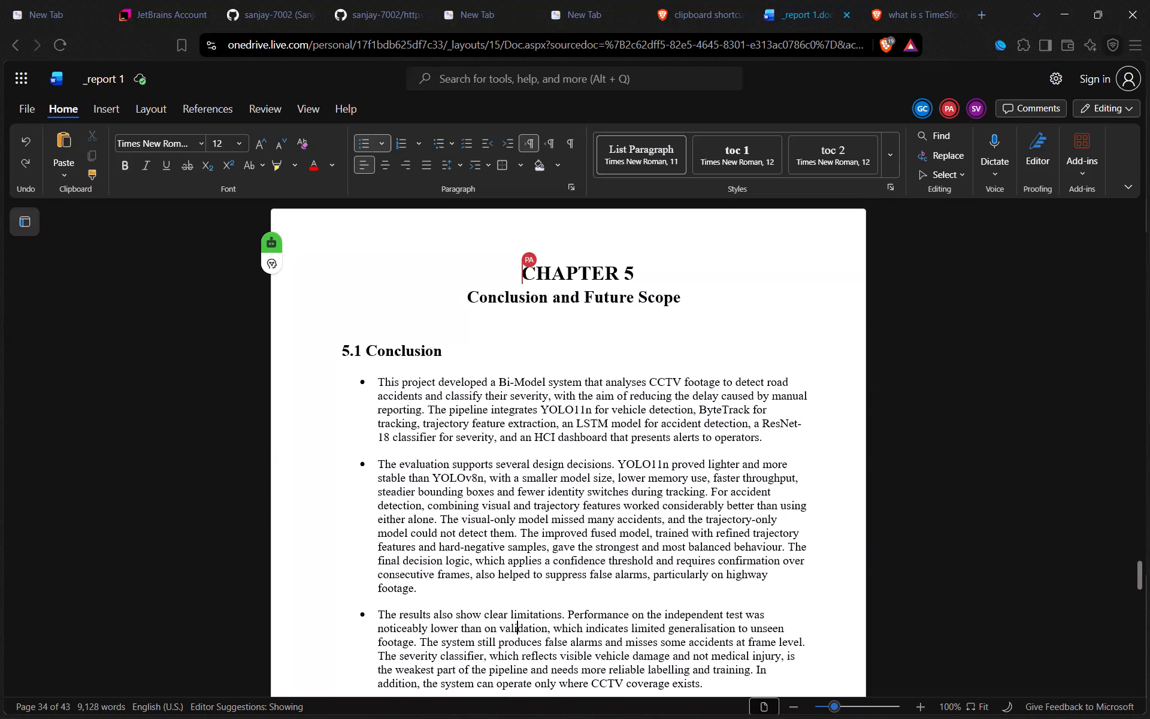
Copy the "Results and Discussion" heading text of Chapter 4.
scroll(517, 543, up, 3)
click(476, 408)
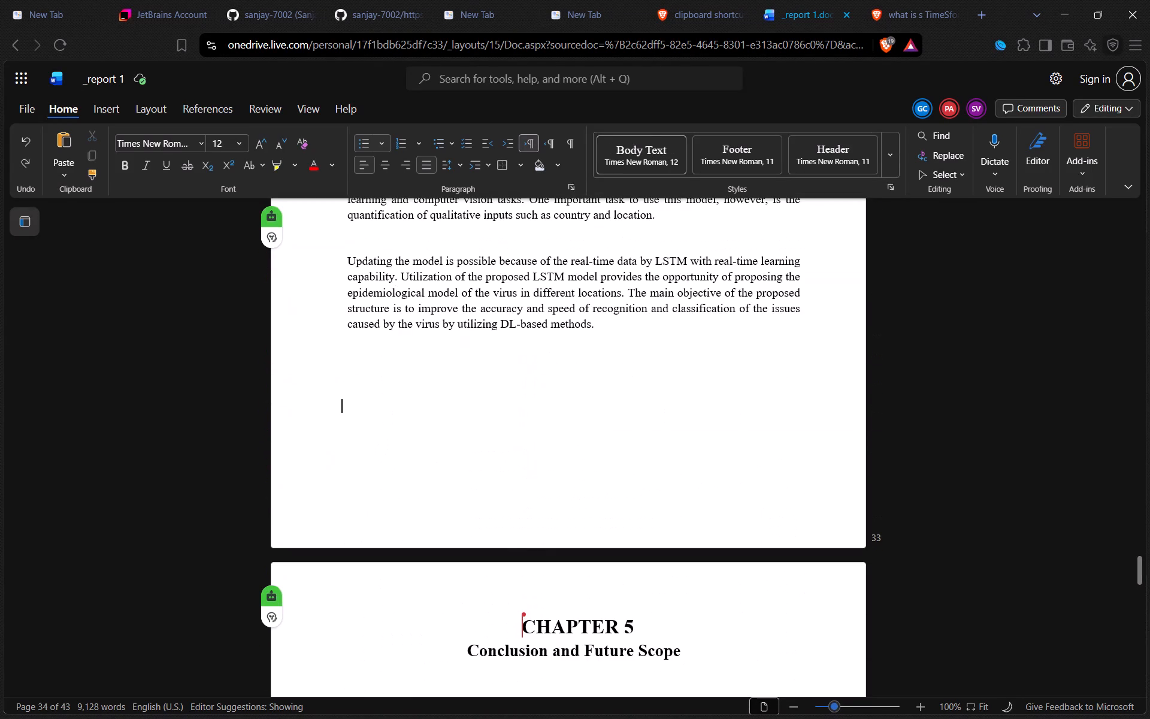
scroll(490, 458, up, 3)
scroll(490, 458, right, 1)
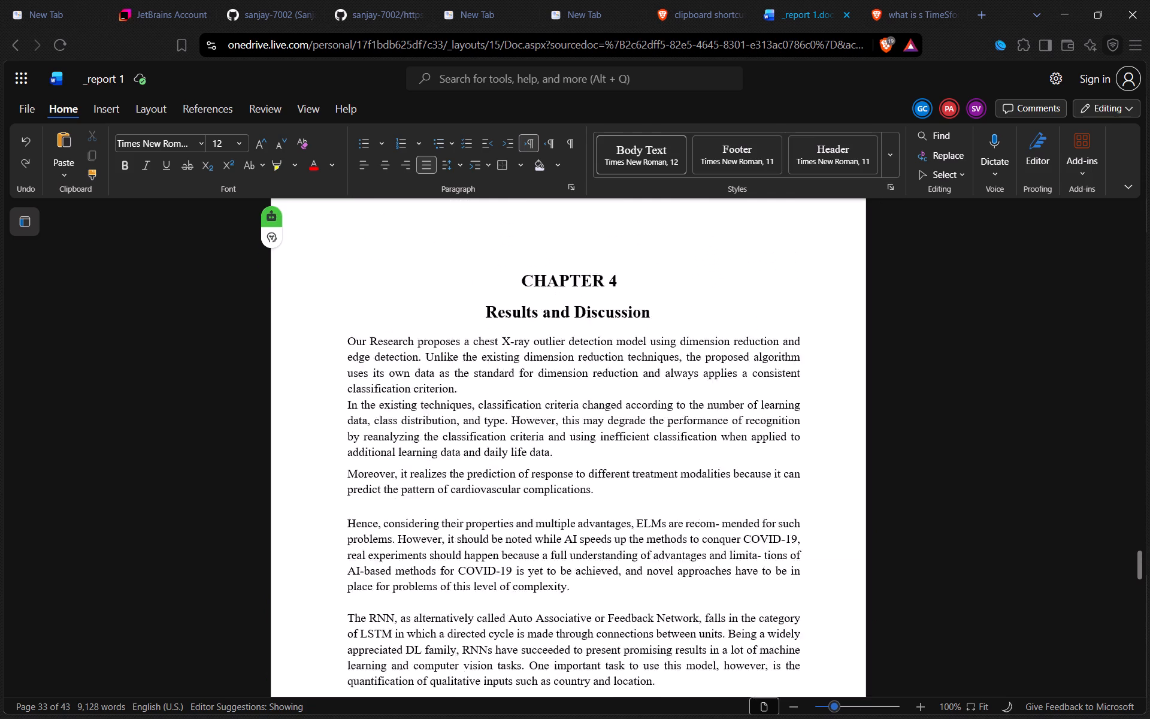
scroll(490, 458, right, 1)
drag(484, 264, 656, 253)
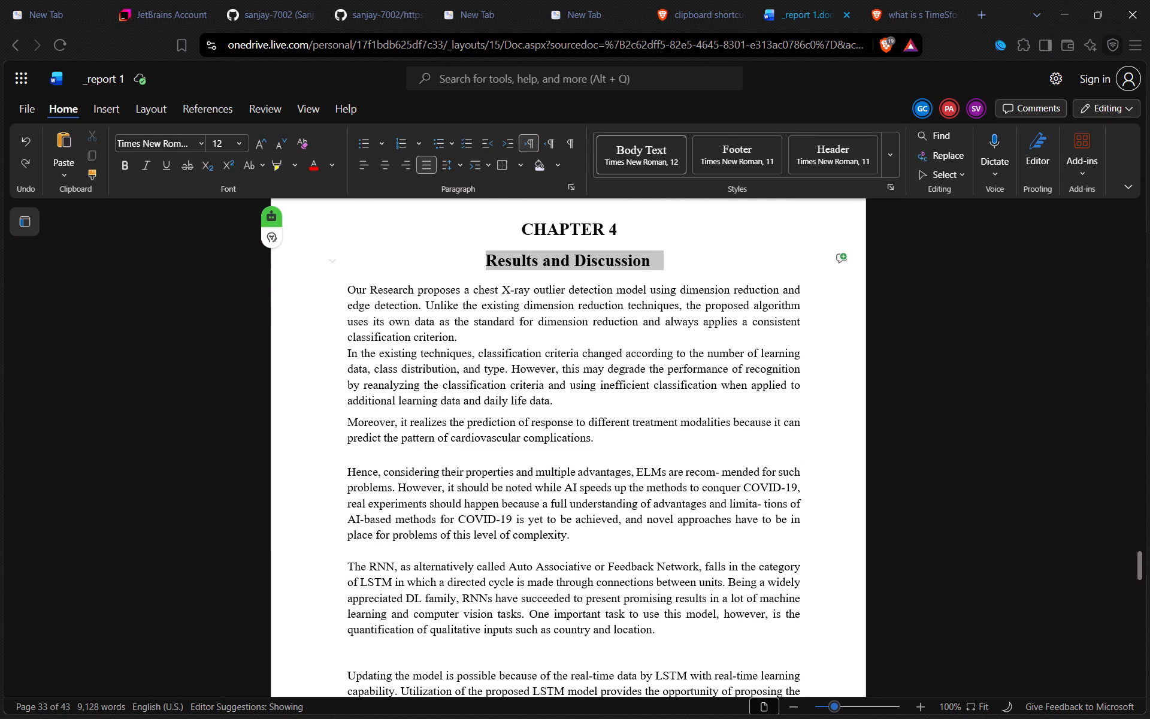
key(ctrl+c)
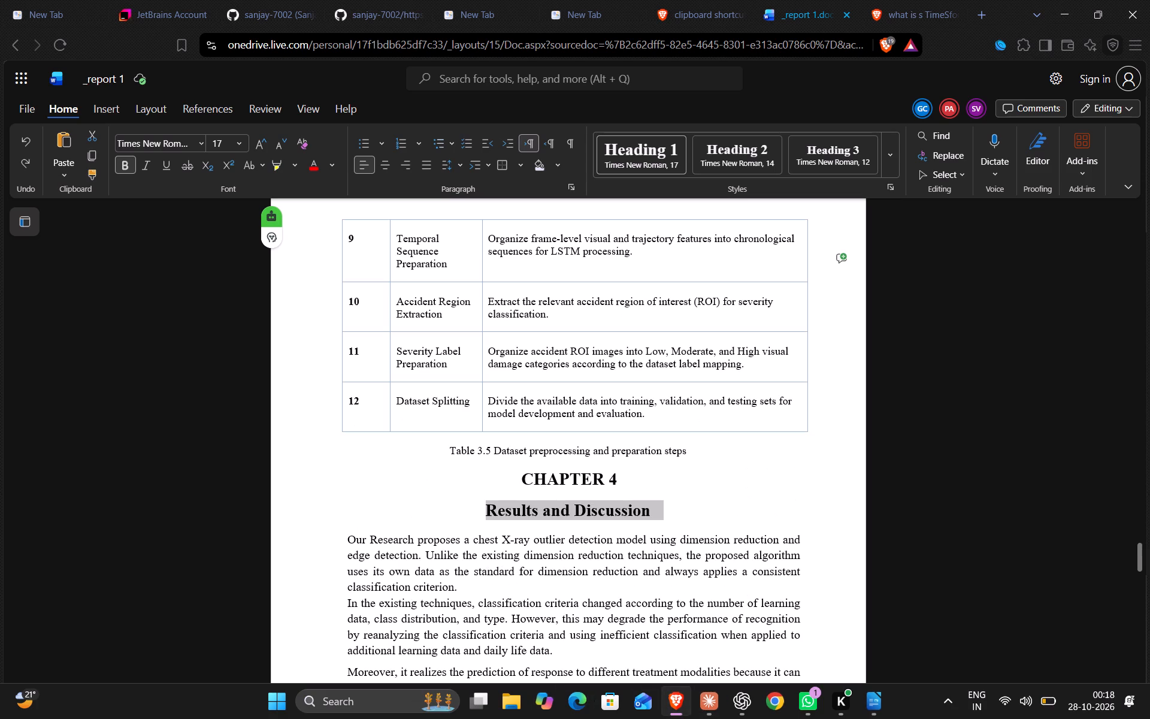
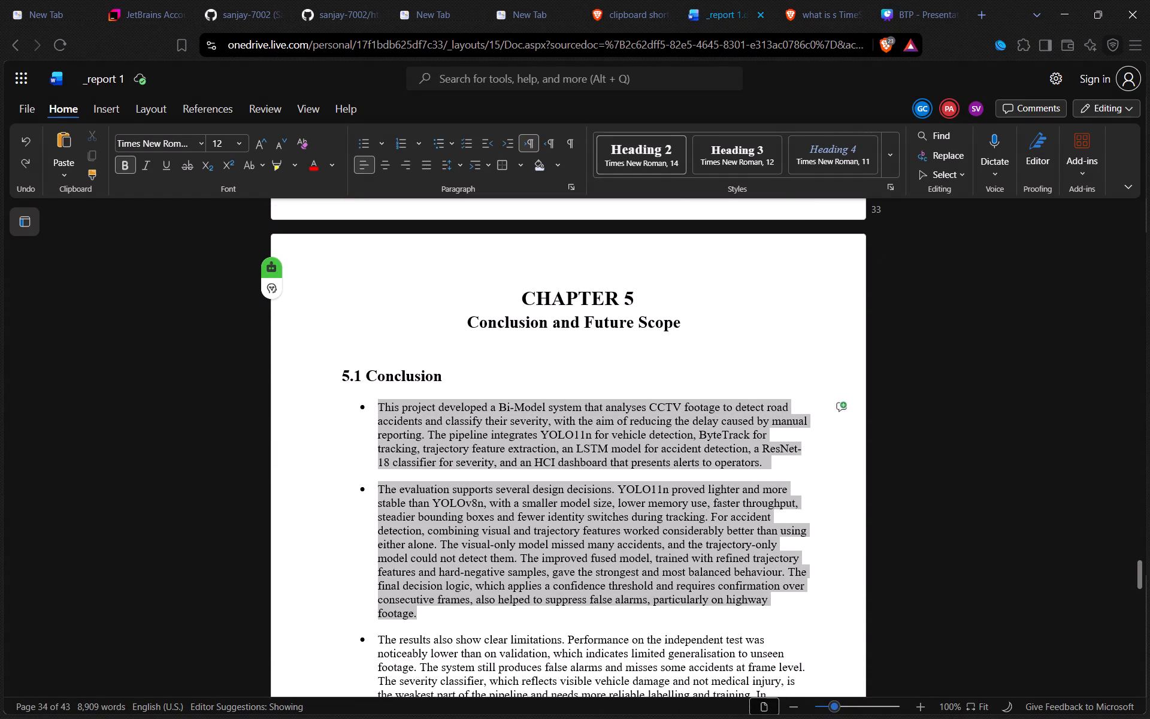
drag(515, 718, 534, 718)
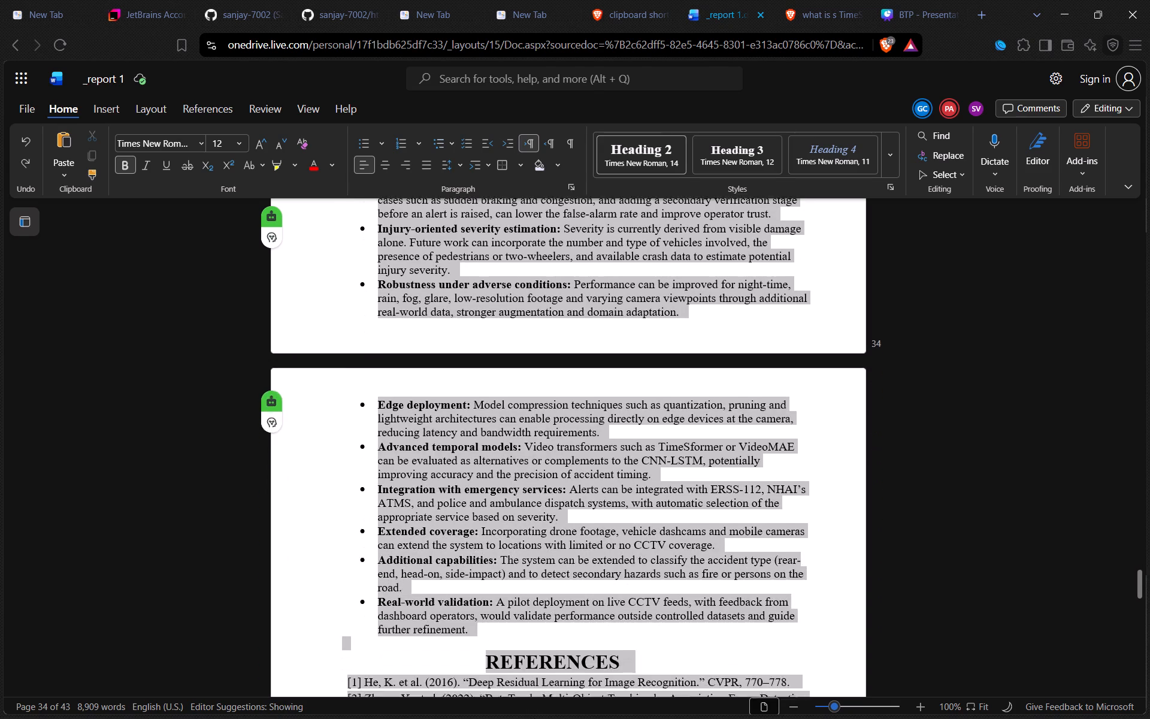
drag(534, 718, 470, 445)
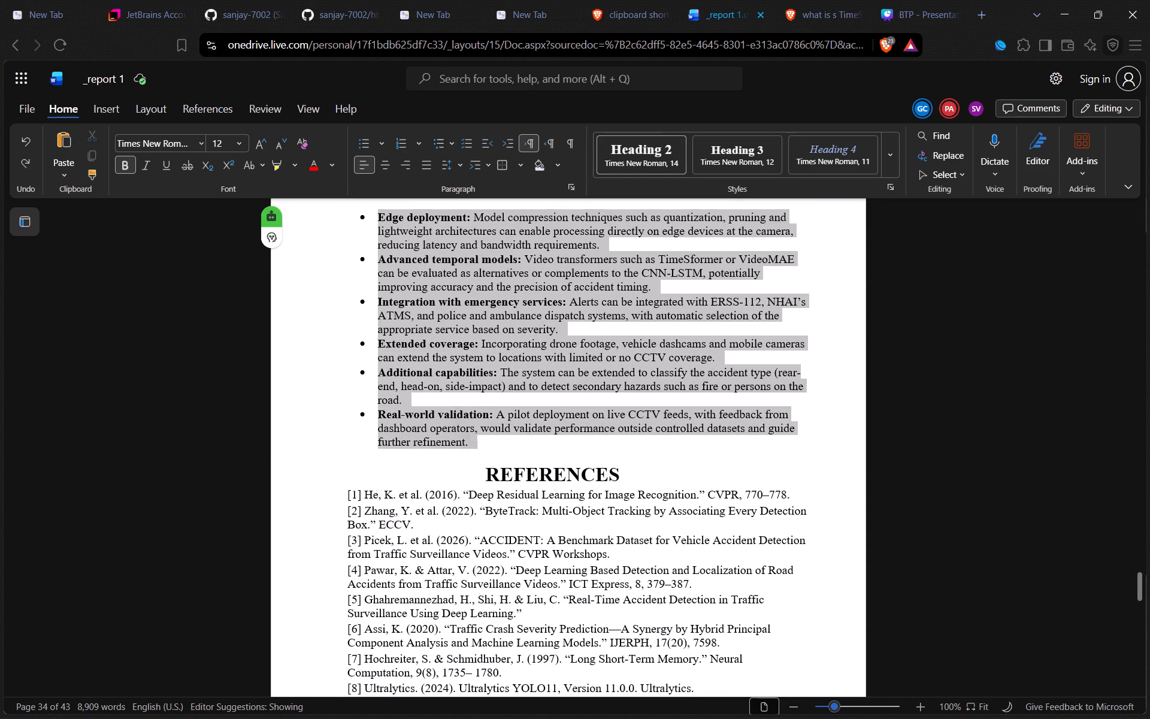
key(BackSpace)
Paste the copied Conclusion and Future Scope text on a new line under the 5.1 Conclusion heading.
scroll(497, 421, up, 1)
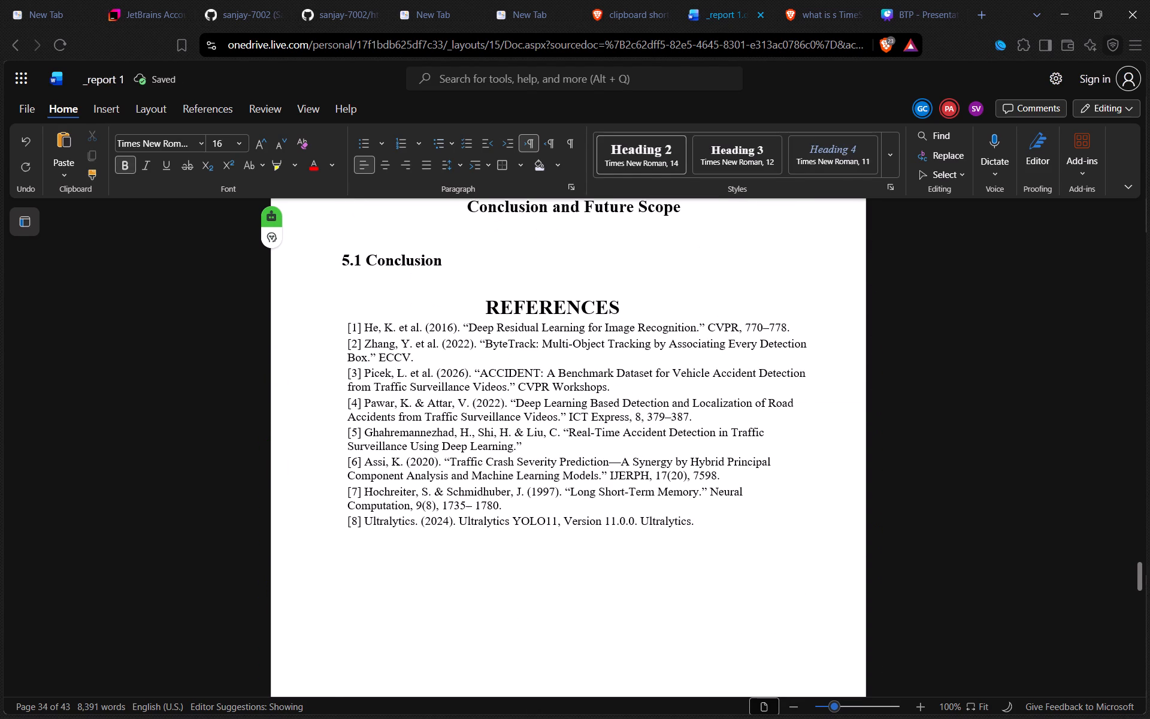
scroll(497, 421, up, 1)
key(Return)
key(ctrl+v)
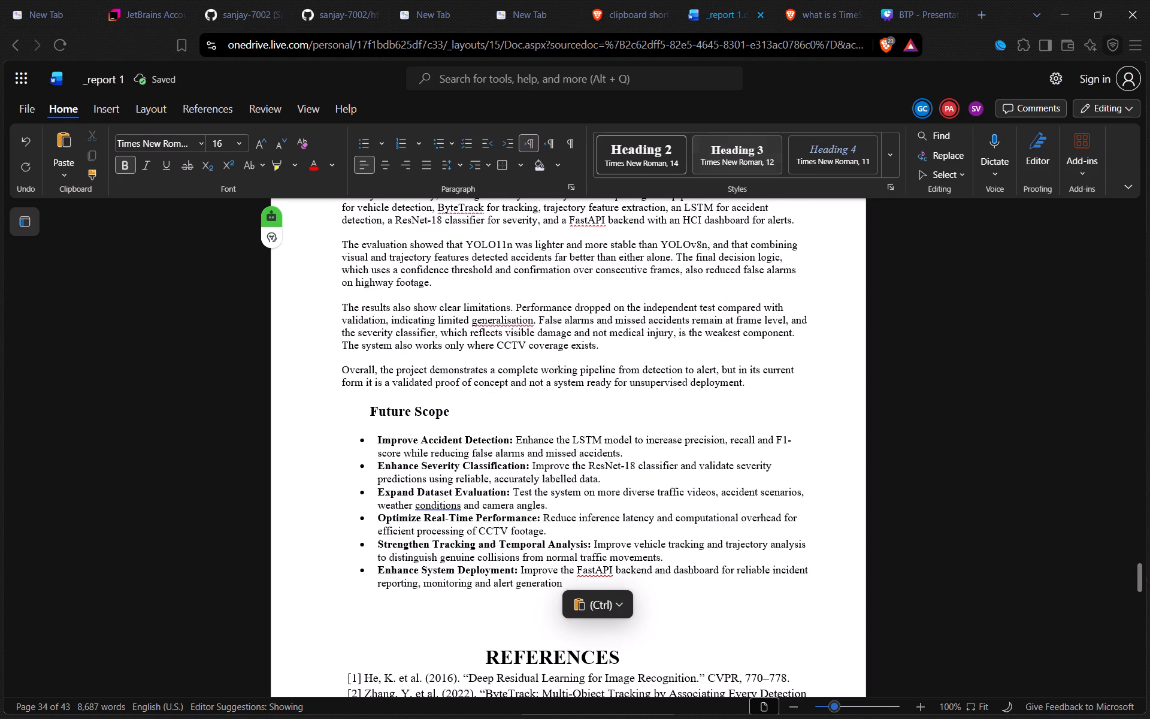
Set the font size of the four pasted Conclusion paragraphs to 12.
scroll(511, 376, up, 1)
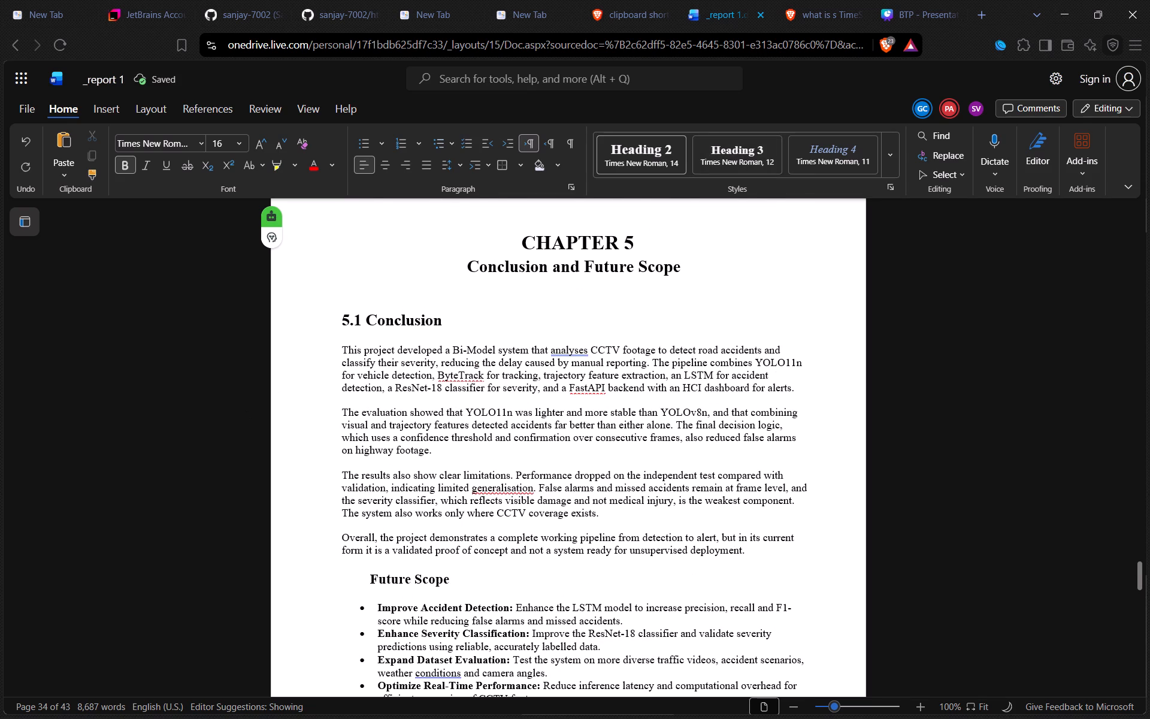
drag(344, 347, 595, 564)
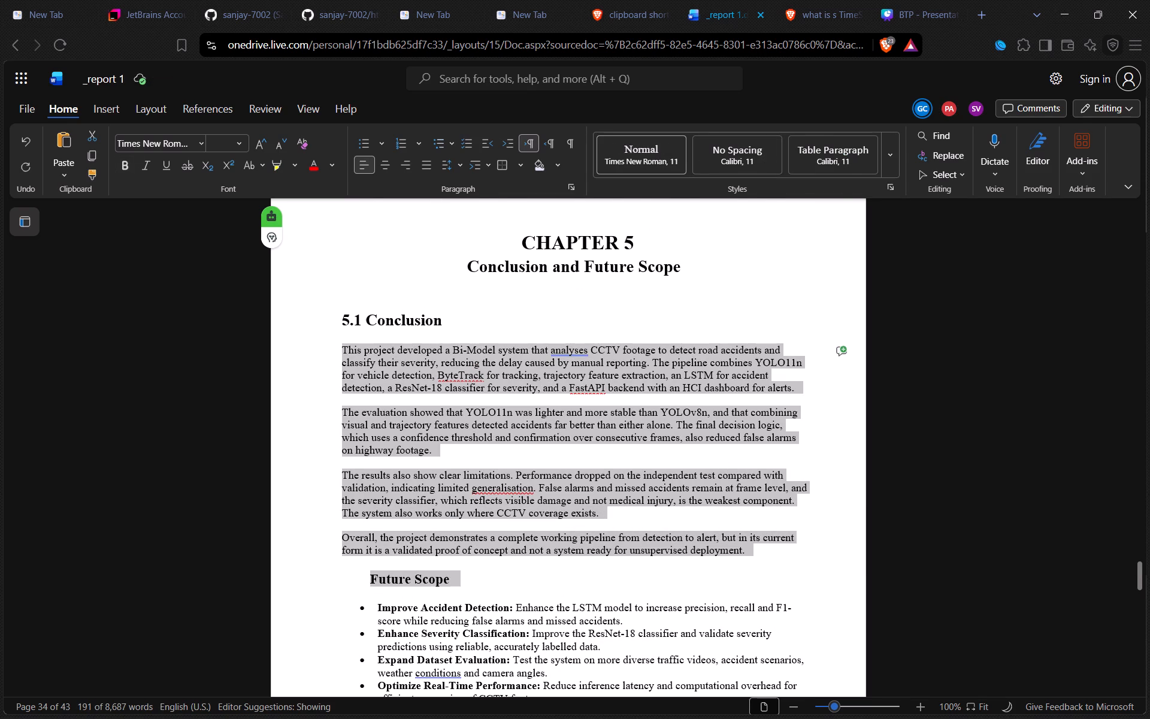
click(766, 545)
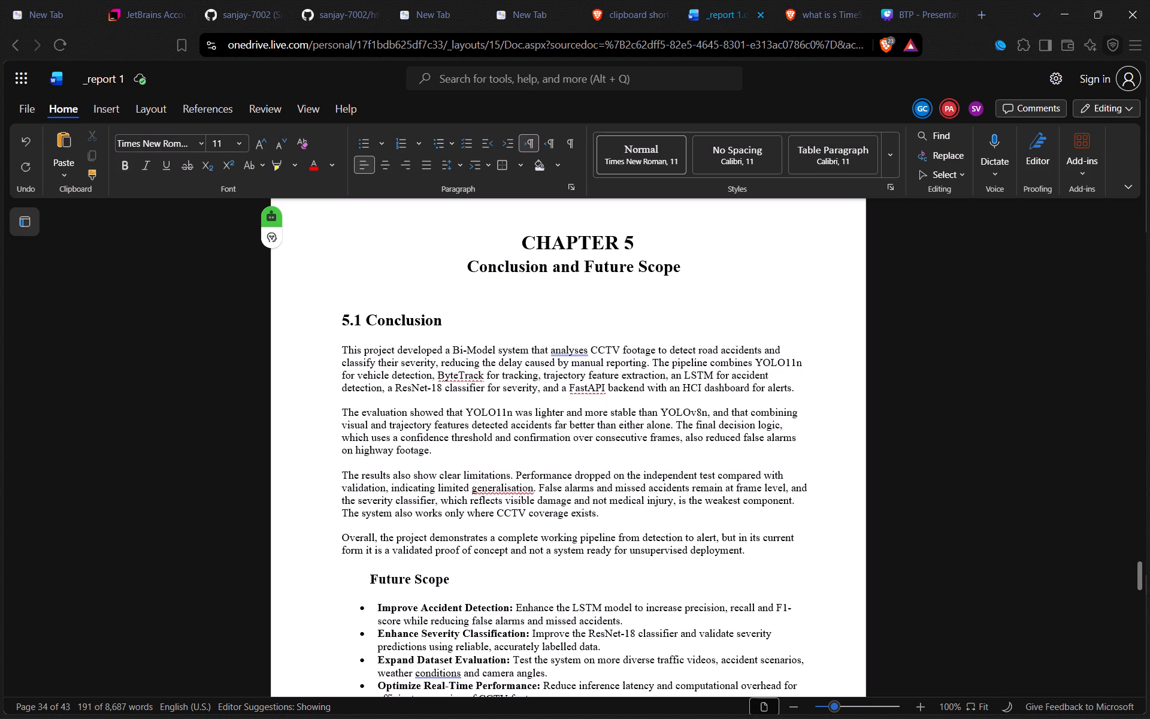
drag(749, 555, 341, 351)
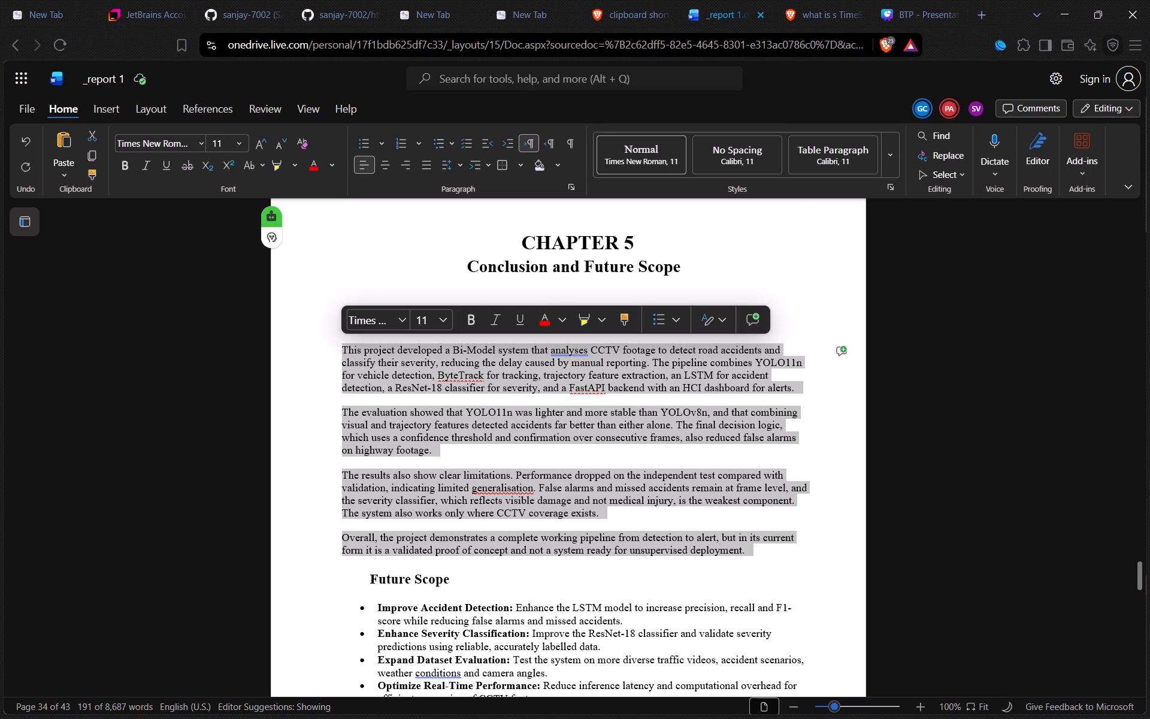
click(442, 319)
click(486, 244)
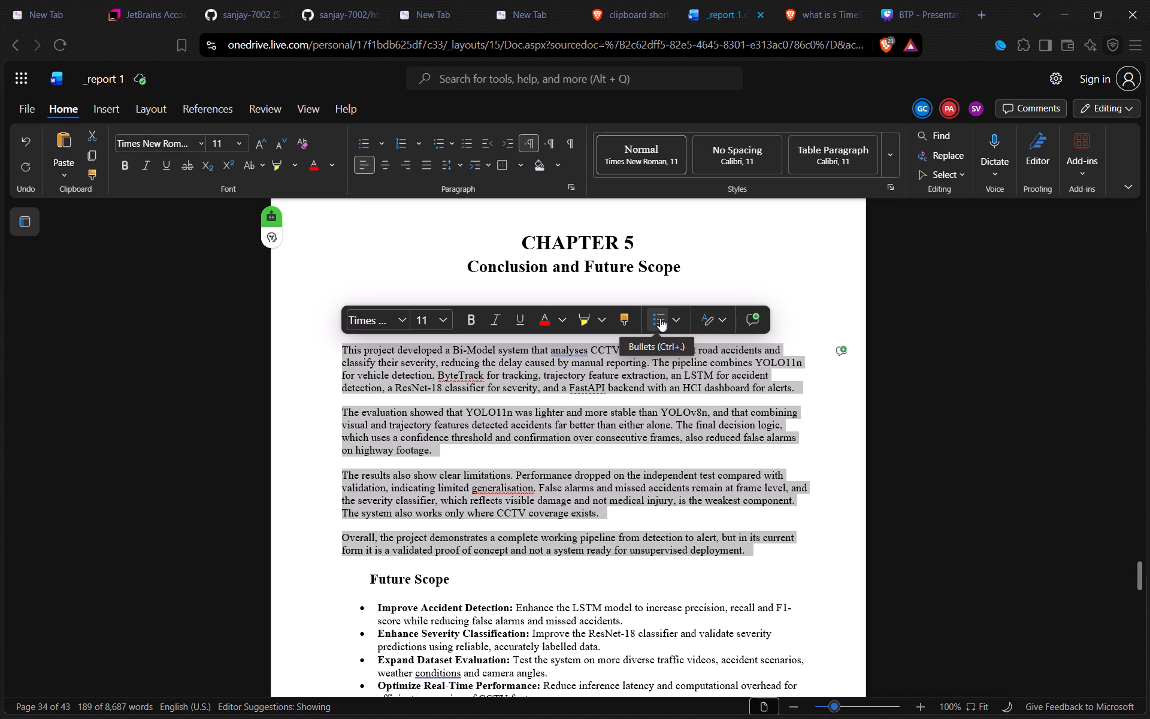
click(447, 321)
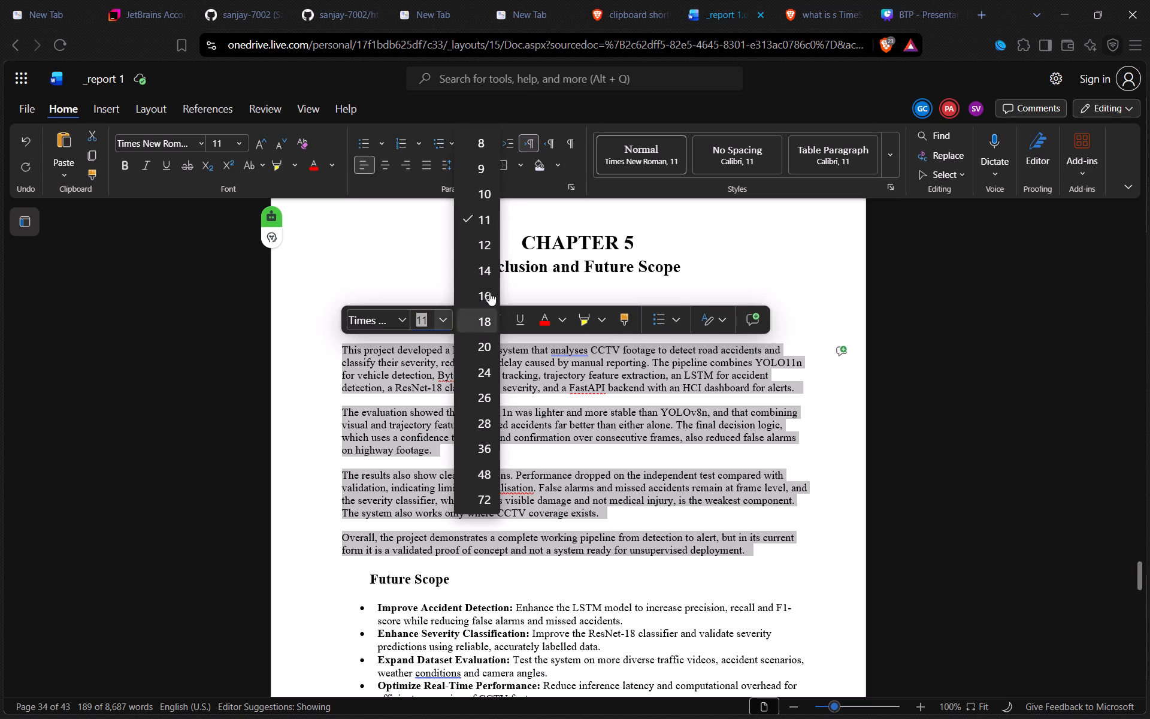
click(484, 247)
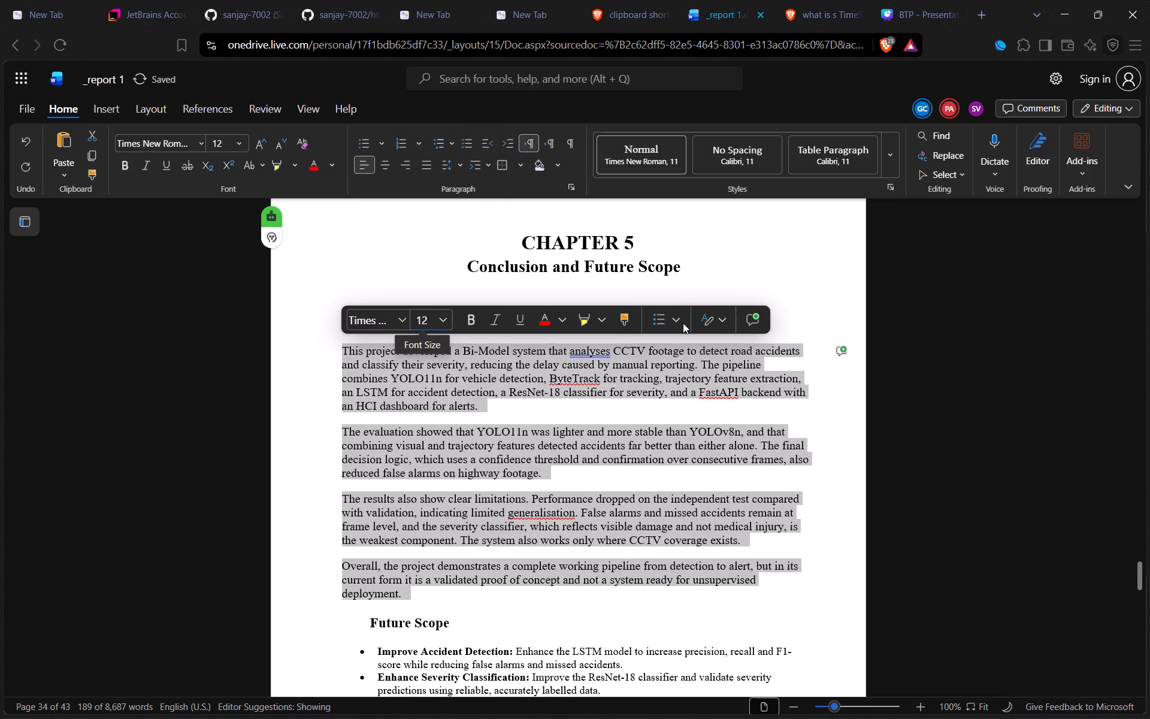
Format the four Conclusion paragraphs as a bulleted list.
click(670, 313)
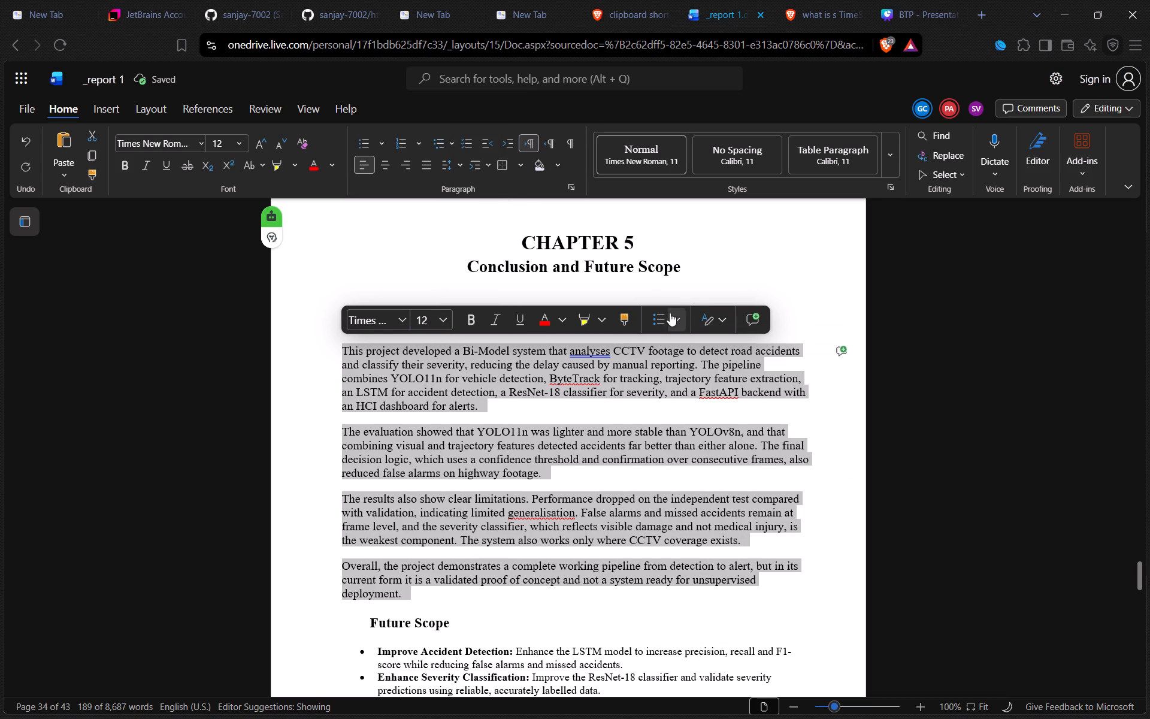
click(653, 317)
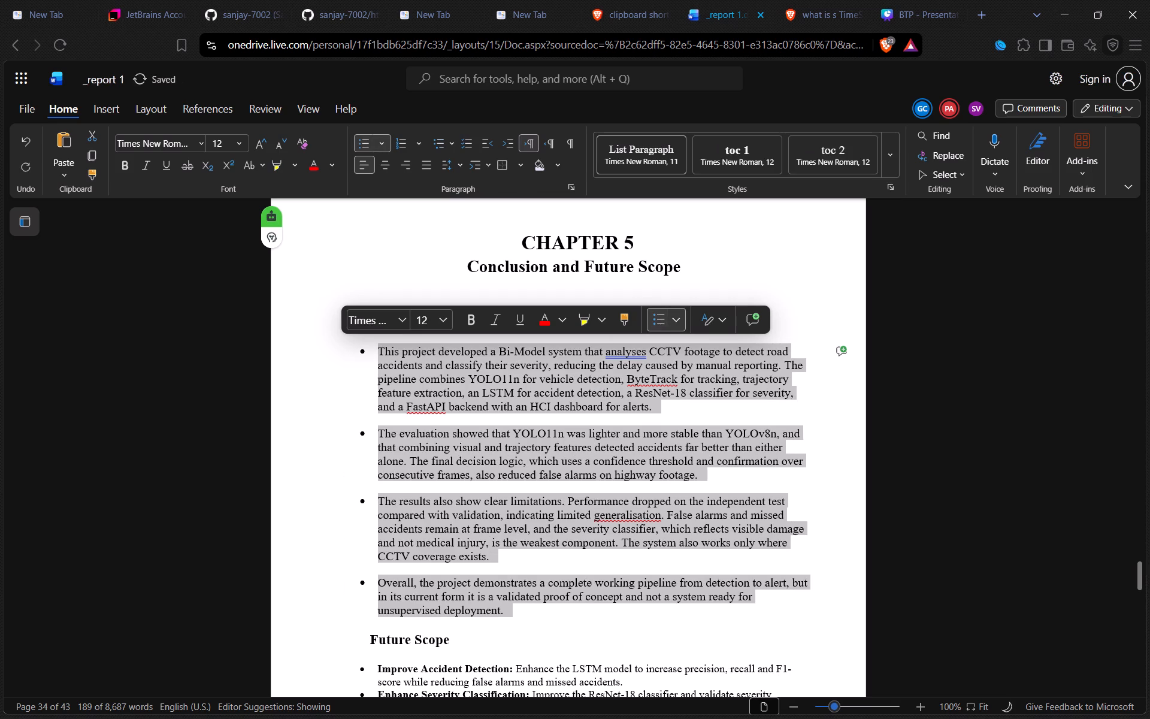
click(552, 568)
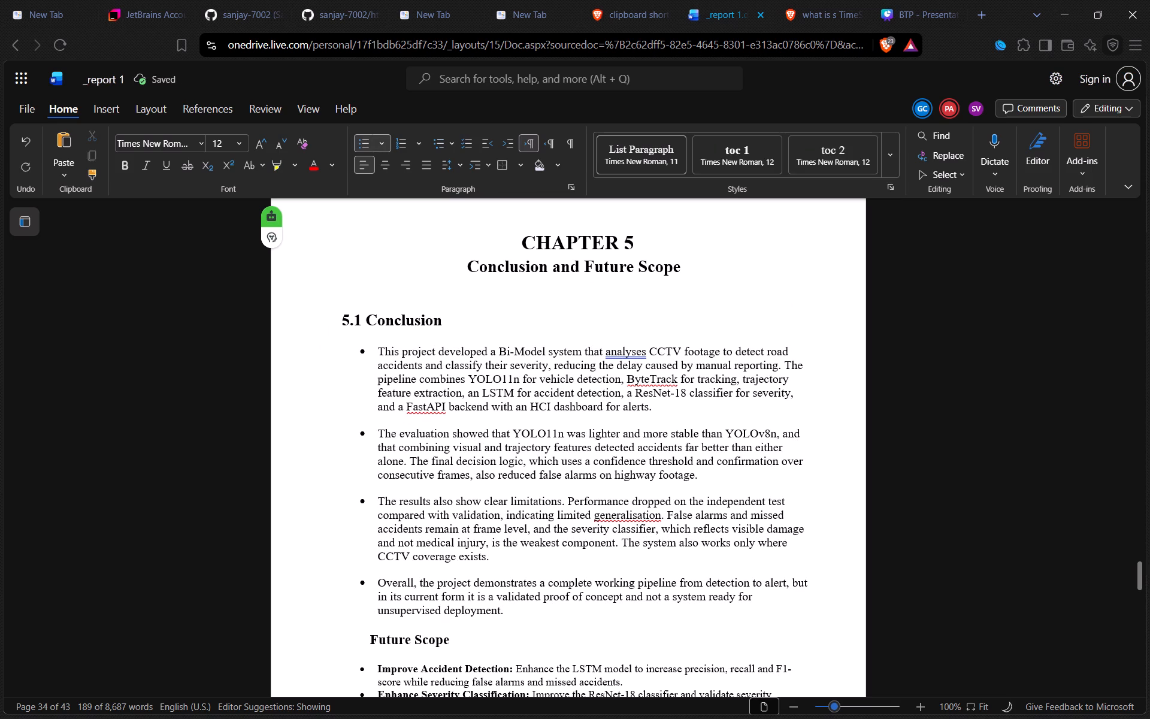
Remove the indent before the pasted Future Scope heading and number it 5.2, followed by a space.
scroll(582, 564, down, 2)
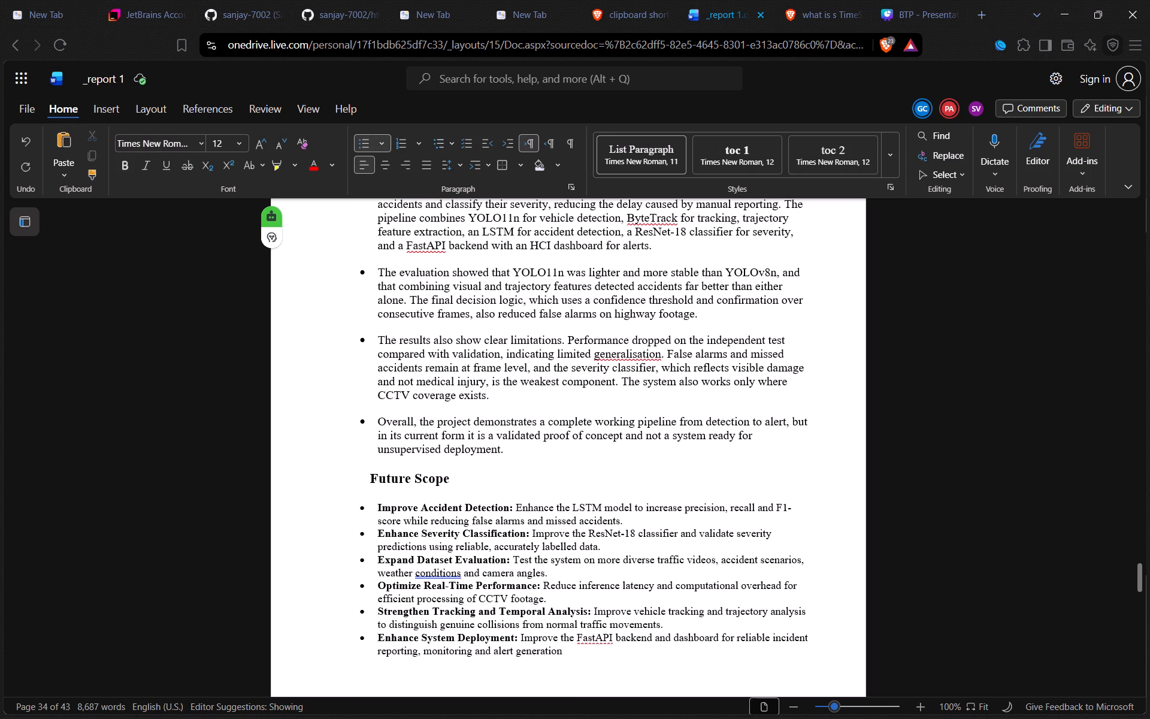
click(368, 480)
key(BackSpace)
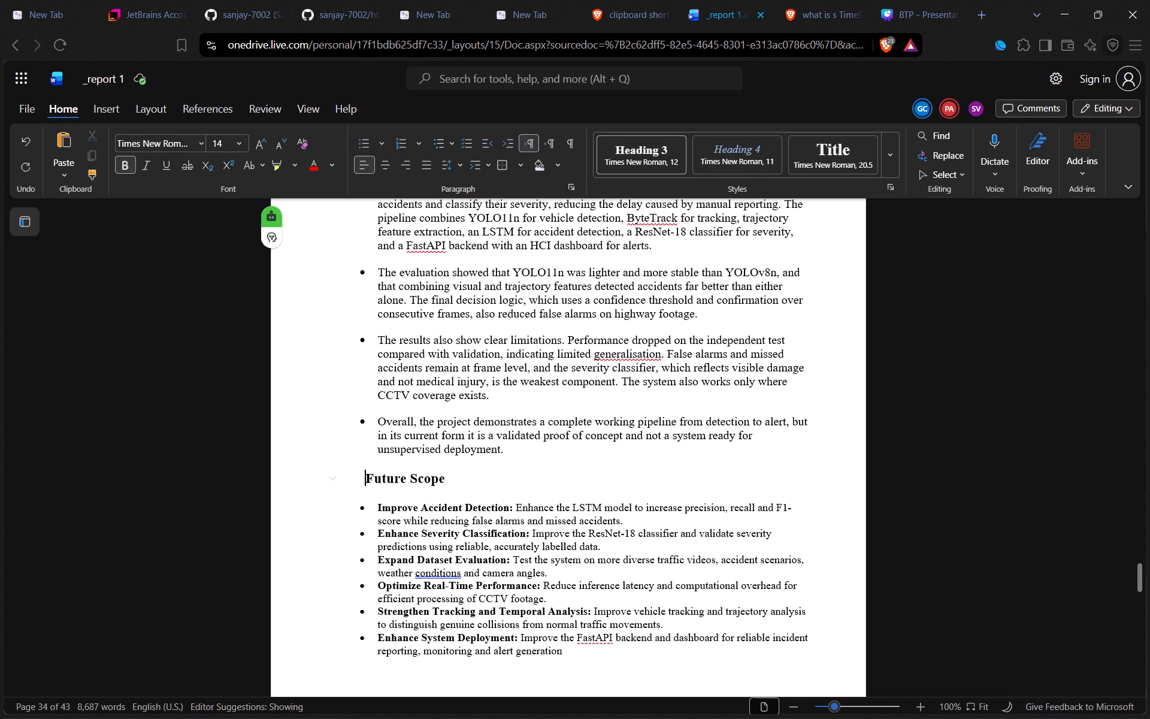
key(BackSpace)
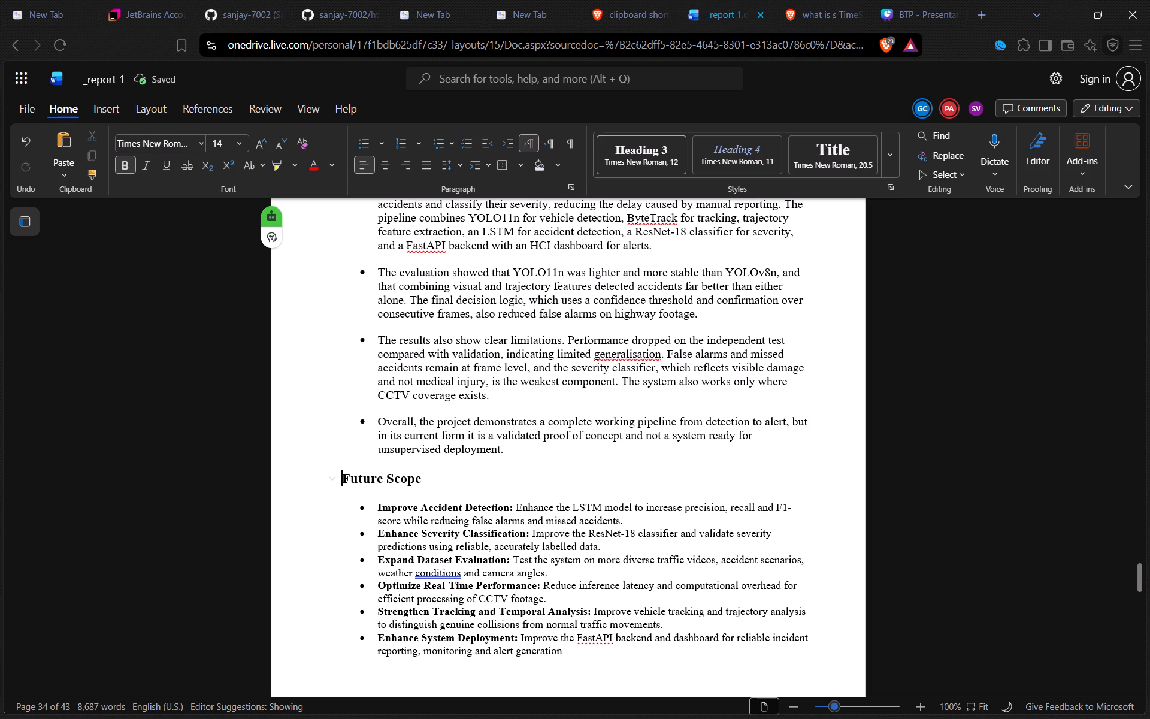
key(5)
key(period)
text(2)
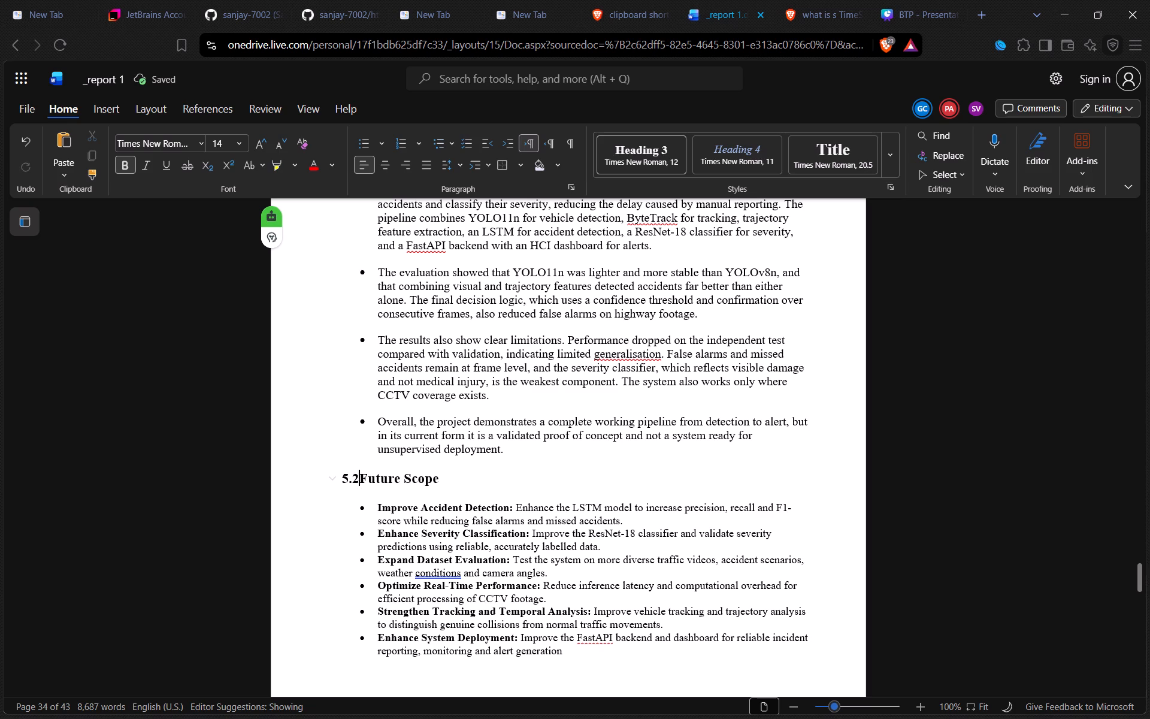
key(space)
Set the font size of the 5.2 Future Scope heading to 16.
drag(444, 475, 386, 476)
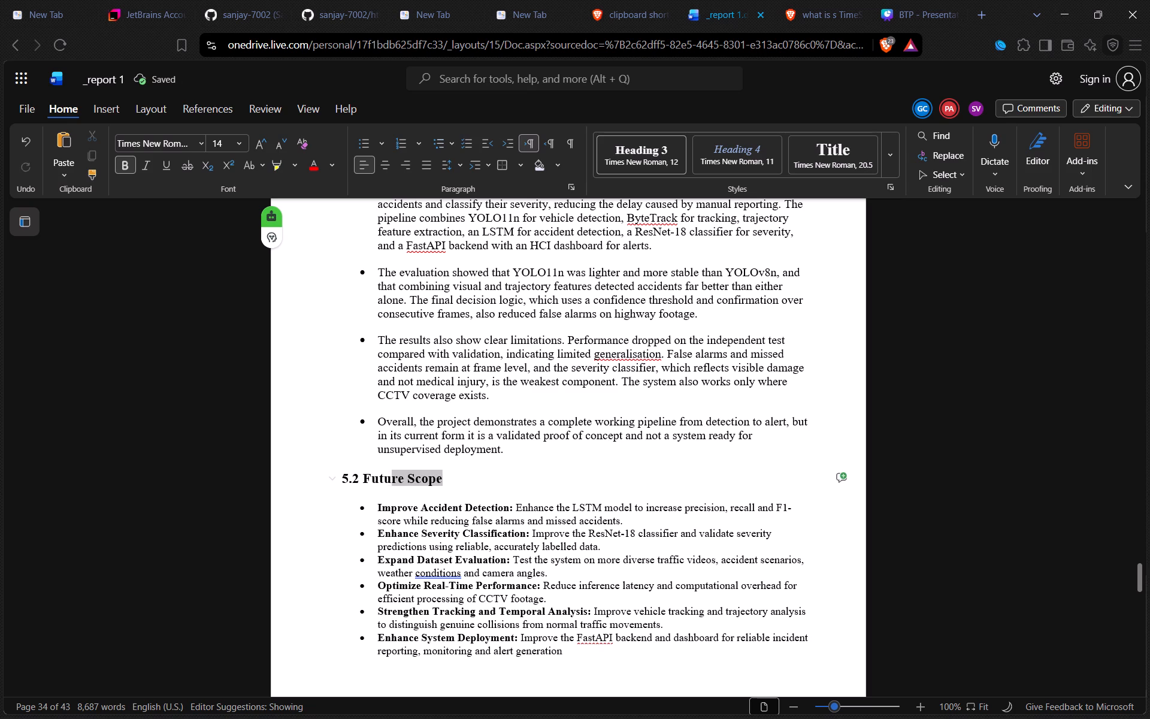
drag(386, 476, 338, 477)
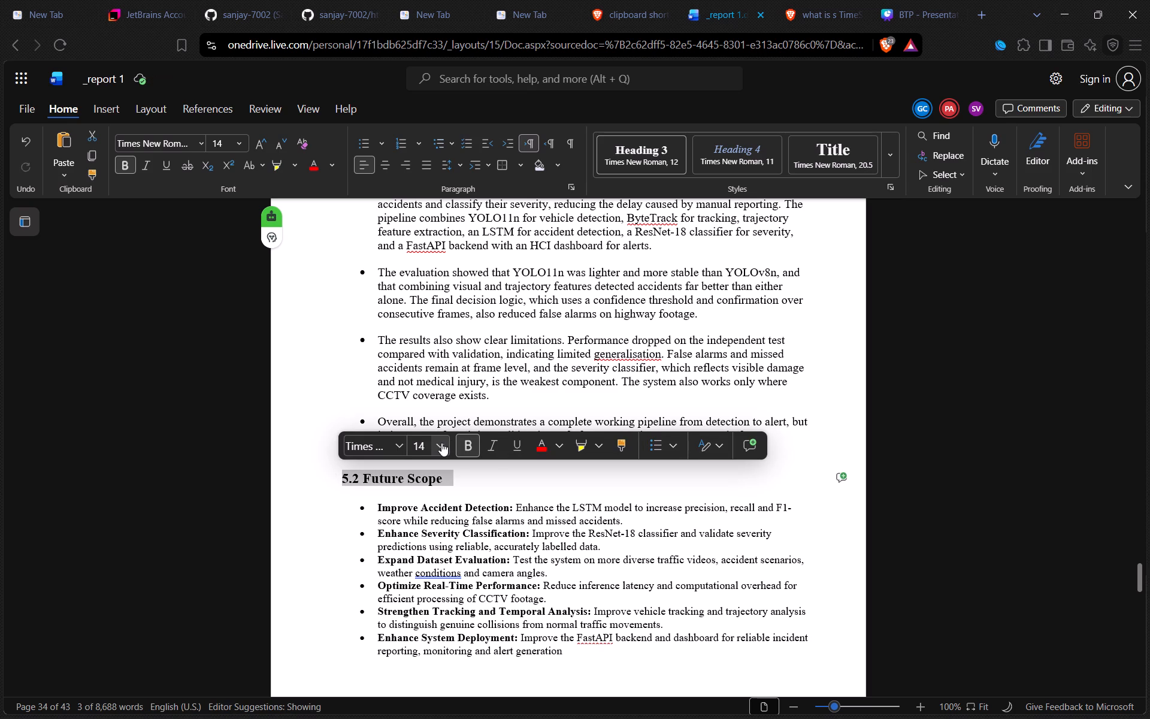
click(441, 443)
click(486, 420)
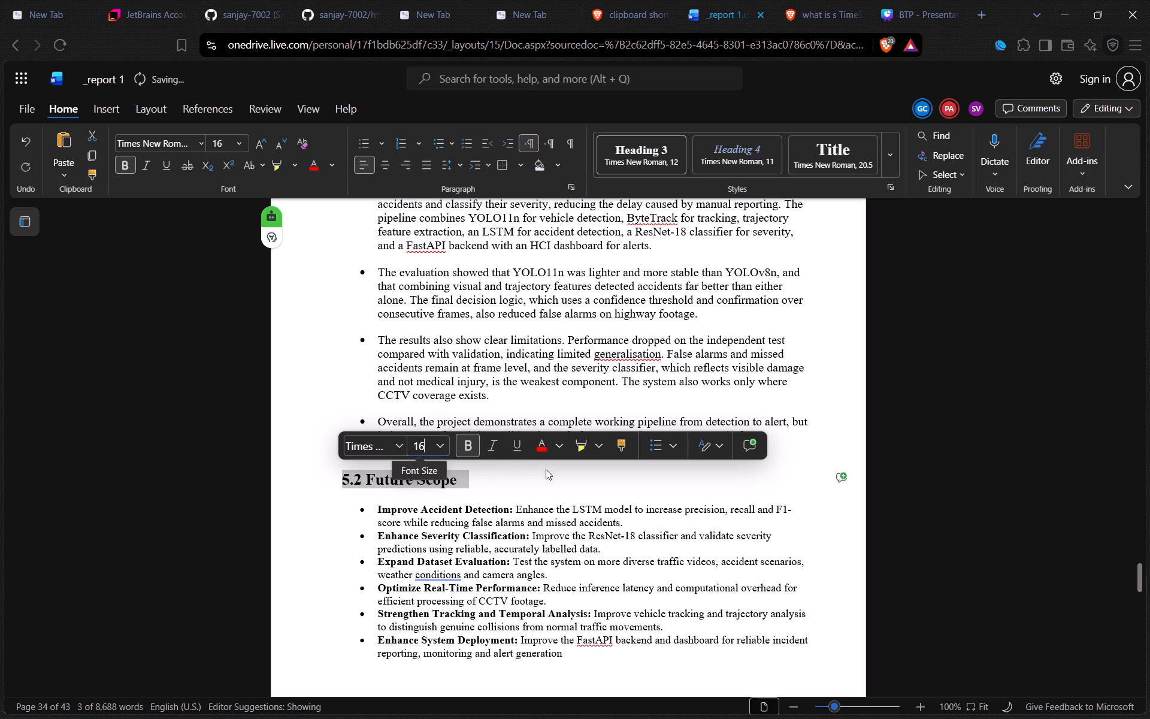
click(538, 486)
Set the font size of all six bullets under 5.2 Future Scope to 12.
scroll(538, 486, right, 1)
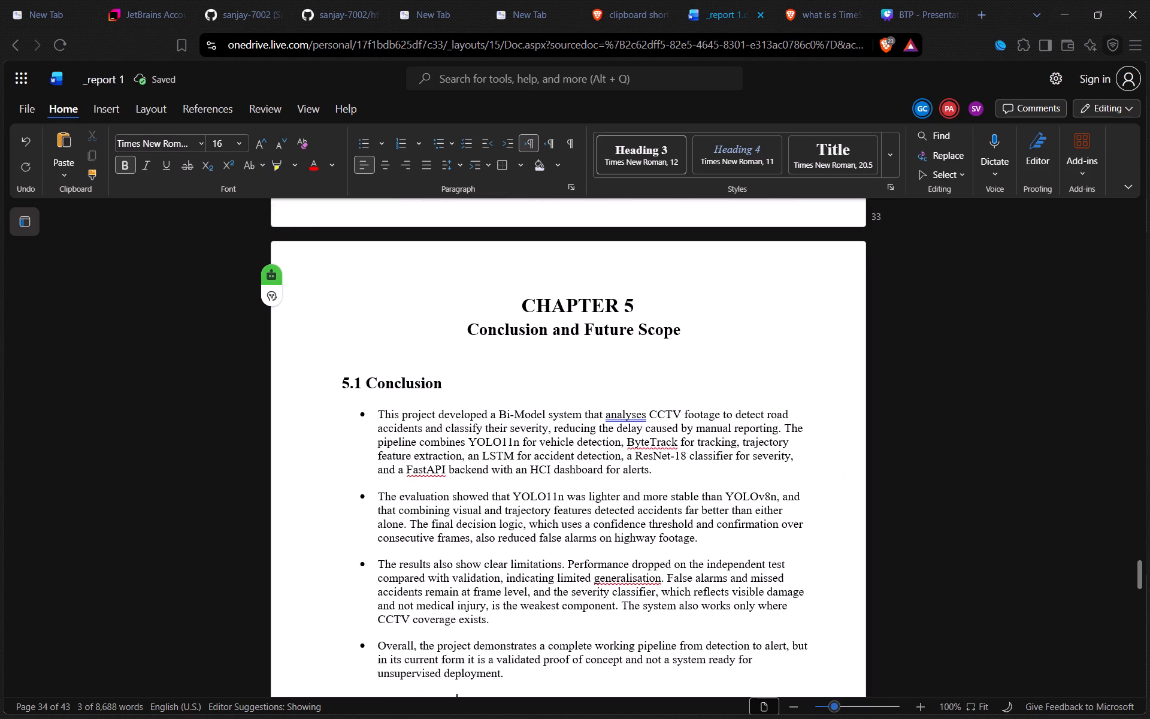
scroll(538, 486, right, 1)
scroll(500, 518, down, 2)
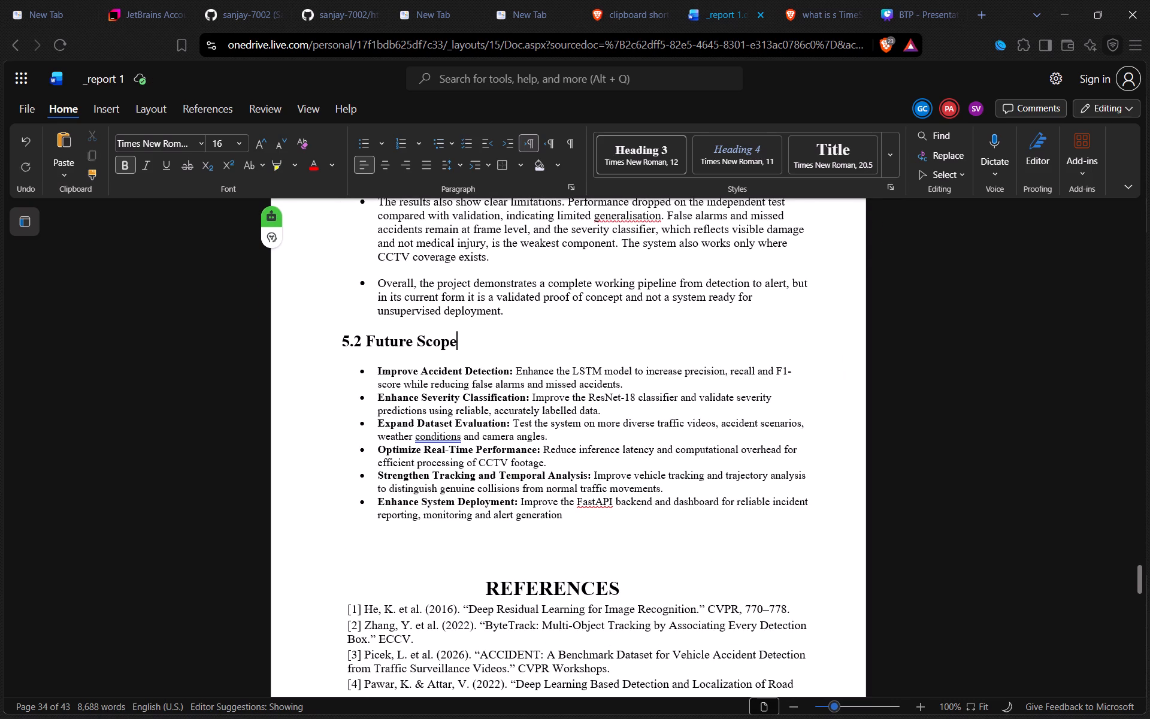
drag(376, 373, 568, 499)
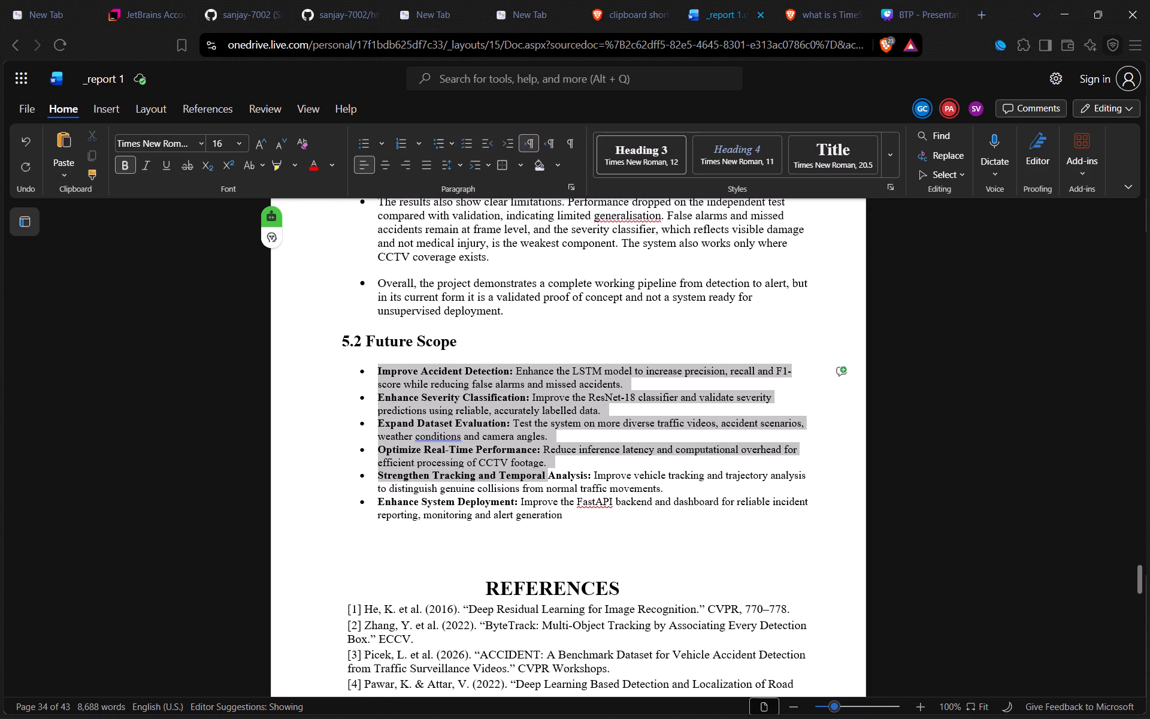
drag(568, 499, 608, 533)
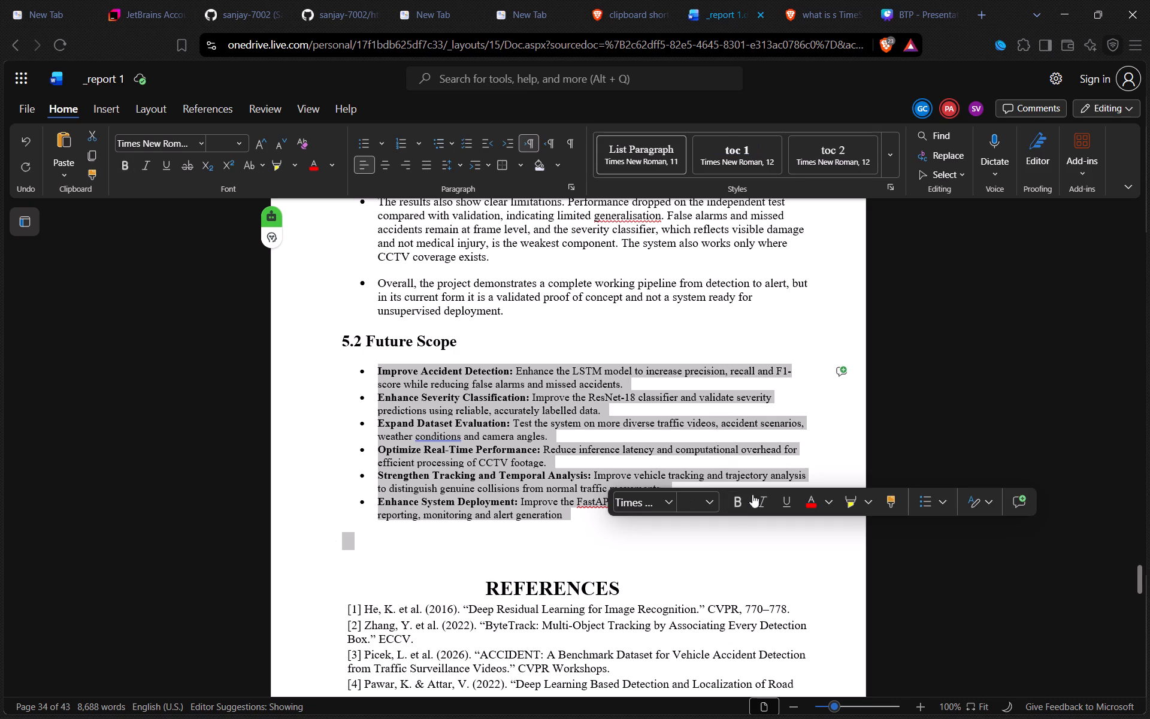
click(715, 501)
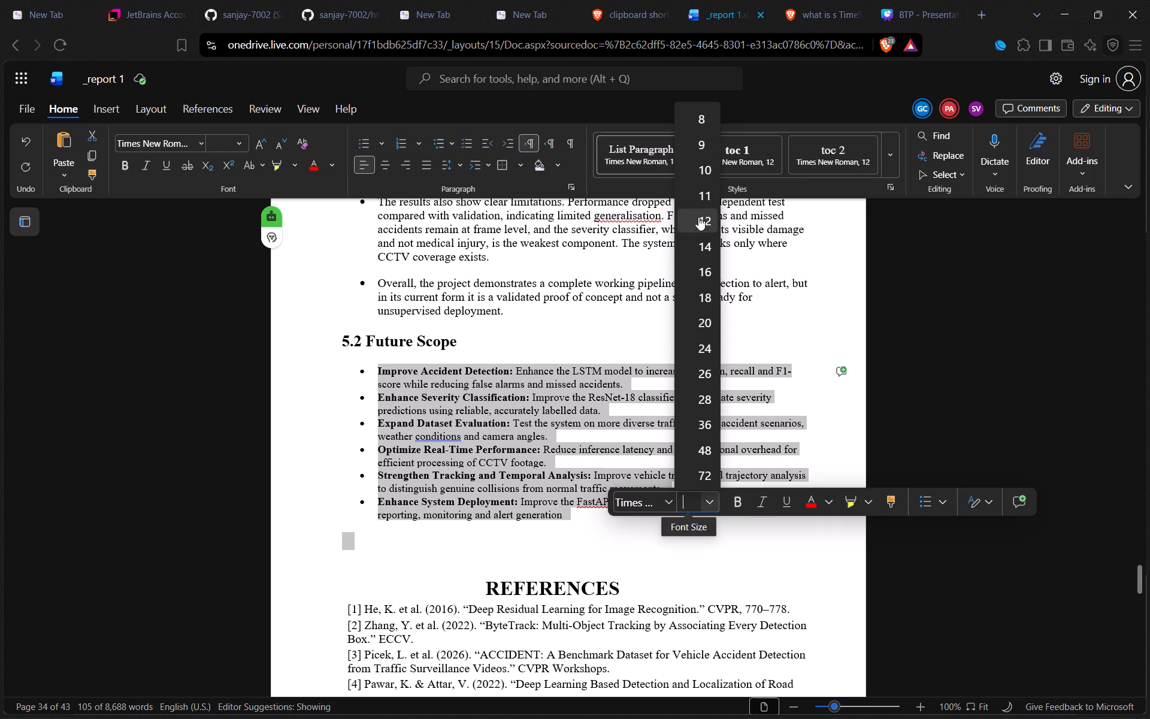
click(701, 225)
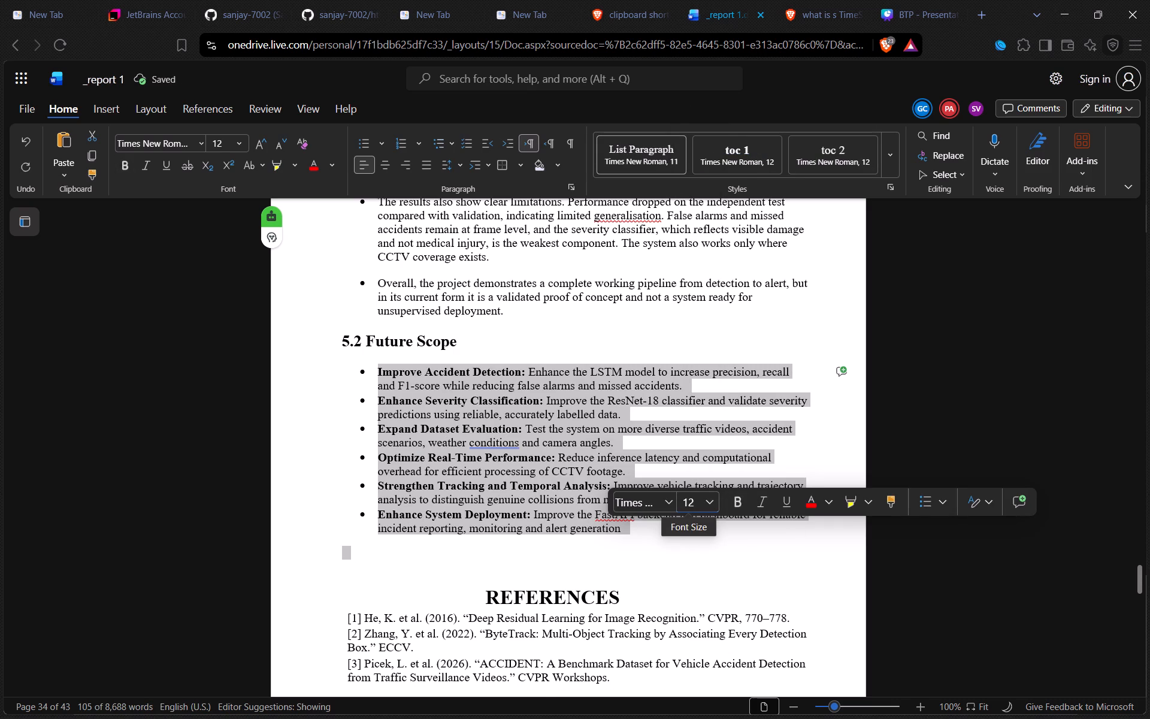
click(629, 339)
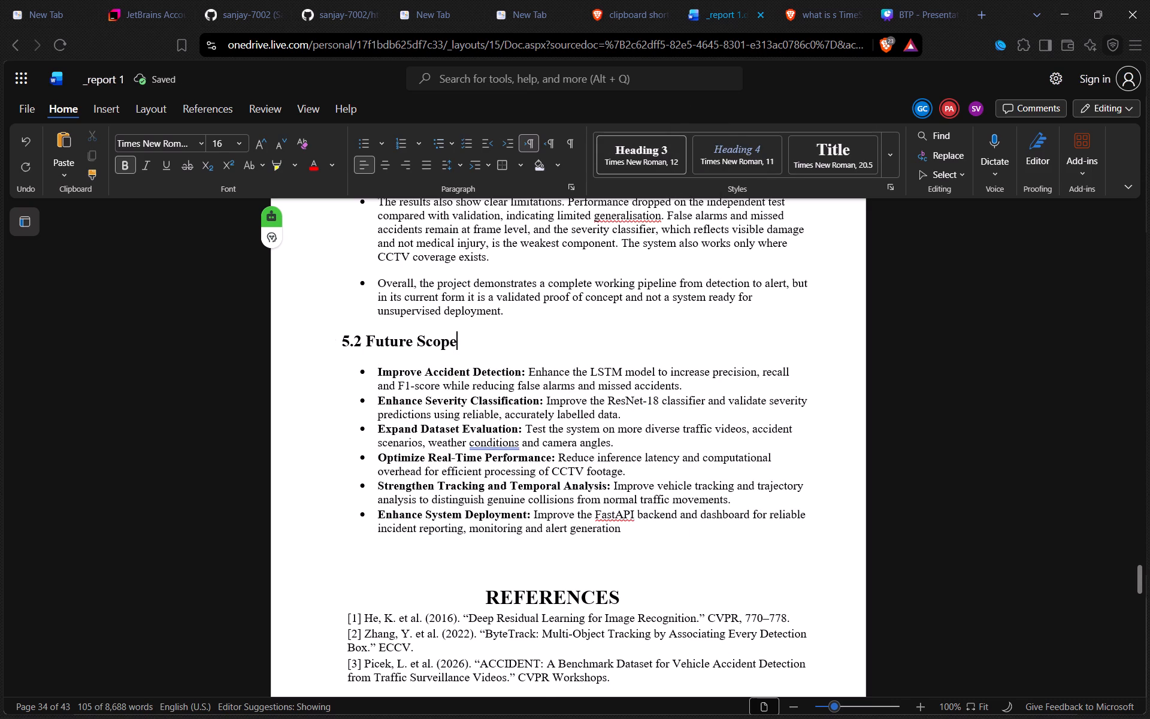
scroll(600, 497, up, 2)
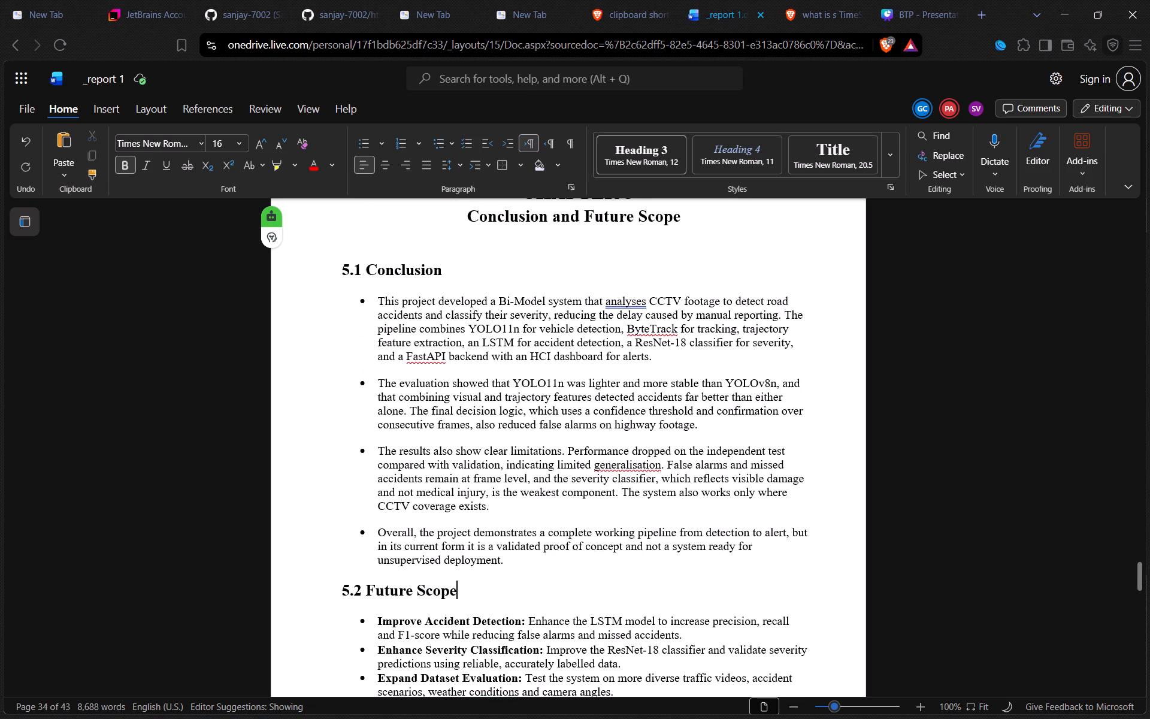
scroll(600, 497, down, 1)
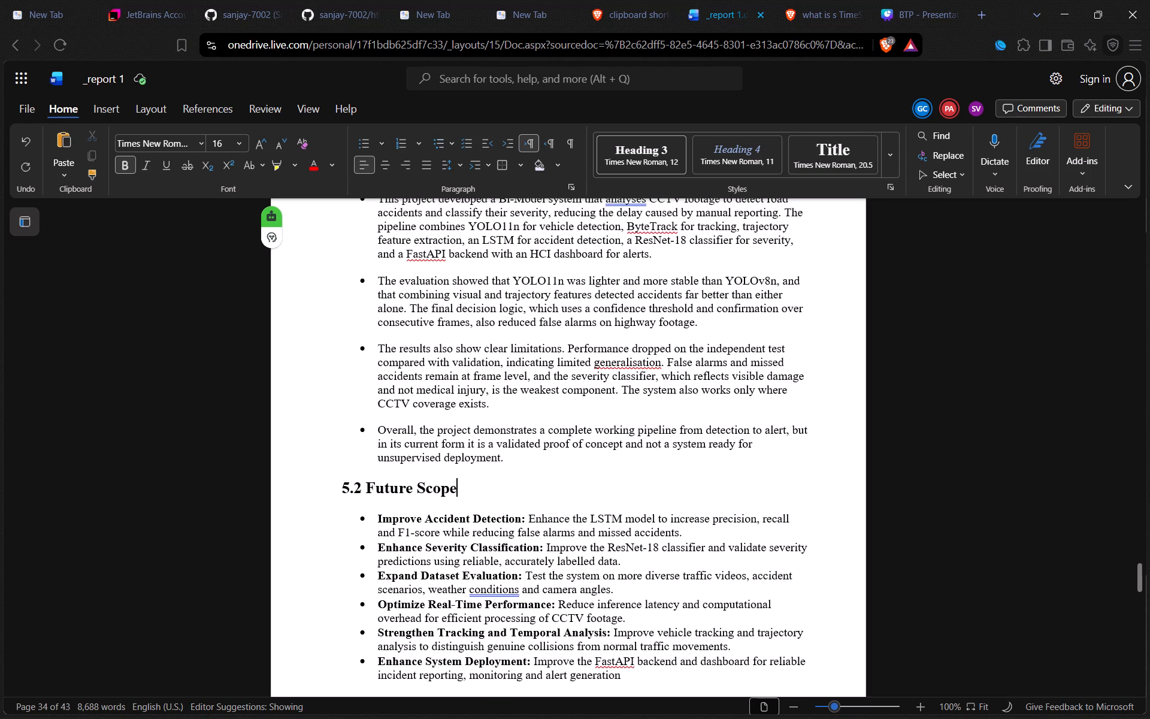
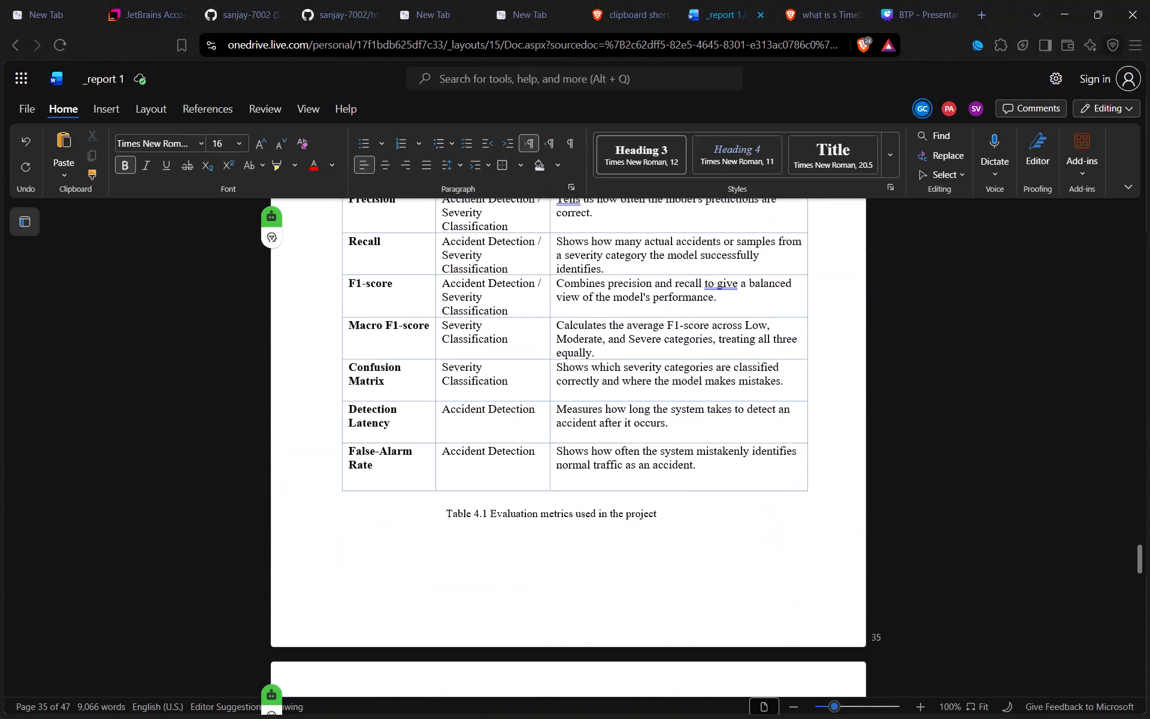
Review the opening of Chapter 4 and its evaluation metrics table in the report.
scroll(588, 403, down, 2)
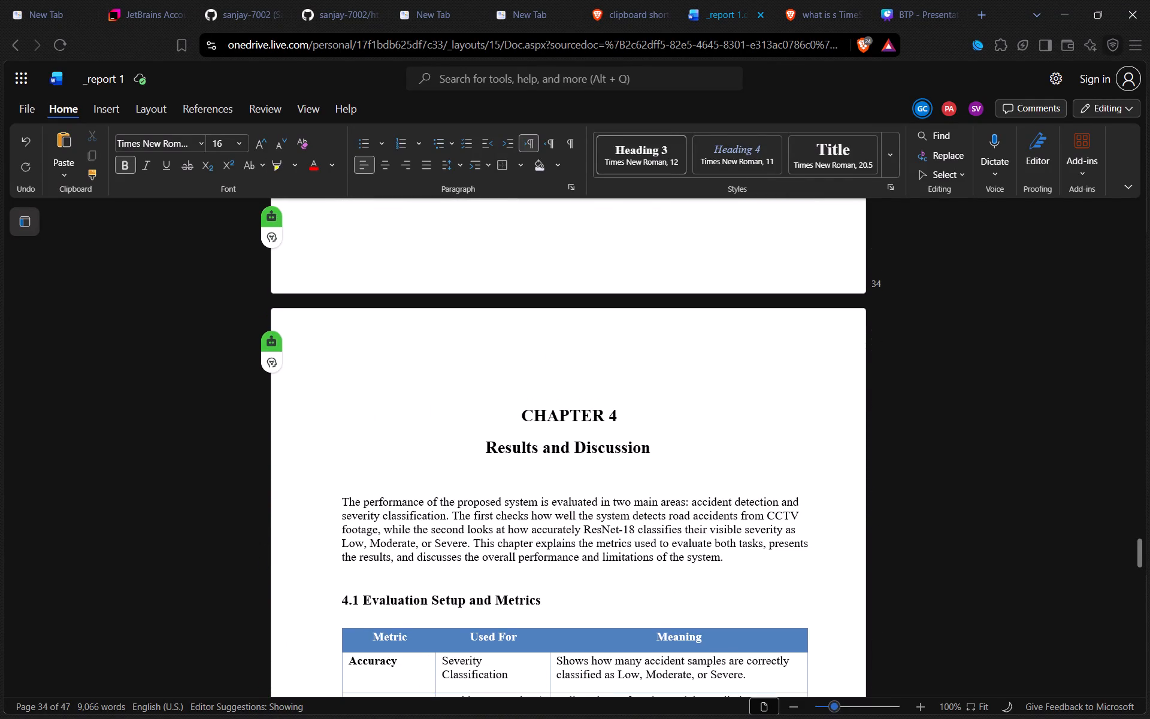
scroll(588, 403, down, 1)
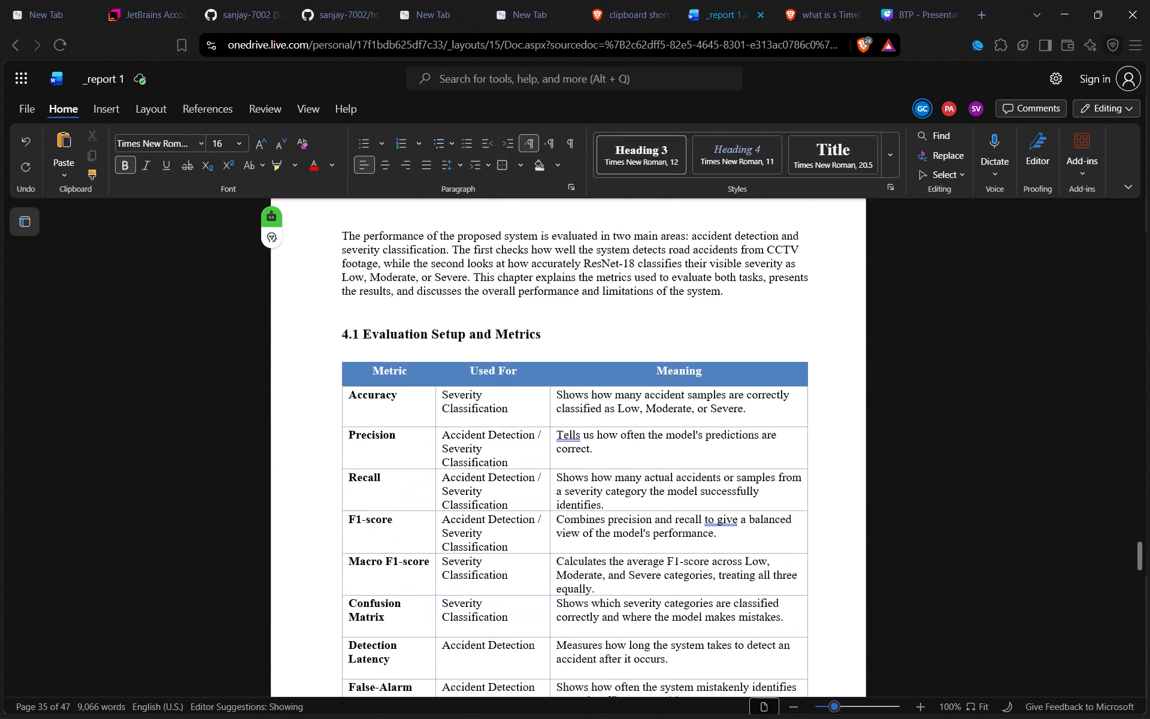
scroll(588, 403, down, 1)
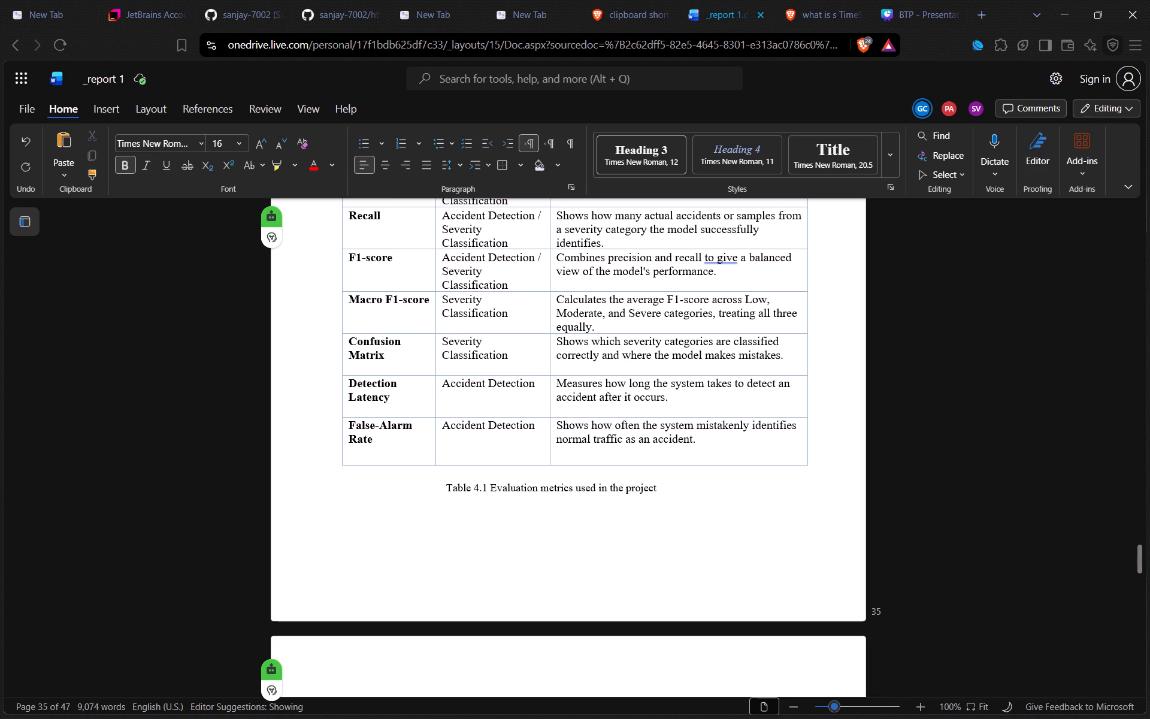
Switch to the BTP presentation in Canva and look through the slides from Alert System & HCI Dashboard to Thank You, including the Results slide.
click(906, 8)
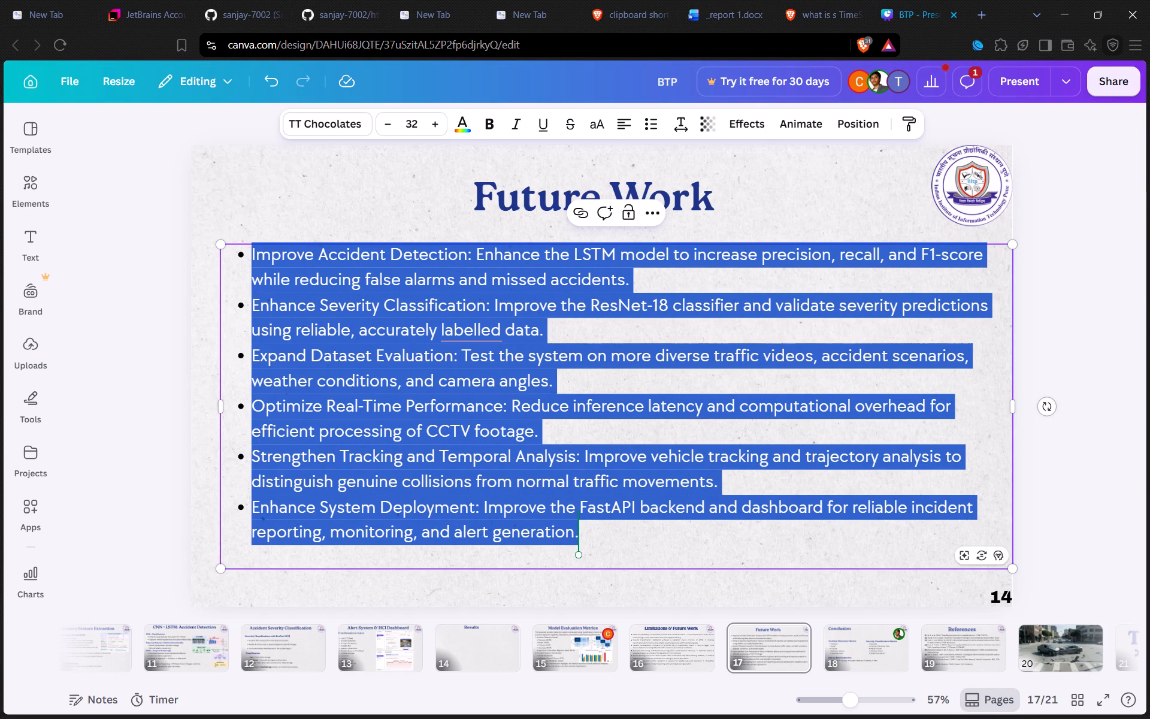
click(625, 379)
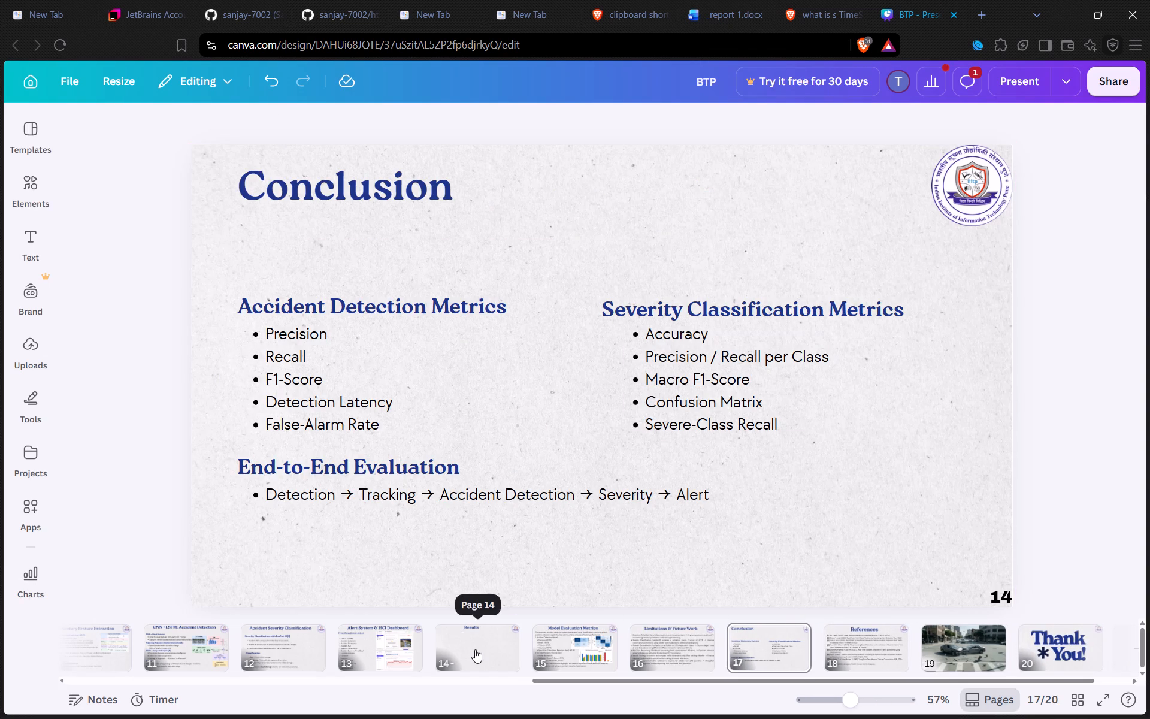
click(475, 649)
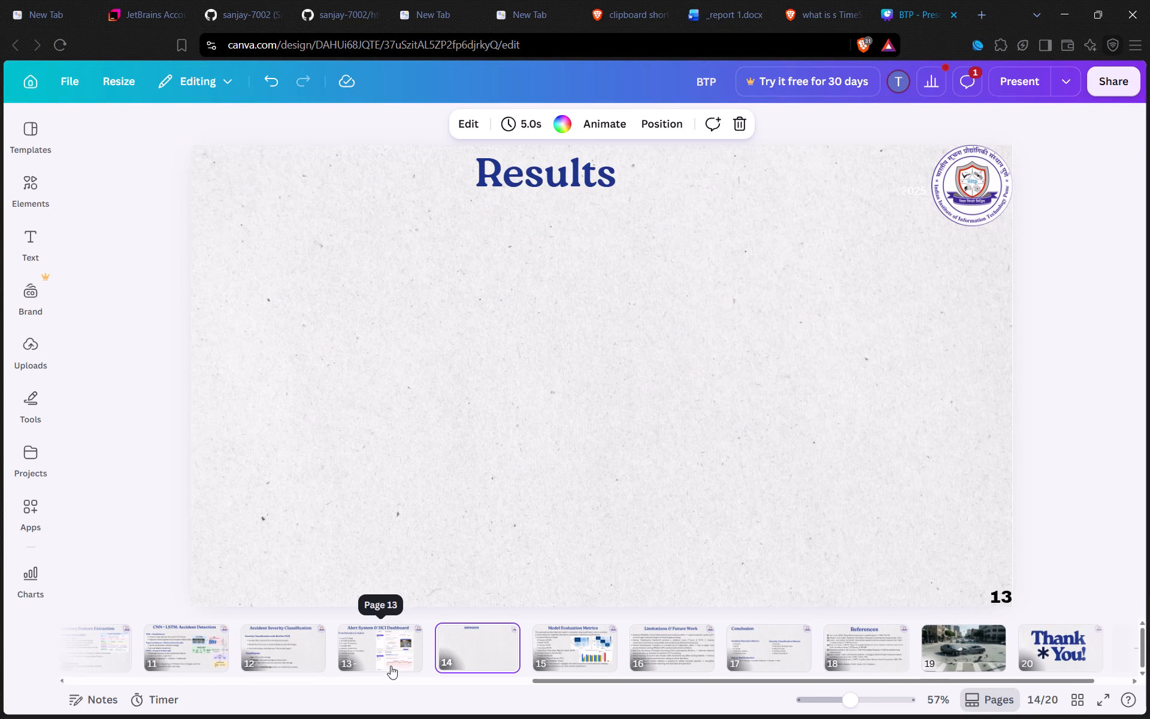
click(391, 666)
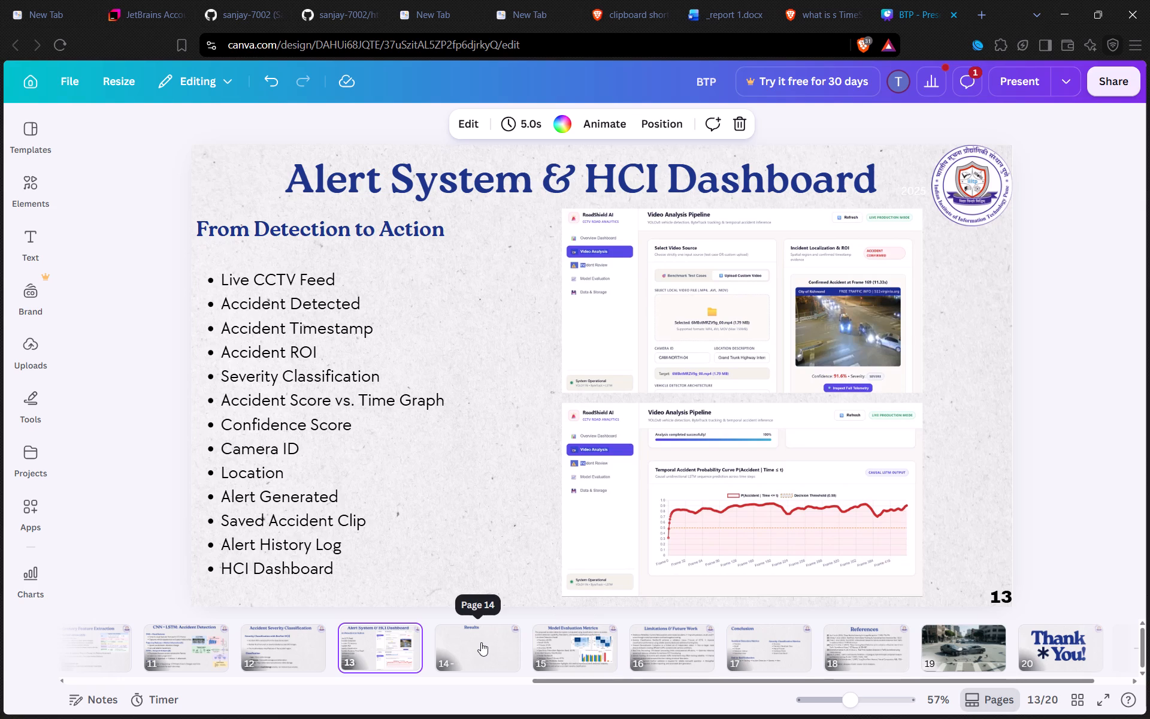
click(565, 644)
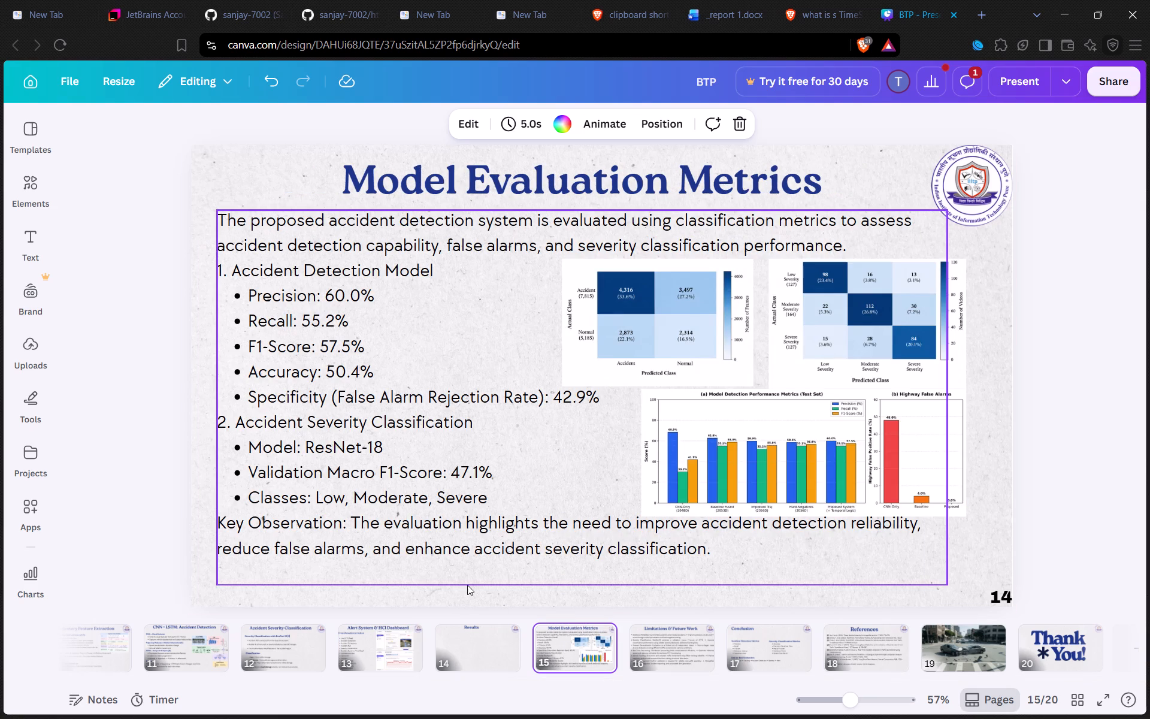
click(474, 649)
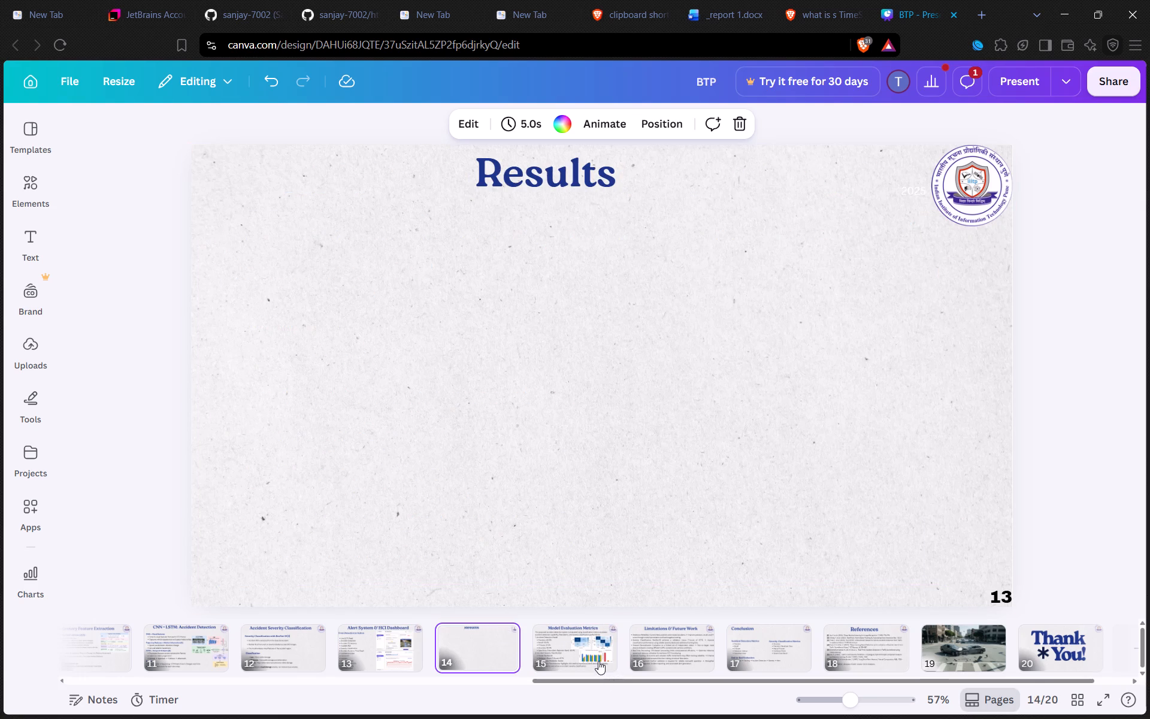
click(589, 652)
click(670, 652)
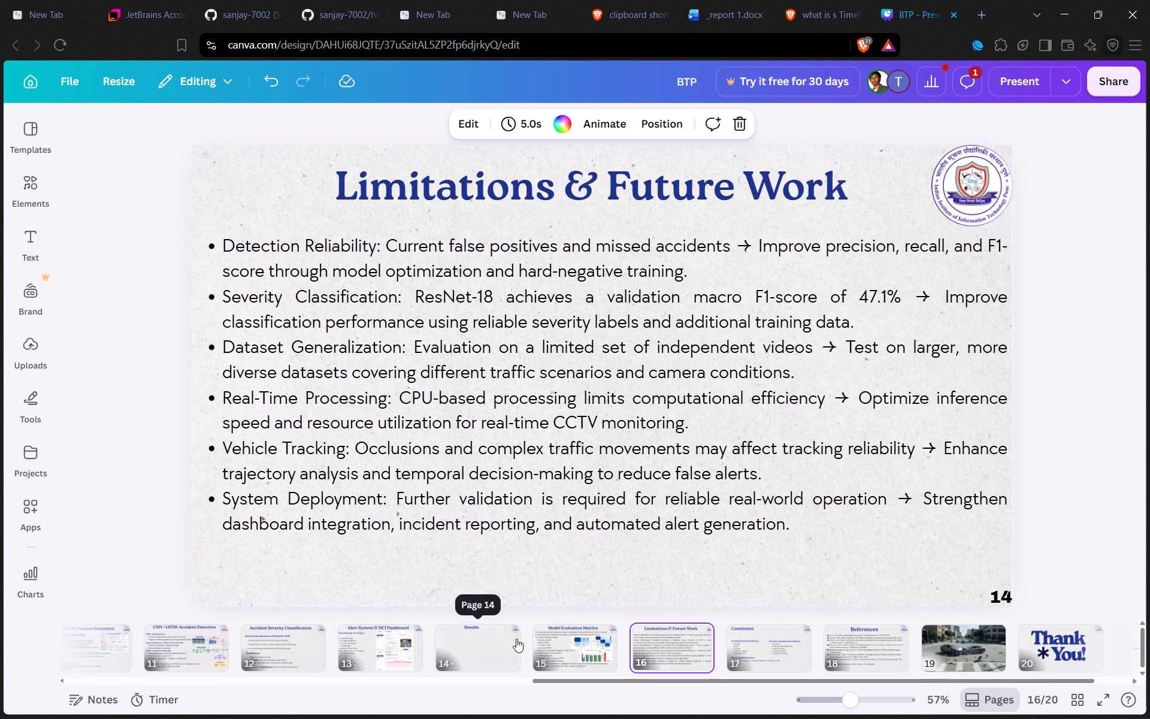
click(759, 654)
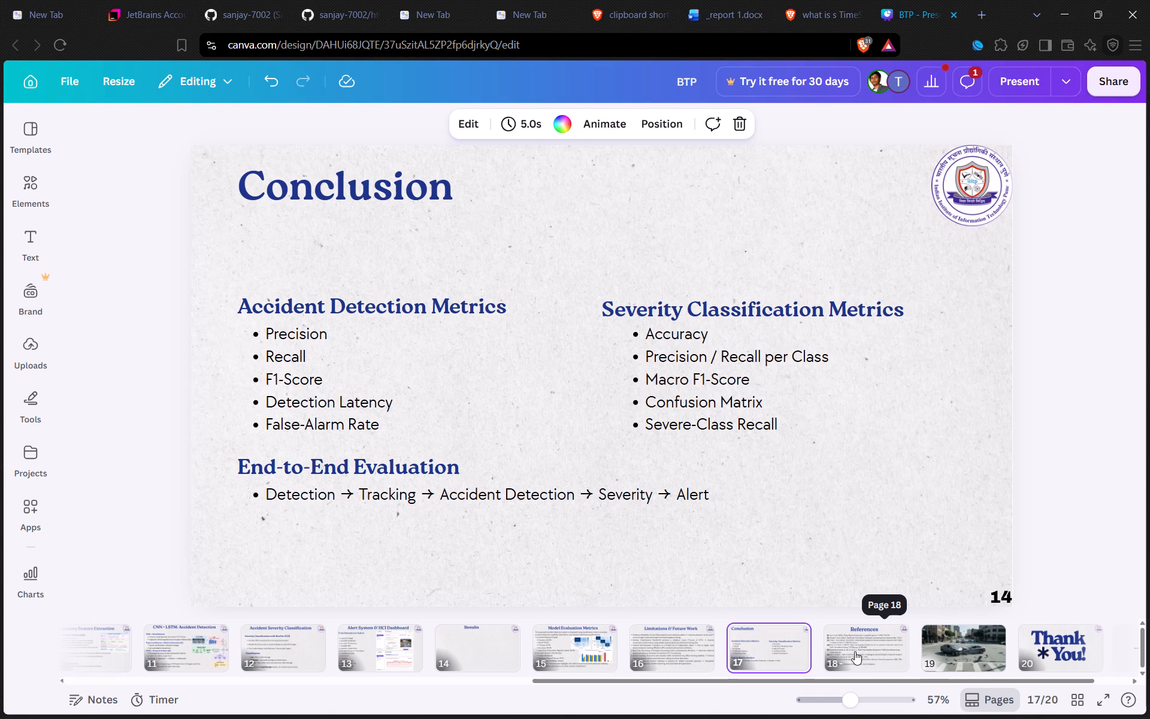
click(855, 651)
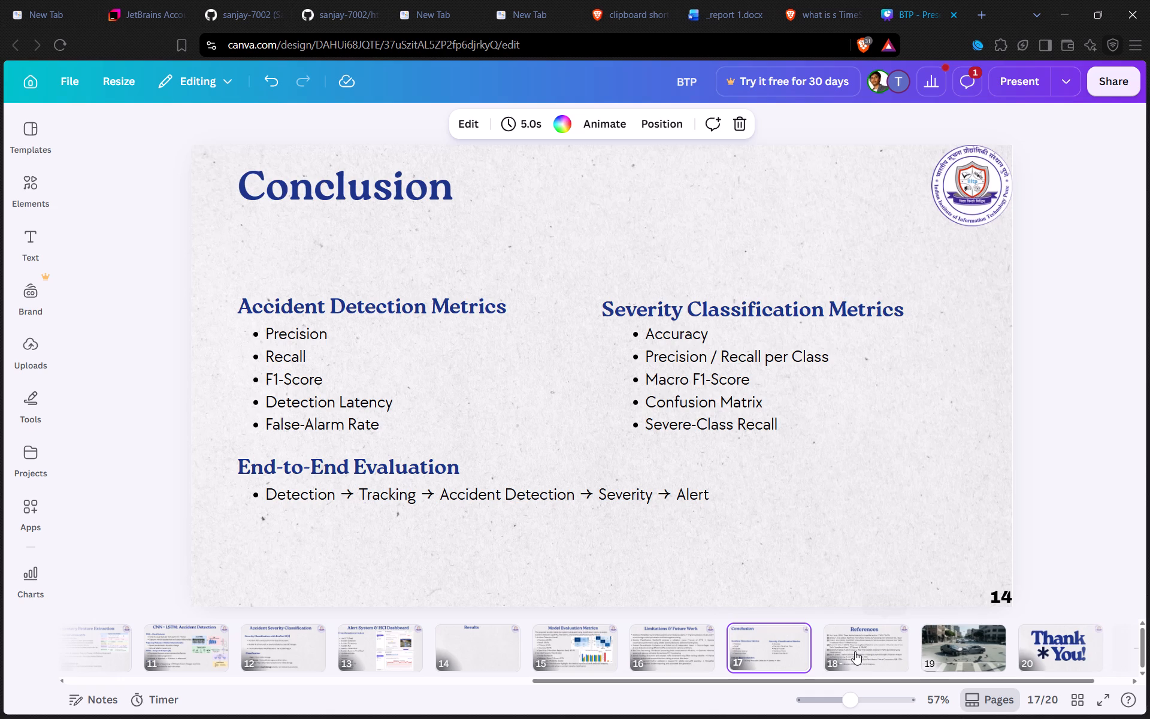
click(948, 655)
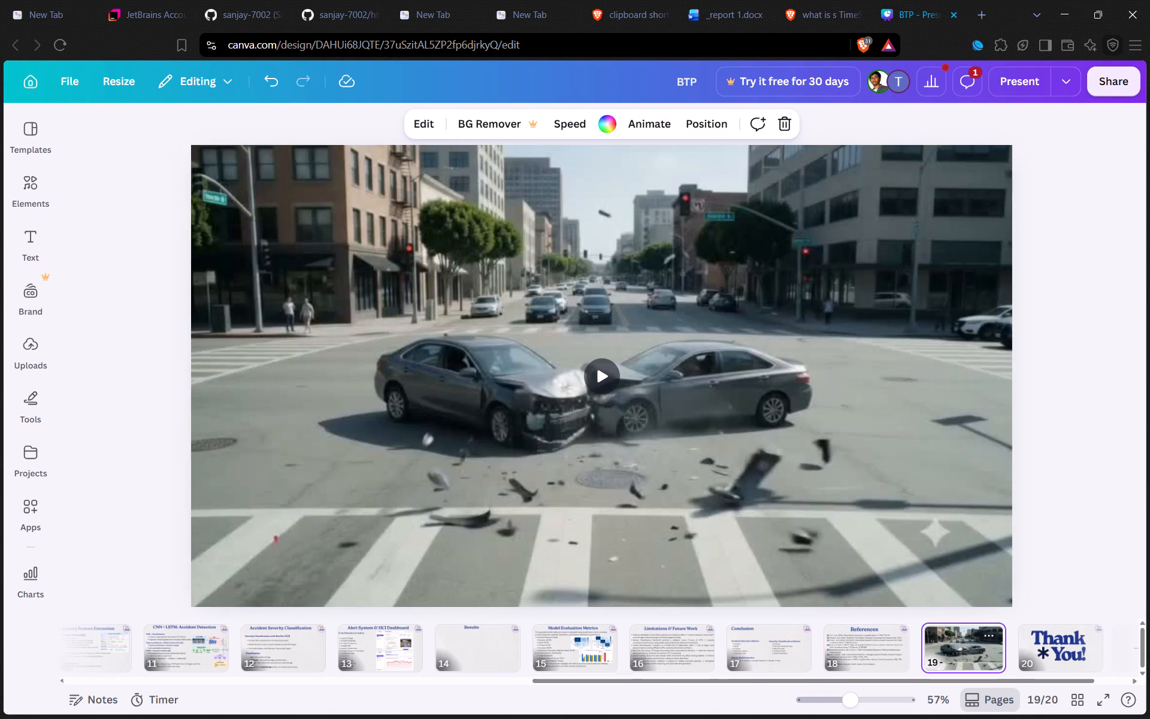
click(1041, 645)
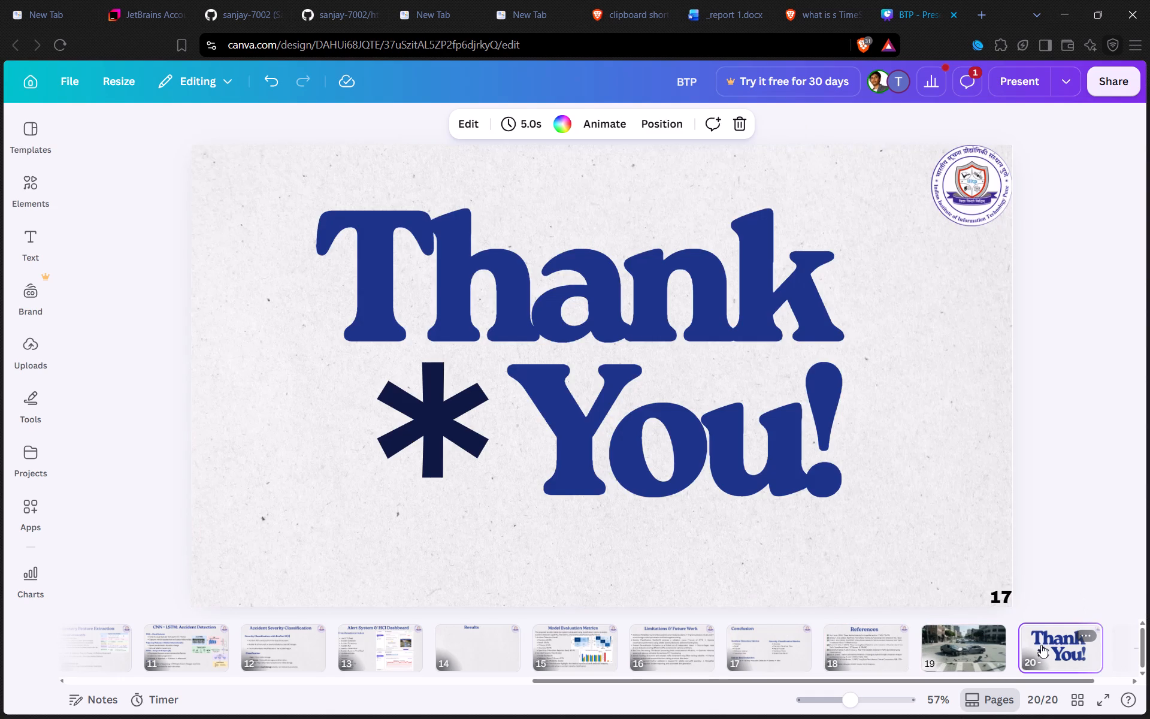
click(474, 648)
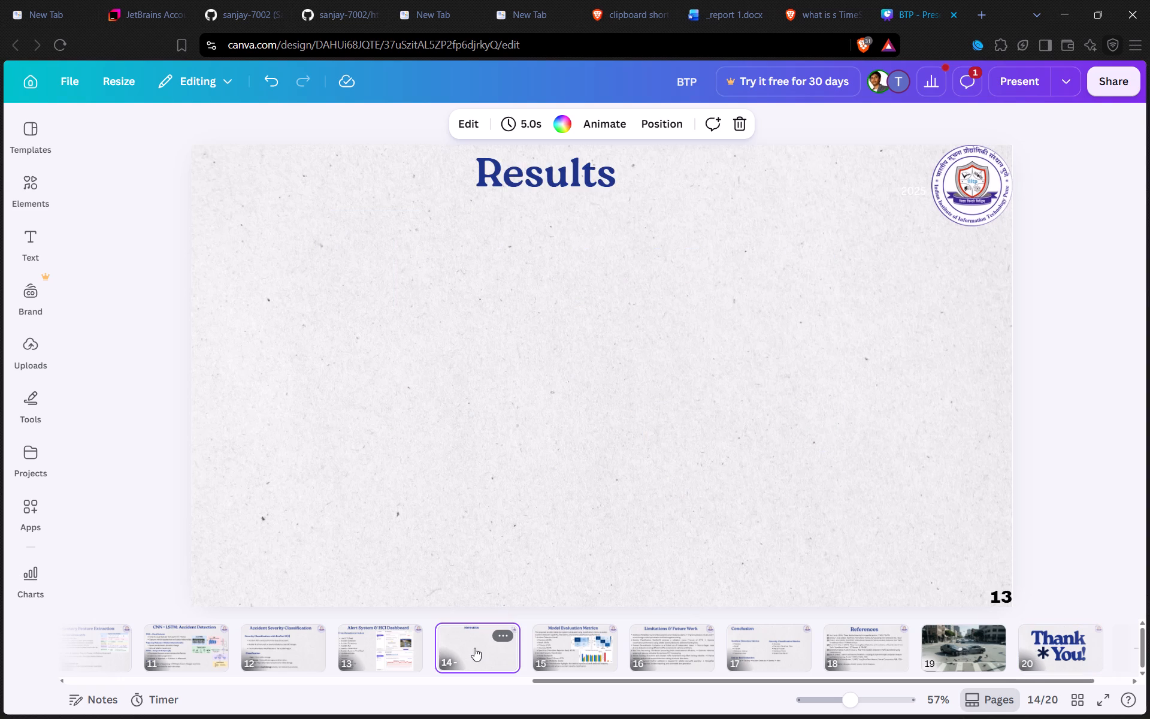
Return to the report in Word and examine the page layout between Table 3.5 and the start of Chapter 4.
click(713, 0)
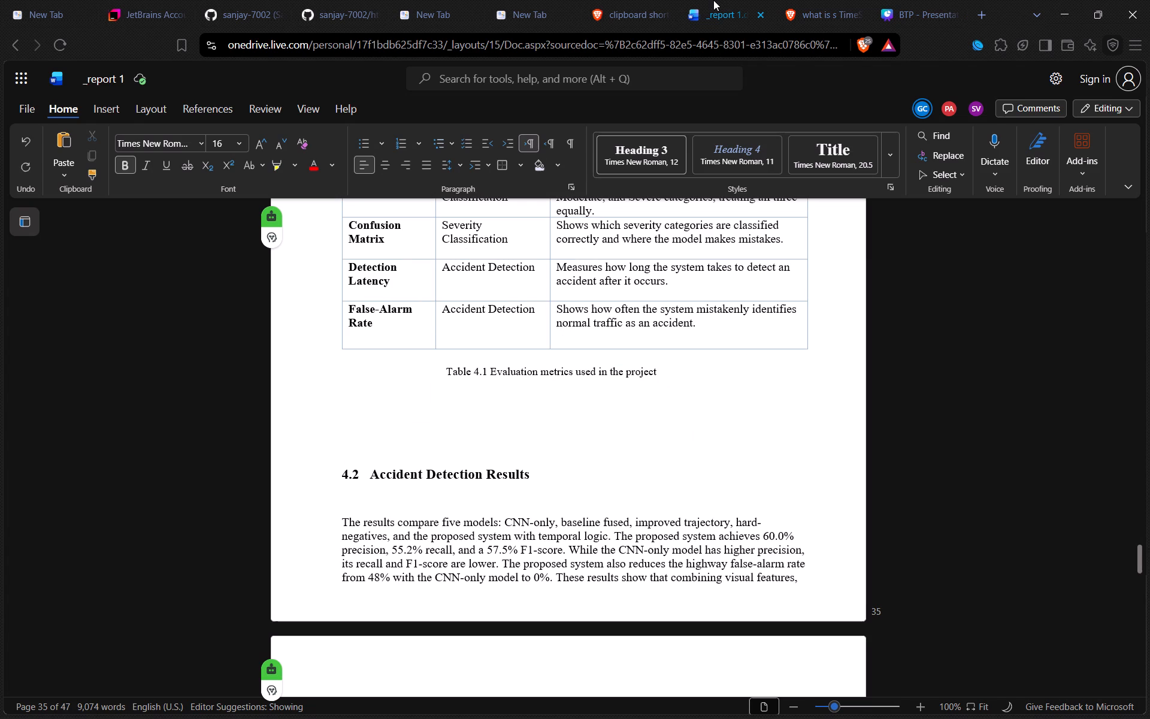
scroll(522, 536, up, 2)
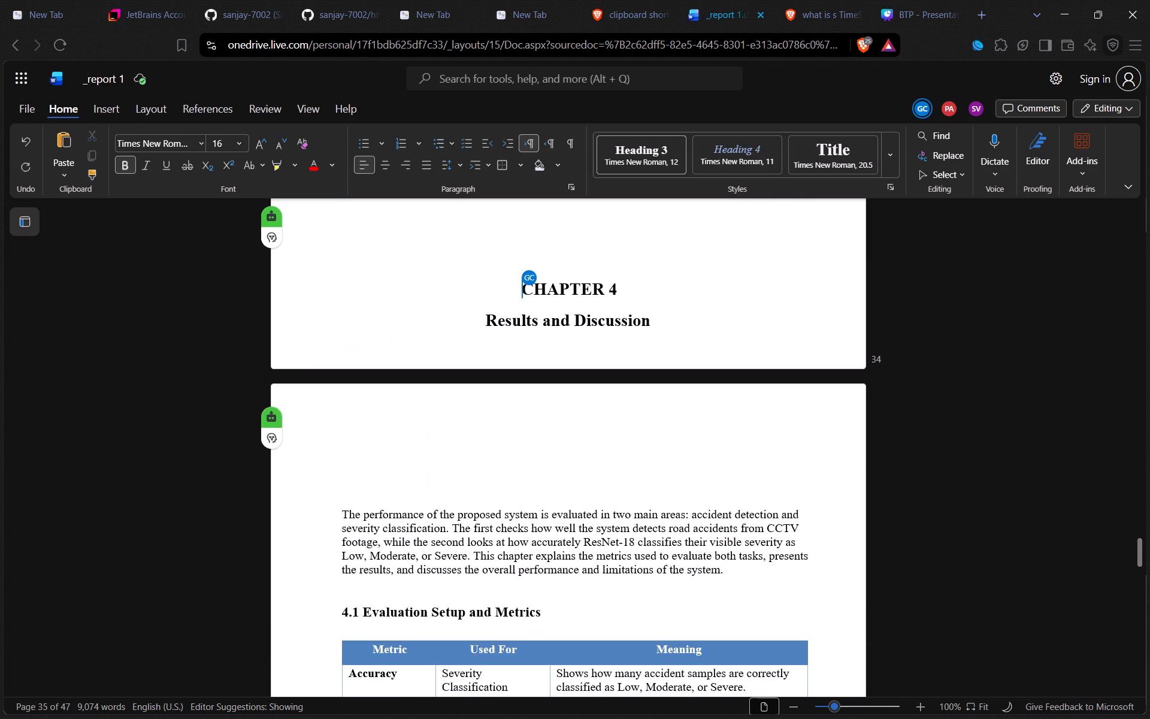
scroll(522, 536, up, 5)
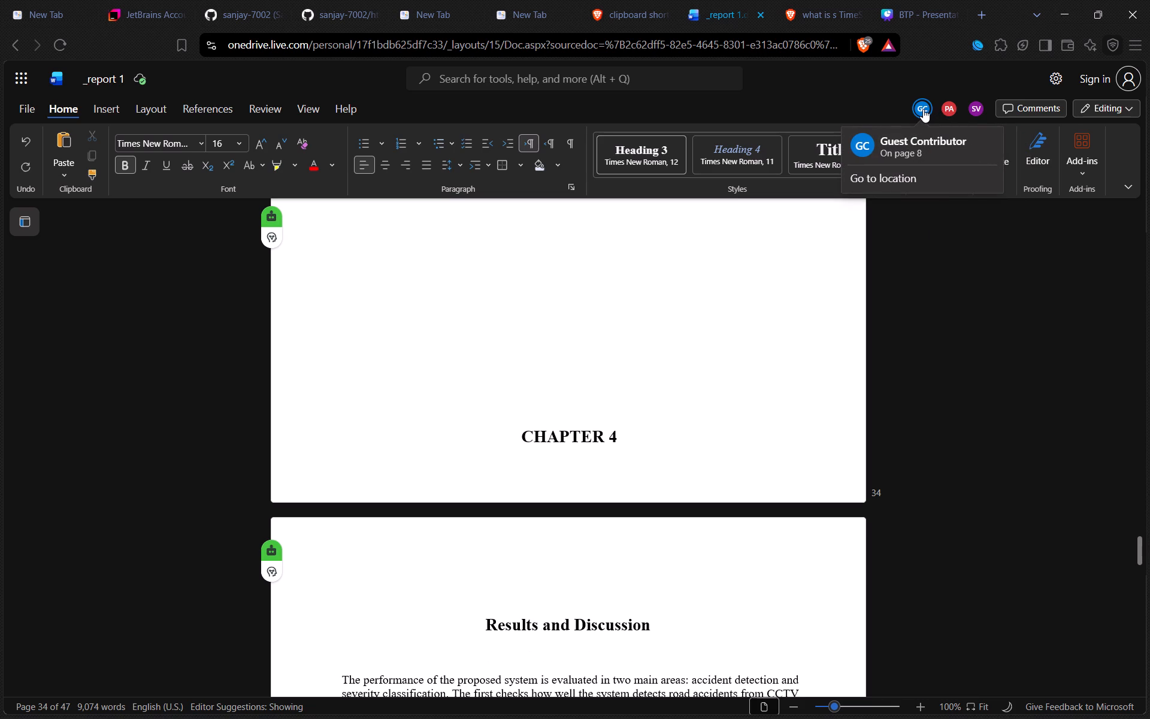
scroll(530, 510, up, 6)
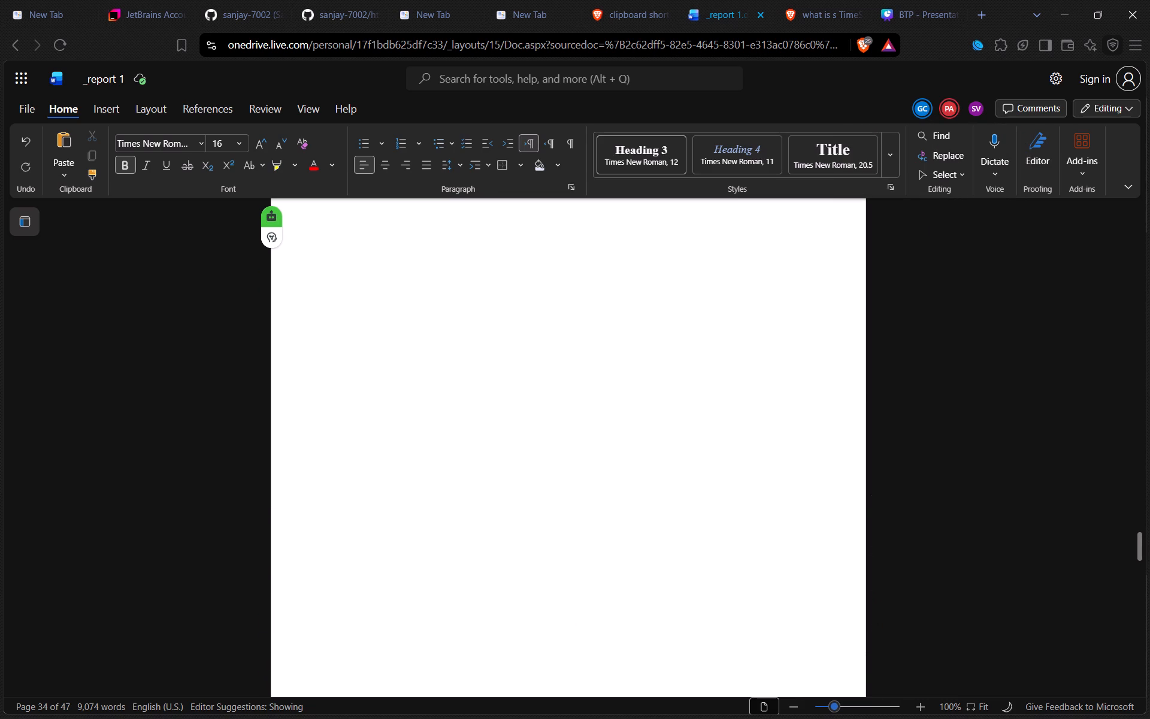
scroll(530, 510, up, 2)
scroll(530, 510, right, 2)
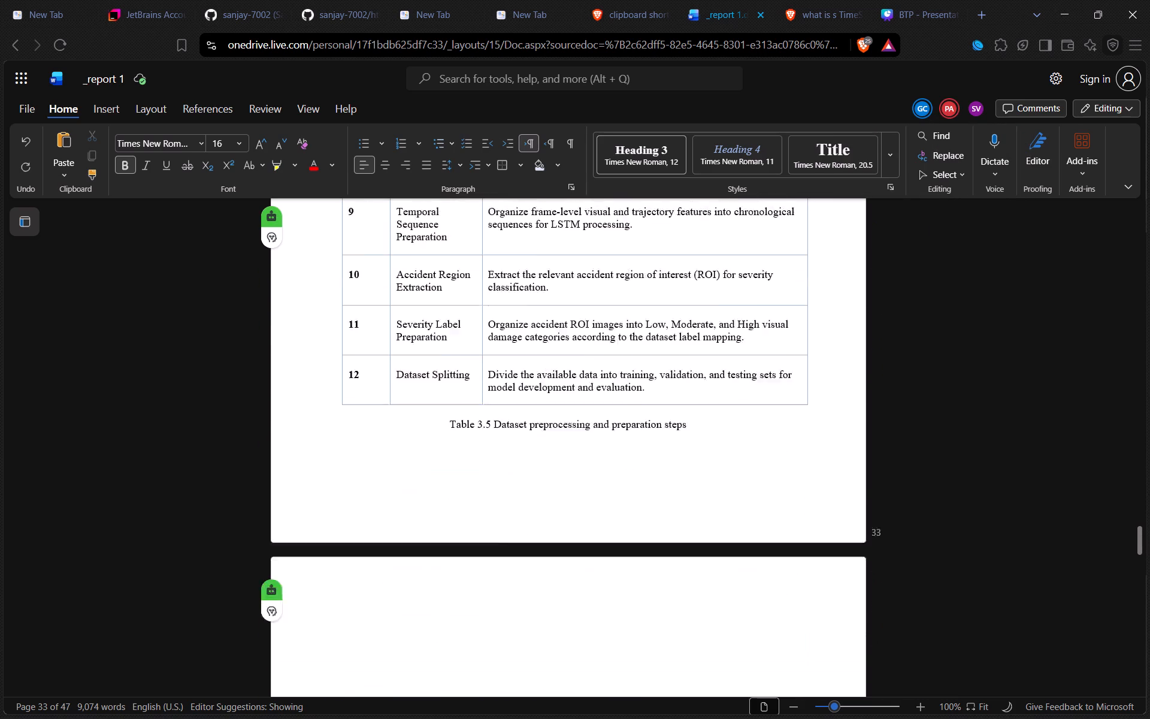
scroll(530, 510, right, 1)
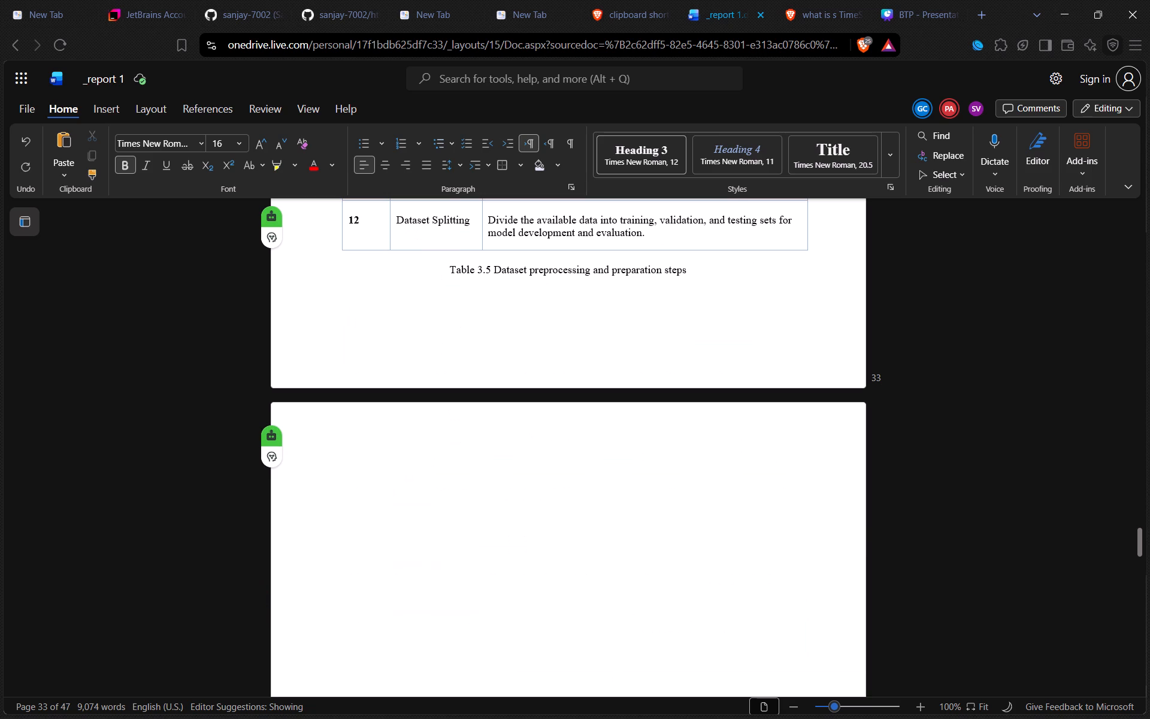
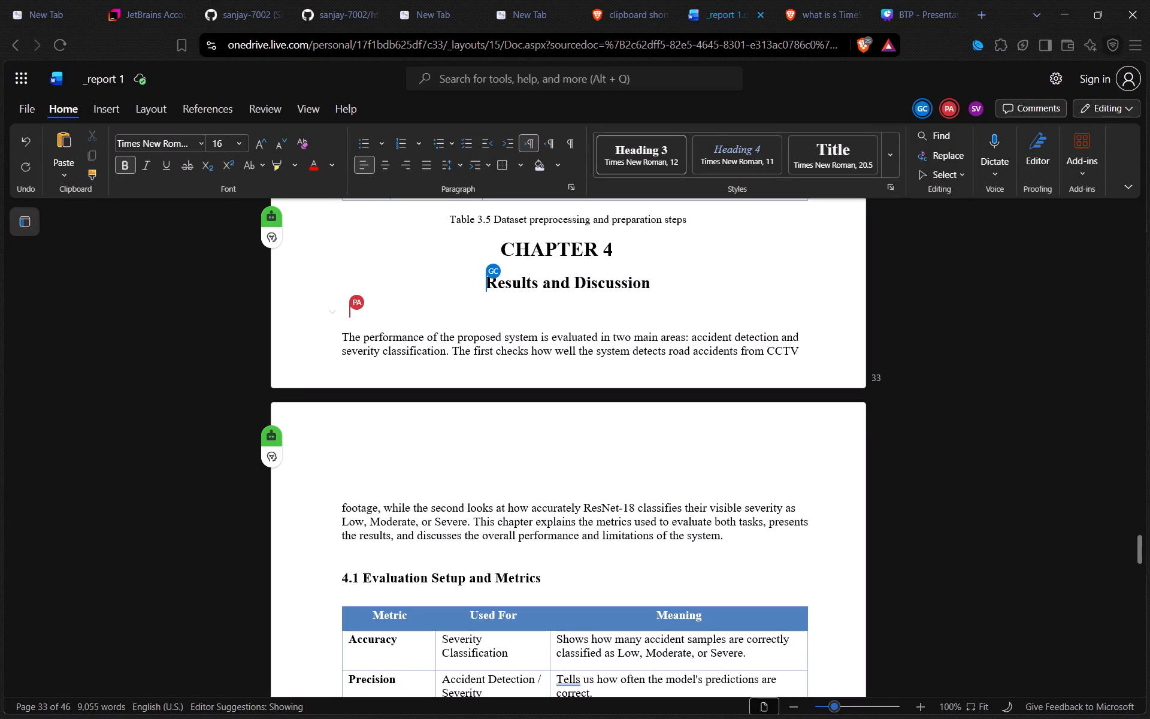
Review Chapter 4 of the report from the end of Table 3.5 through Figures 4.1 to 4.3 and the section 4.4 heading.
scroll(522, 385, up, 3)
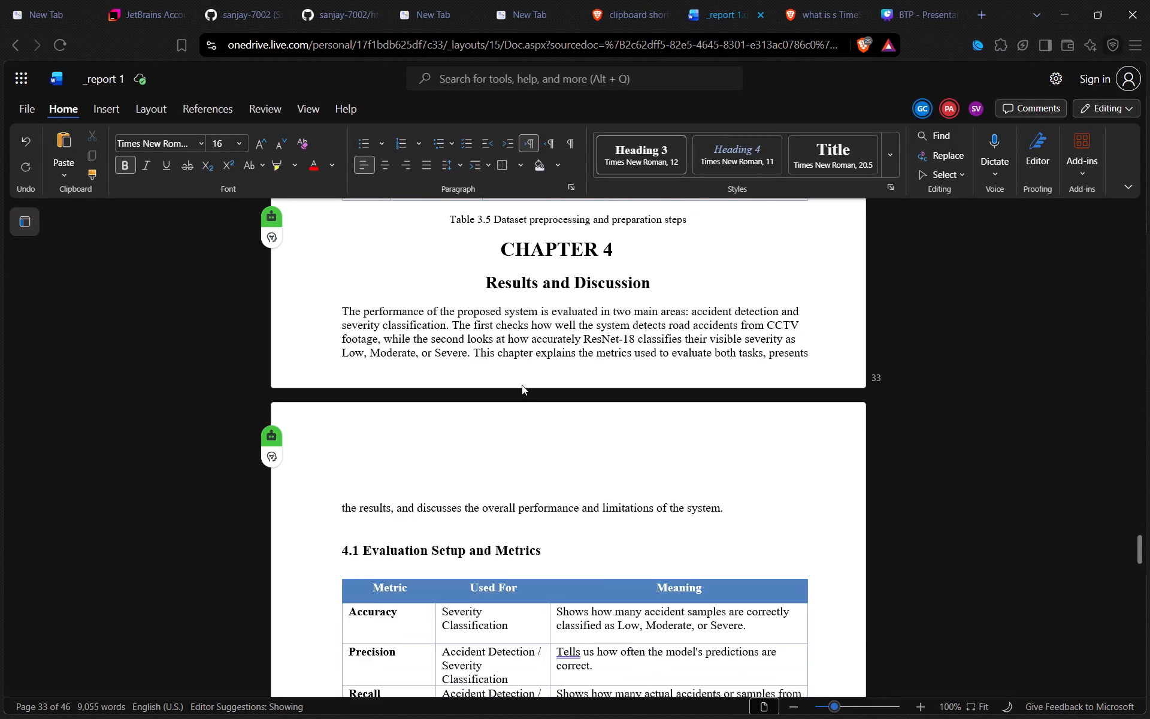
scroll(522, 385, up, 6)
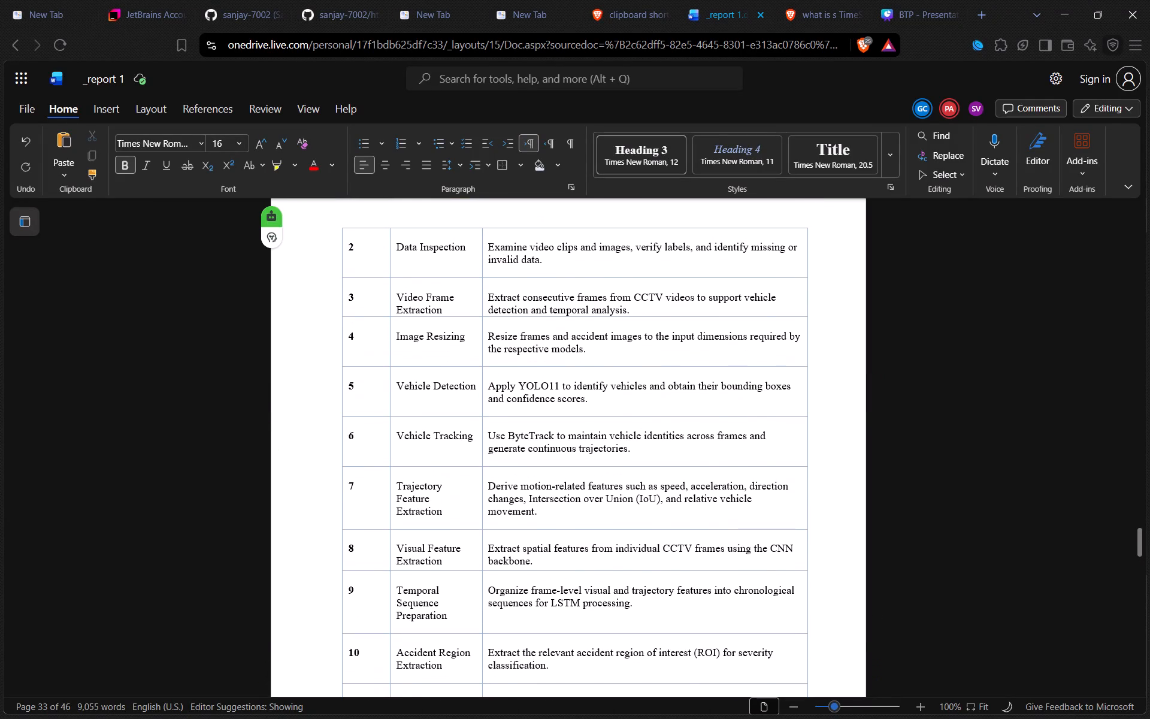
scroll(522, 385, down, 3)
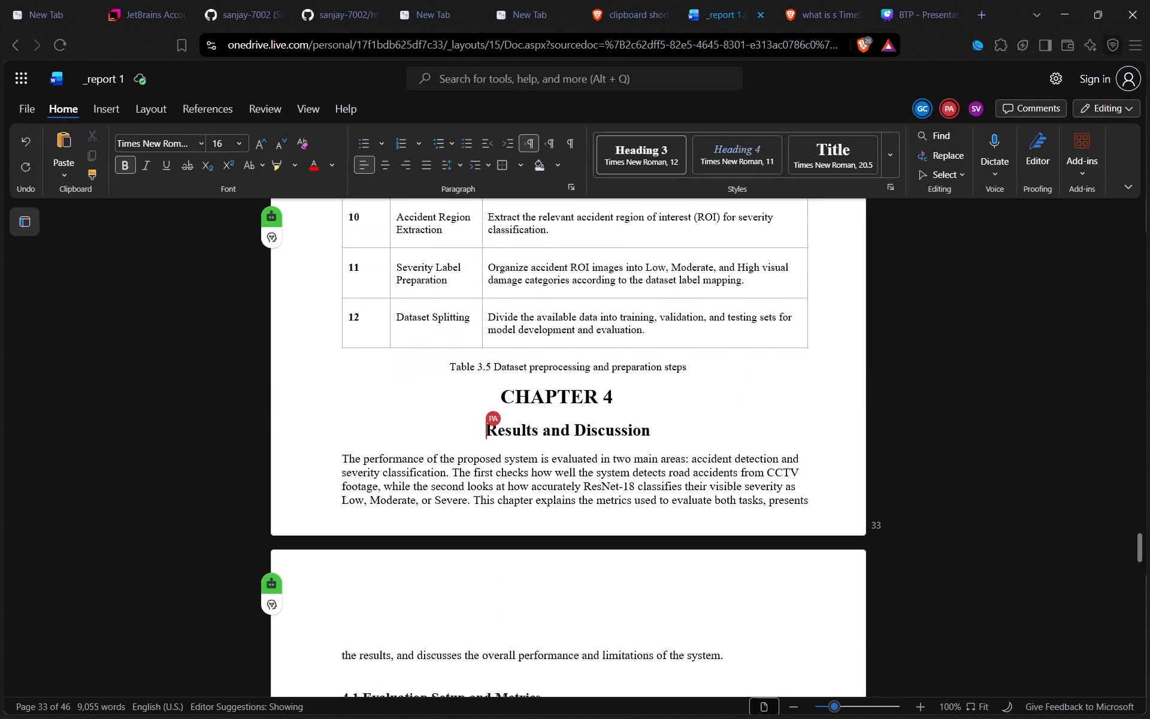
scroll(522, 385, down, 5)
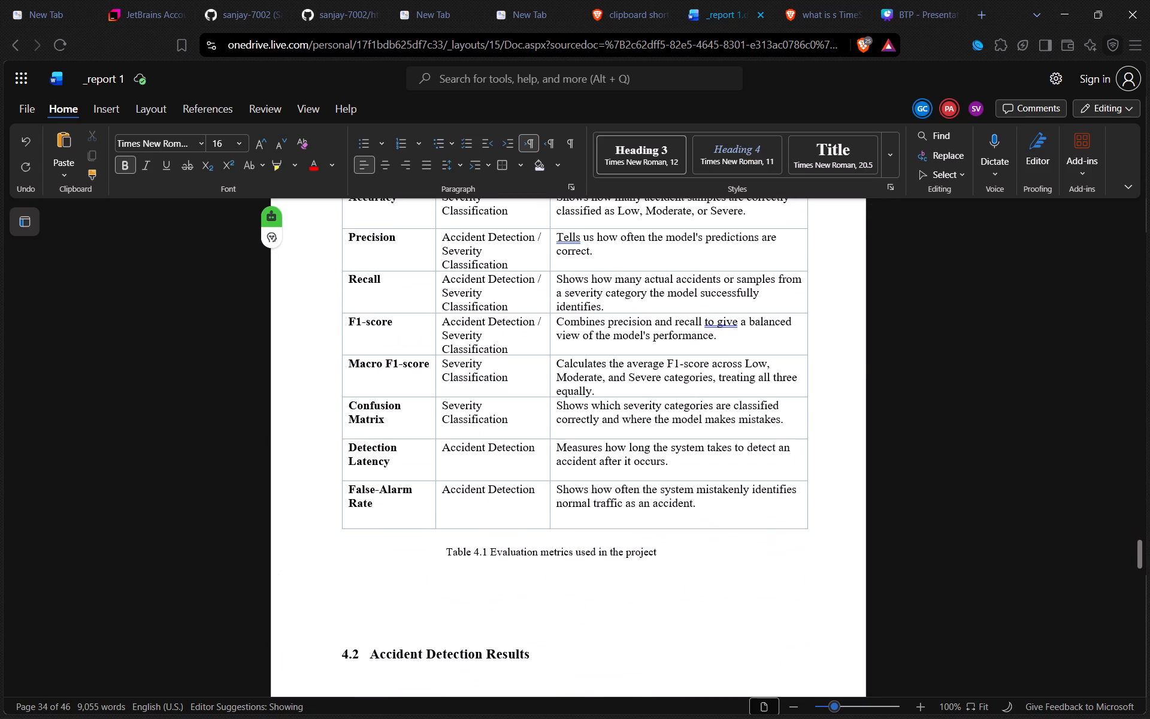
scroll(548, 599, down, 2)
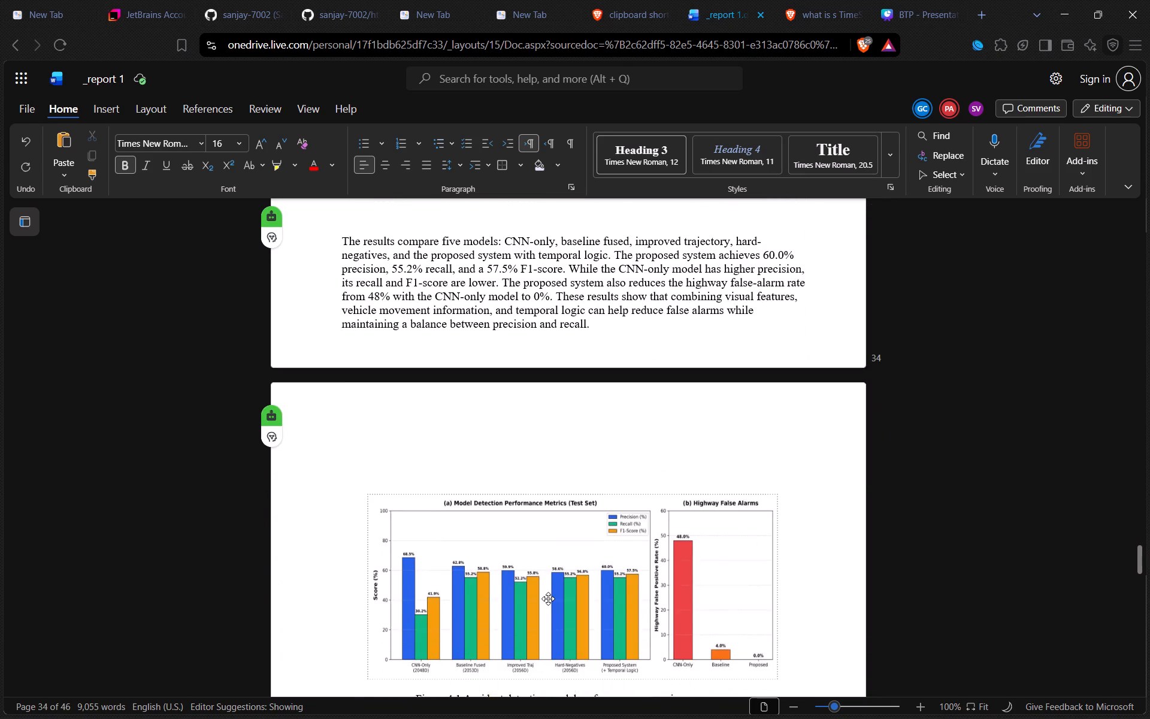
scroll(548, 599, down, 3)
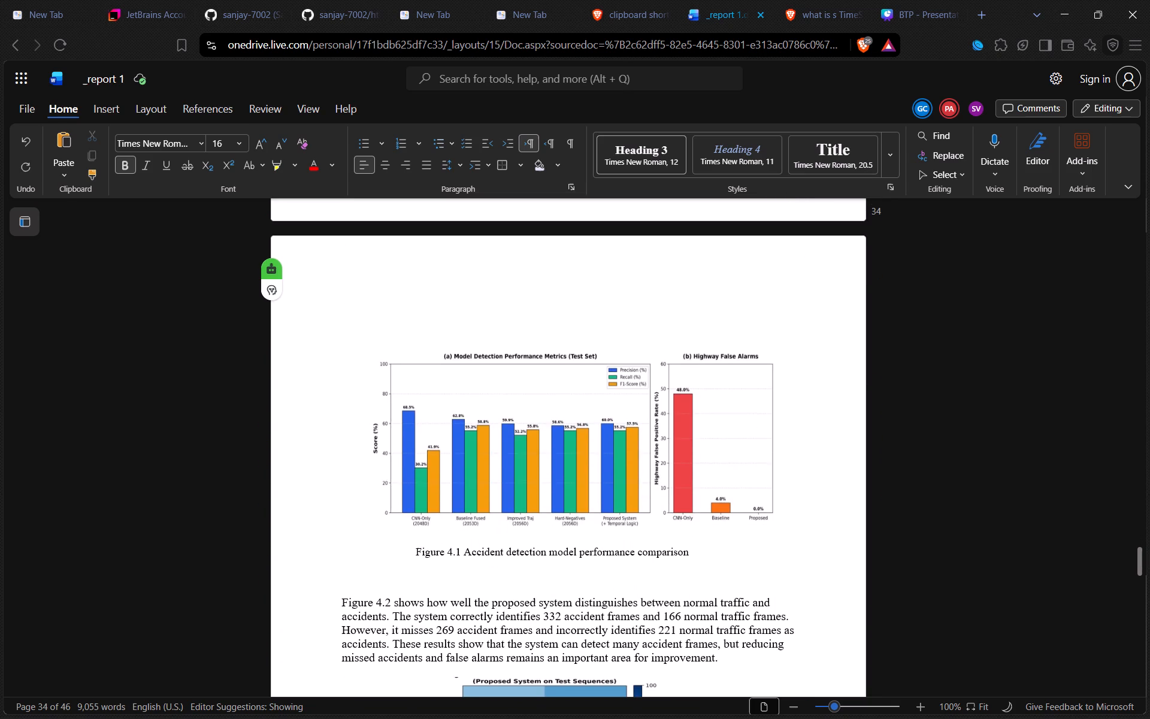
scroll(546, 600, down, 1)
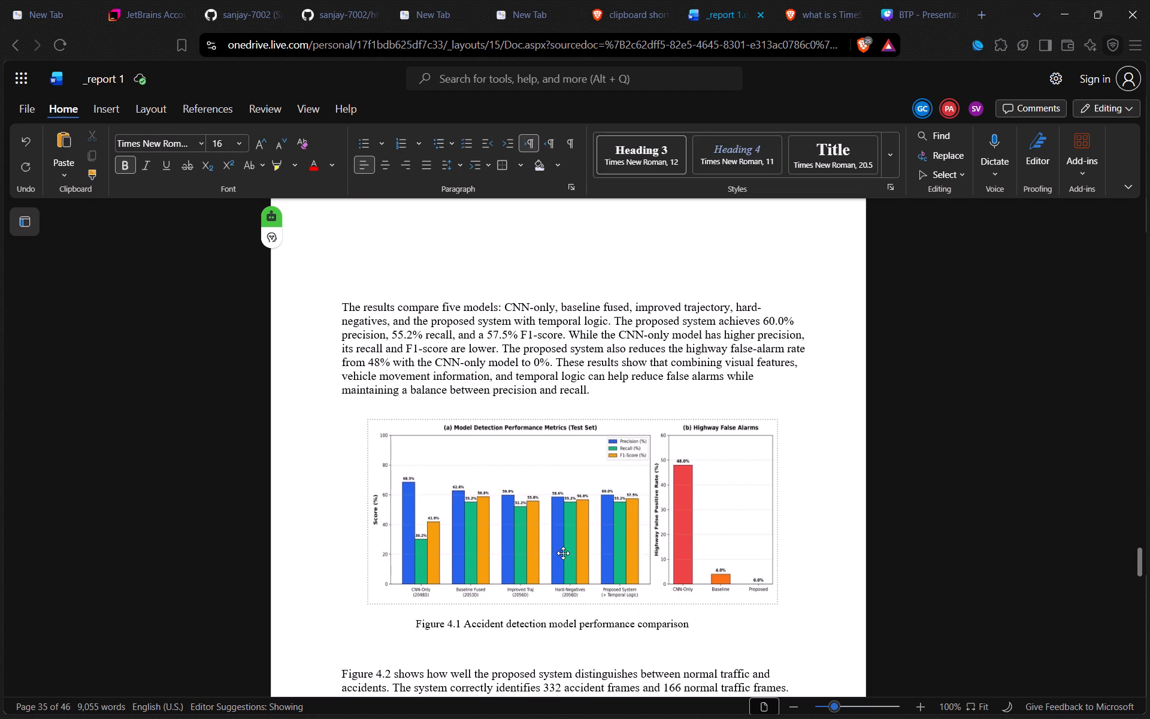
scroll(563, 553, down, 2)
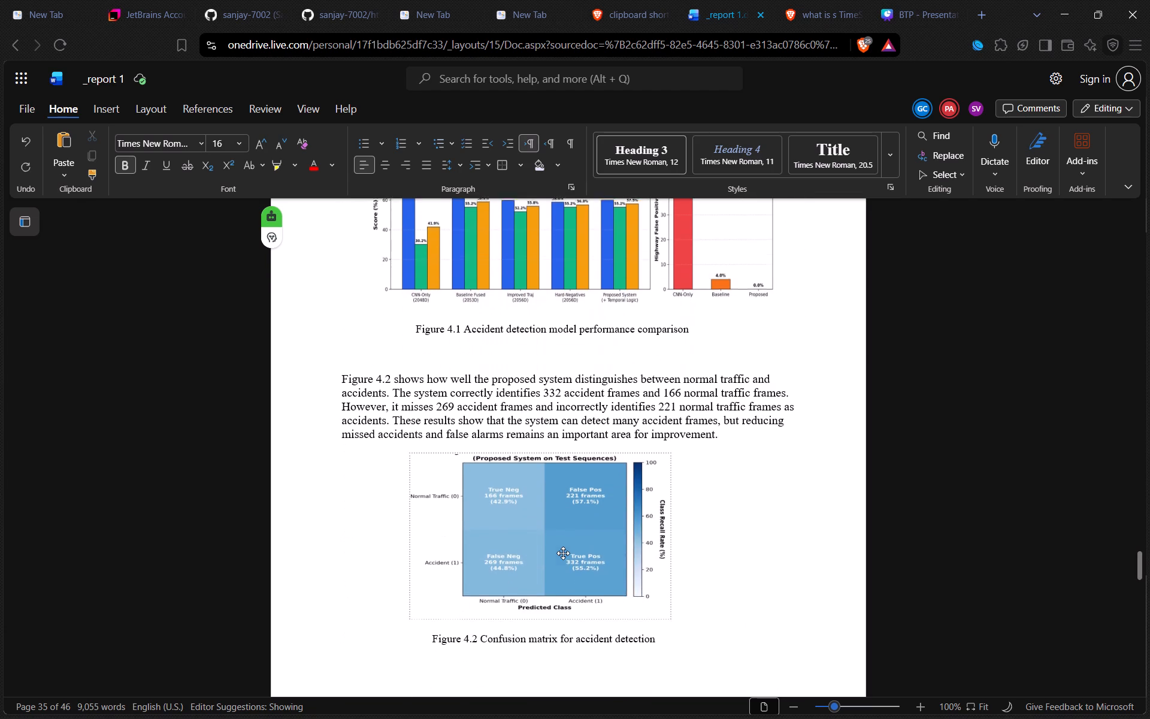
scroll(563, 553, down, 2)
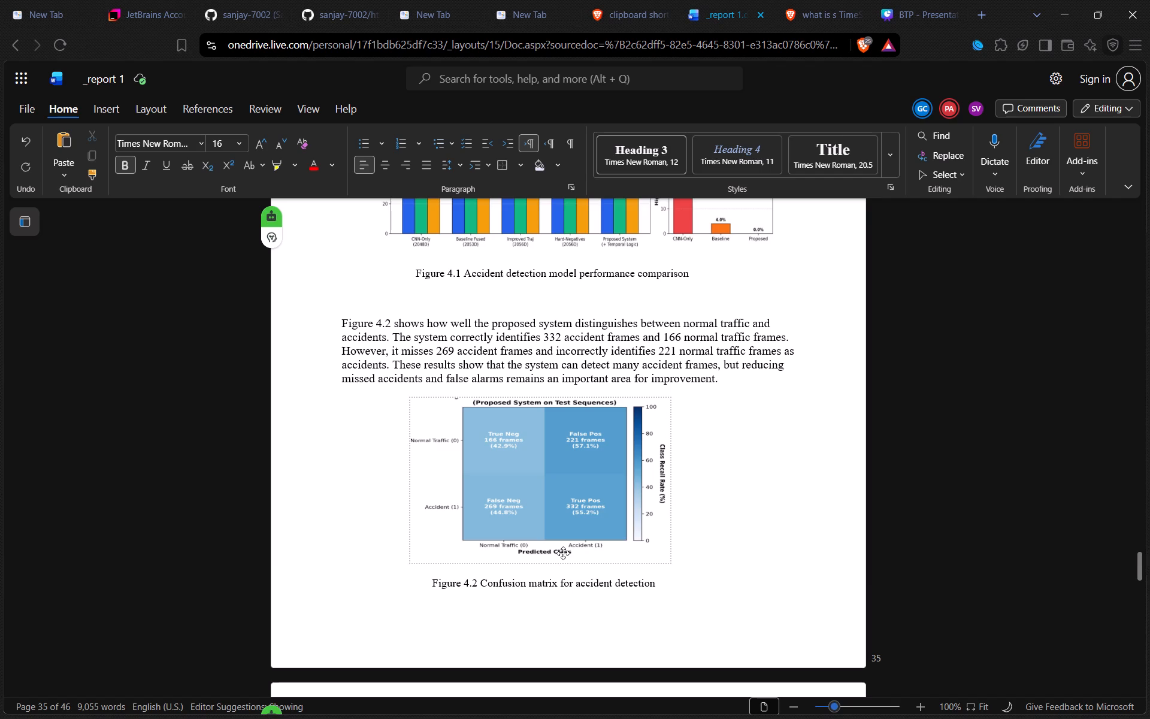
scroll(563, 553, down, 4)
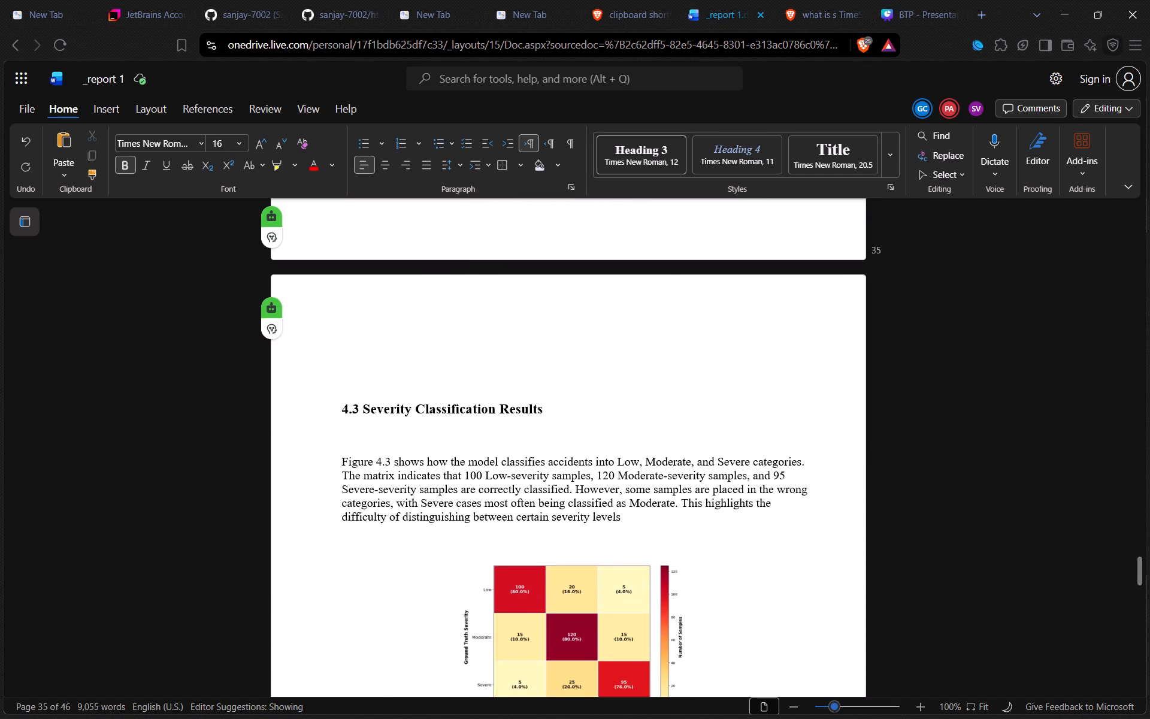
scroll(563, 553, down, 4)
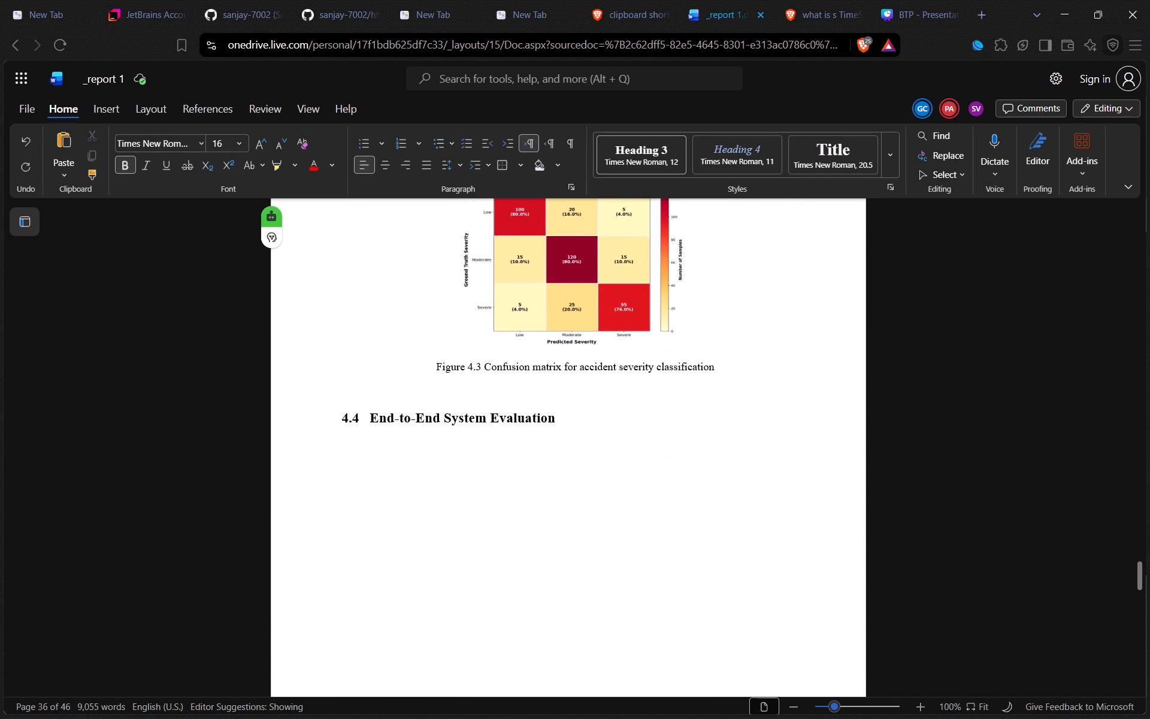
scroll(563, 553, down, 2)
Read the End-to-End System Evaluation text in section 4.4 alongside the Figure 4.3 severity confusion matrix.
scroll(563, 553, up, 2)
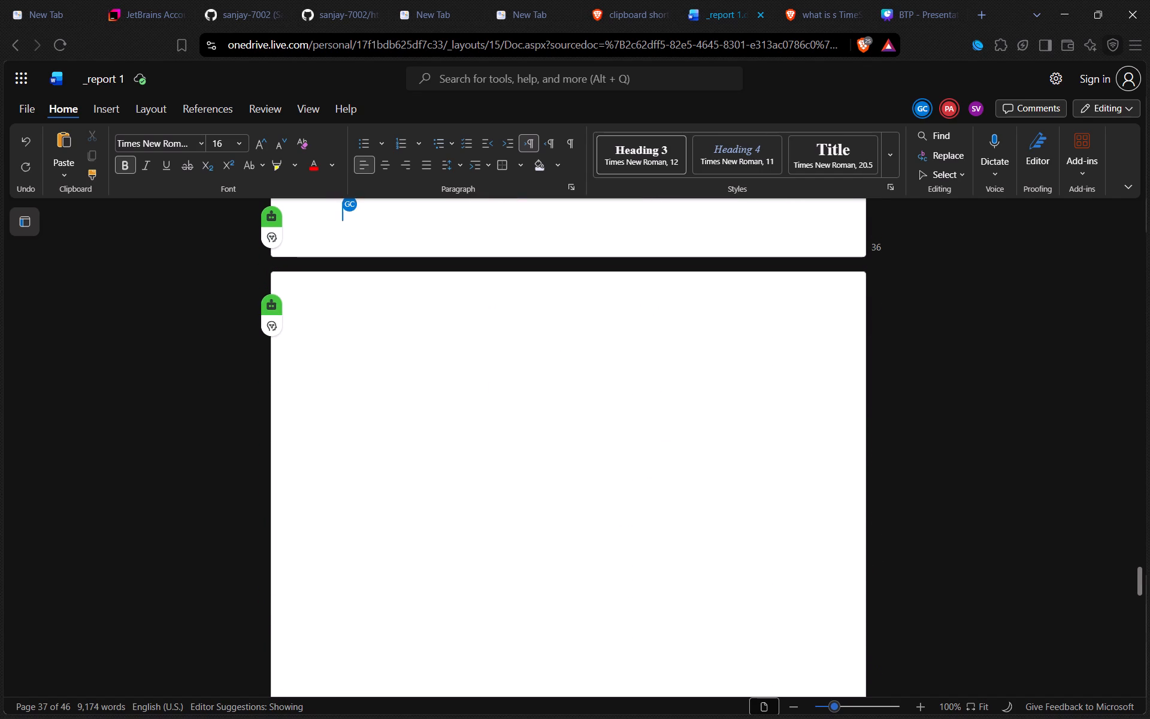
scroll(550, 474, up, 6)
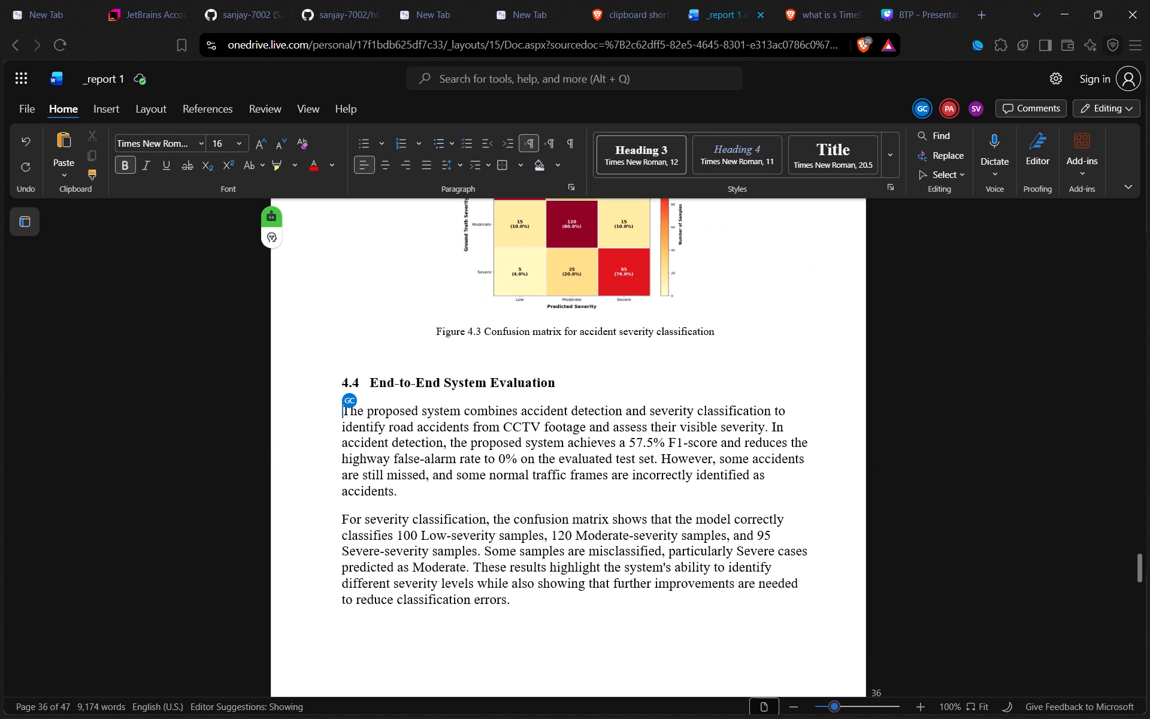
scroll(550, 474, up, 1)
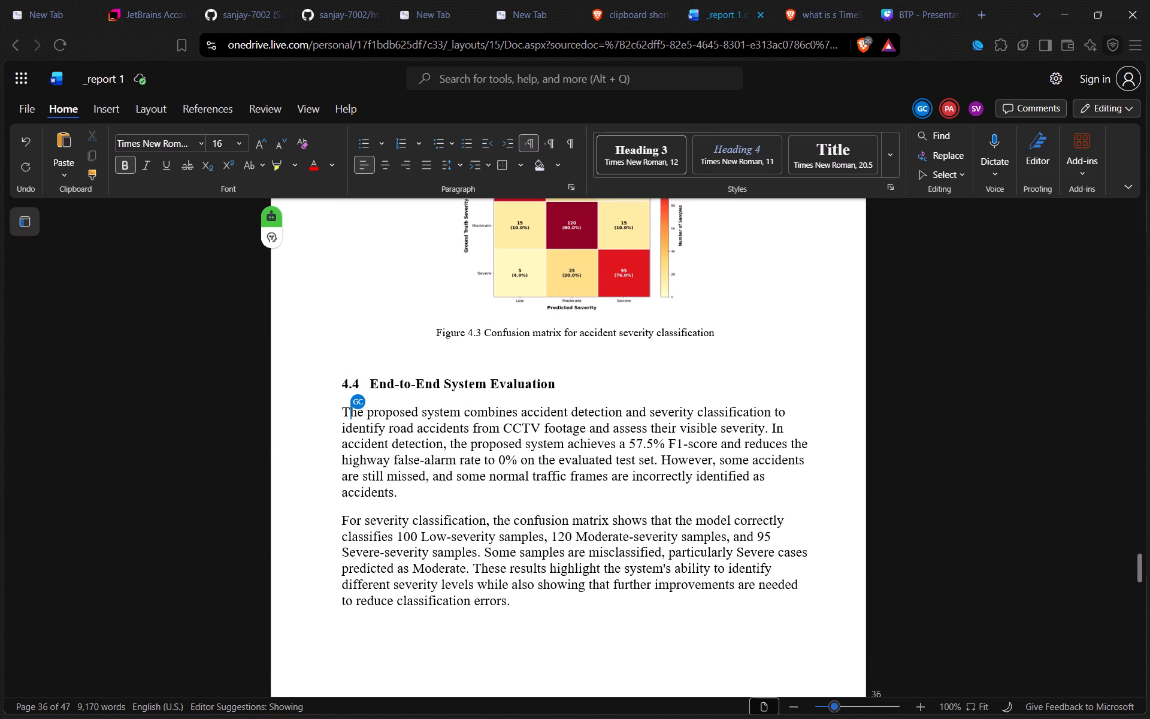
scroll(532, 411, down, 2)
scroll(510, 368, right, 1)
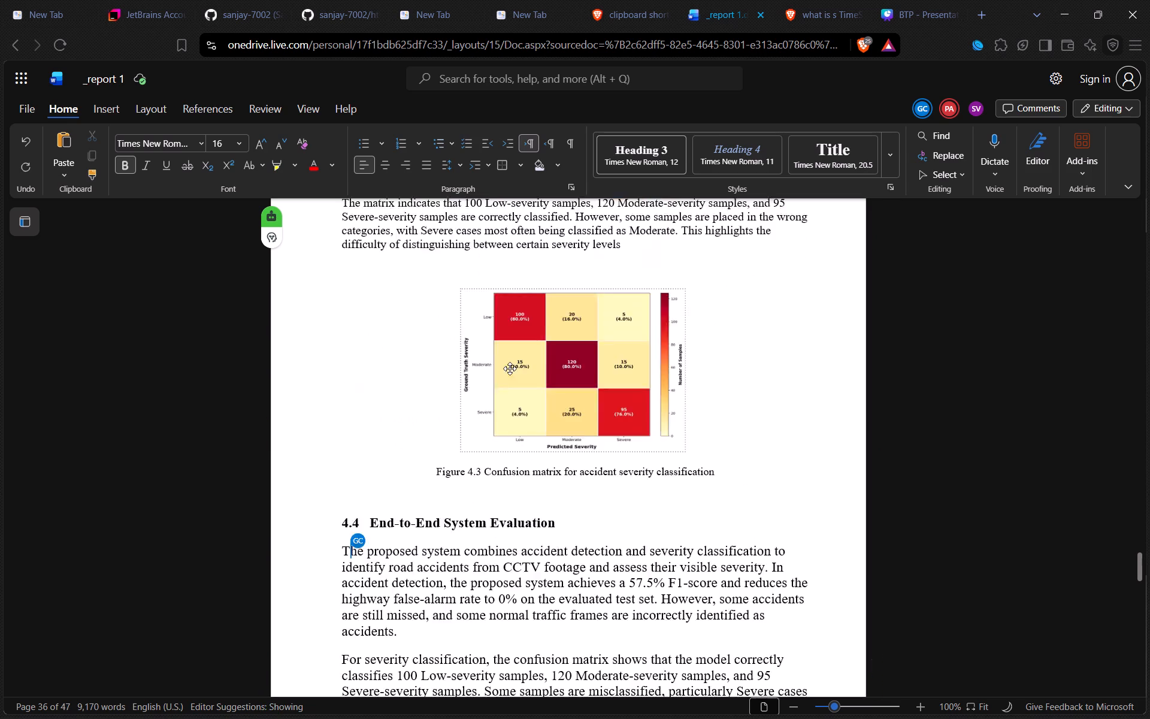
scroll(510, 368, right, 3)
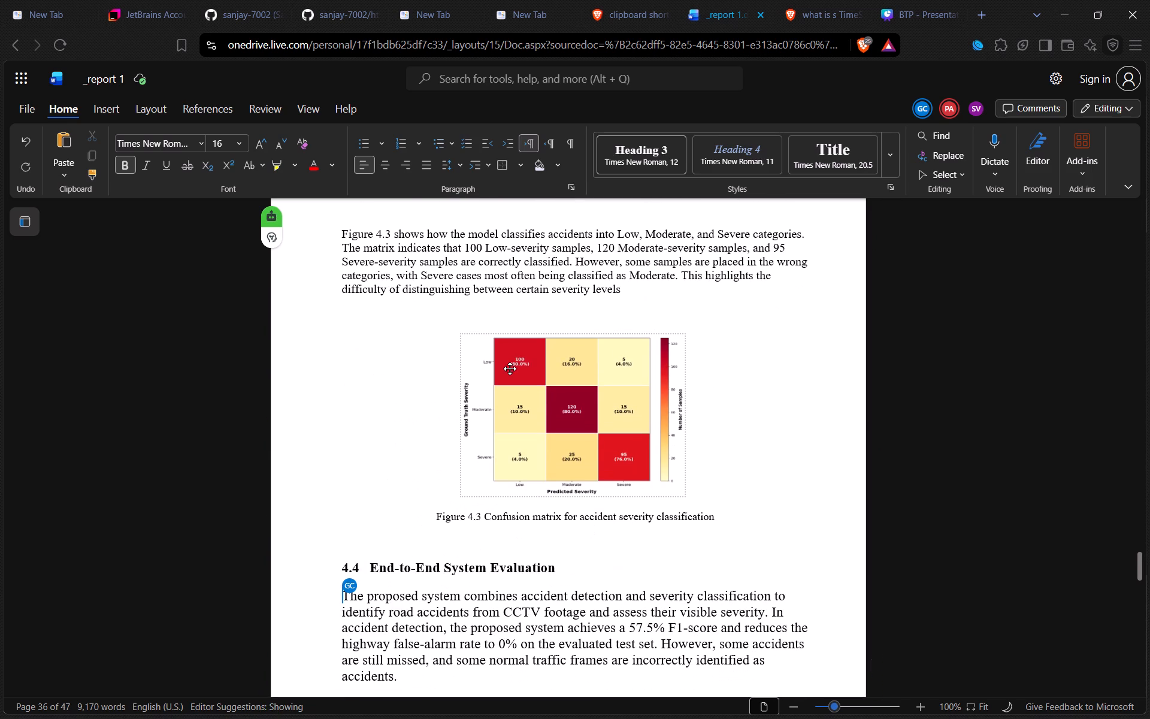
scroll(428, 384, down, 1)
scroll(485, 506, down, 1)
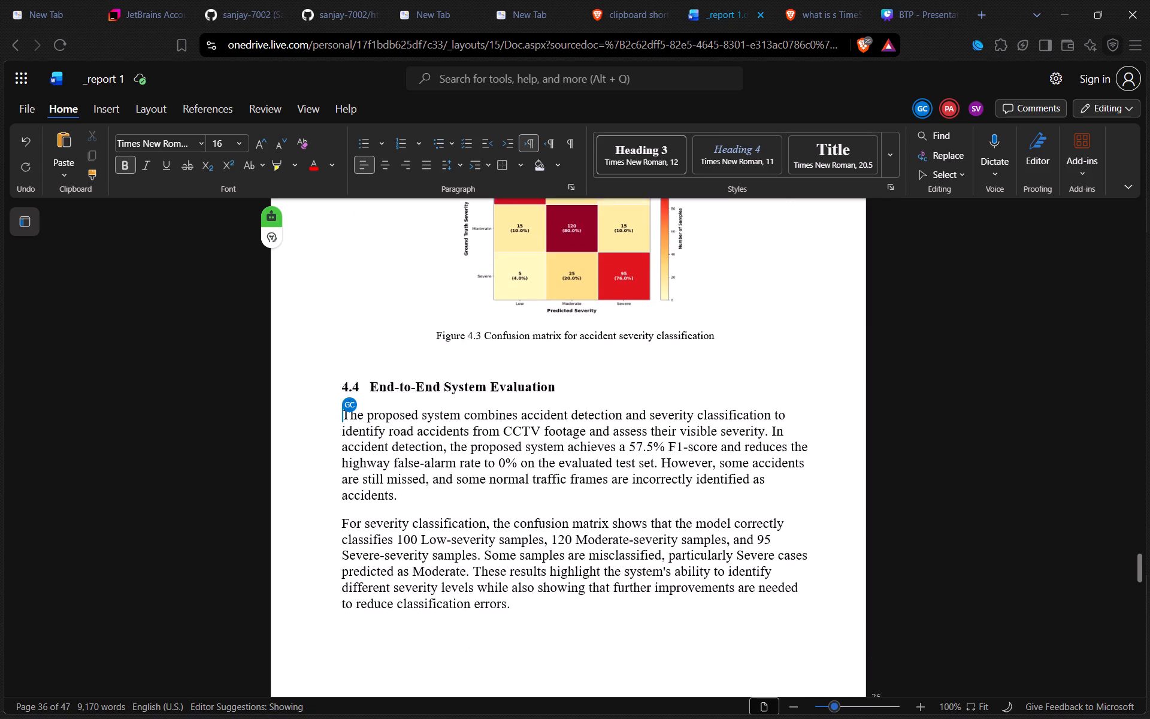
Examine the page layout from Figure 4.3 and section 4.4 to the start of Chapter 5.
scroll(485, 506, down, 1)
scroll(468, 558, down, 7)
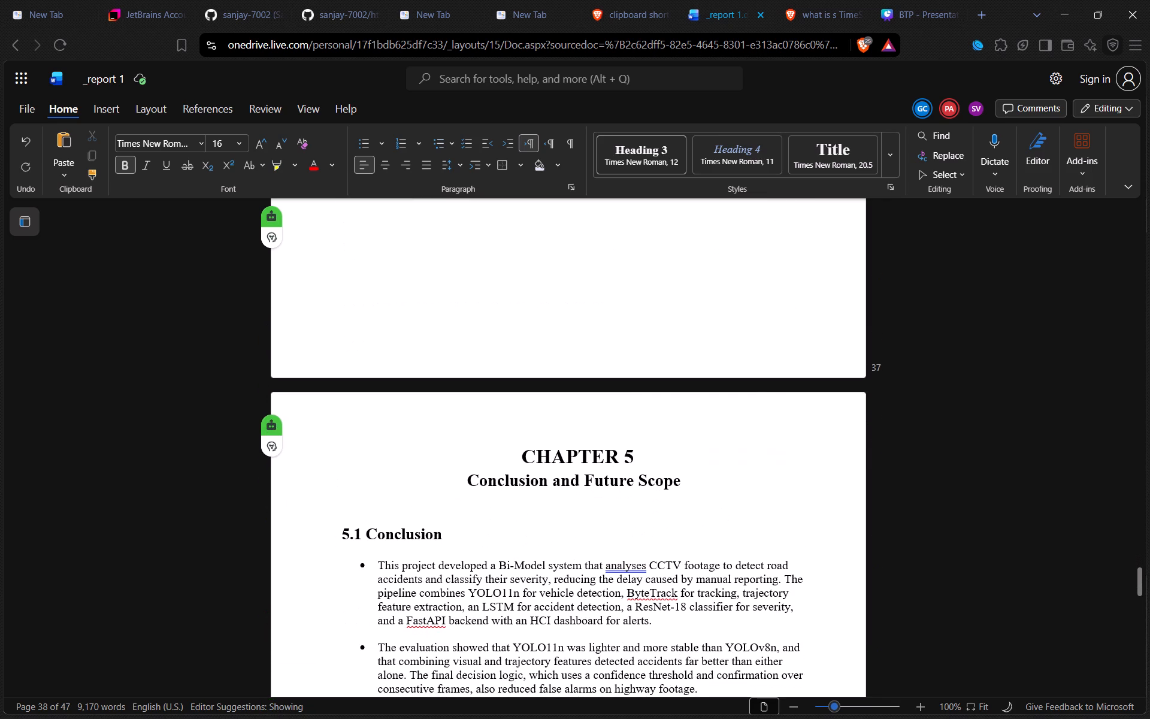
scroll(468, 558, up, 4)
scroll(468, 558, down, 3)
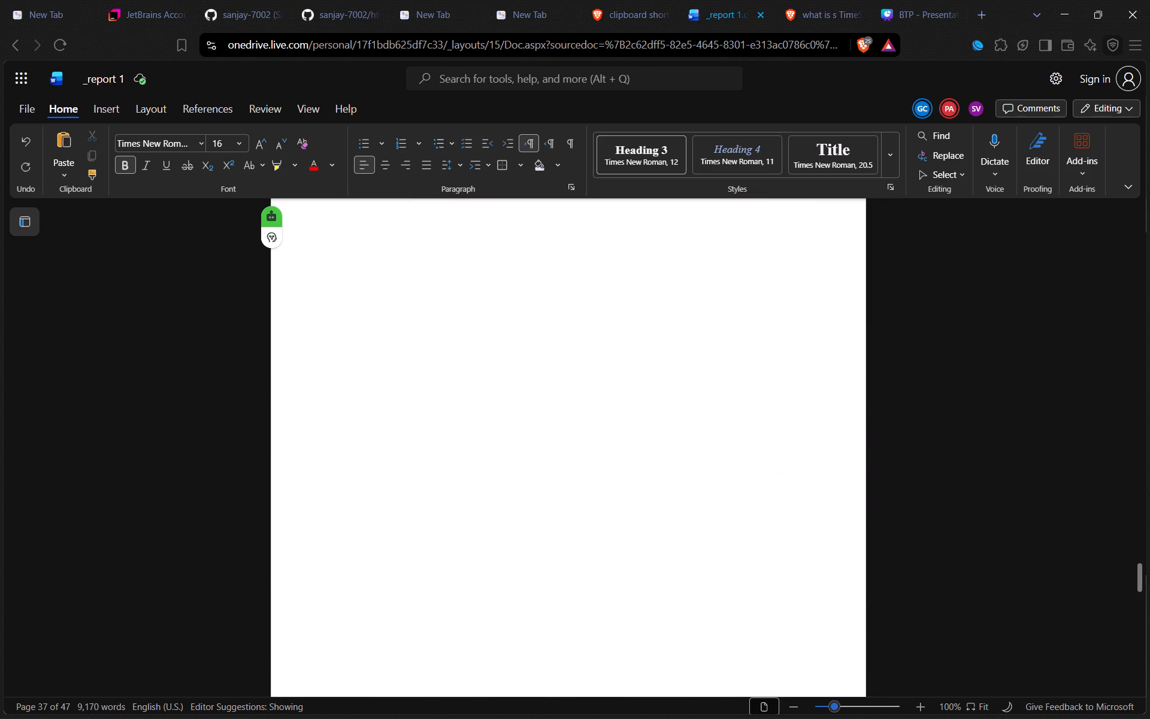
scroll(468, 558, down, 1)
scroll(468, 558, up, 2)
scroll(468, 558, down, 1)
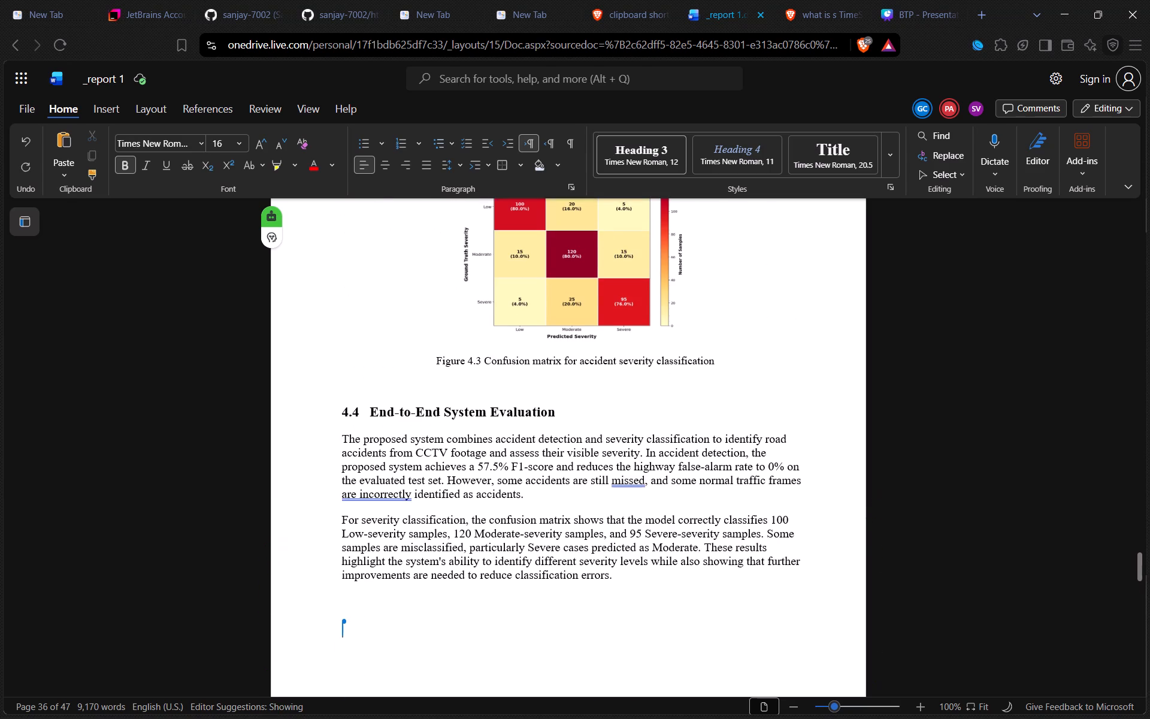
scroll(468, 558, down, 1)
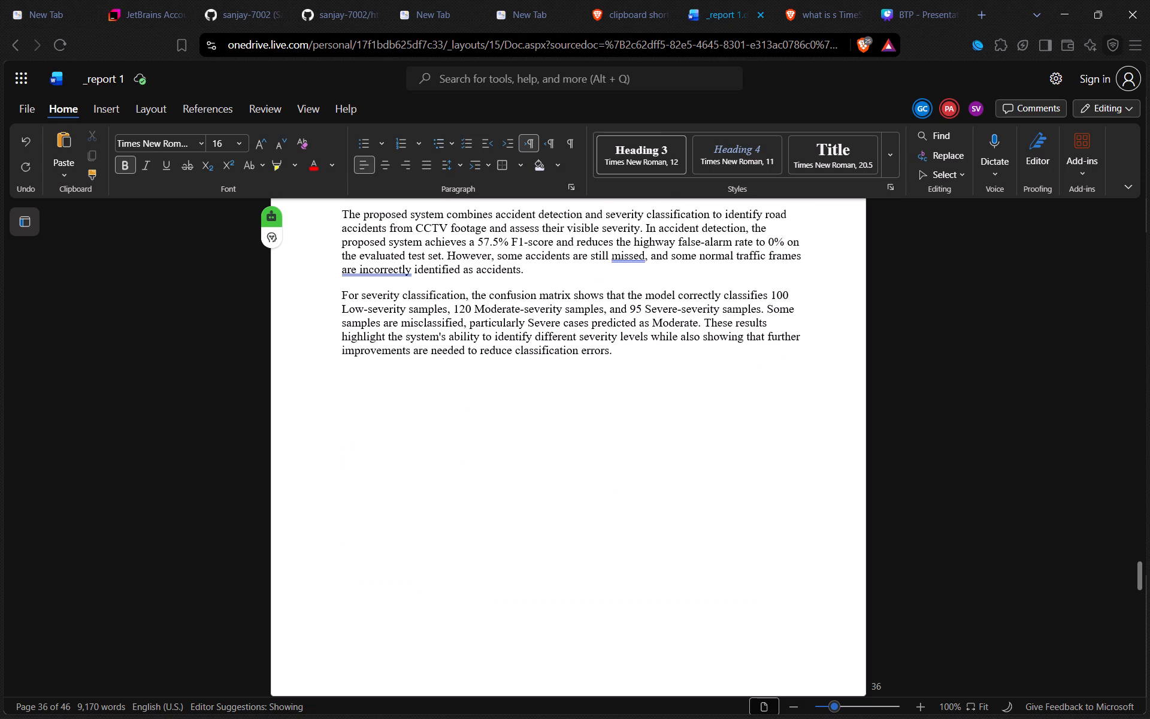
scroll(468, 558, up, 4)
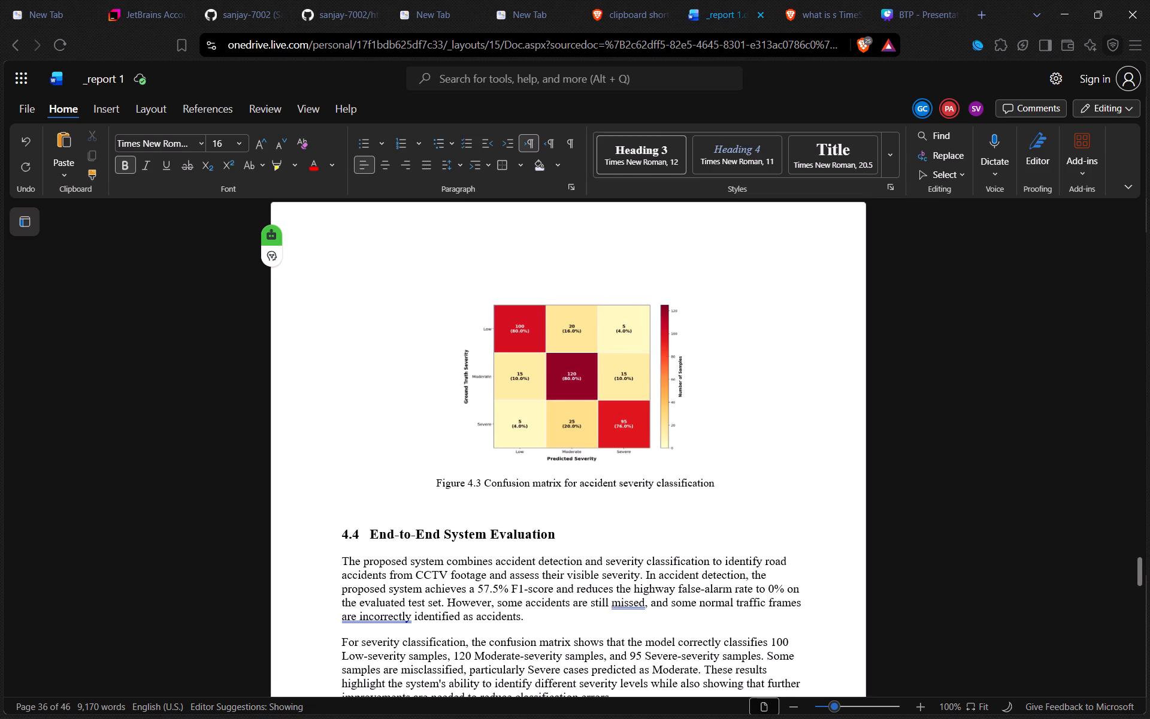
scroll(540, 585, down, 1)
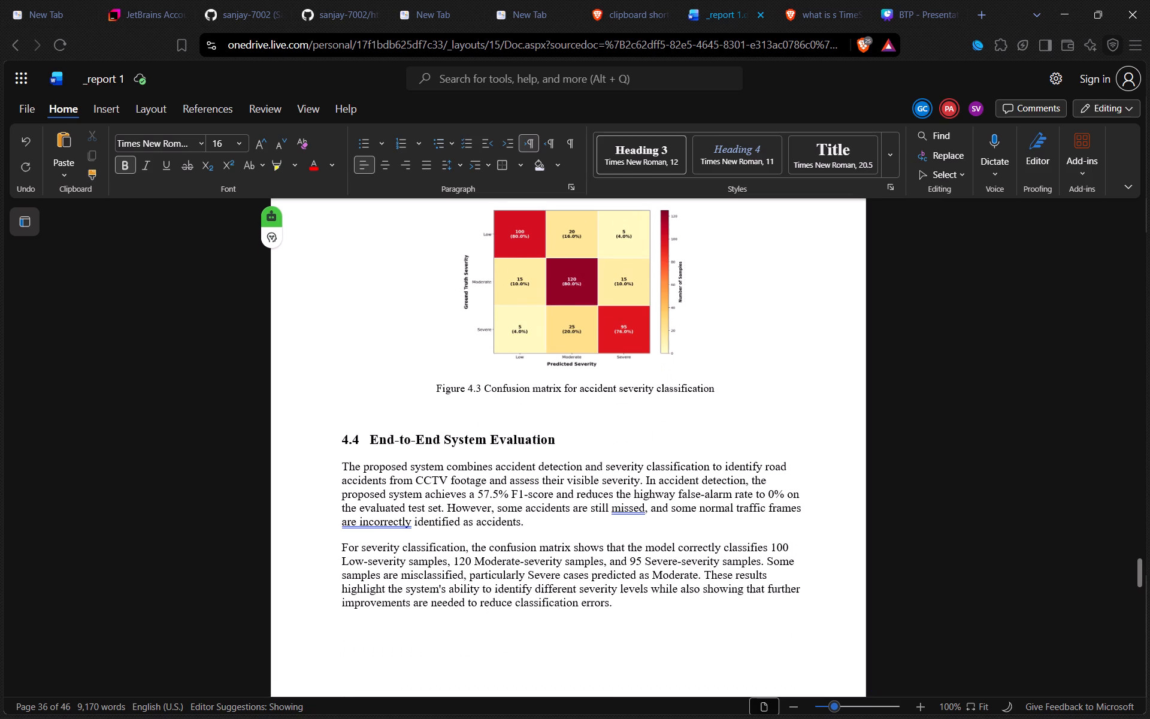
scroll(540, 585, down, 2)
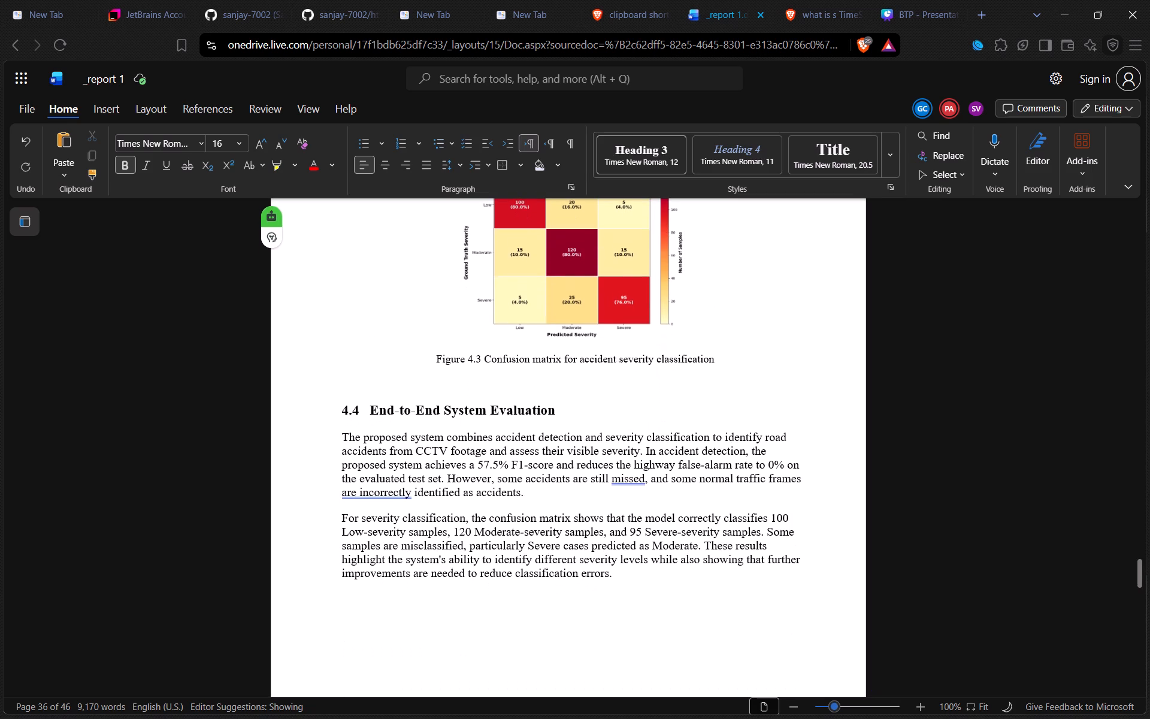
scroll(540, 585, down, 2)
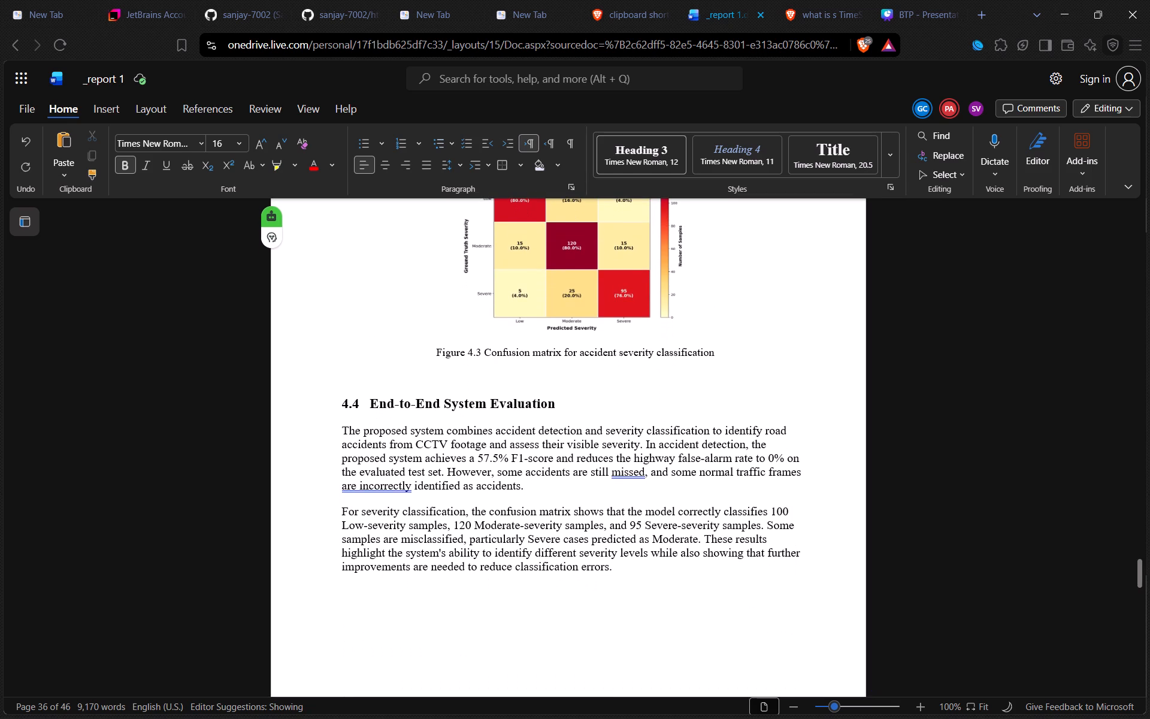
Recheck the Chapter 4 heading placement after Table 3.5 and the page flow down to Figure 4.1.
scroll(540, 585, up, 2)
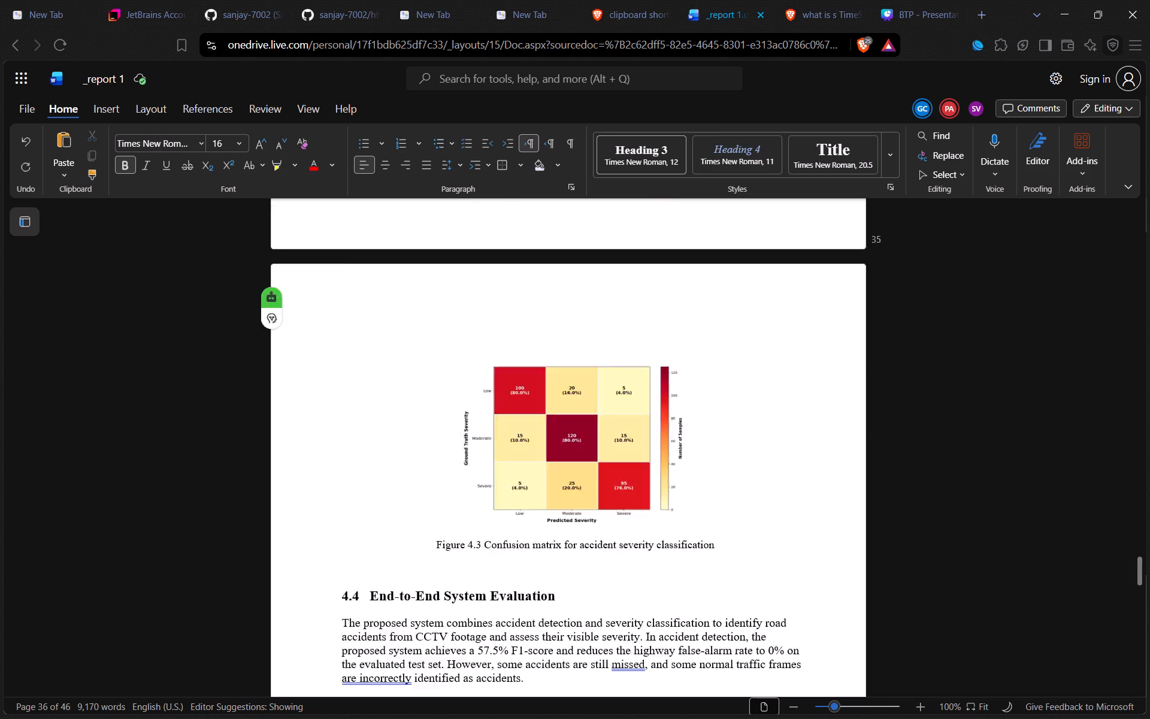
scroll(540, 585, up, 10)
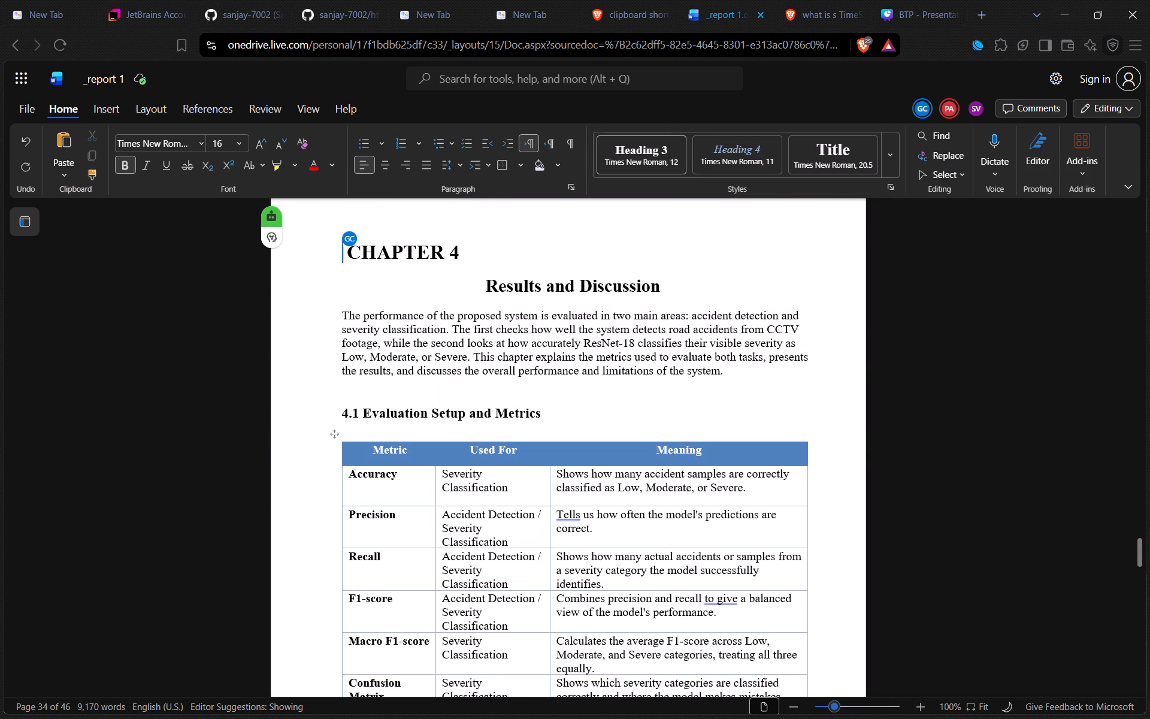
scroll(540, 585, up, 2)
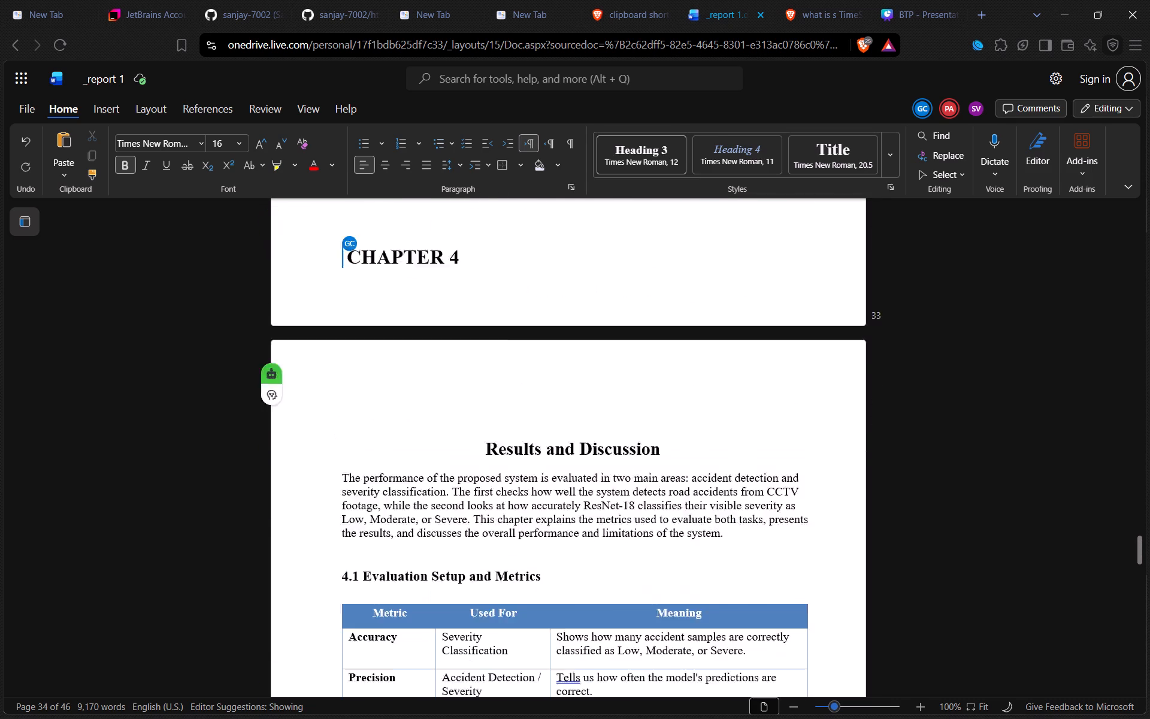
scroll(540, 585, up, 1)
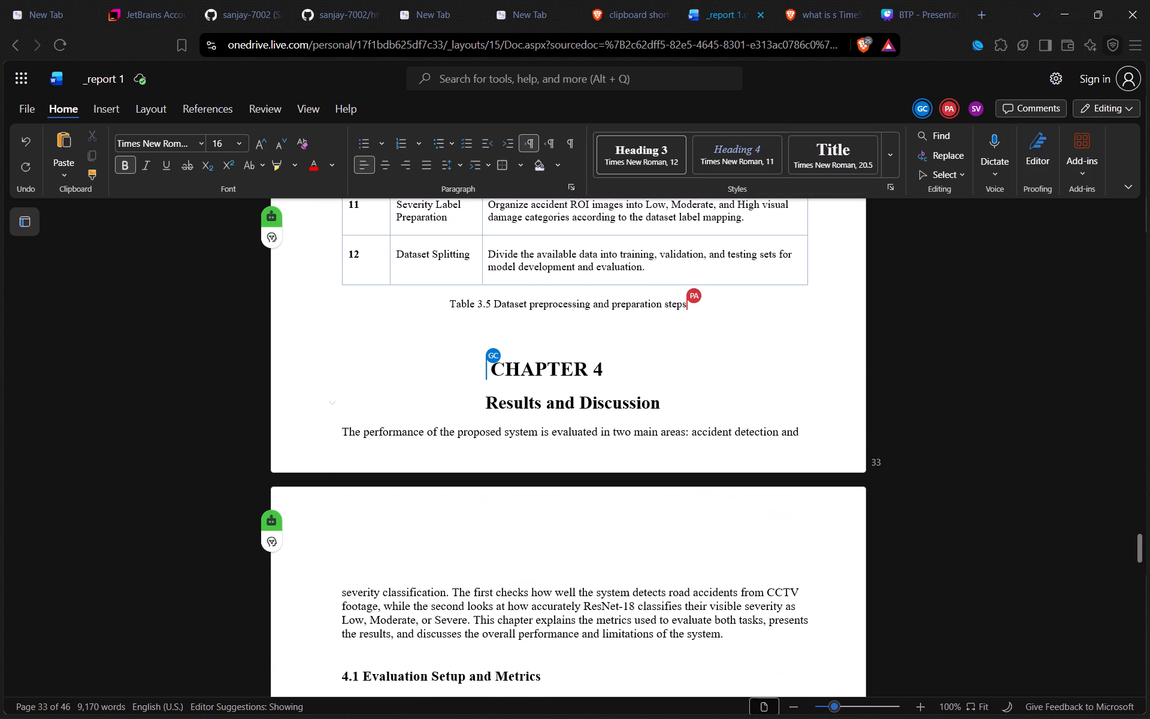
scroll(540, 585, up, 1)
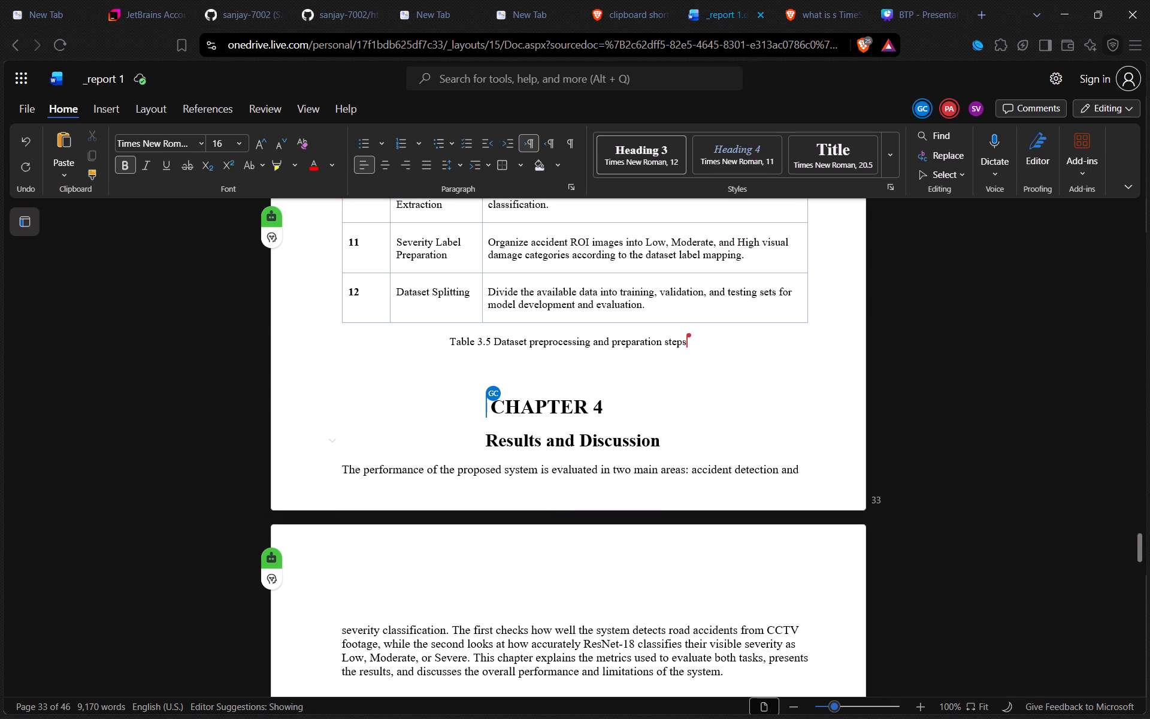
scroll(540, 585, up, 2)
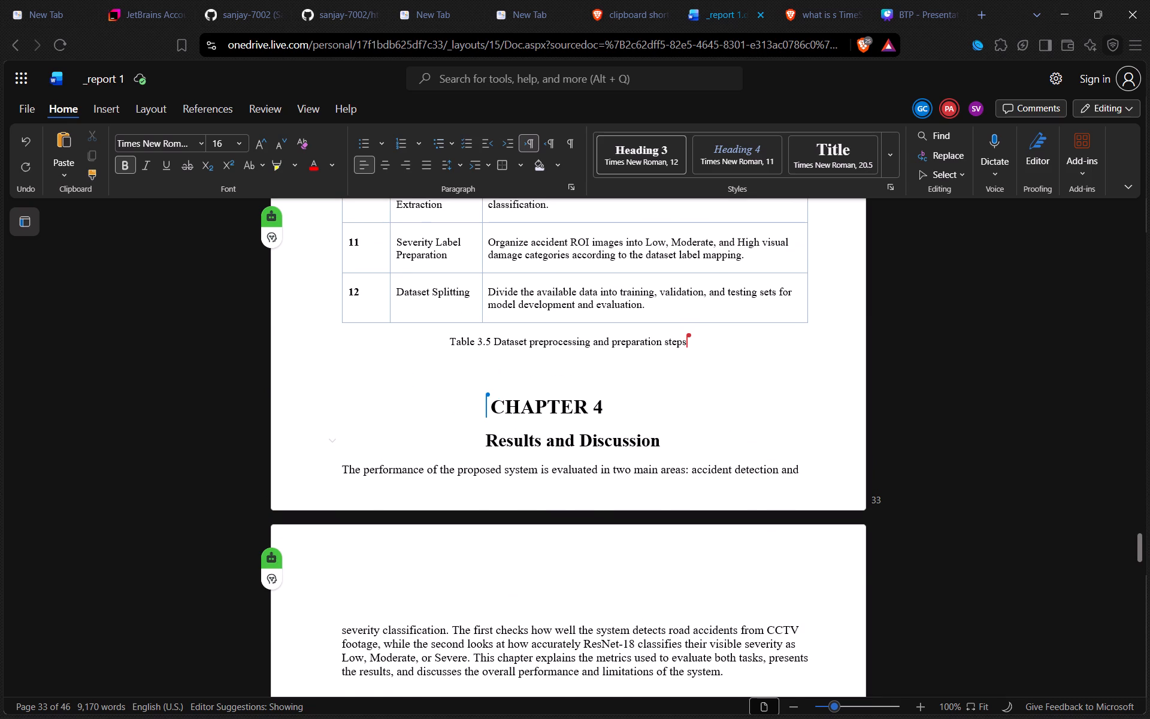
scroll(540, 585, up, 1)
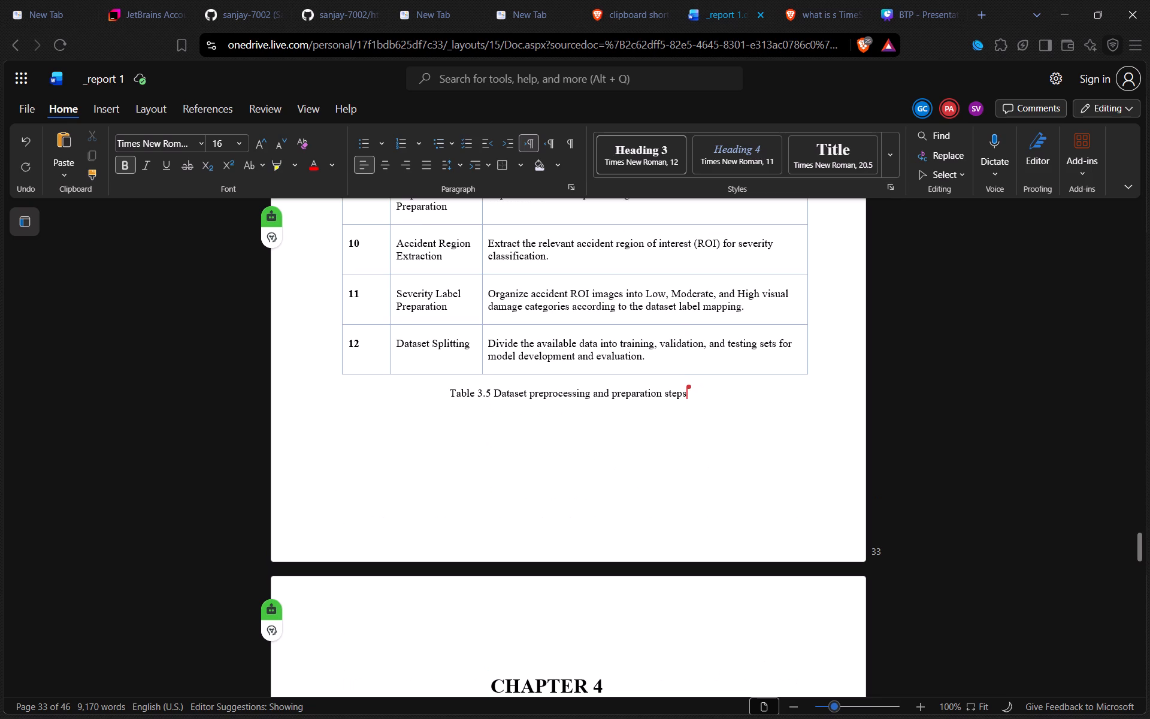
scroll(540, 585, down, 4)
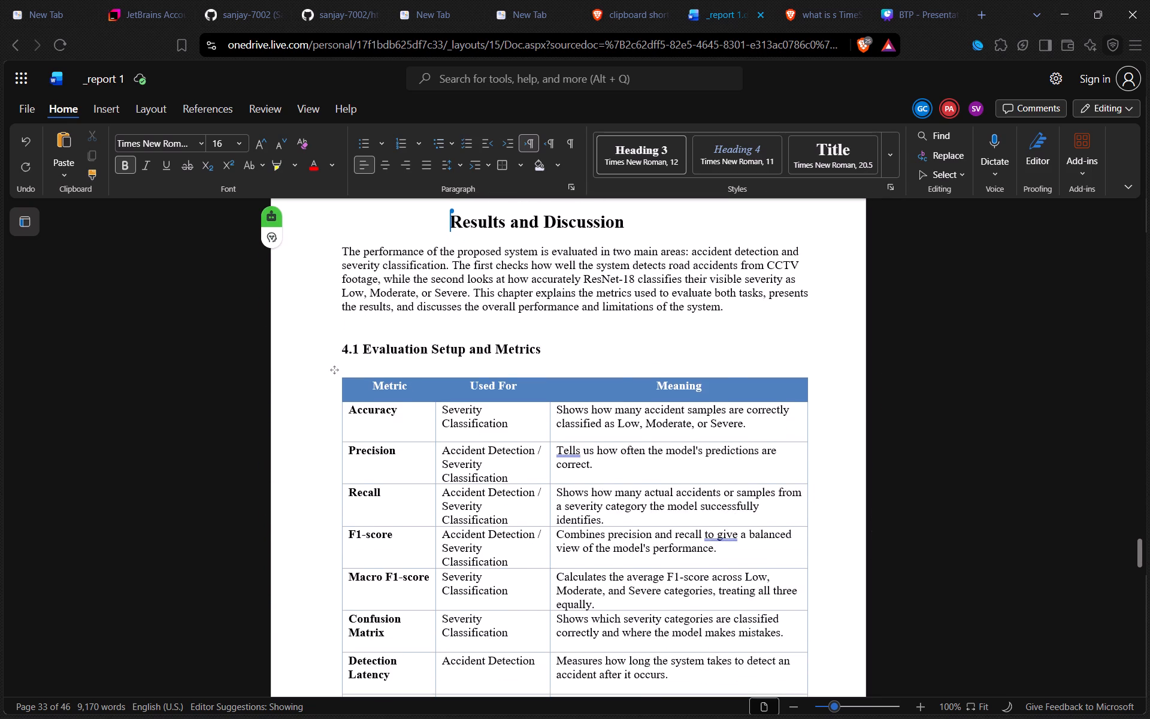
scroll(540, 585, down, 6)
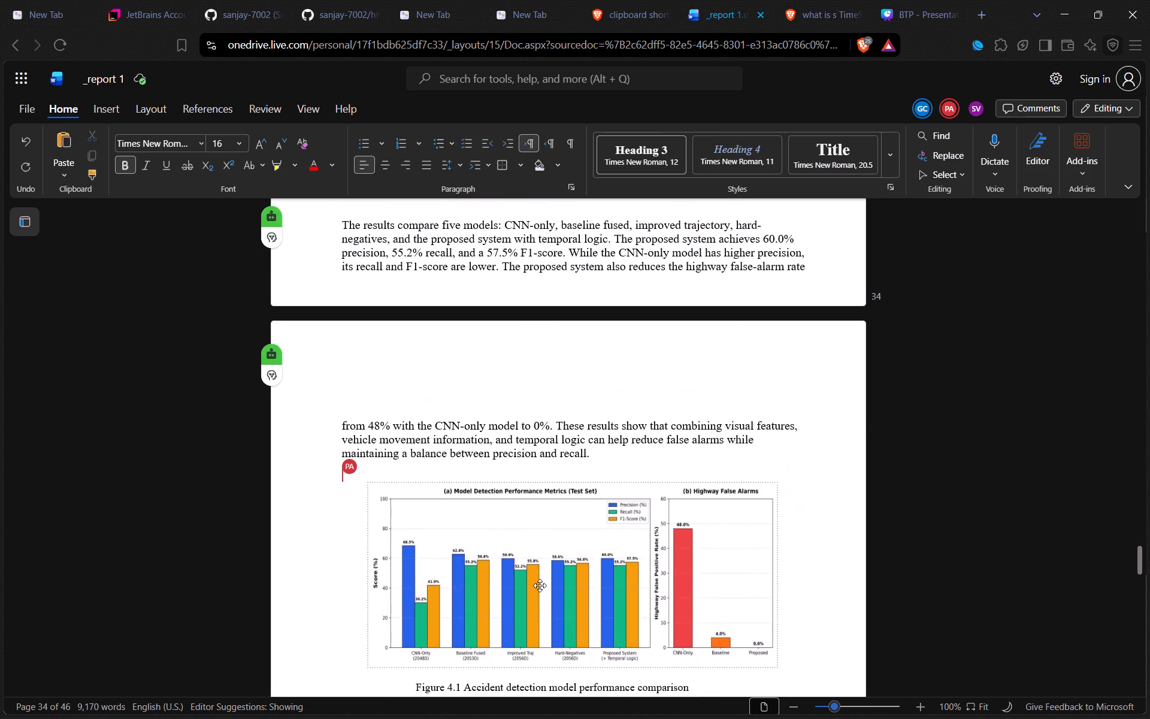
In File Explorer, check the properties of the btp folder on the Desktop and look through its contents.
scroll(540, 585, down, 2)
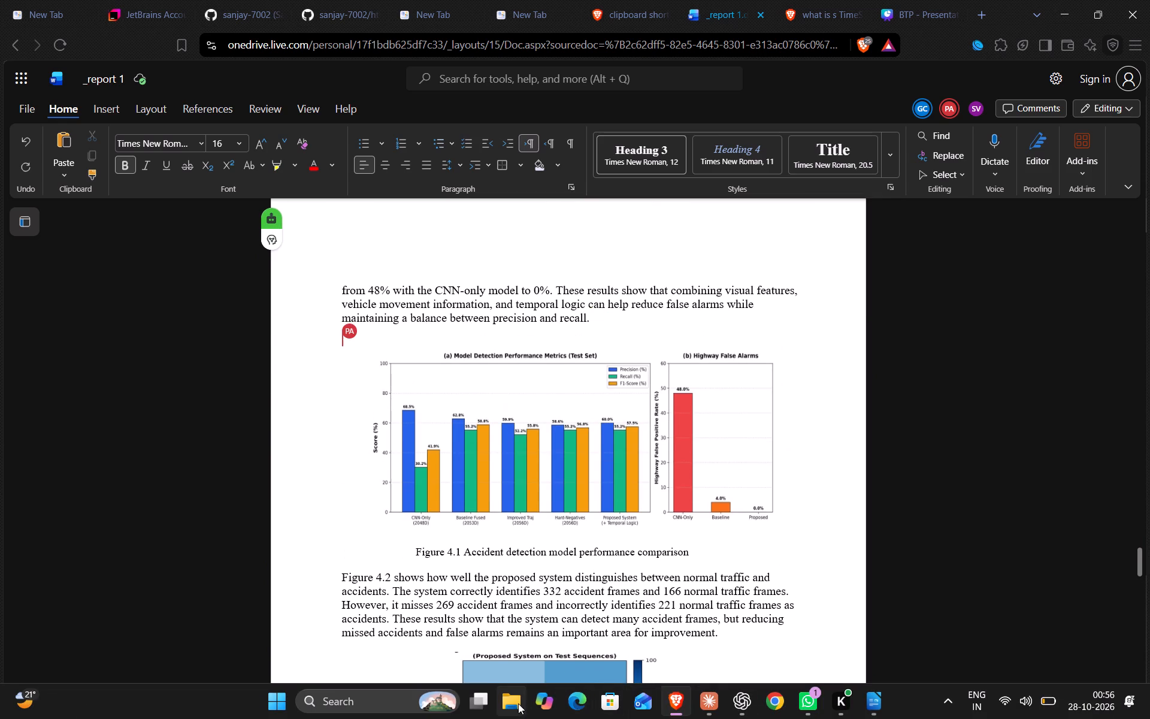
click(518, 703)
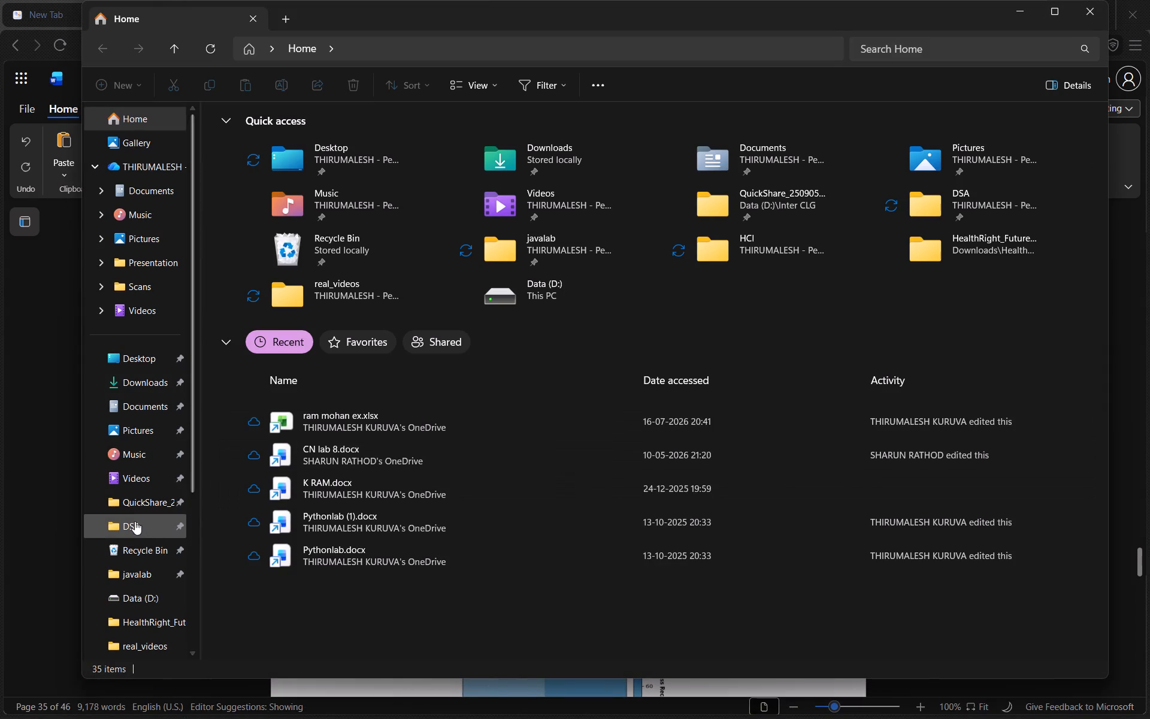
click(156, 368)
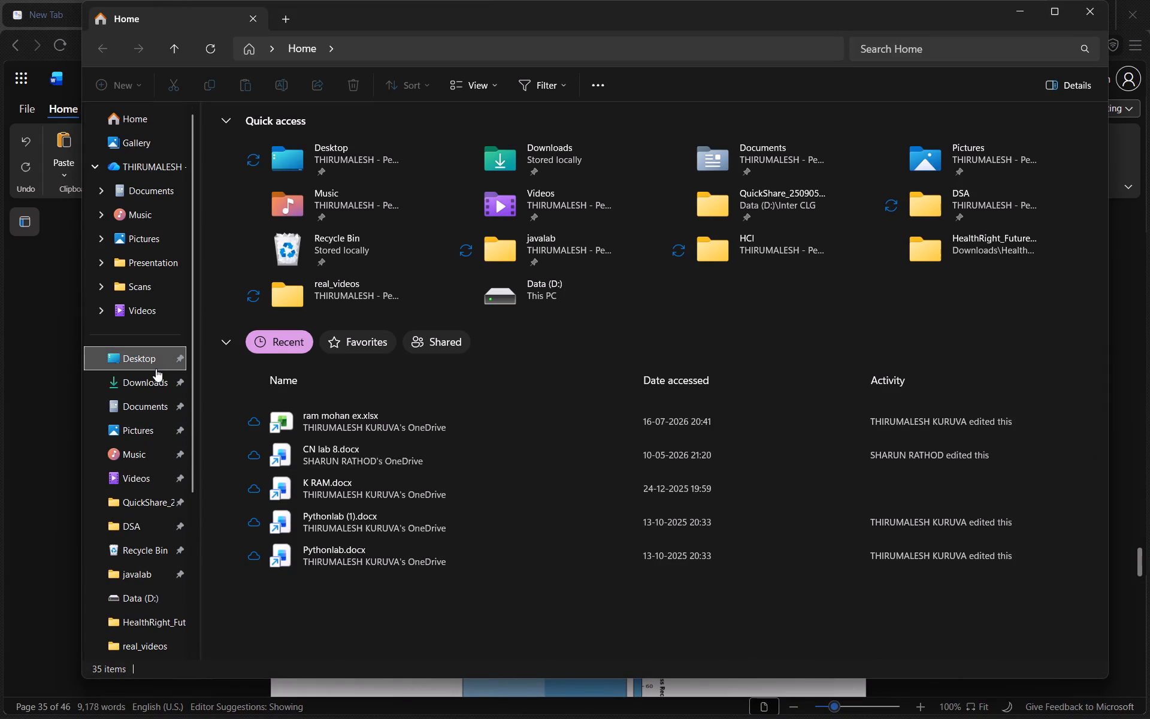
click(334, 129)
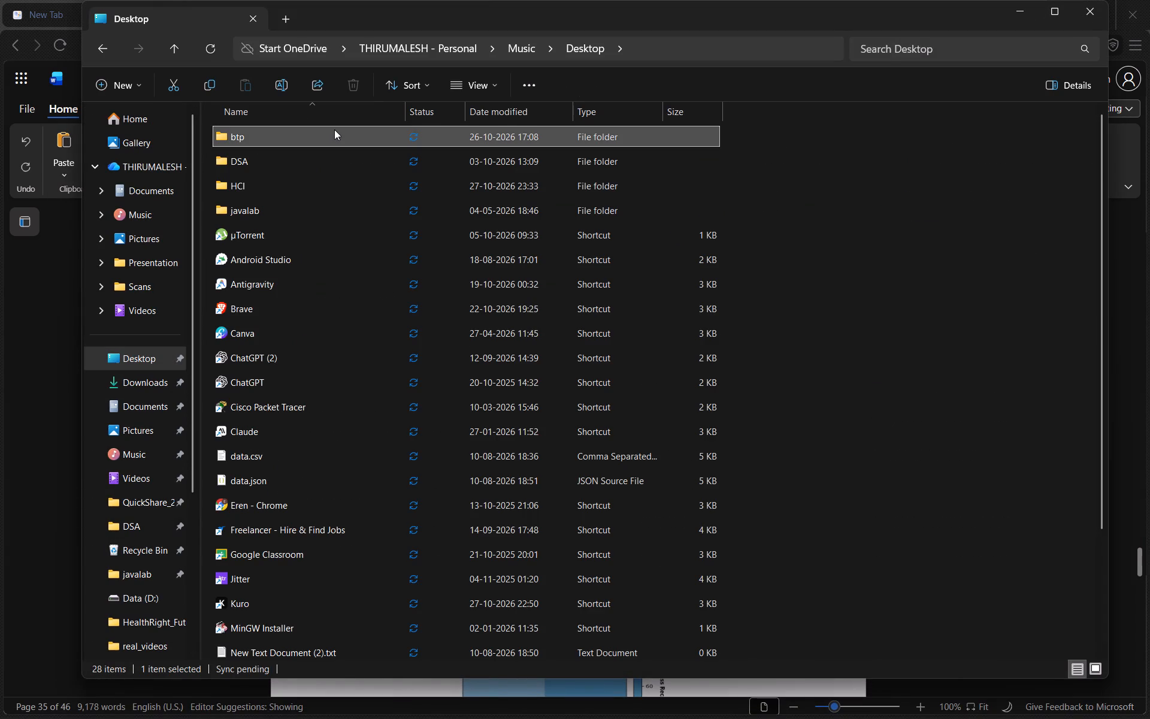
right_click(334, 129)
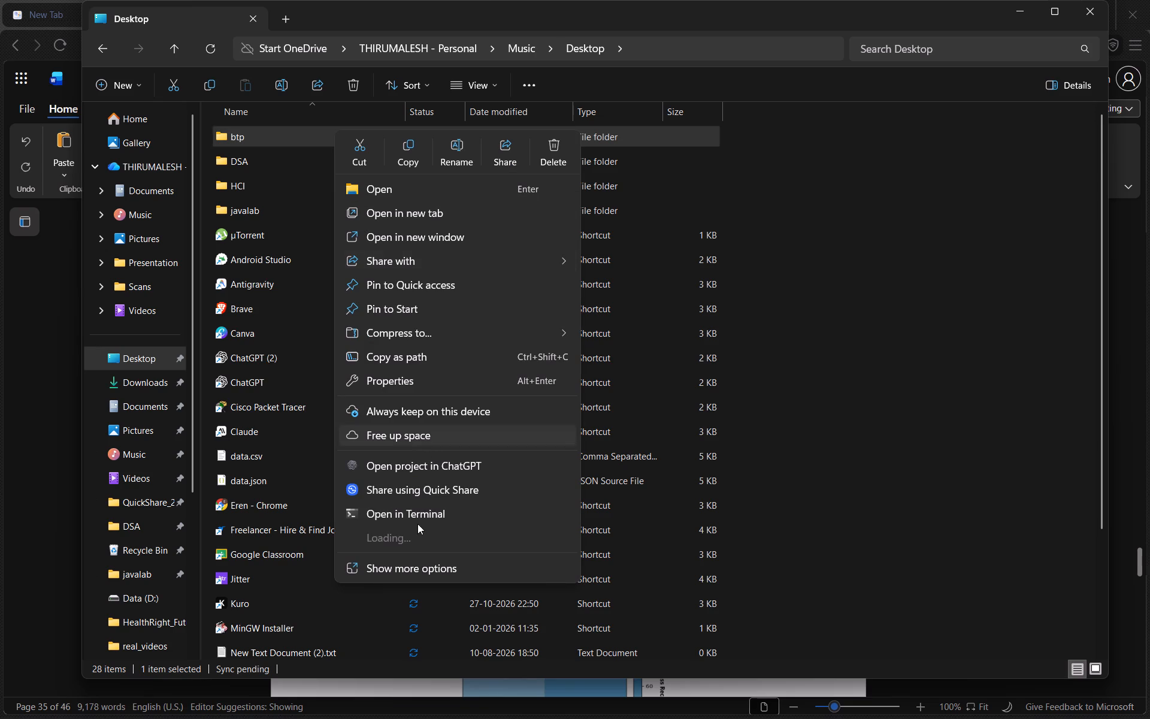
click(411, 378)
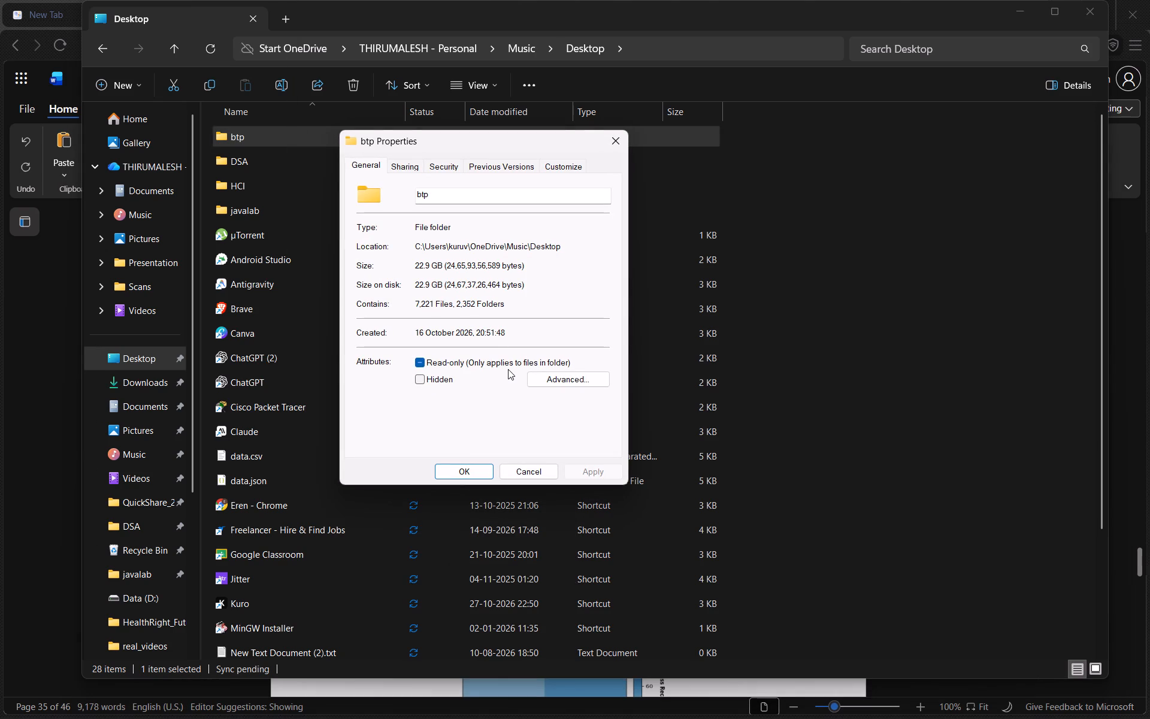
click(618, 152)
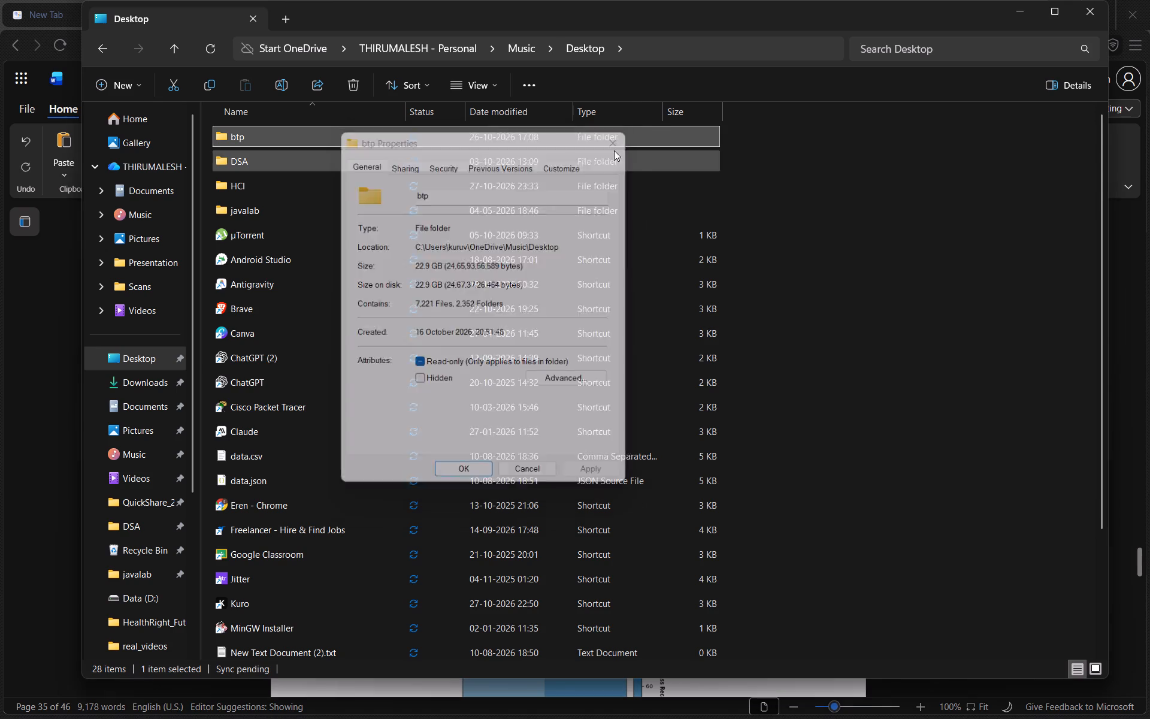
double_click(543, 129)
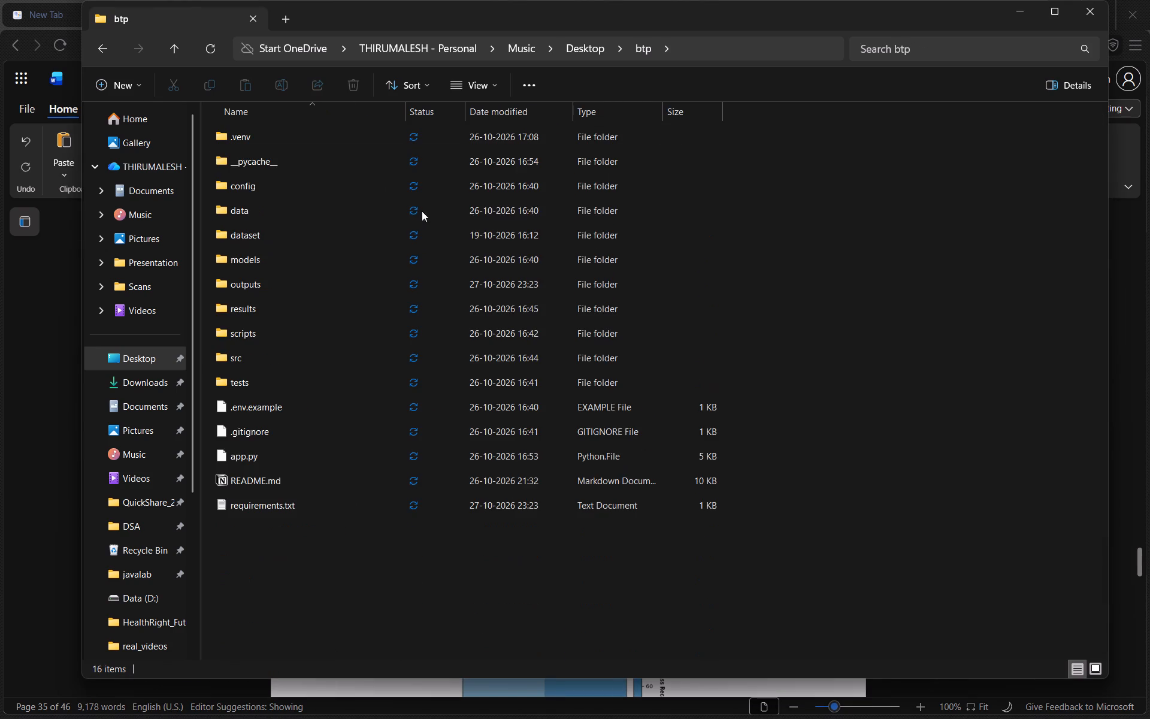
scroll(416, 480, down, 1)
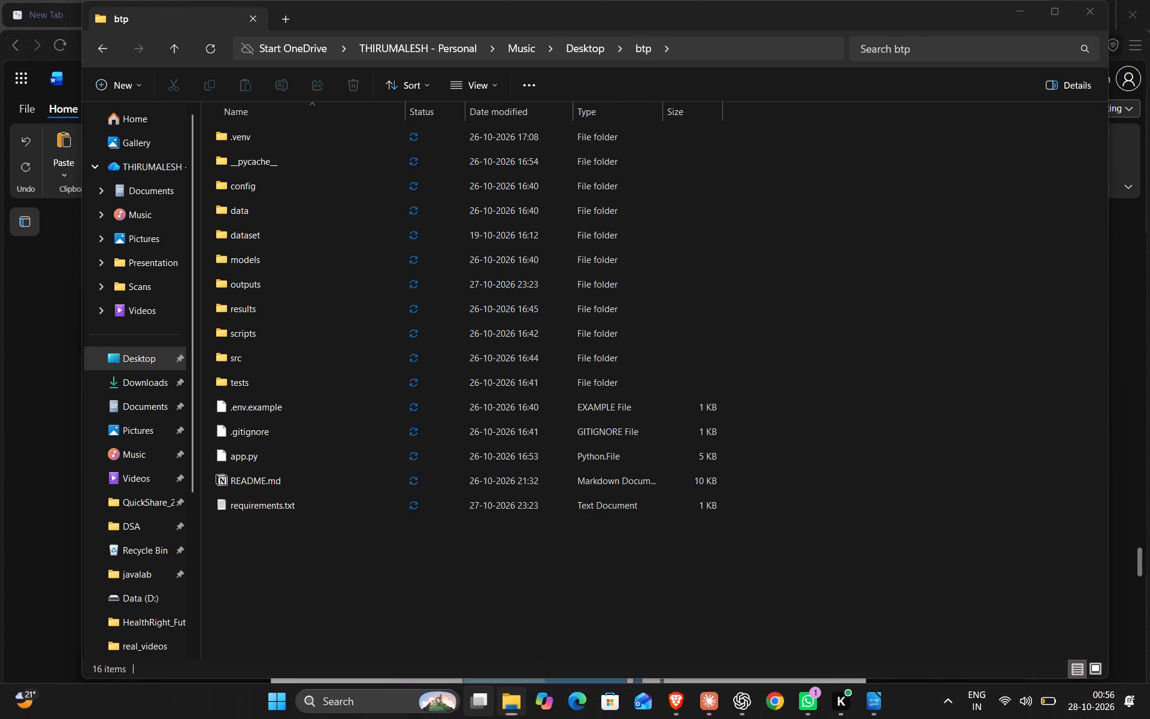
click(596, 191)
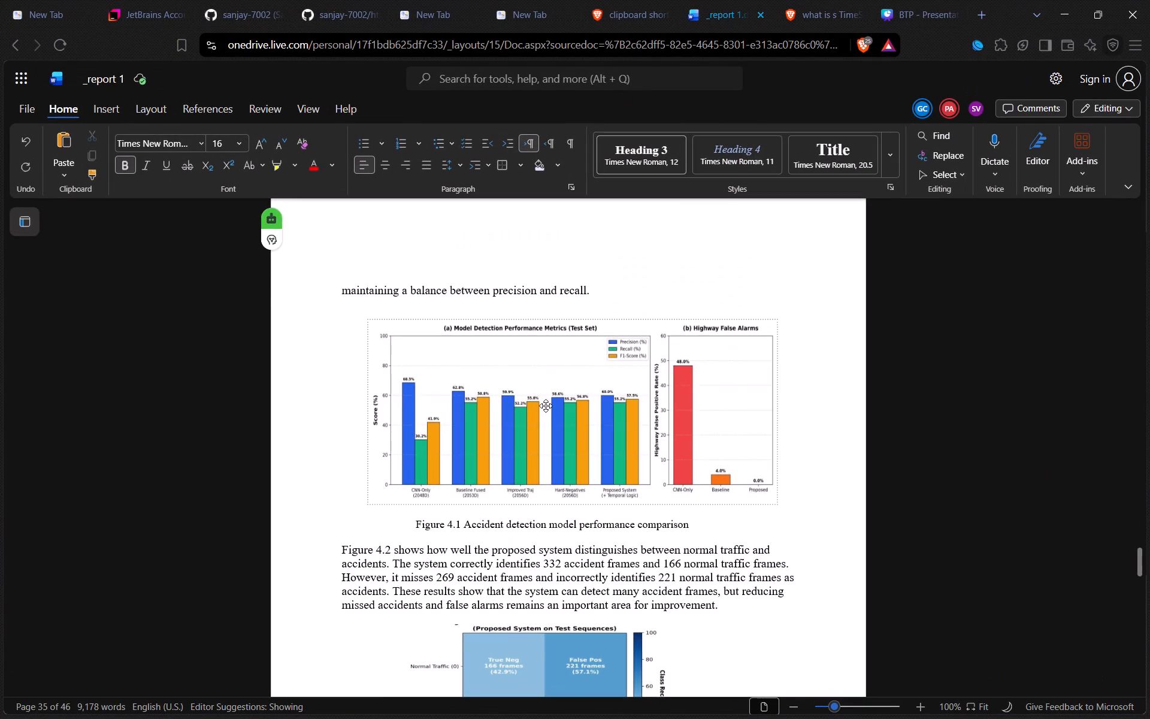
Back in the report, review Chapter 4 from the end of Table 3.5 to the Figure 4.4 caption in section 4.4.
scroll(546, 406, up, 4)
scroll(546, 406, down, 1)
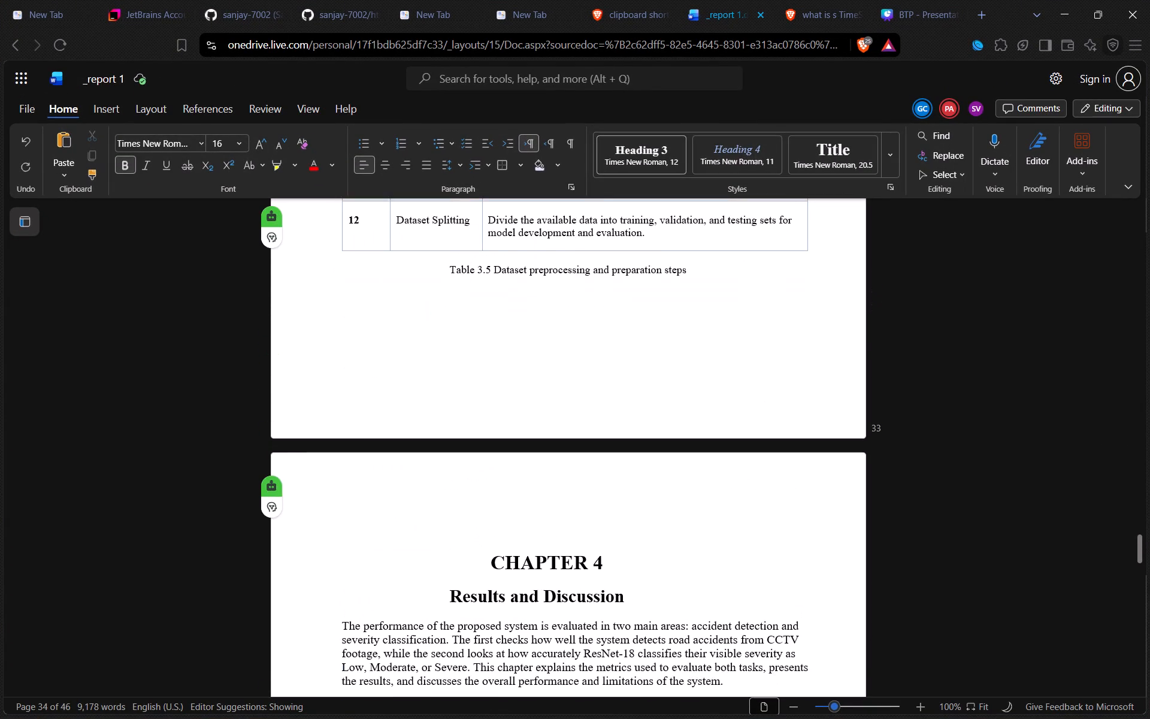
scroll(546, 406, down, 1)
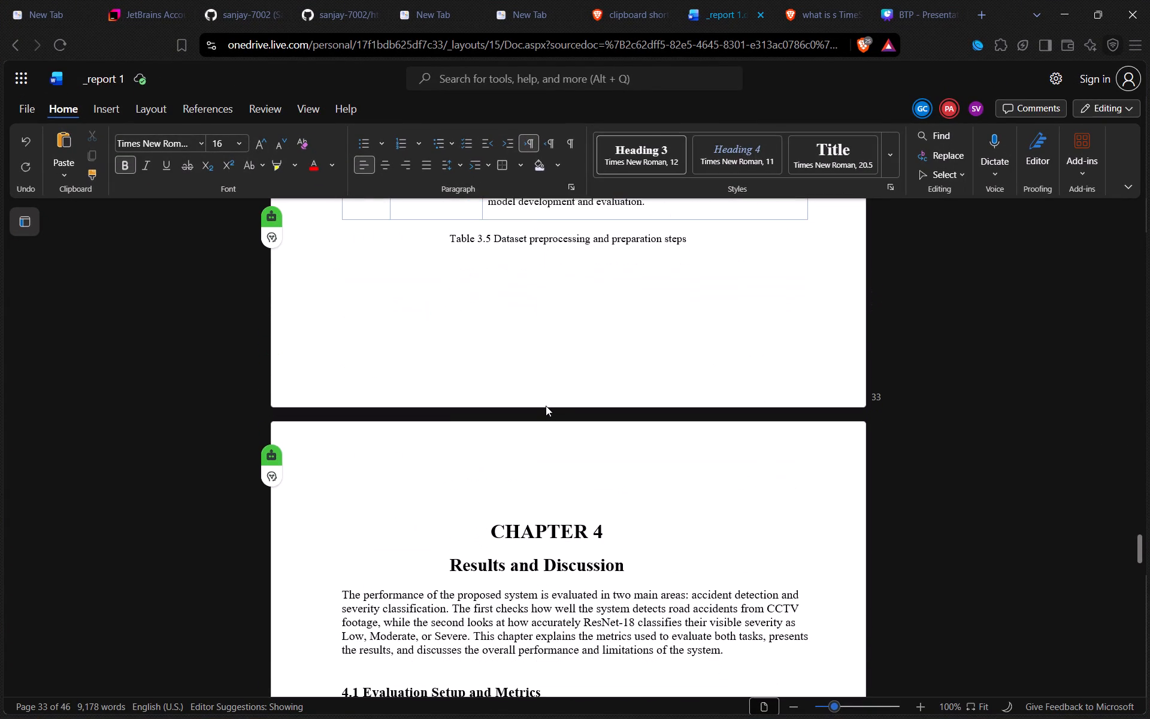
scroll(546, 406, down, 6)
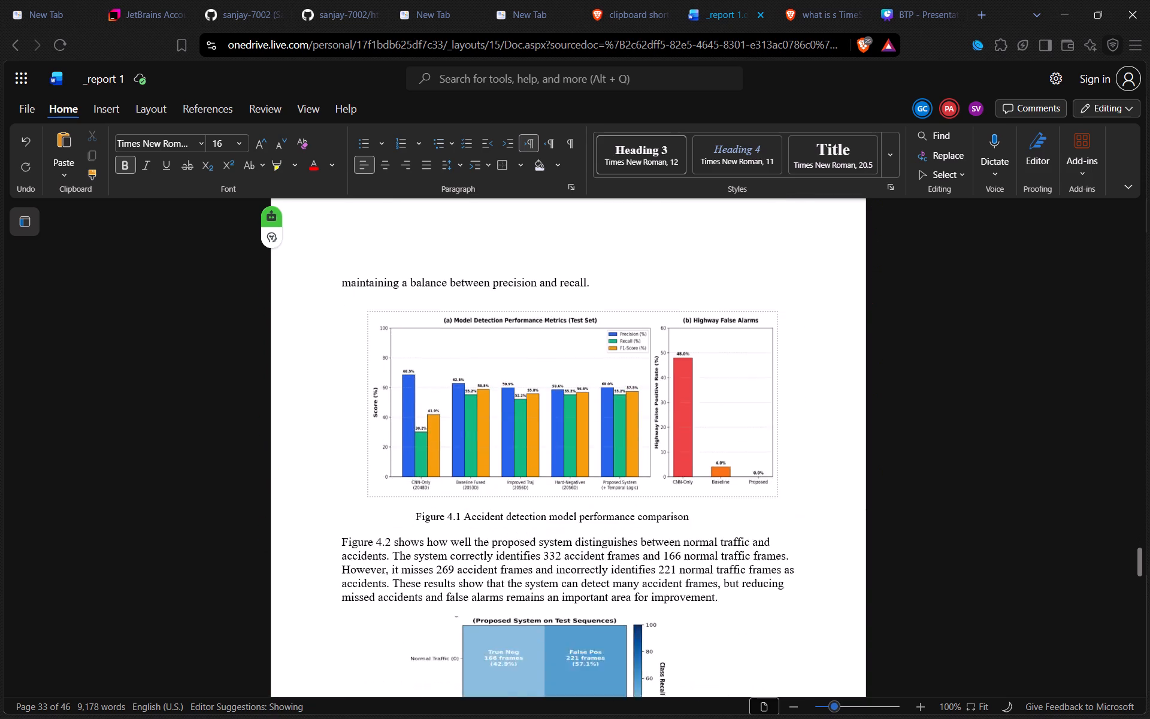
scroll(546, 406, down, 6)
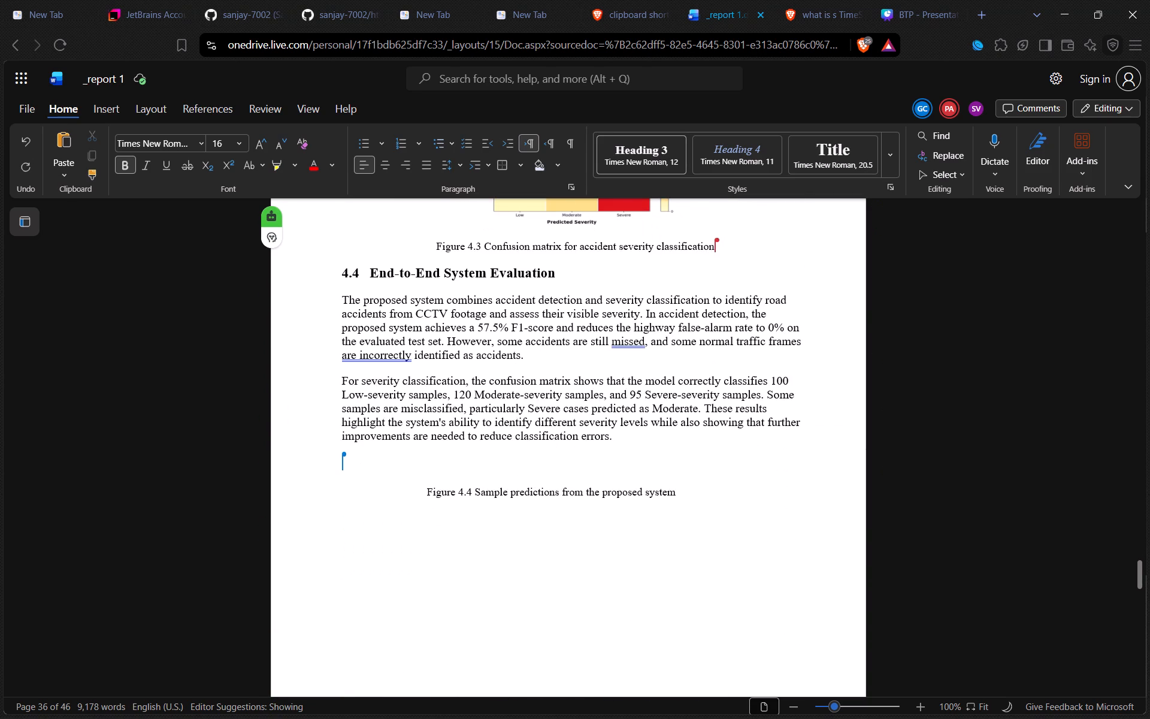
scroll(546, 406, down, 1)
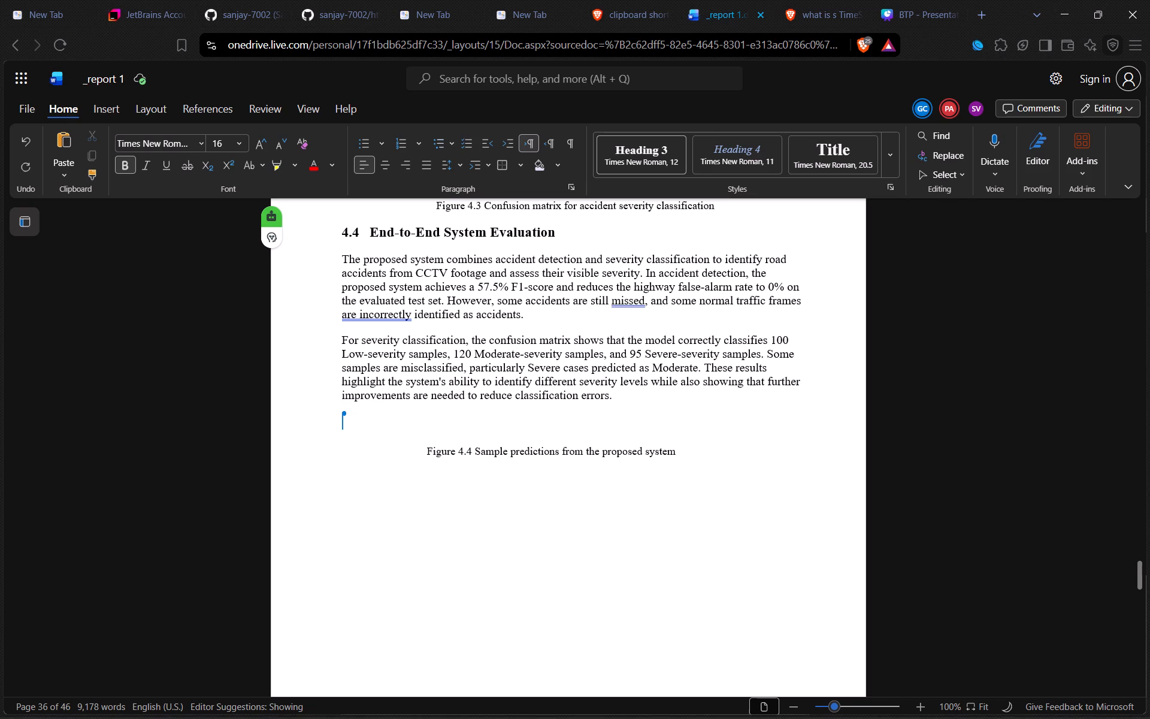
Switch to the BTP presentation in Canva and view the Results slide.
click(881, 13)
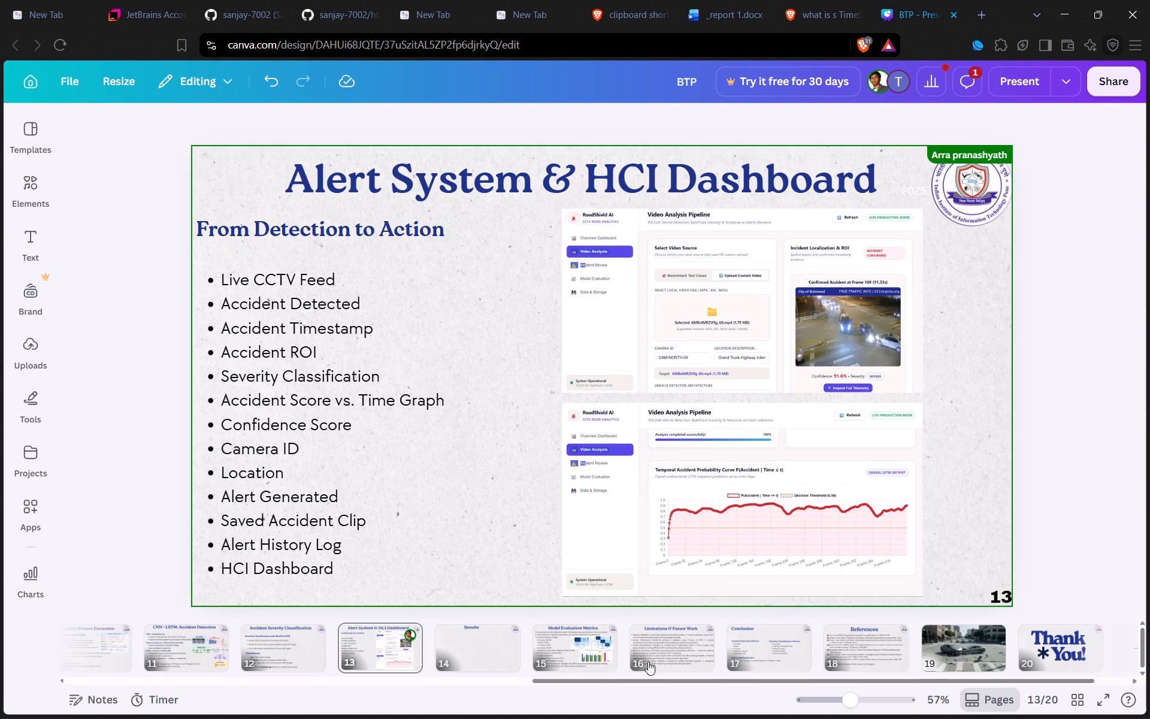
click(456, 661)
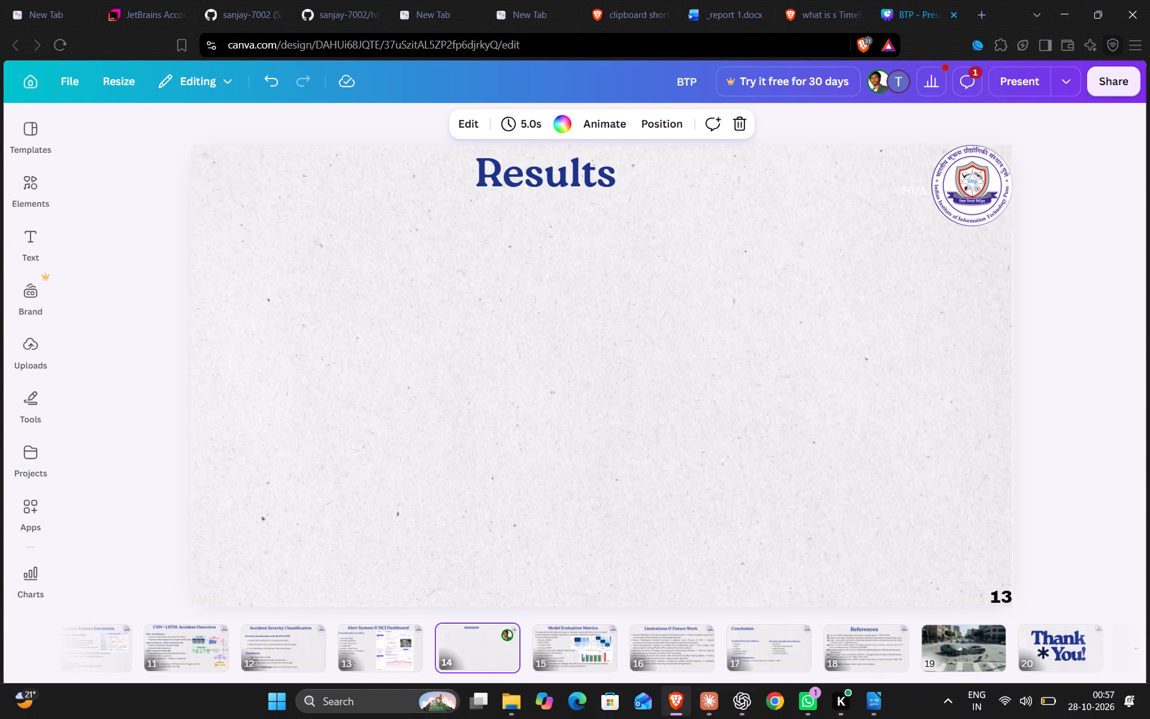
click(679, 629)
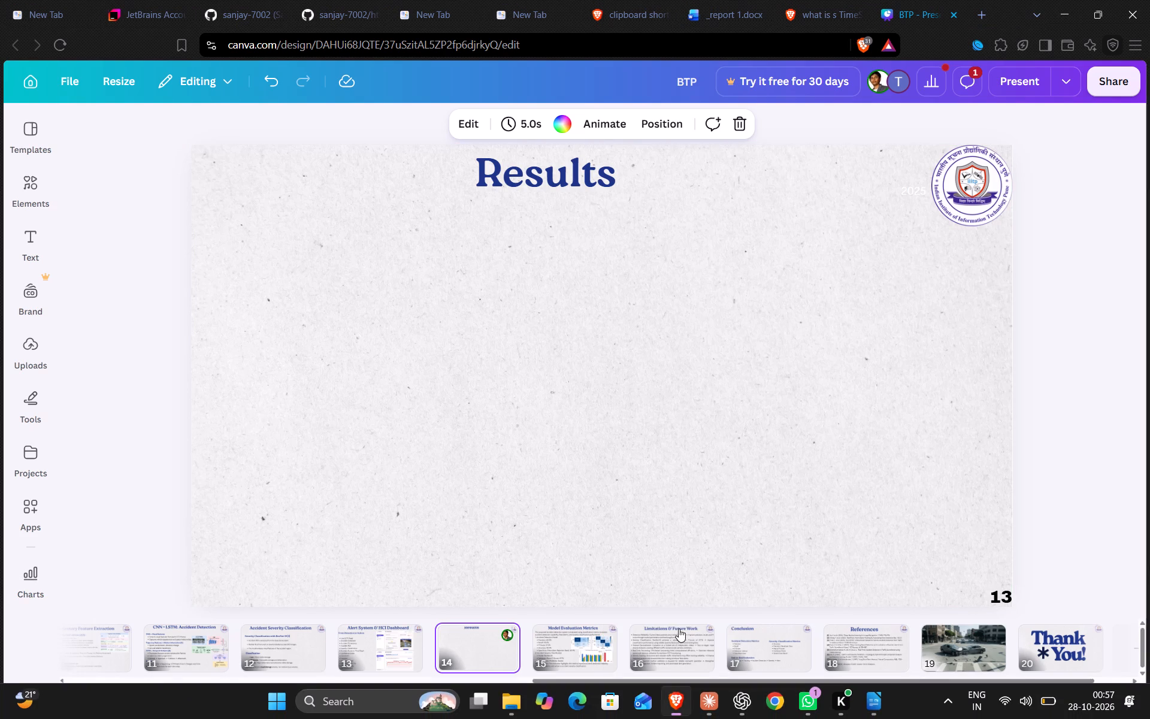
Return to the Word report and examine the sample predictions image and caption placement of Figure 4.4 in section 4.4.
click(708, 7)
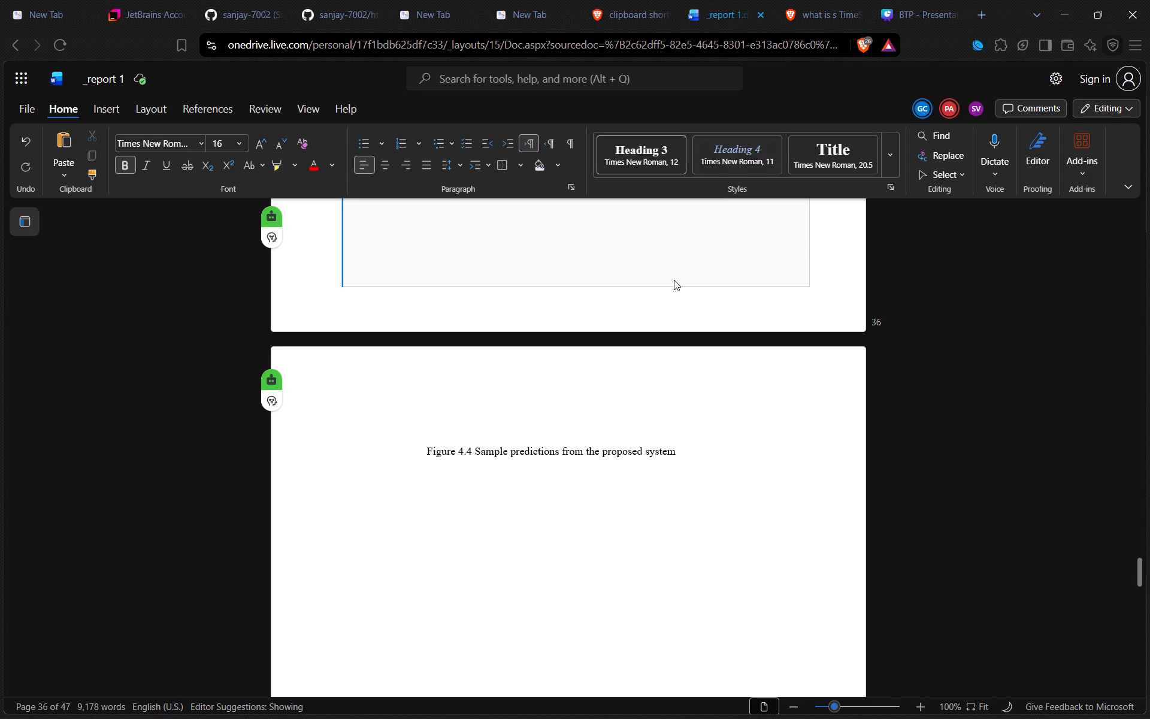
scroll(590, 417, up, 3)
scroll(590, 417, down, 1)
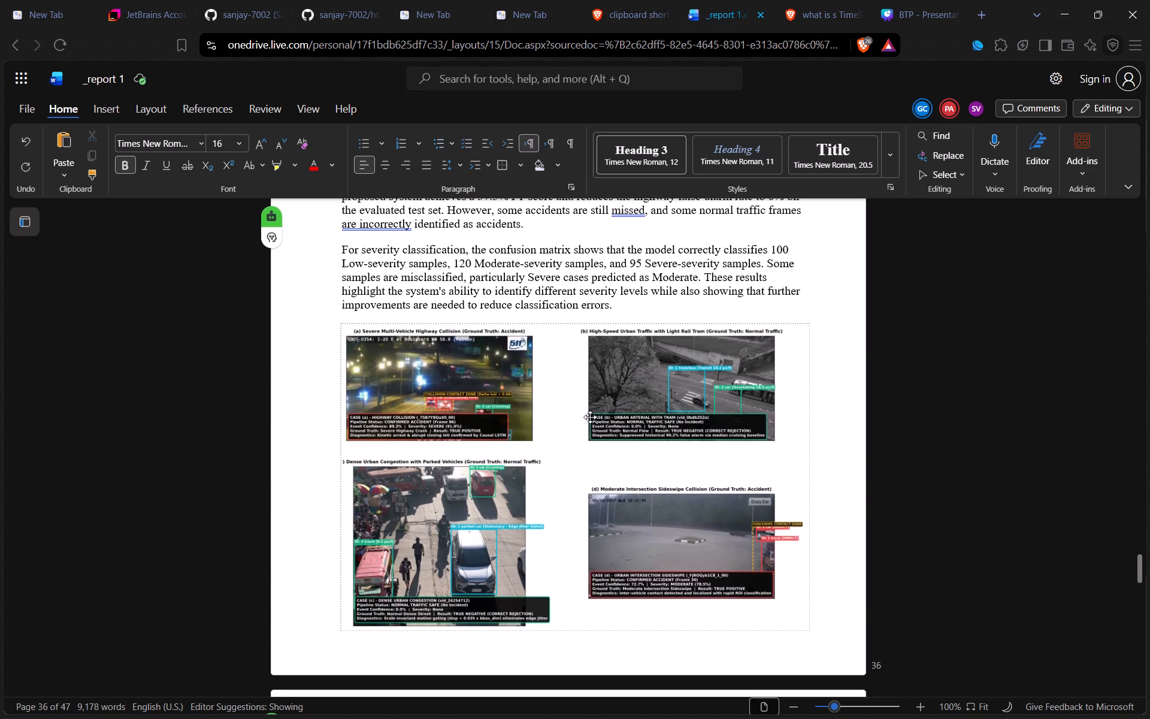
scroll(590, 417, down, 1)
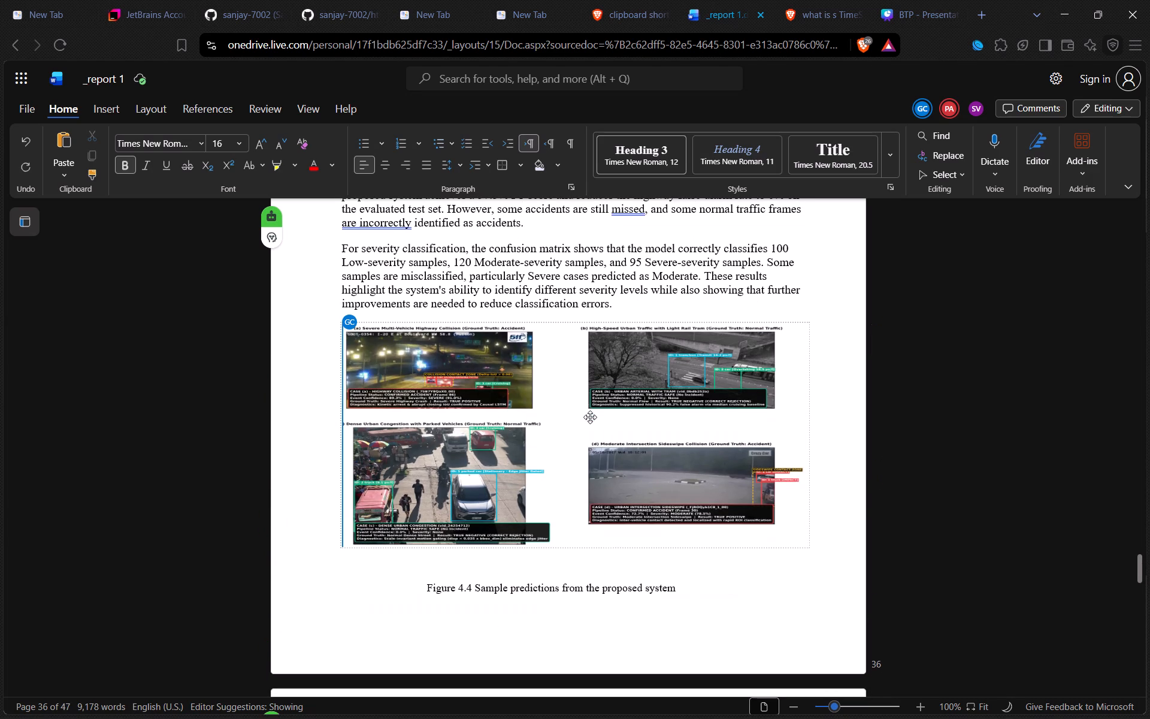
scroll(590, 417, down, 1)
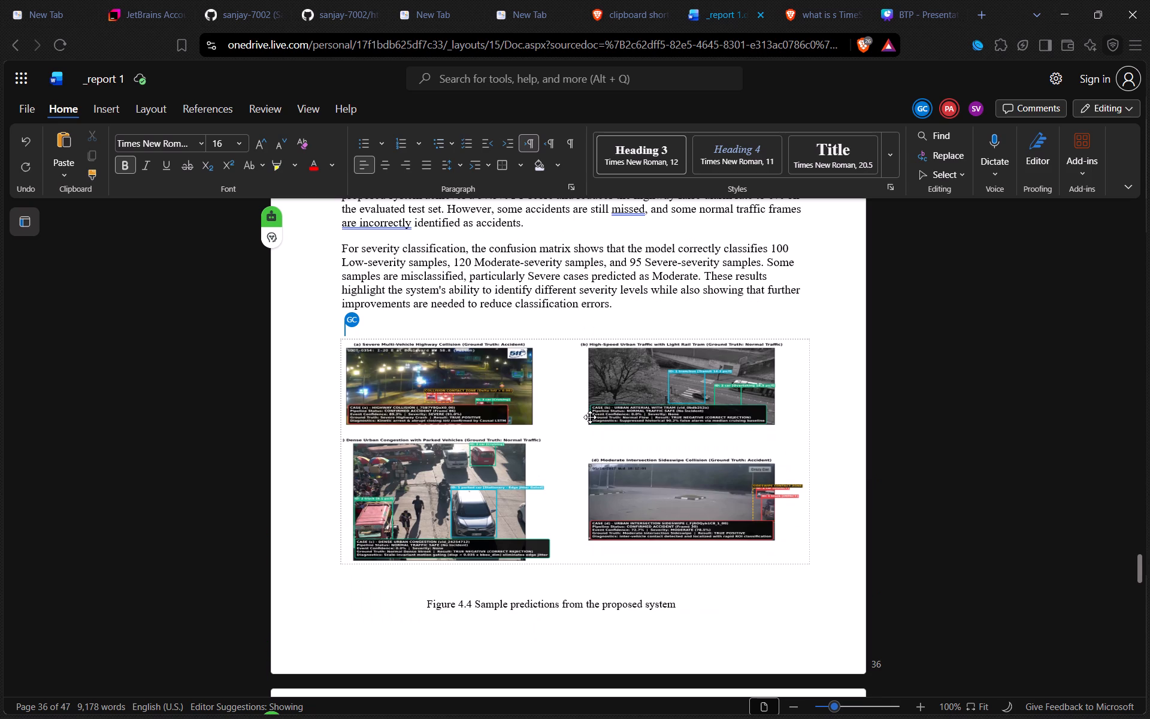
scroll(590, 417, down, 1)
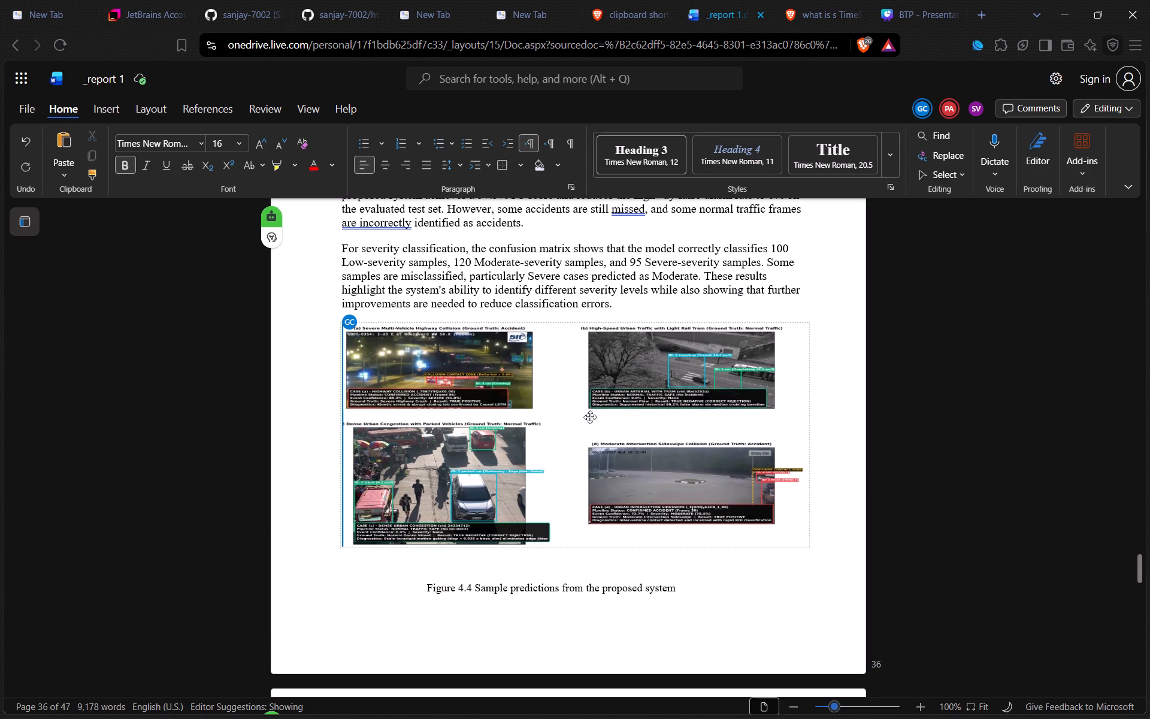
Delete the empty paragraphs on the blank page that follows the Figure 4.4 caption.
scroll(590, 417, down, 2)
scroll(630, 495, down, 4)
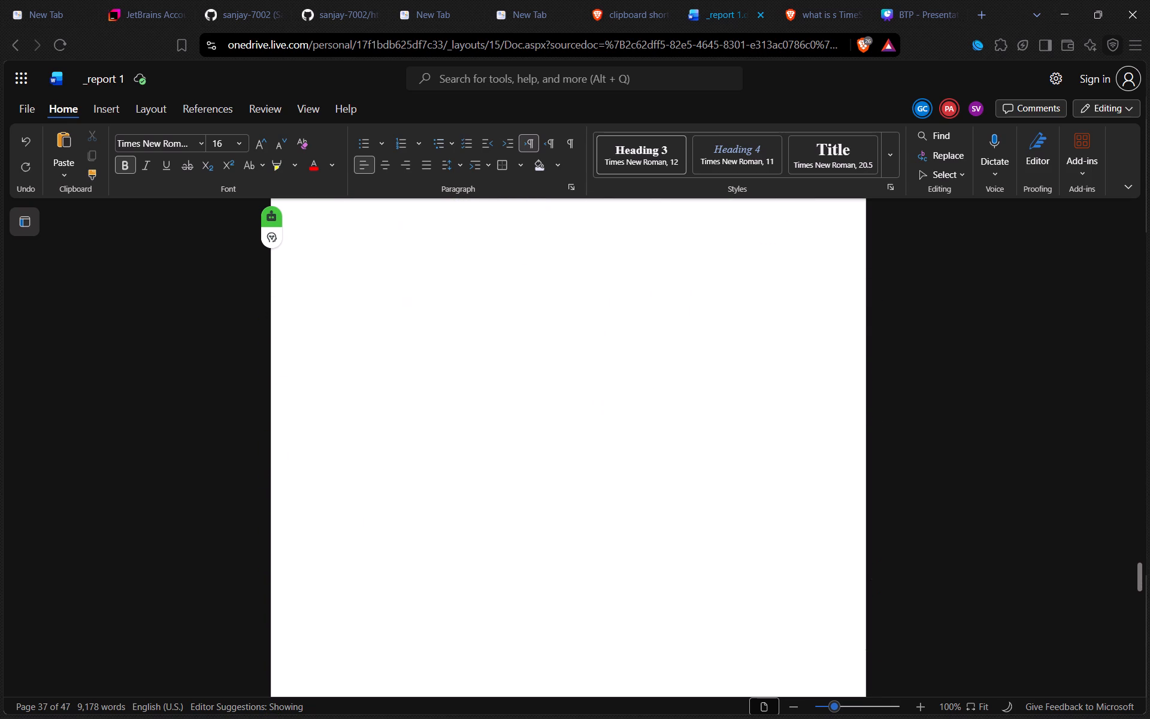
scroll(630, 495, down, 2)
scroll(630, 495, up, 12)
scroll(630, 495, down, 1)
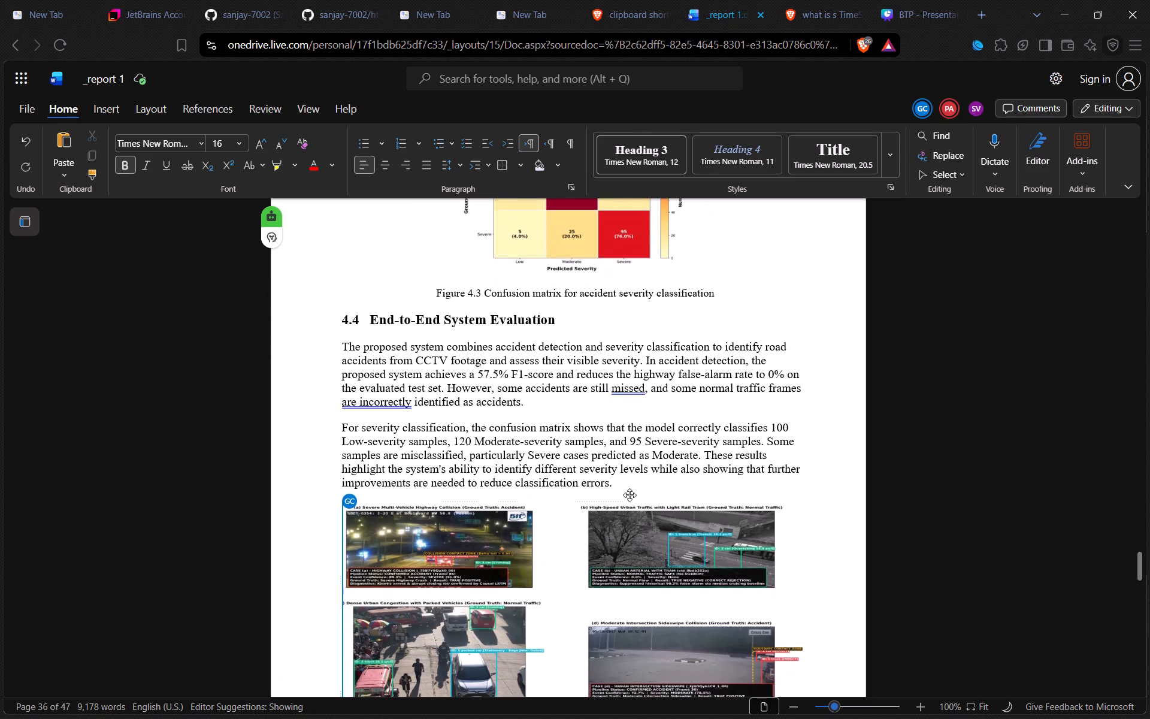
scroll(630, 495, down, 4)
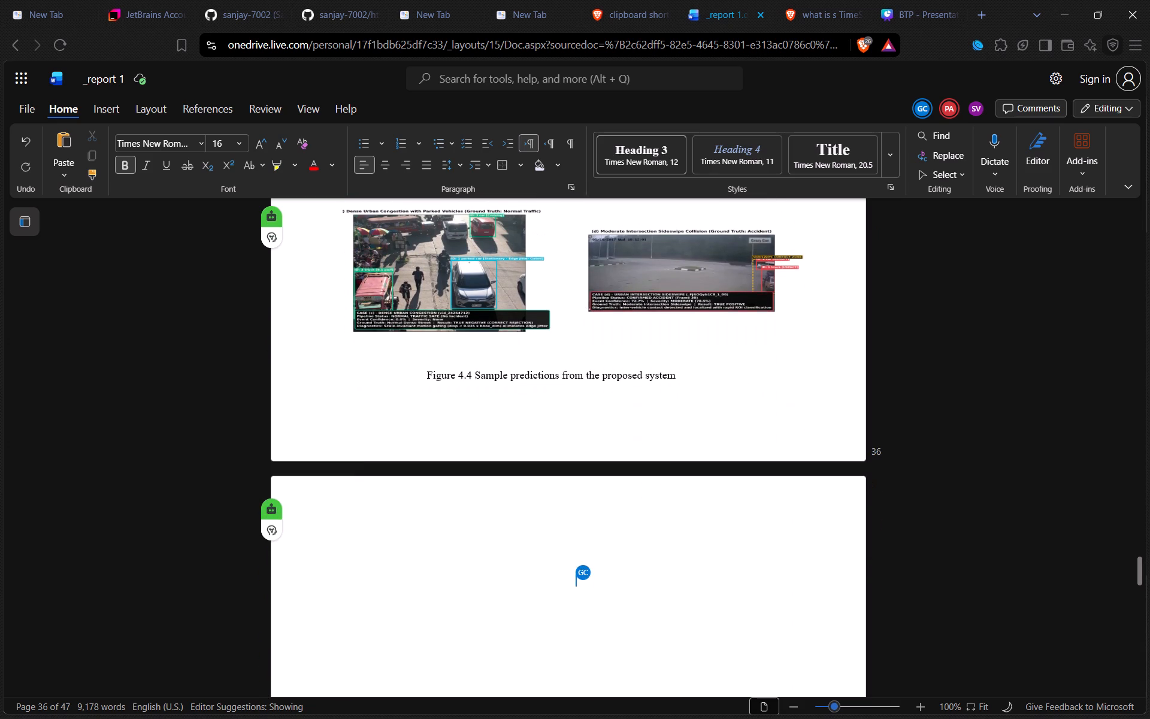
scroll(615, 585, down, 7)
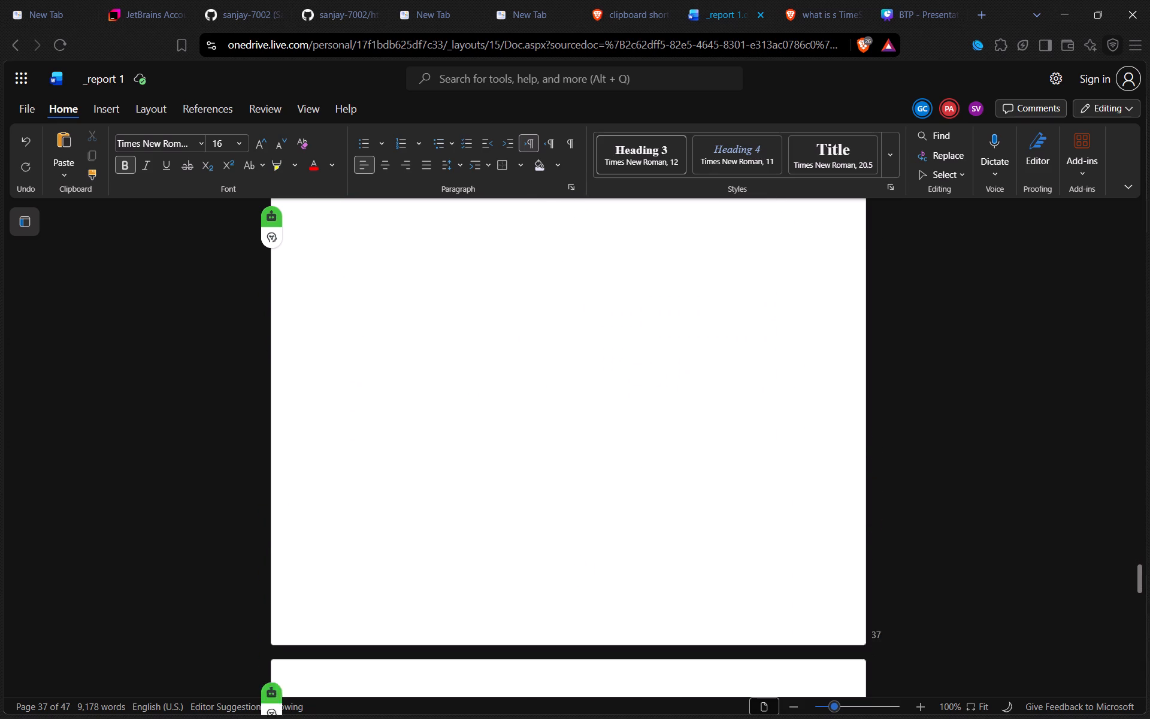
scroll(615, 585, up, 2)
drag(471, 461, 523, 690)
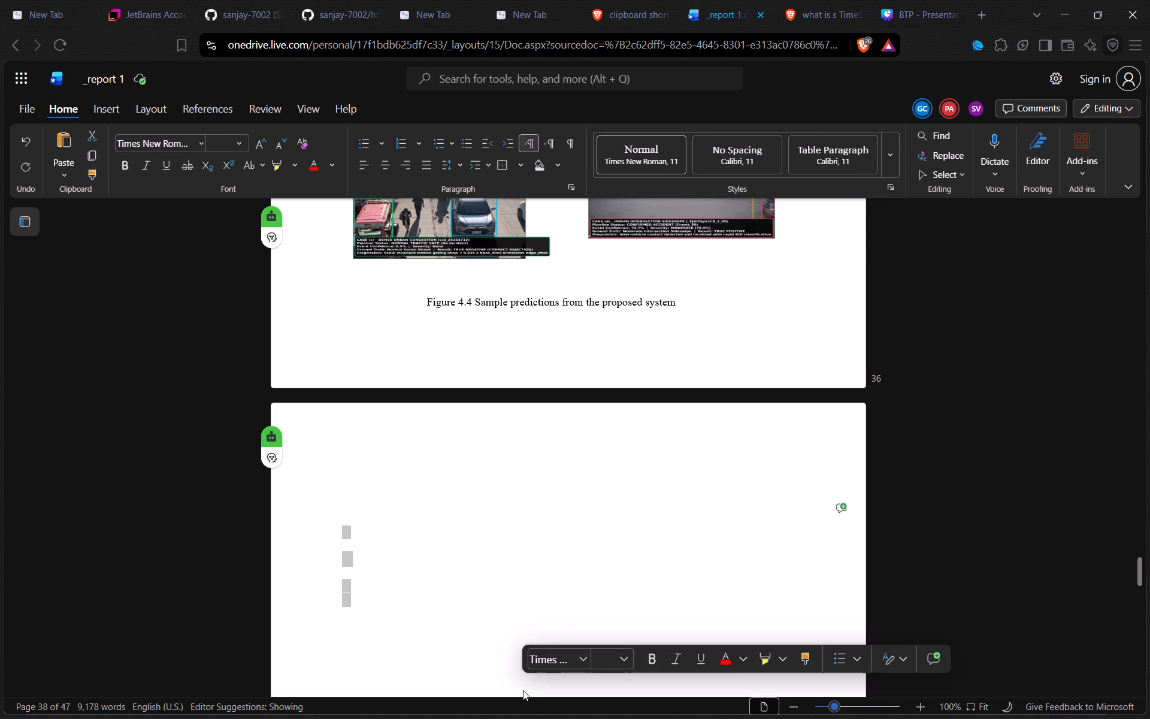
key(BackSpace)
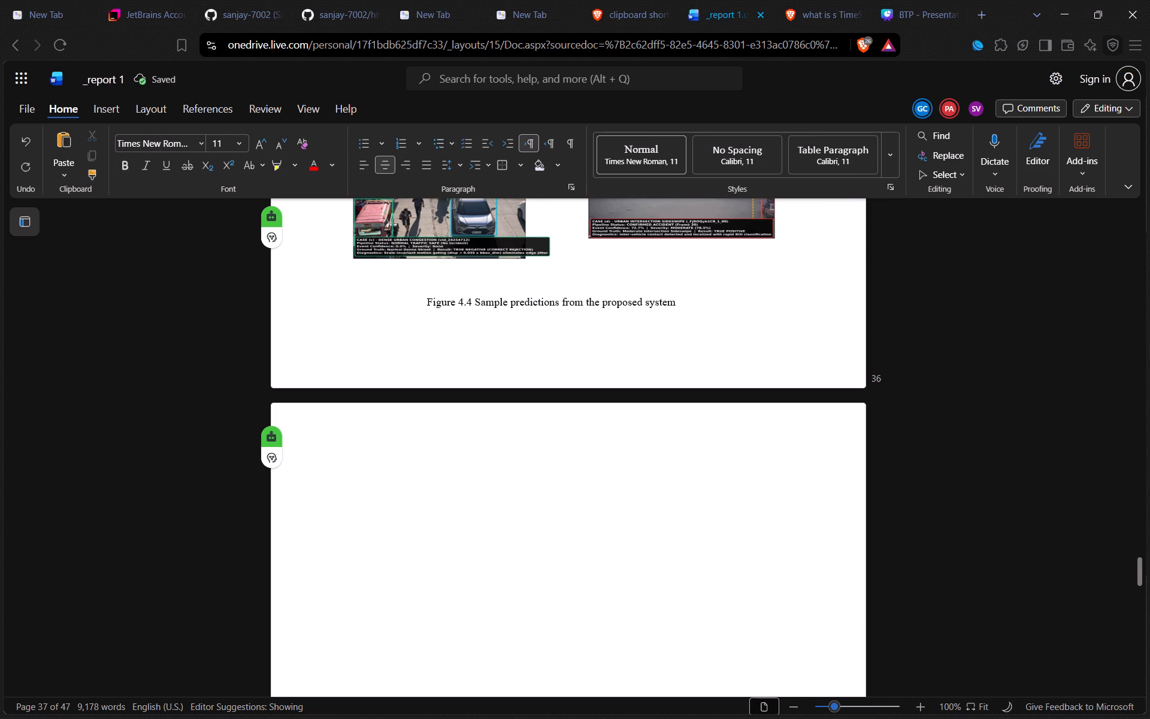
Select and delete the remaining empty paragraphs at the start of the blank page after the Figure 4.4 caption.
scroll(515, 575, down, 1)
scroll(452, 476, down, 3)
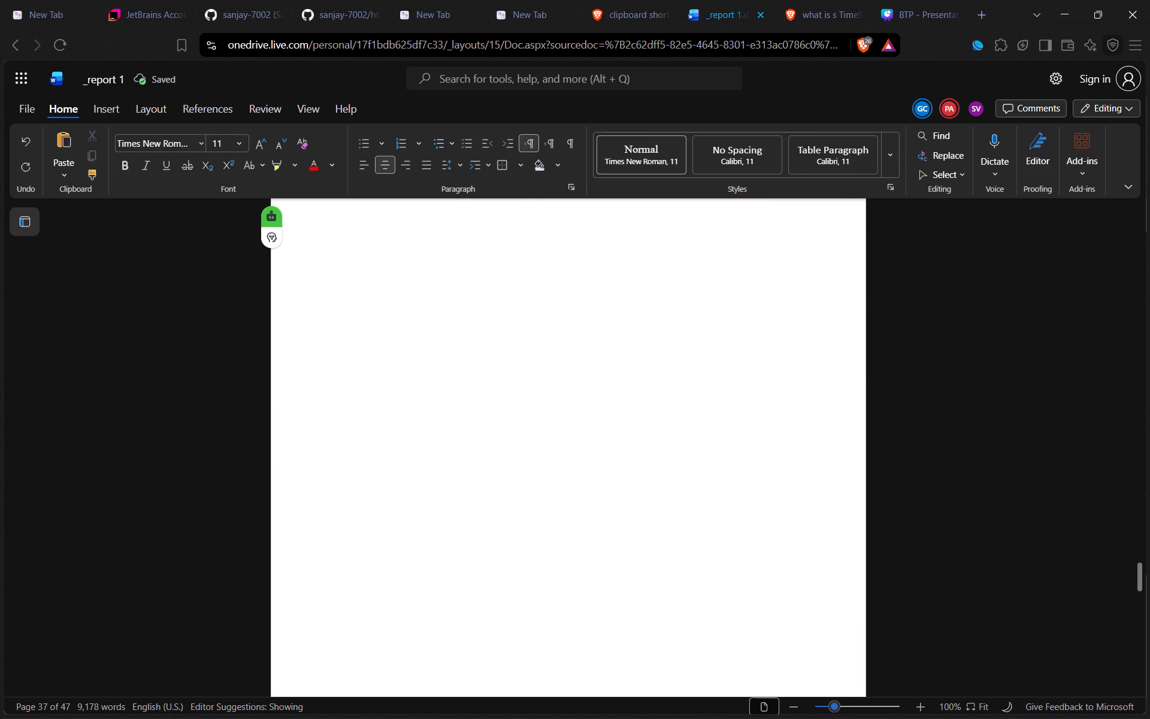
scroll(452, 476, down, 2)
scroll(388, 331, up, 6)
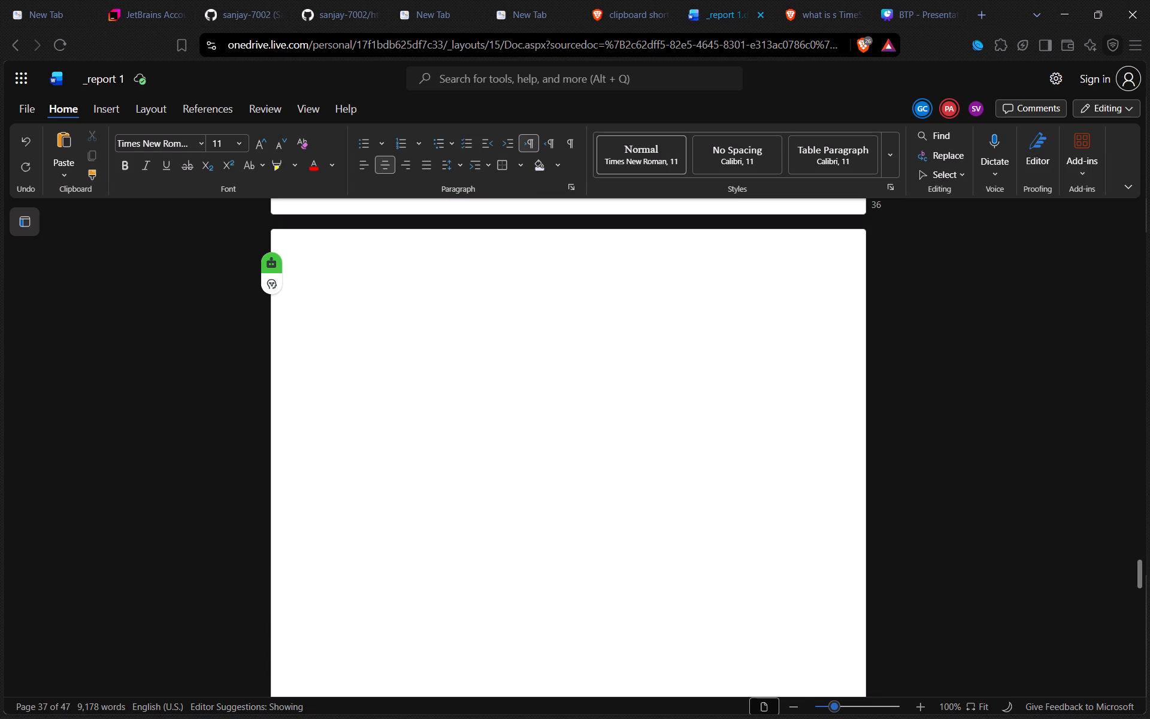
click(380, 282)
drag(380, 282, 379, 525)
drag(379, 525, 331, 454)
click(368, 325)
drag(353, 306, 377, 513)
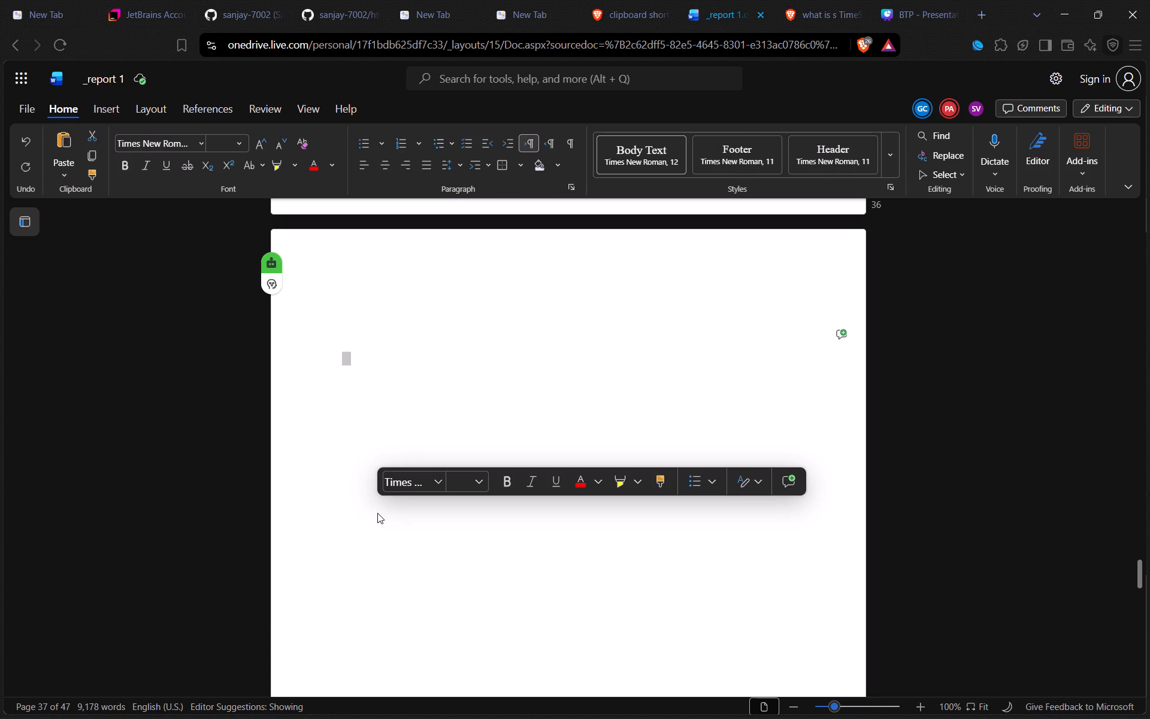
key(BackSpace)
key(BackSpace)
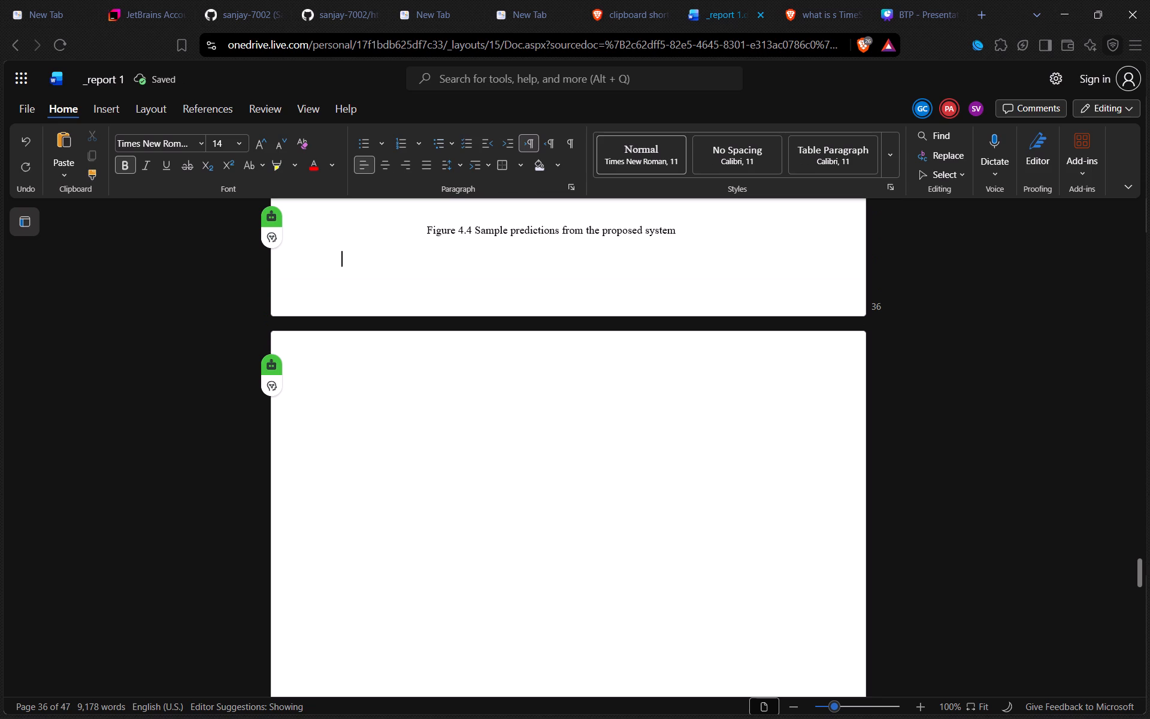
Examine the blank page between the Figure 4.4 caption and the Chapter 5 heading by moving the cursor through its empty lines.
scroll(468, 573, down, 7)
scroll(468, 573, up, 2)
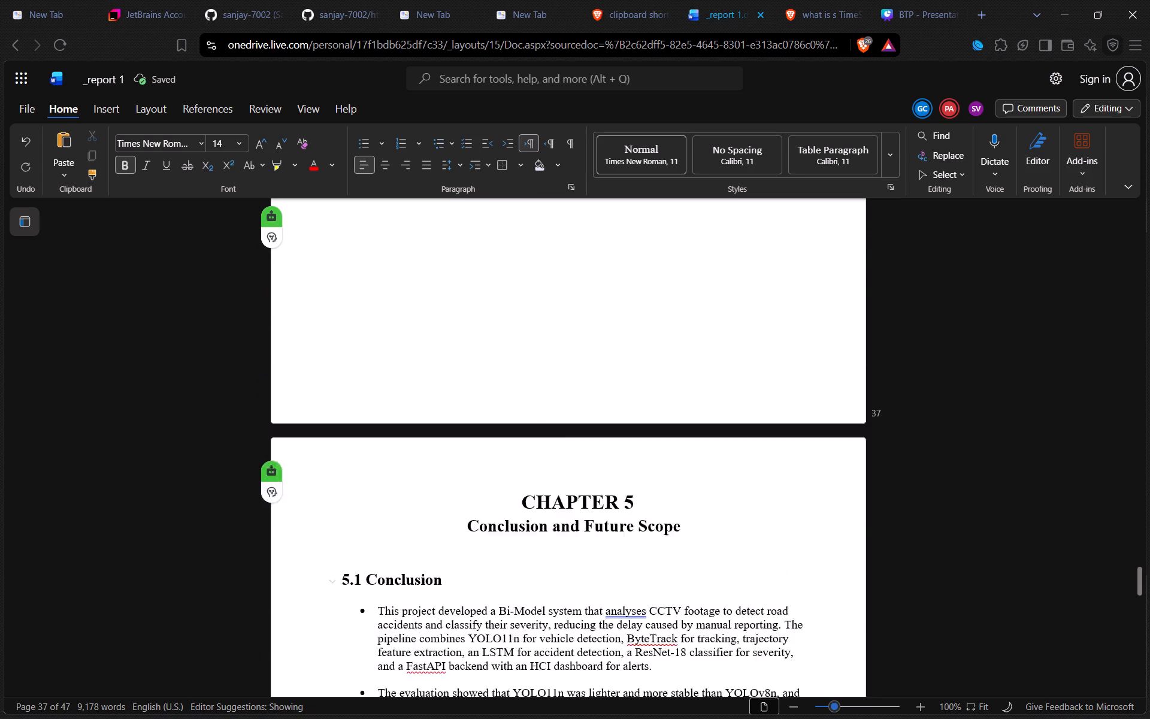
scroll(468, 573, up, 8)
scroll(468, 573, down, 3)
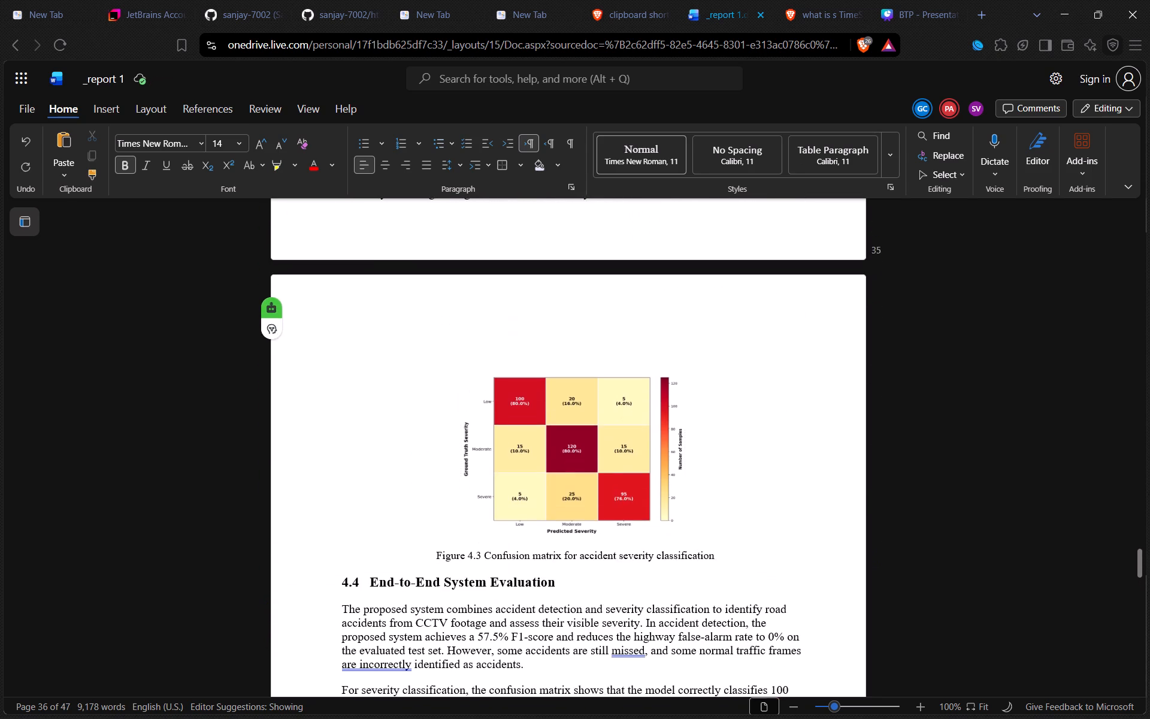
scroll(468, 573, down, 6)
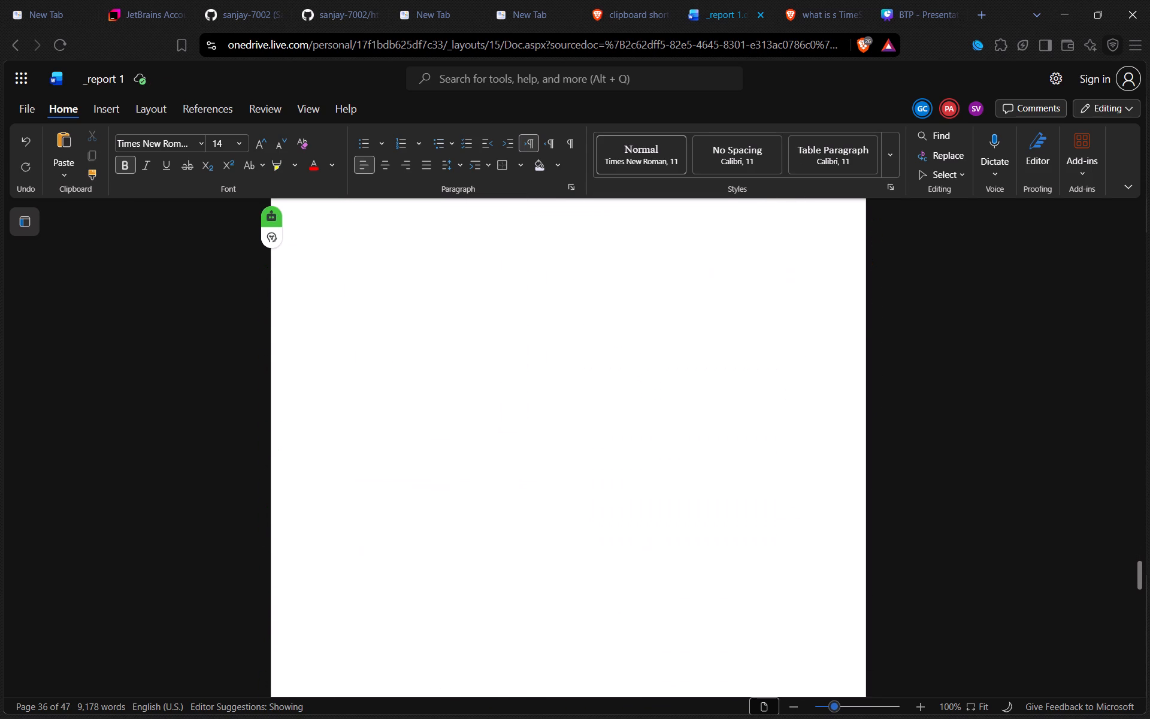
click(391, 585)
click(373, 651)
key(Down)
key(Down)
key(Down)
key(Down)
key(Down)
key(Down)
key(Down)
key(Down)
key(Down)
key(Down)
key(Down)
key(Down)
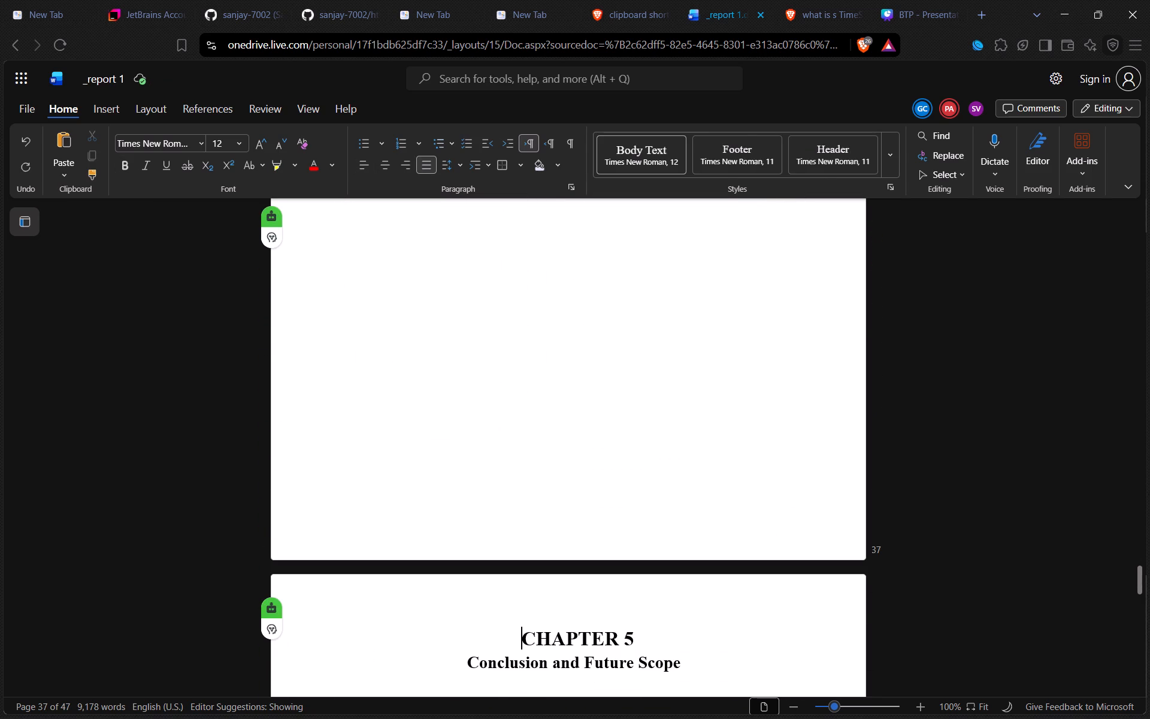
key(Up)
key(Up)
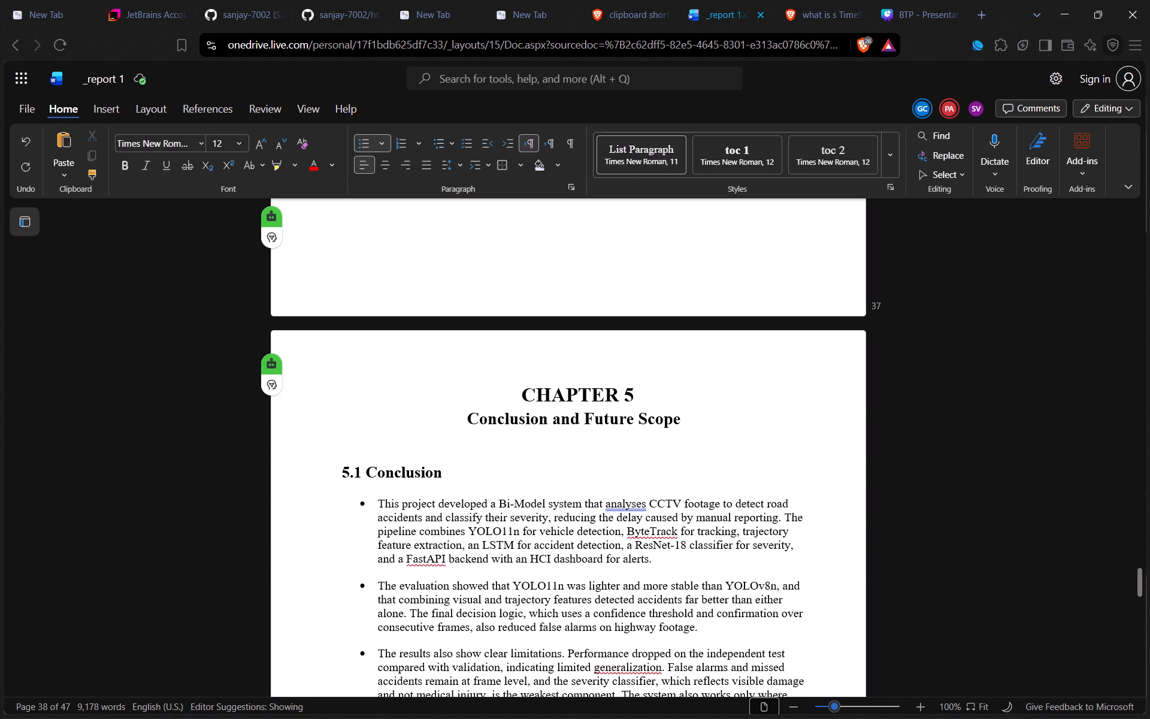
key(Up)
key(Up)
key(Up)
key(Up)
key(Up)
key(Up)
key(Up)
key(Up)
key(Up)
key(Up)
key(Up)
key(Down)
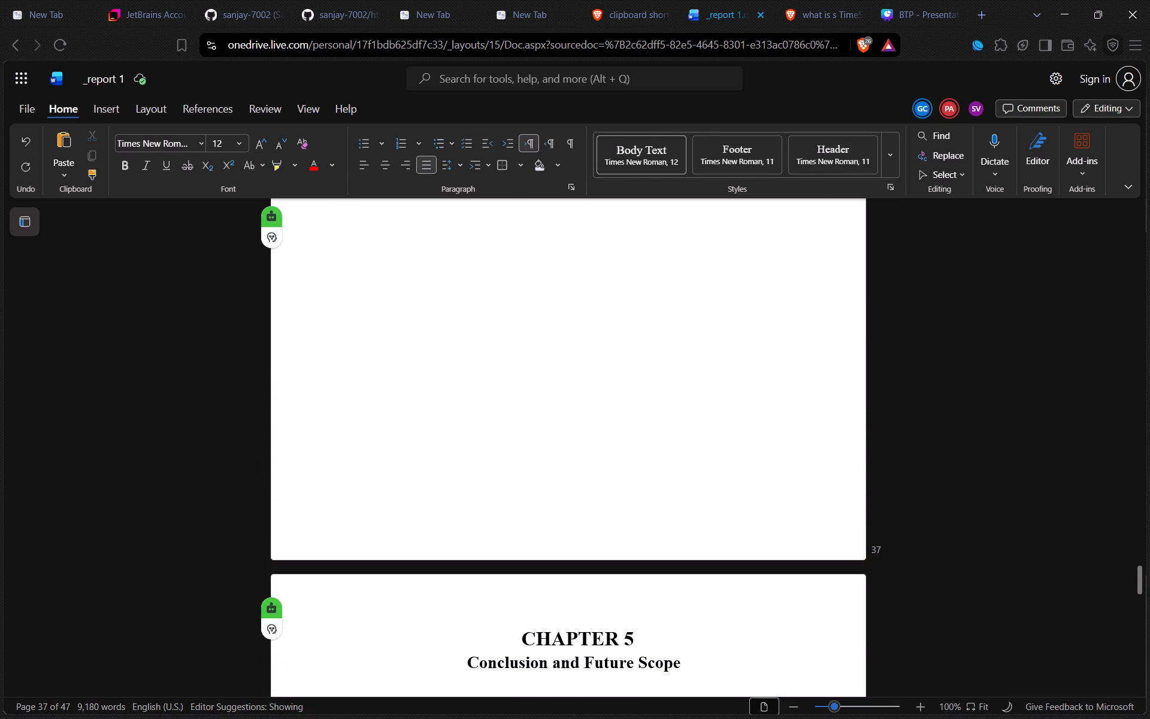
key(Up)
scroll(373, 651, up, 1)
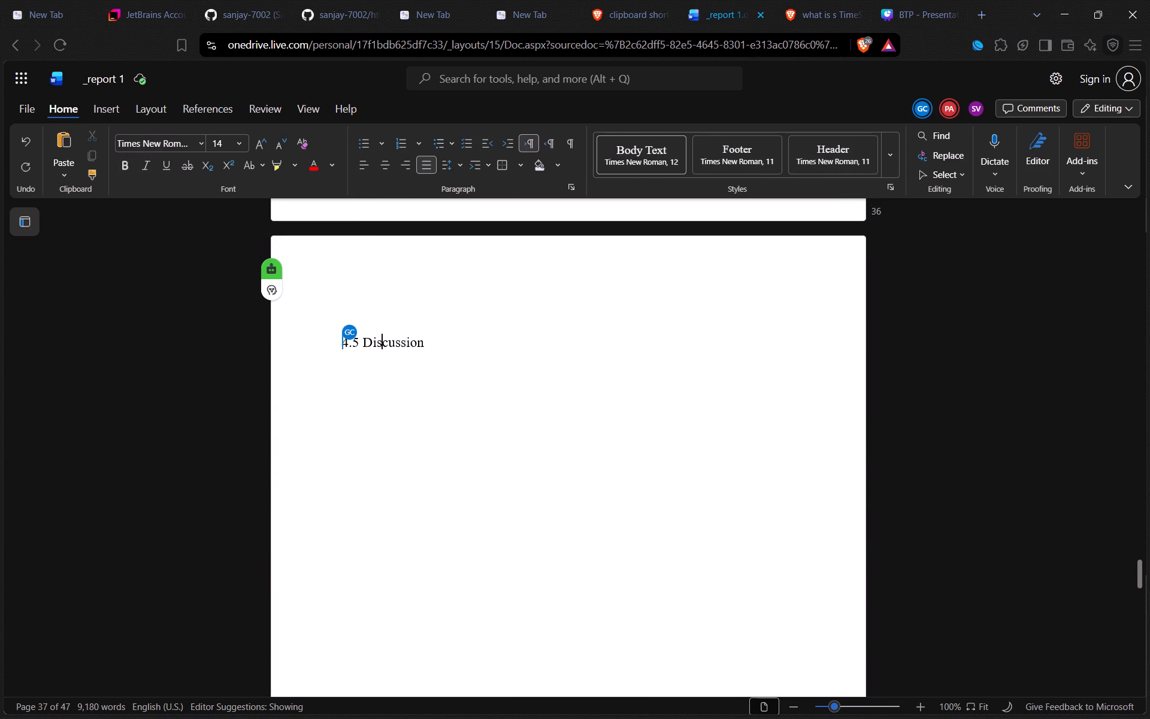
scroll(373, 651, up, 1)
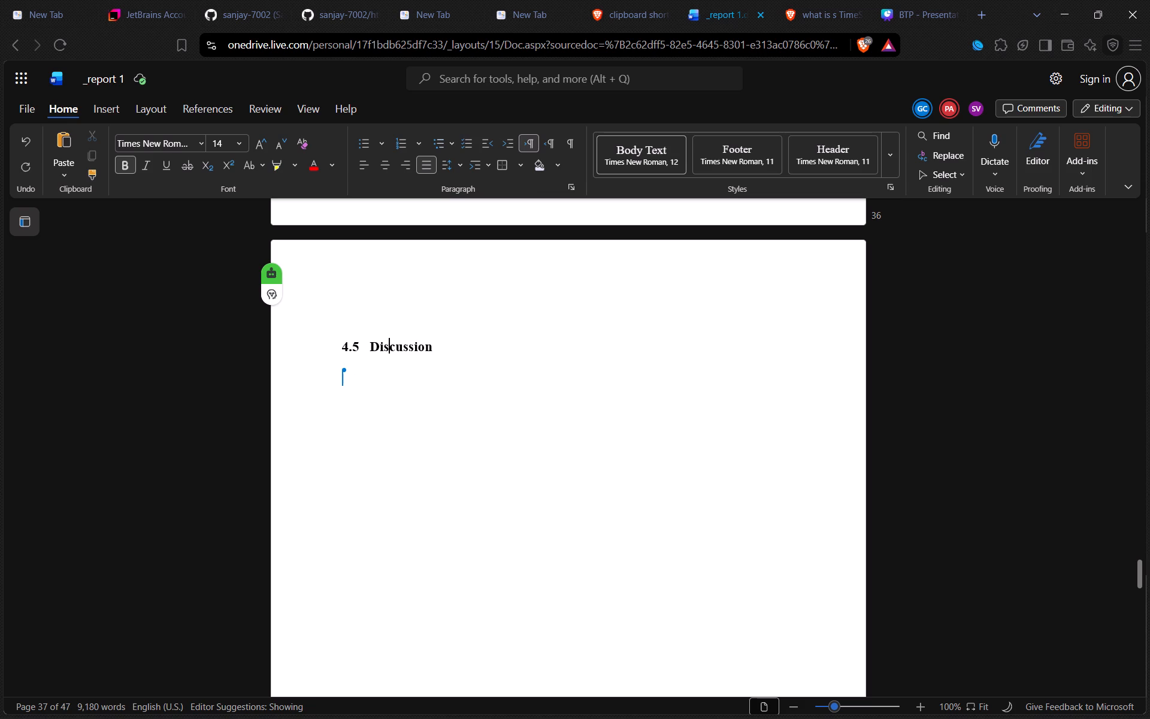
Review Chapter 5, the References page and the pages that follow them to the end of the report.
scroll(501, 584, down, 2)
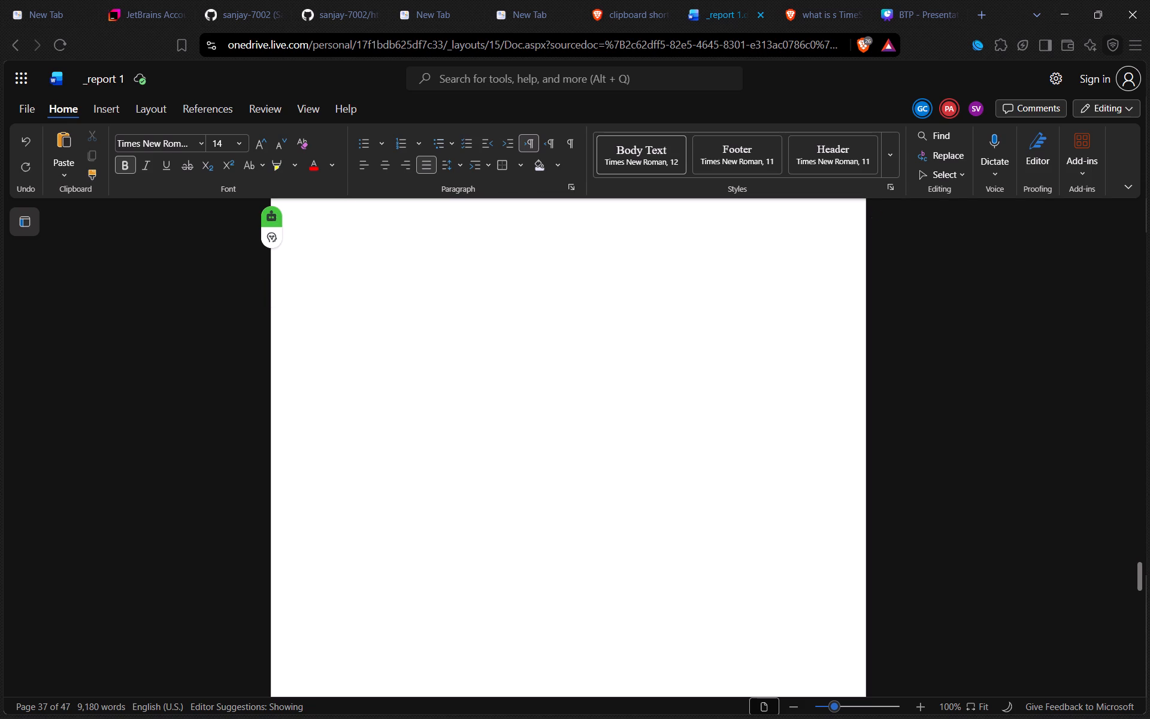
scroll(501, 584, down, 4)
scroll(501, 584, right, 1)
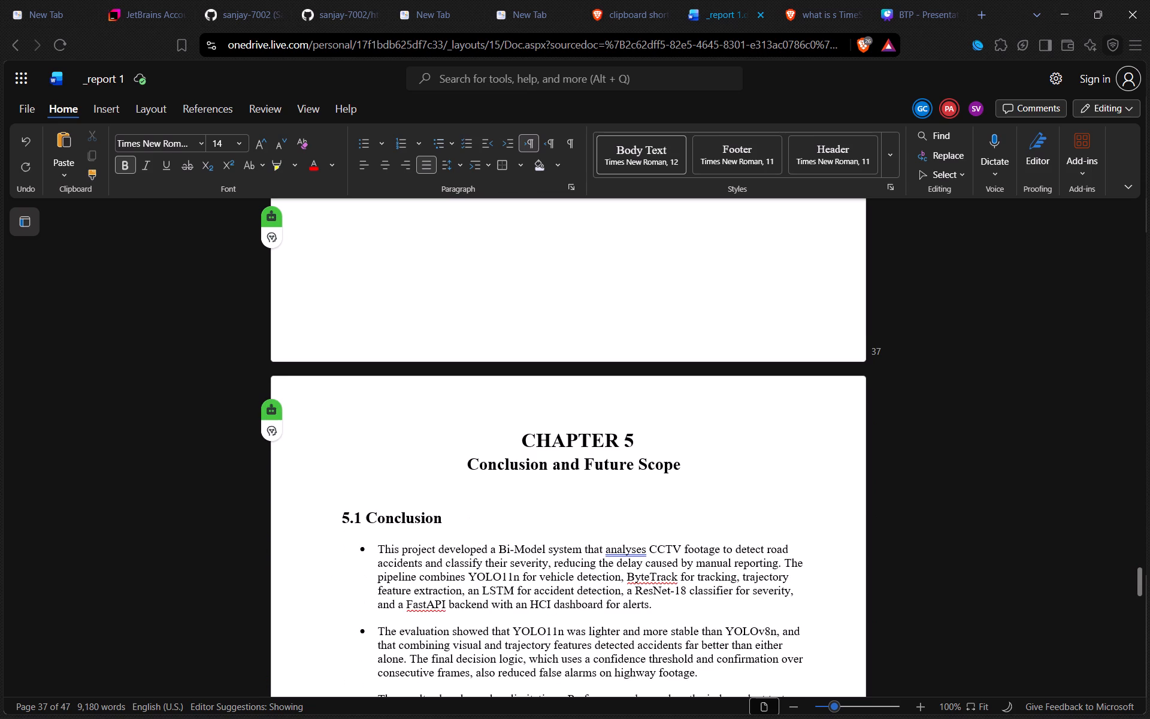
scroll(501, 584, right, 1)
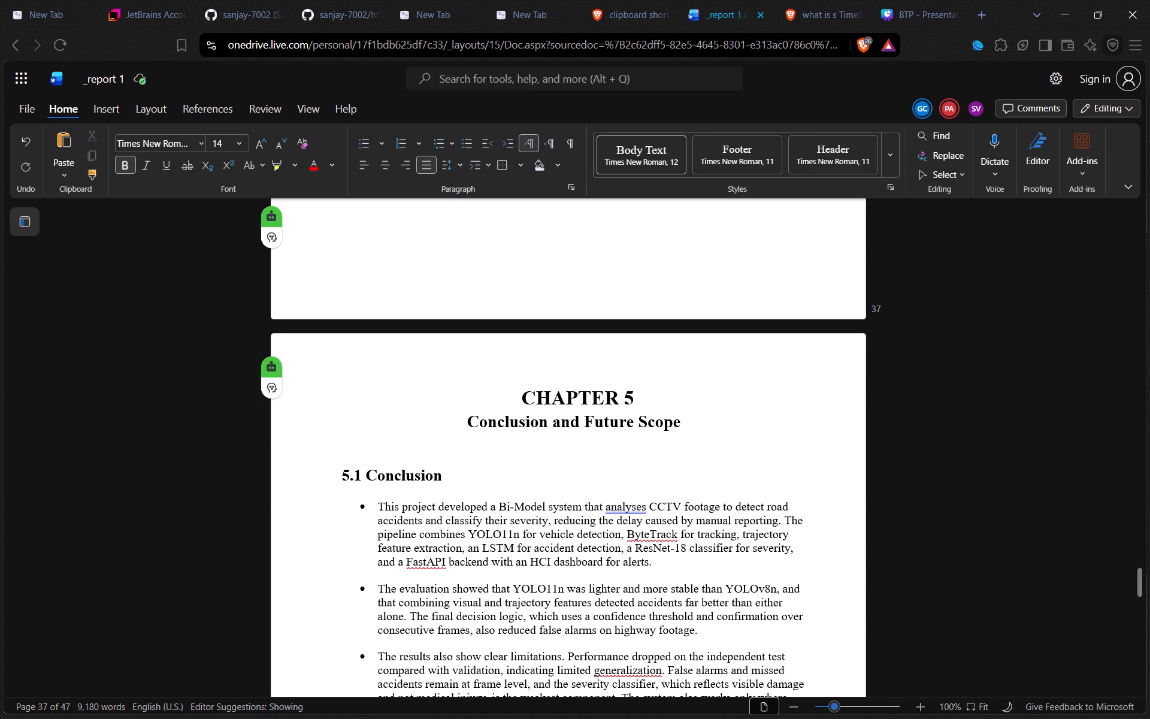
scroll(501, 584, down, 2)
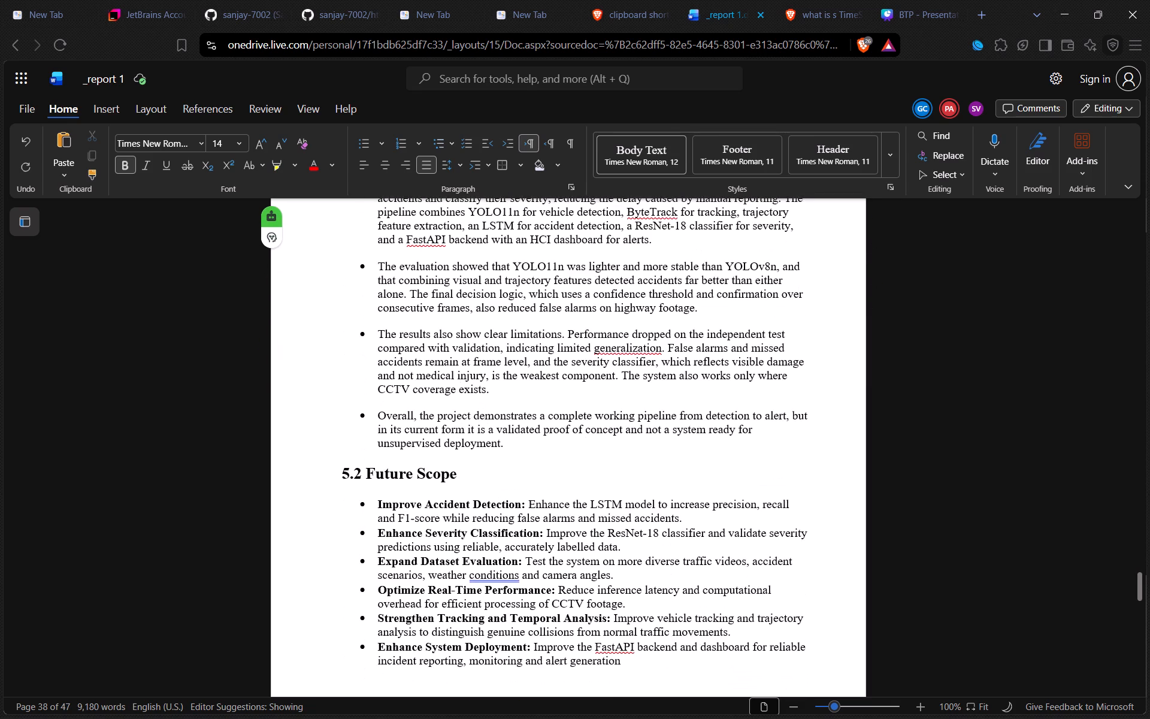
scroll(501, 584, down, 2)
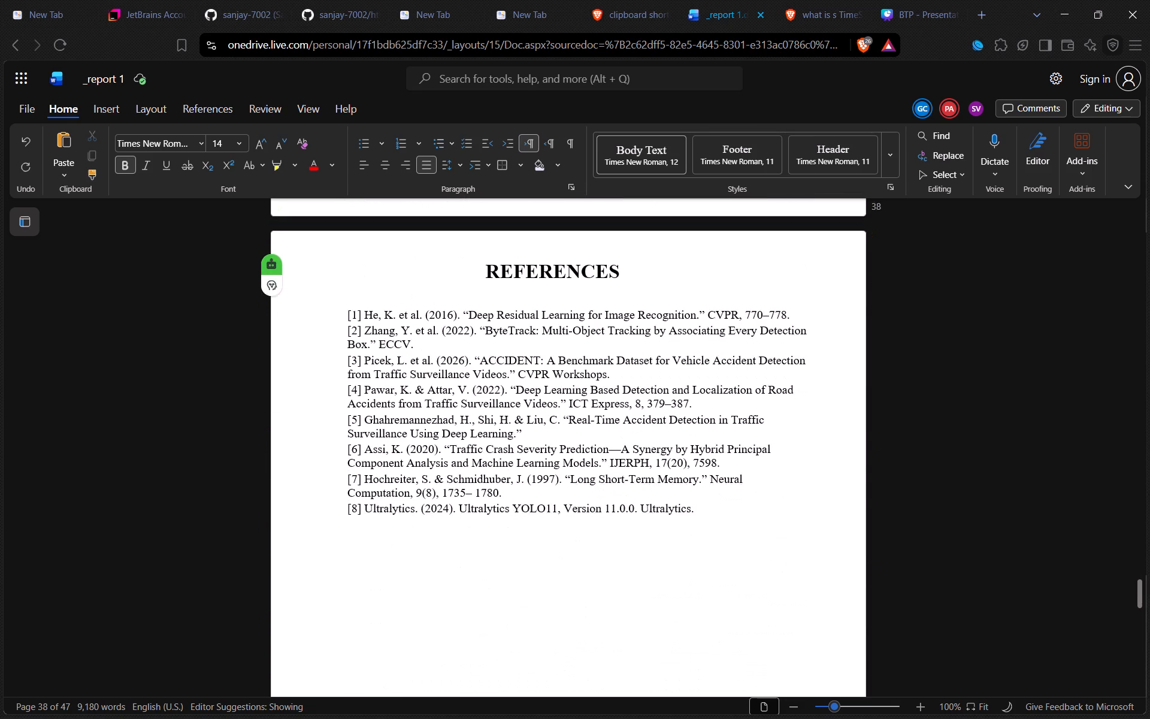
scroll(501, 584, down, 2)
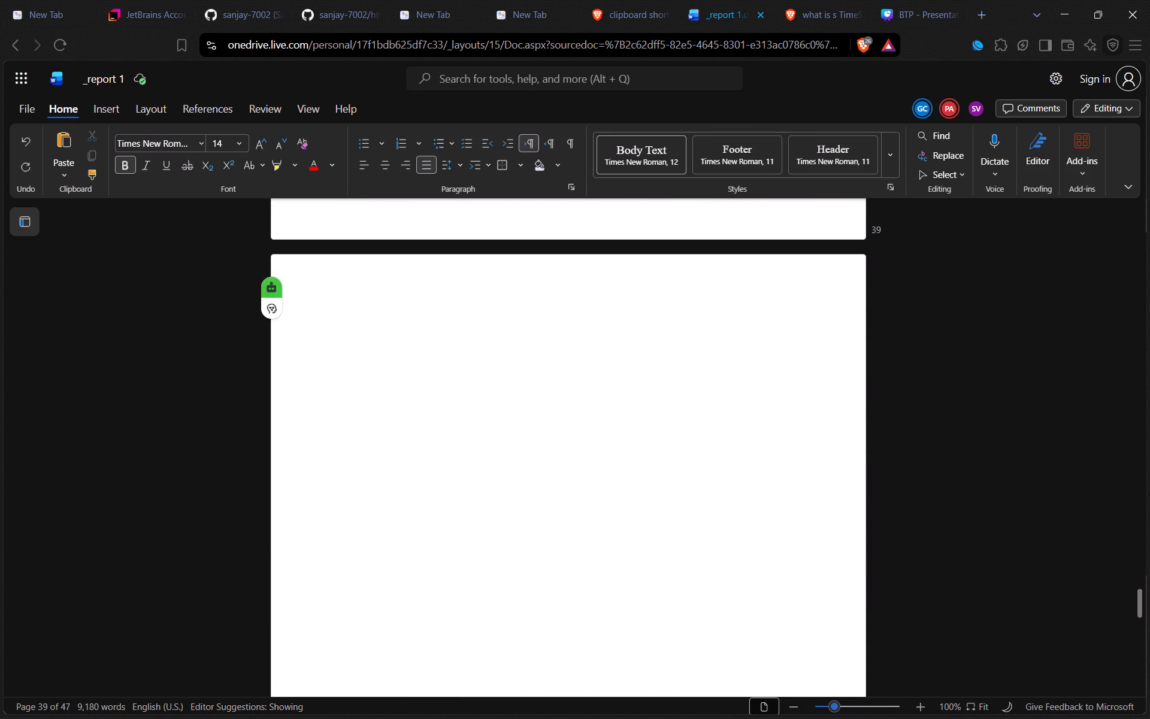
scroll(501, 584, down, 8)
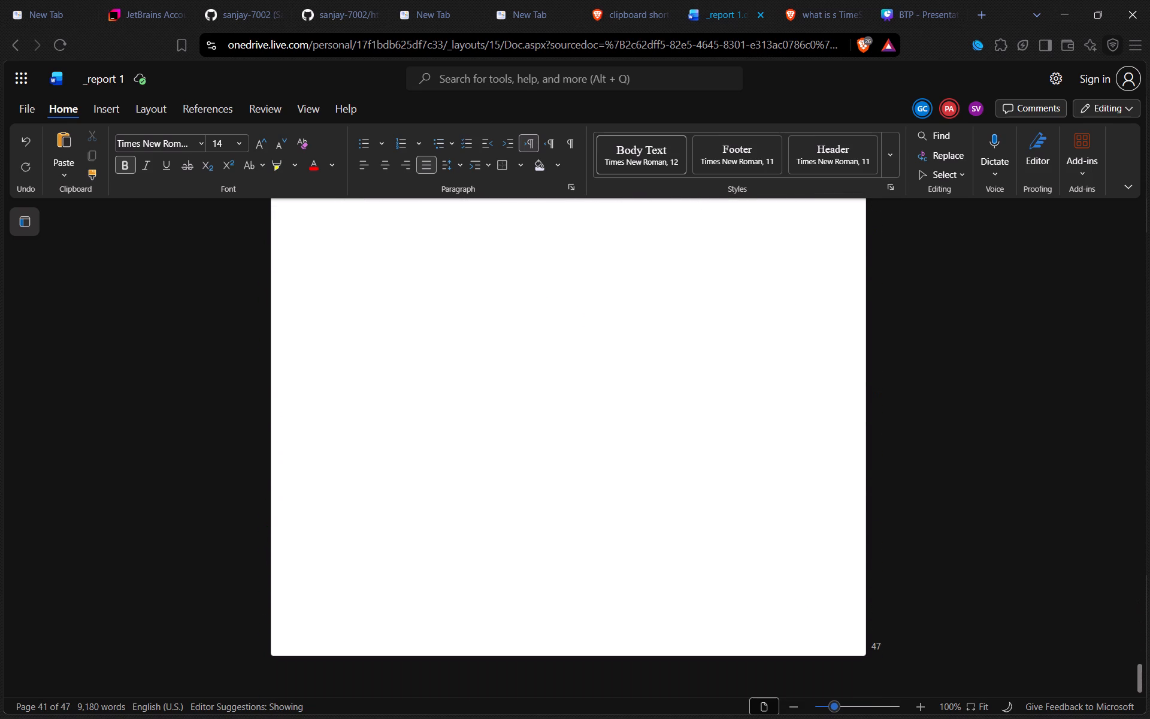
scroll(501, 584, down, 4)
scroll(501, 584, up, 15)
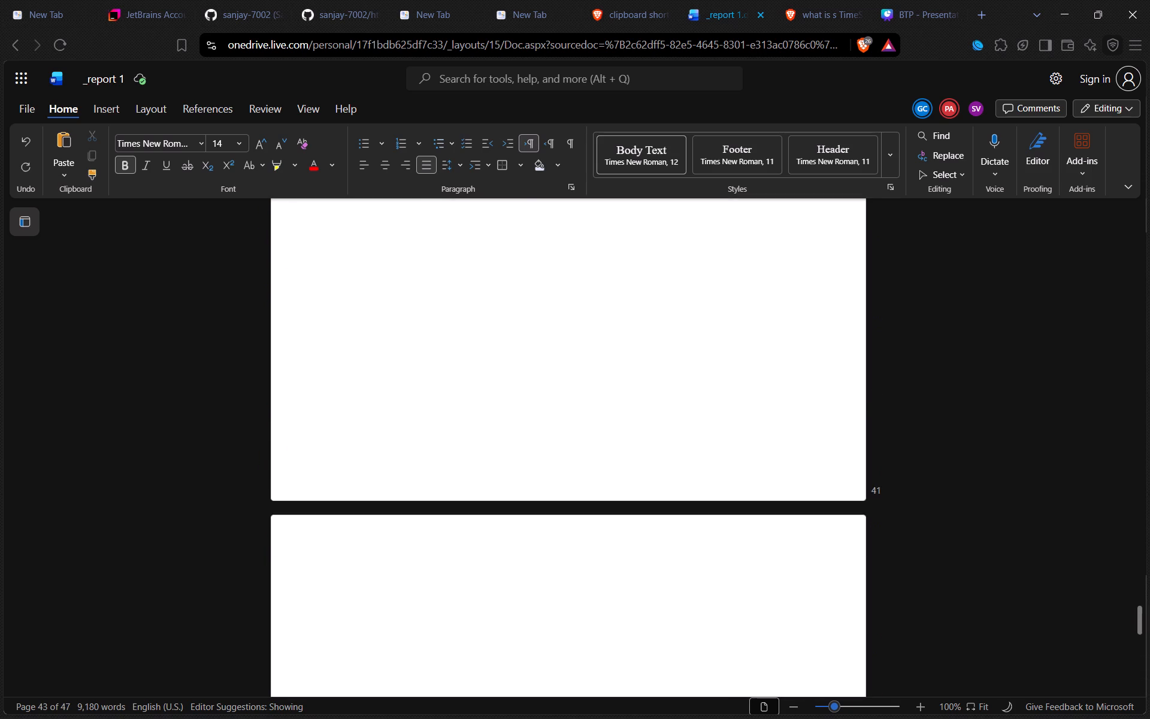
Review section 3.3.3's preprocessing table, Table 3.4 and the severity category definitions in Chapter 3.
scroll(501, 584, up, 12)
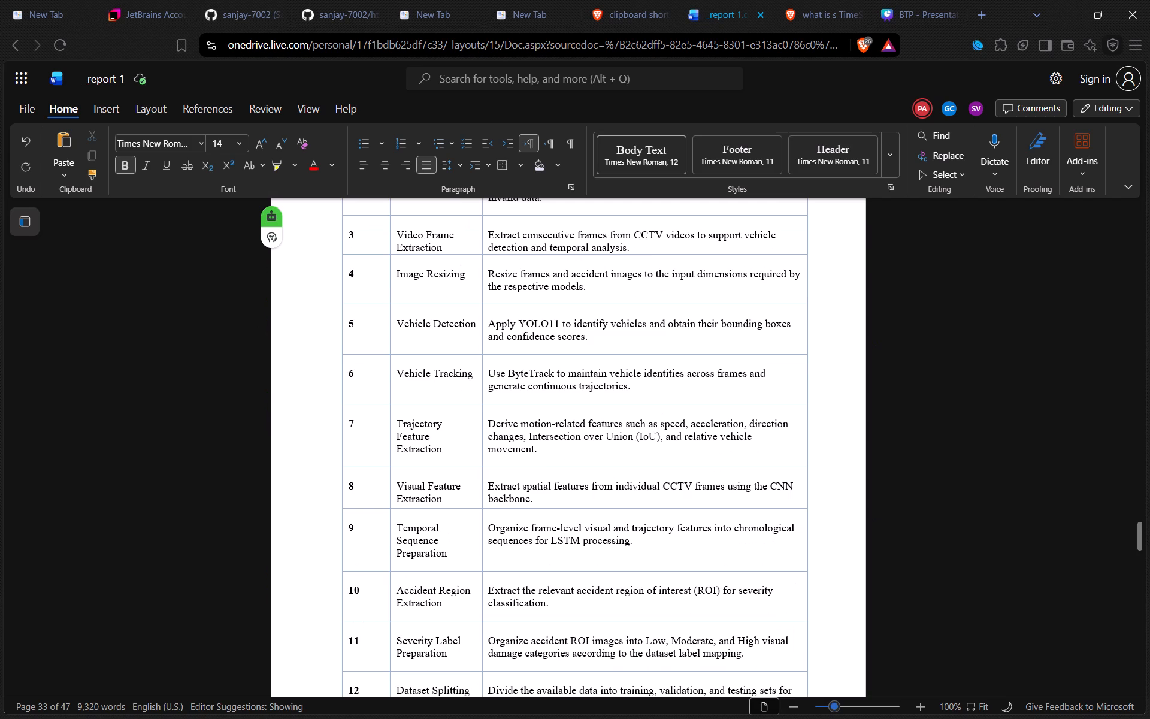
scroll(501, 584, up, 6)
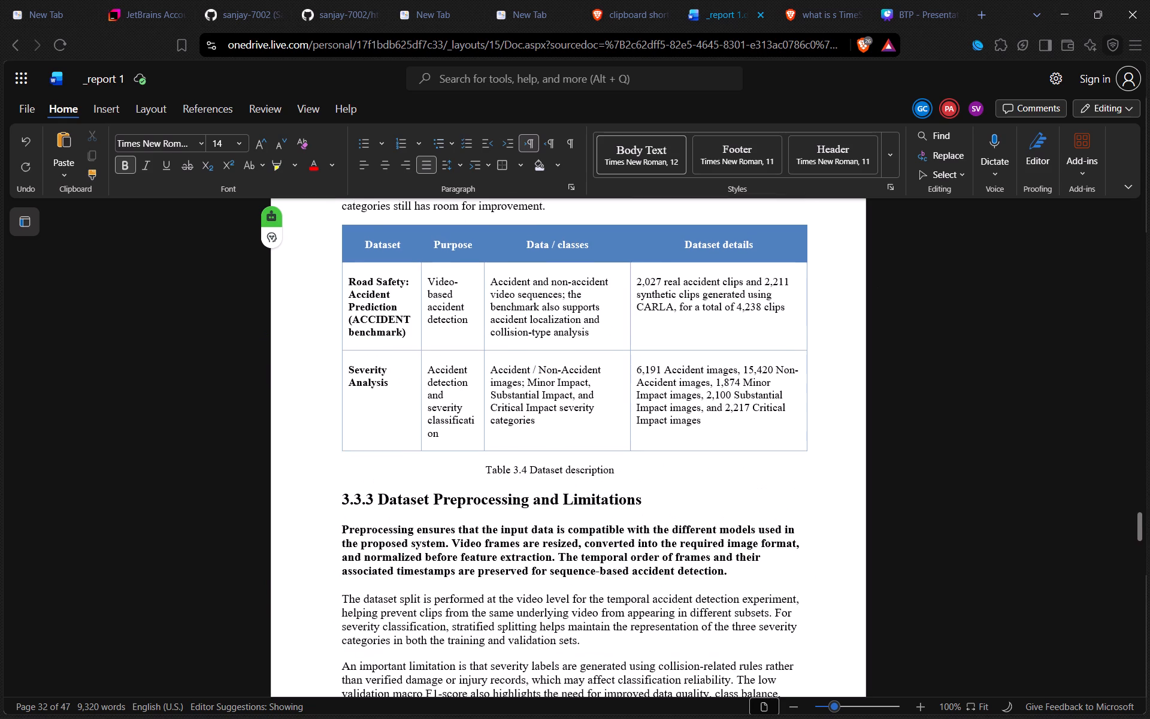
scroll(368, 535, down, 2)
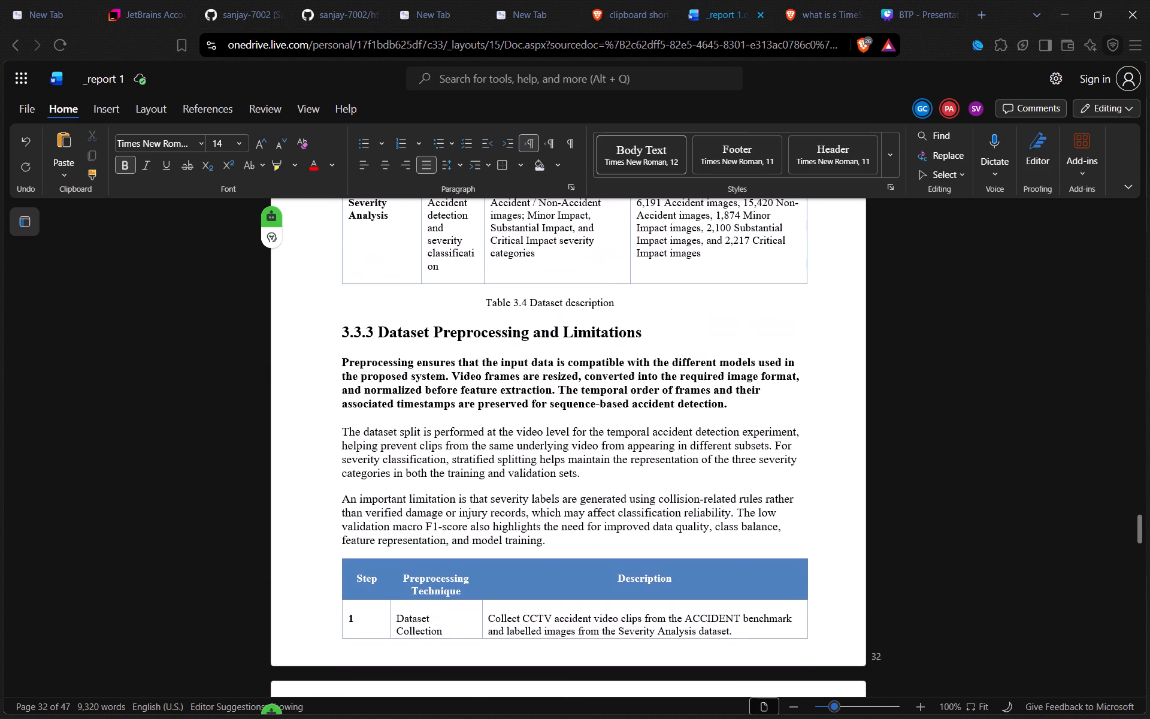
scroll(368, 535, down, 1)
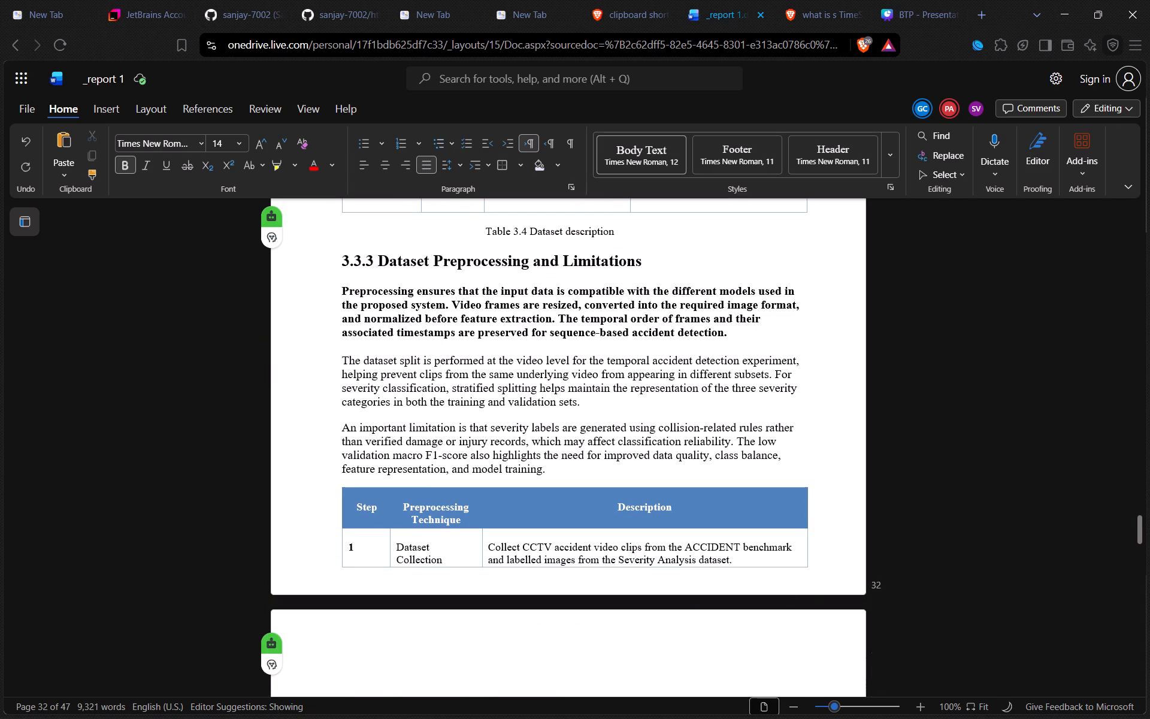
click(857, 579)
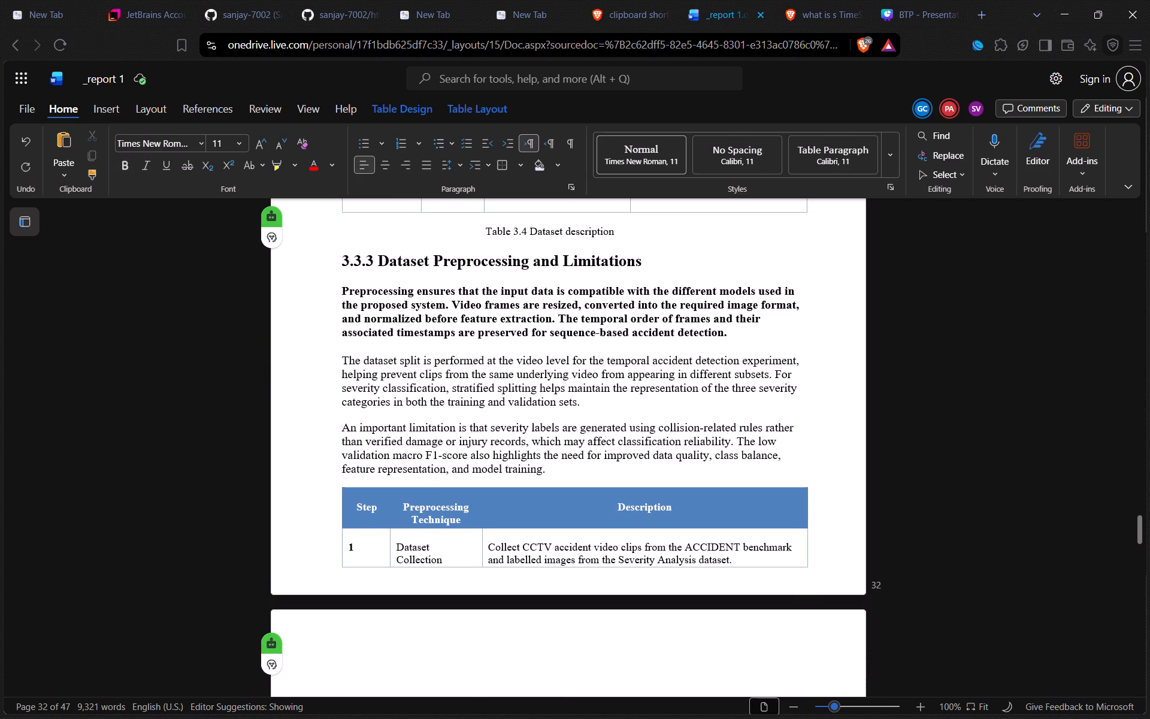
scroll(568, 508, up, 2)
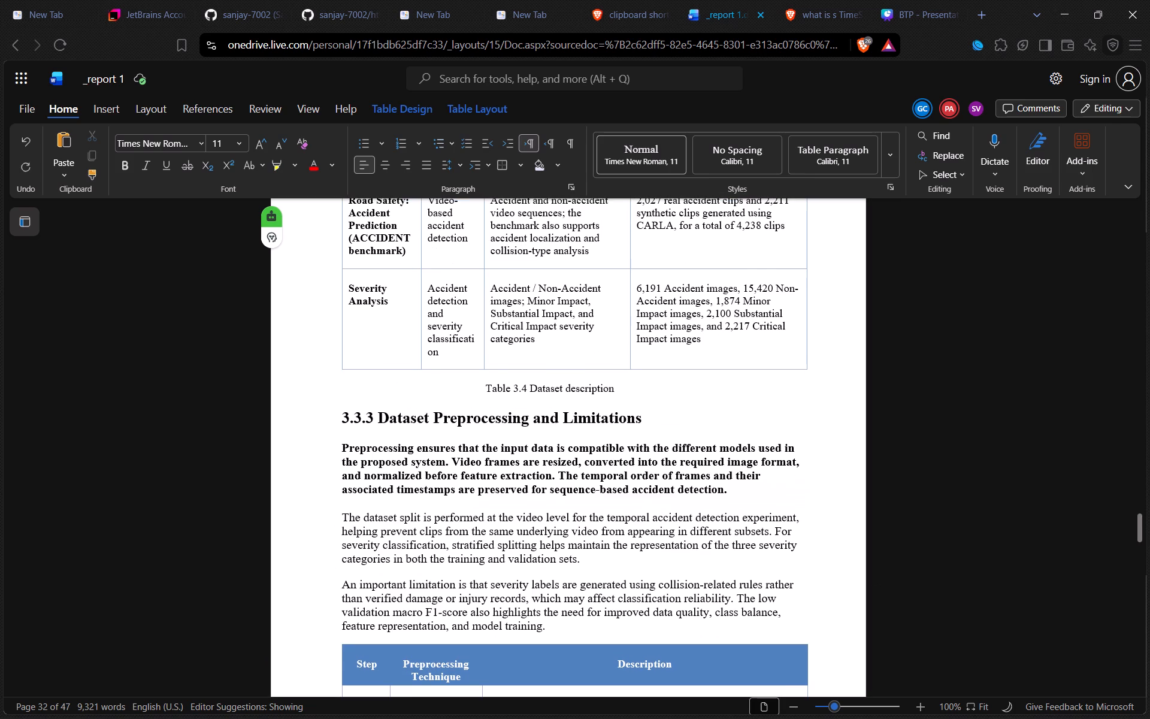
scroll(568, 508, up, 1)
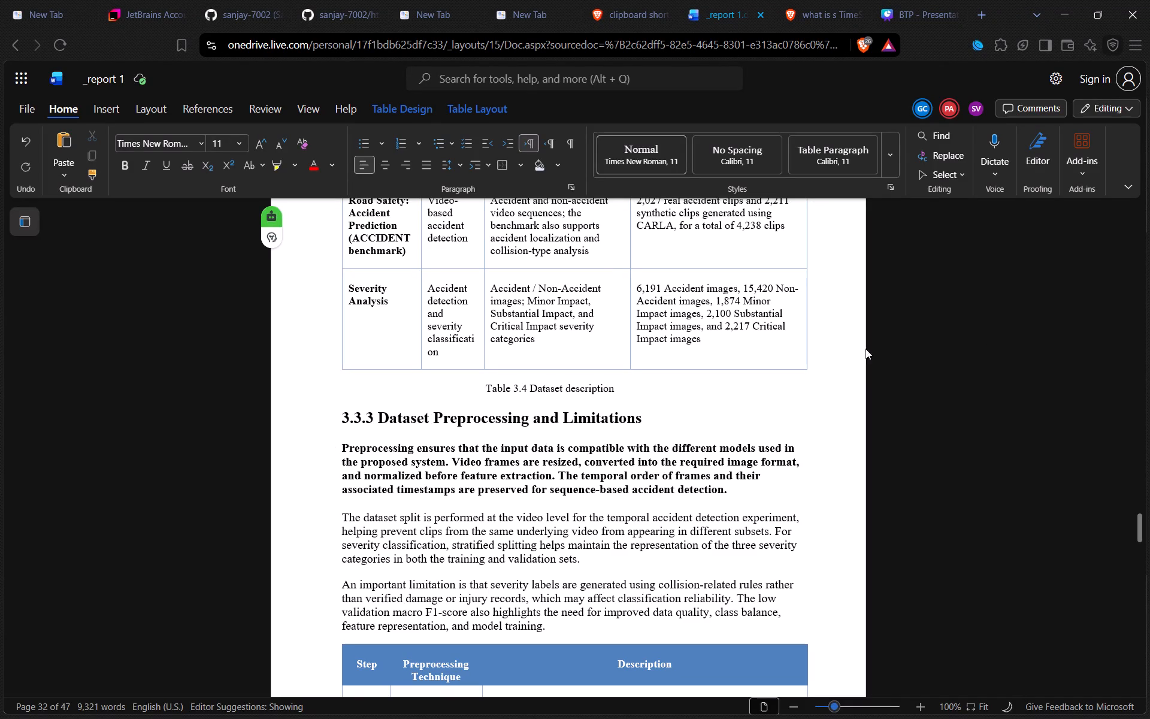
scroll(668, 415, up, 2)
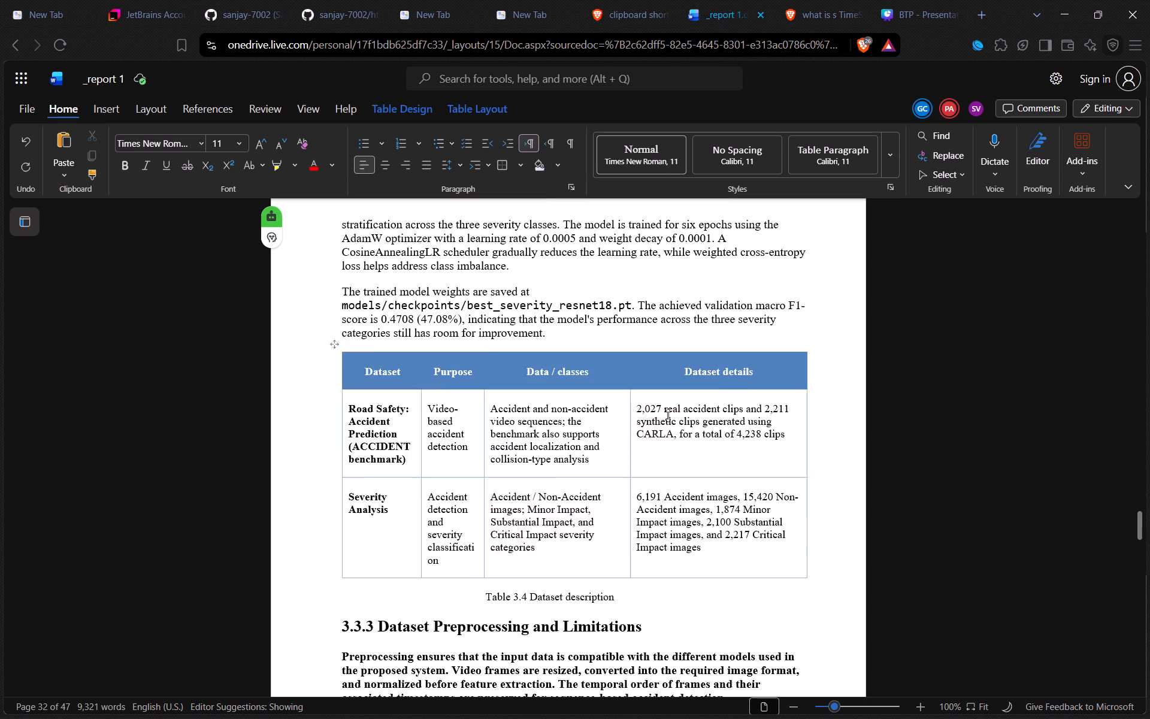
scroll(668, 415, up, 4)
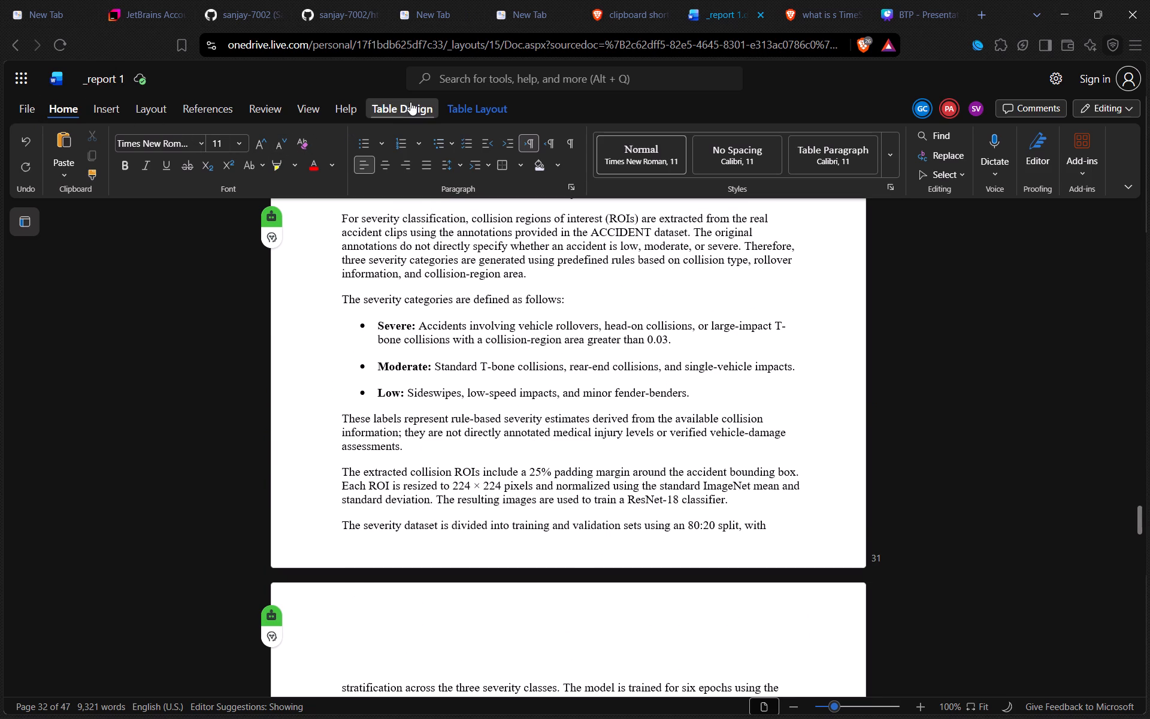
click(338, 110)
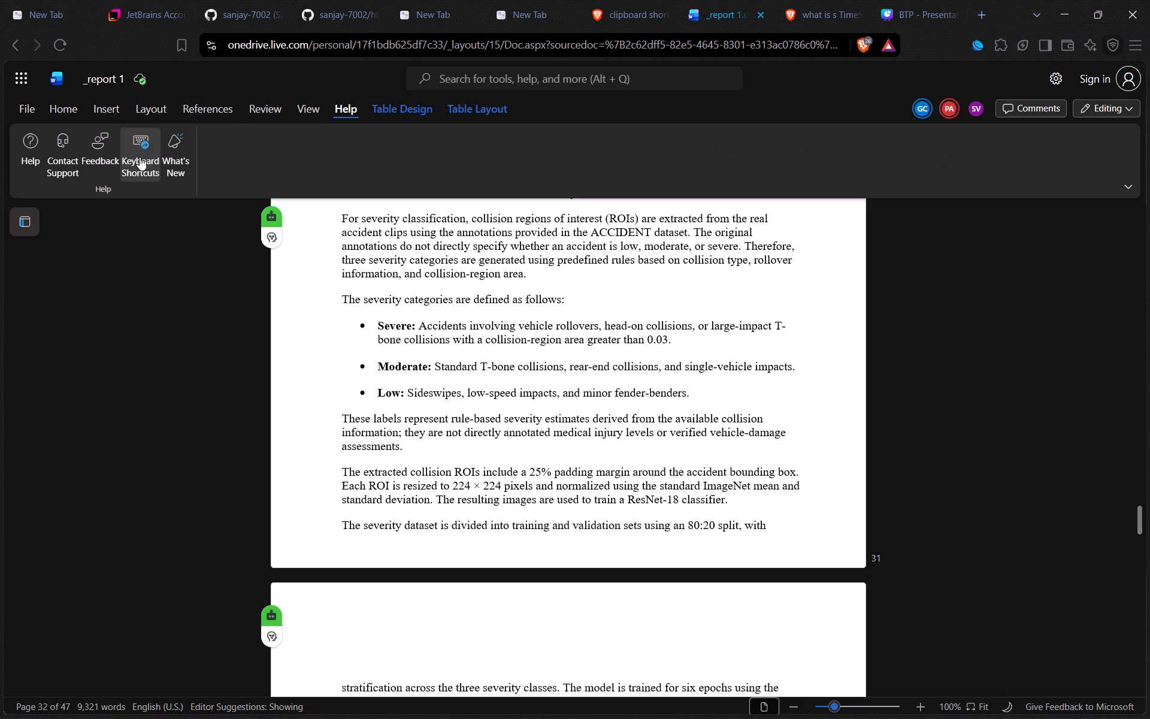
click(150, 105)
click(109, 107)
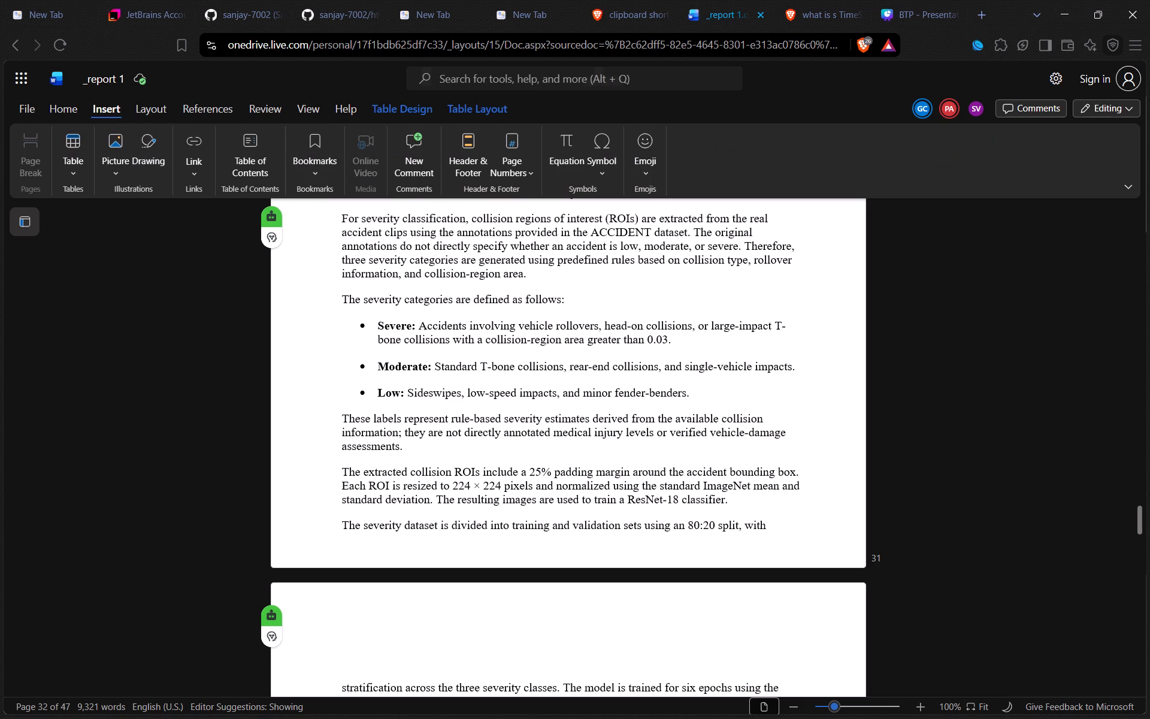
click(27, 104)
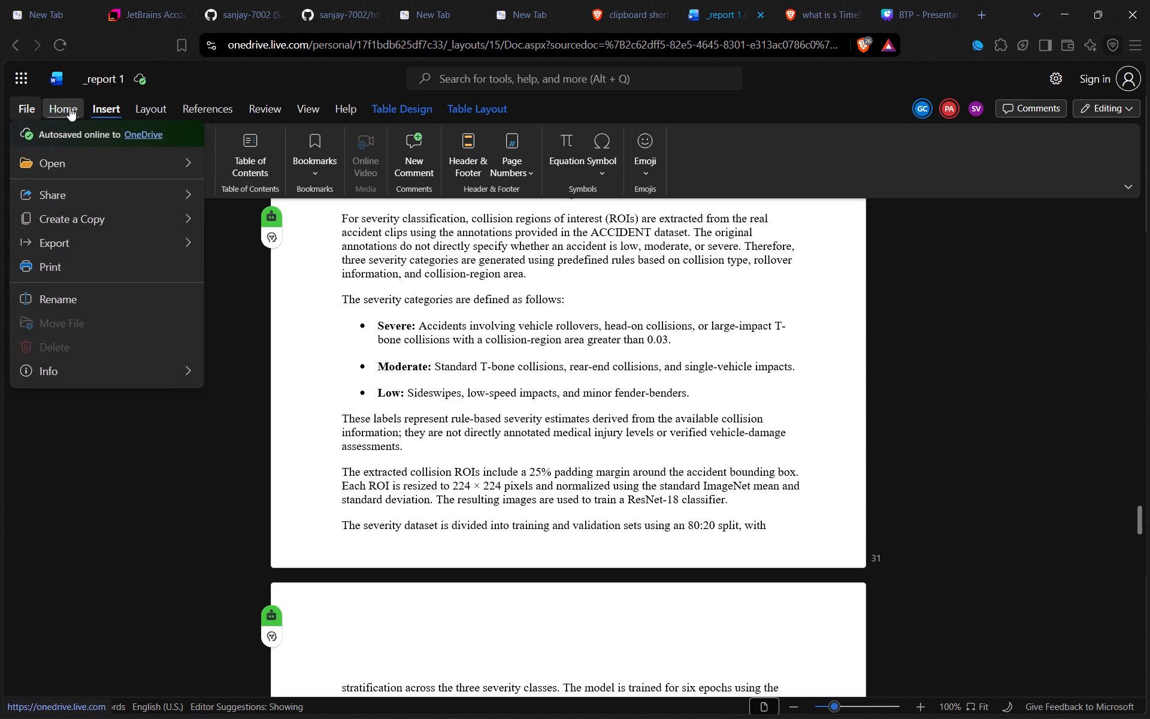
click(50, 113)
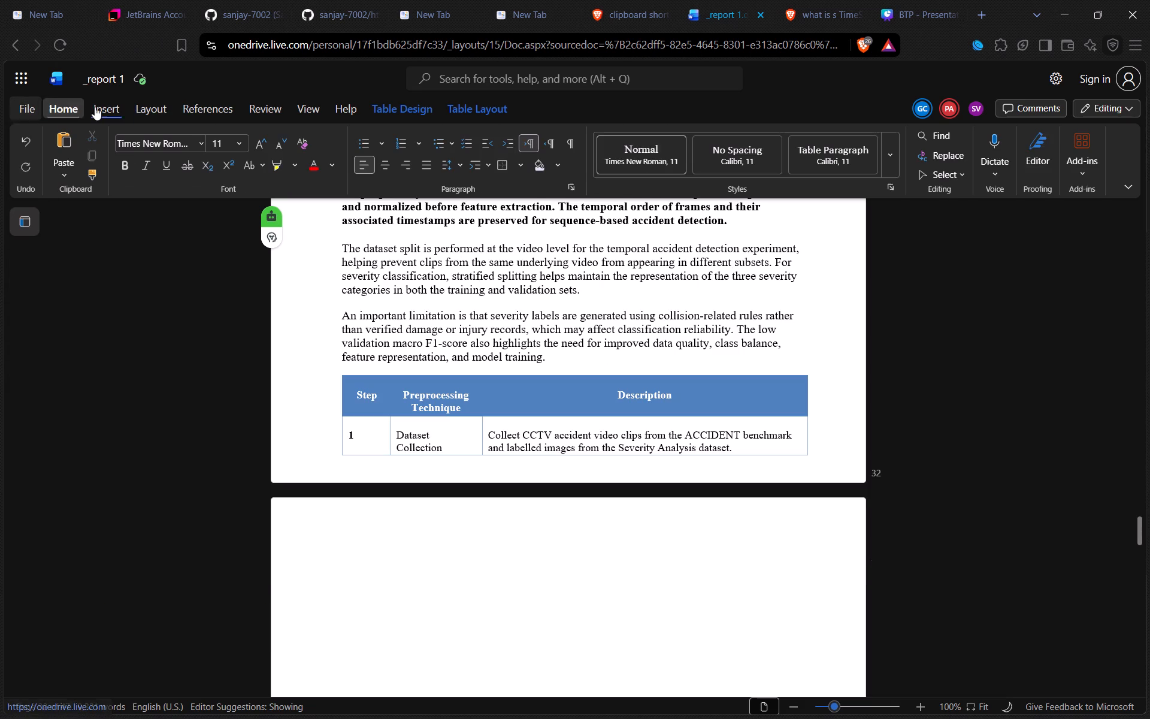
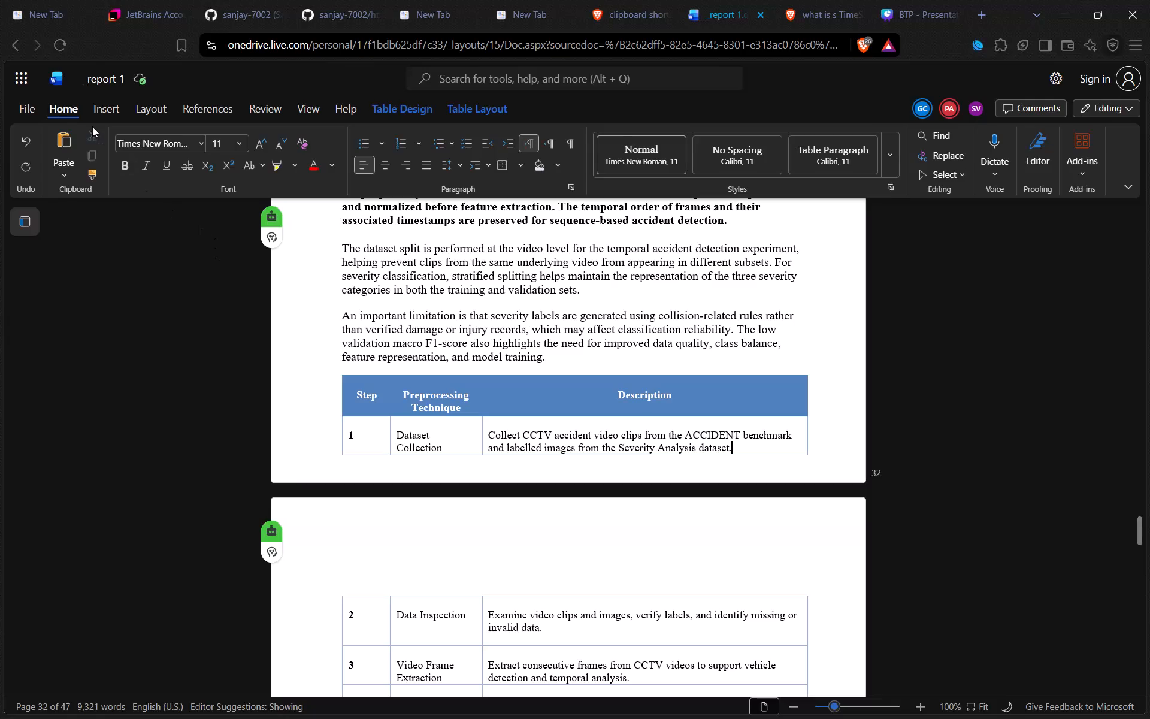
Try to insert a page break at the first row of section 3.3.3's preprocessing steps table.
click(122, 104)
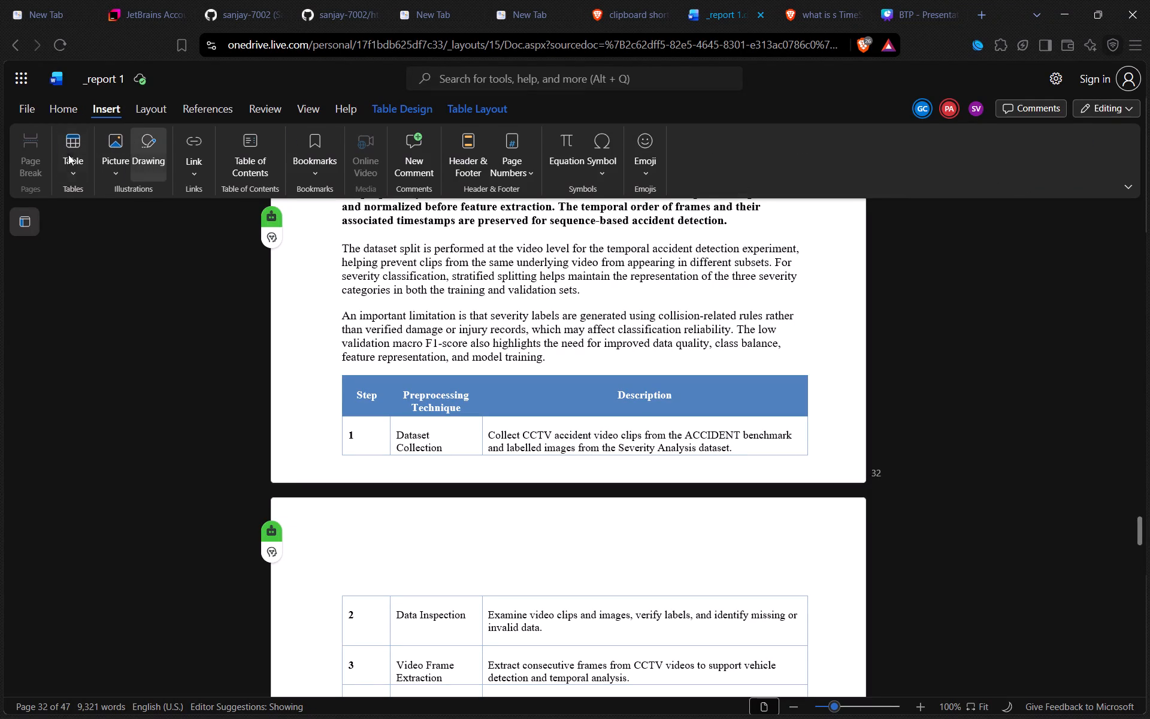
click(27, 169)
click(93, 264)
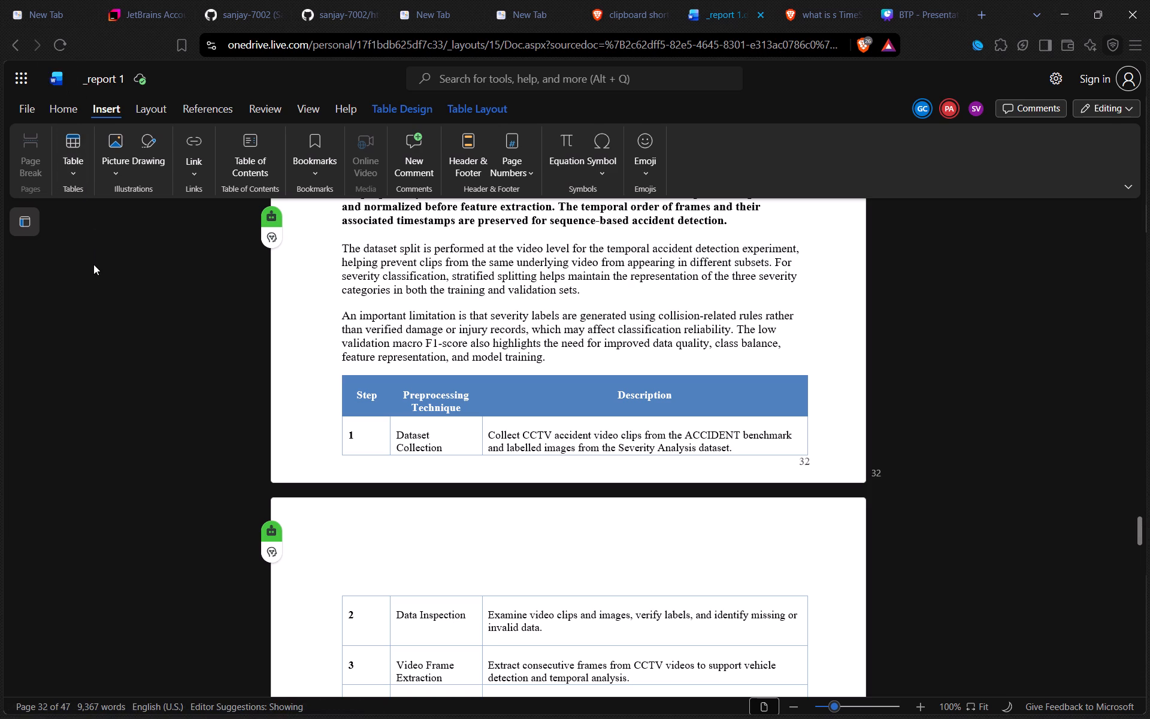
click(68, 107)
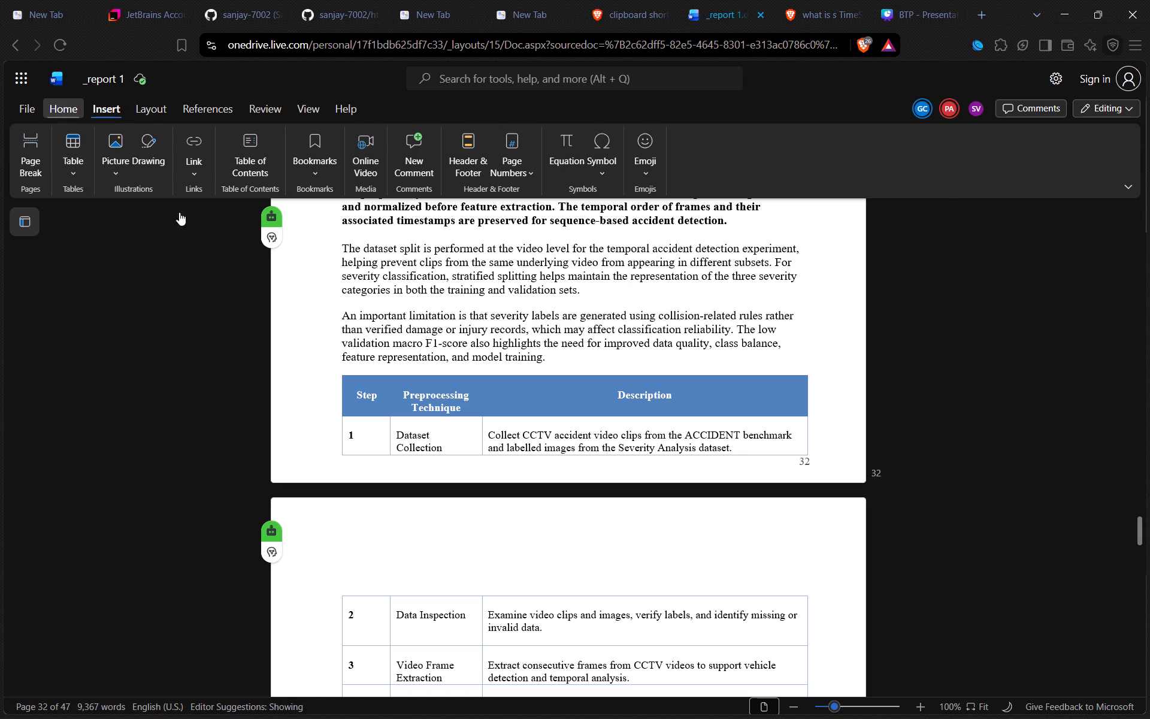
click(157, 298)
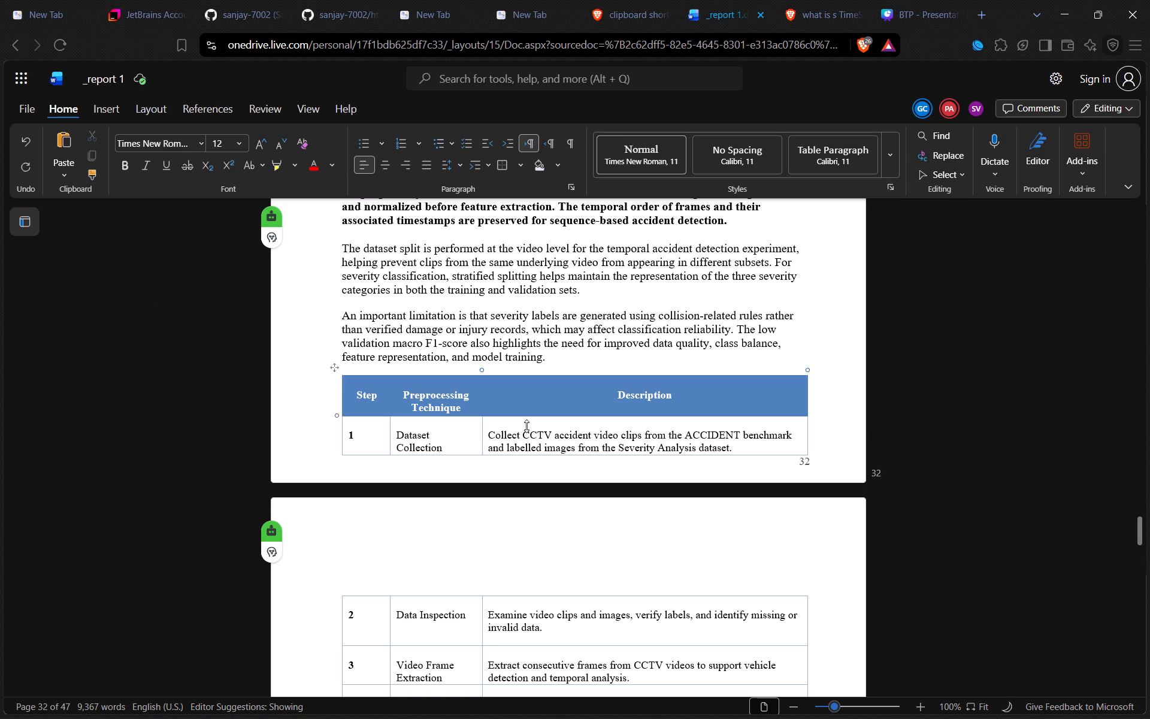
Review the pages from Table 3.4 through the Chapter 4 result figures to the section 4.5 discussion.
scroll(523, 525, up, 5)
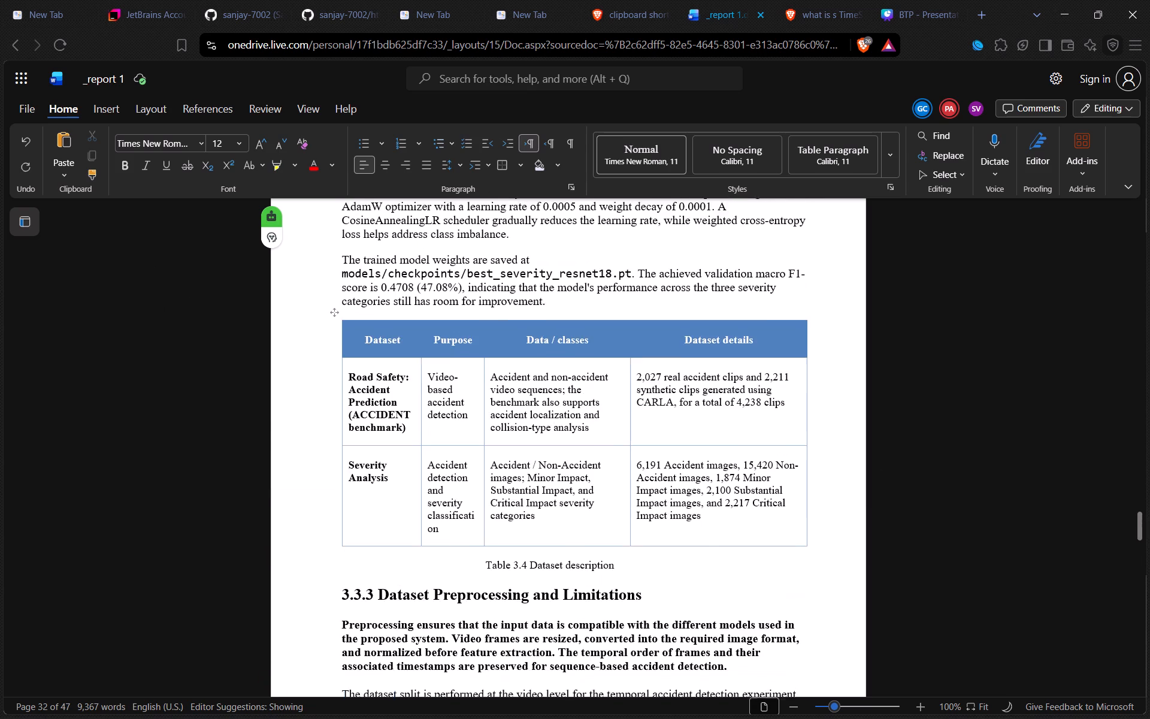
scroll(523, 525, up, 2)
scroll(523, 525, down, 5)
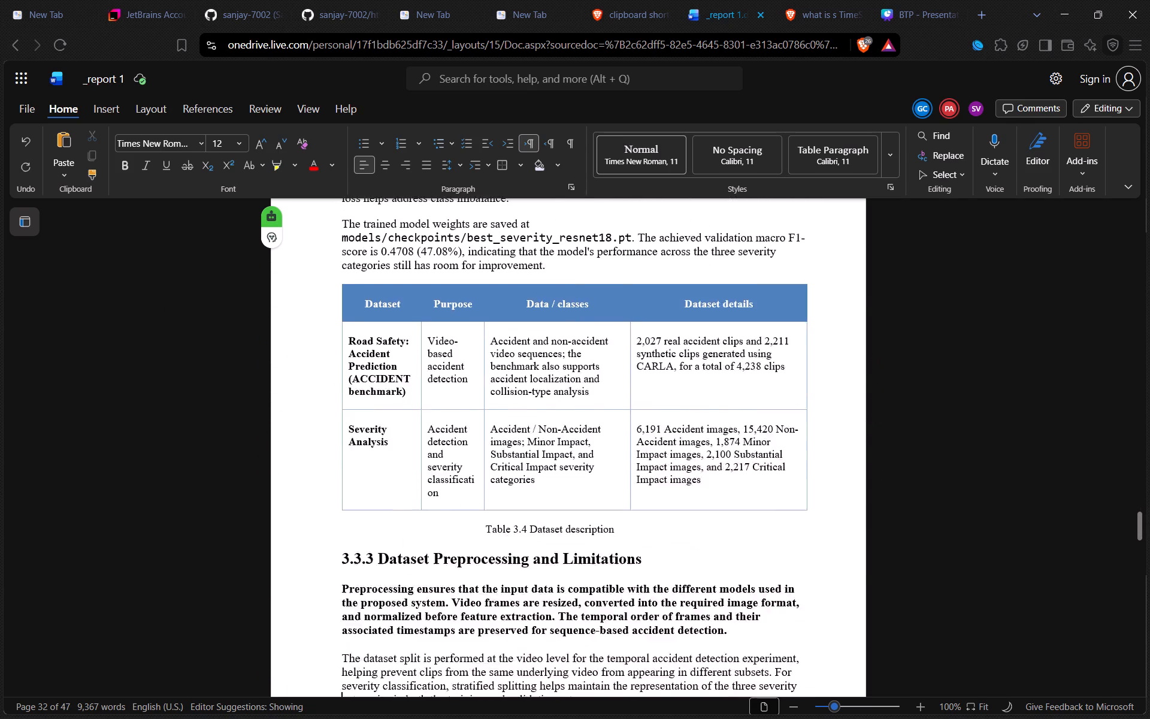
scroll(523, 525, down, 7)
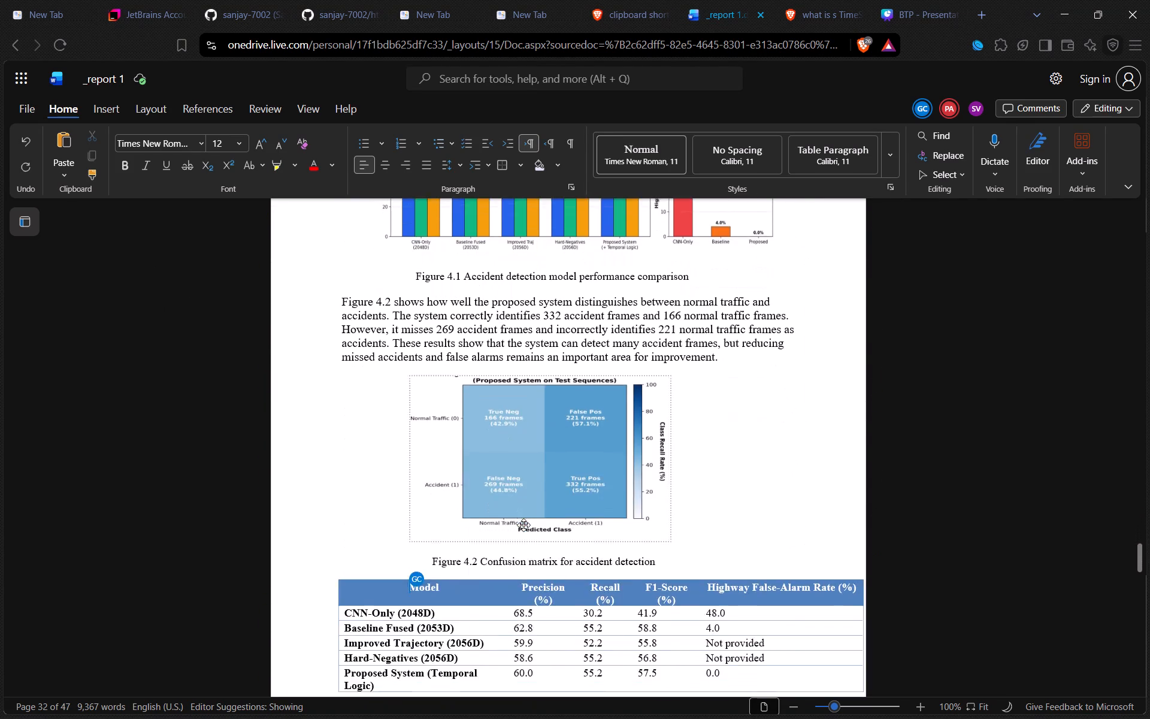
scroll(523, 525, down, 4)
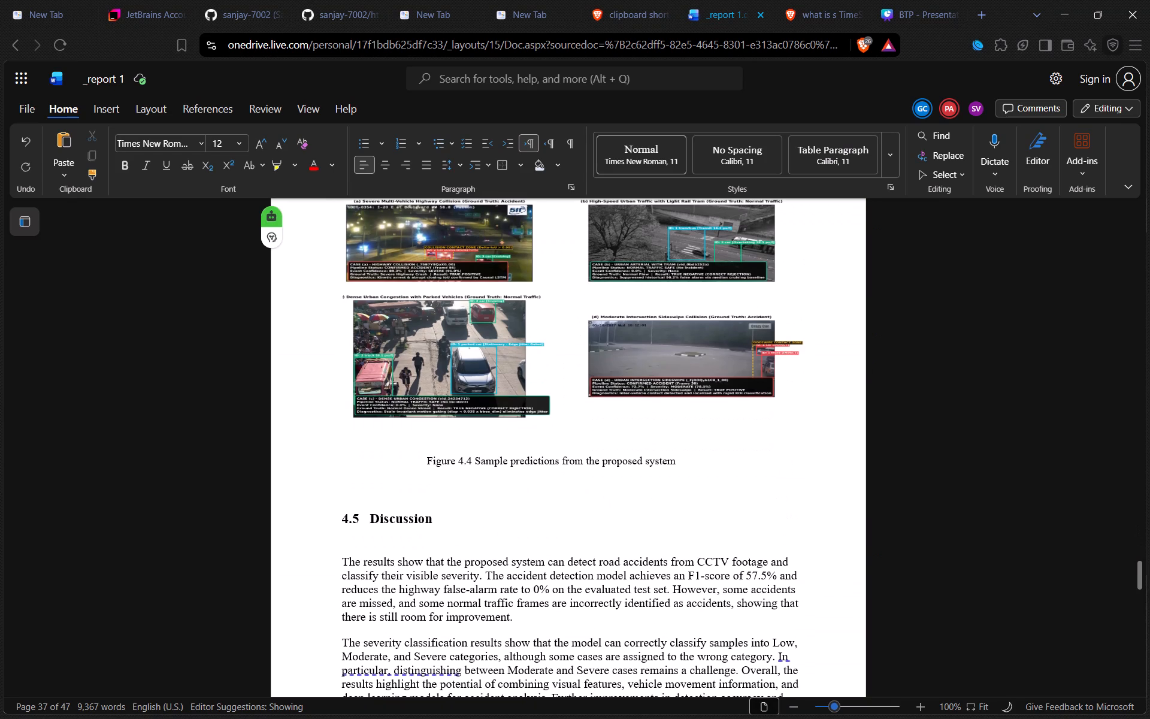
scroll(523, 525, down, 3)
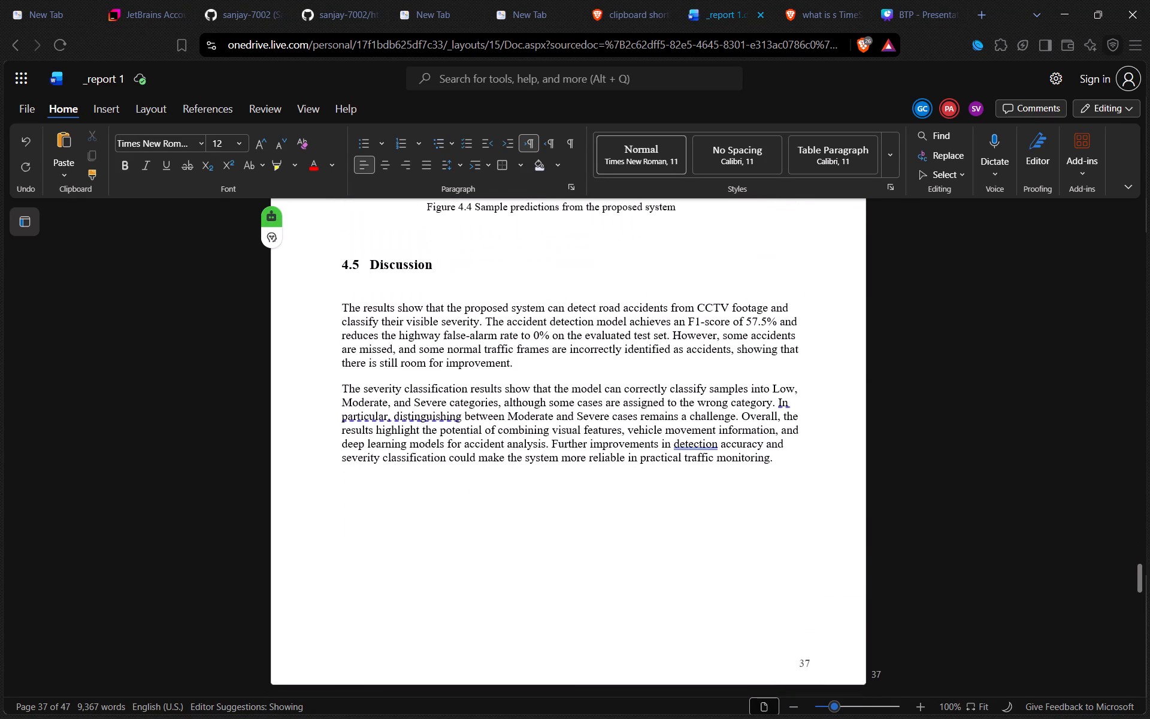
scroll(523, 525, down, 1)
scroll(523, 525, up, 1)
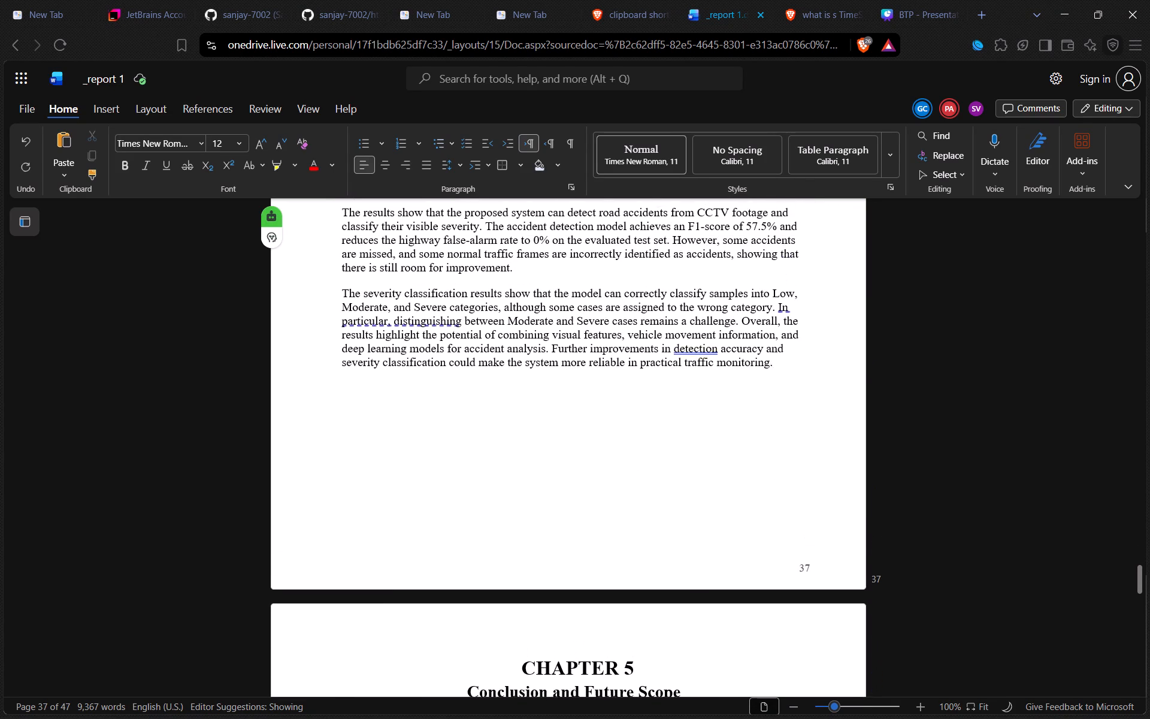
scroll(523, 525, up, 1)
scroll(604, 445, up, 2)
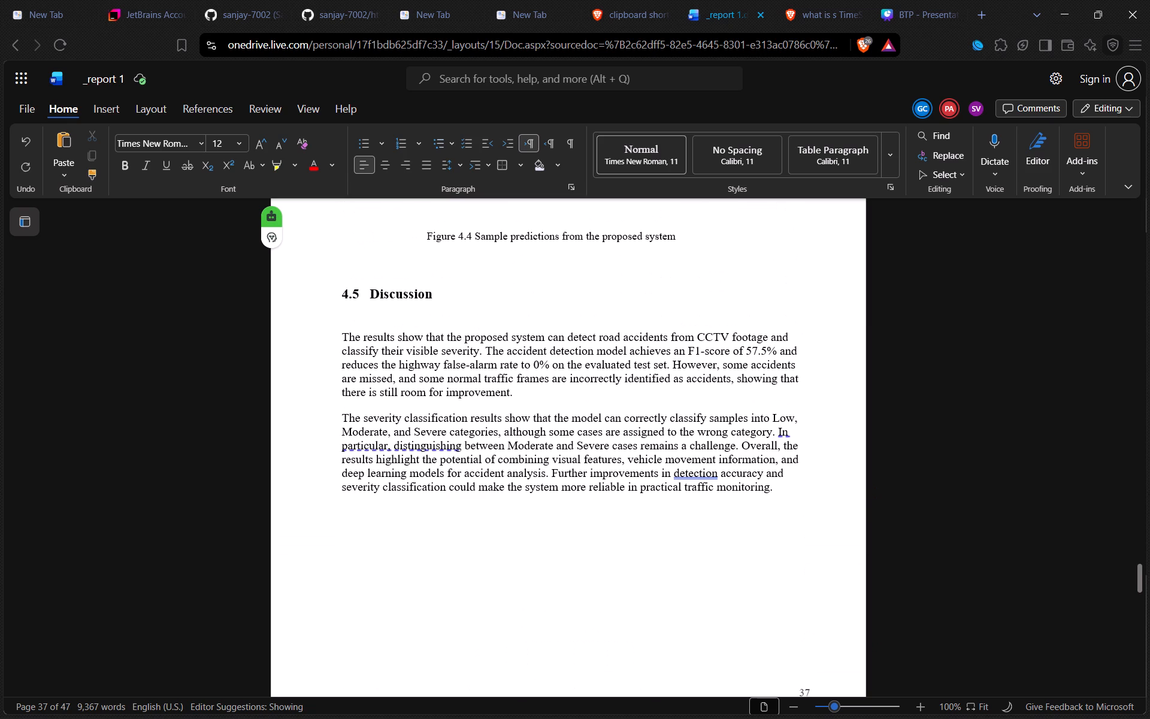
Check the page layout from the end of section 4.5 through Chapter 5 to the References page, returning to section 4.5.
scroll(604, 445, down, 1)
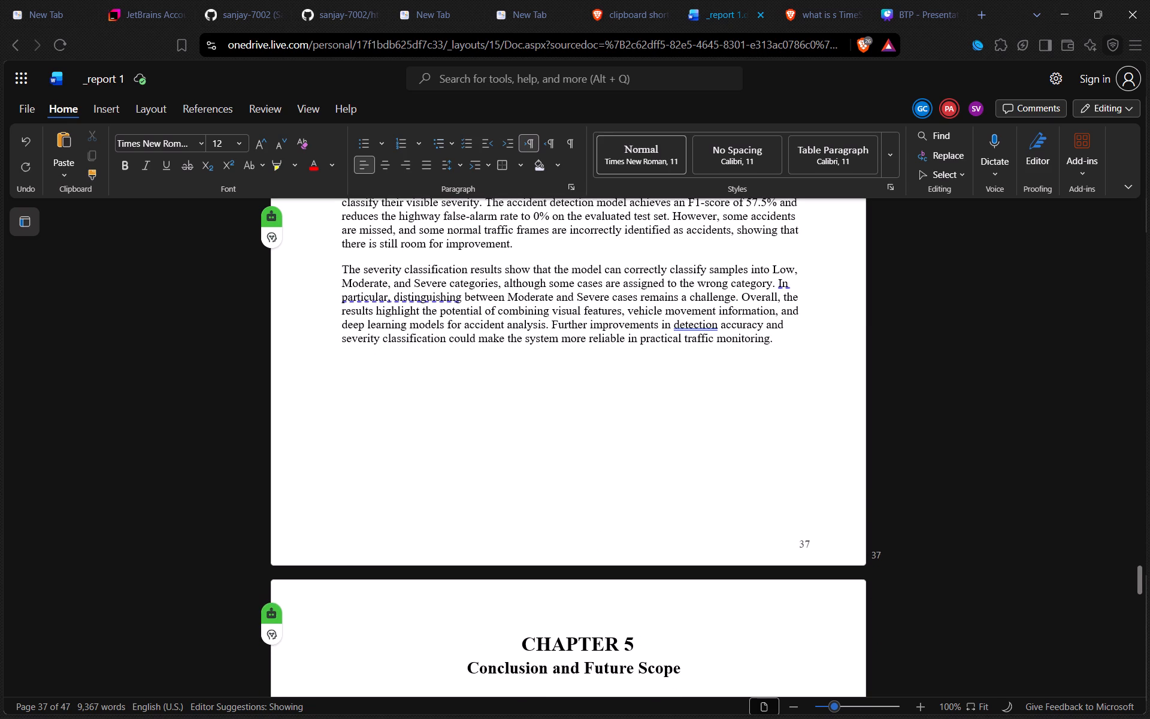
scroll(604, 445, down, 3)
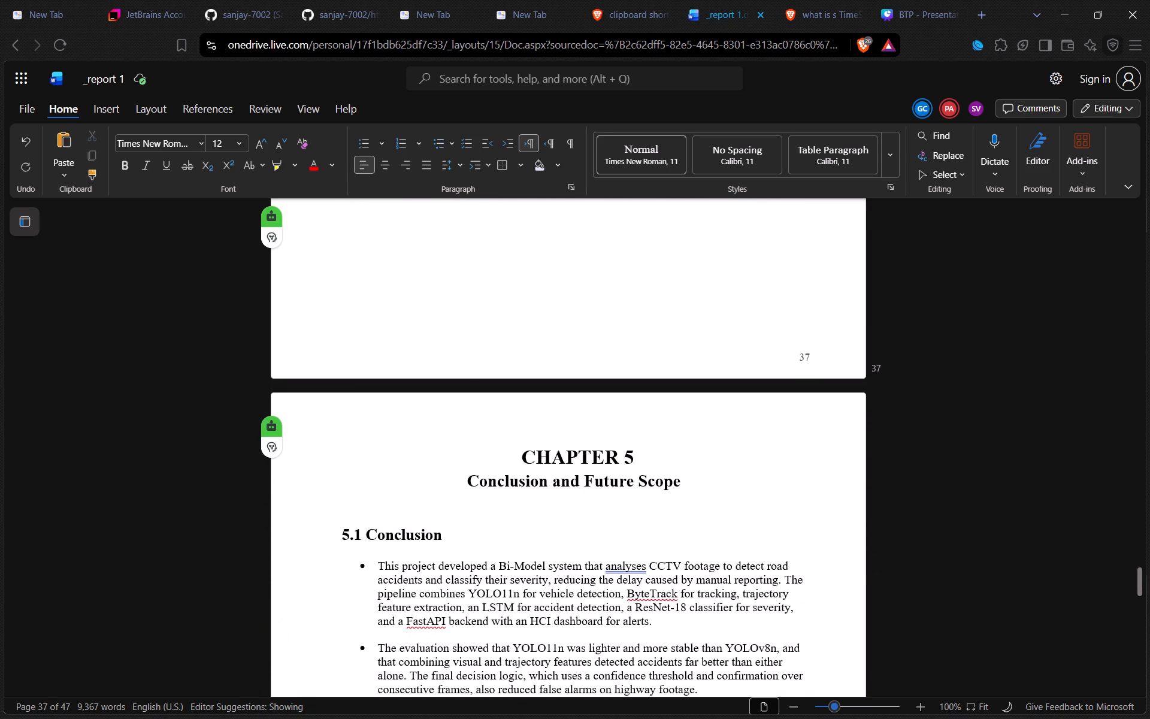
scroll(604, 445, down, 2)
scroll(604, 445, up, 1)
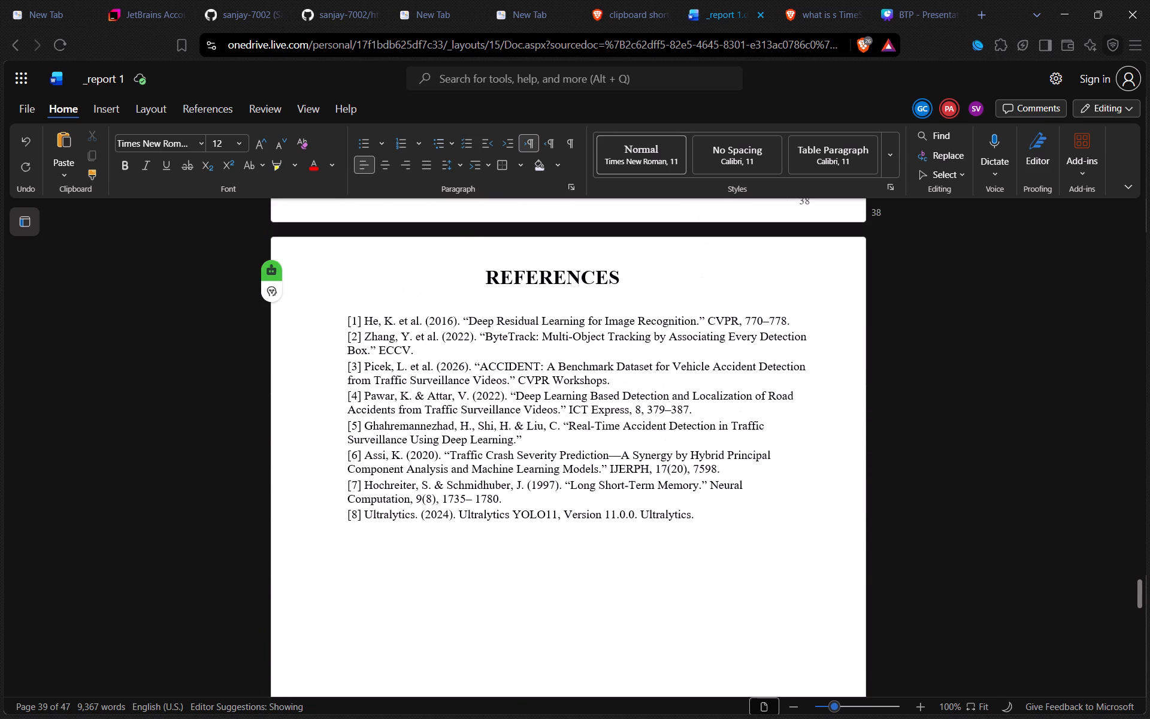
scroll(604, 445, down, 1)
scroll(604, 445, up, 2)
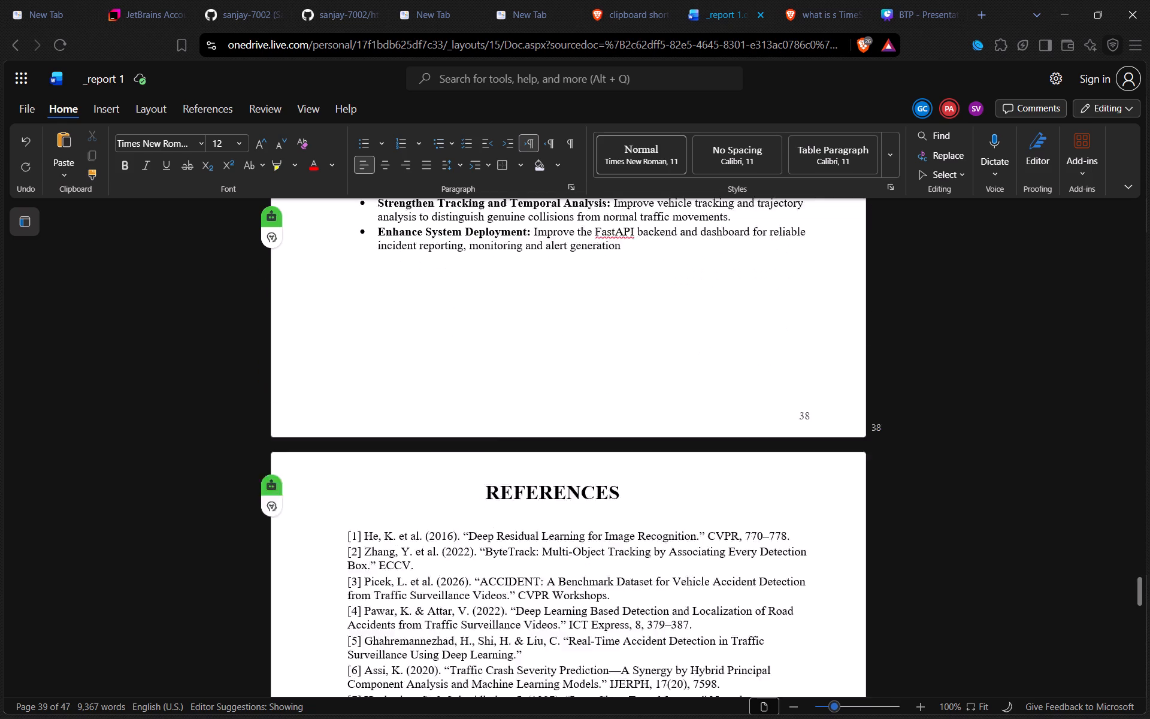
scroll(604, 445, up, 7)
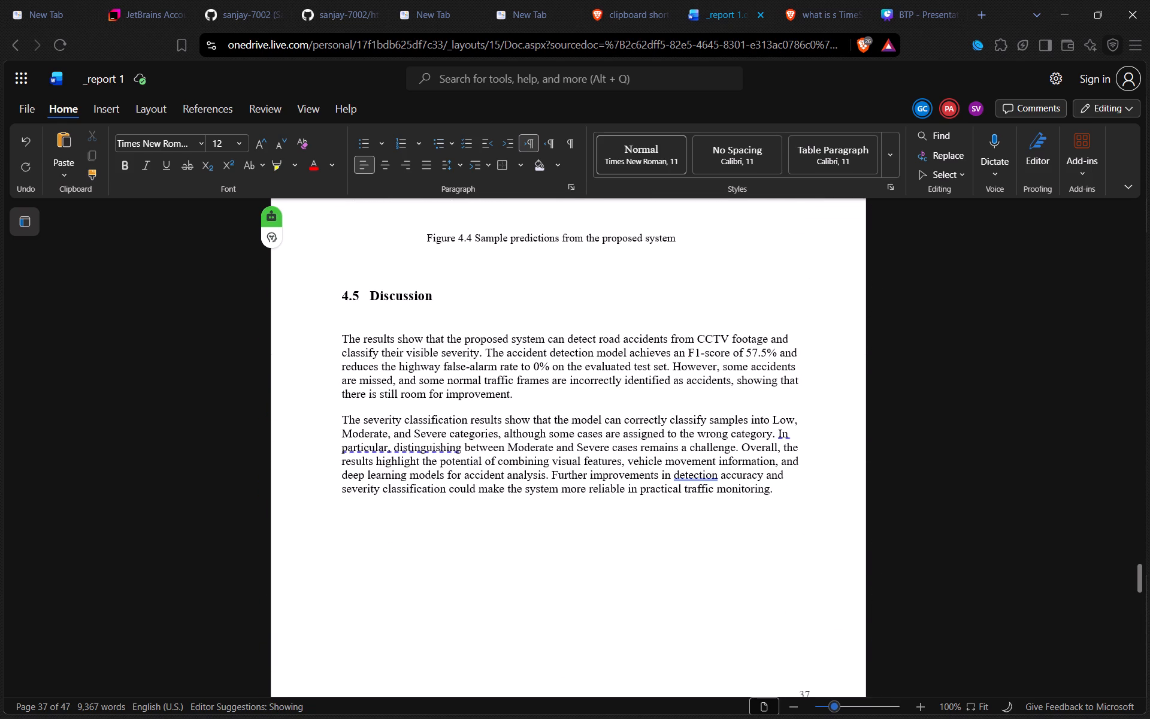
scroll(604, 445, up, 2)
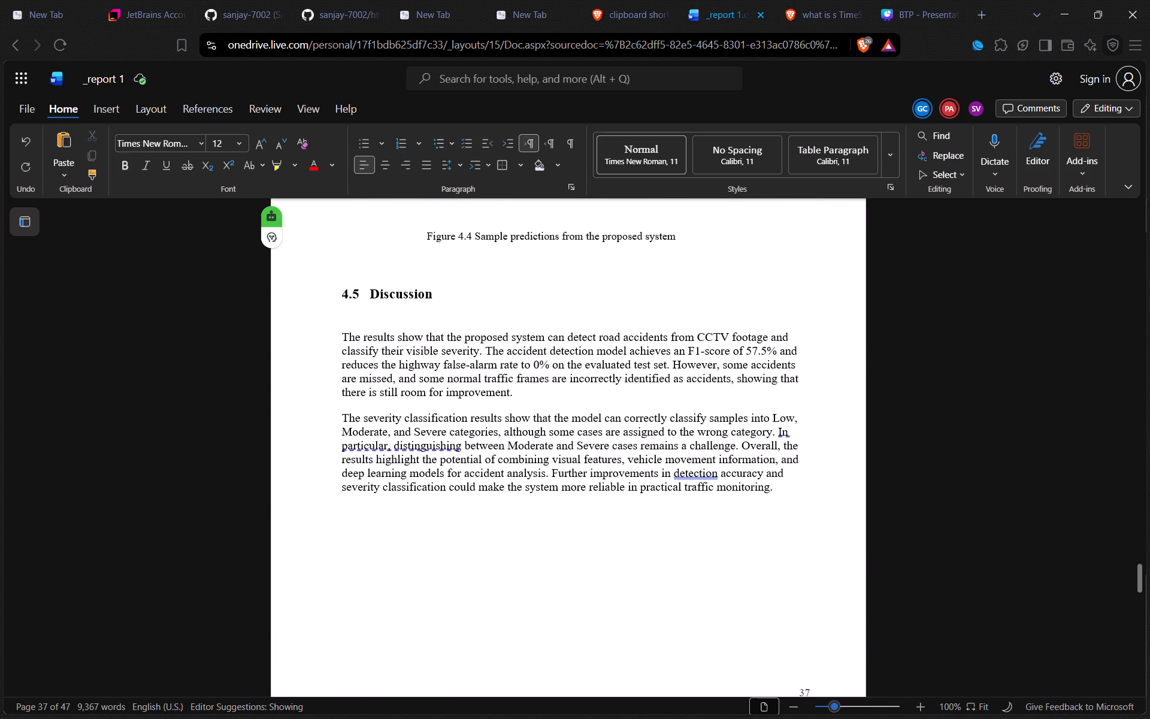
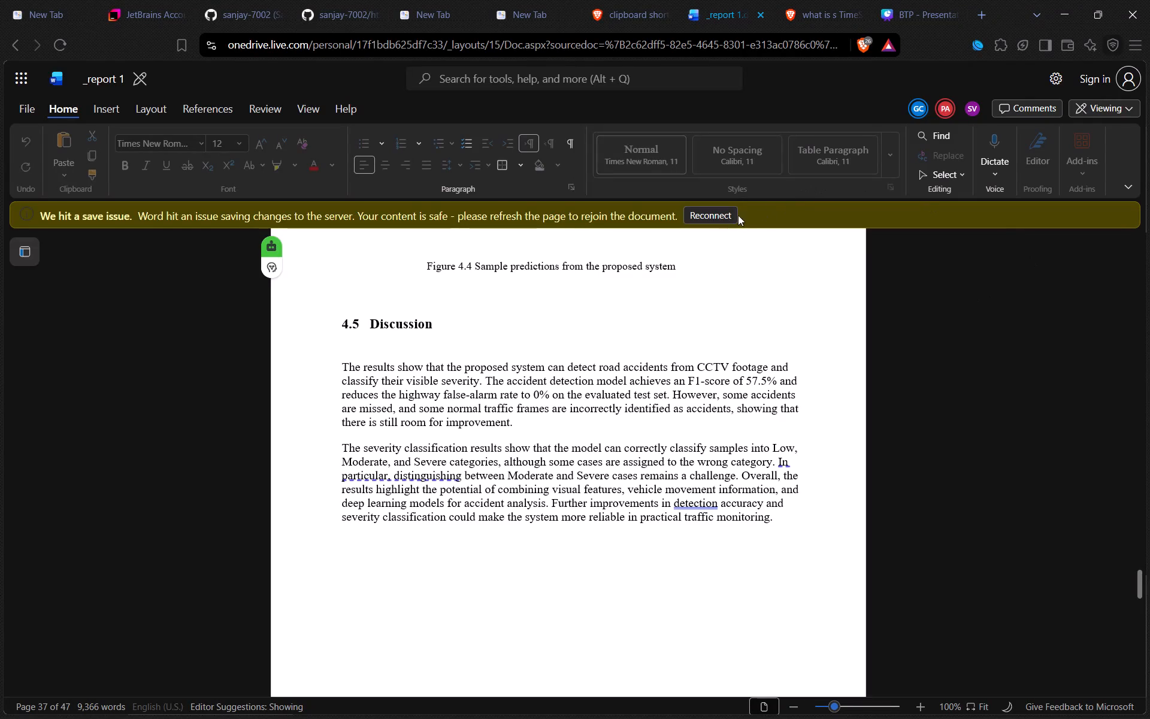
Reconnect to the shared report document so that the editing session is rejoined.
click(715, 218)
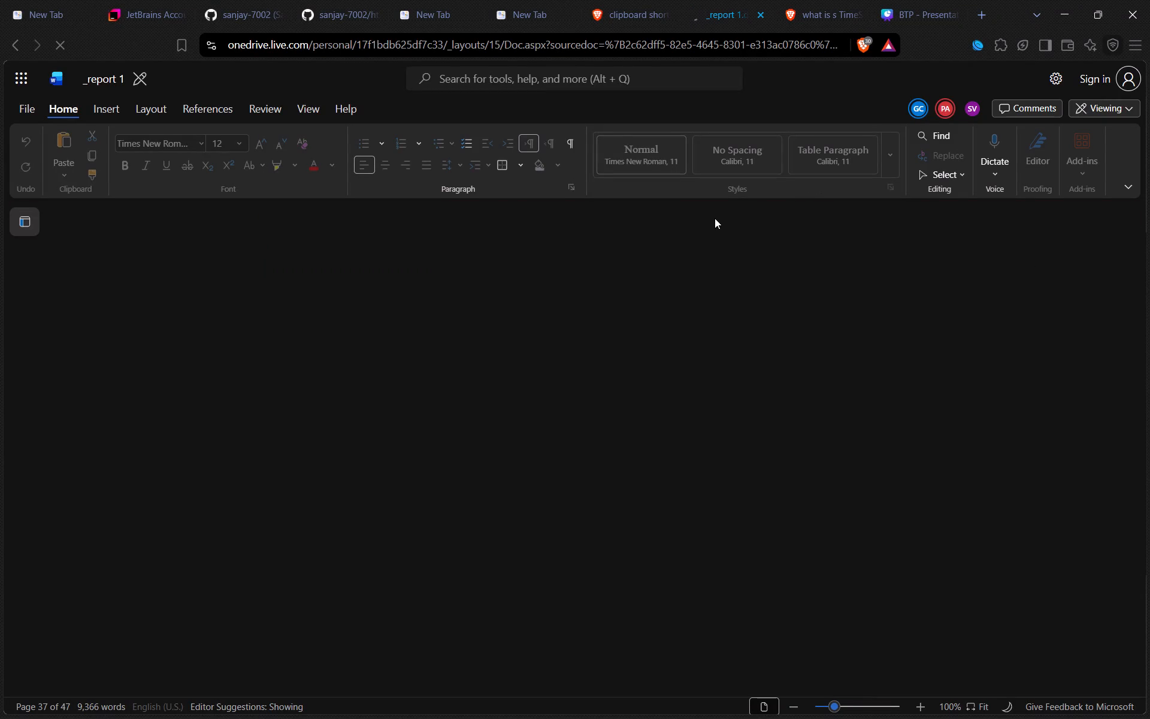
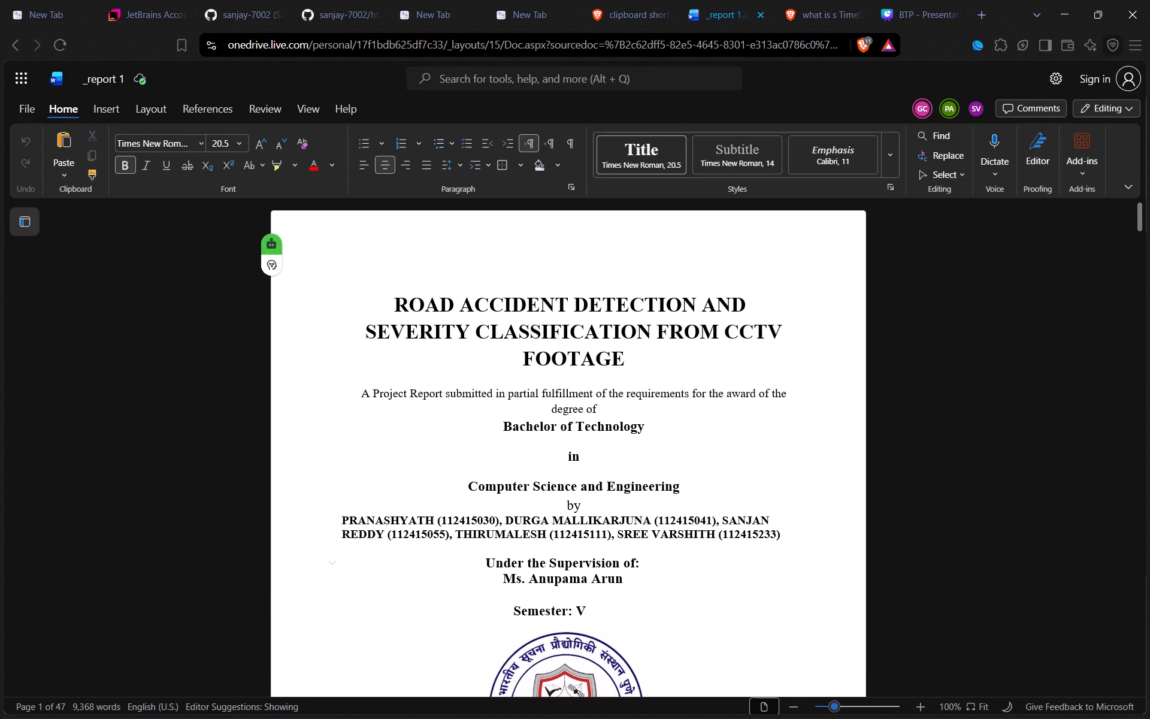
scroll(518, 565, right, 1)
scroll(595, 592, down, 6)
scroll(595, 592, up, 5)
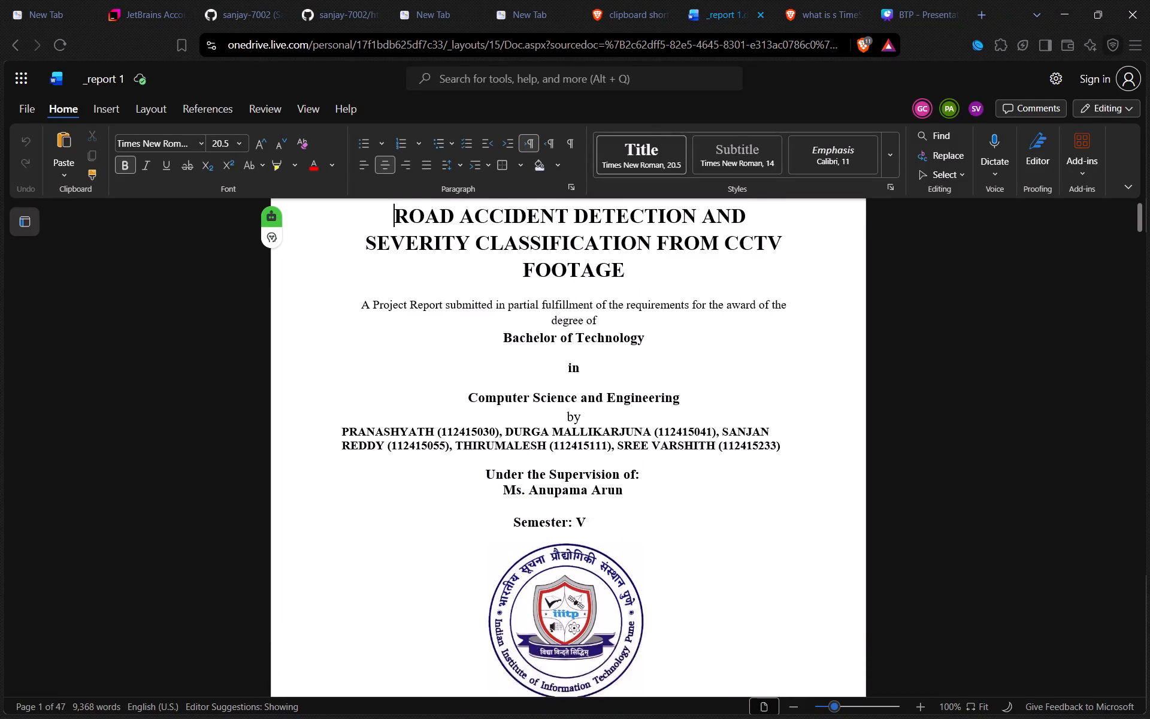
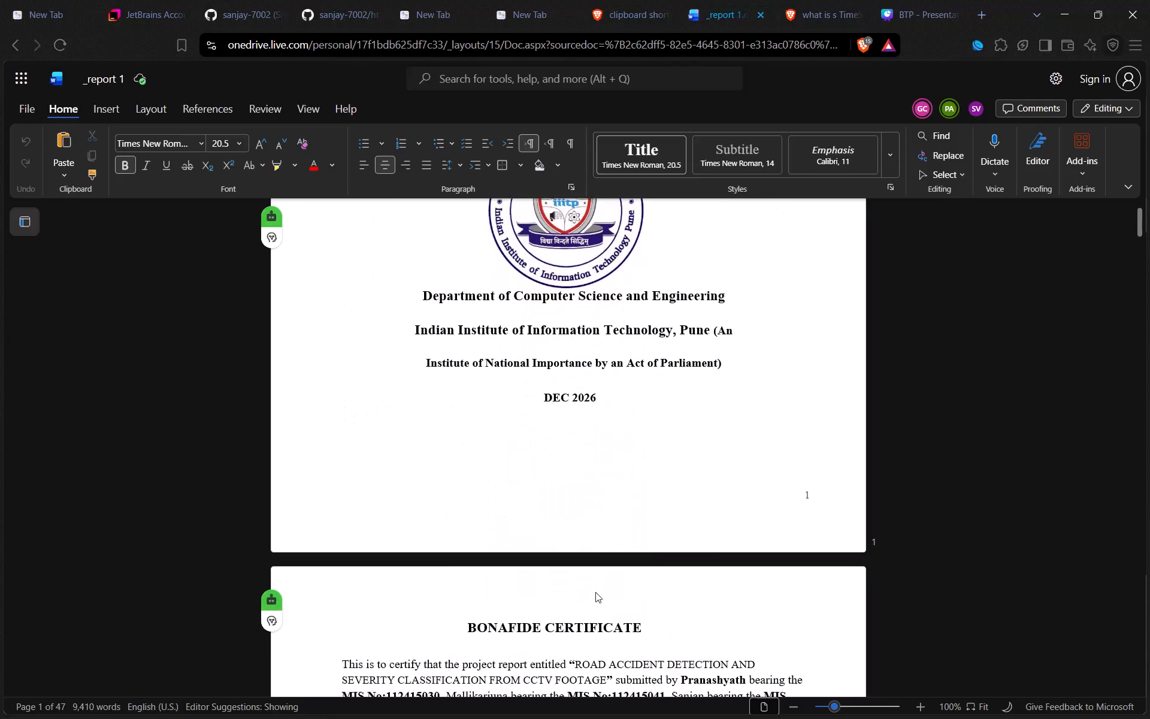
Review the report's front-matter pages from the cover page through to the table of contents.
scroll(595, 592, down, 1)
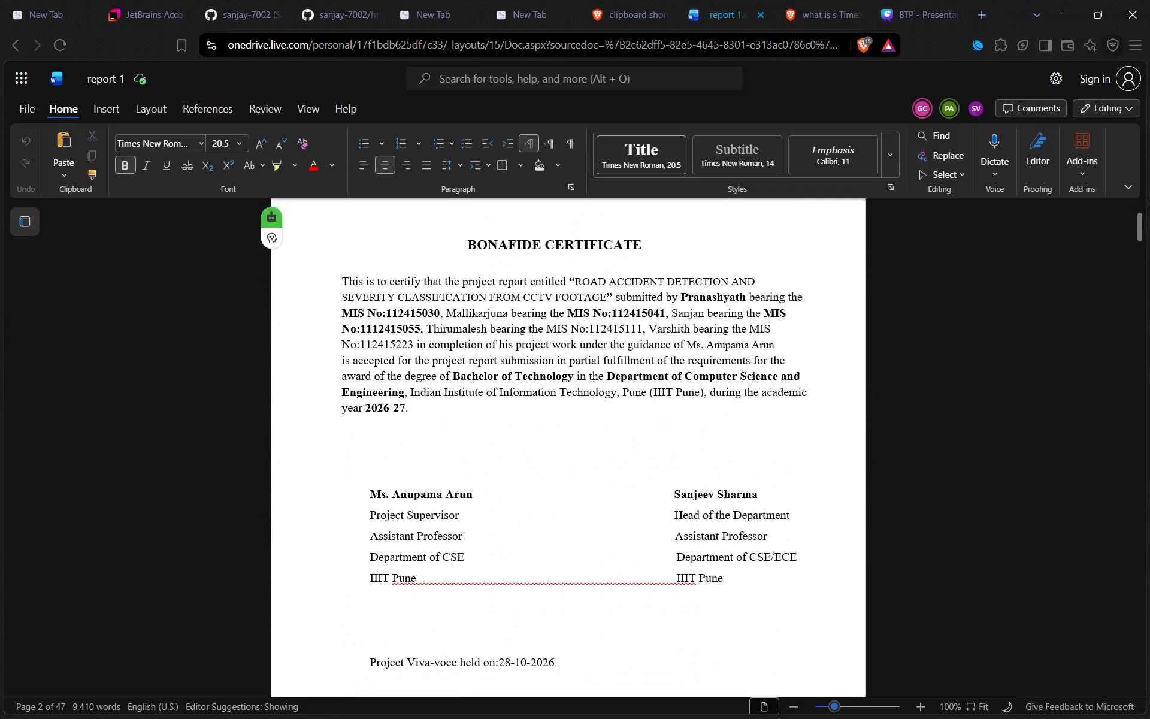
scroll(595, 592, down, 8)
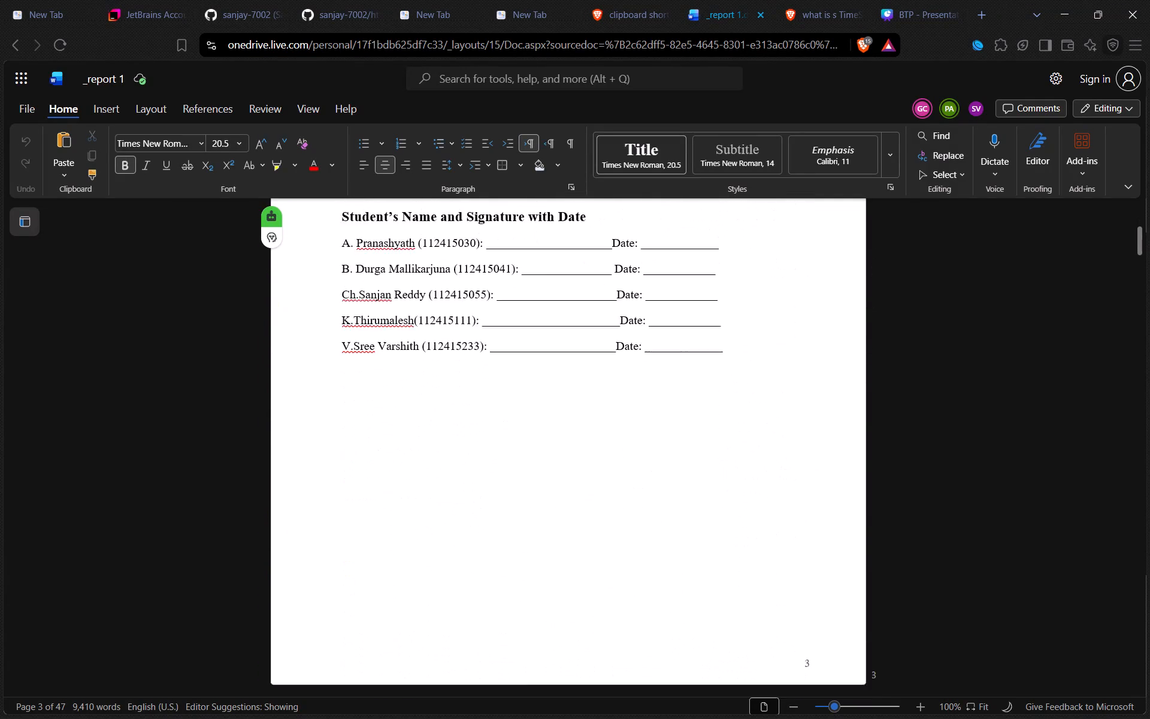
scroll(595, 592, down, 7)
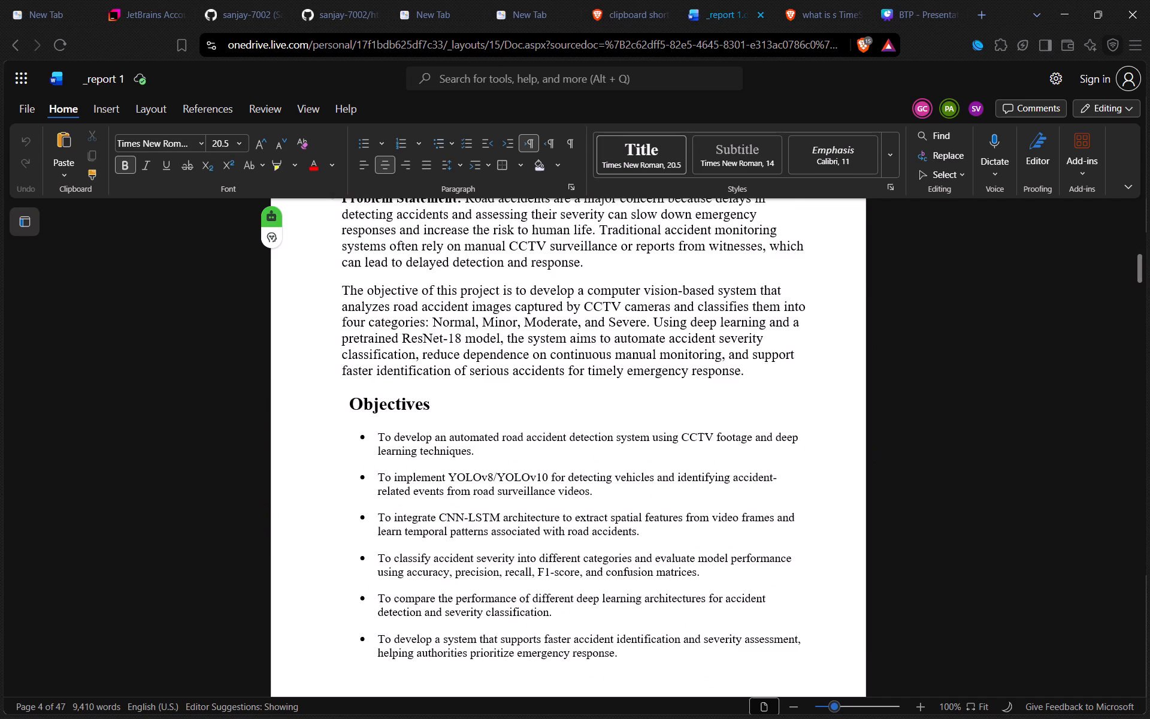
scroll(595, 592, down, 7)
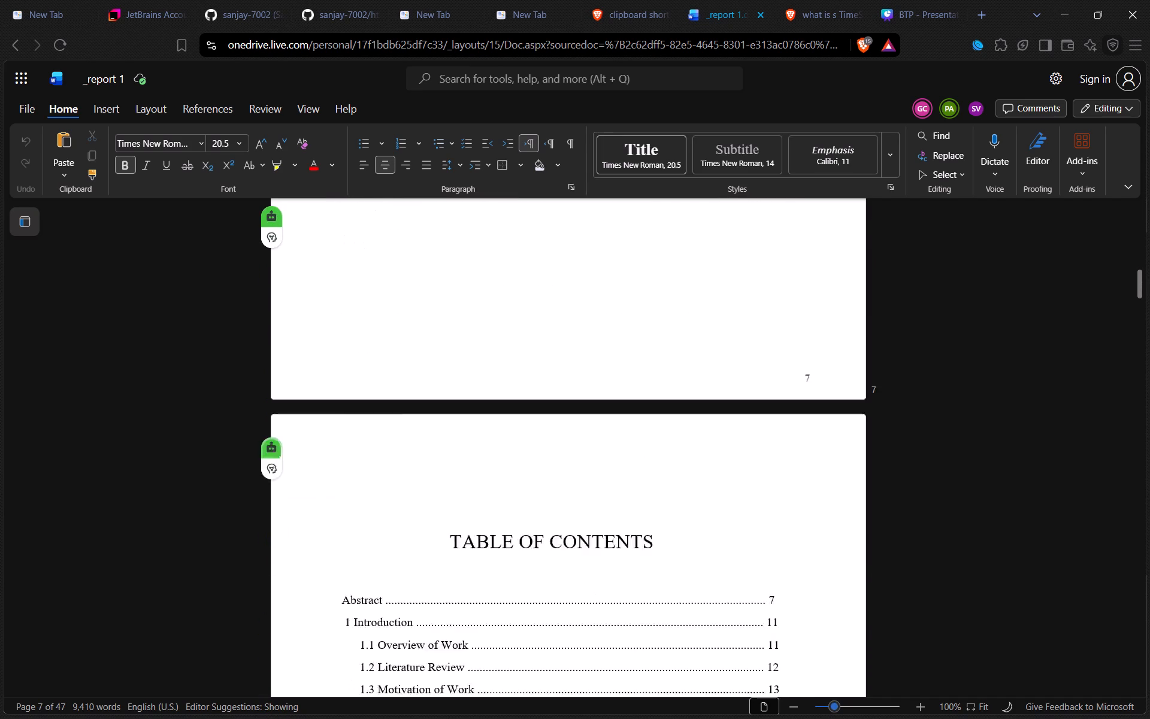
scroll(595, 592, down, 2)
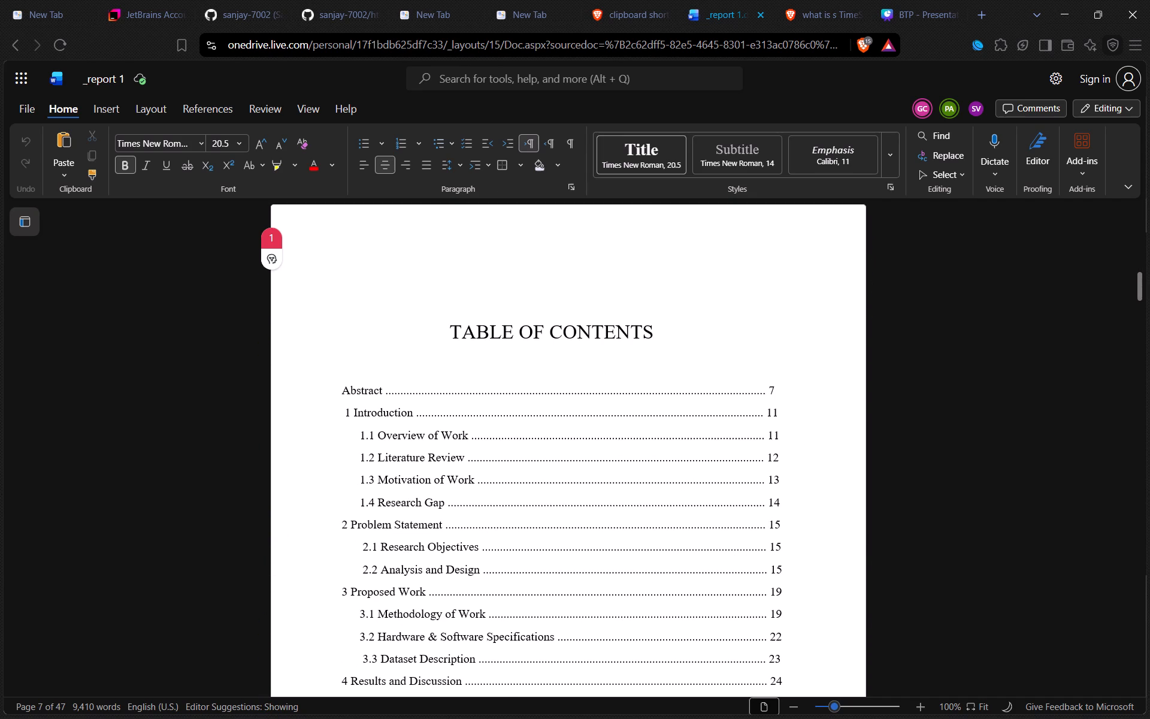
scroll(595, 592, down, 1)
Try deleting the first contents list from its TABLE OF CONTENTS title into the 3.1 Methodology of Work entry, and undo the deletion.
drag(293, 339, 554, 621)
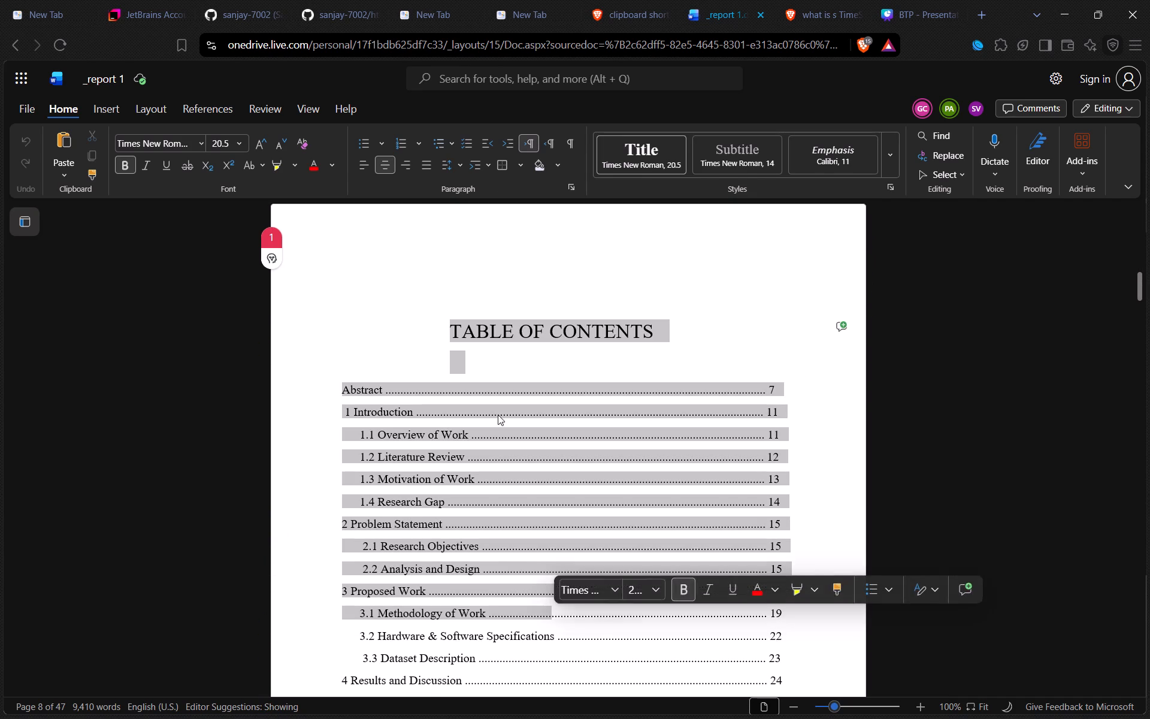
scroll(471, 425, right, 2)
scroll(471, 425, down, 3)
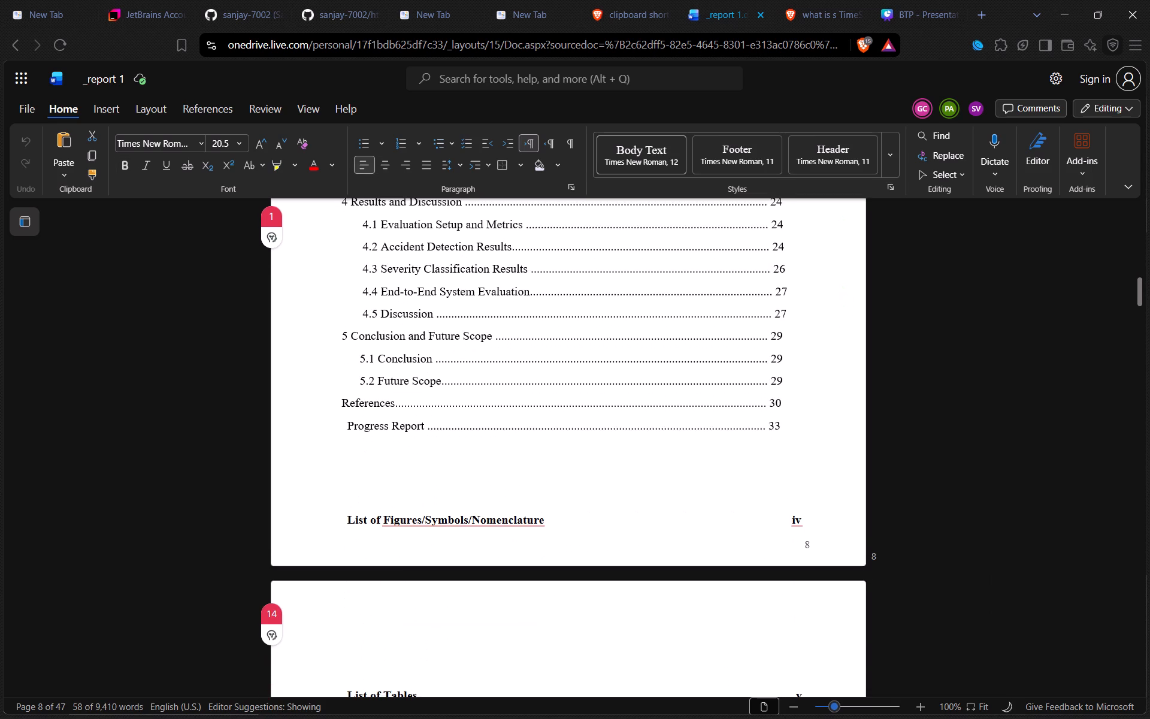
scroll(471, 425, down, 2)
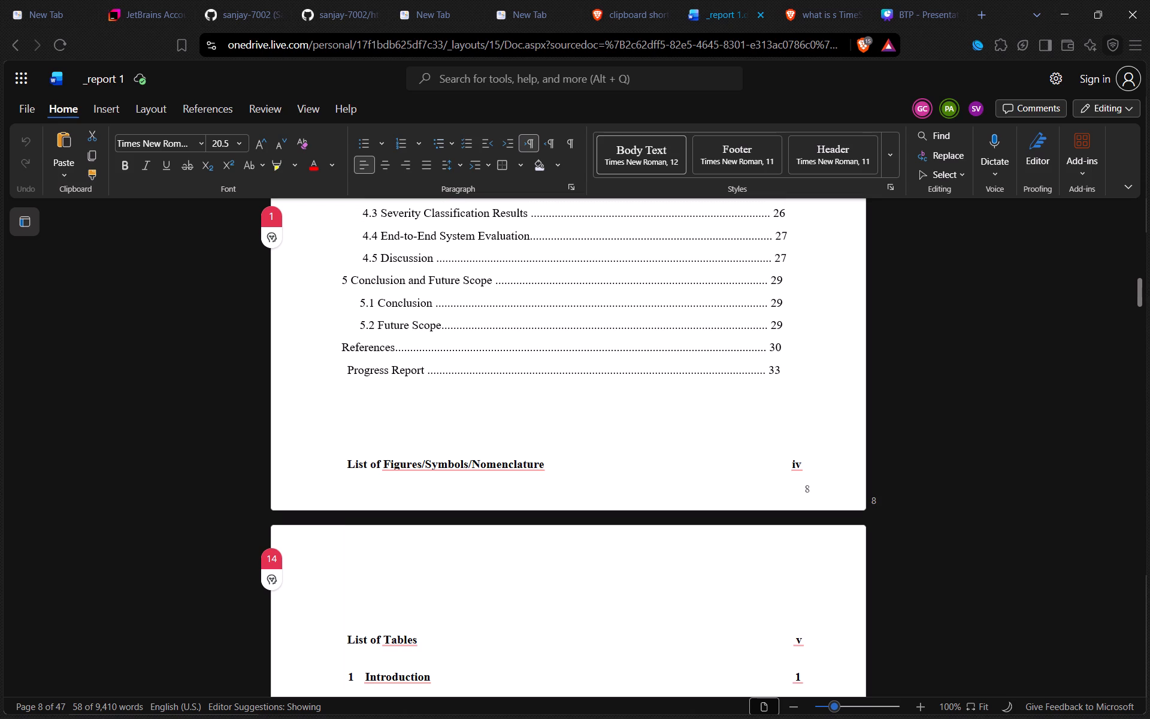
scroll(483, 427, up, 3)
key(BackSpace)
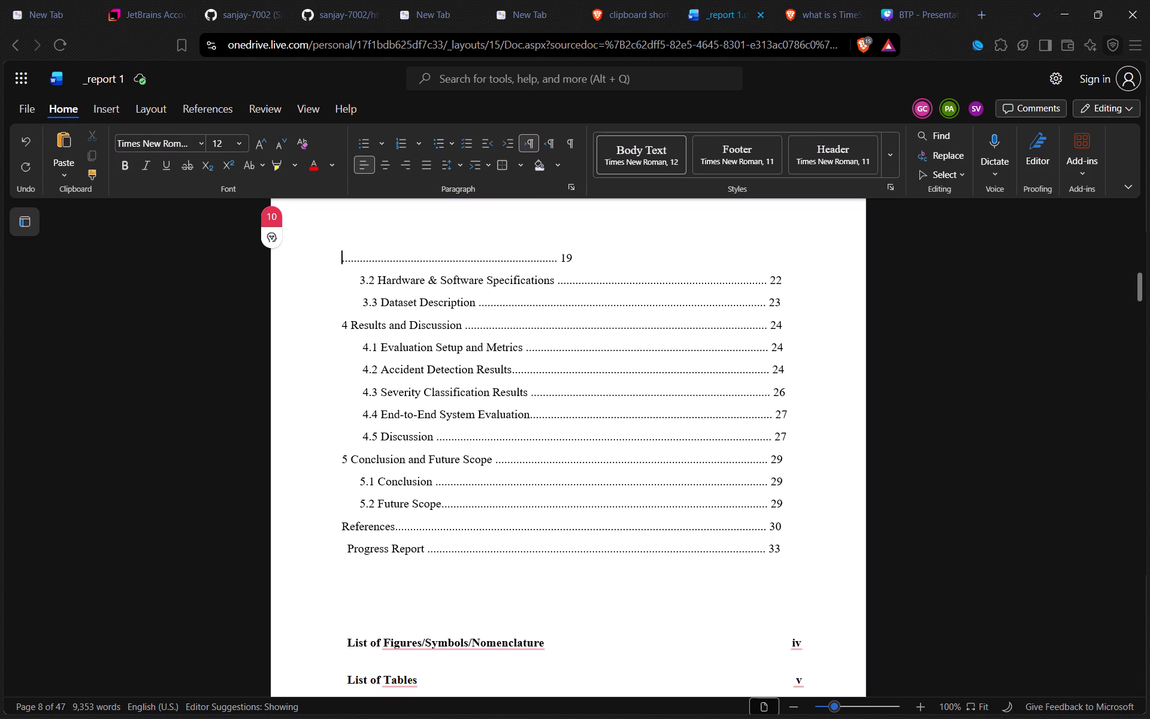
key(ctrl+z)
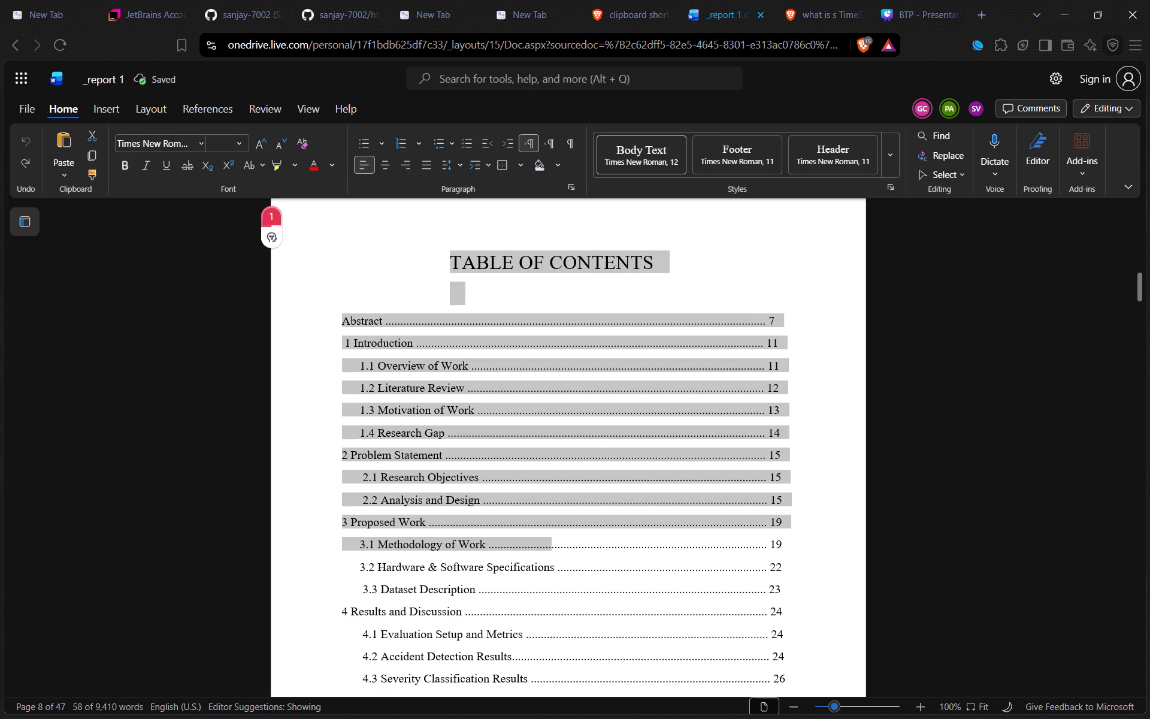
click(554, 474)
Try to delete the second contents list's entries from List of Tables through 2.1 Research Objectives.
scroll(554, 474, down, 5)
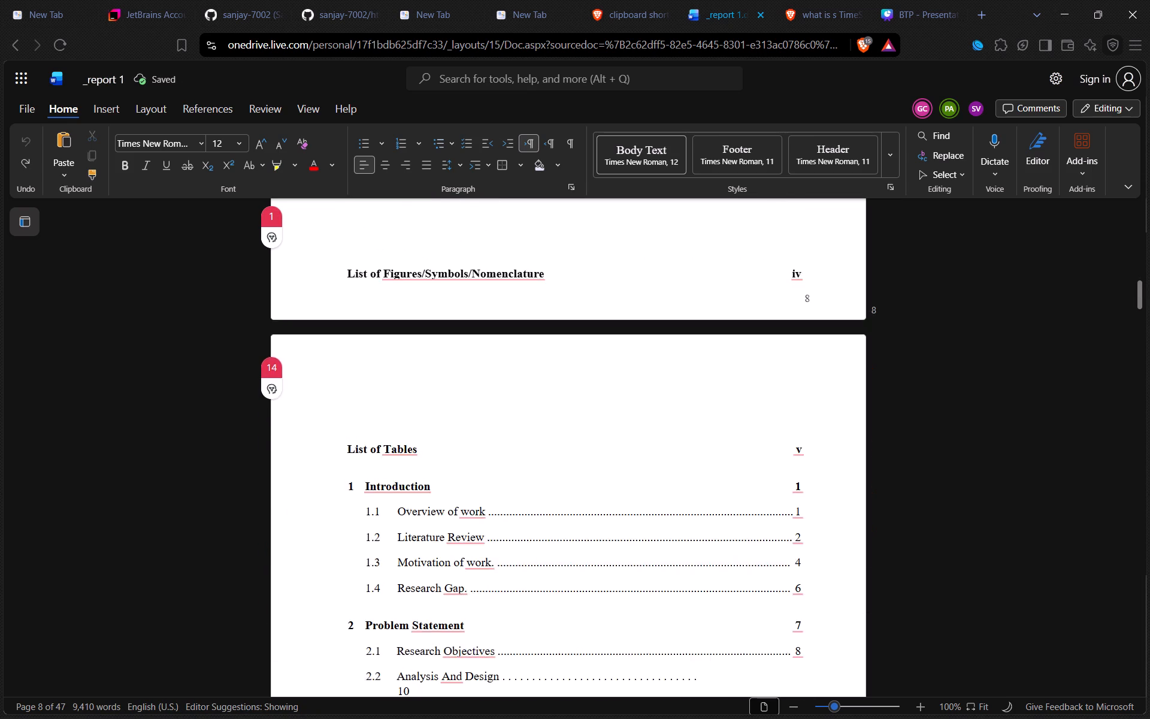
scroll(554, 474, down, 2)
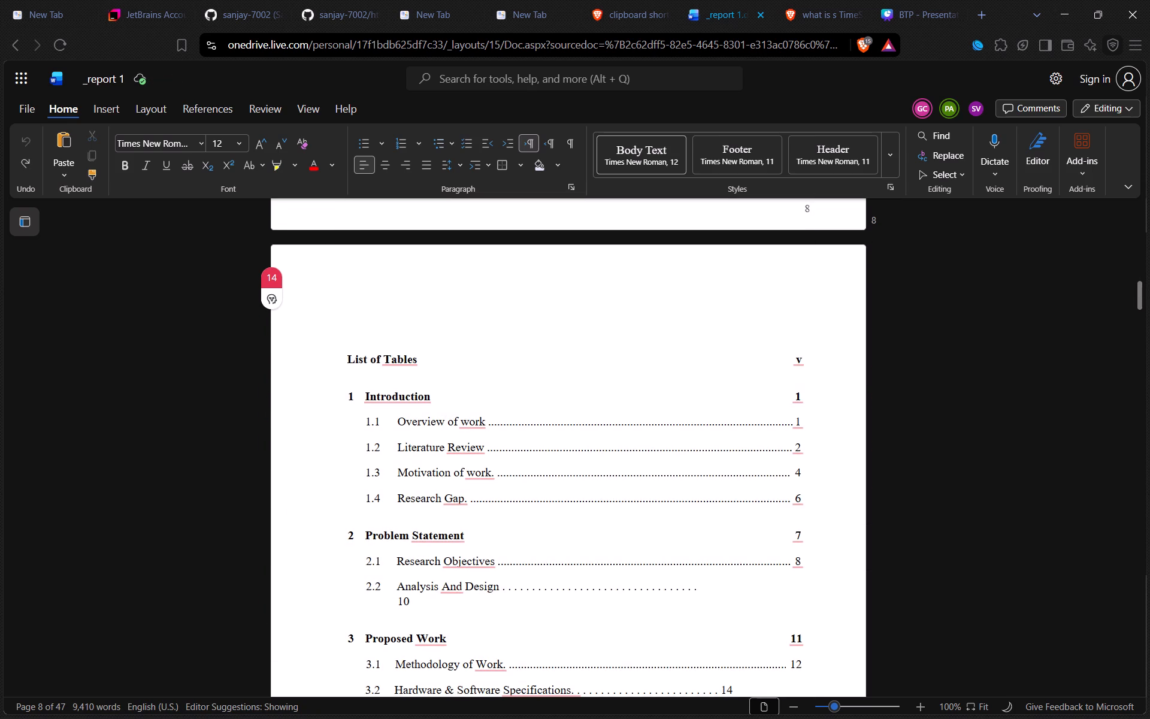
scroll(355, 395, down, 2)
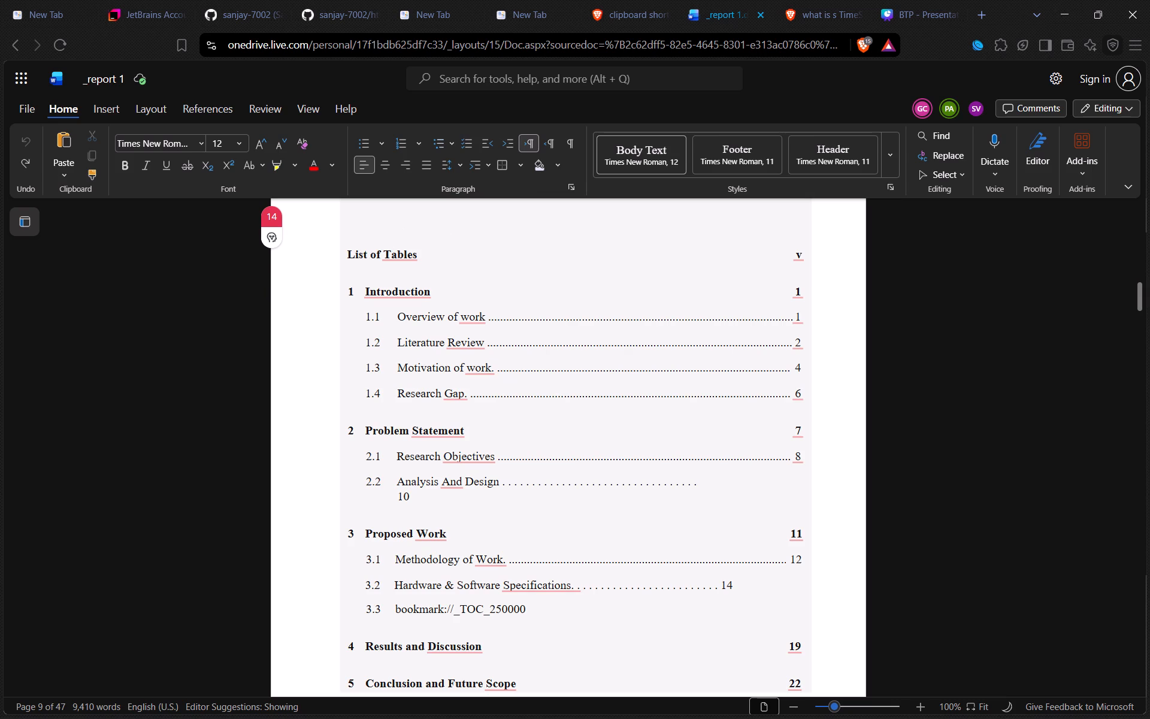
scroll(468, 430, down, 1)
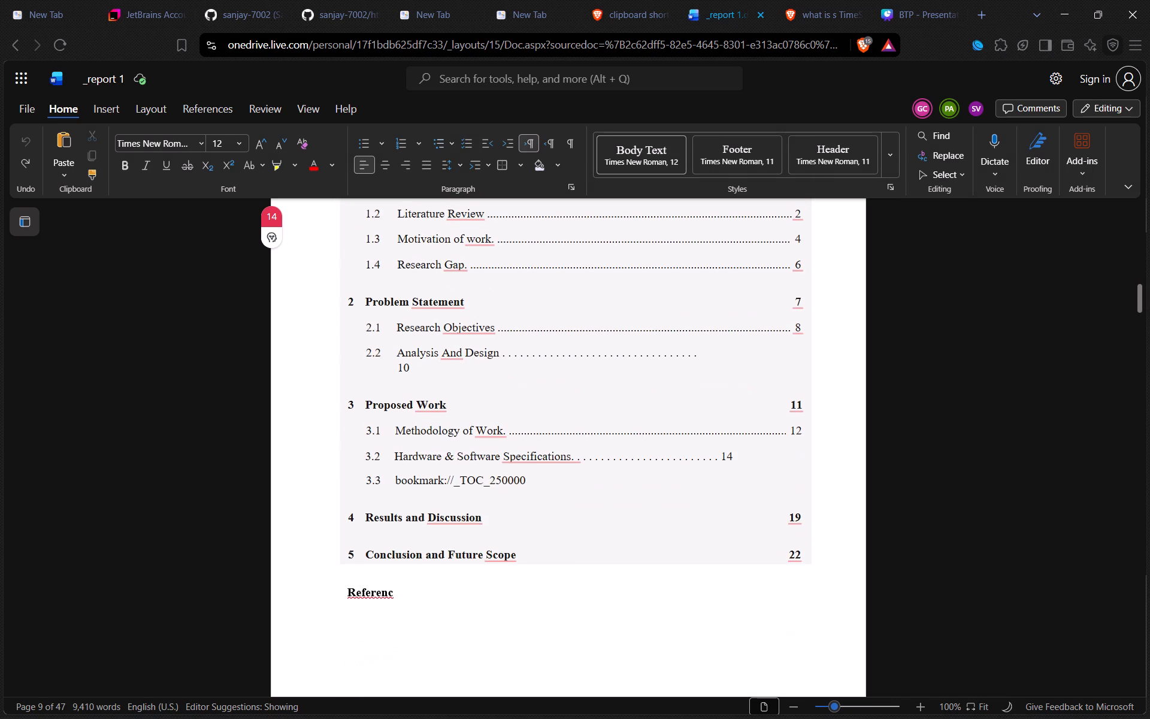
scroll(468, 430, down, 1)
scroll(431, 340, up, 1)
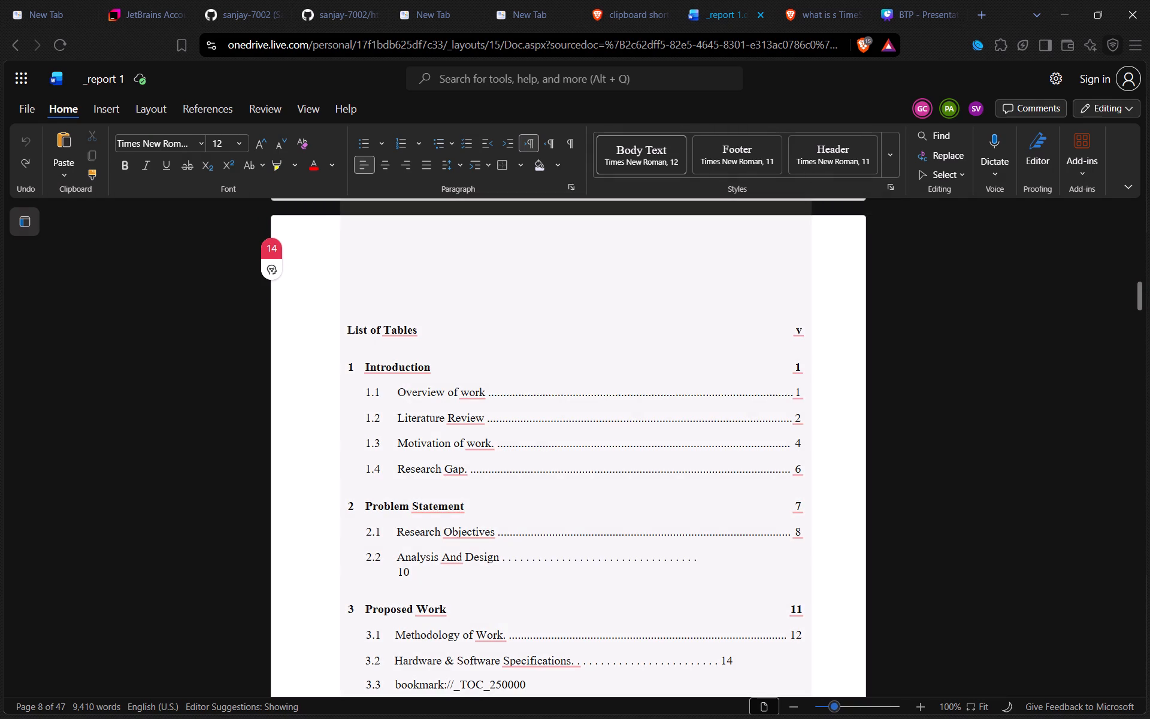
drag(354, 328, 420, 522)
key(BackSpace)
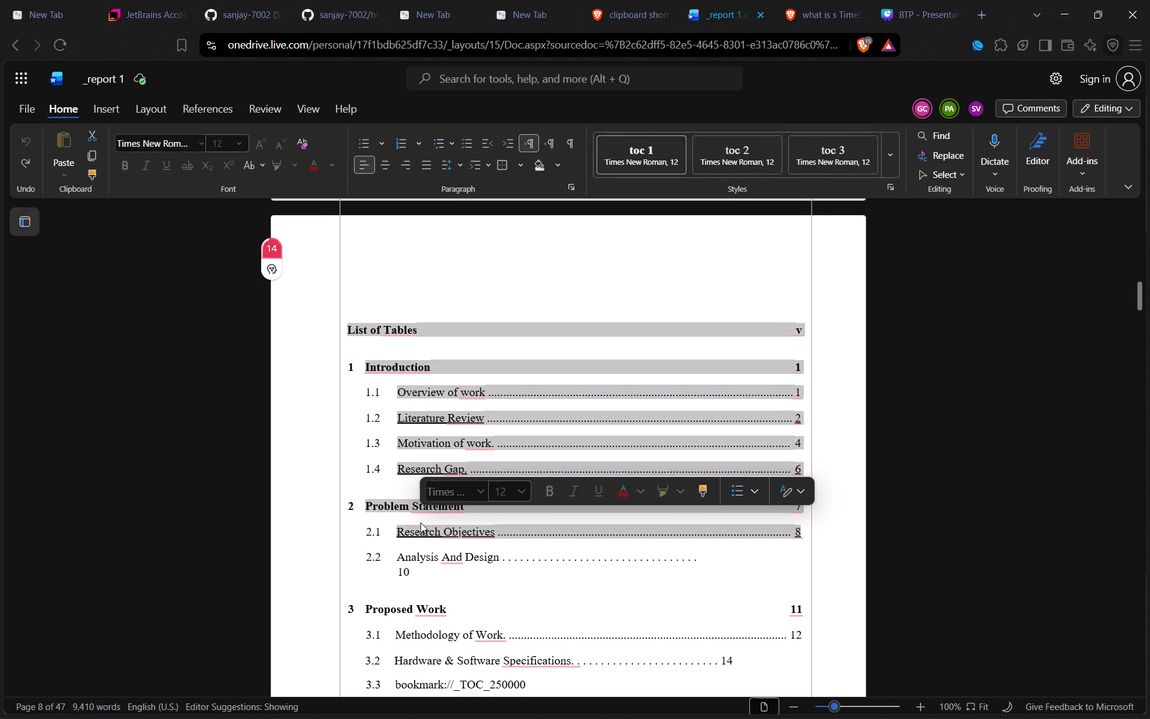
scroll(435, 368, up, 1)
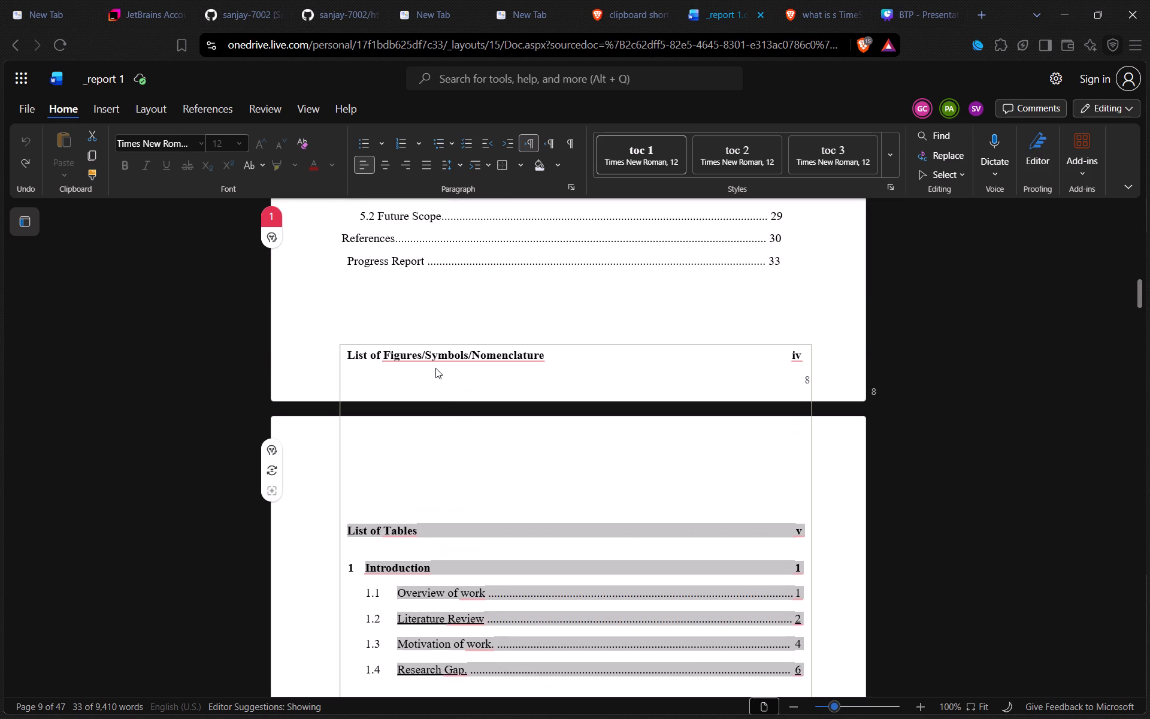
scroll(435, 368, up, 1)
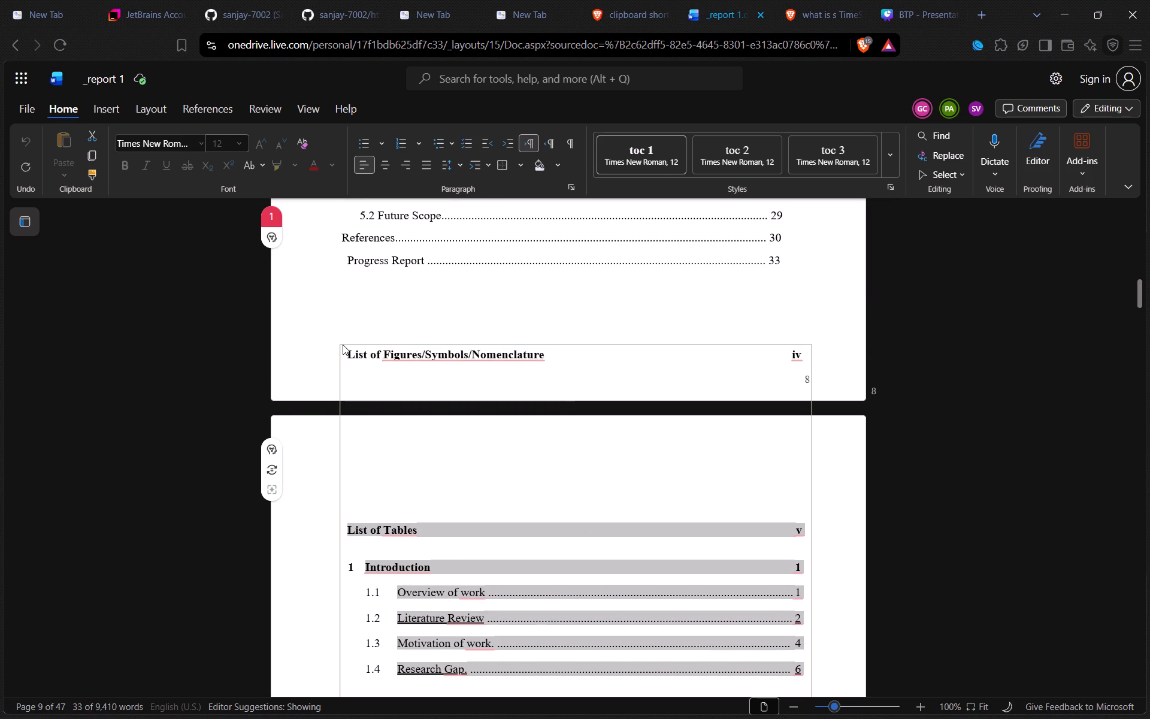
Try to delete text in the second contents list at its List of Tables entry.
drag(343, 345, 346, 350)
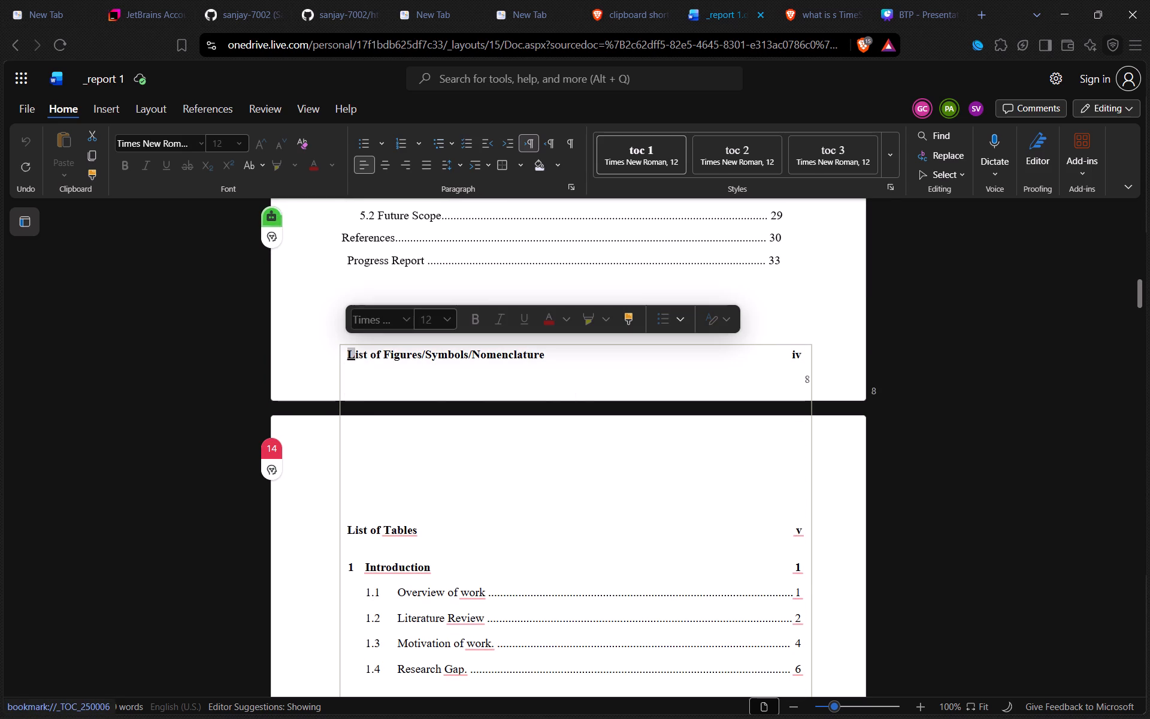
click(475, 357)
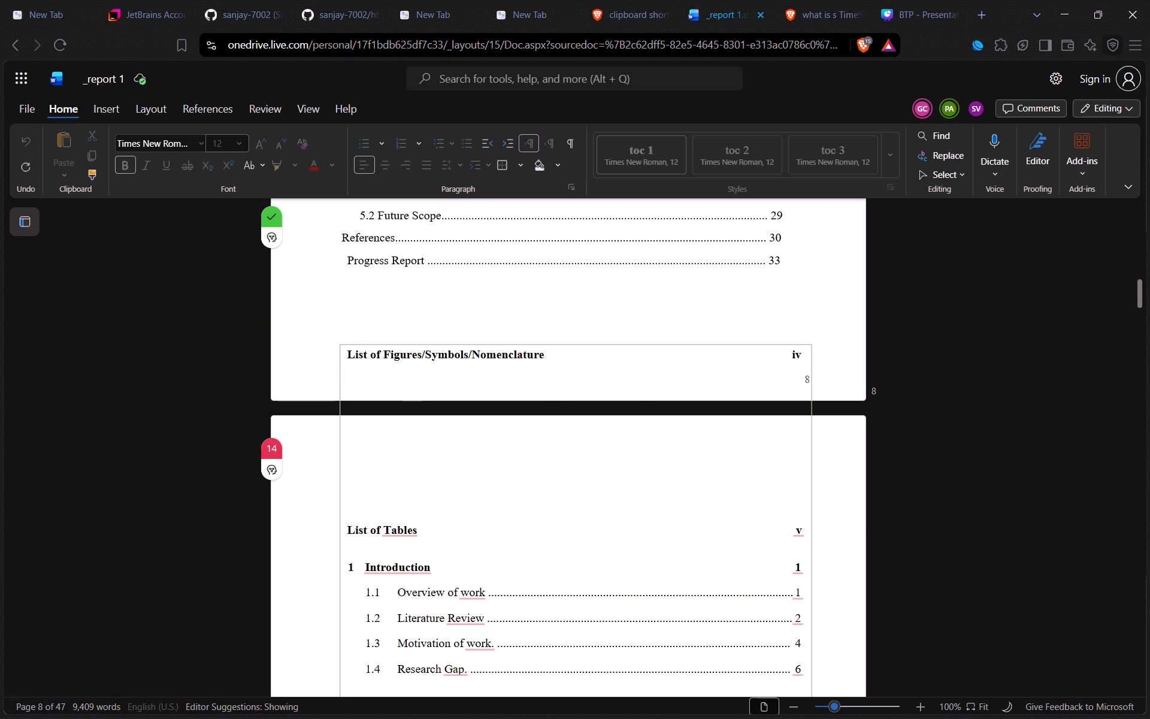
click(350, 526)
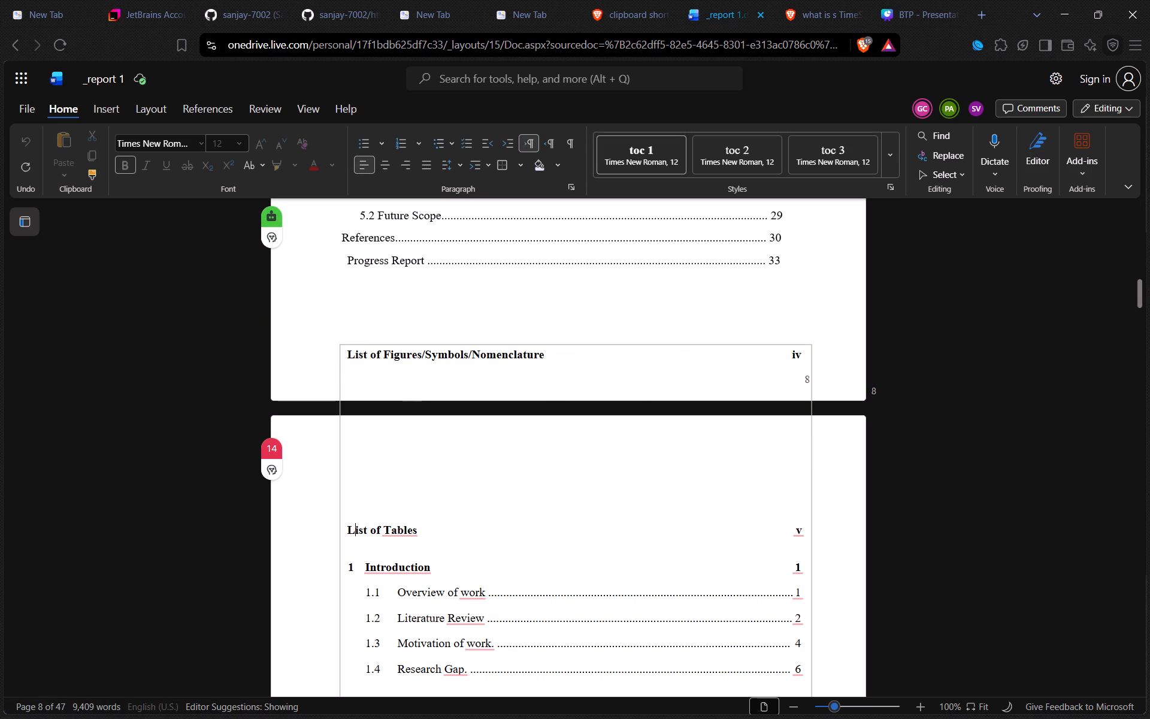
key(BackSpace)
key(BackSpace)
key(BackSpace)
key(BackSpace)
Inspect the link settings of the List of Figures/Symbols/Nomenclature entry in the second contents list.
scroll(350, 526, down, 1)
scroll(598, 610, down, 1)
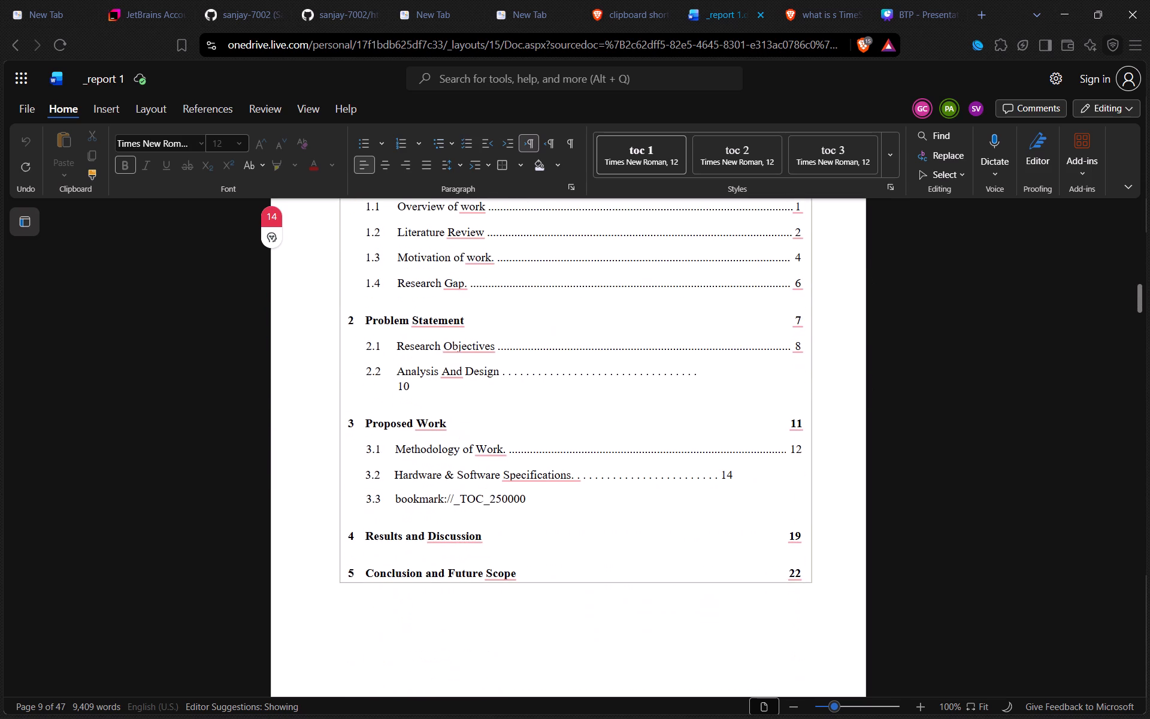
scroll(598, 610, down, 1)
scroll(598, 610, up, 2)
scroll(567, 413, up, 1)
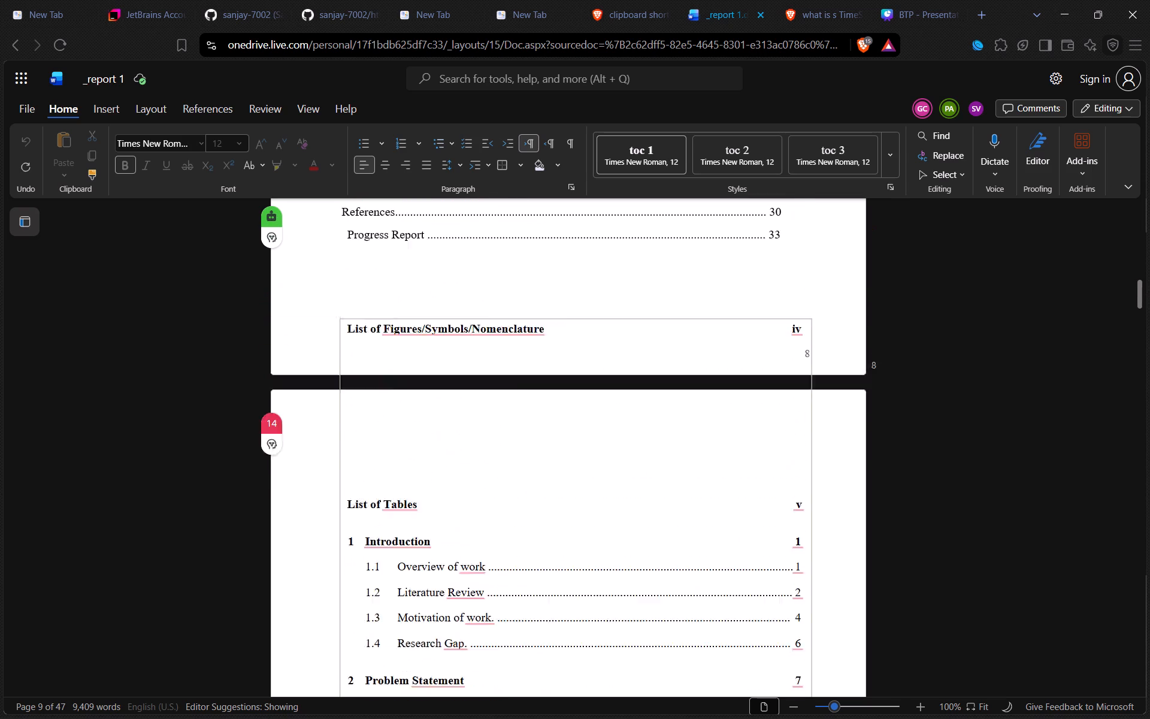
scroll(567, 413, up, 1)
click(567, 413)
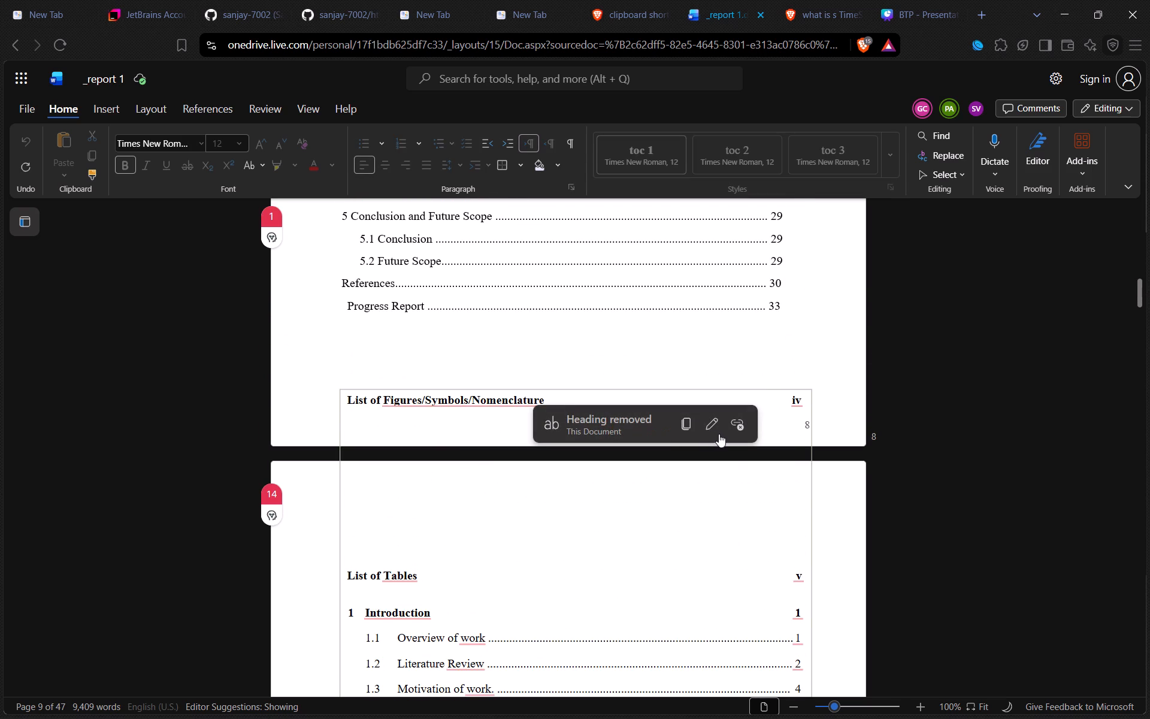
click(715, 422)
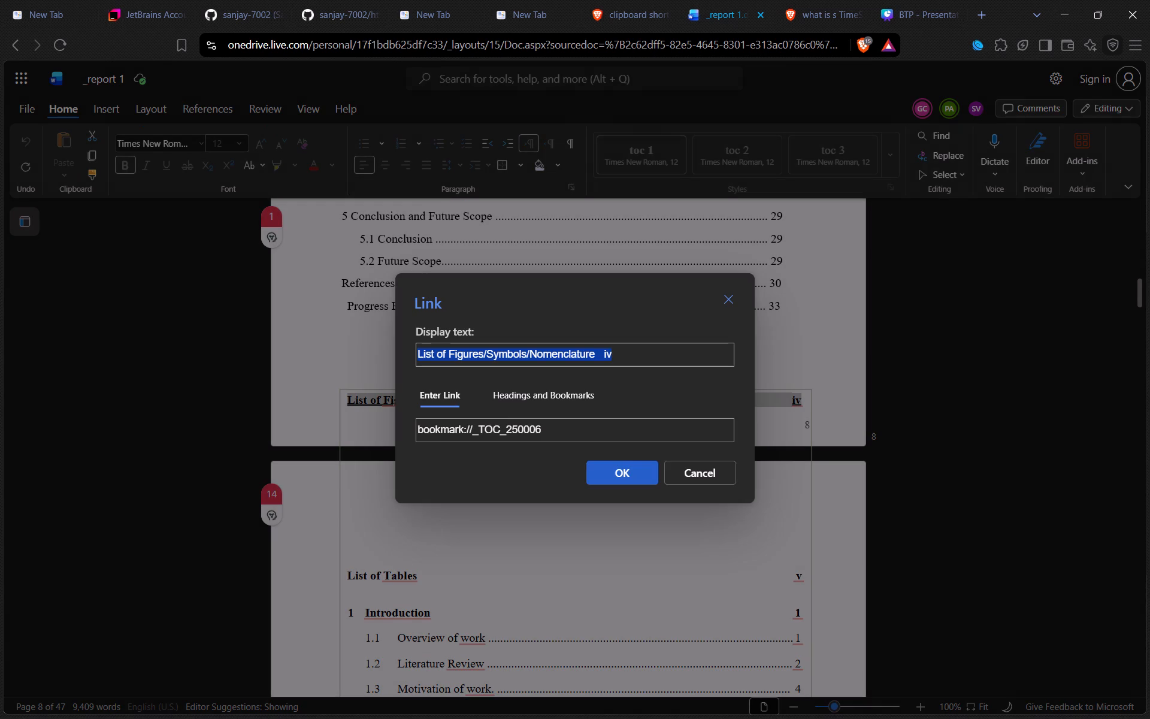
click(707, 469)
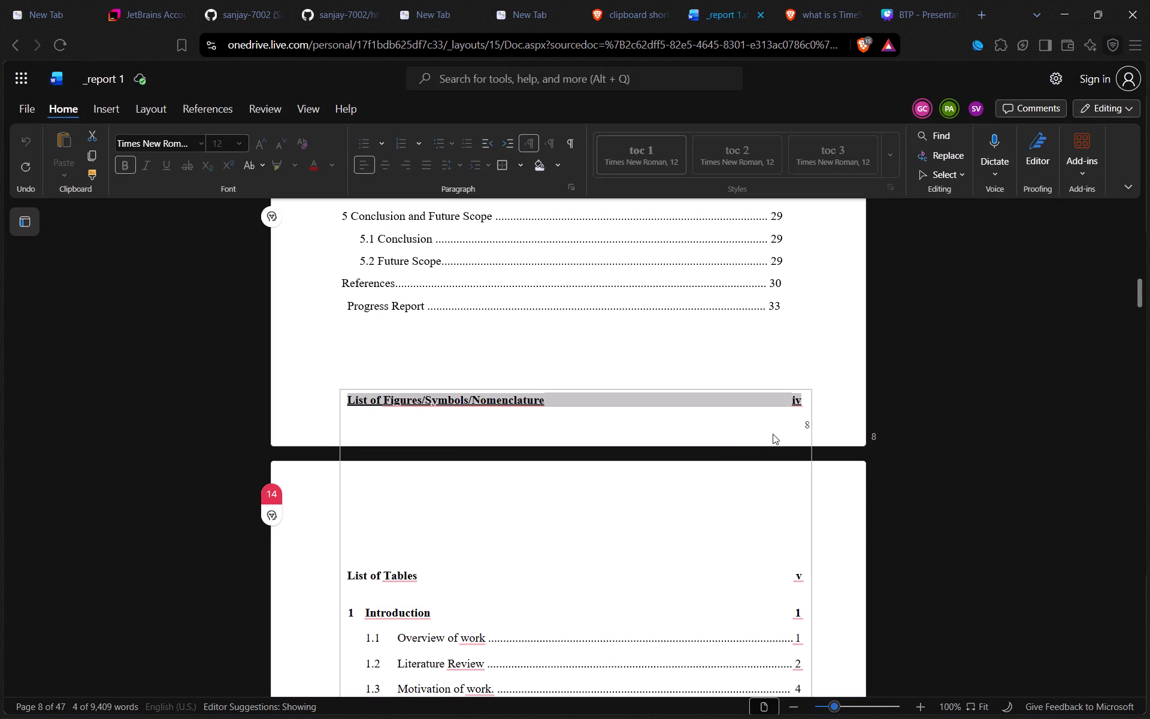
click(779, 415)
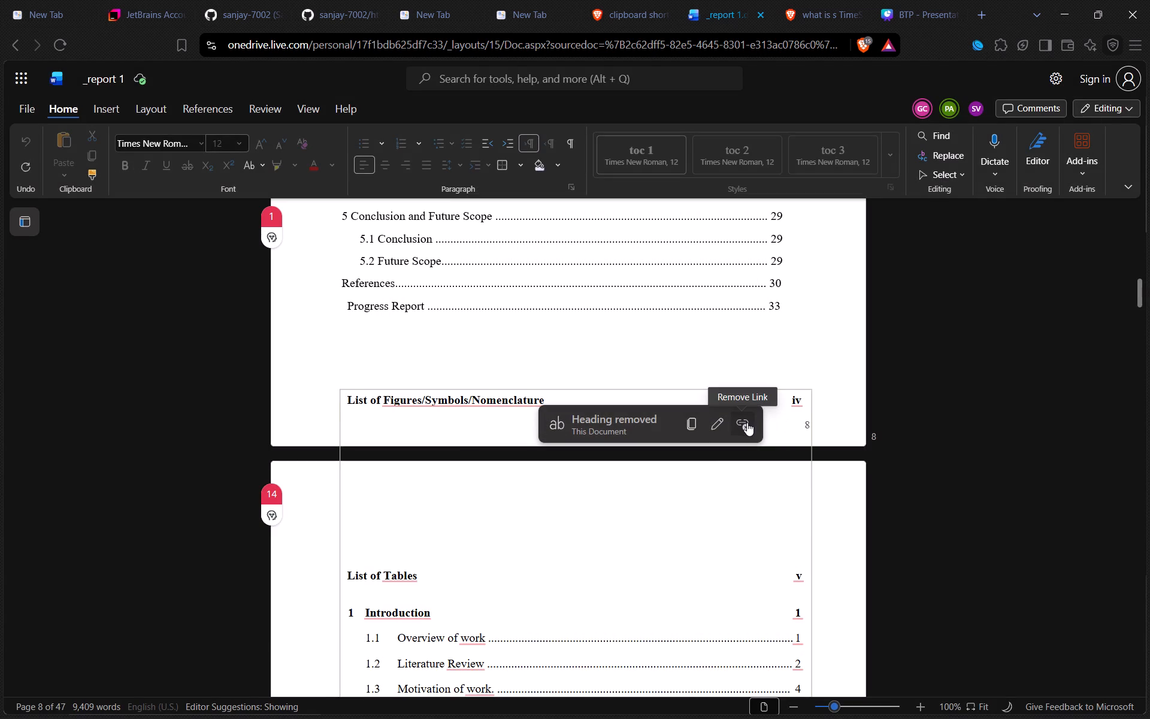
click(609, 429)
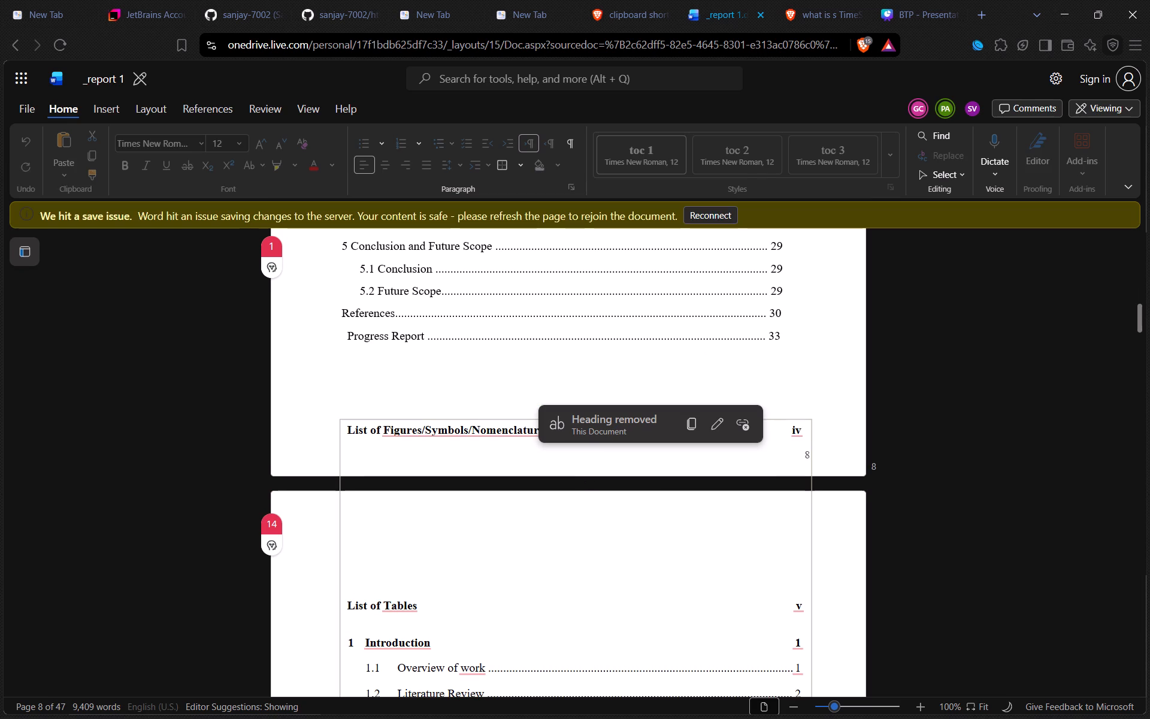
Reconnect to the report document to resume editing.
click(704, 219)
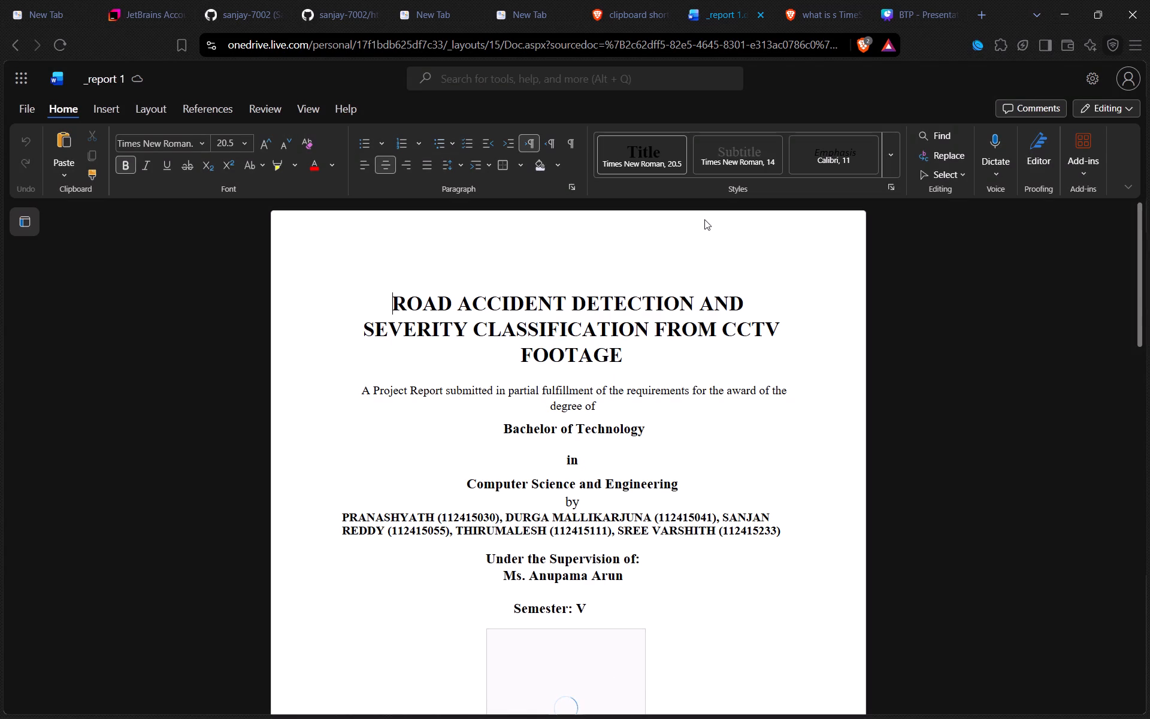
Review the report's front matter from the title page through the certificate, acknowledgement and objectives pages to the first contents list.
scroll(704, 219, down, 4)
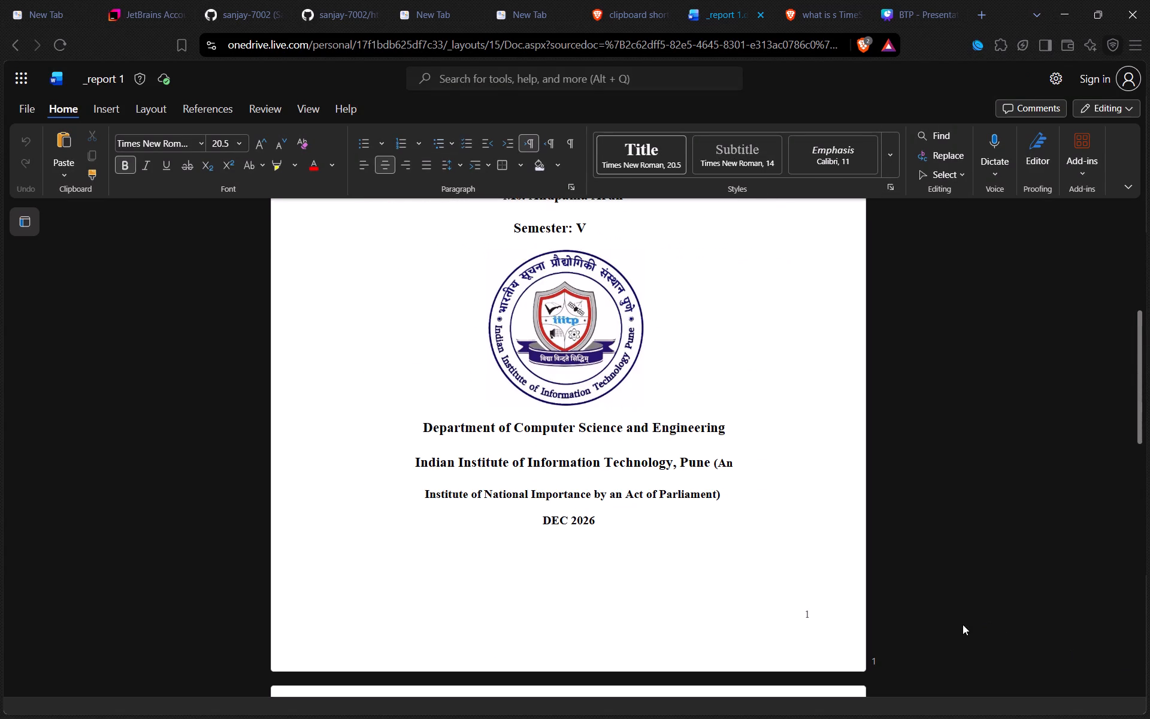
scroll(498, 593, down, 1)
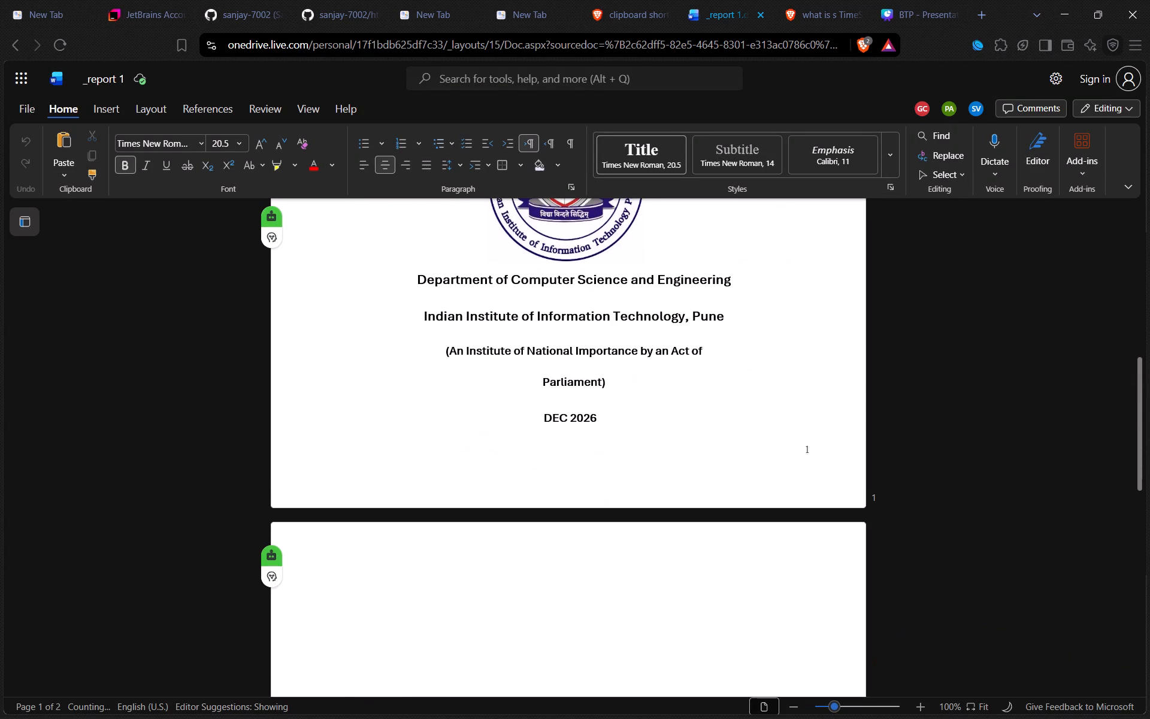
scroll(498, 593, down, 6)
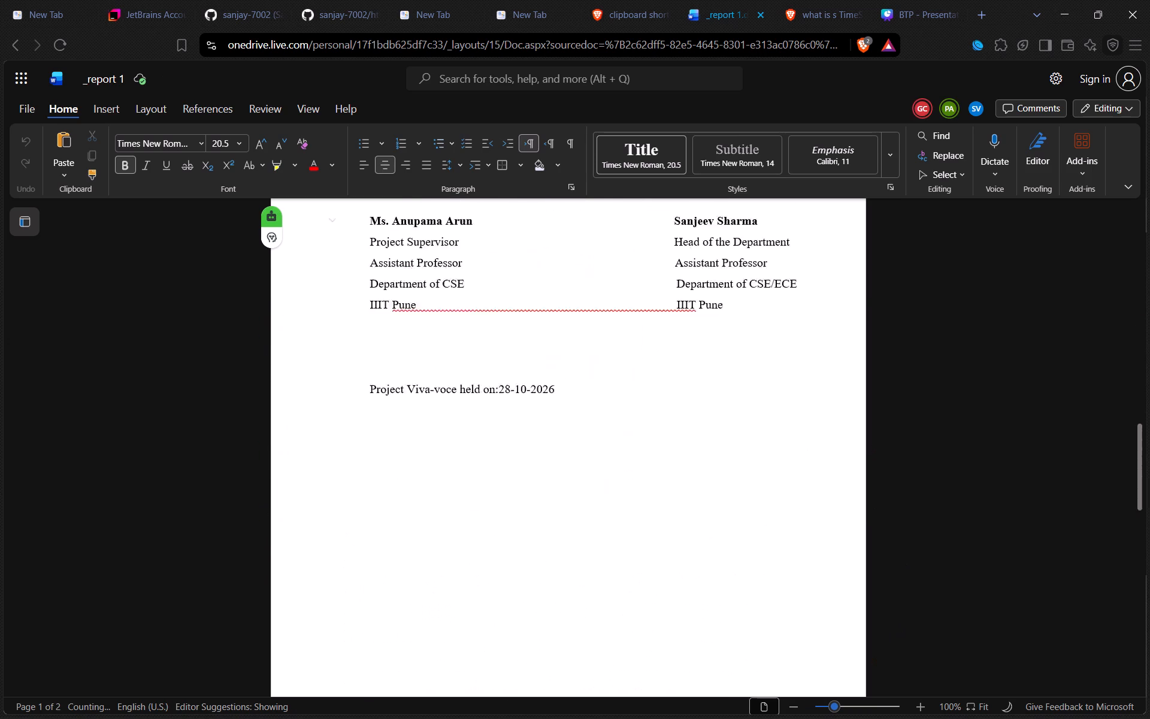
scroll(498, 593, down, 10)
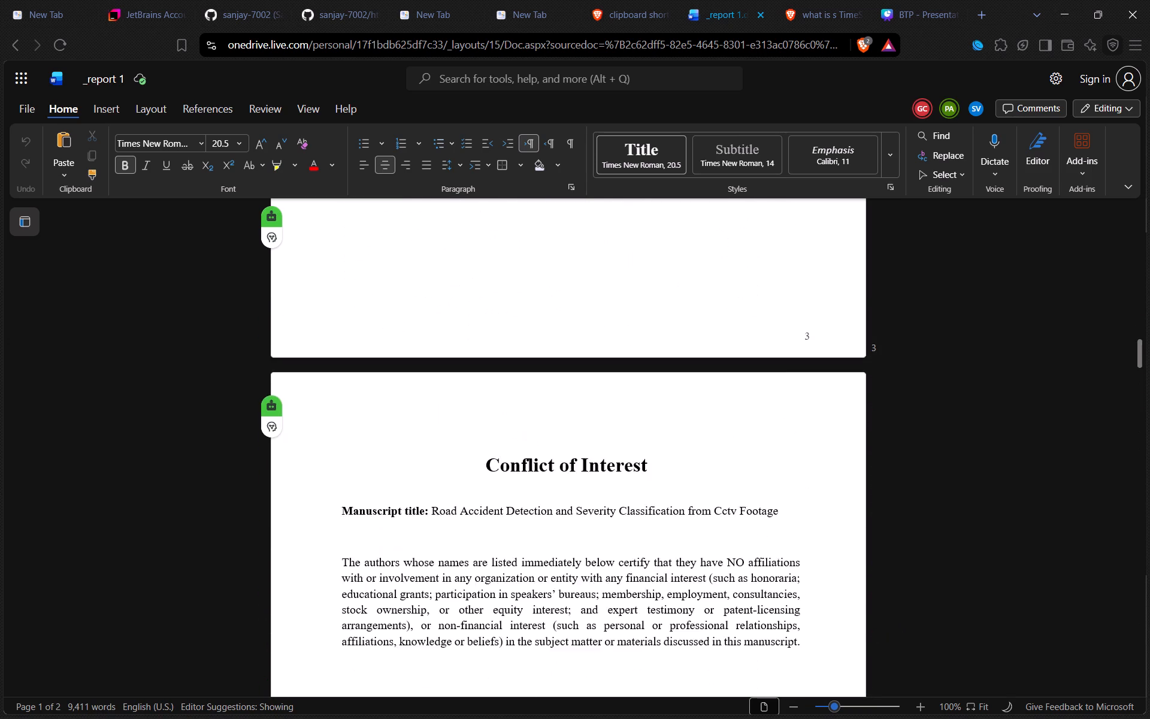
scroll(498, 593, down, 5)
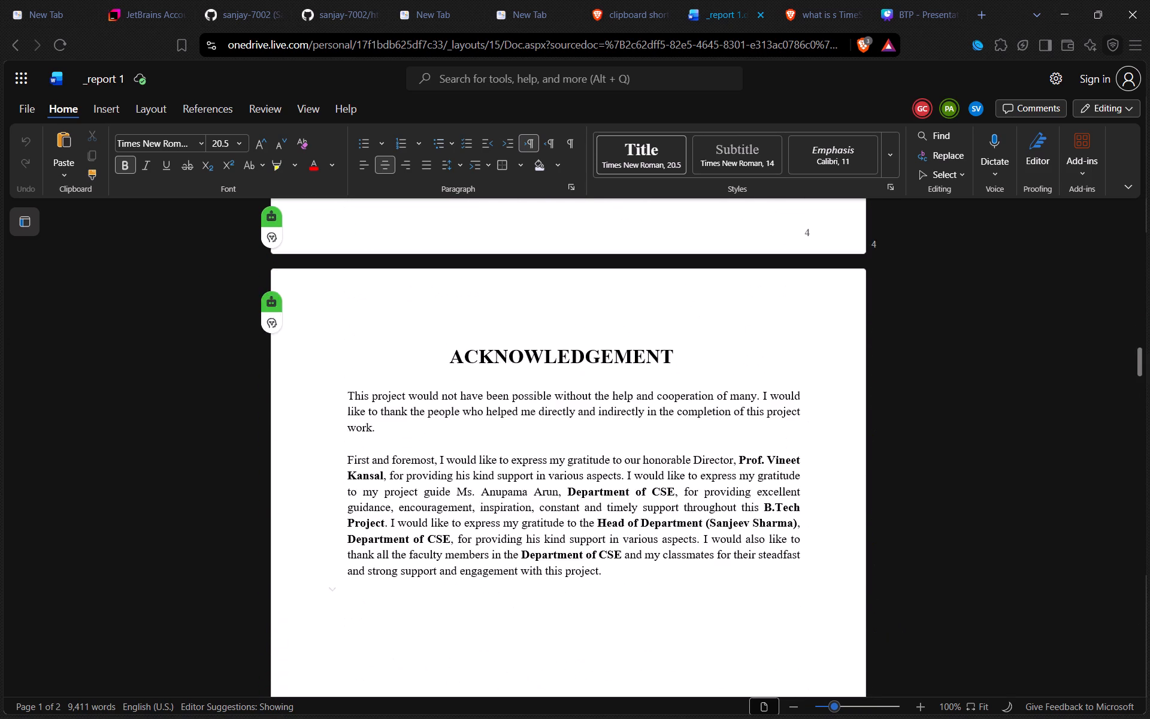
scroll(498, 593, down, 9)
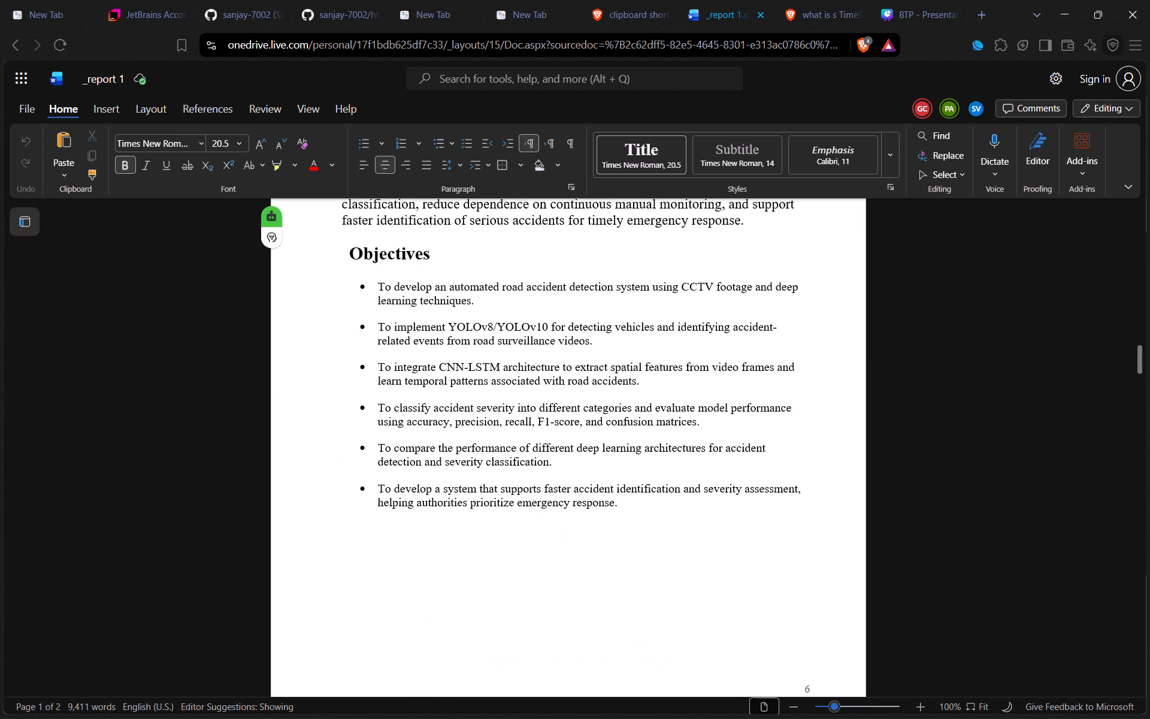
scroll(498, 593, down, 8)
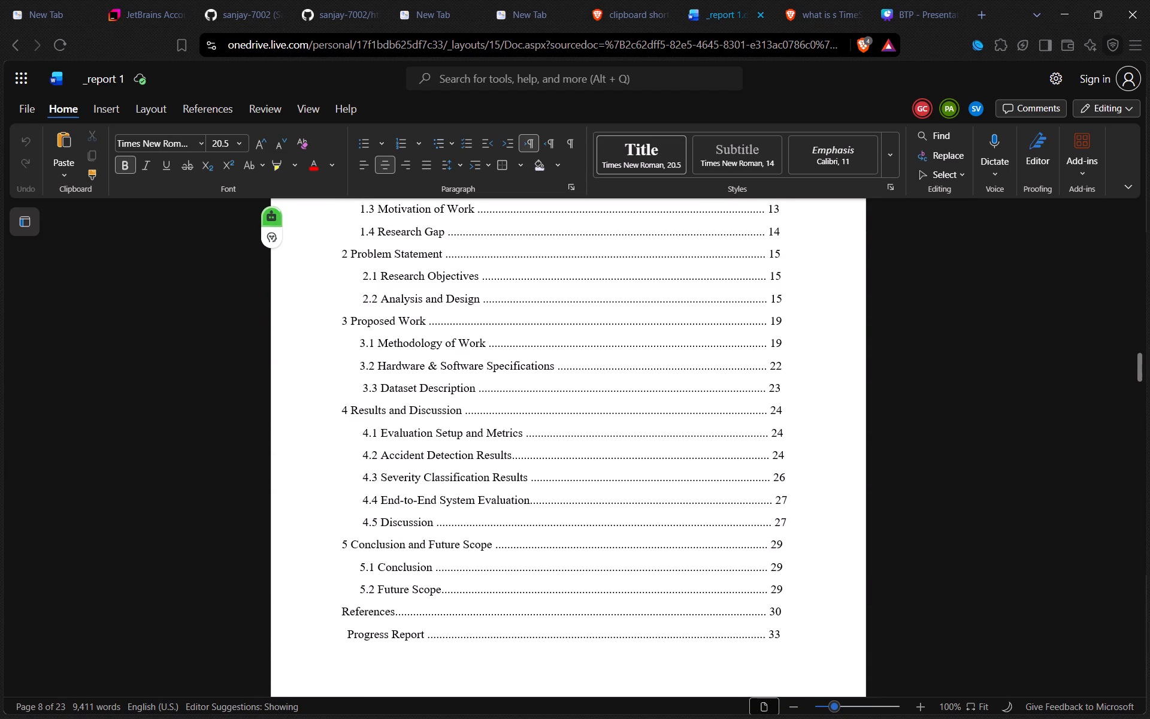
Check the leftover second contents list and the lists of figures, symbols and tables that follow it.
scroll(498, 593, down, 6)
scroll(498, 593, up, 1)
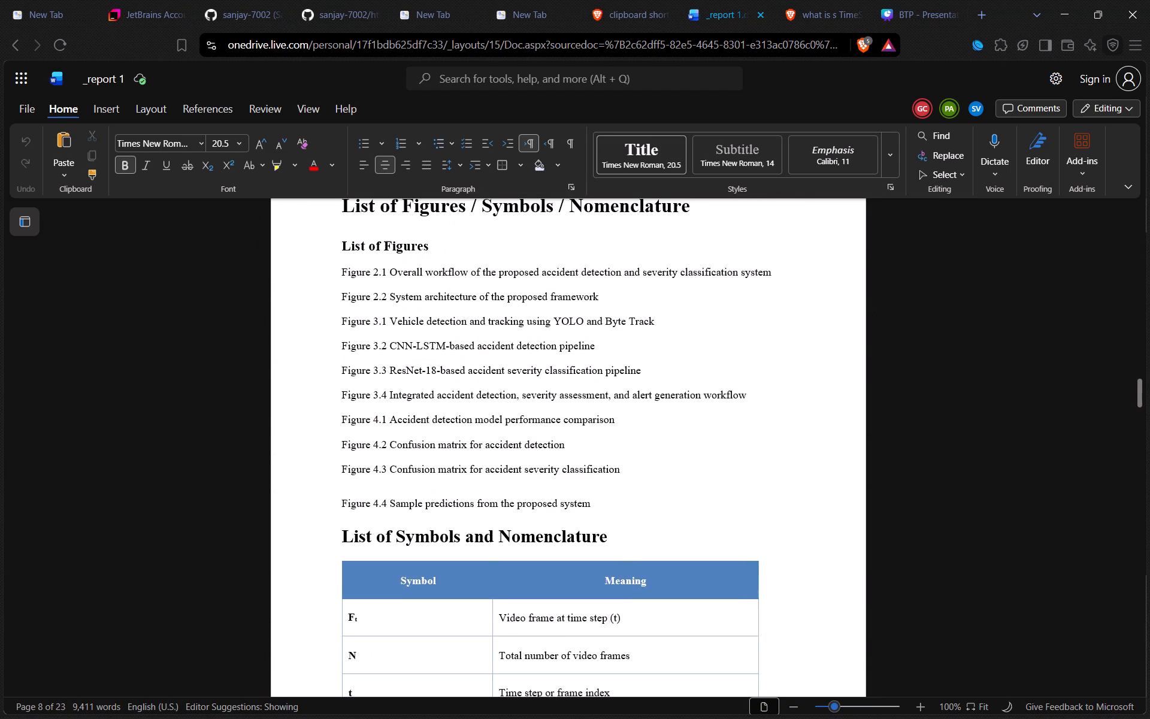
scroll(498, 593, up, 2)
scroll(498, 593, down, 2)
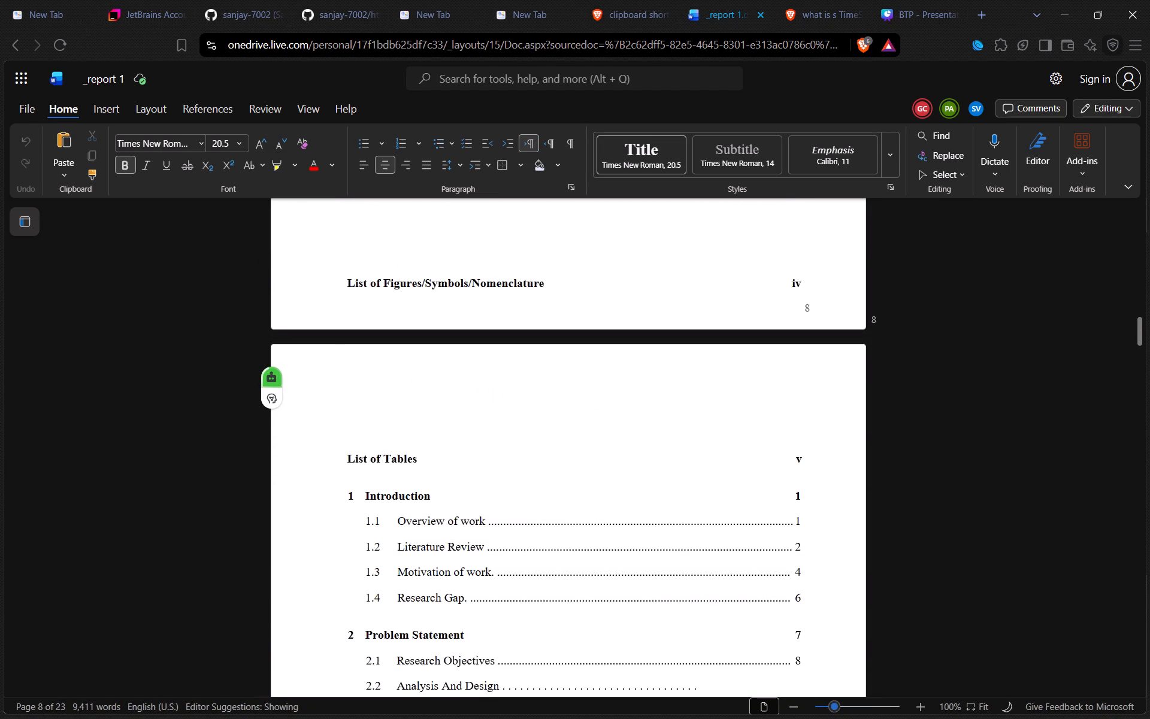
scroll(498, 593, down, 9)
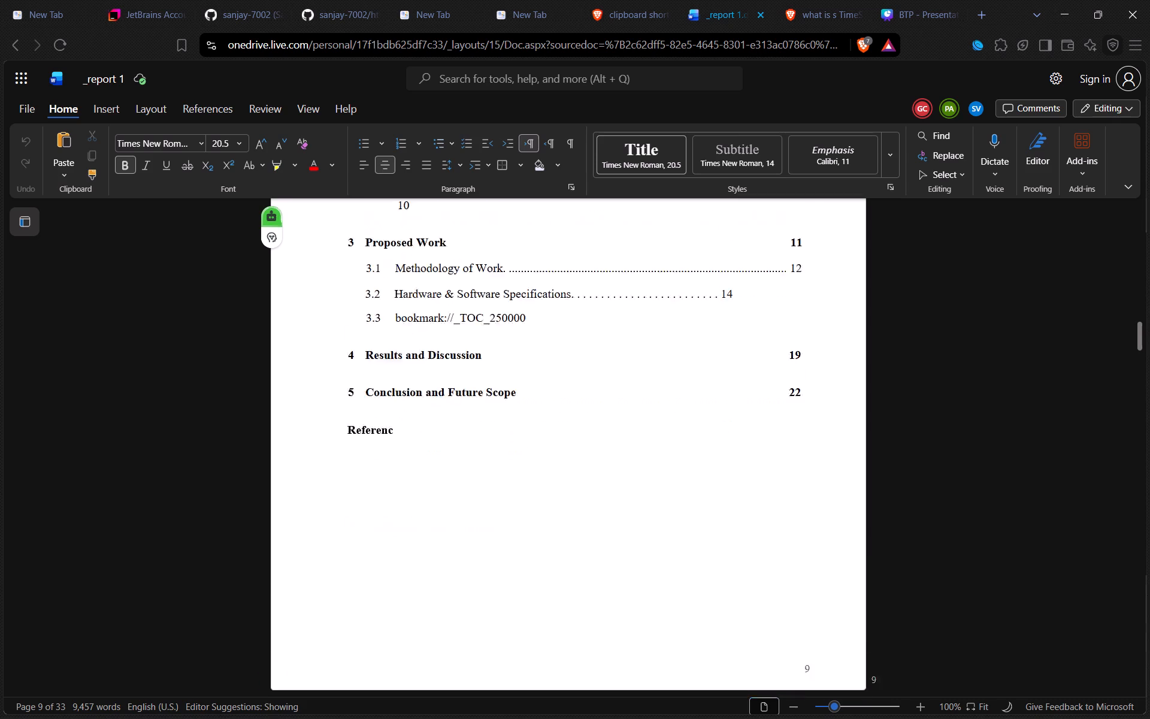
scroll(498, 593, down, 9)
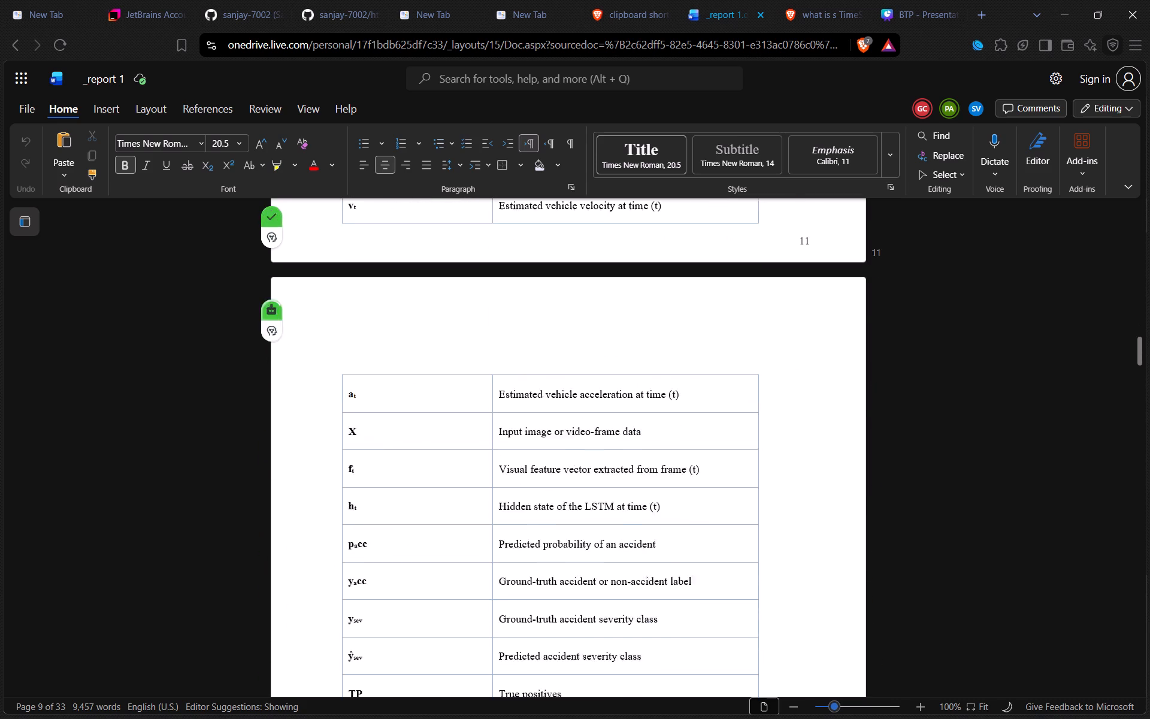
scroll(498, 593, down, 1)
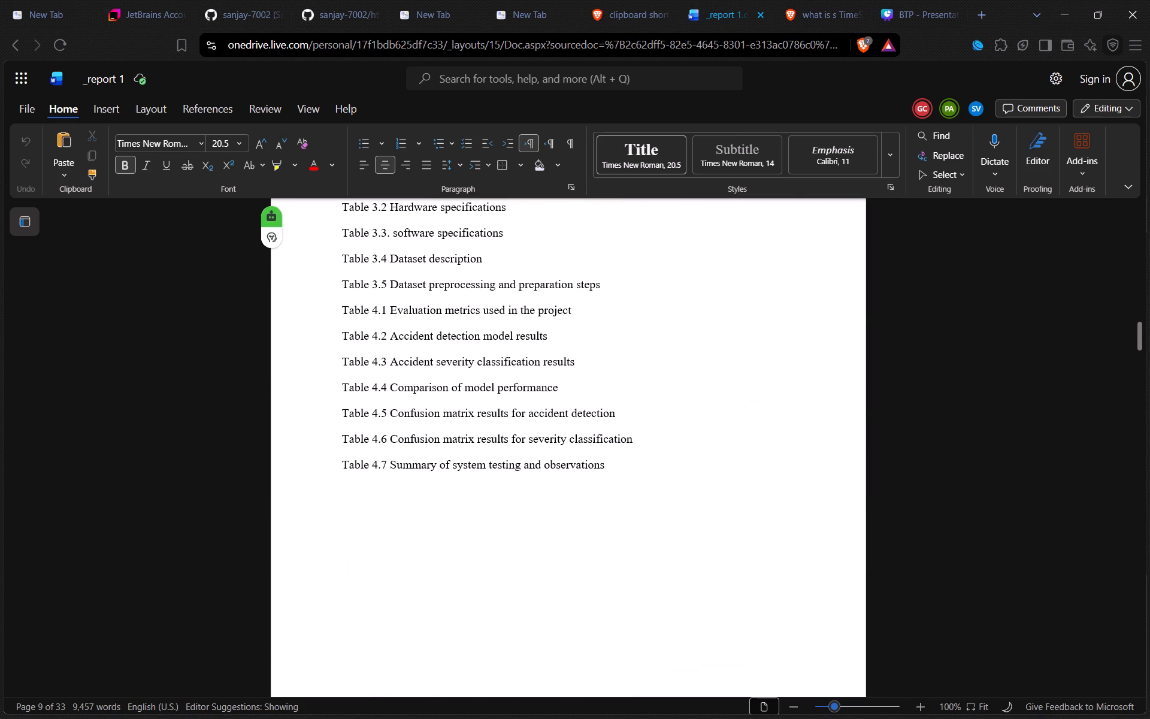
Review Chapters 1 and 2, from the literature review through the mathematical formulation, for layout, table placement and blank space.
scroll(498, 593, down, 7)
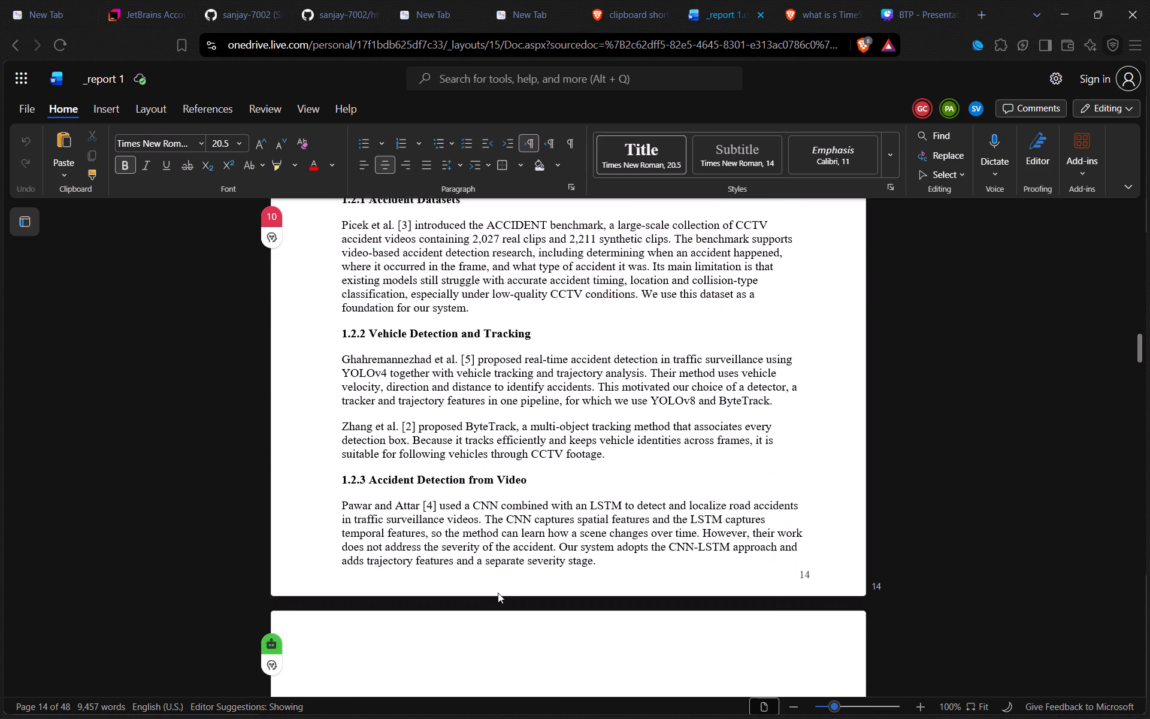
scroll(498, 593, down, 7)
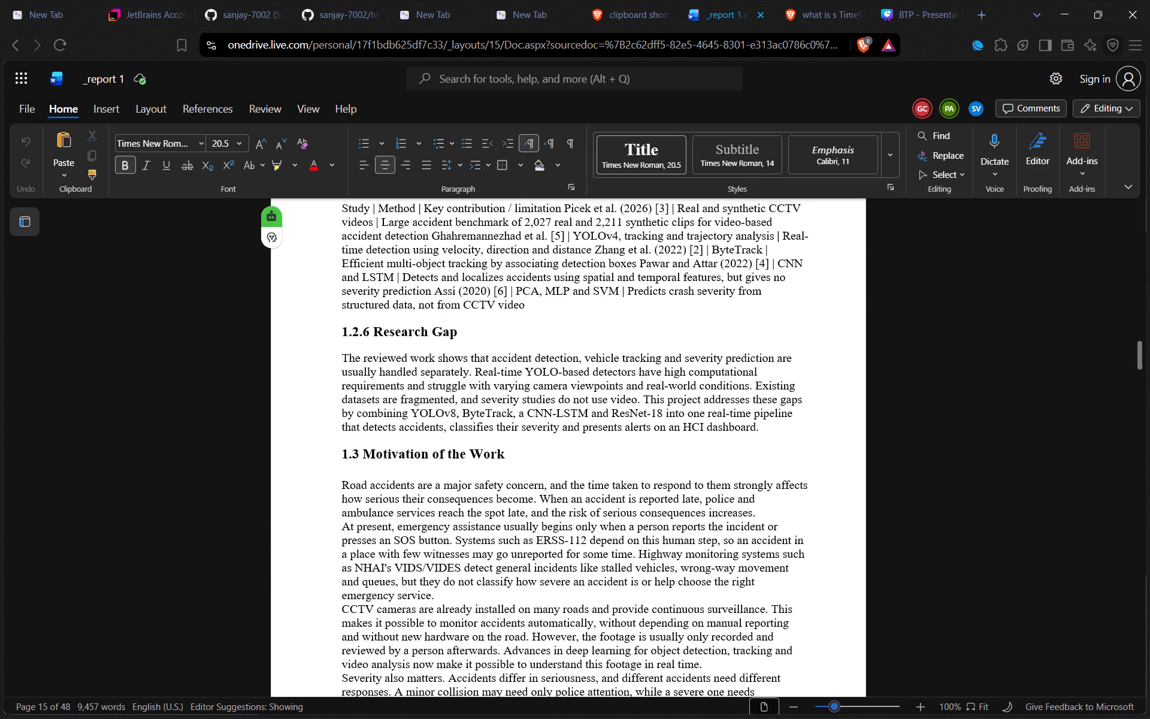
scroll(498, 593, down, 6)
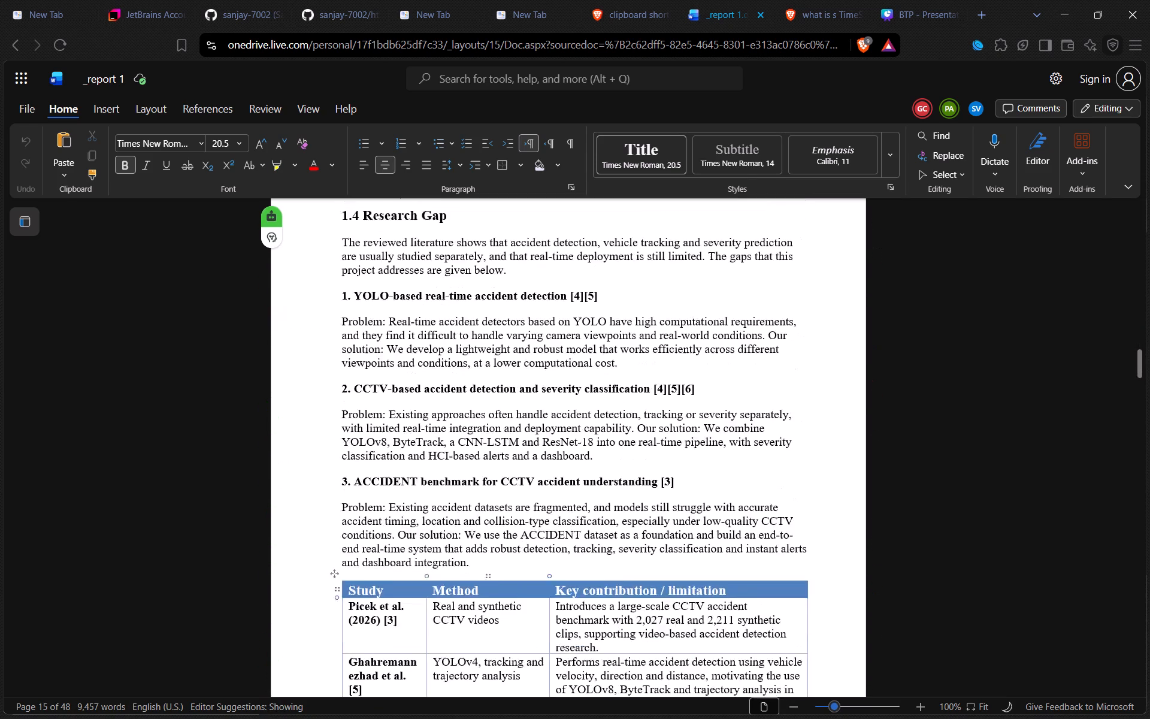
scroll(498, 593, down, 4)
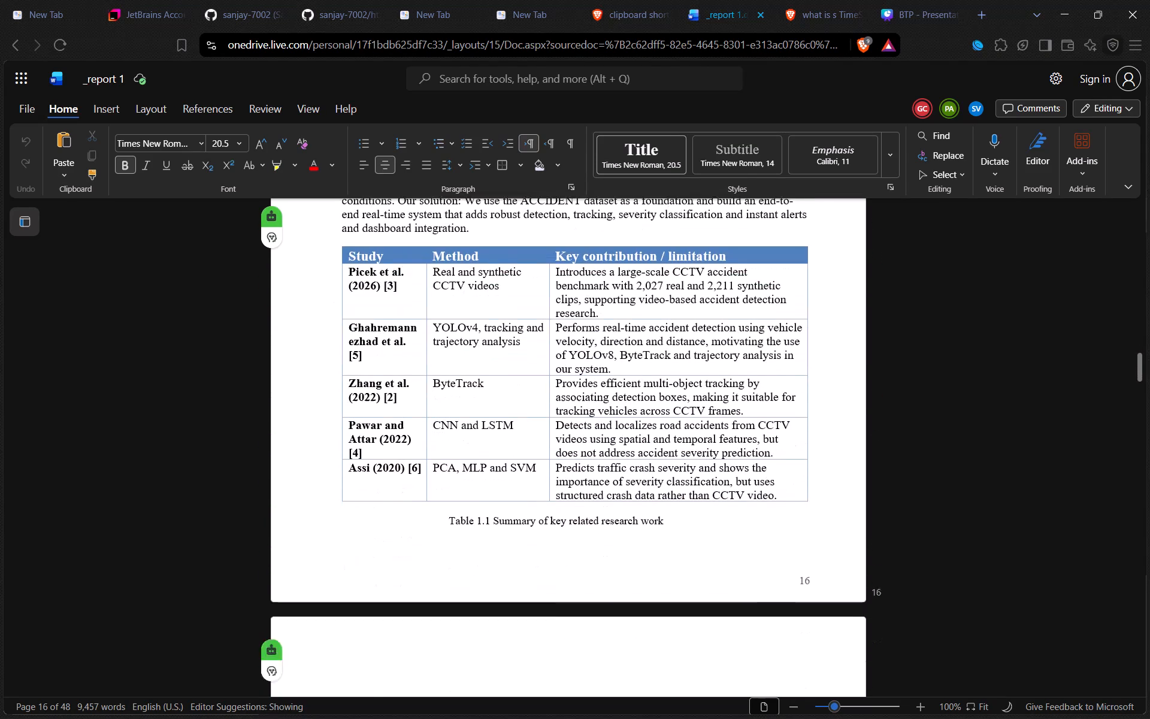
scroll(498, 593, down, 4)
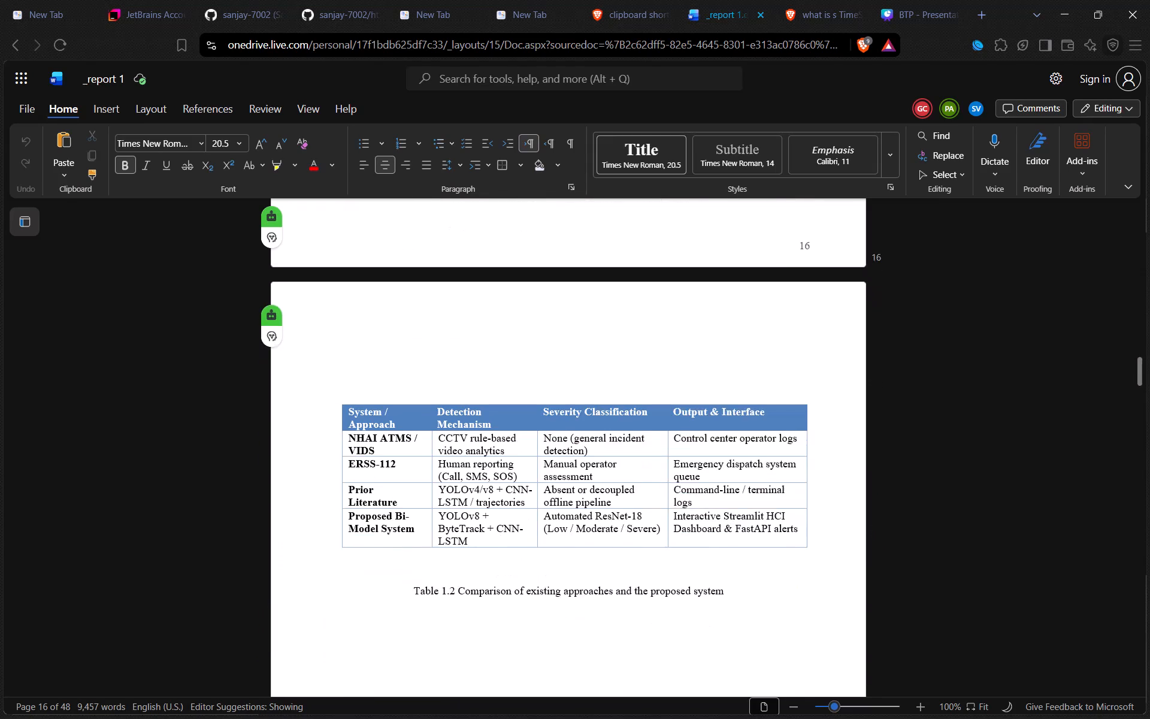
scroll(498, 593, down, 5)
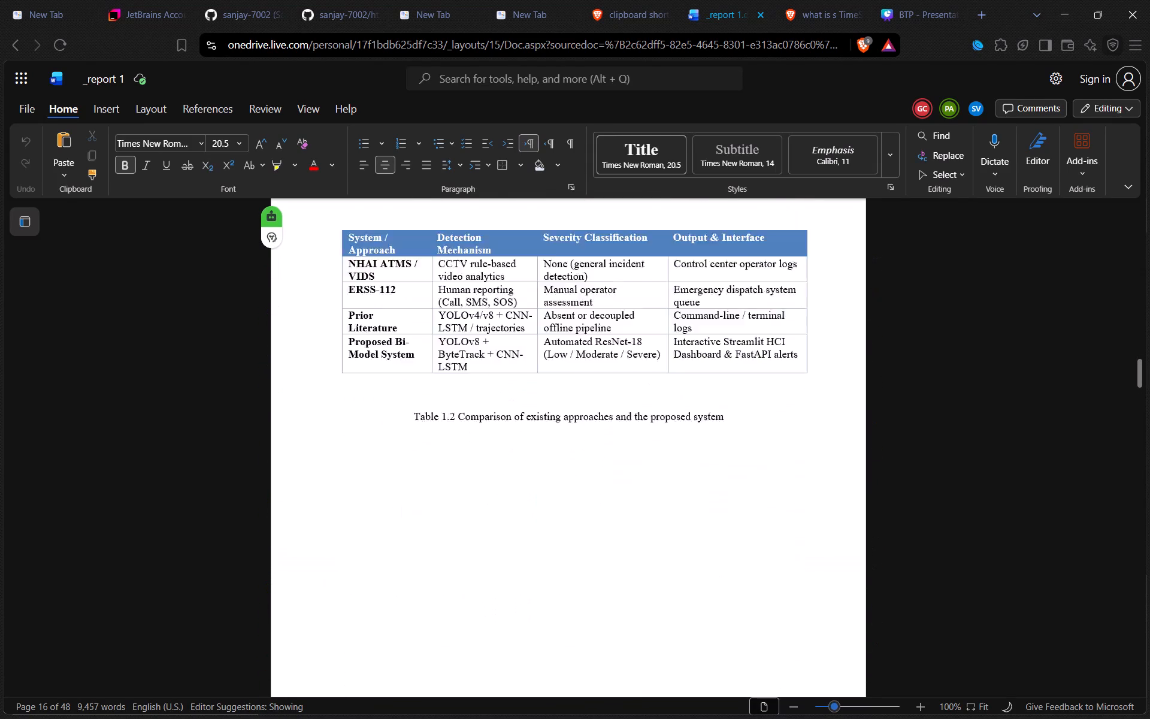
scroll(498, 593, down, 6)
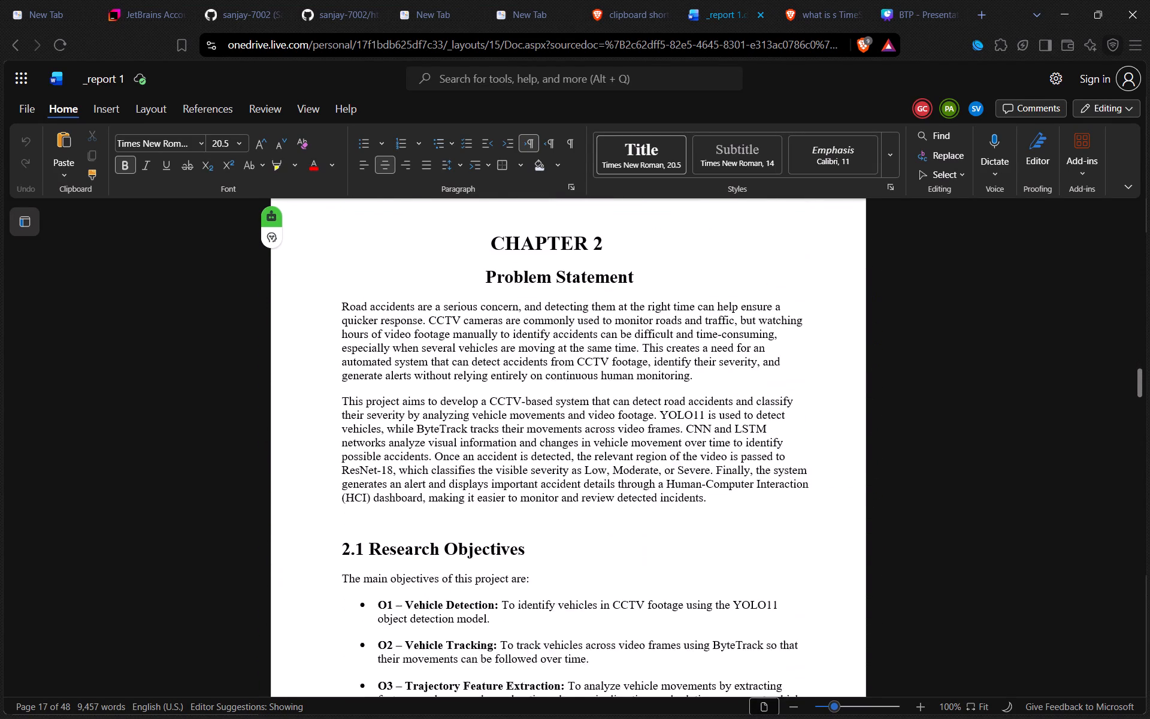
scroll(498, 593, down, 6)
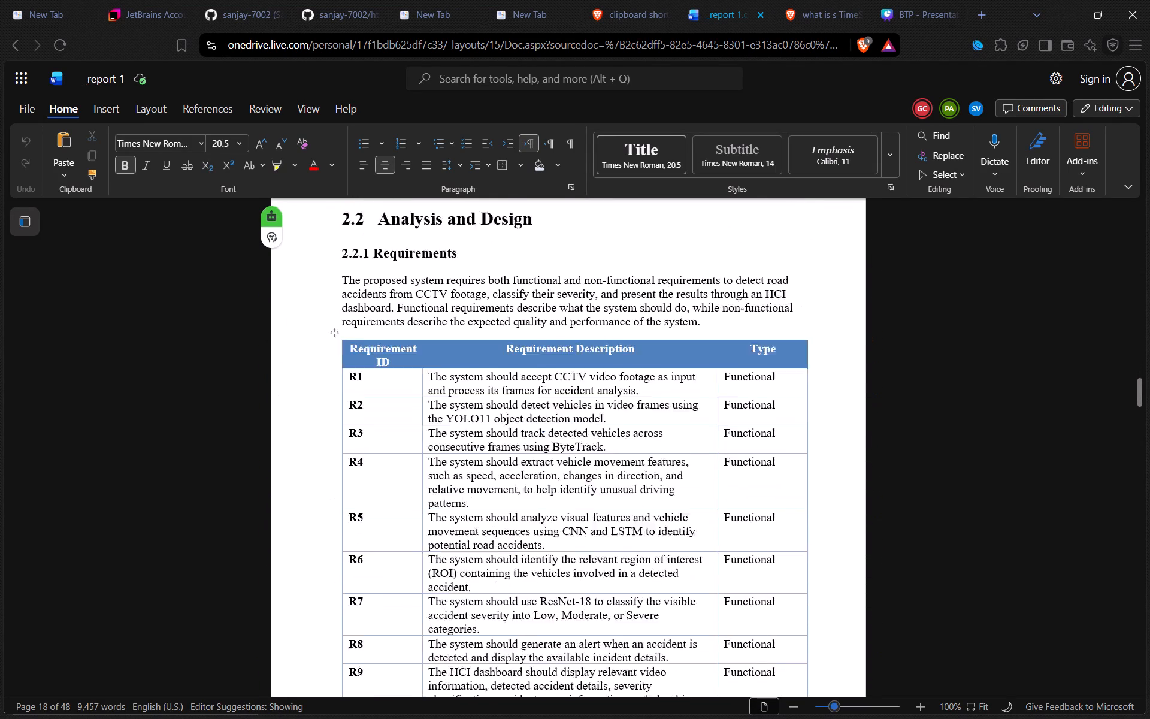
scroll(498, 593, down, 4)
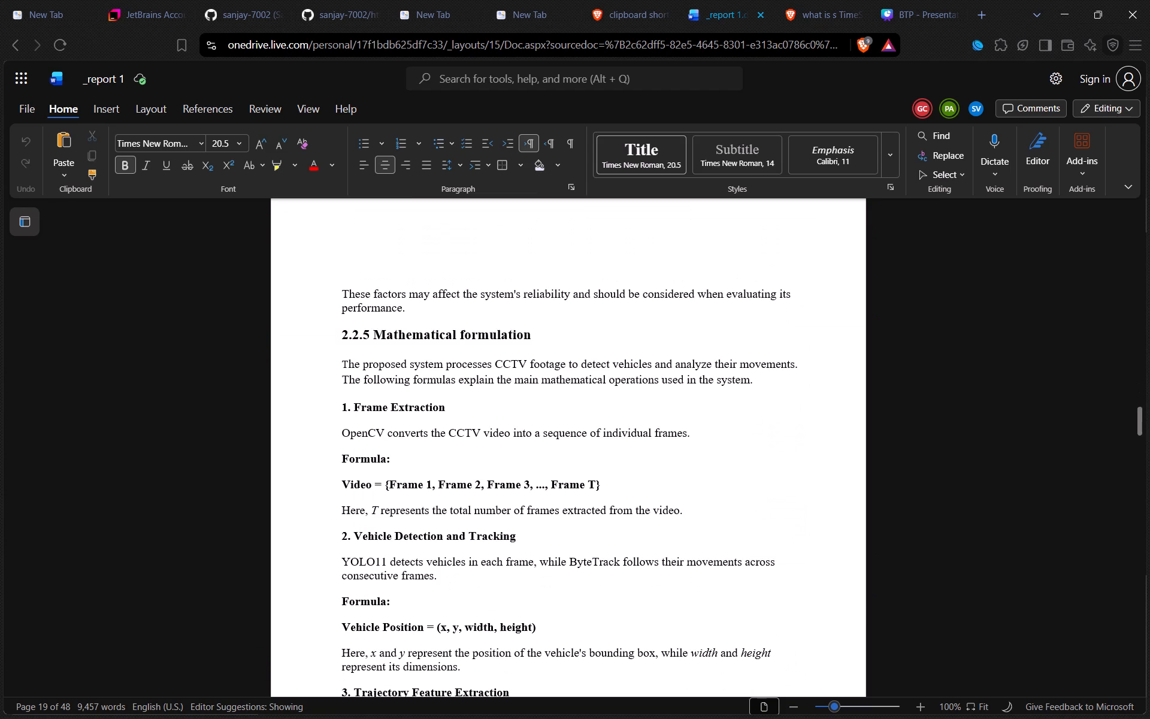
scroll(498, 593, down, 6)
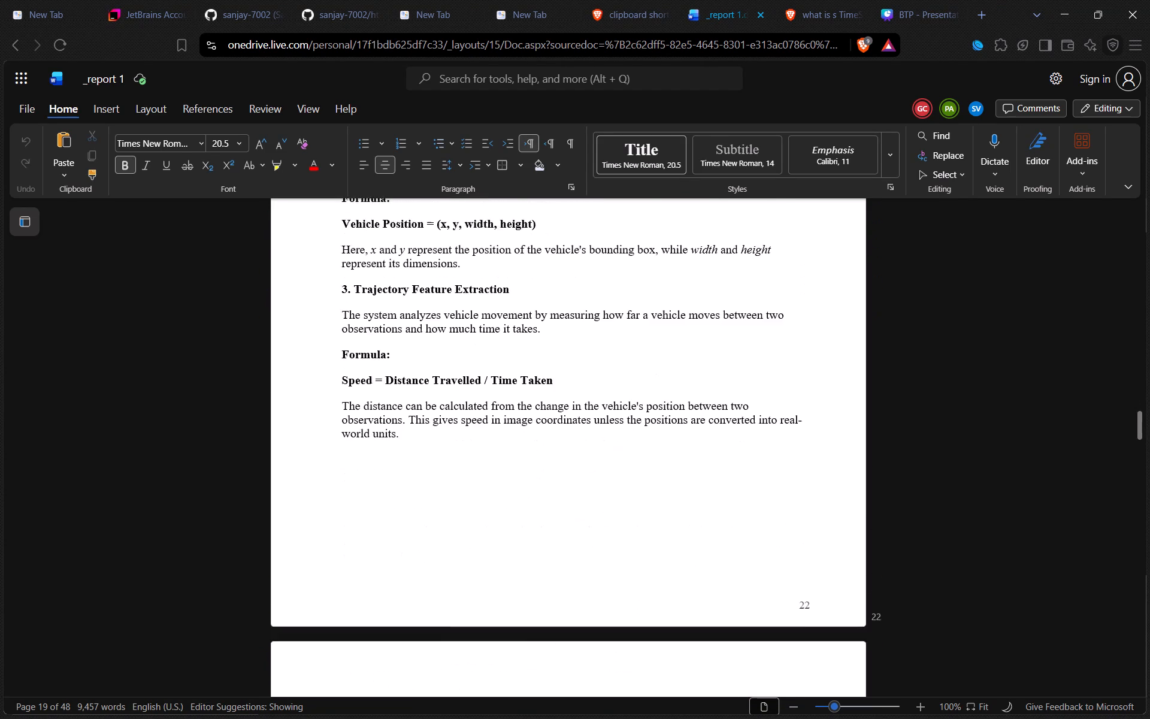
Review Chapter 3's methodology sections, workflow figures and hardware and software specification tables for layout and page breaks.
scroll(498, 593, down, 7)
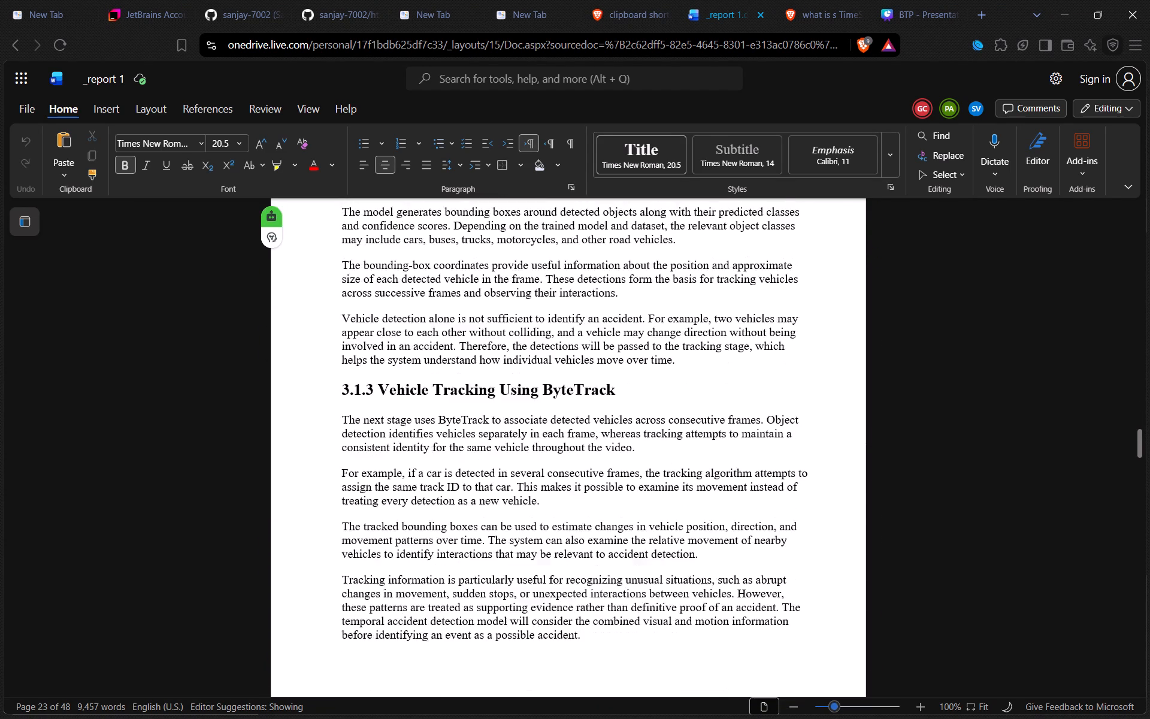
scroll(498, 593, down, 7)
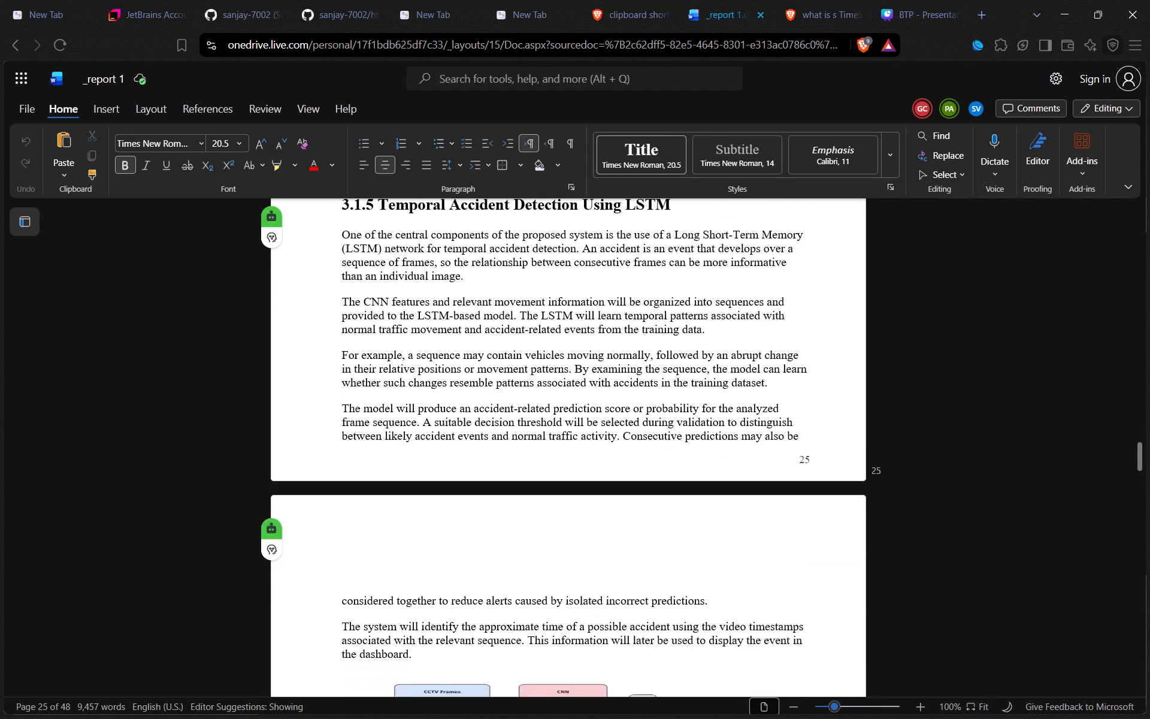
scroll(498, 593, down, 7)
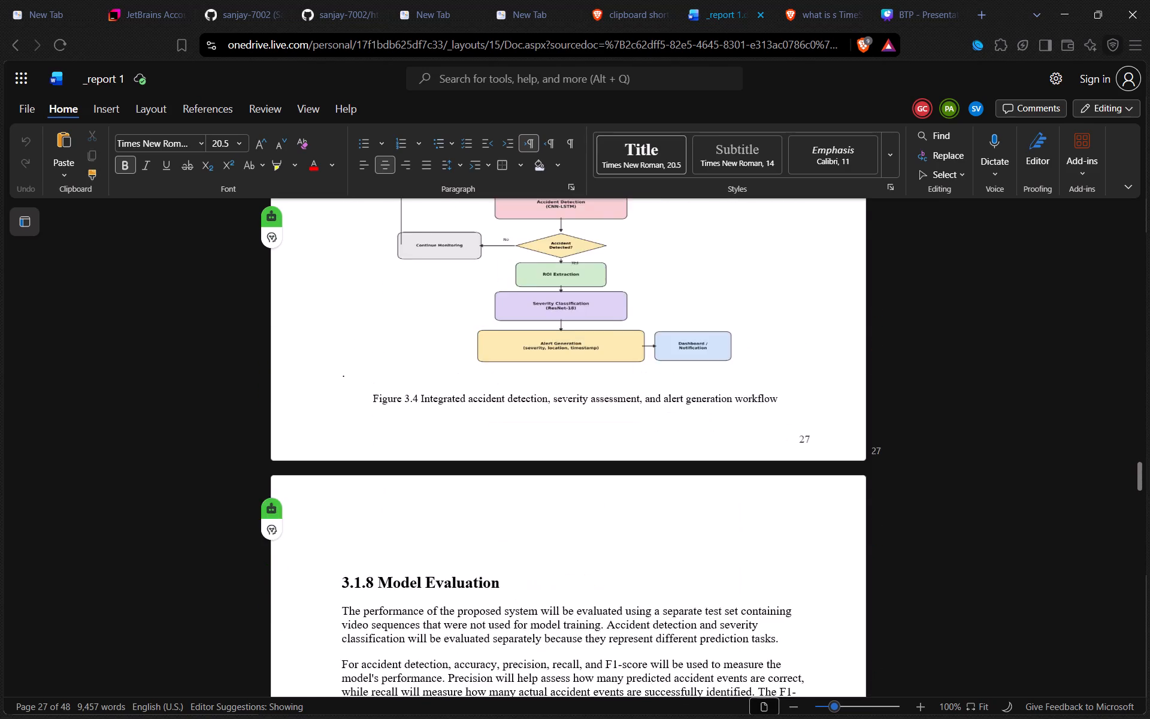
scroll(498, 593, down, 6)
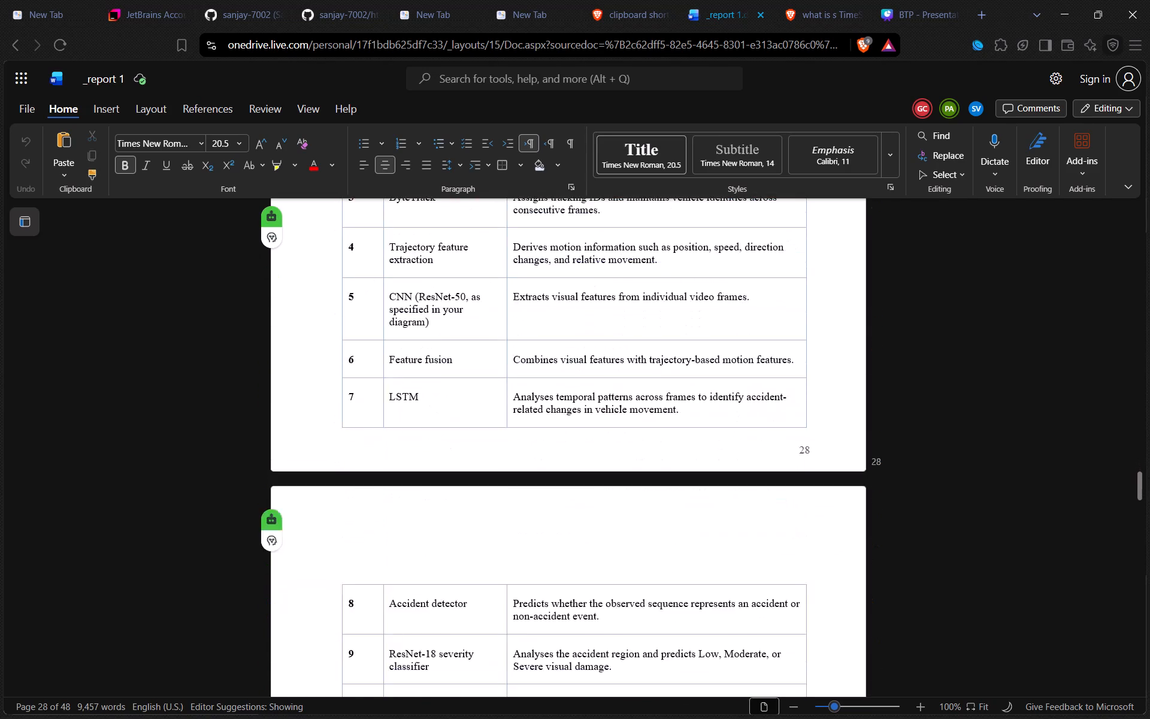
scroll(498, 593, down, 3)
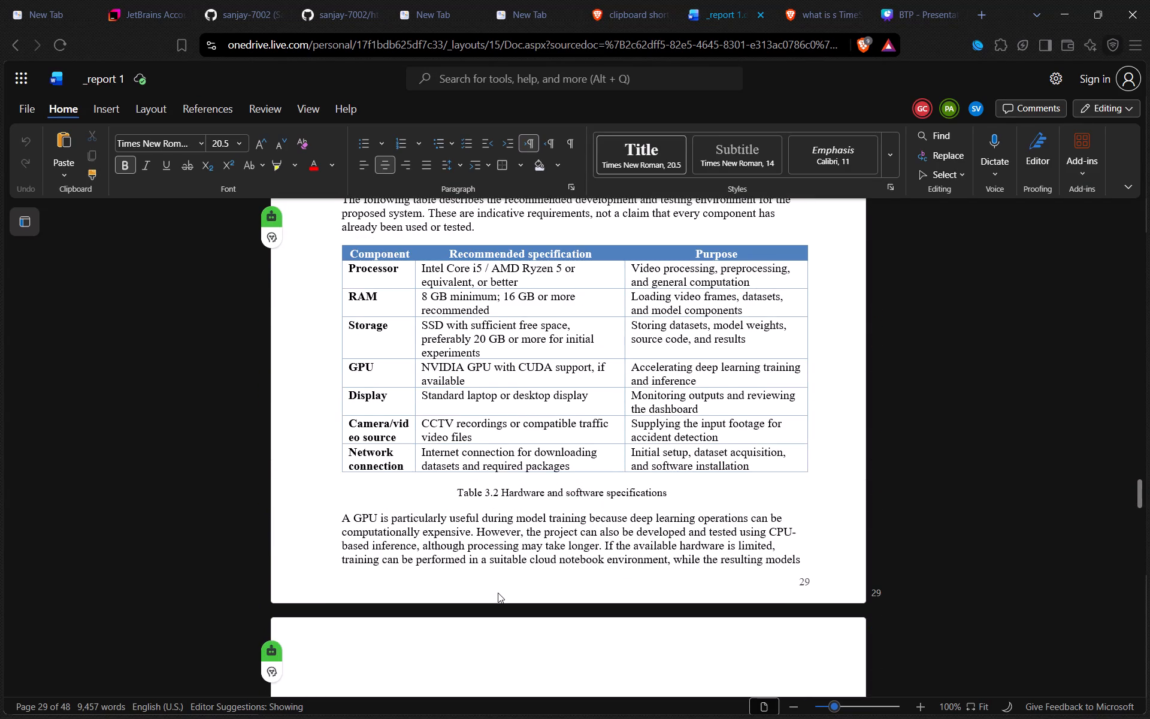
scroll(498, 593, down, 2)
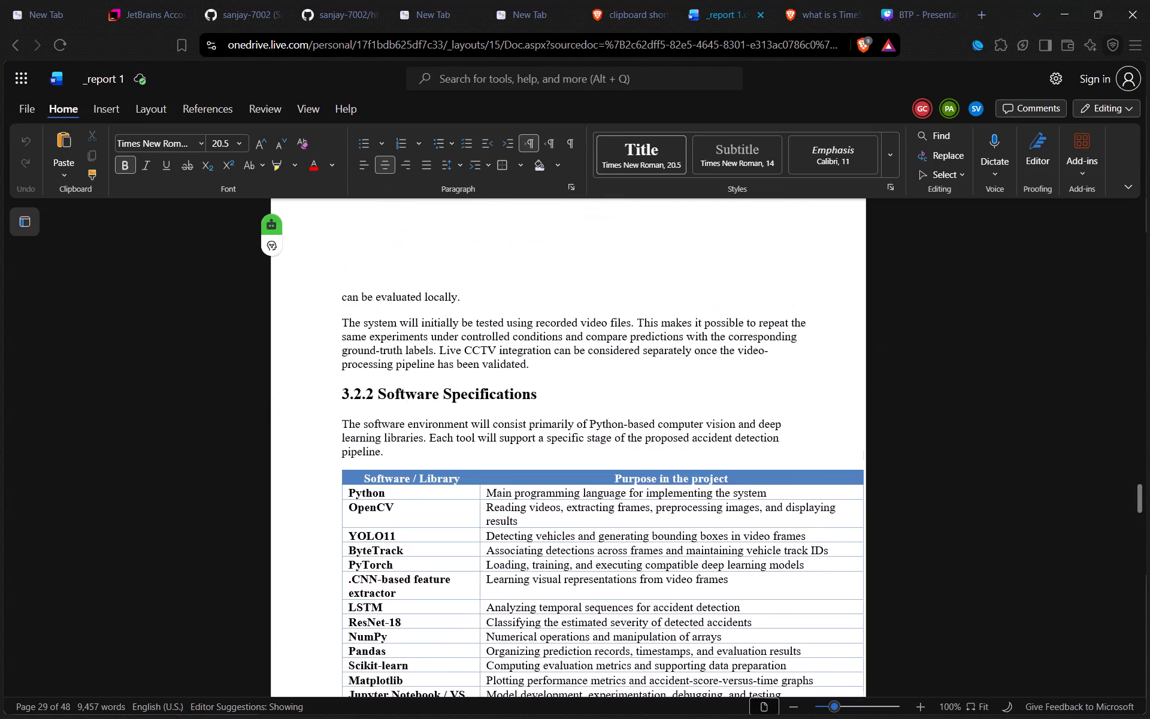
Read section 3.3 on the accident and severity datasets, checking the severity category bullets, dataset table and preprocessing table.
scroll(498, 593, down, 6)
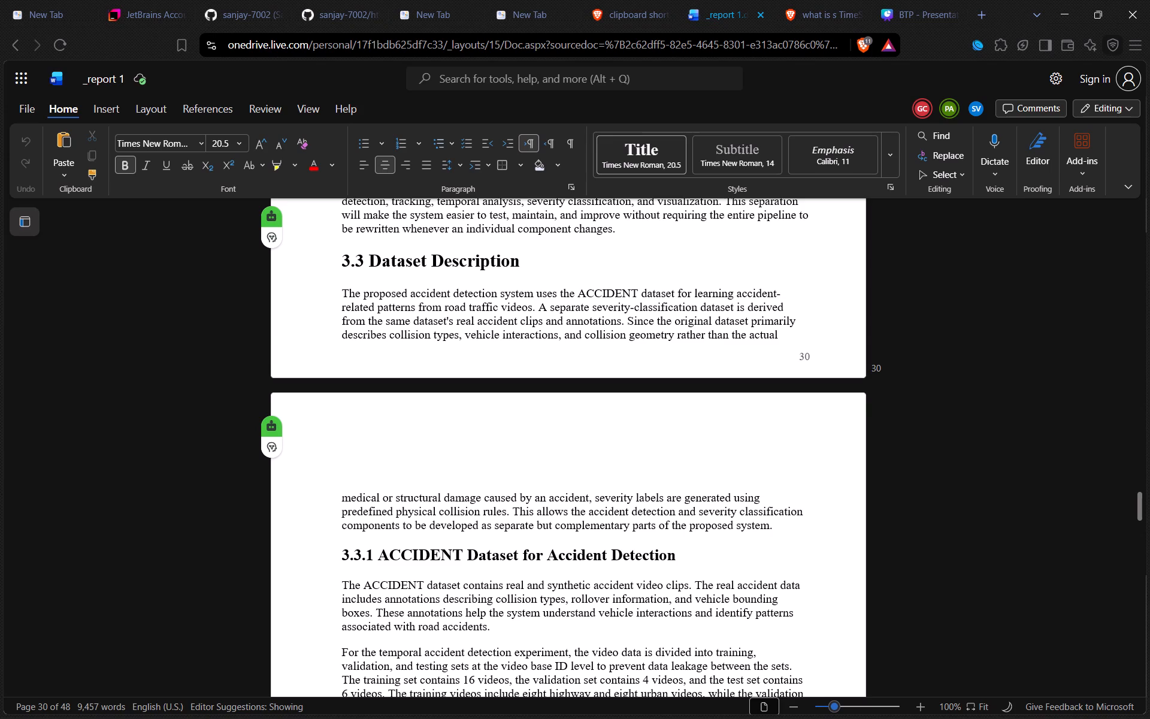
scroll(498, 593, down, 3)
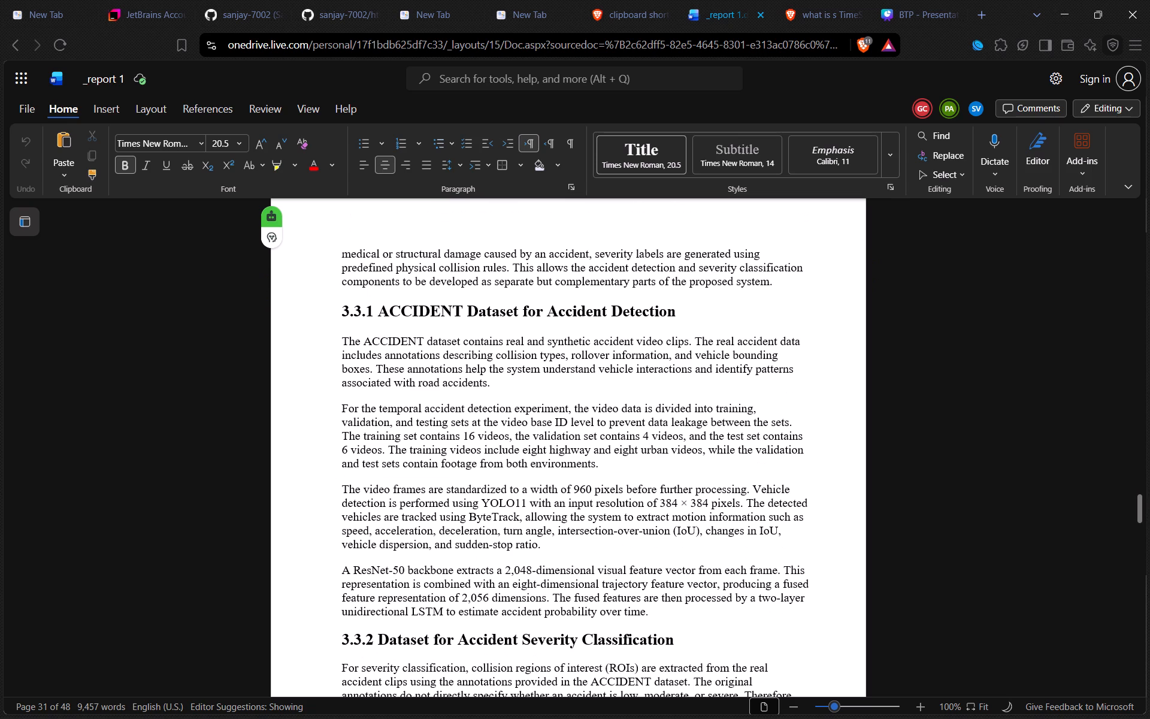
scroll(498, 593, down, 1)
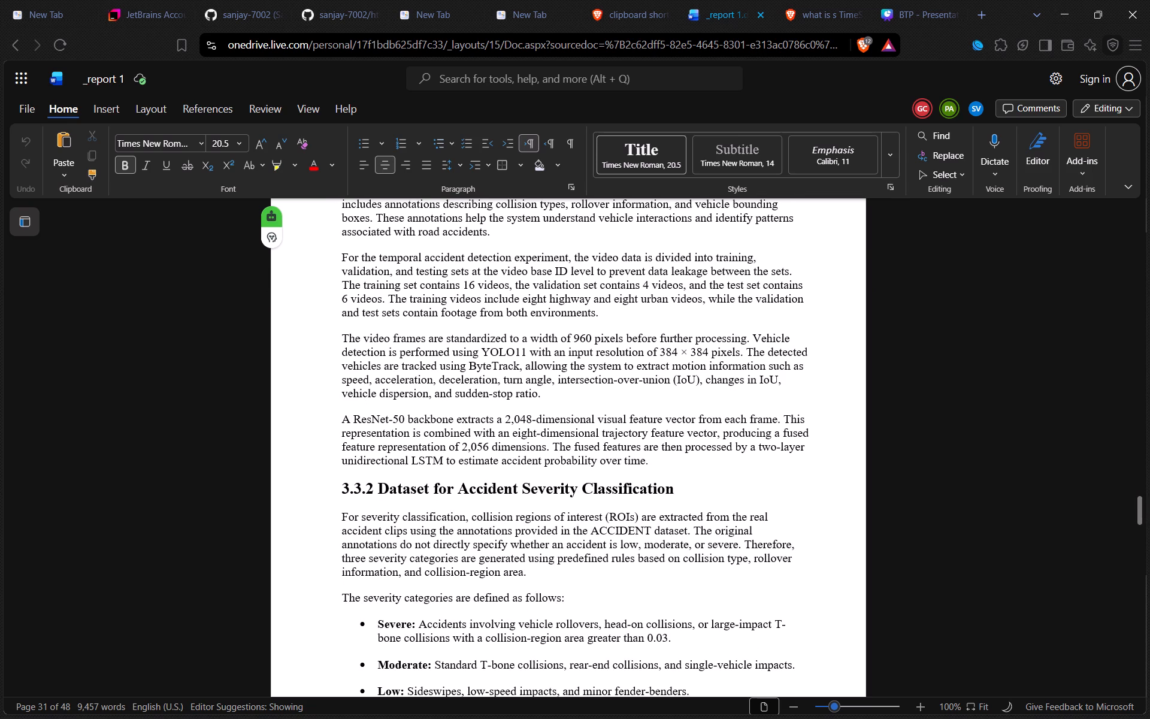
scroll(457, 507, down, 2)
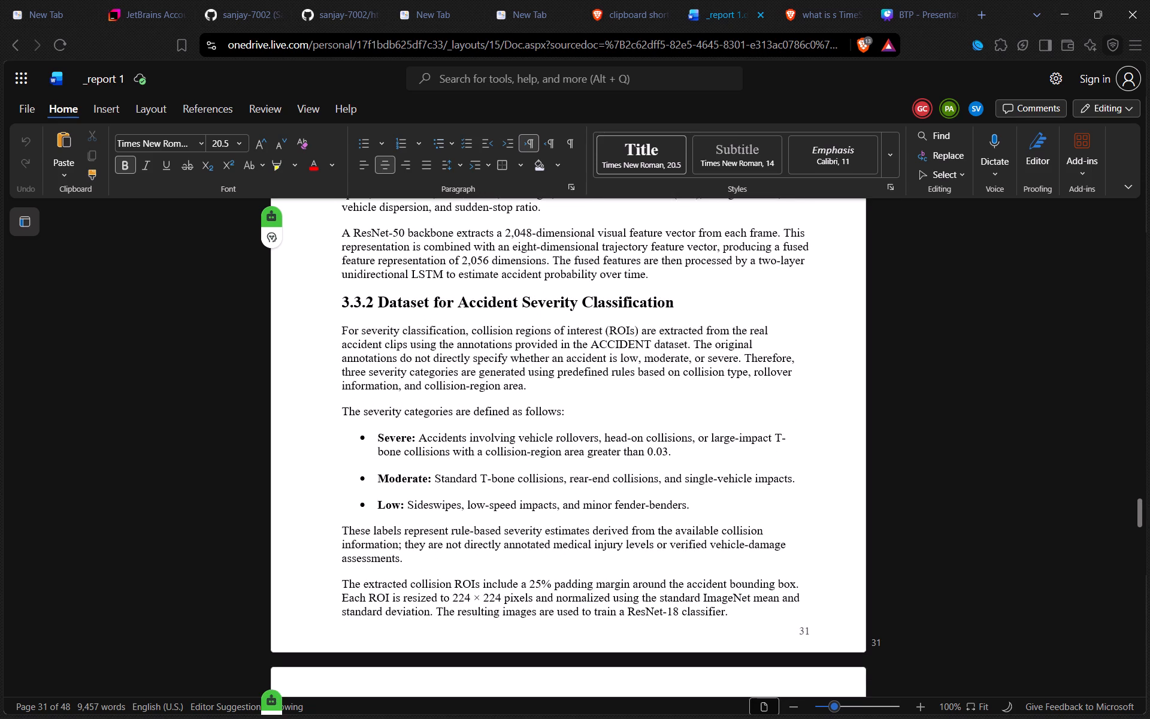
drag(381, 440, 424, 499)
click(405, 493)
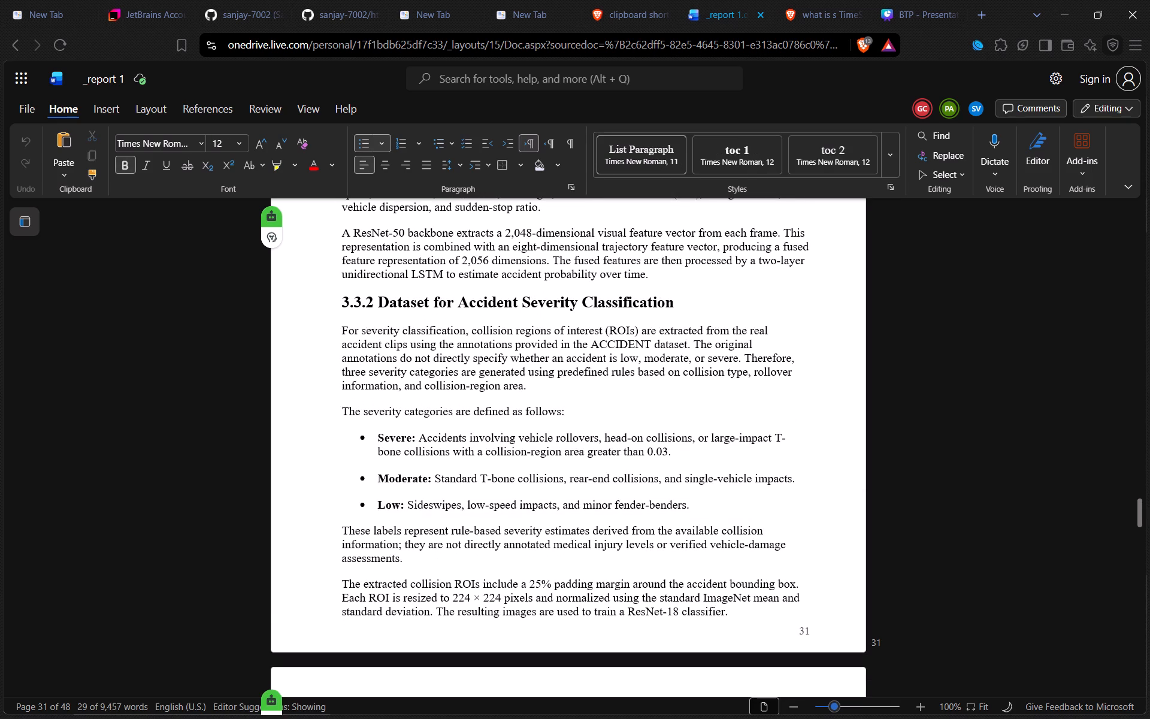
scroll(433, 521, down, 4)
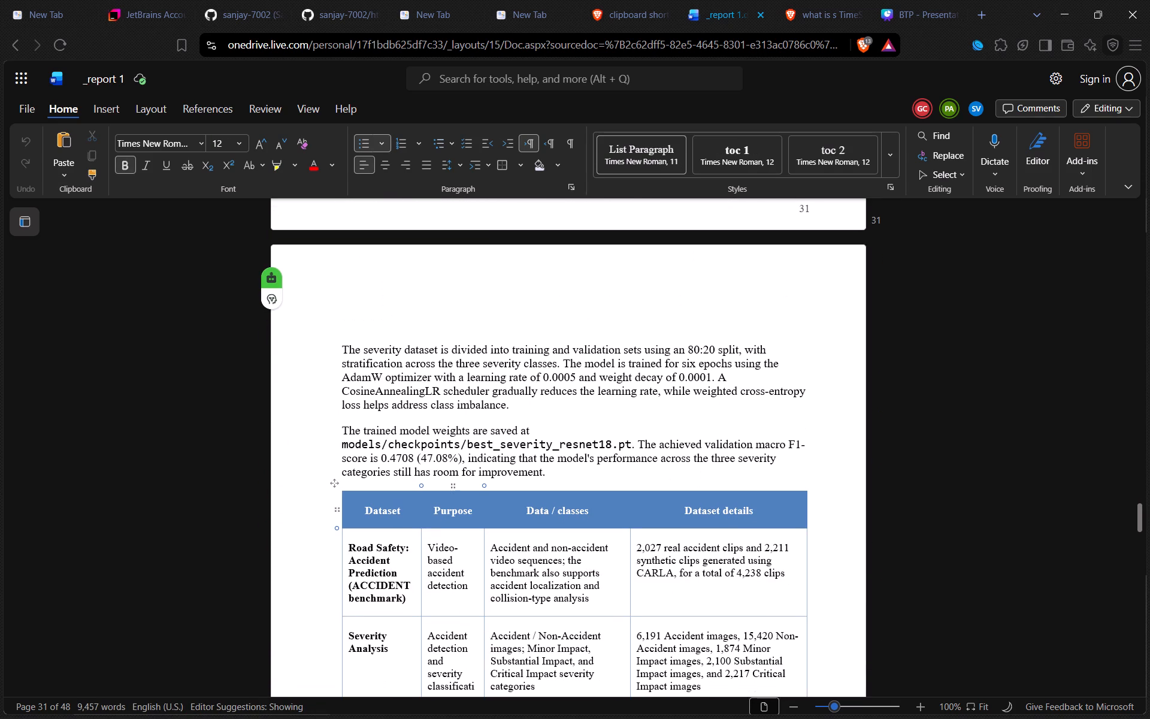
scroll(433, 521, down, 3)
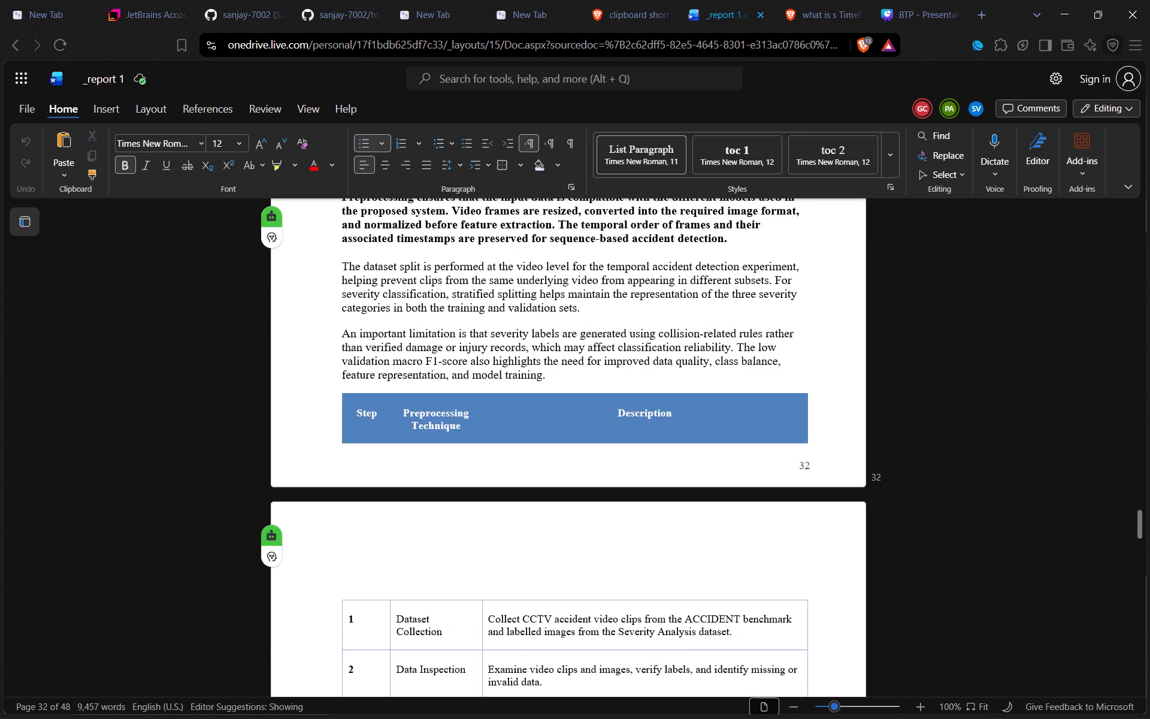
Examine Chapter 4's sample predictions figure, model comparison table and section 4.5 Discussion for blank space before Chapter 5.
scroll(433, 521, down, 8)
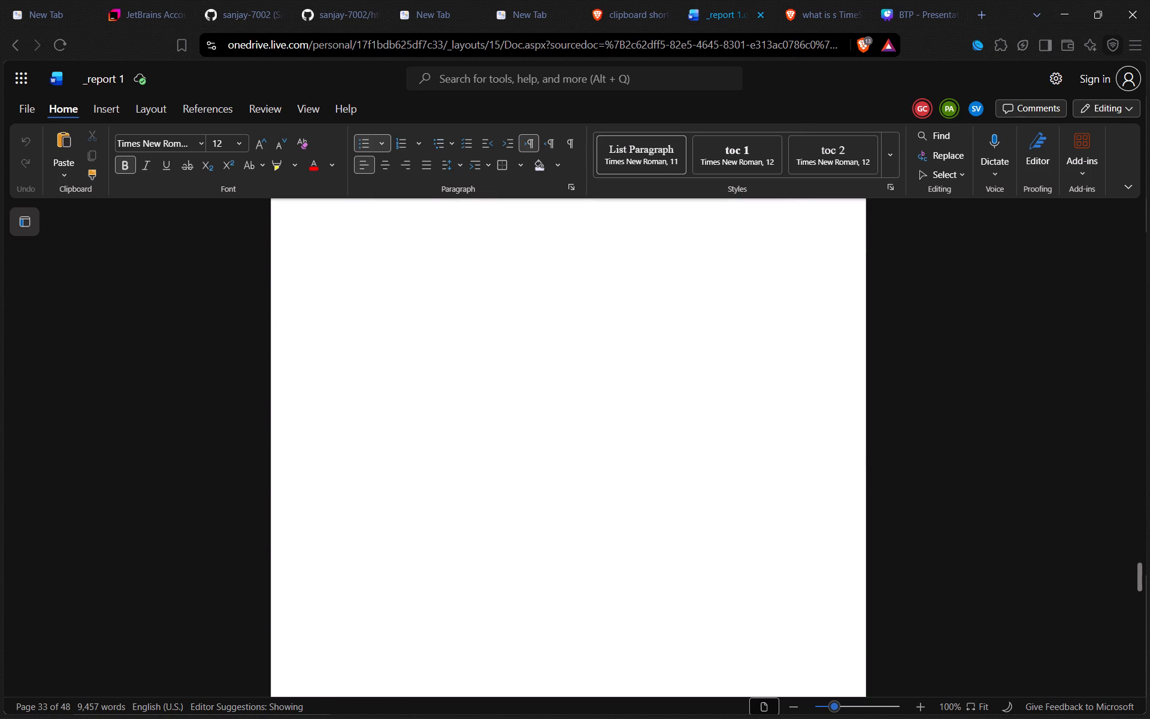
scroll(433, 521, down, 6)
scroll(433, 521, right, 1)
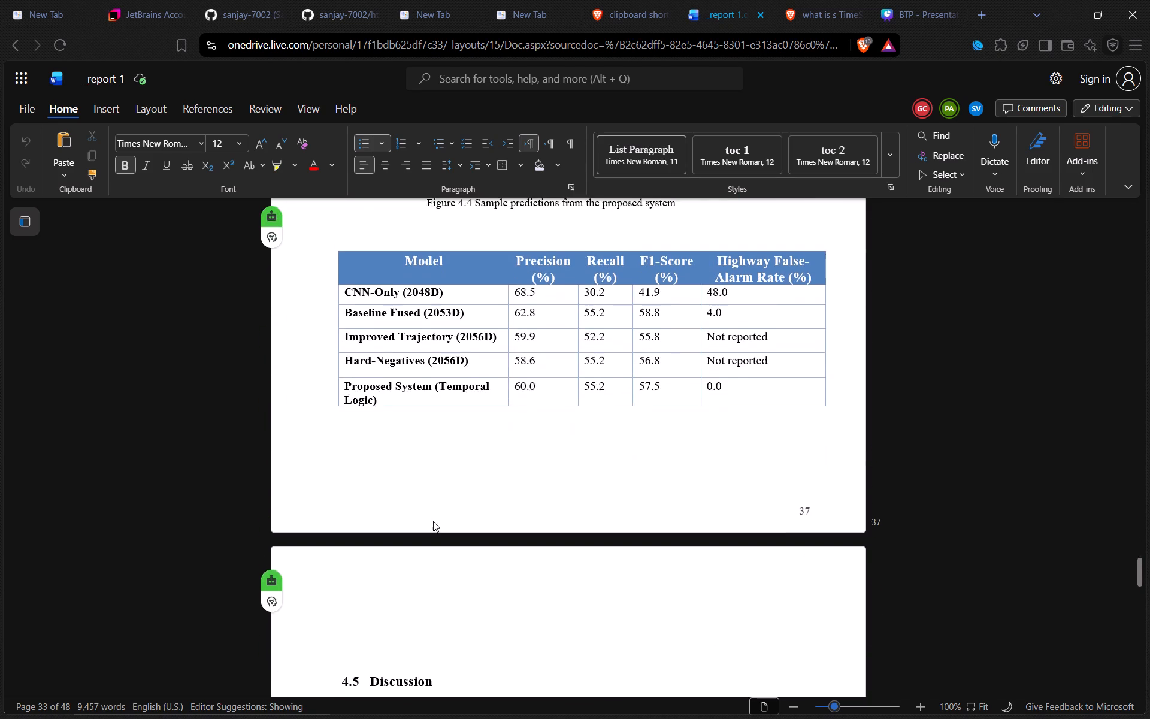
scroll(433, 521, right, 1)
scroll(433, 521, down, 1)
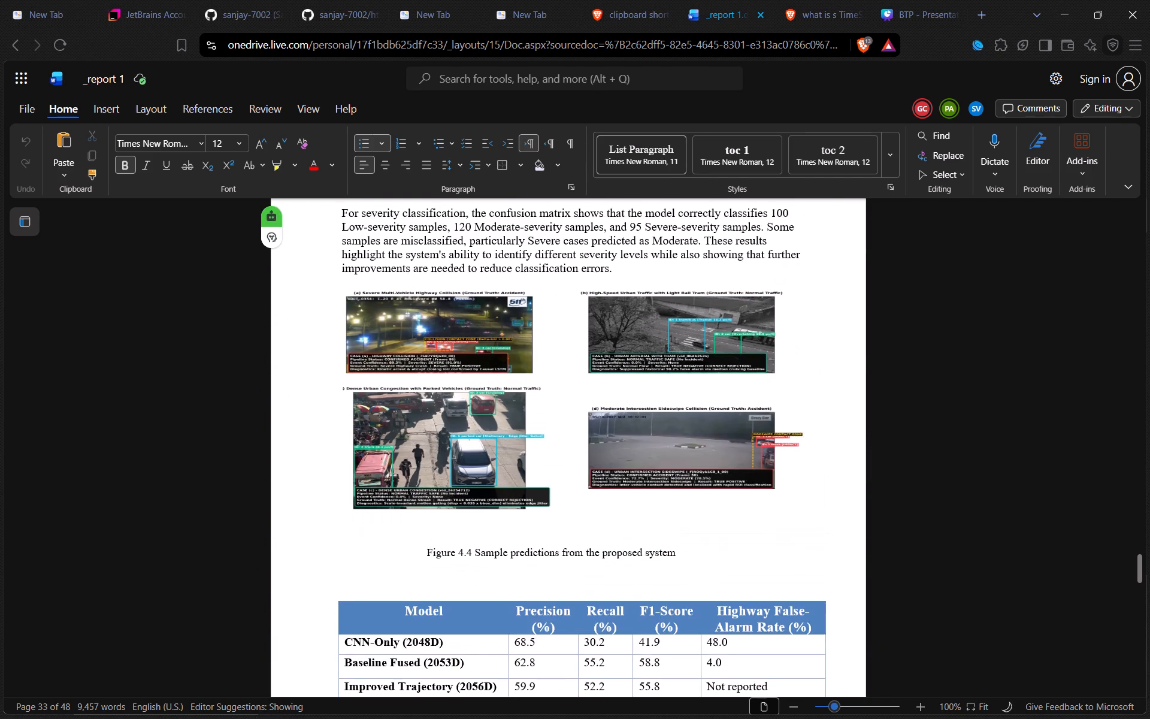
scroll(433, 521, down, 2)
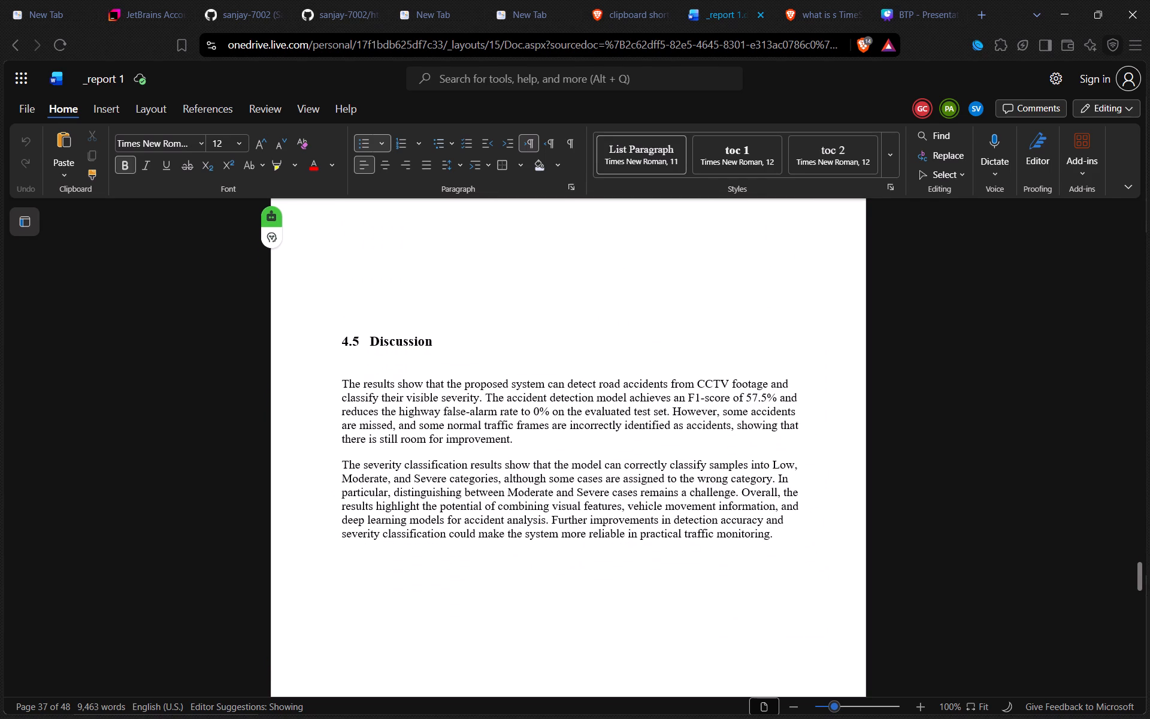
scroll(433, 521, down, 2)
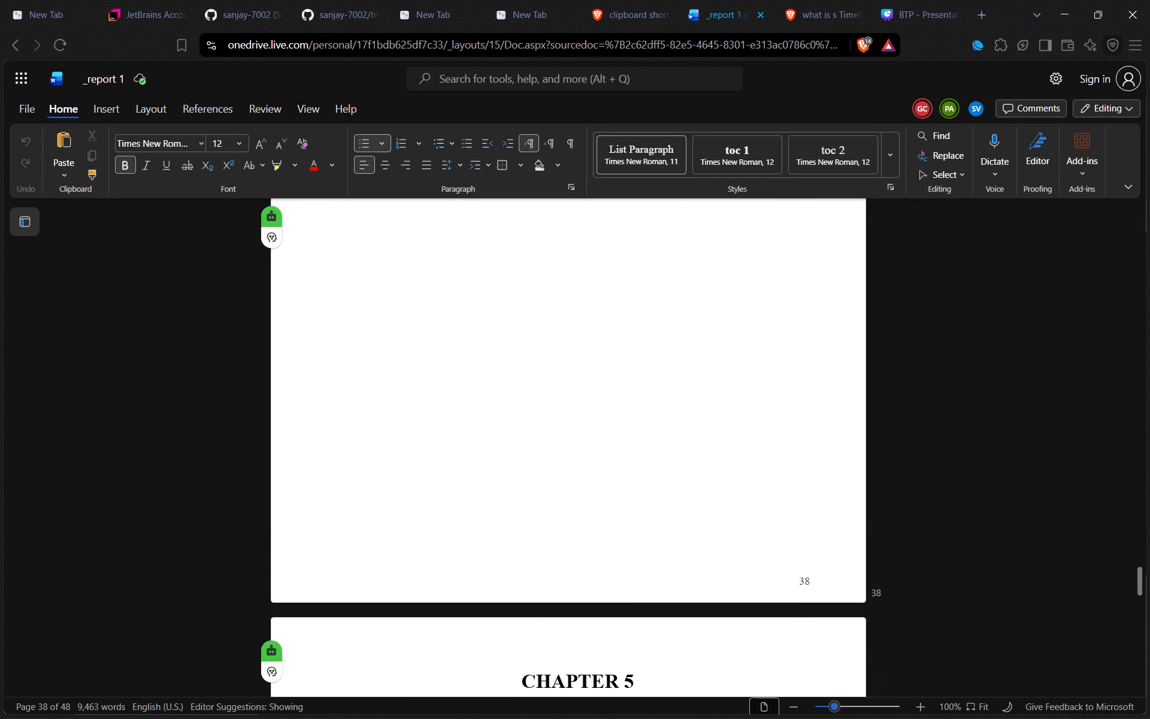
scroll(433, 521, down, 1)
scroll(433, 521, up, 4)
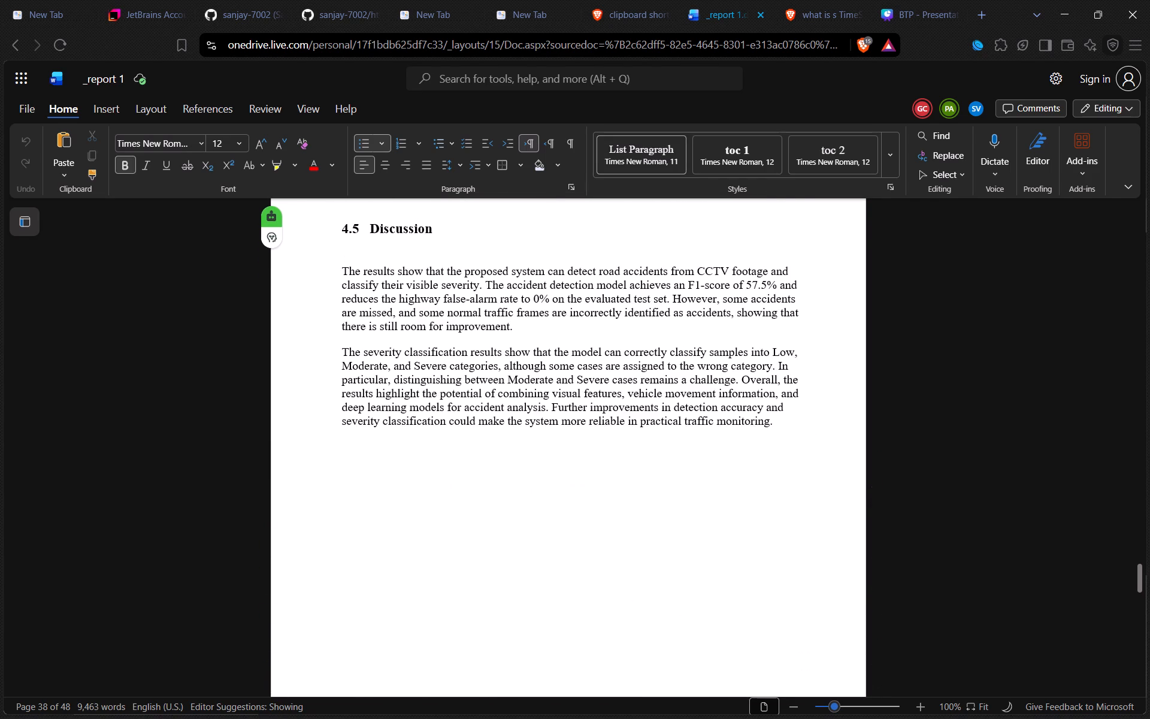
scroll(433, 521, up, 2)
scroll(433, 521, down, 1)
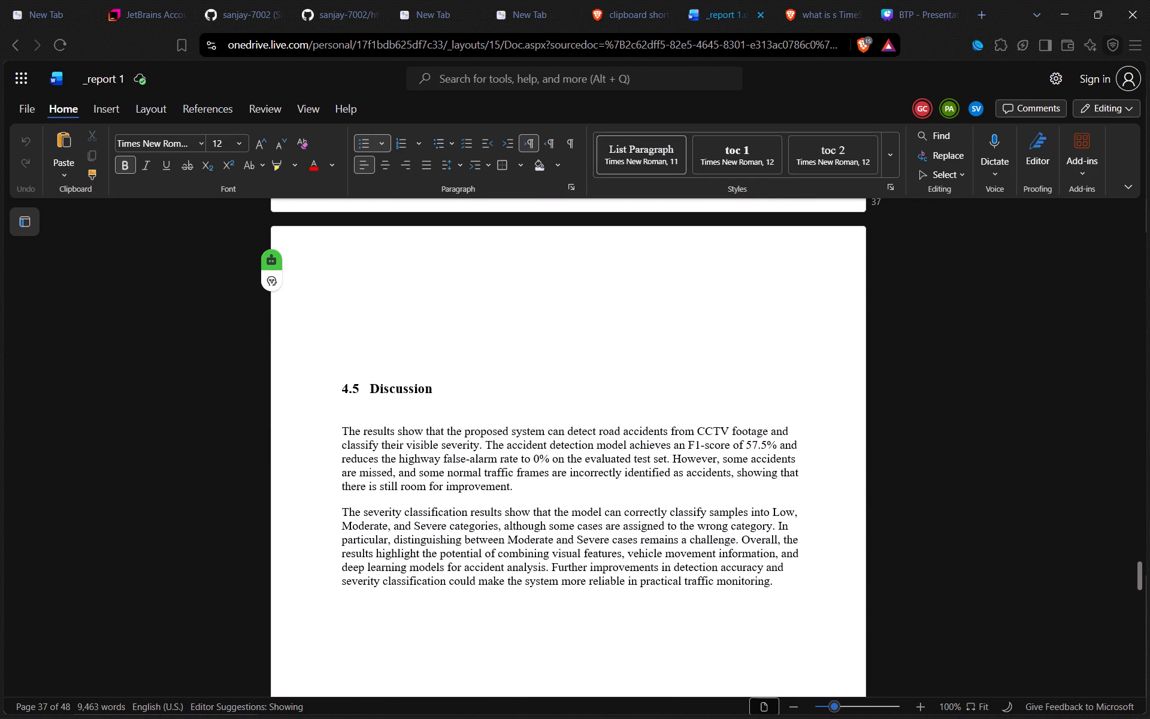
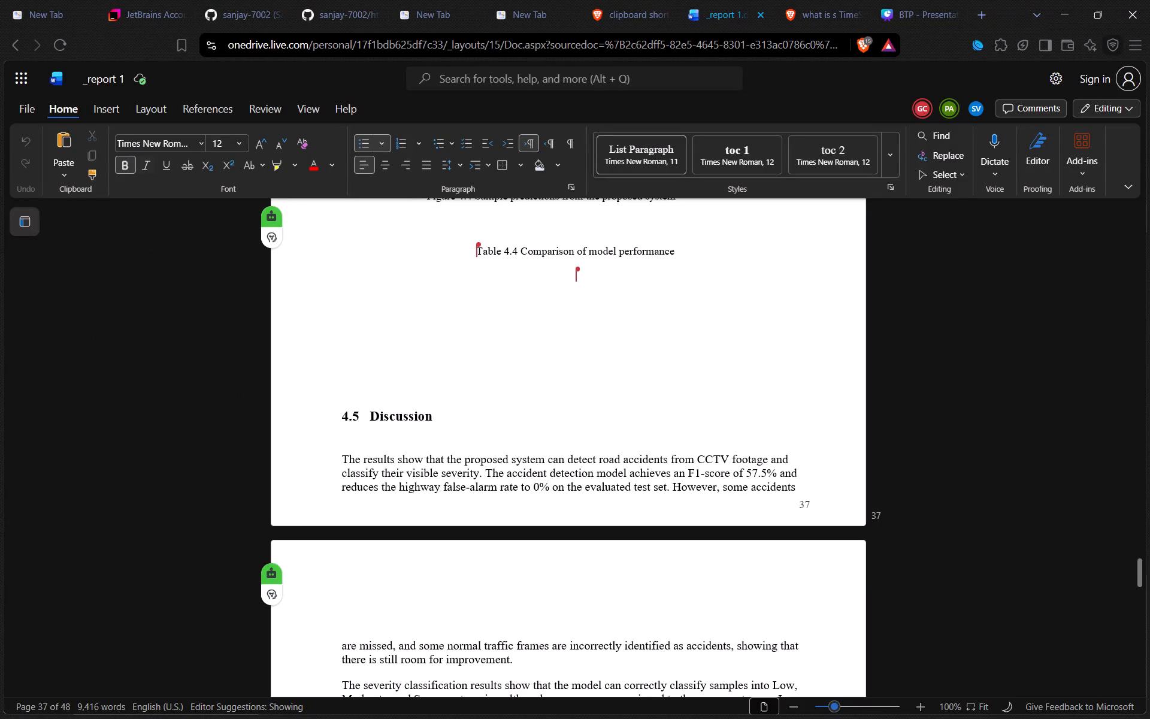
Examine the area around the Table 4.4 caption and section 4.5 Discussion for the missing table, blank space and page breaks.
click(107, 110)
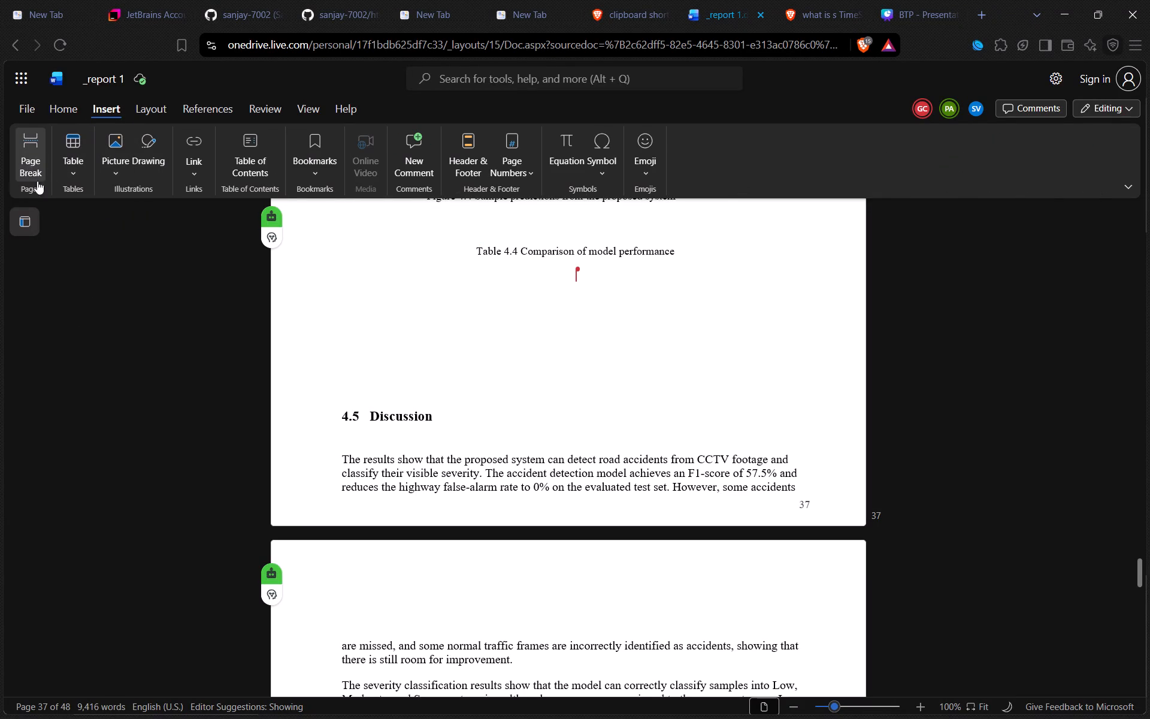
scroll(467, 350, down, 2)
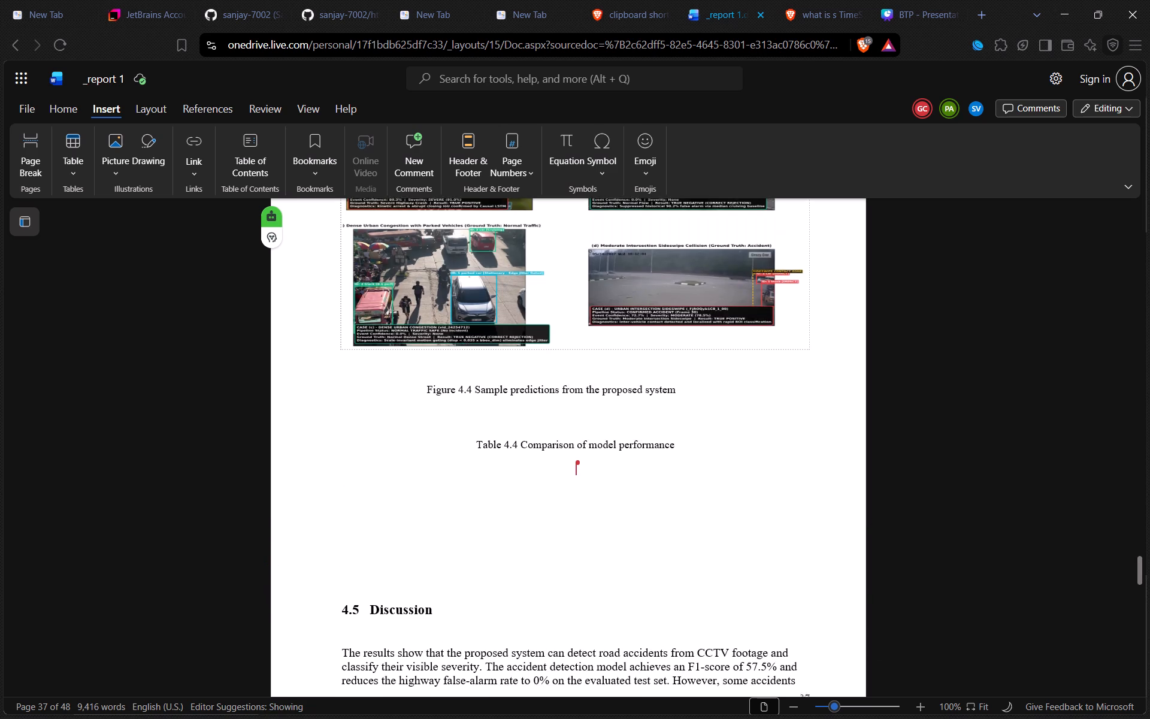
scroll(467, 350, down, 2)
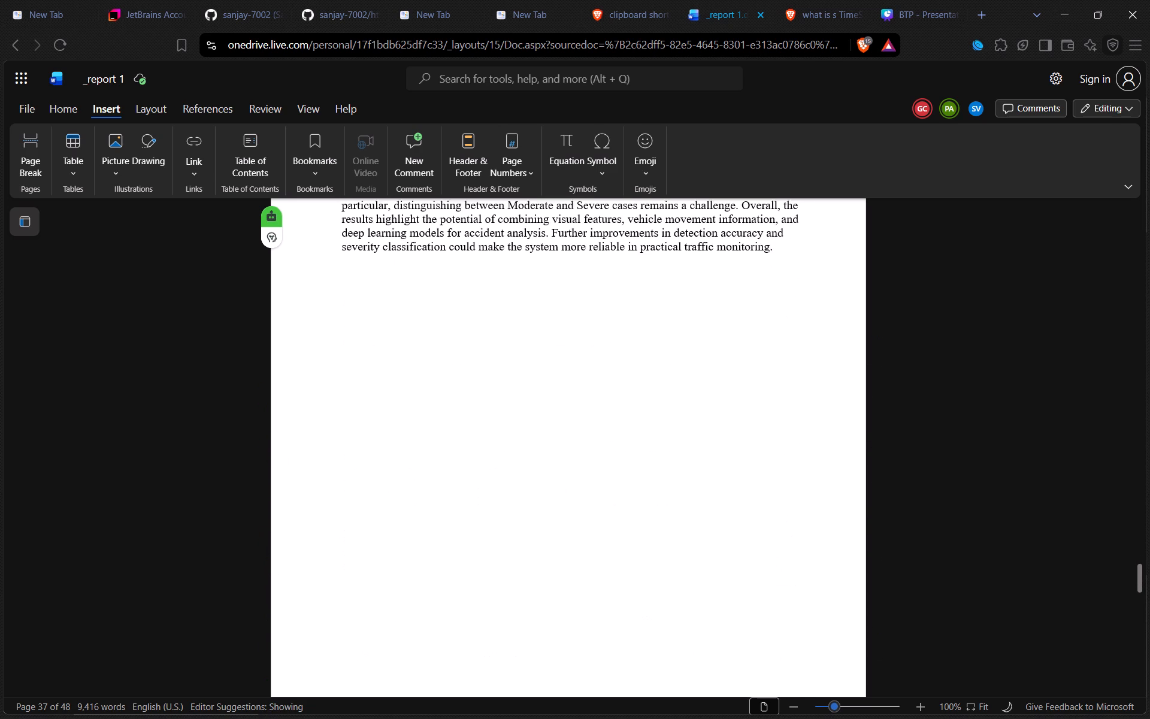
scroll(467, 350, down, 1)
scroll(467, 350, up, 1)
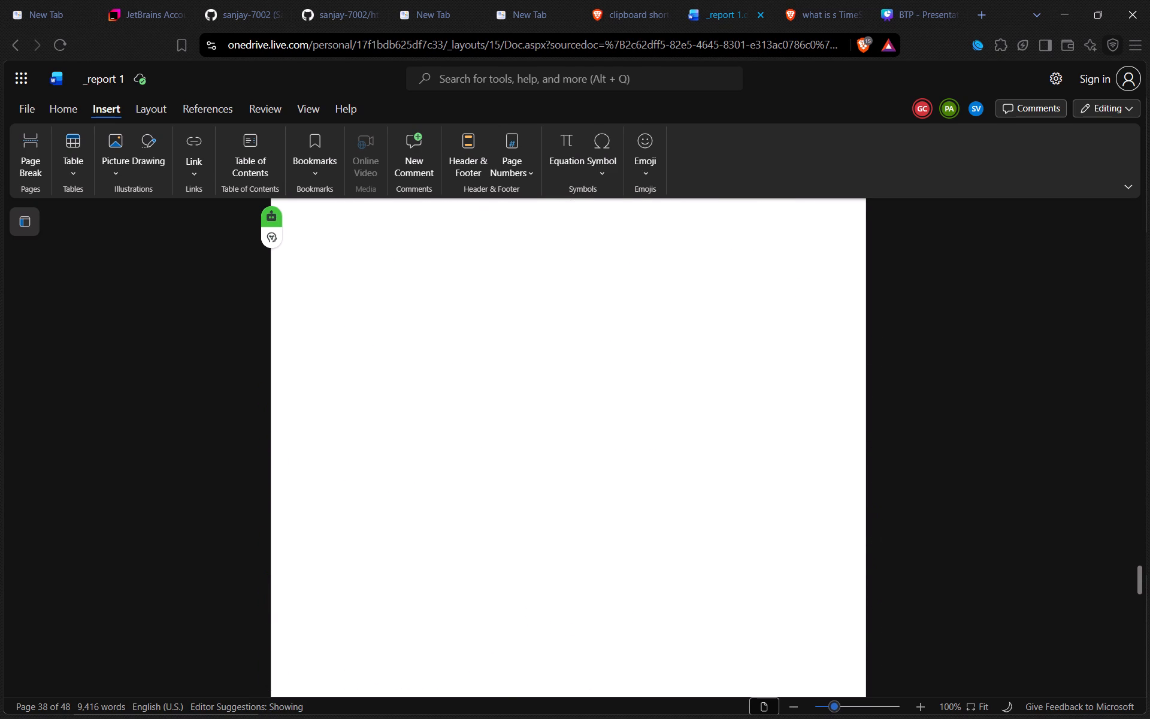
scroll(467, 350, up, 7)
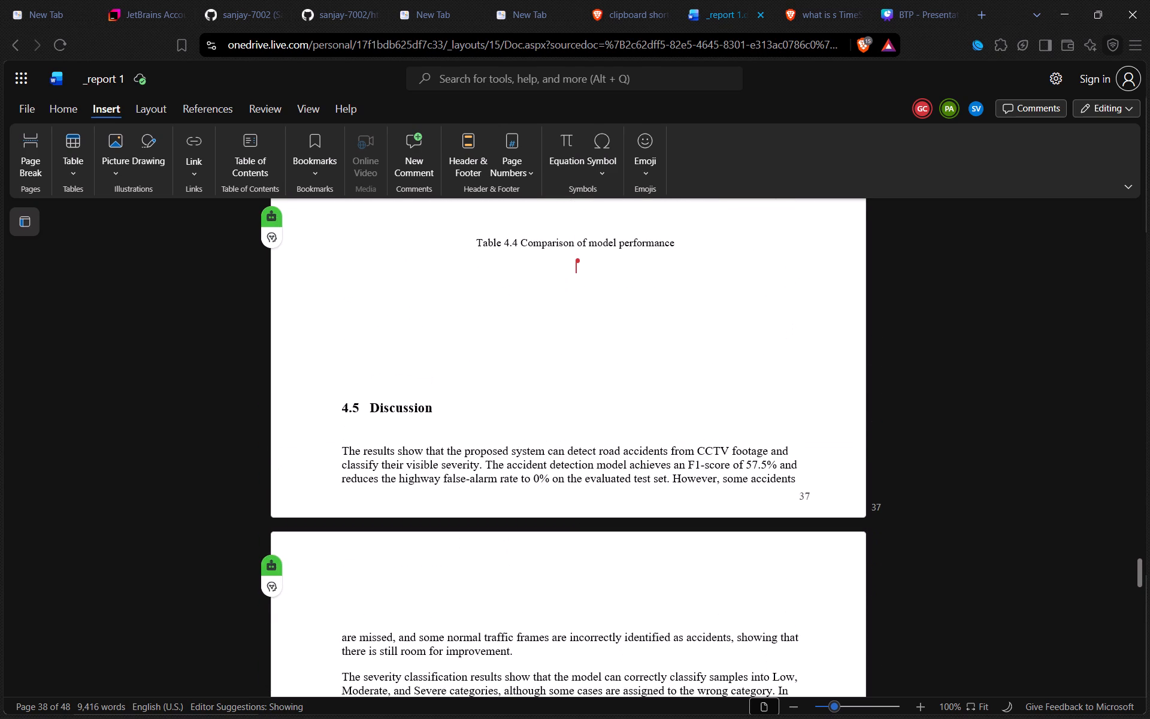
scroll(467, 350, up, 3)
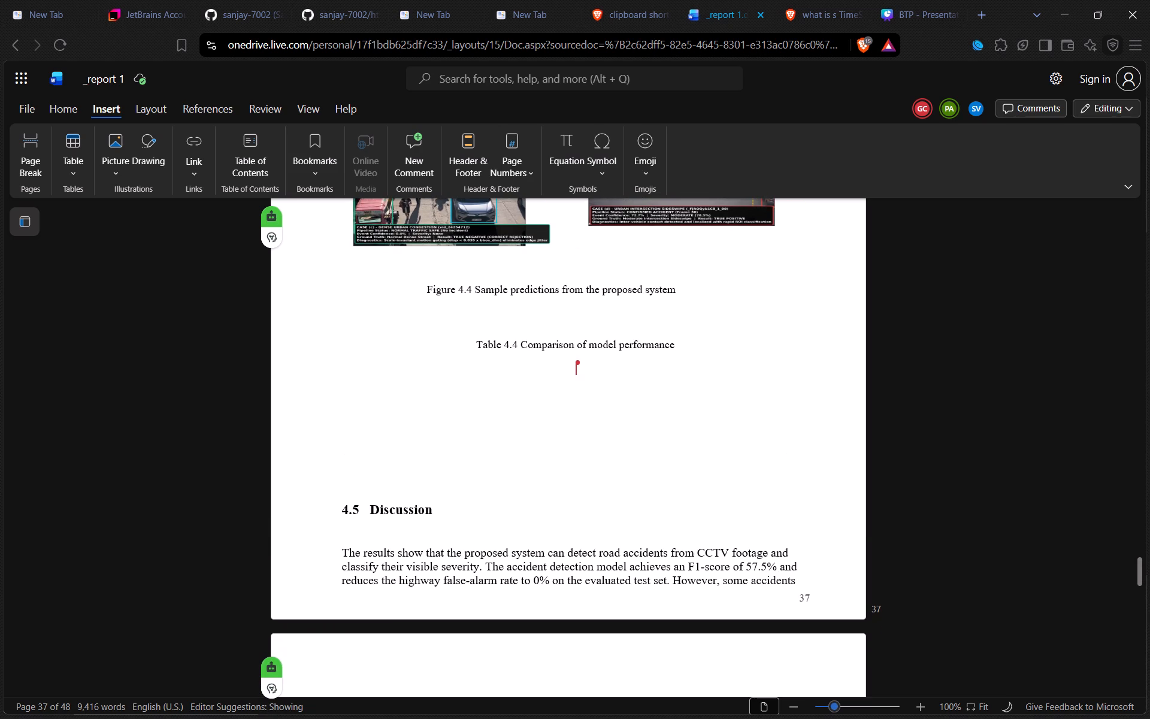
scroll(467, 350, up, 2)
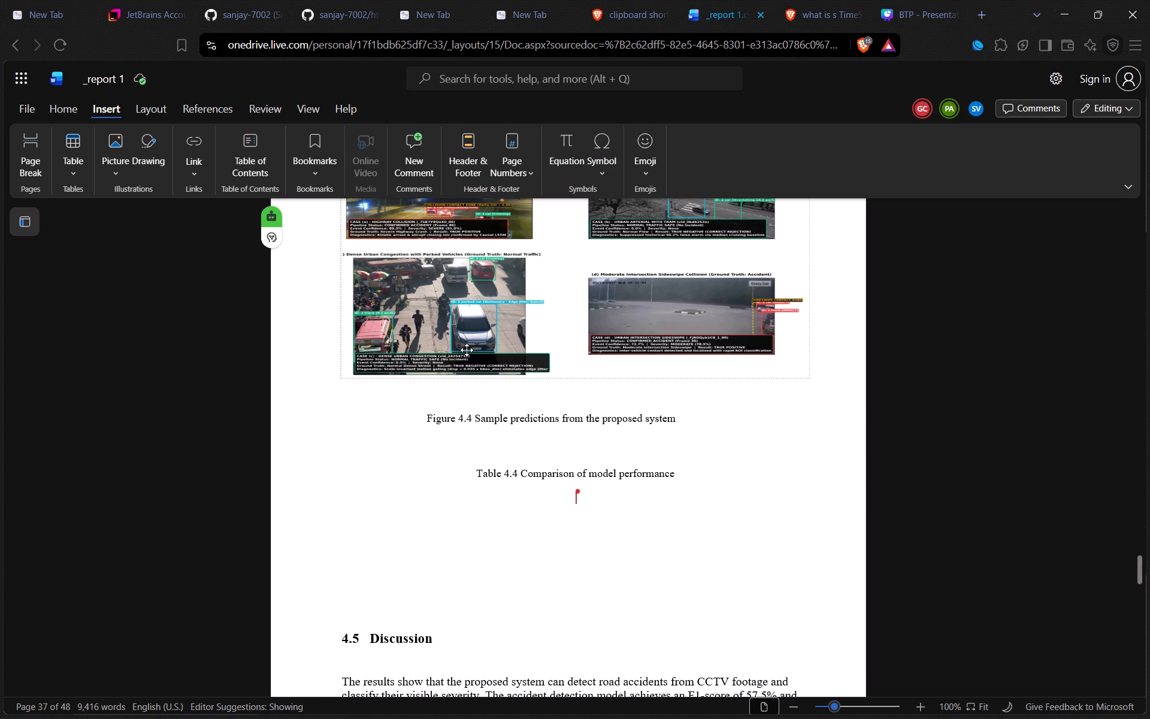
Compare the figures, results tables and captions in sections 4.2 to 4.4 with the Table 4.4 area for placement and page splits.
scroll(467, 350, up, 2)
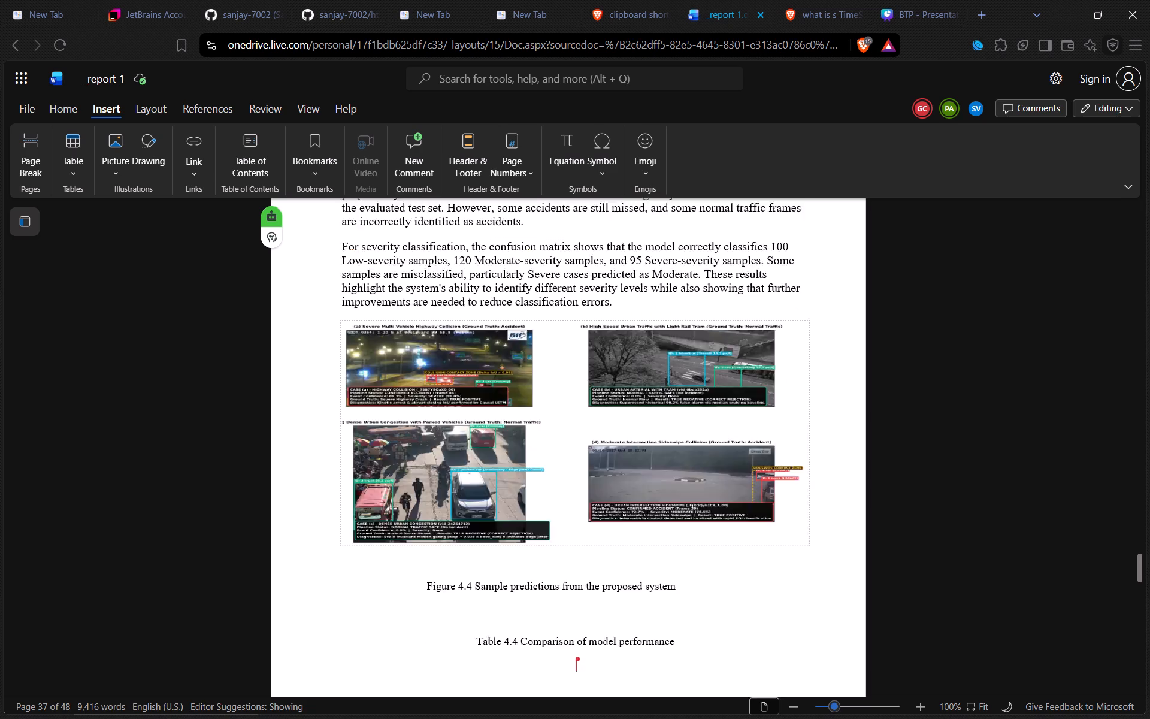
scroll(467, 350, up, 5)
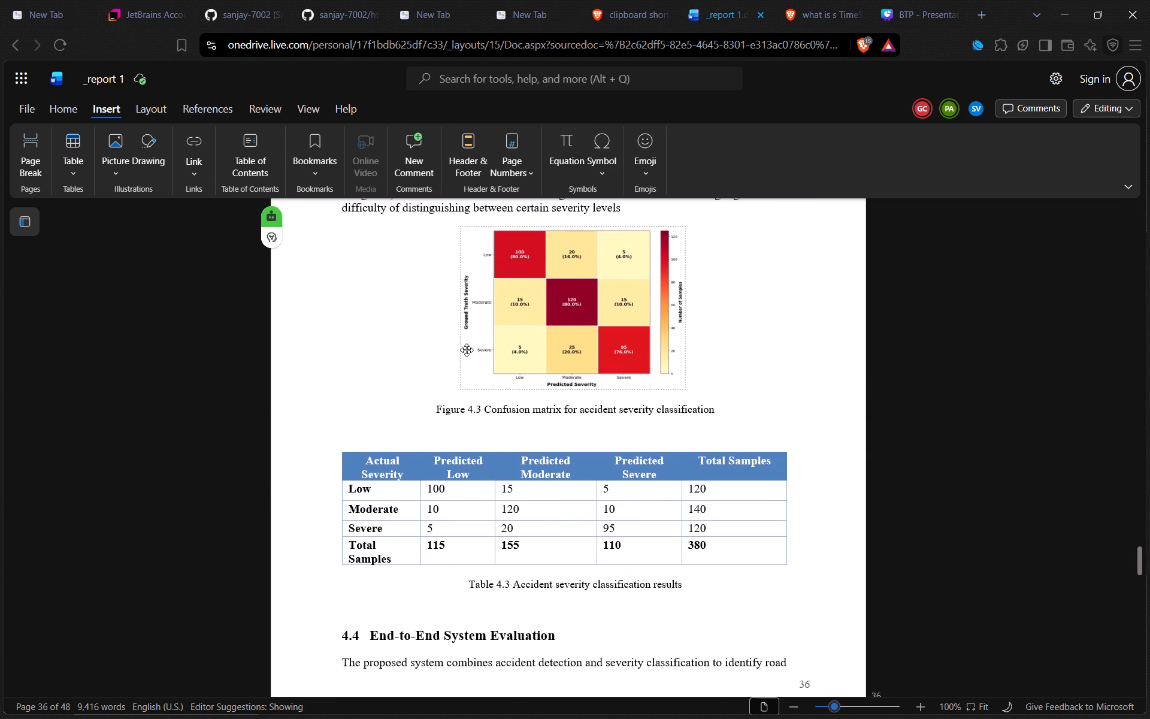
scroll(467, 350, up, 3)
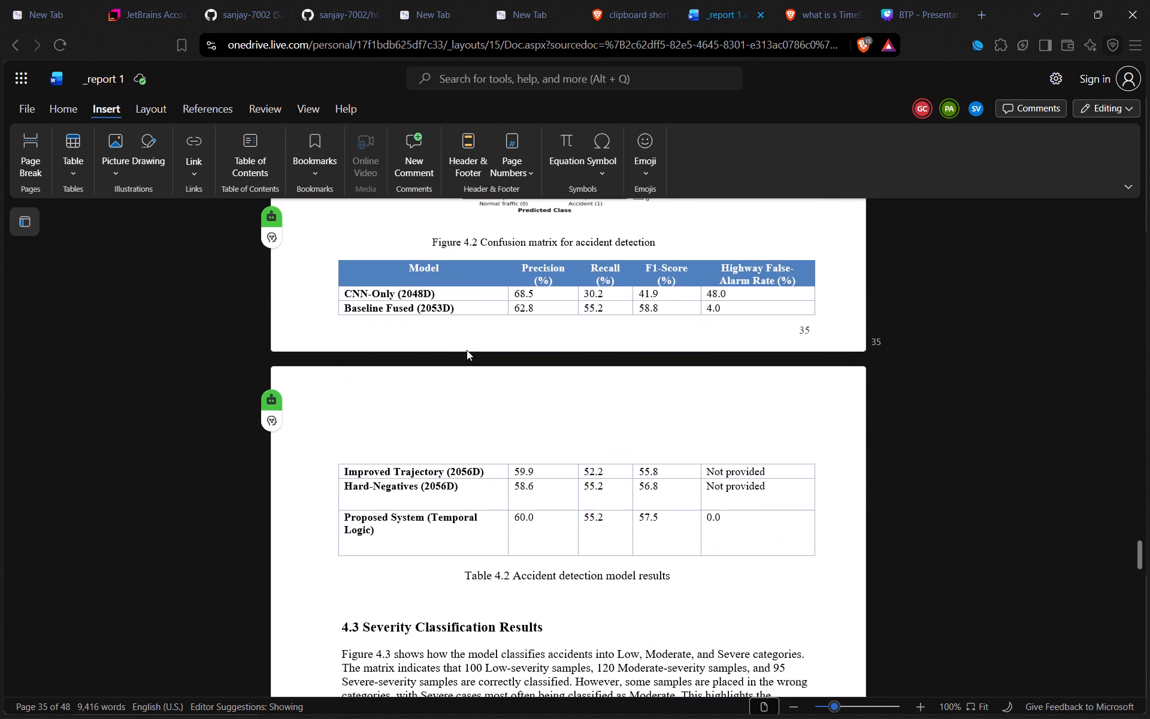
scroll(467, 350, up, 4)
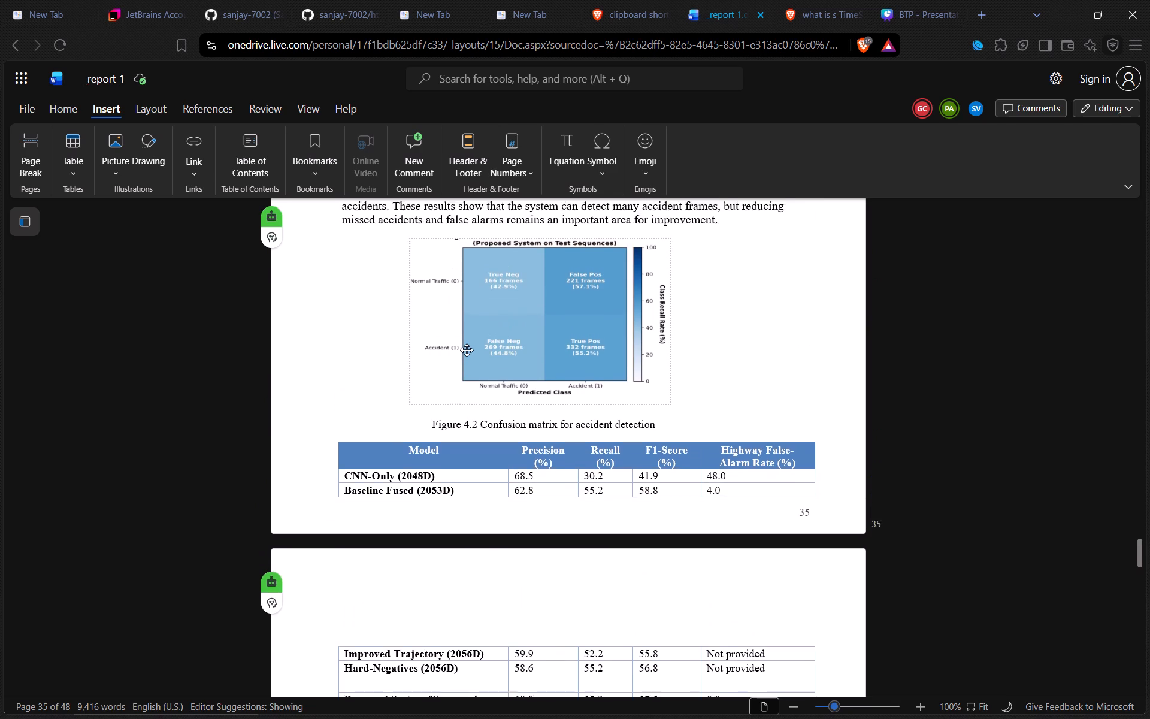
scroll(467, 350, up, 1)
scroll(488, 510, down, 3)
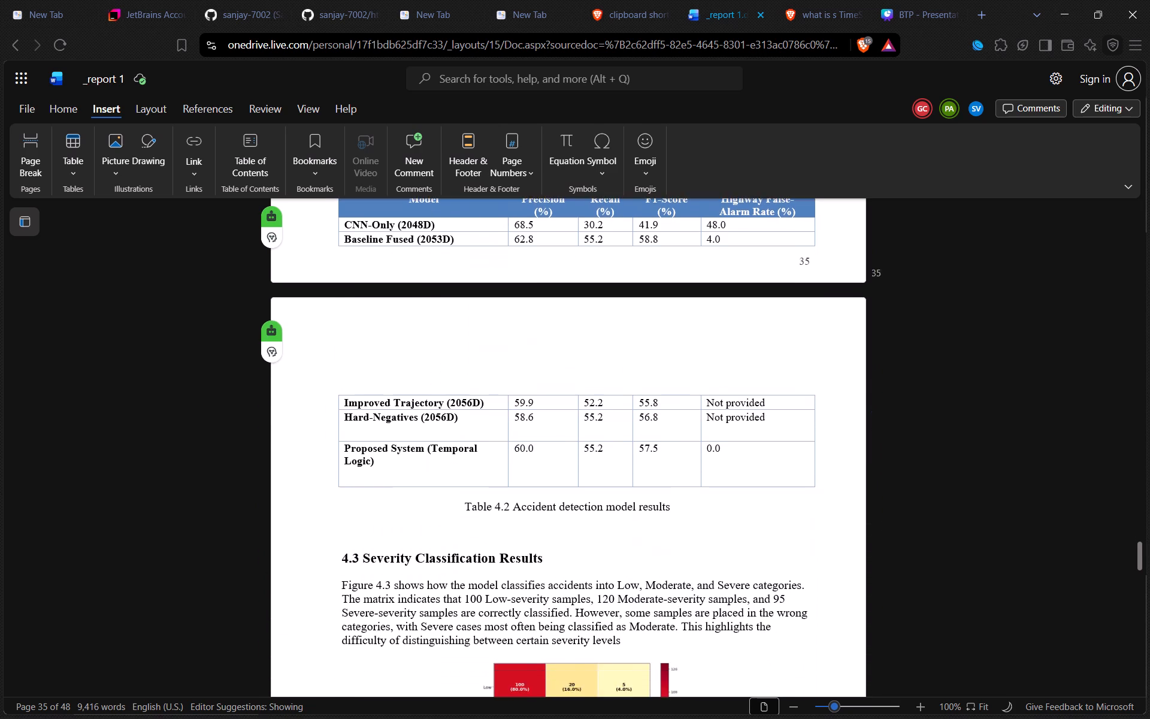
scroll(488, 510, down, 3)
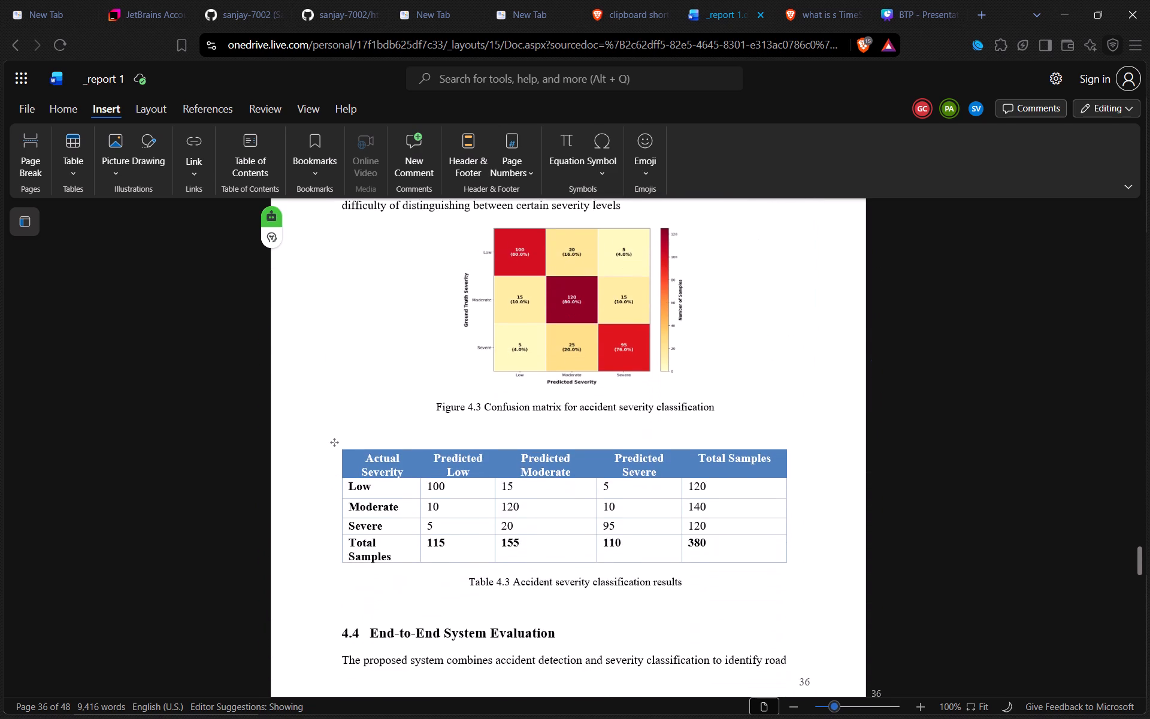
scroll(488, 510, down, 3)
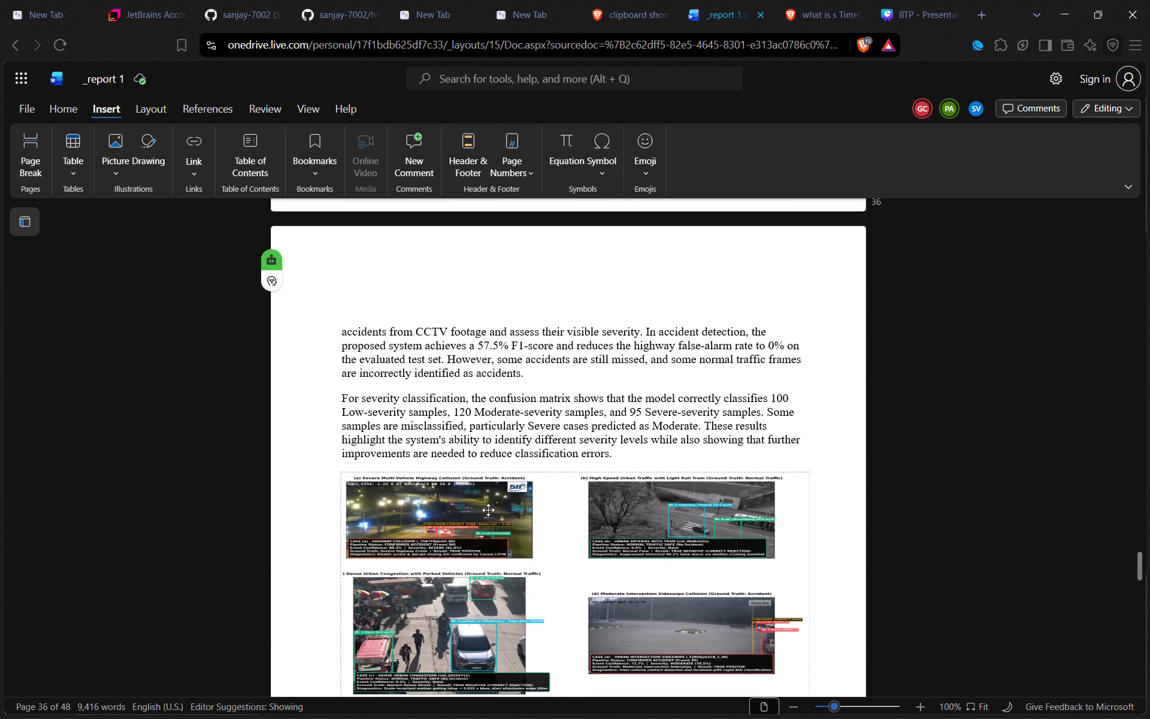
scroll(488, 510, down, 2)
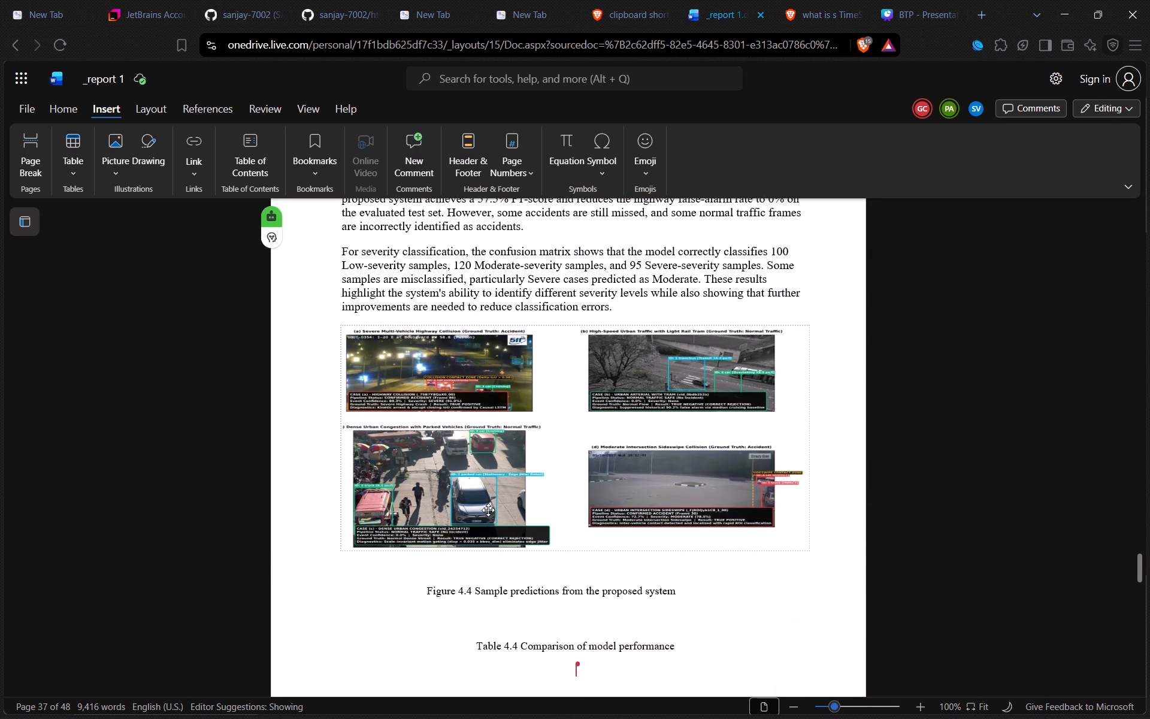
scroll(488, 510, up, 4)
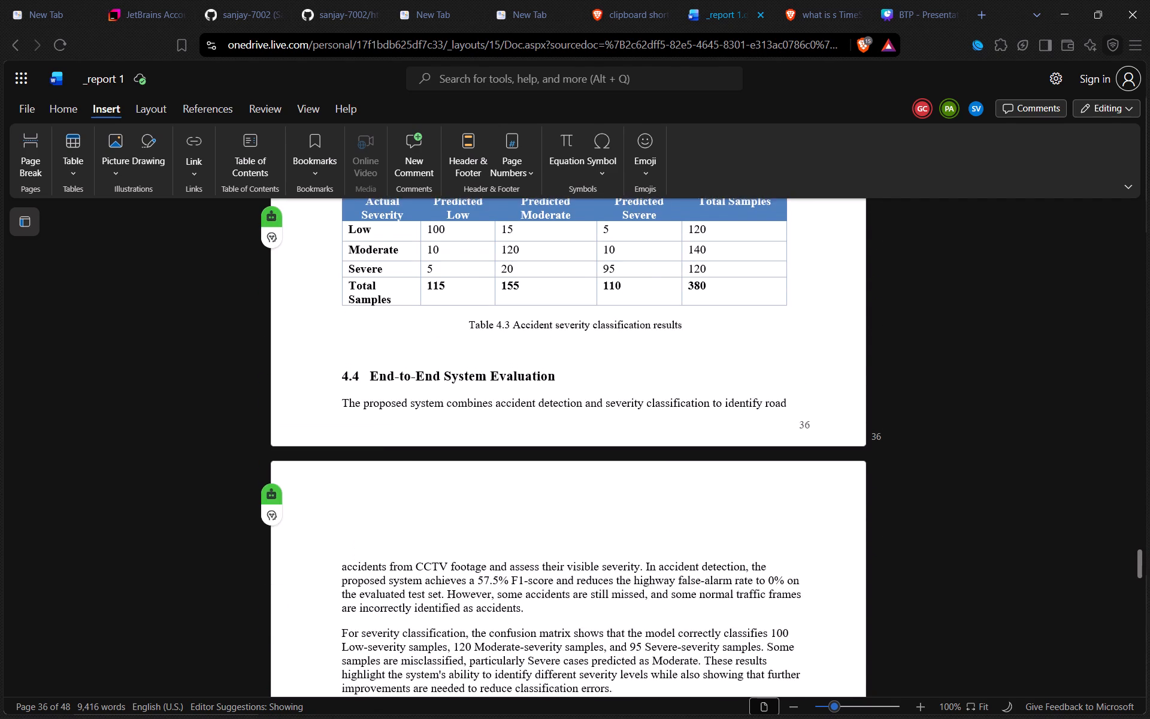
scroll(488, 510, up, 2)
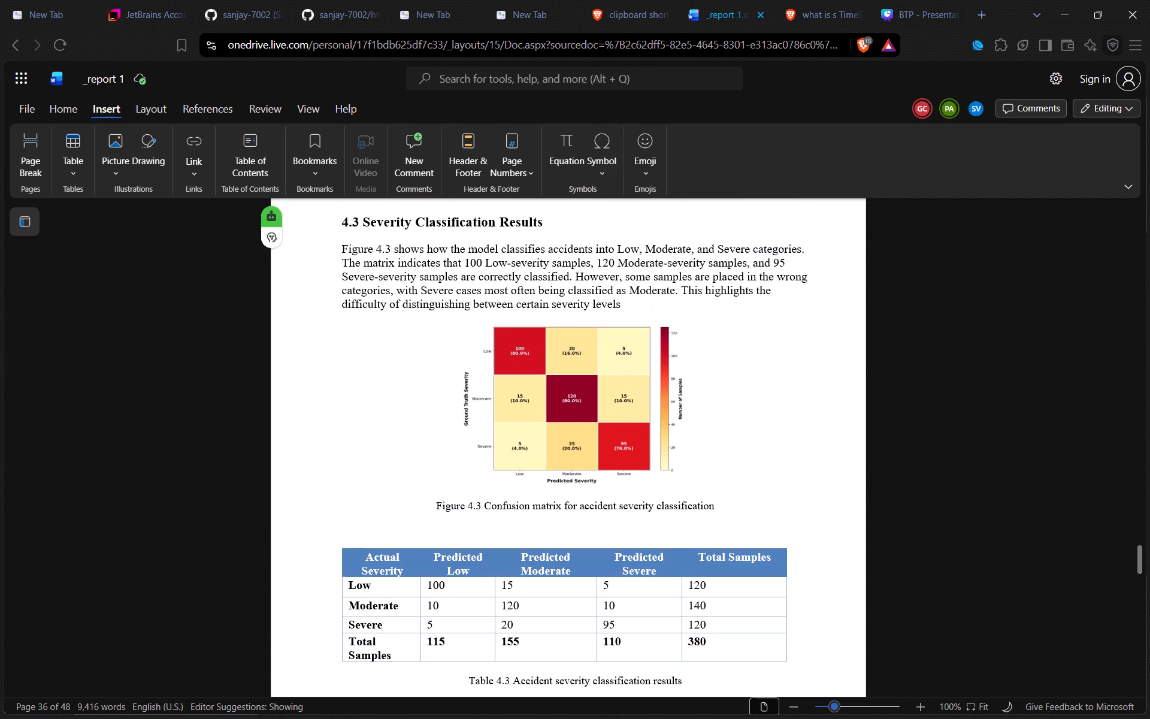
scroll(488, 510, down, 5)
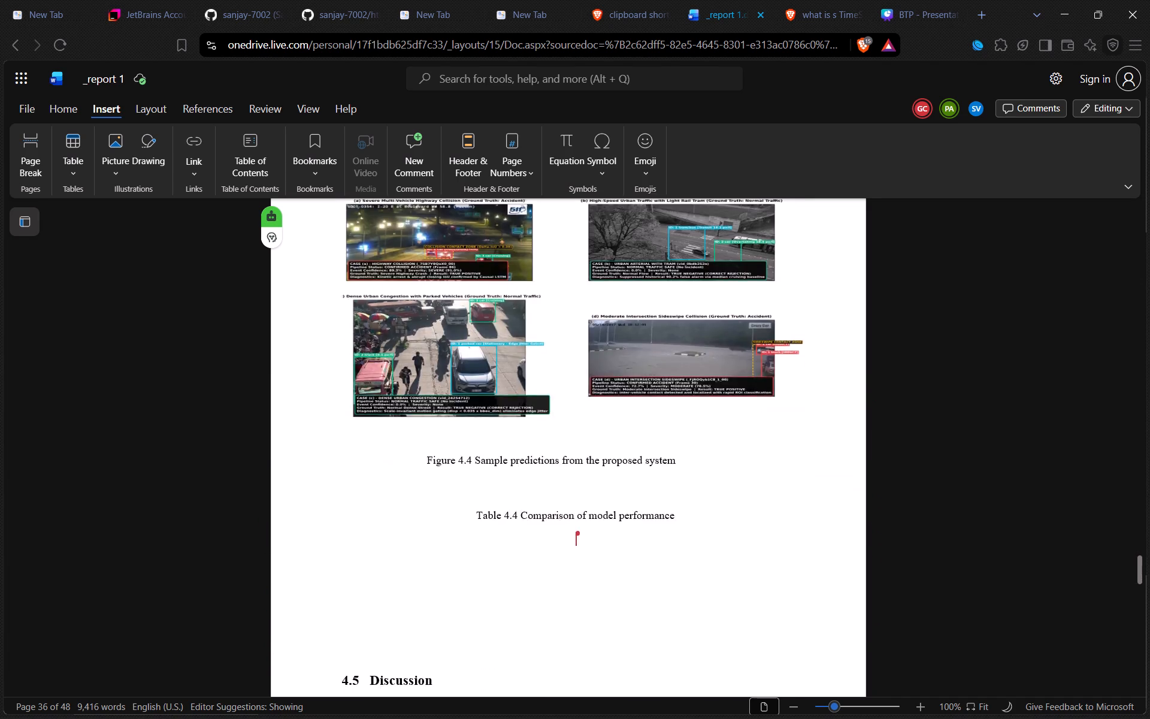
Review Chapter 4 from section 4.5 Discussion back to Table 4.2, checking figure and table placement, captions and page splits.
scroll(488, 510, down, 2)
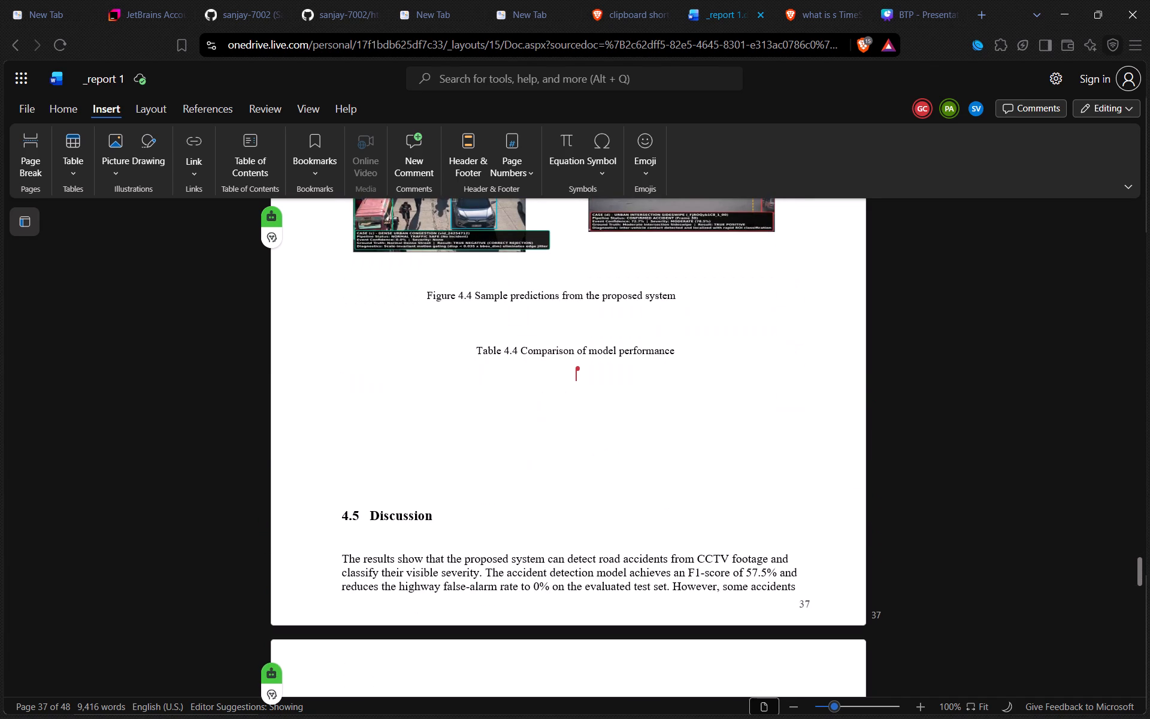
scroll(488, 510, up, 5)
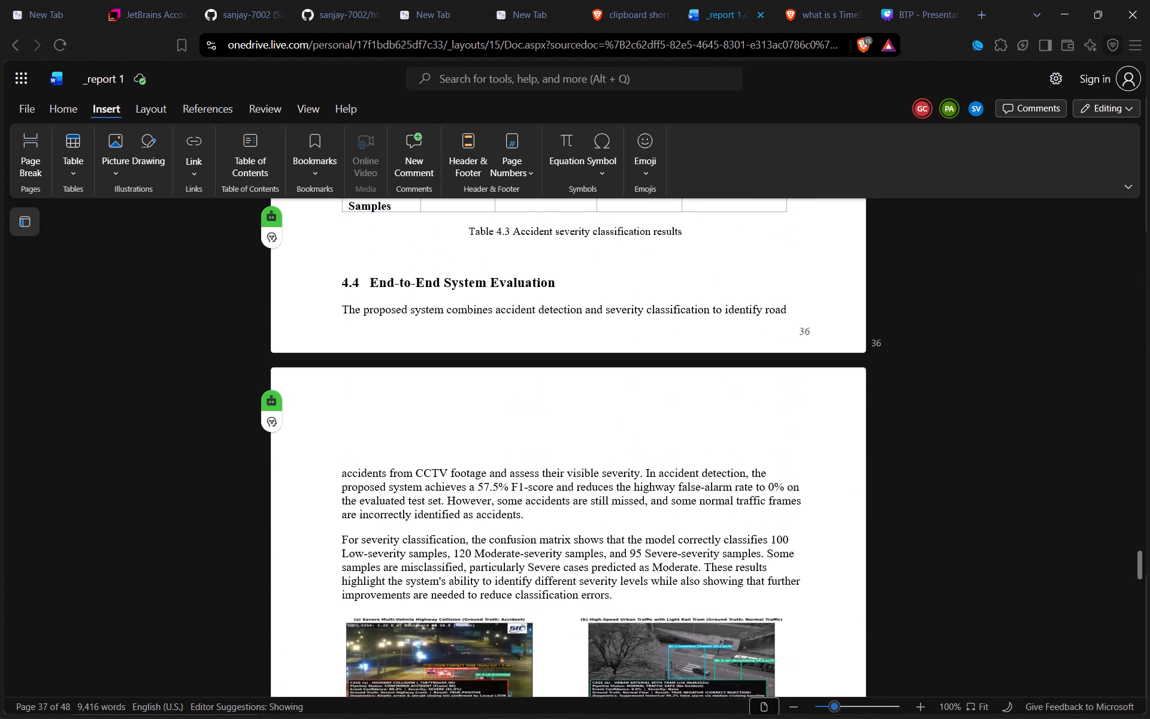
scroll(488, 510, up, 4)
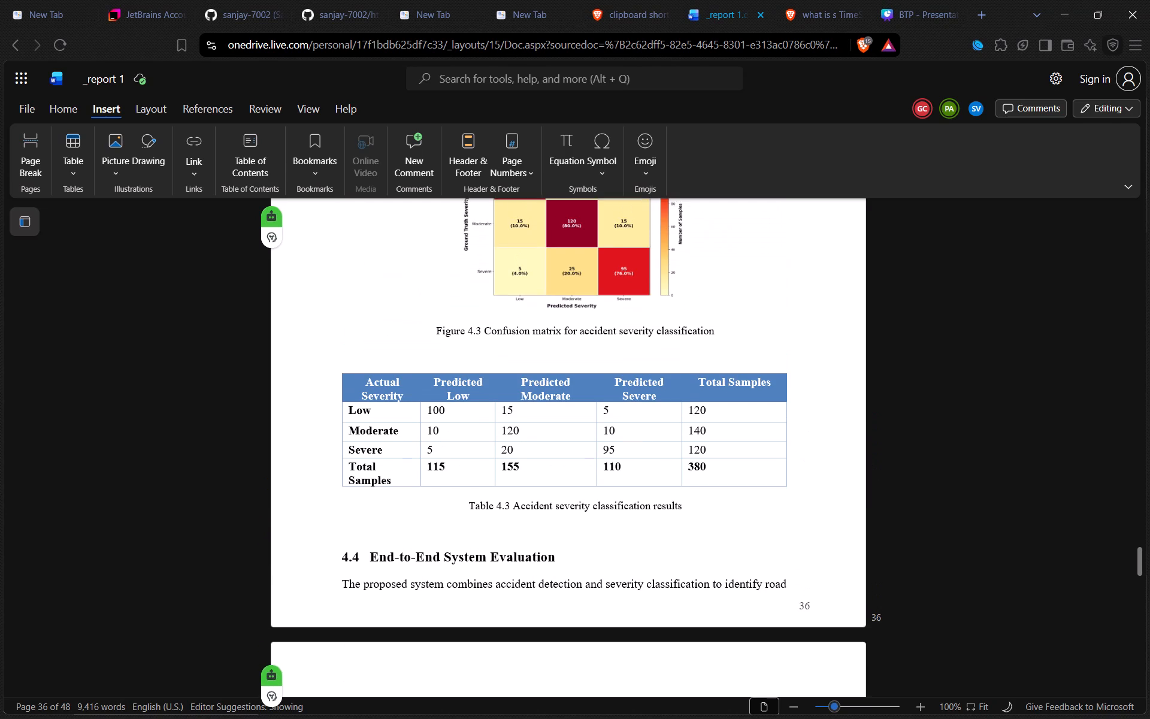
scroll(488, 510, up, 3)
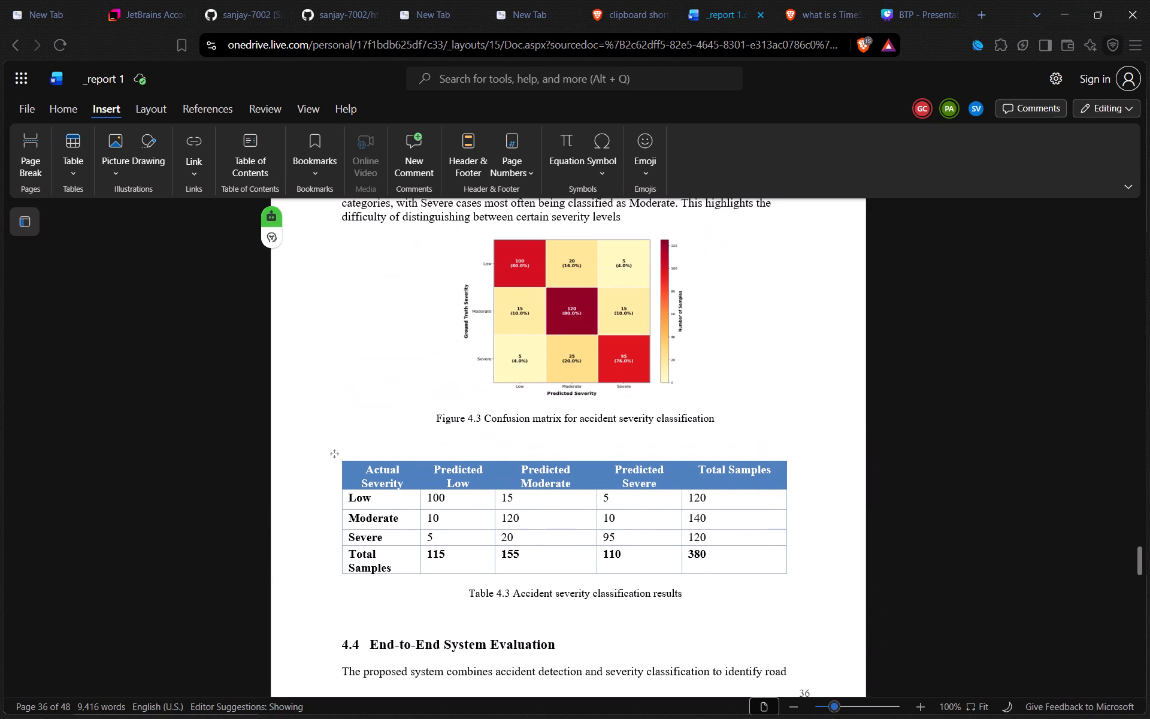
scroll(488, 510, up, 7)
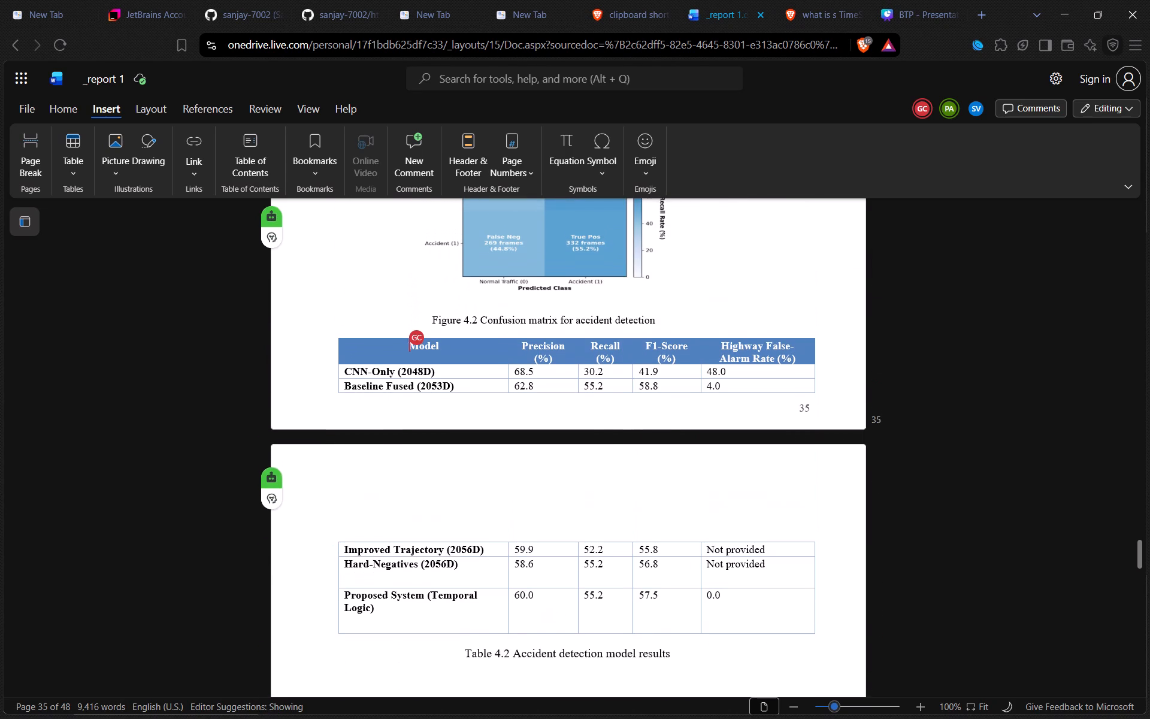
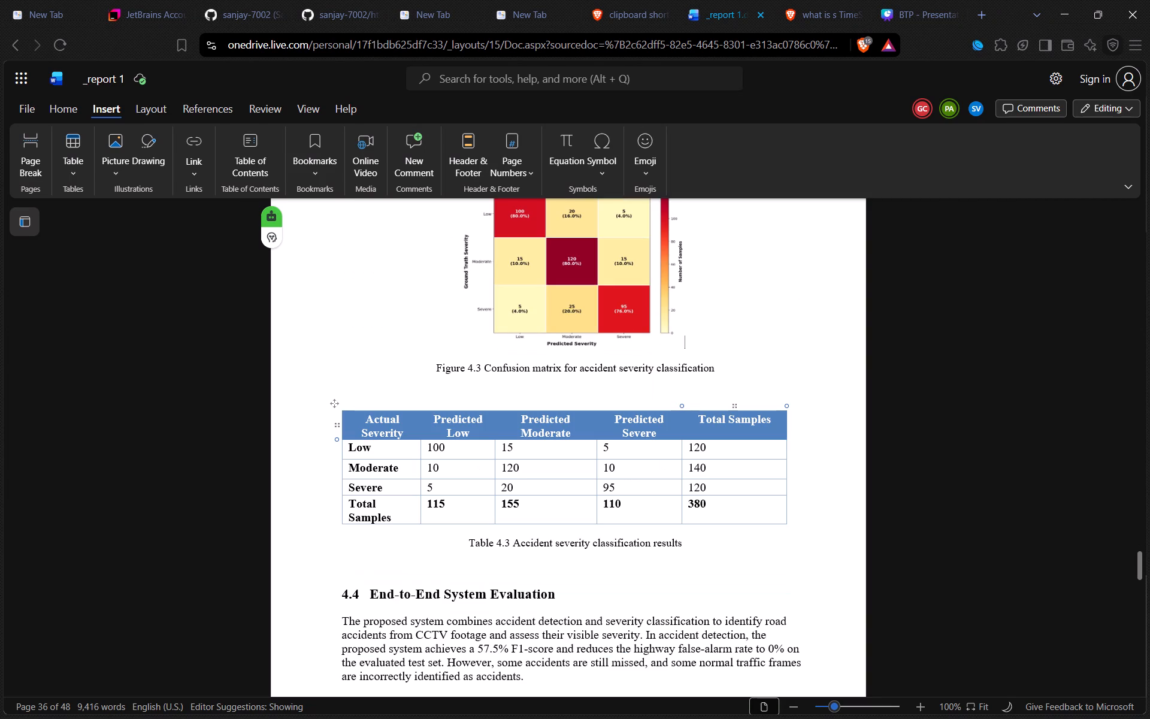
Check the layout from Table 4.3 through section 4.4 to the sample predictions figure and the Table 4.4 caption.
scroll(584, 551, down, 2)
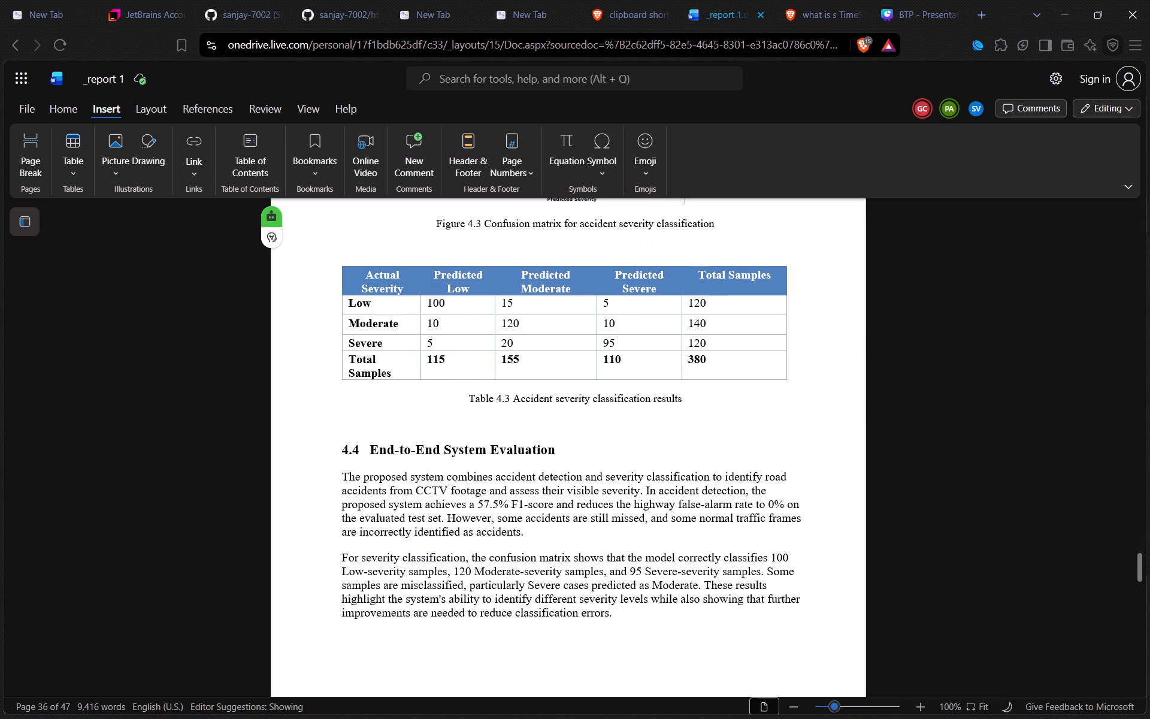
scroll(584, 551, down, 4)
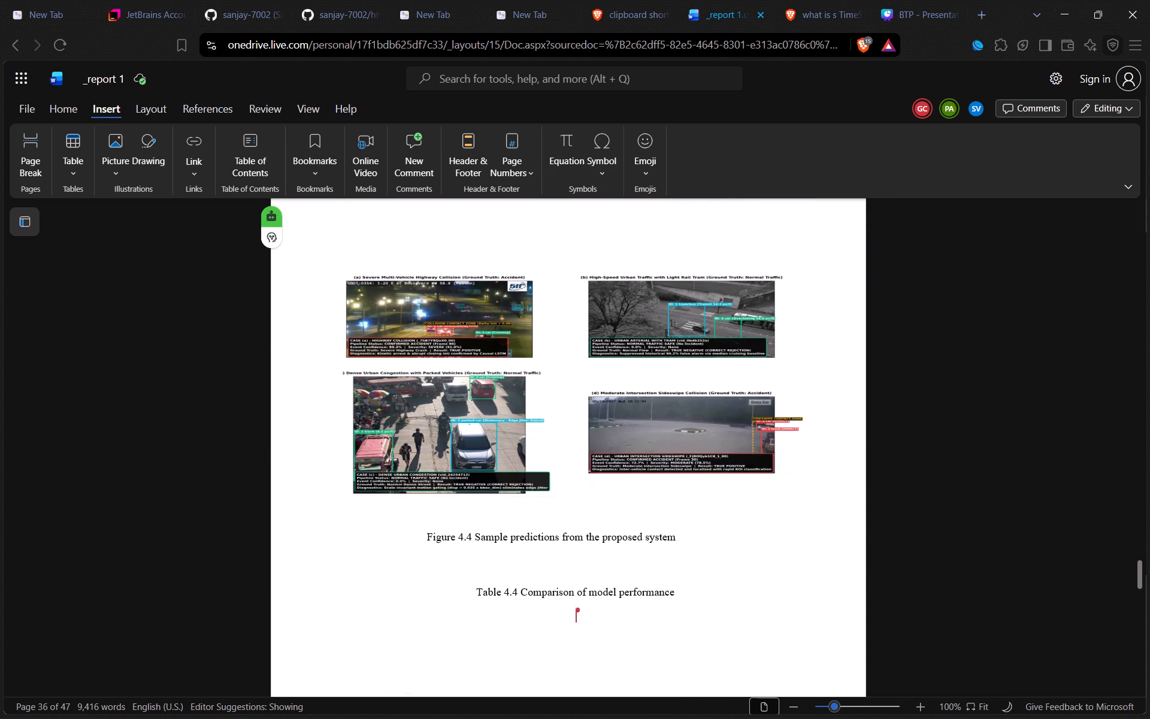
Examine the layout from the end of section 4.4 through Figure 4.4 to the Table 4.4 caption for blank space and page splits.
scroll(584, 551, down, 2)
scroll(584, 551, up, 7)
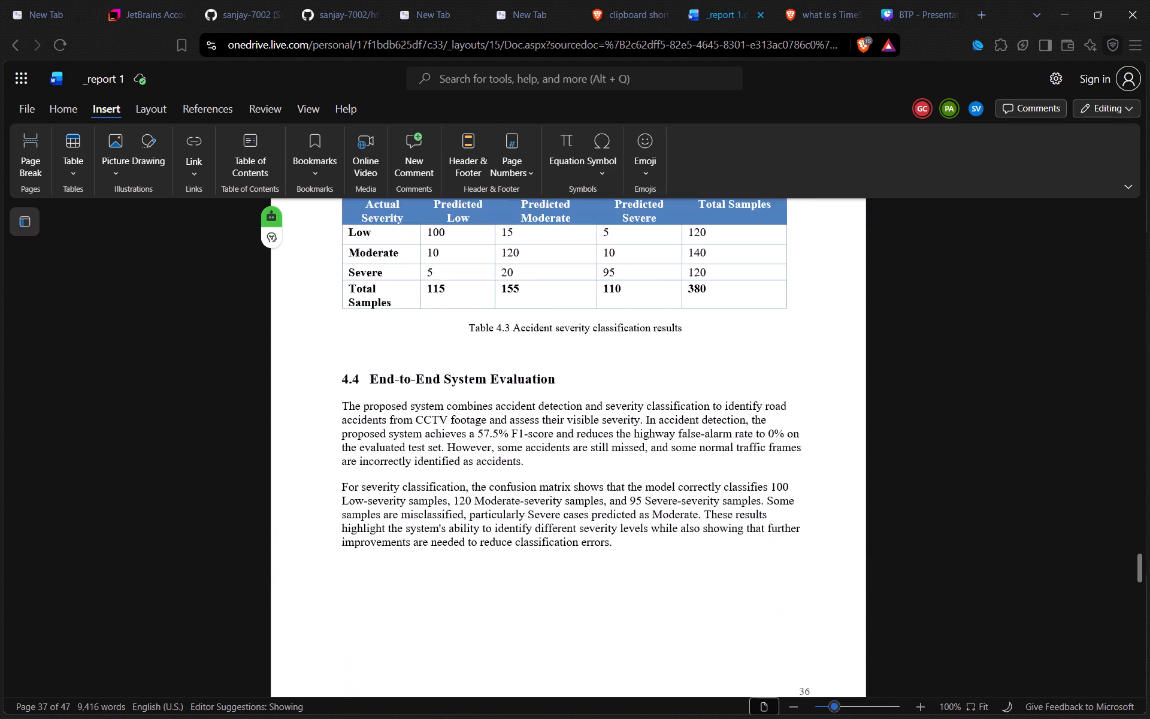
scroll(584, 551, up, 1)
scroll(584, 551, down, 3)
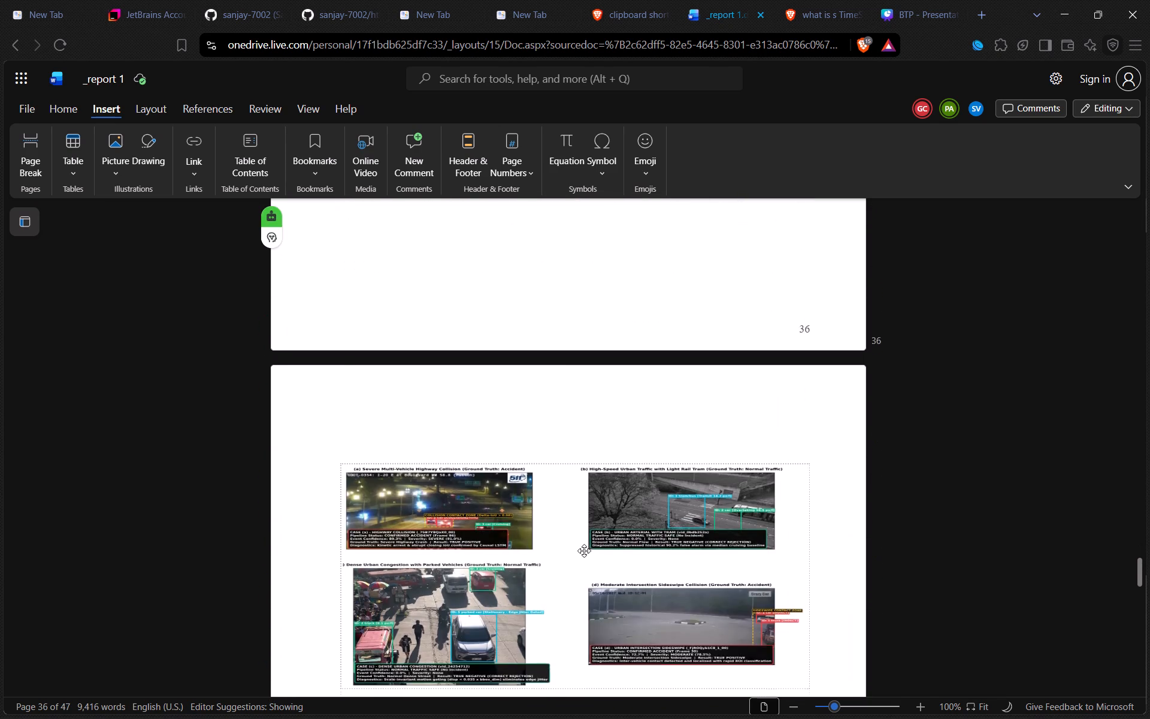
scroll(584, 551, down, 1)
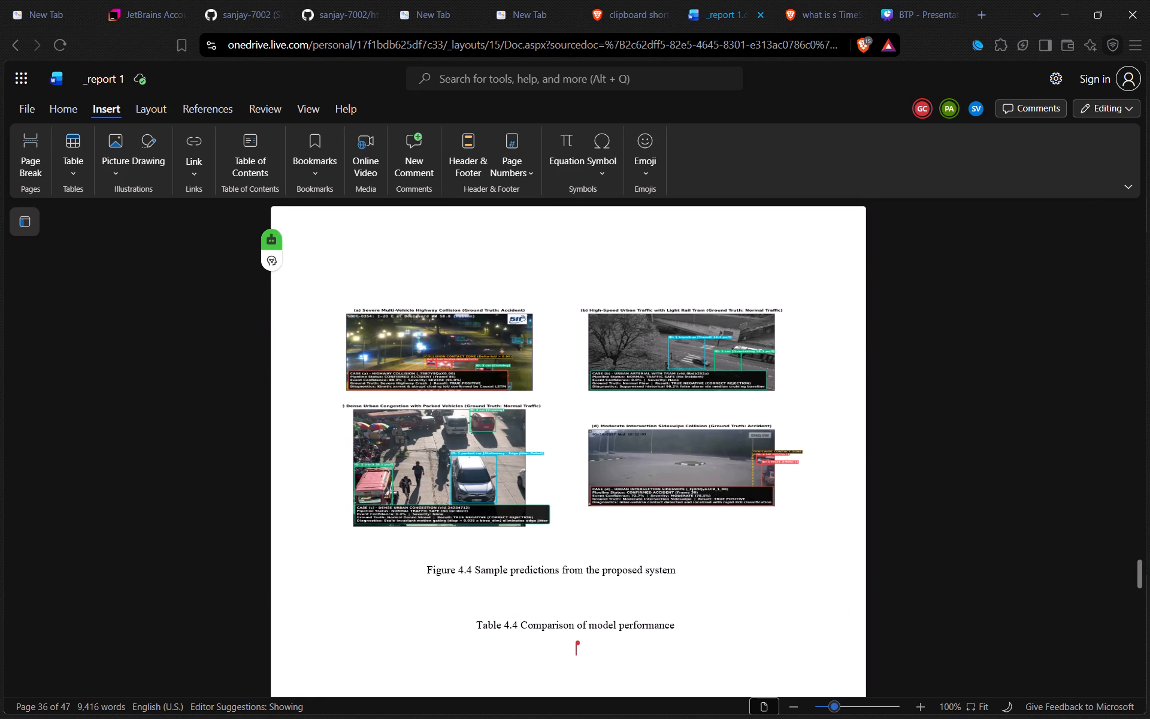
scroll(541, 617, down, 1)
Place the cursor before the Table 4.4 caption and check the spacing from there through section 4.5 Discussion.
click(513, 523)
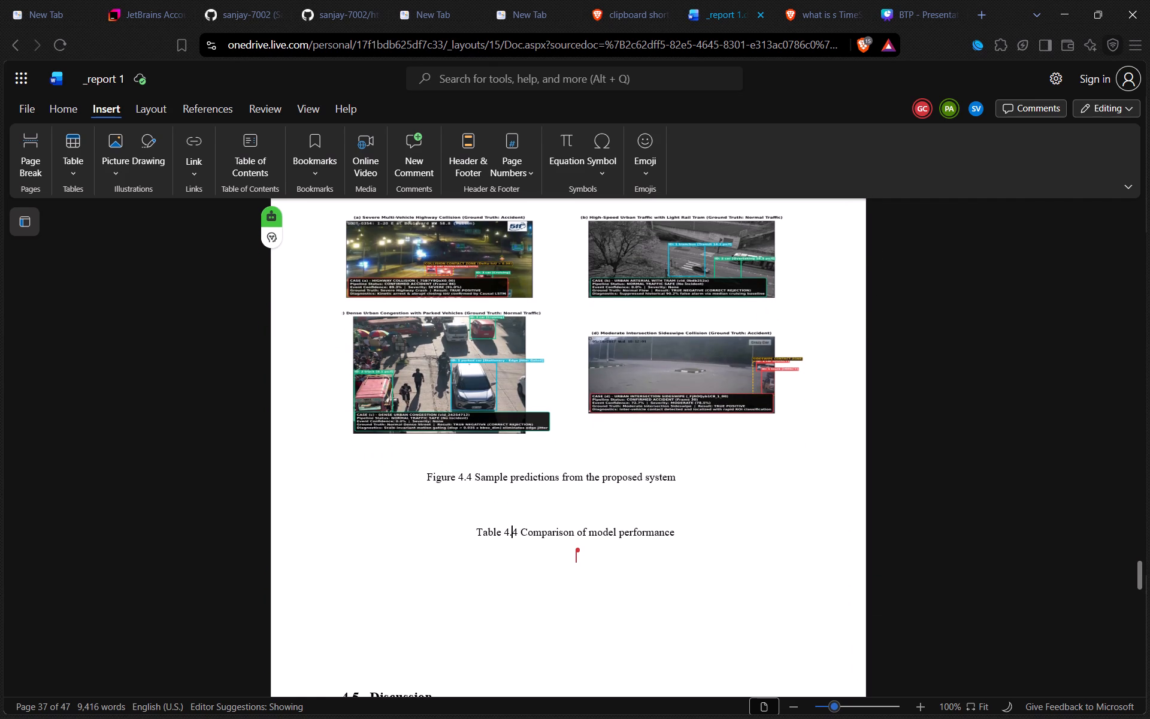
click(477, 529)
scroll(477, 537, down, 3)
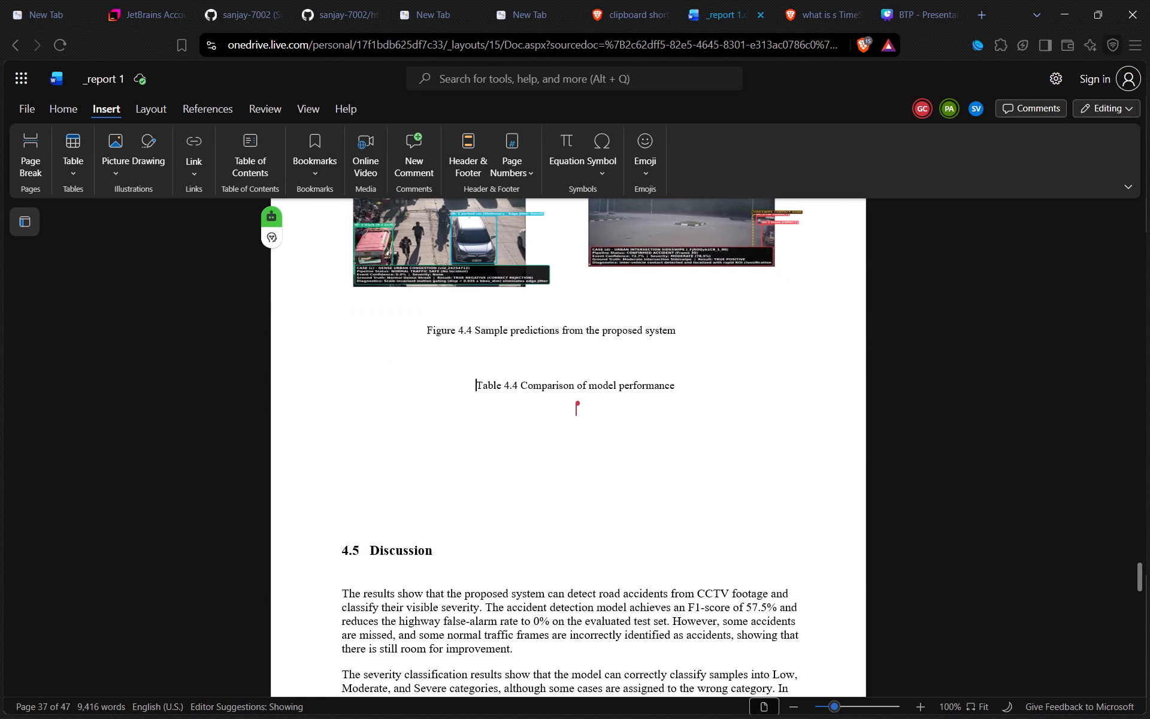
scroll(477, 537, down, 2)
scroll(477, 537, up, 3)
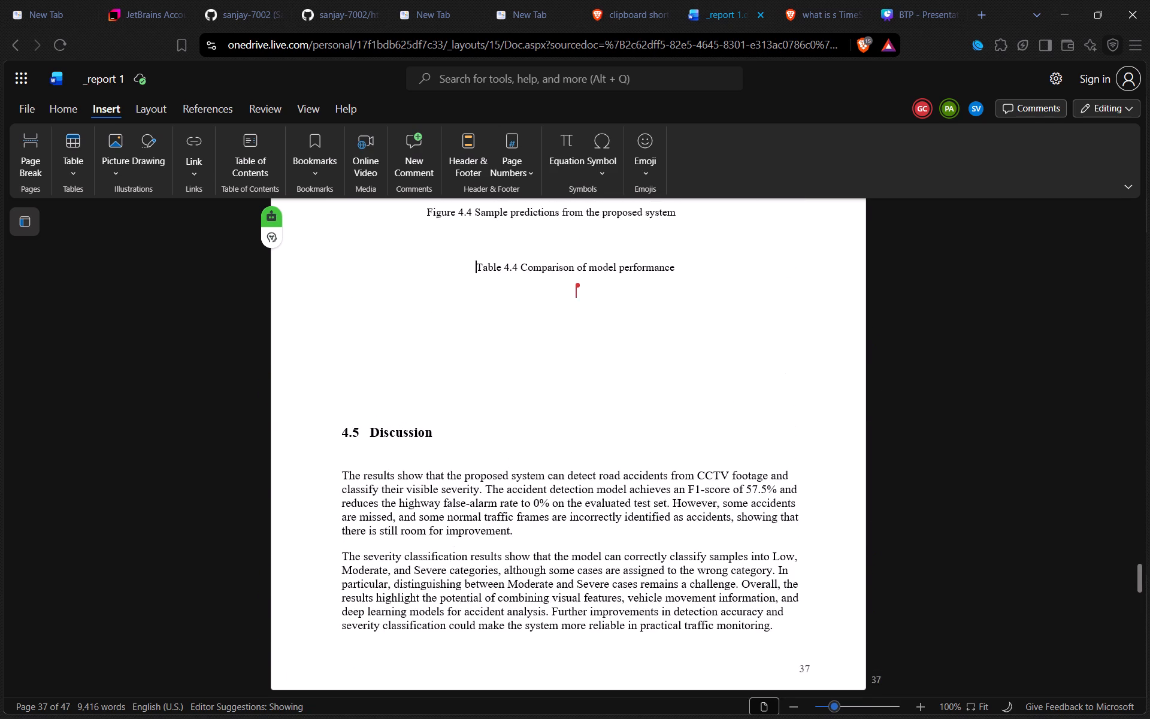
scroll(477, 537, up, 2)
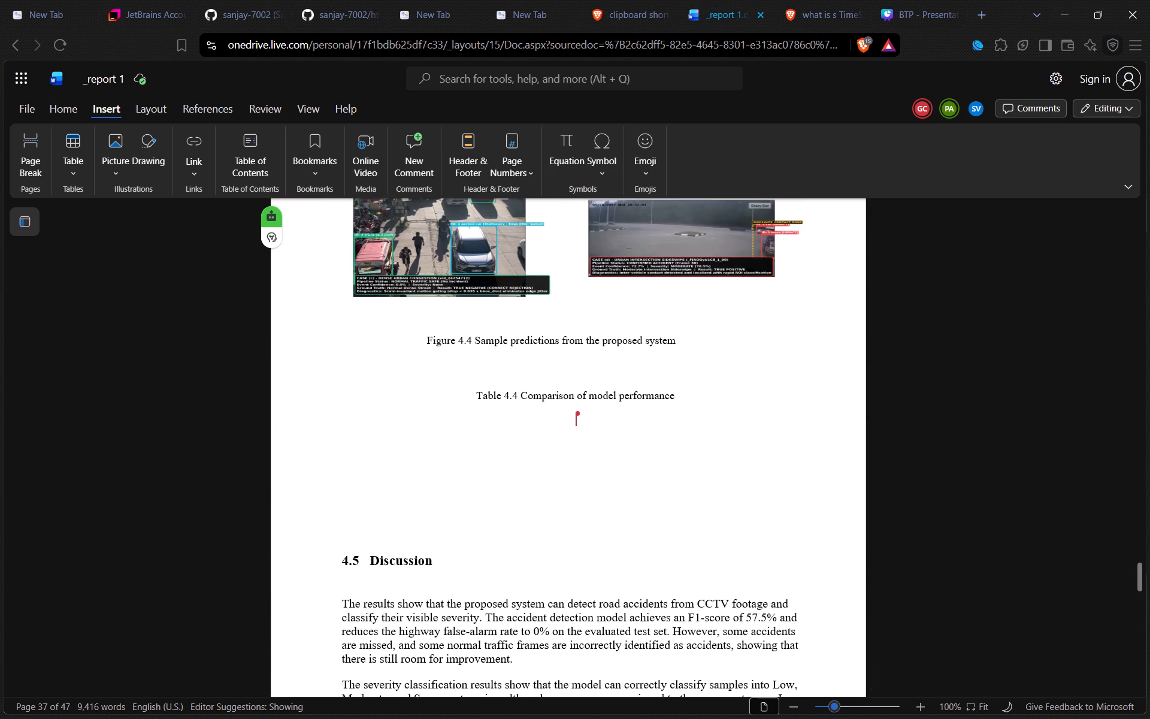
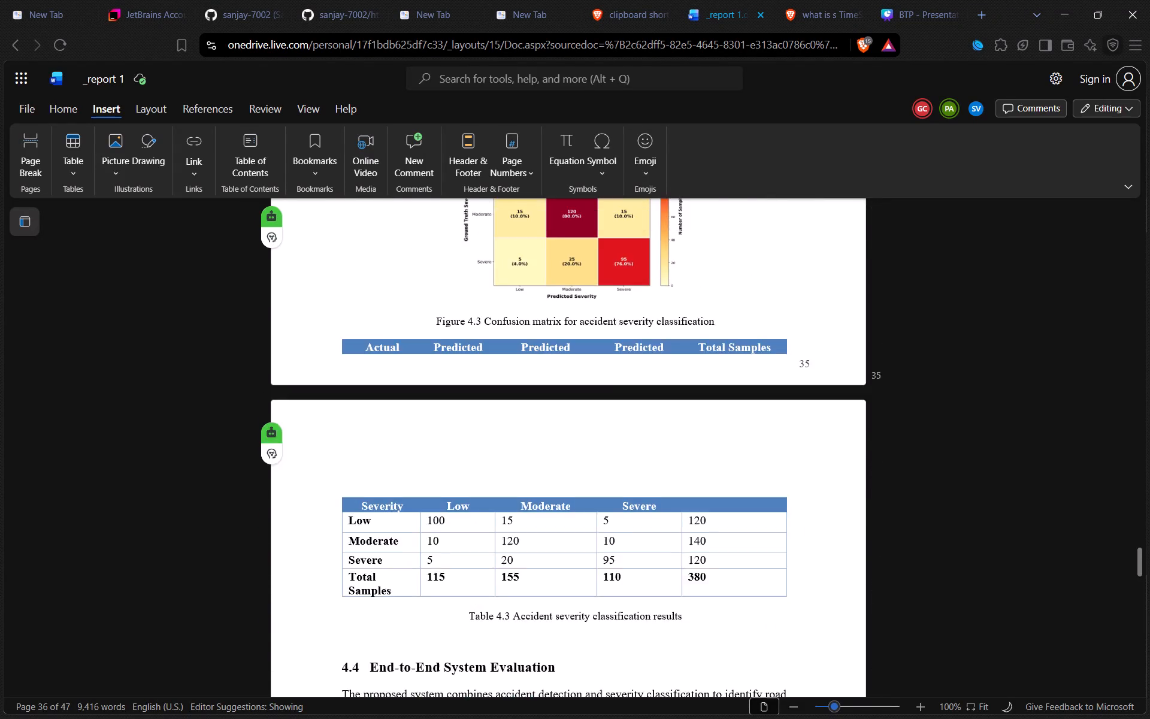
Examine the layout from Figure 4.2 through section 4.3 to Table 4.3, checking how the severity results table splits across pages.
scroll(484, 429, up, 1)
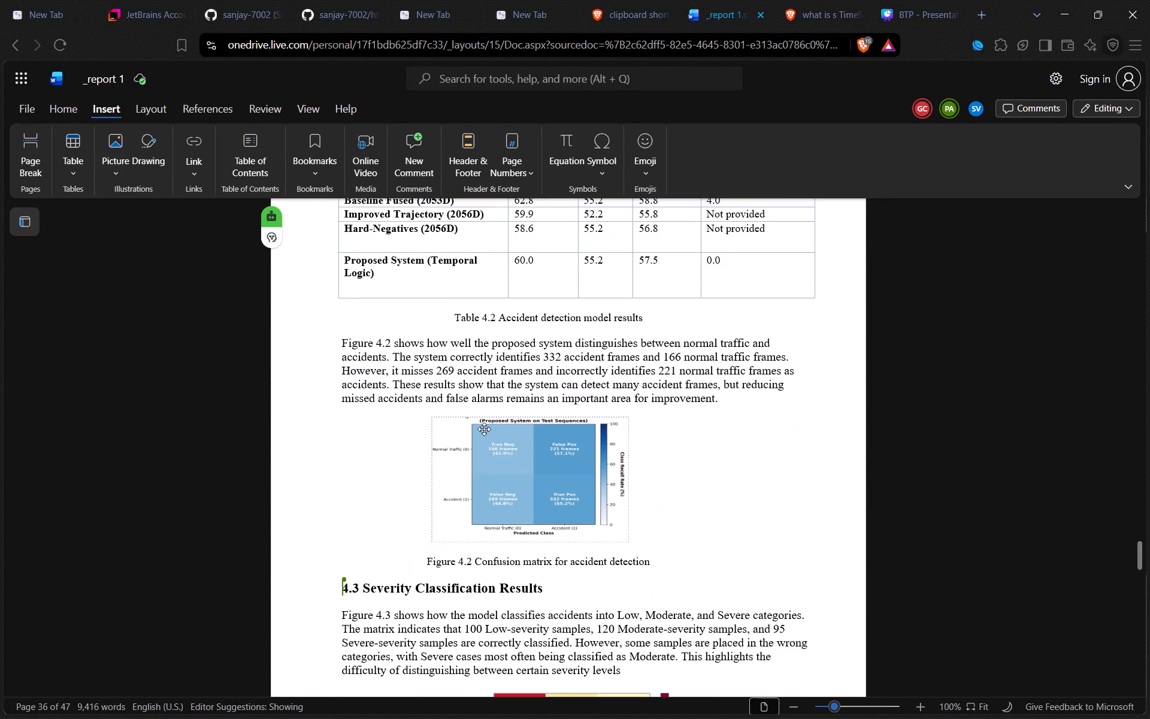
scroll(484, 429, down, 1)
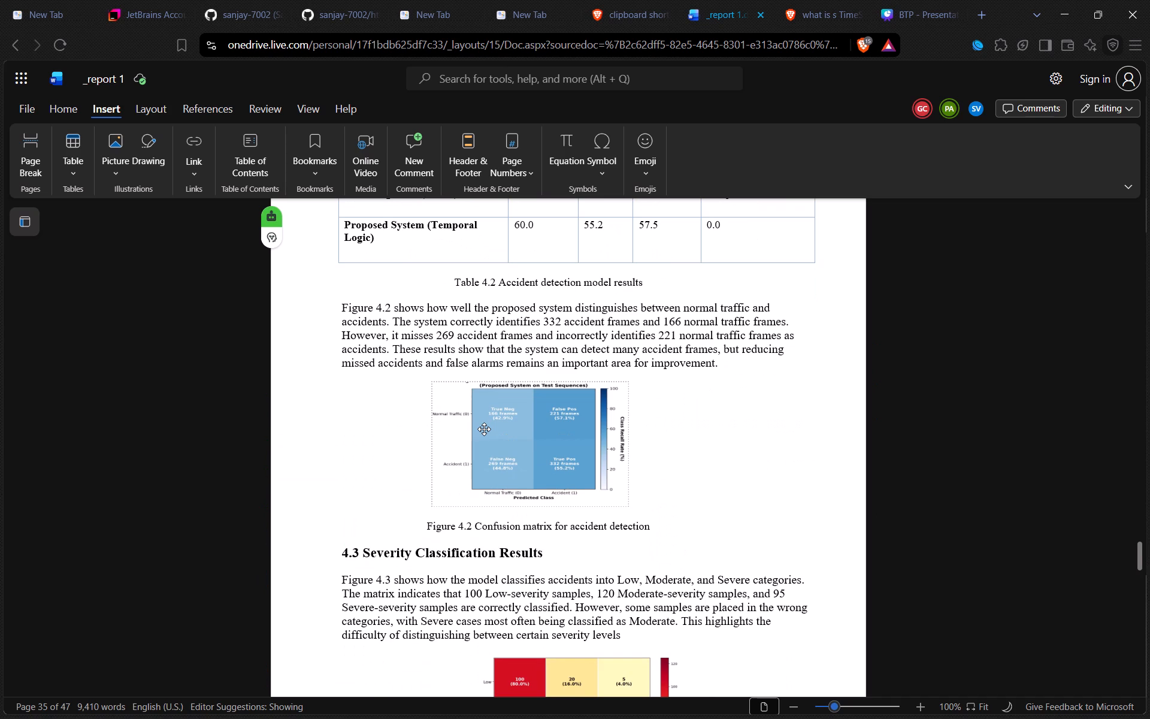
scroll(484, 429, down, 3)
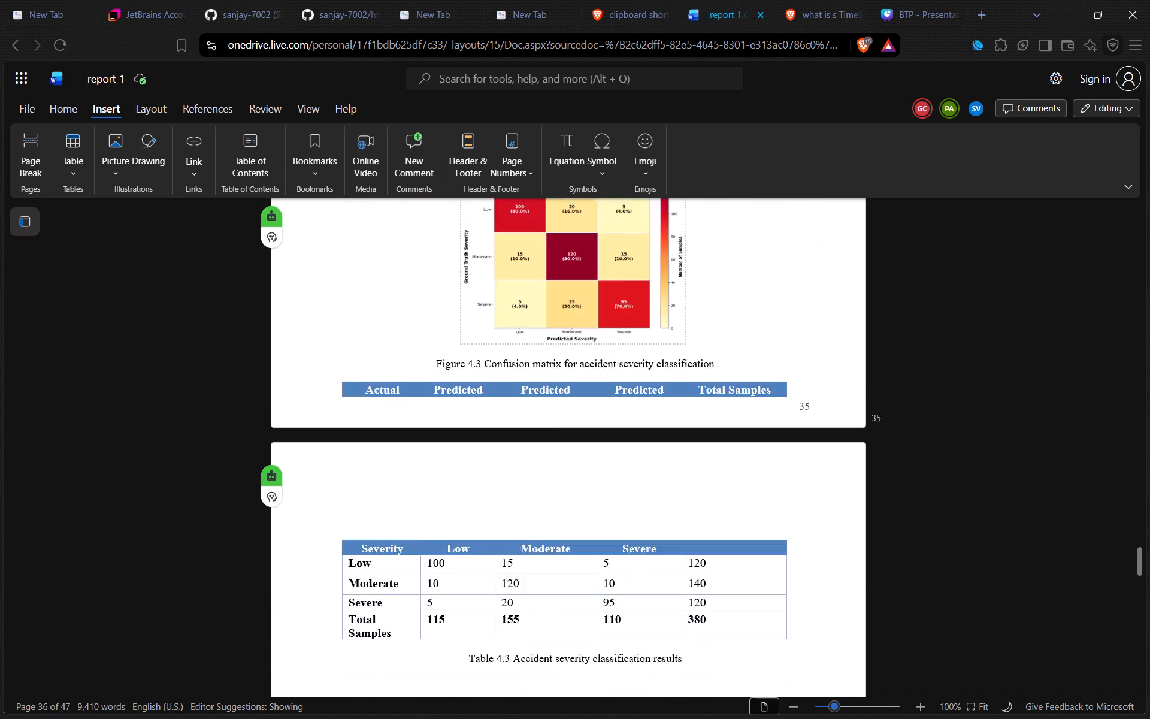
scroll(484, 429, down, 2)
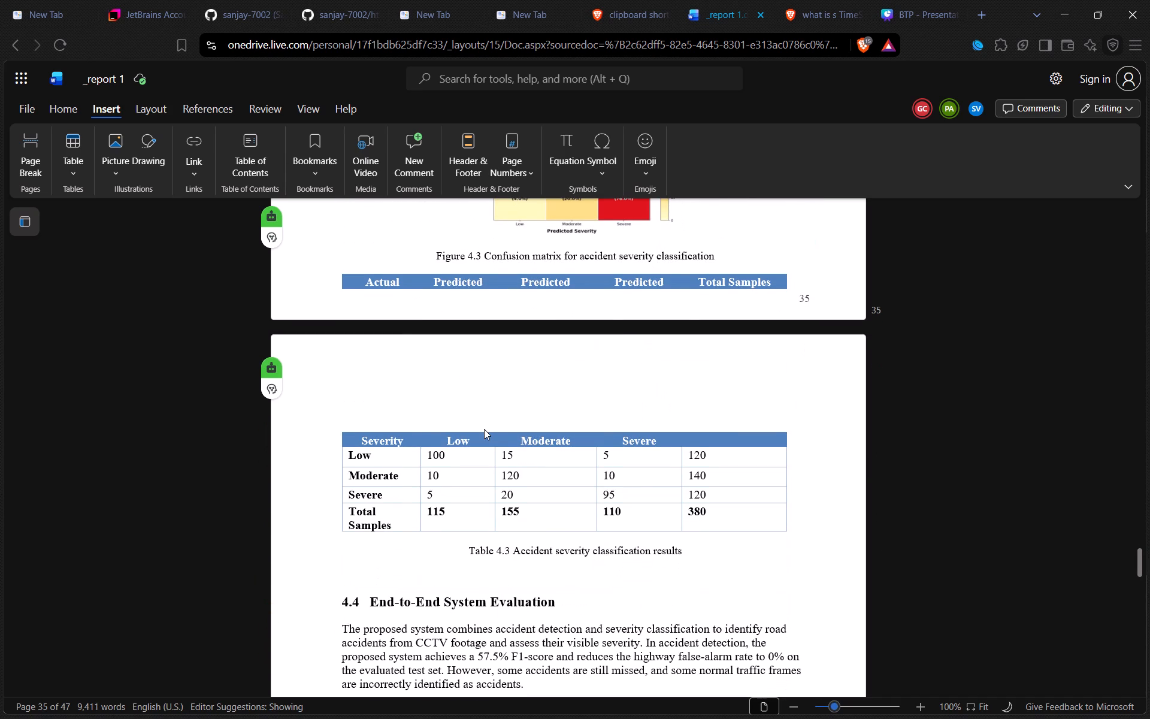
scroll(484, 429, down, 1)
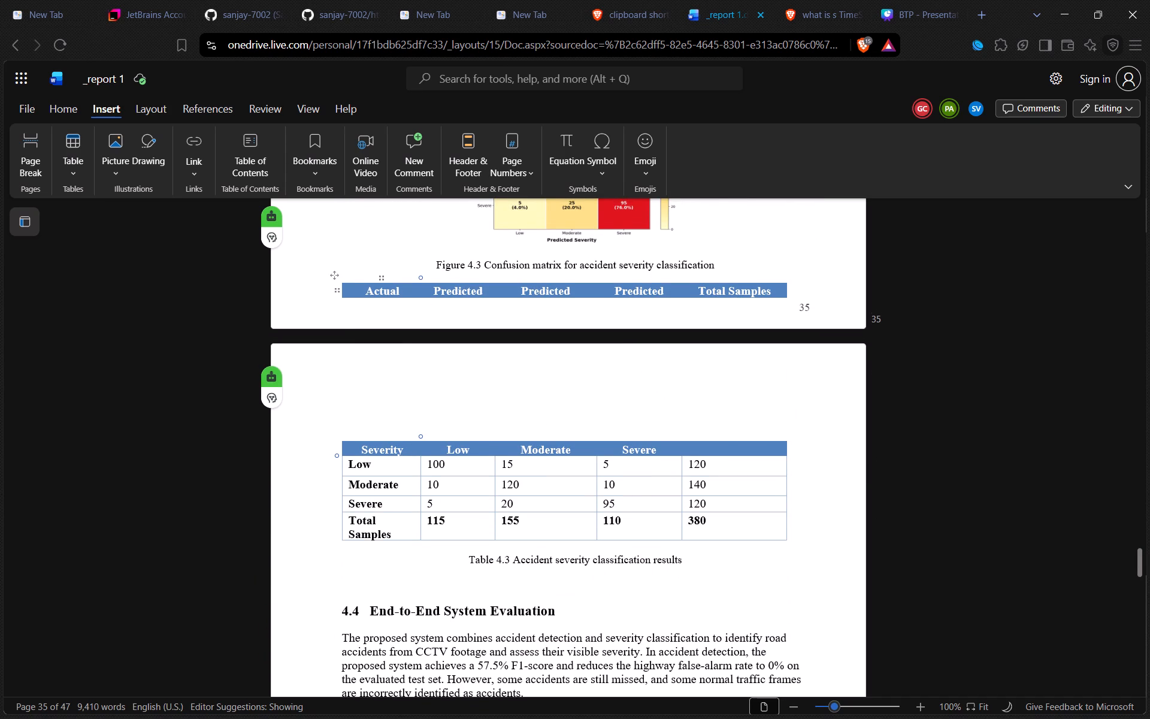
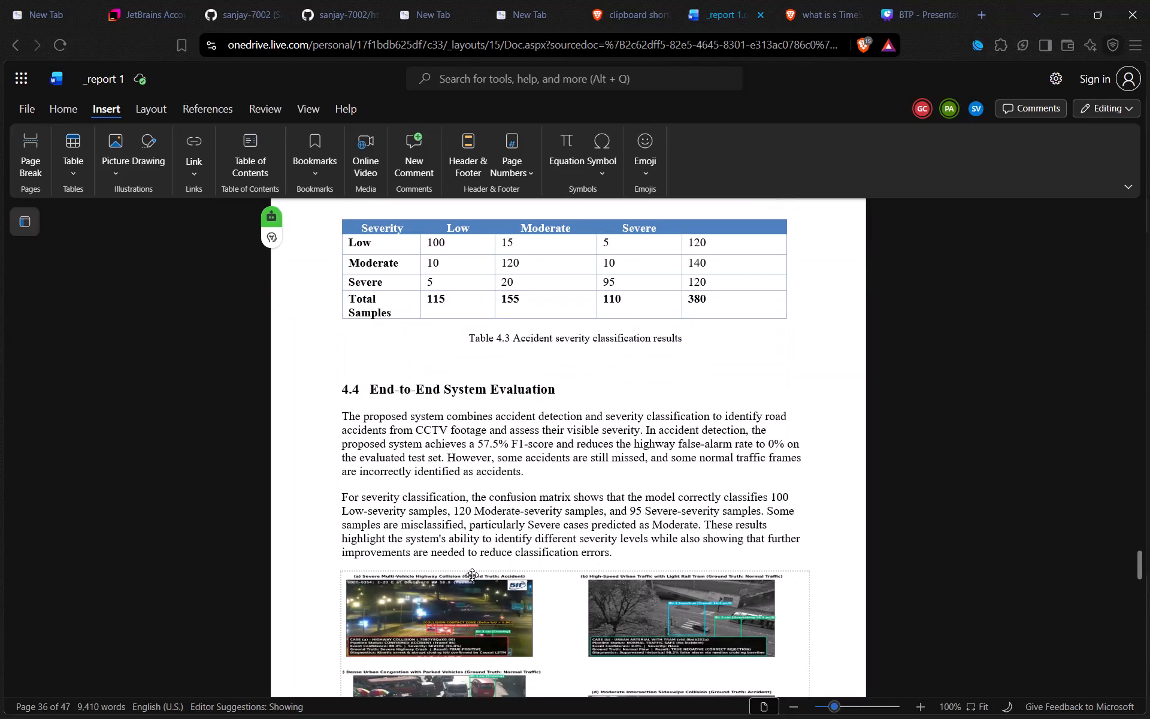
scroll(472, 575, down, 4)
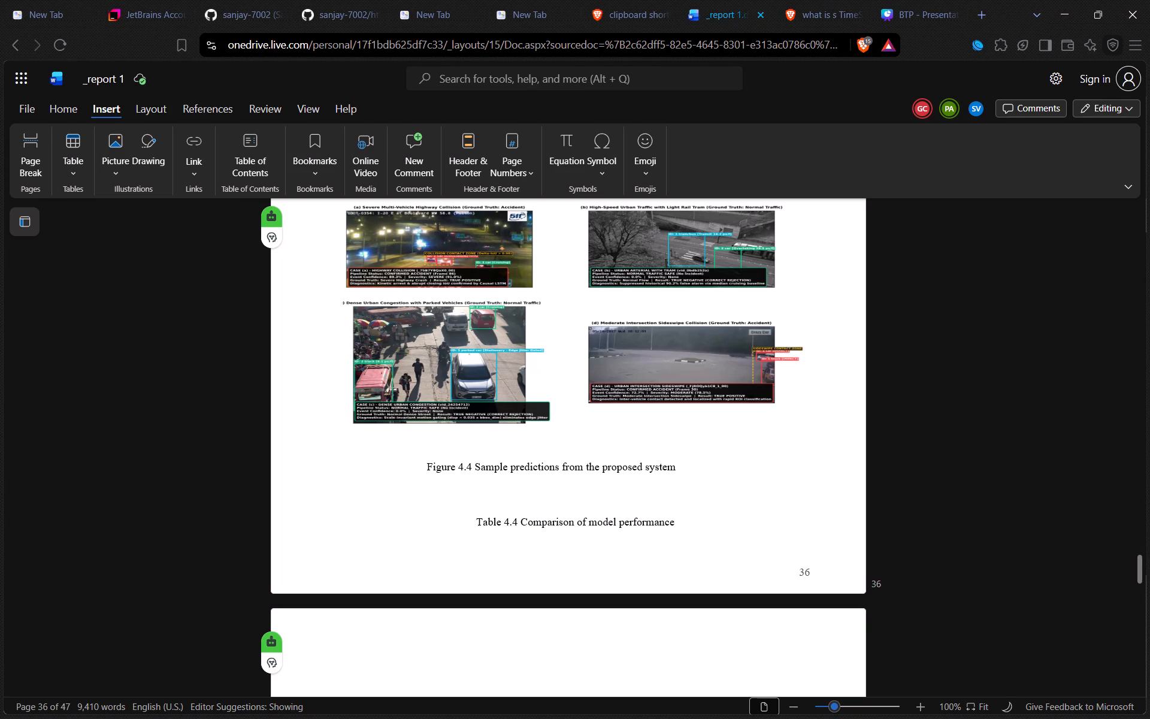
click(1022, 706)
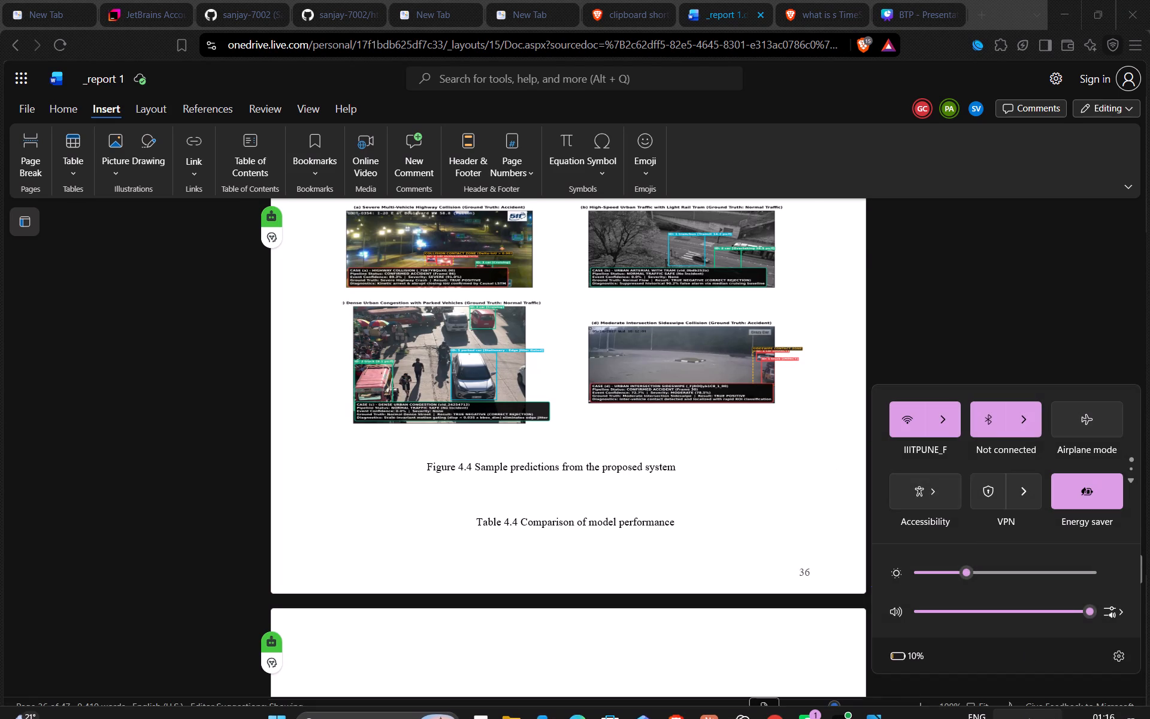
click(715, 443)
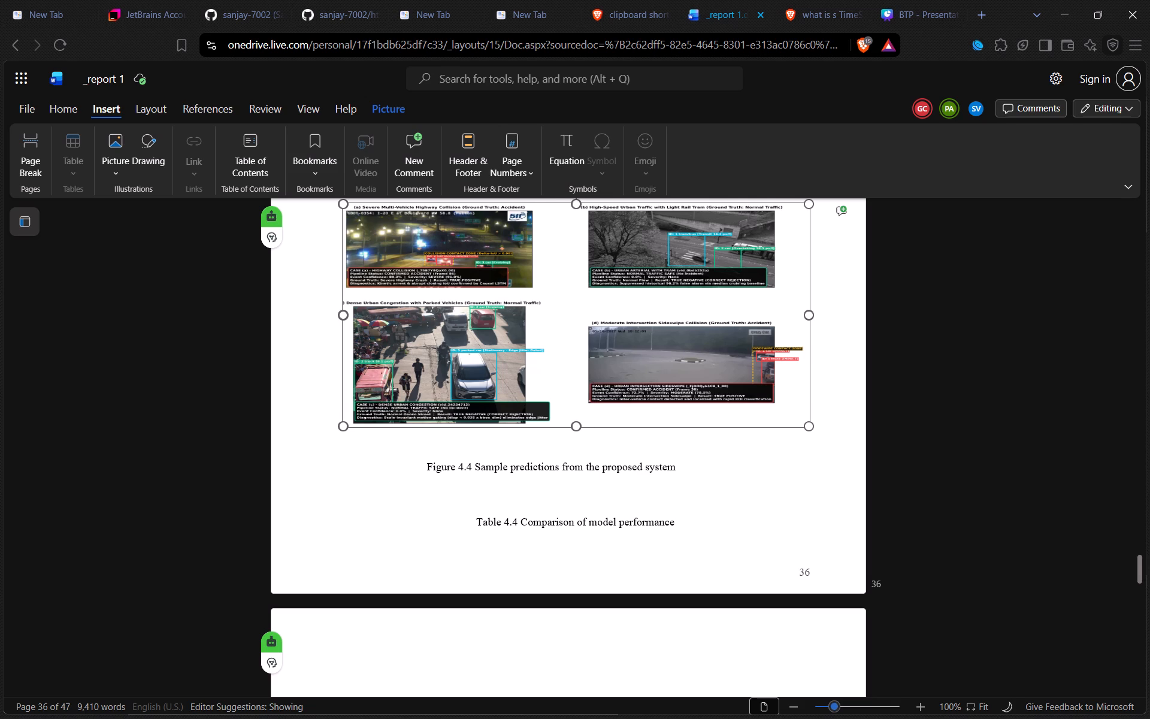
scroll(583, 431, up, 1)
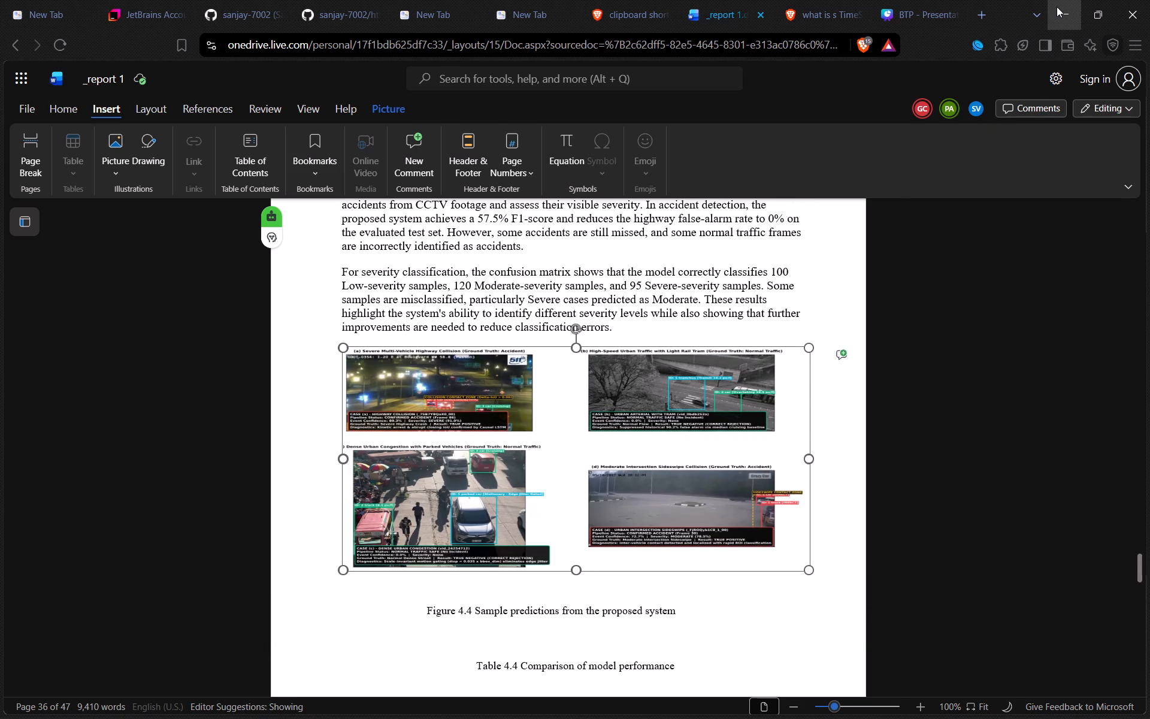
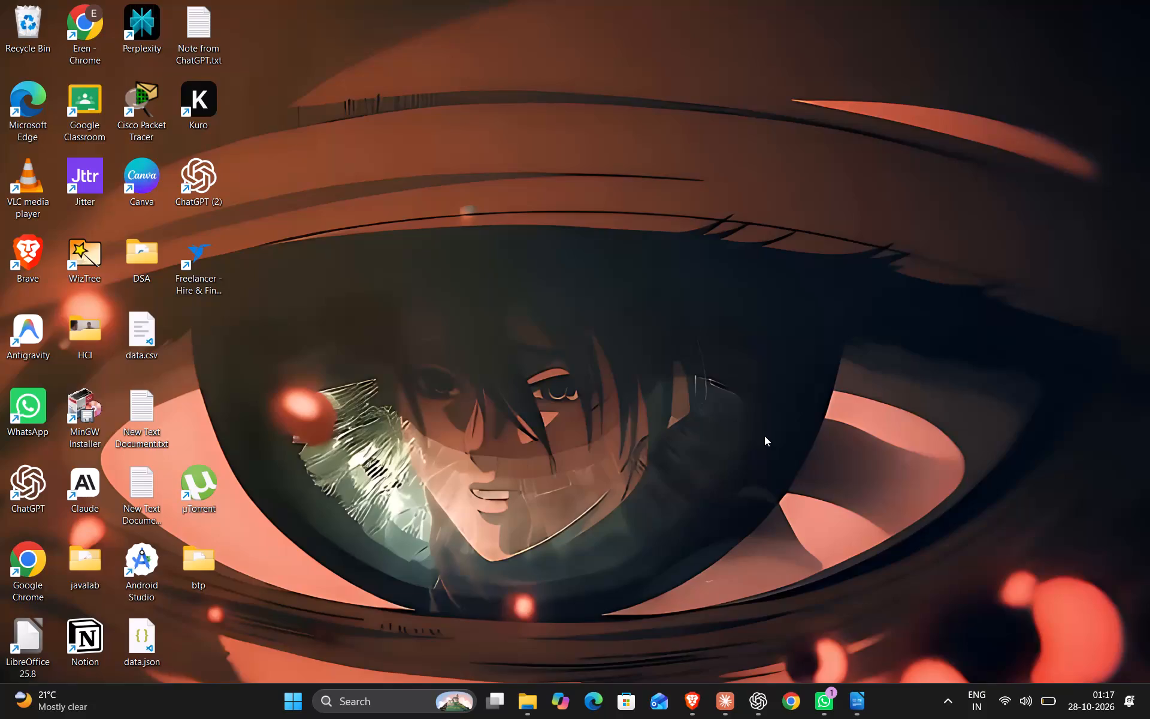
Shut down the computer from the Windows desktop.
key(alt+F4)
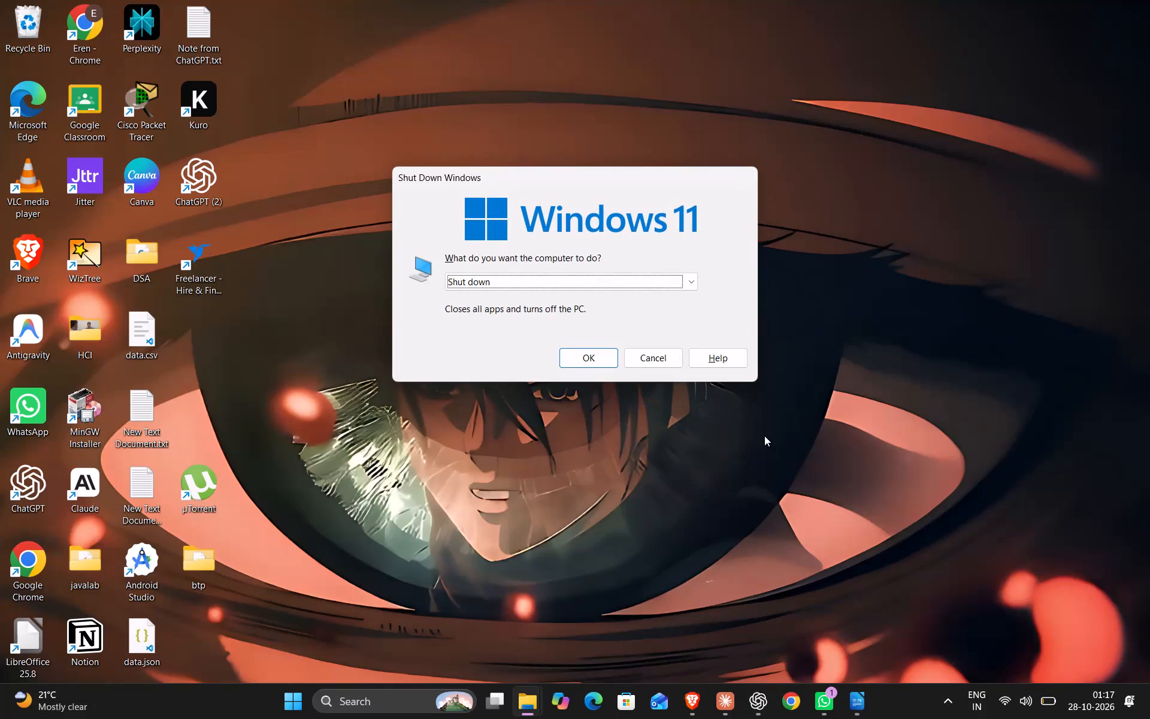
key(Return)
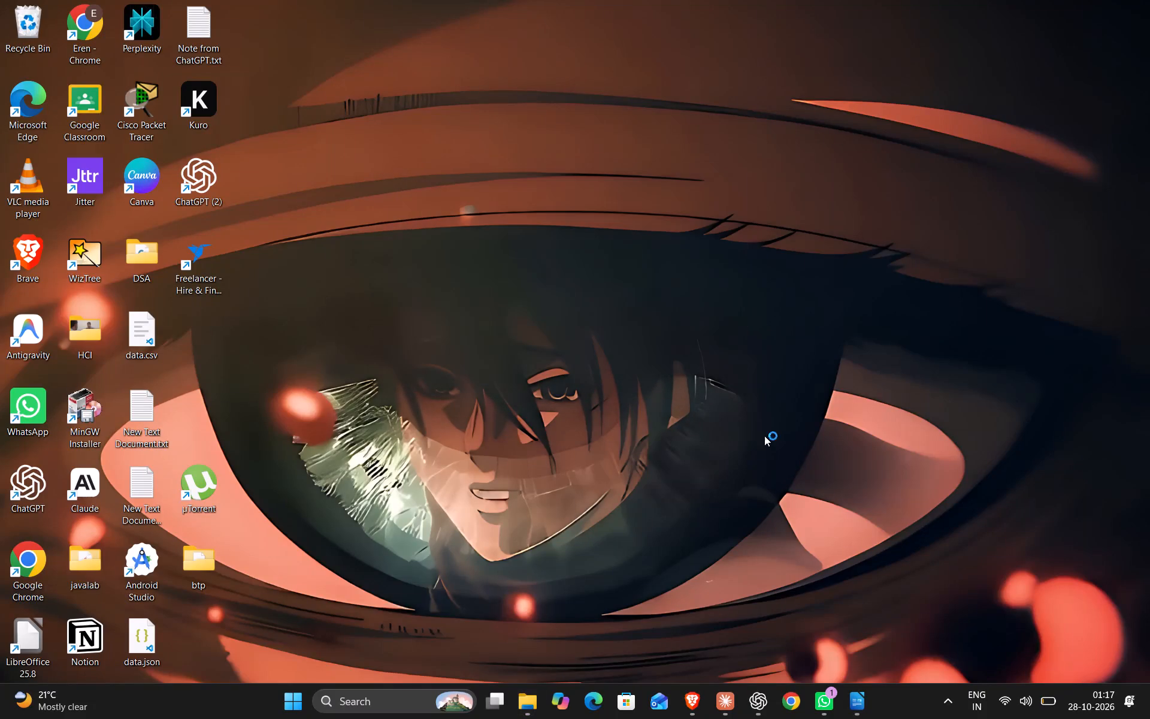